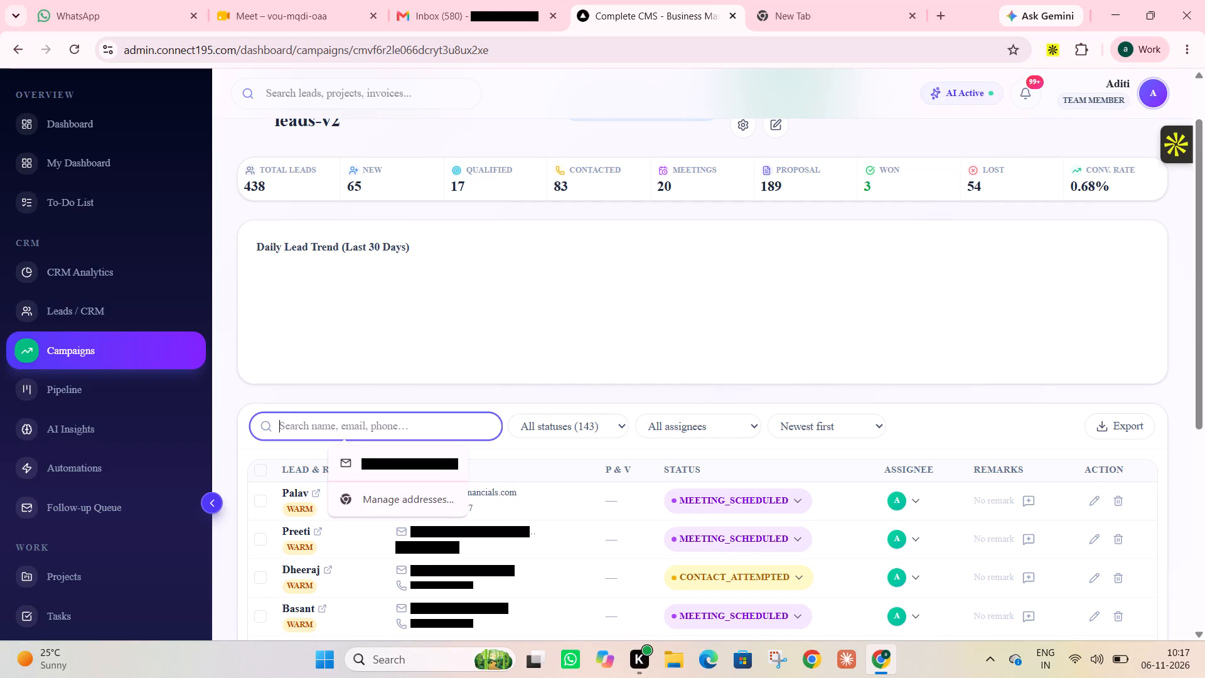
# Search the leads-v2 campaign's lead list by the lead's partial phone number.
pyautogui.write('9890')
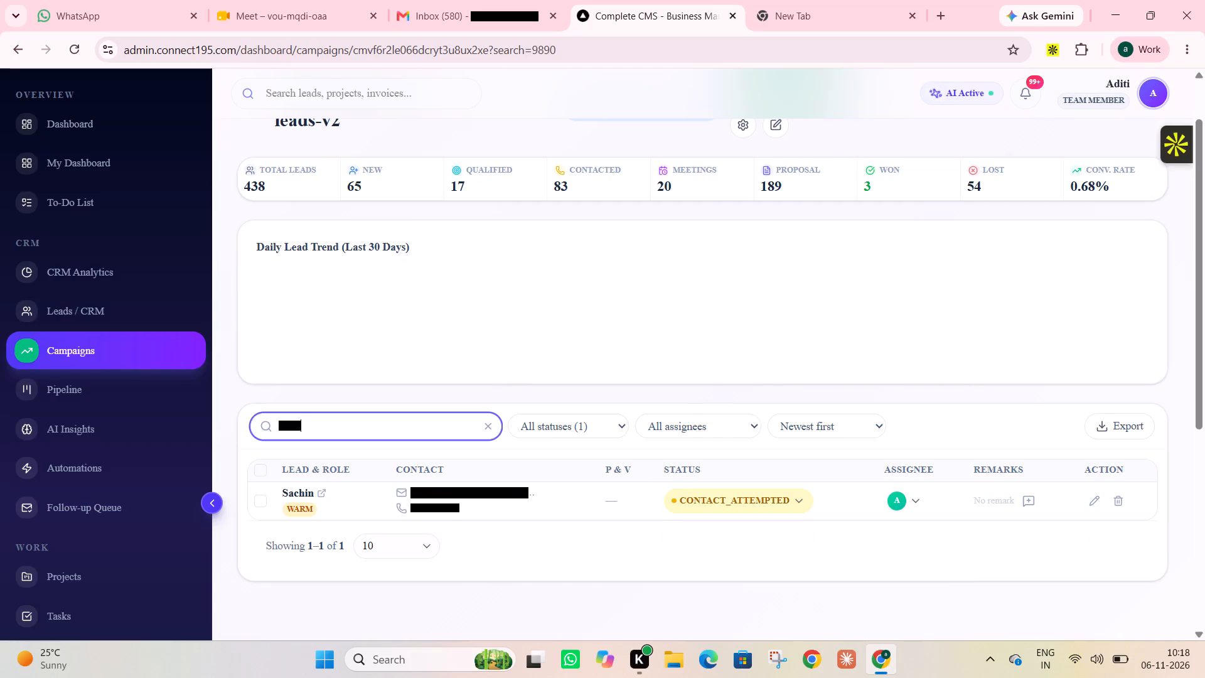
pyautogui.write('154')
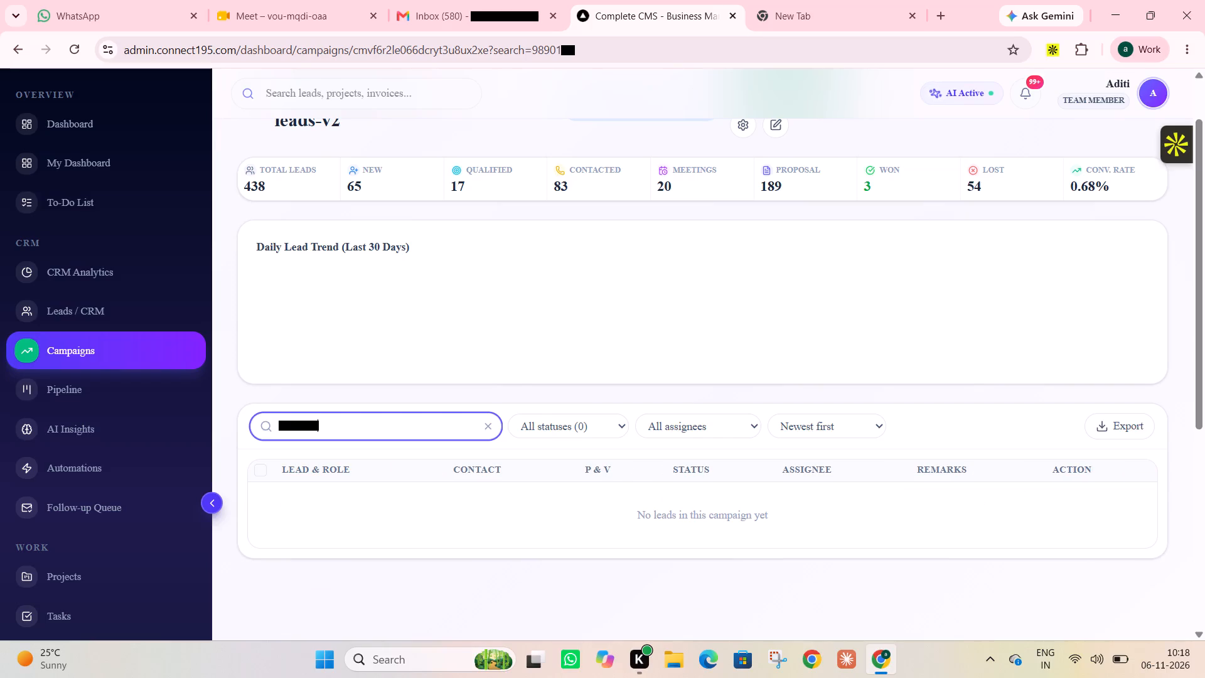
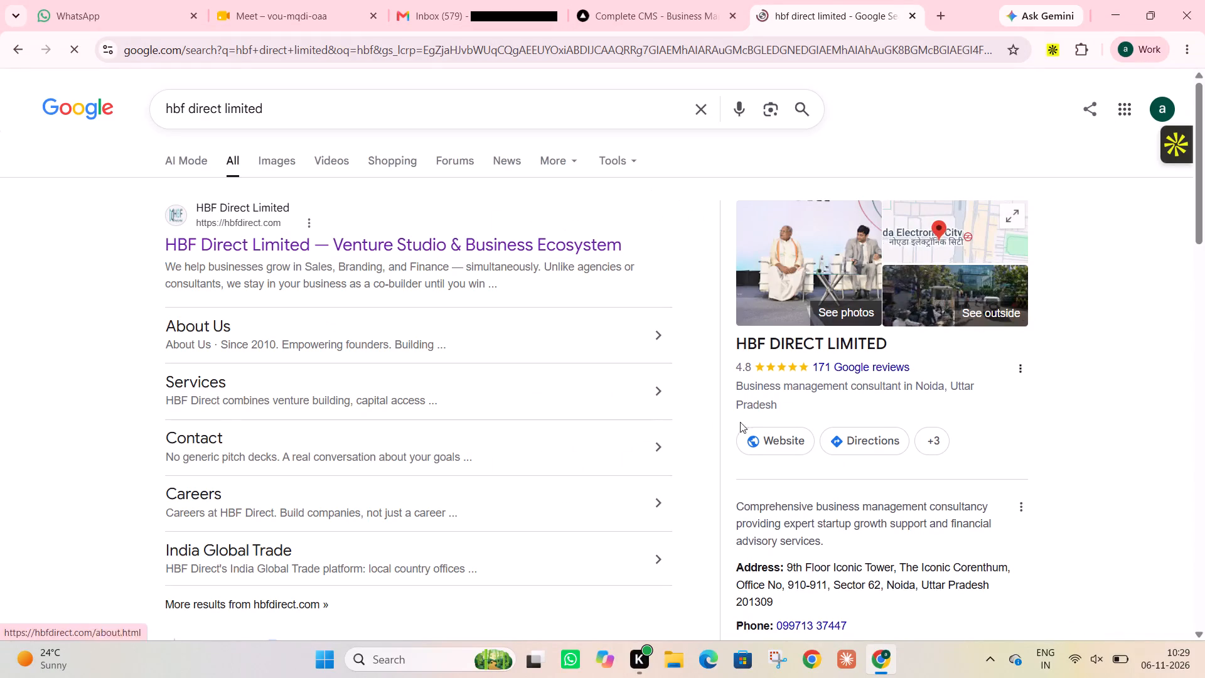
# Look over the search results and business profile for HBF Direct Limited.
pyautogui.scroll(-2, 771, 449)
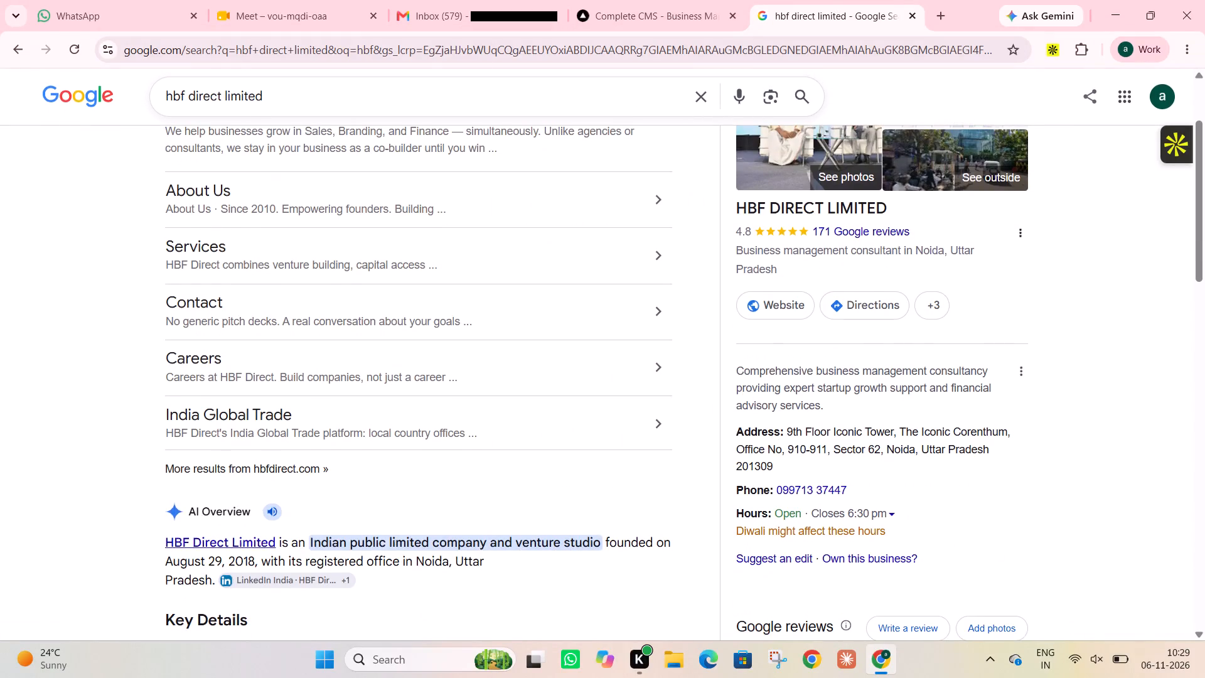
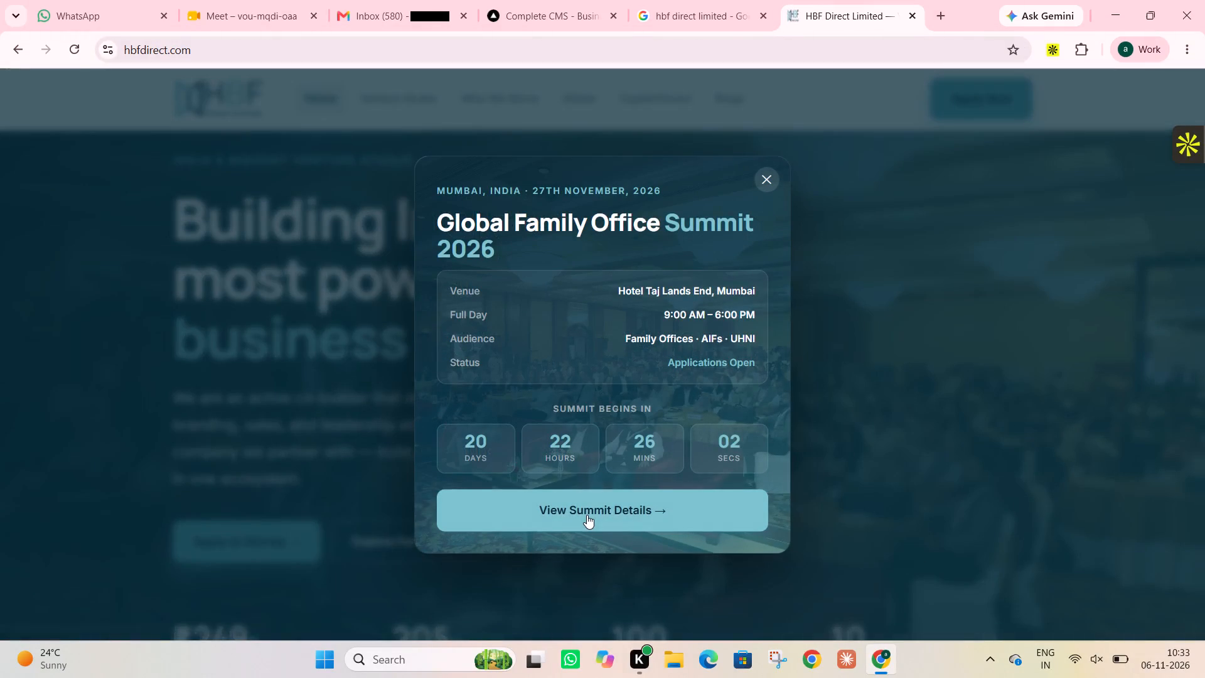
# Open the Global Family Office Summit 2026 details page from the HBF Direct announcement and place the cursor in its web address.
pyautogui.click(587, 515)
pyautogui.click(400, 41)
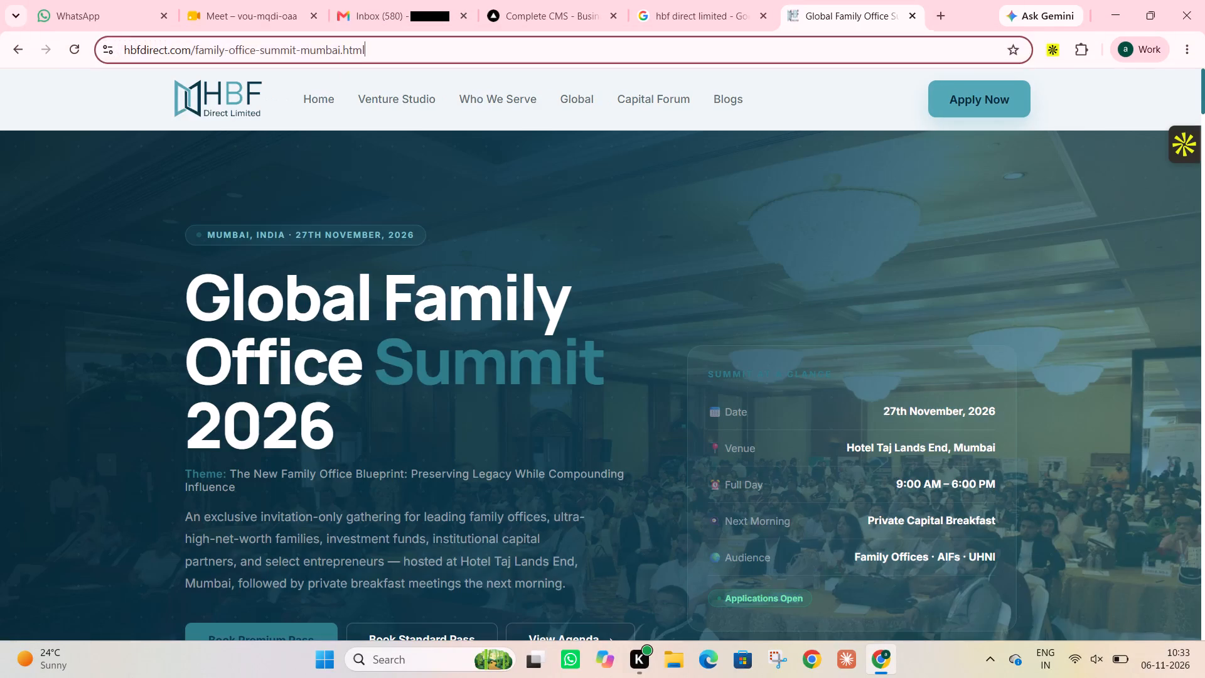
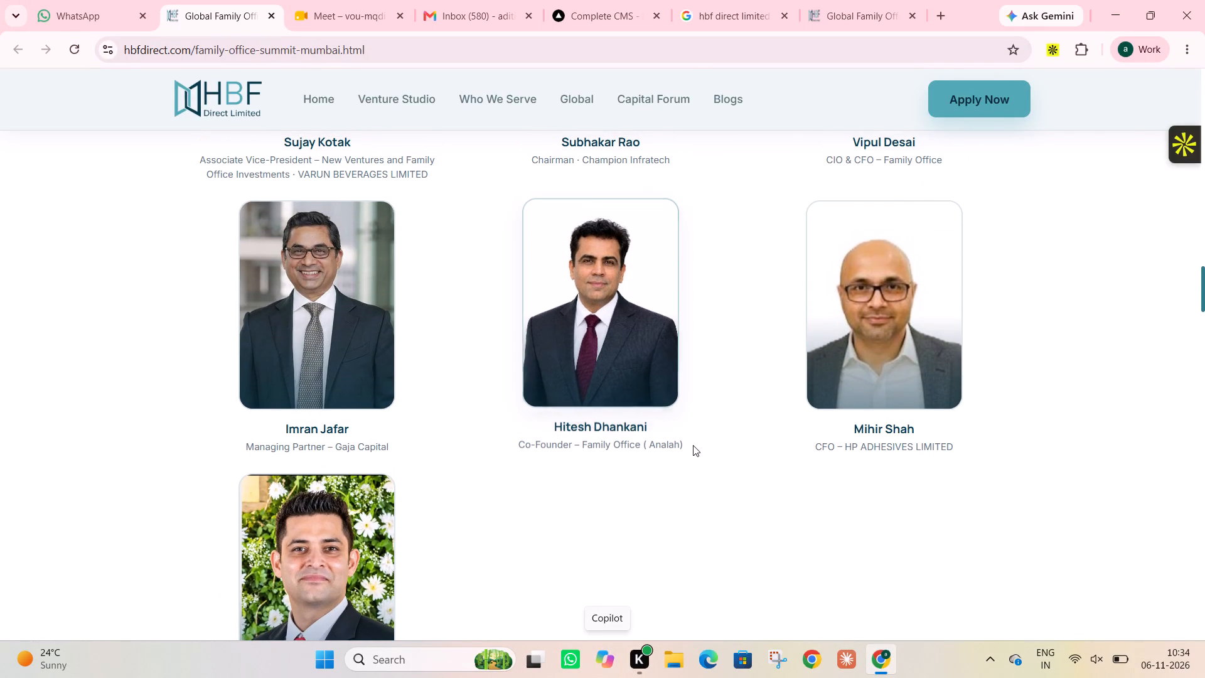
# Review the featured speakers and their roles on the Global Family Office Summit page, back up to the section heading.
pyautogui.scroll(3, 695, 448)
pyautogui.scroll(1, 604, 677)
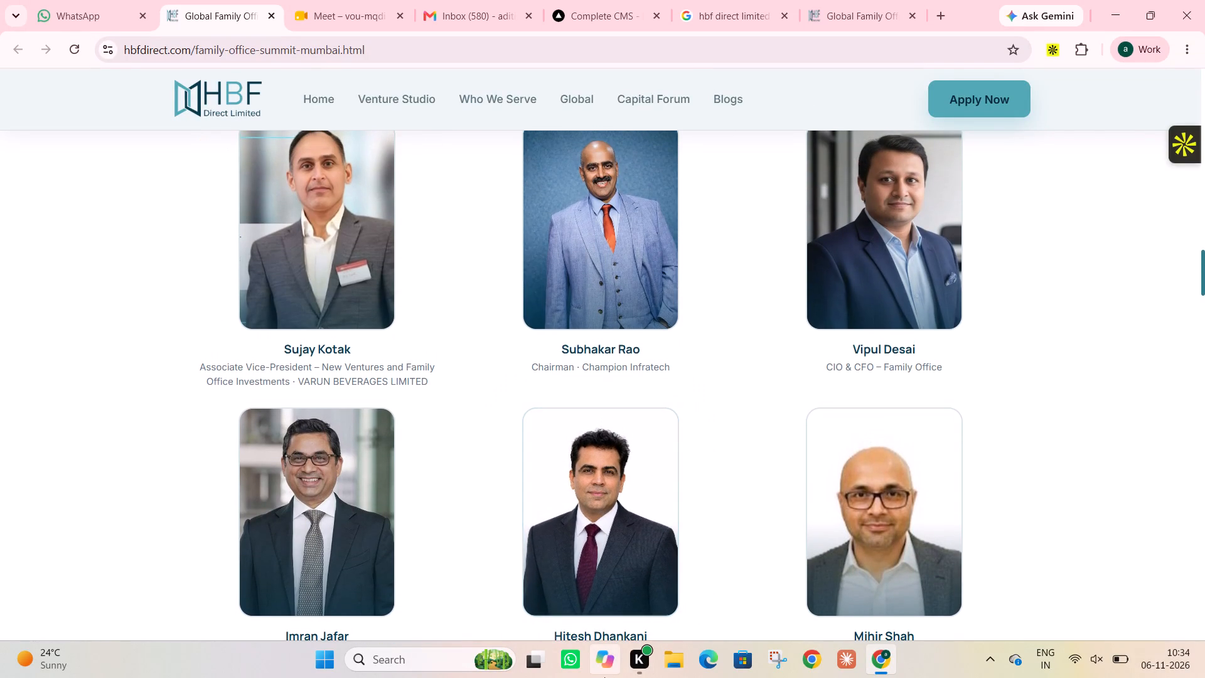
pyautogui.scroll(2, 597, 677)
pyautogui.scroll(2, 479, 437)
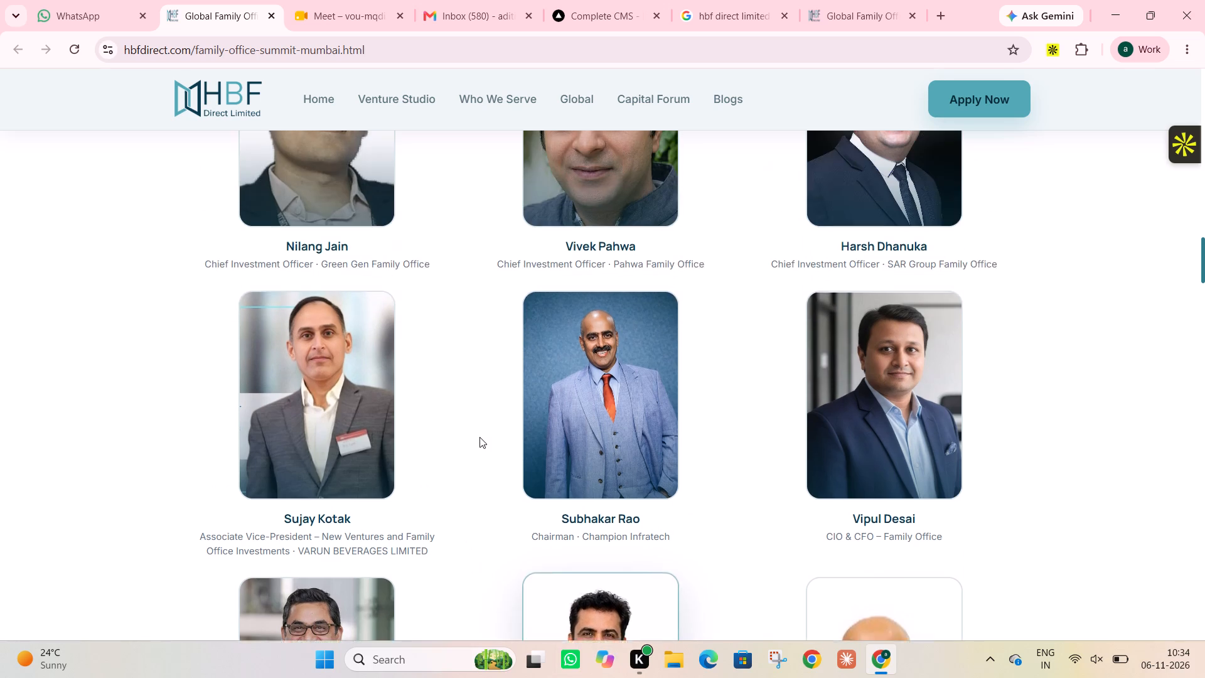
pyautogui.scroll(3, 479, 437)
pyautogui.scroll(3, 454, 347)
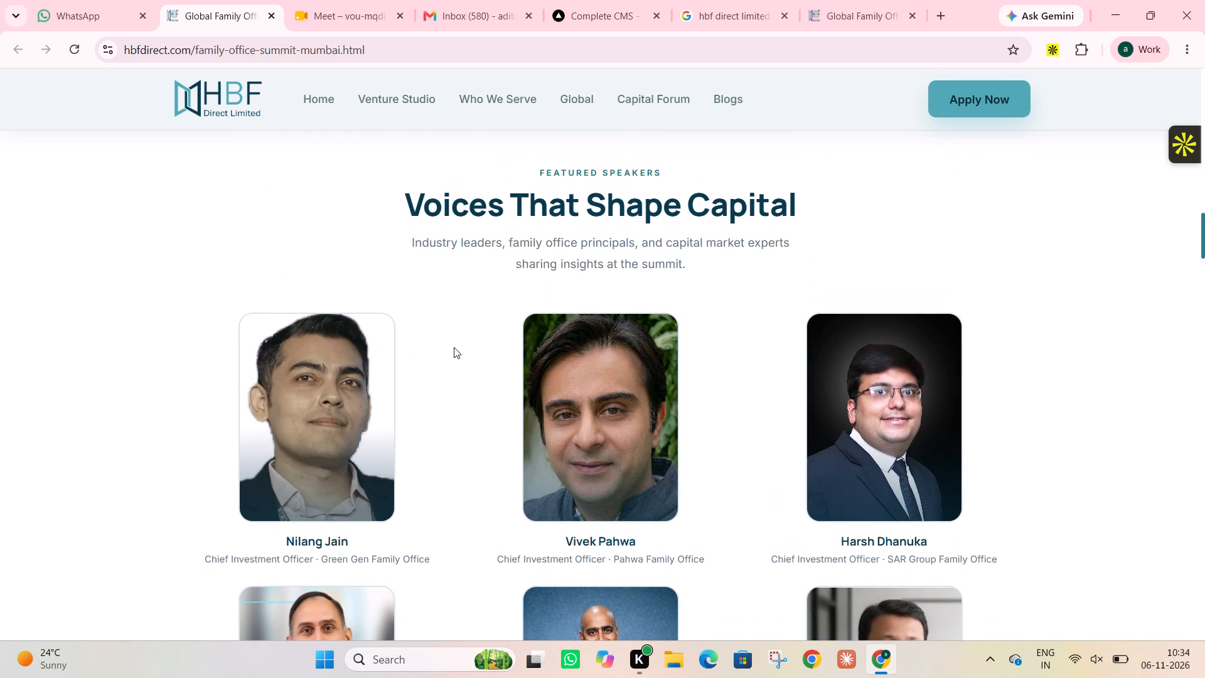
# Switch to the Linkedin-family-office-leads-v2 campaign in Complete CMS.
pyautogui.click(746, 0)
pyautogui.click(857, 8)
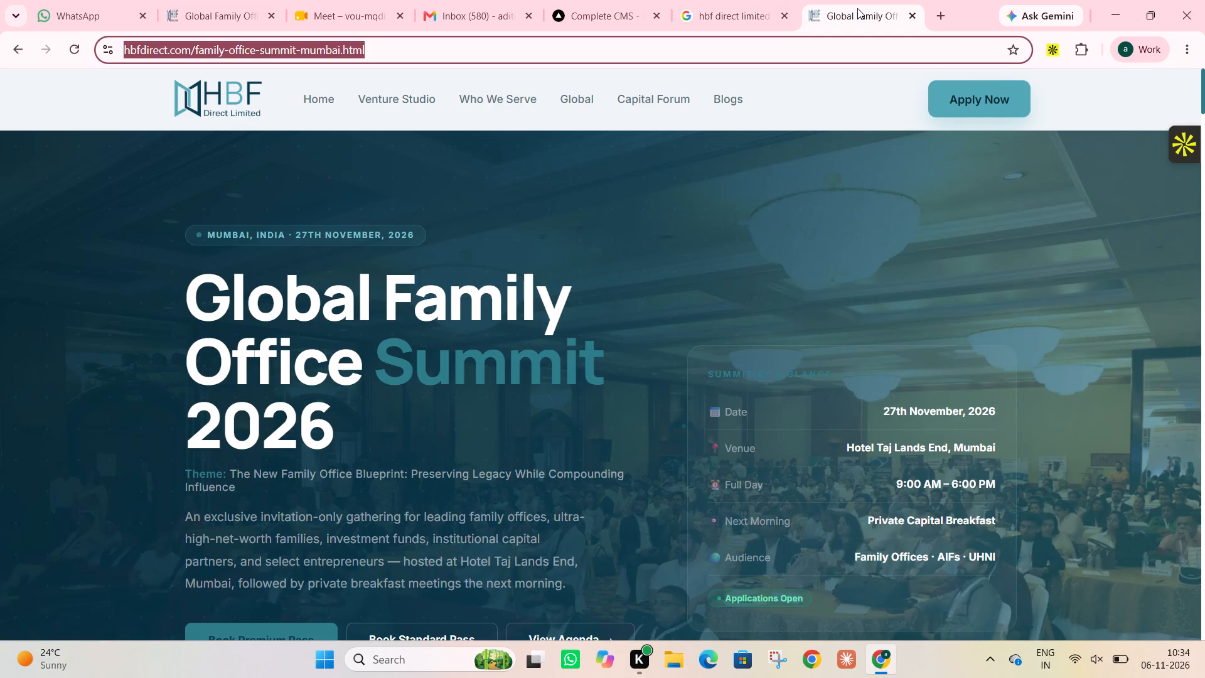
pyautogui.click(734, 9)
pyautogui.click(621, 13)
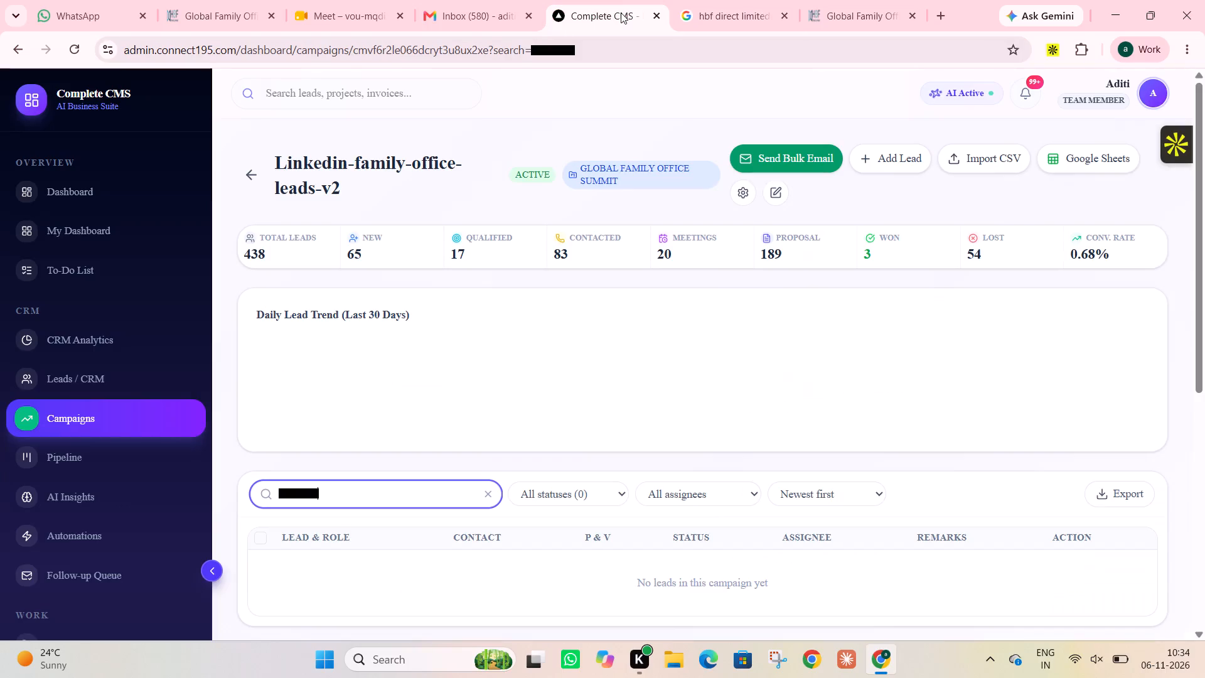
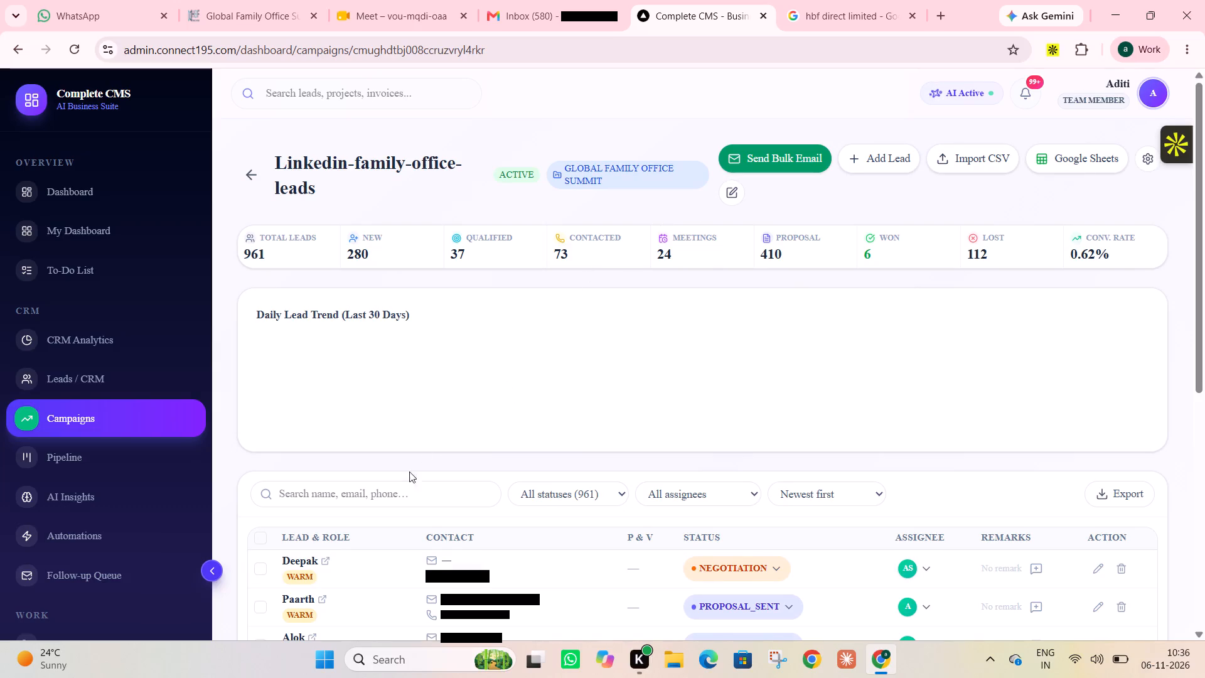
# Search the Linkedin-family-office-leads campaign for leads by trying three different partial phone numbers in turn.
pyautogui.click(392, 488)
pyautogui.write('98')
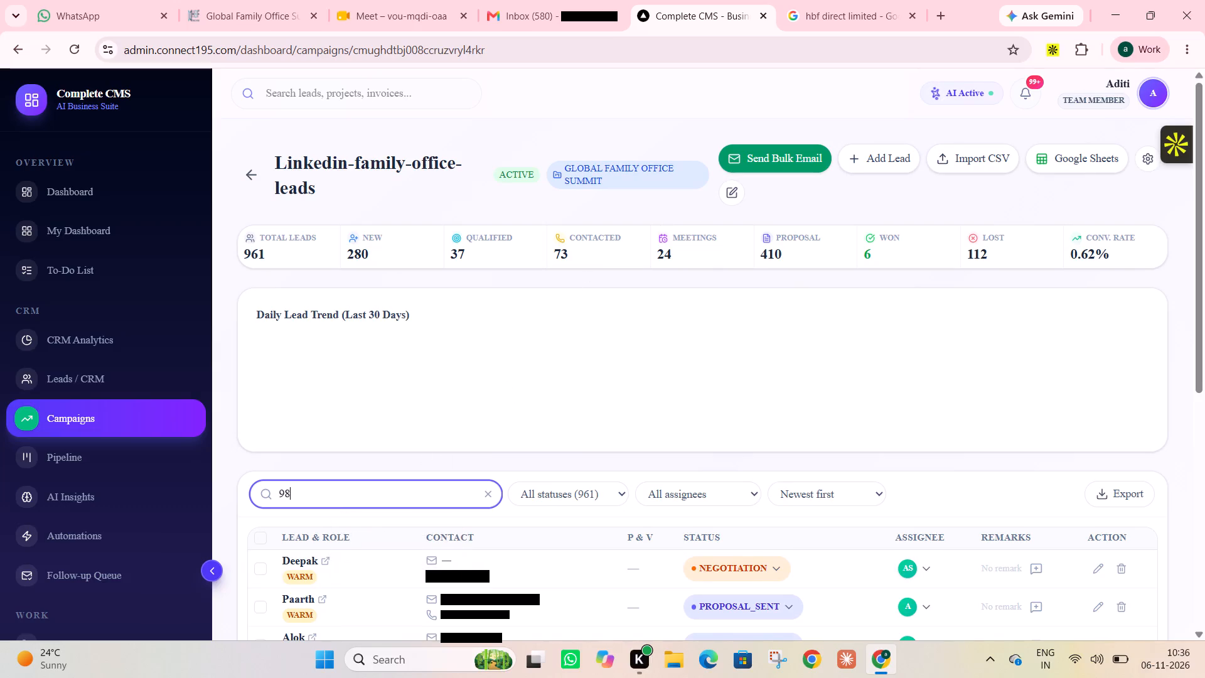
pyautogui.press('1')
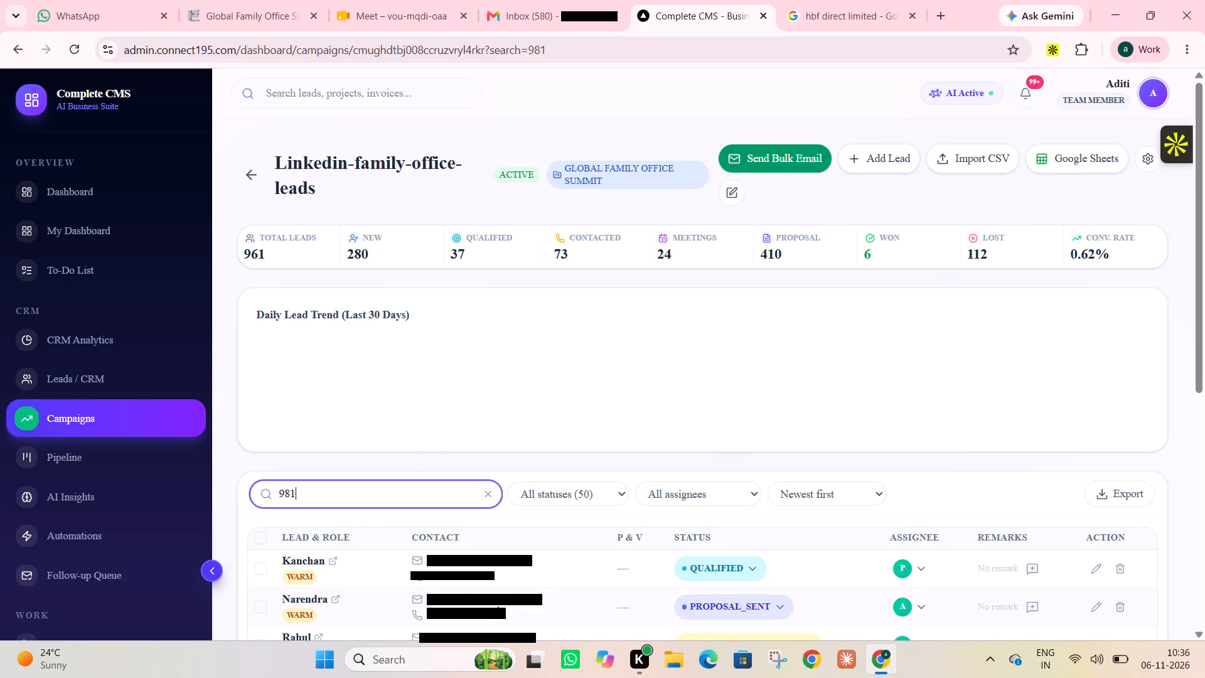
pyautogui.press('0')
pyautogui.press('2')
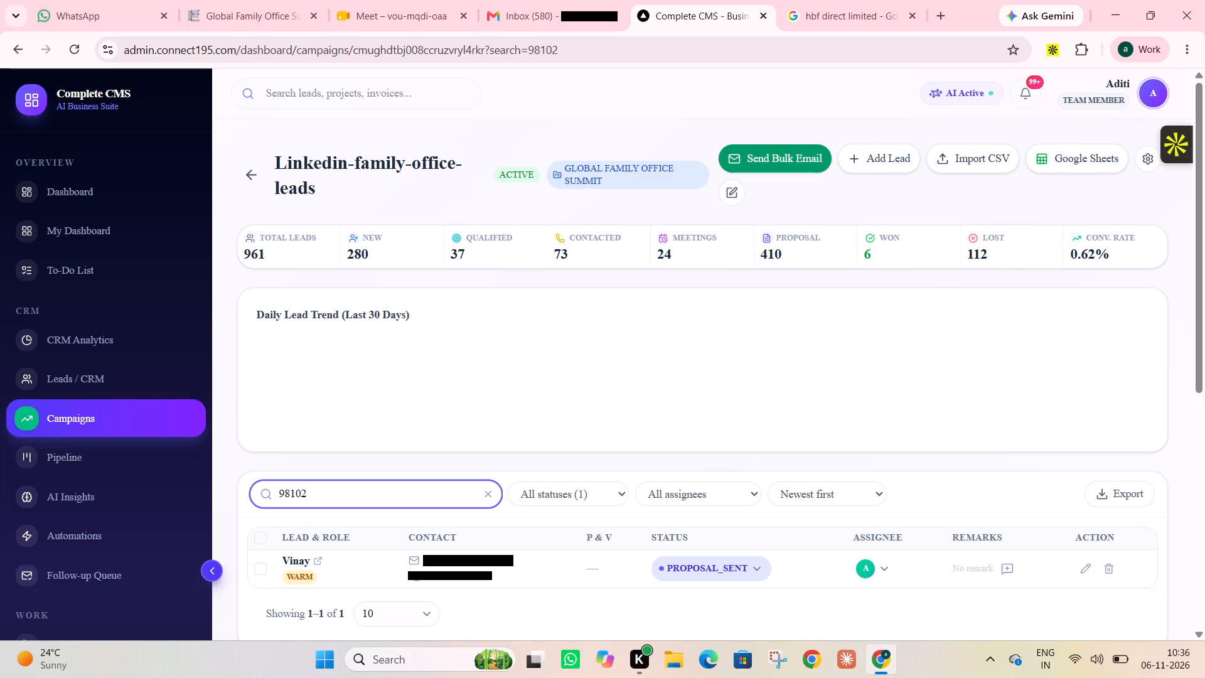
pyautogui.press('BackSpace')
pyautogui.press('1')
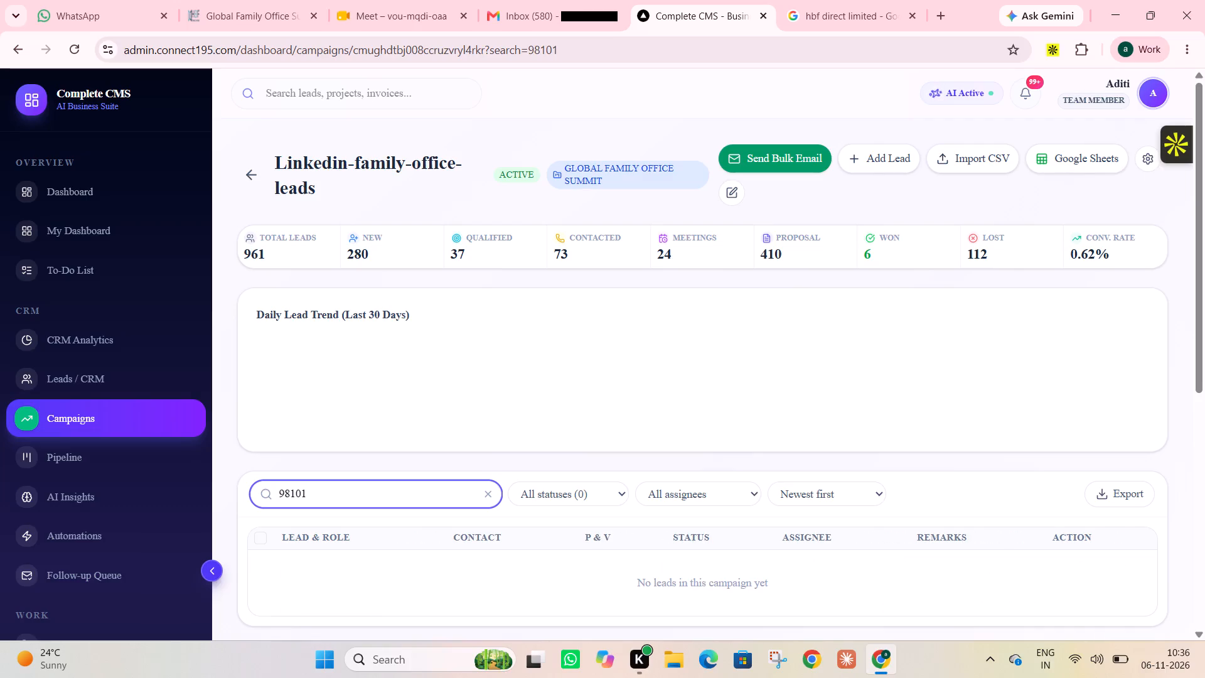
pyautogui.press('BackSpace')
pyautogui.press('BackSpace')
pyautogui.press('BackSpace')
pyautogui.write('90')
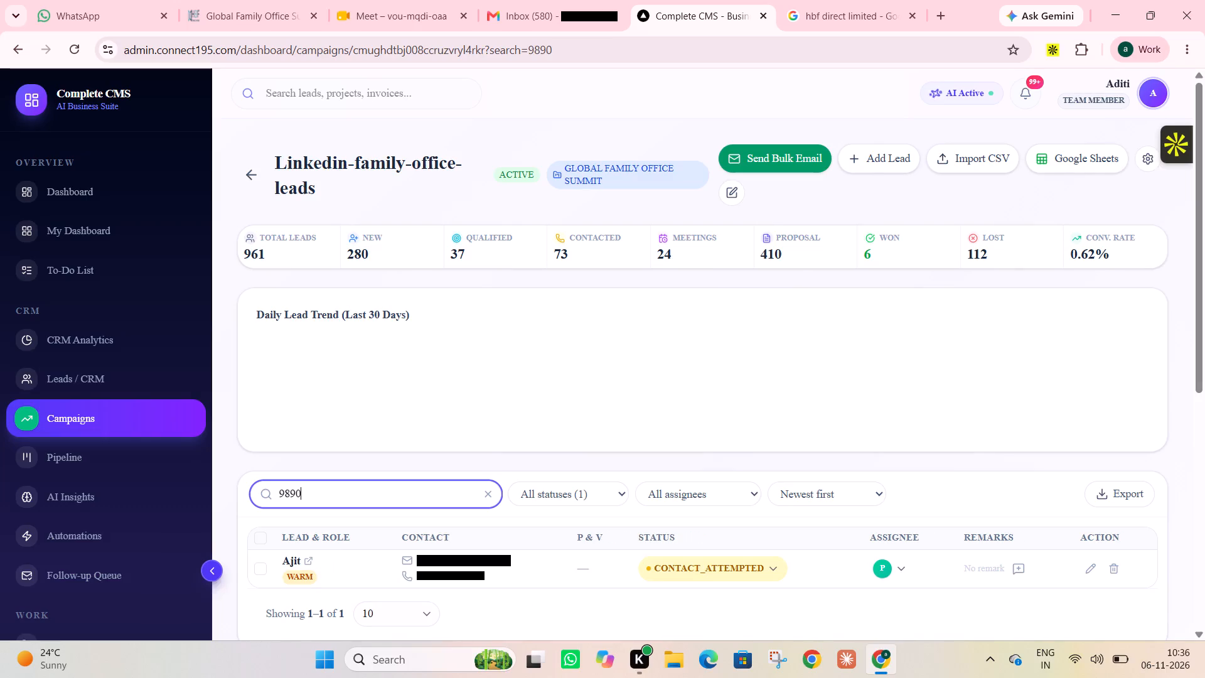
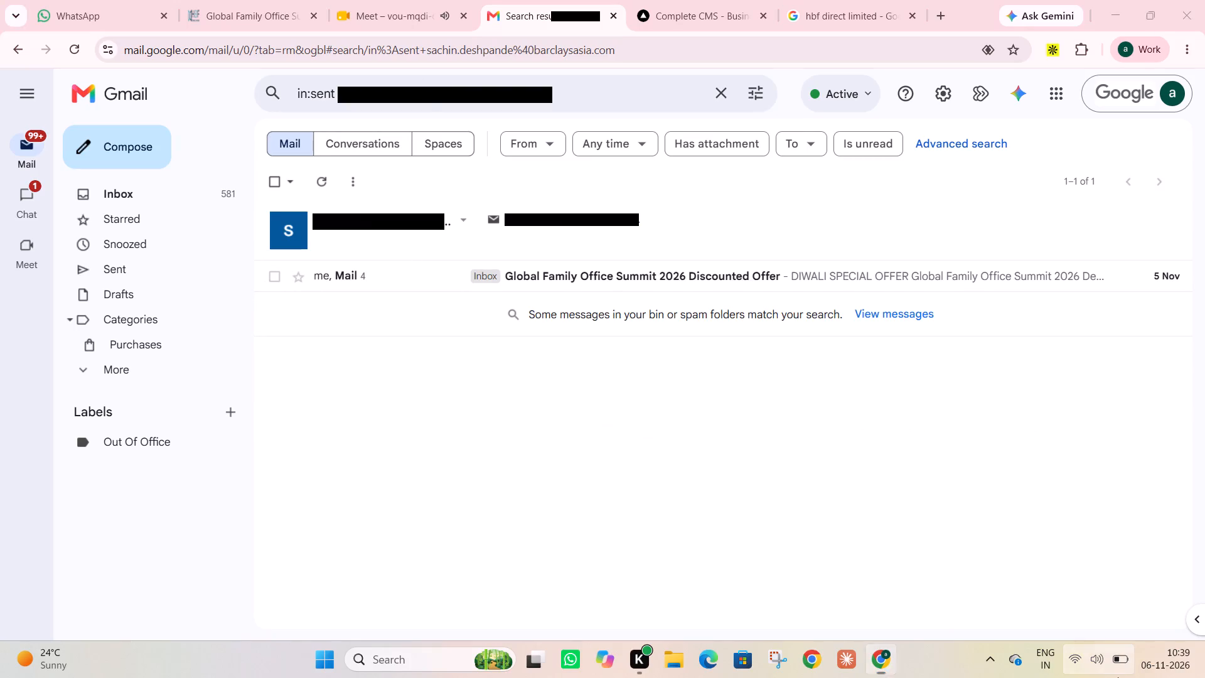
pyautogui.click(937, 562)
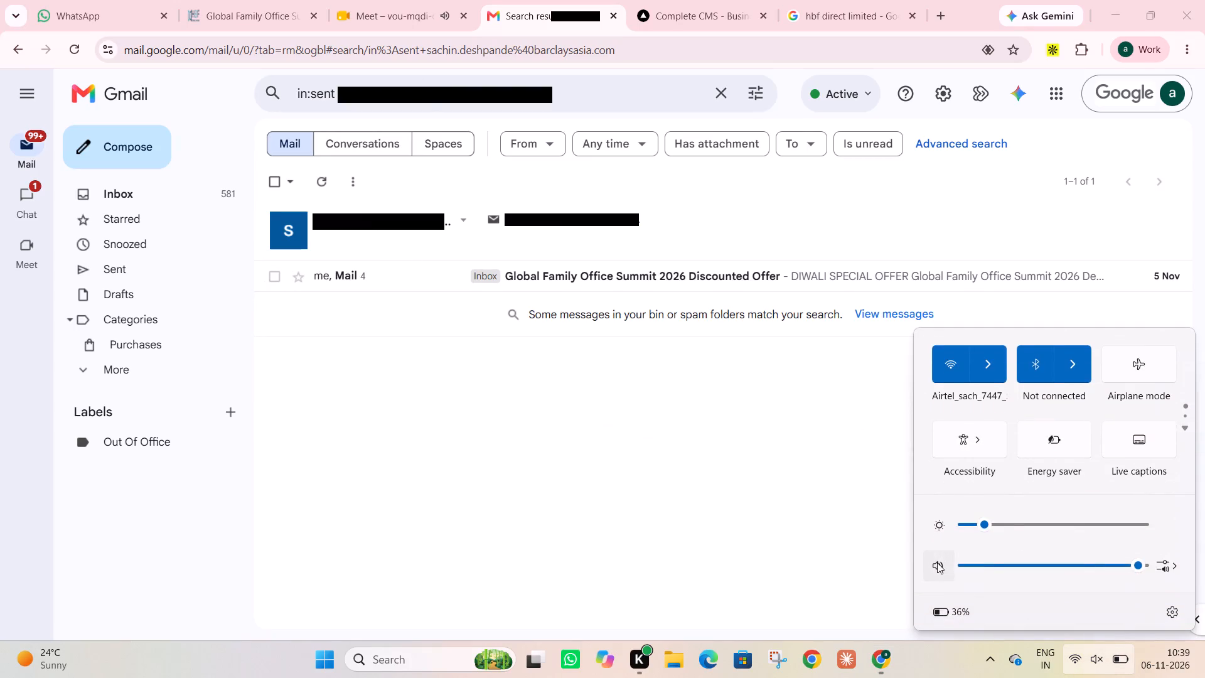
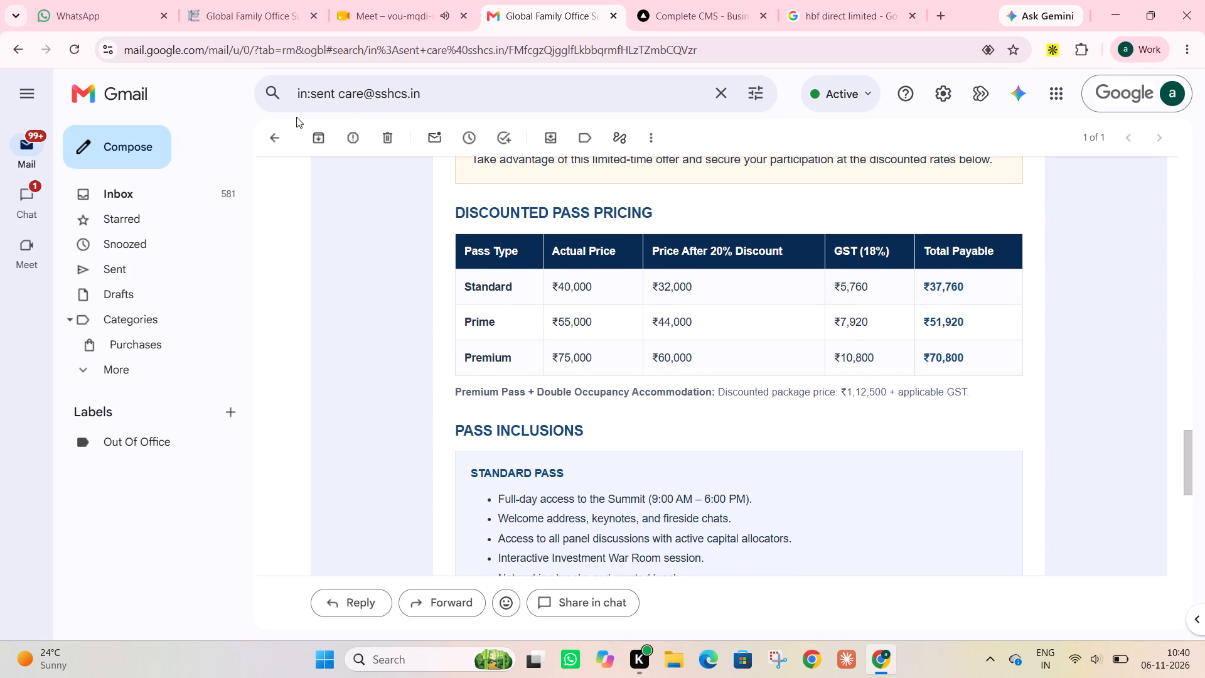
# Switch to Complete CMS and search the Linkedin-family-office-leads-v2 campaign's leads for "care@".
pyautogui.click(685, 0)
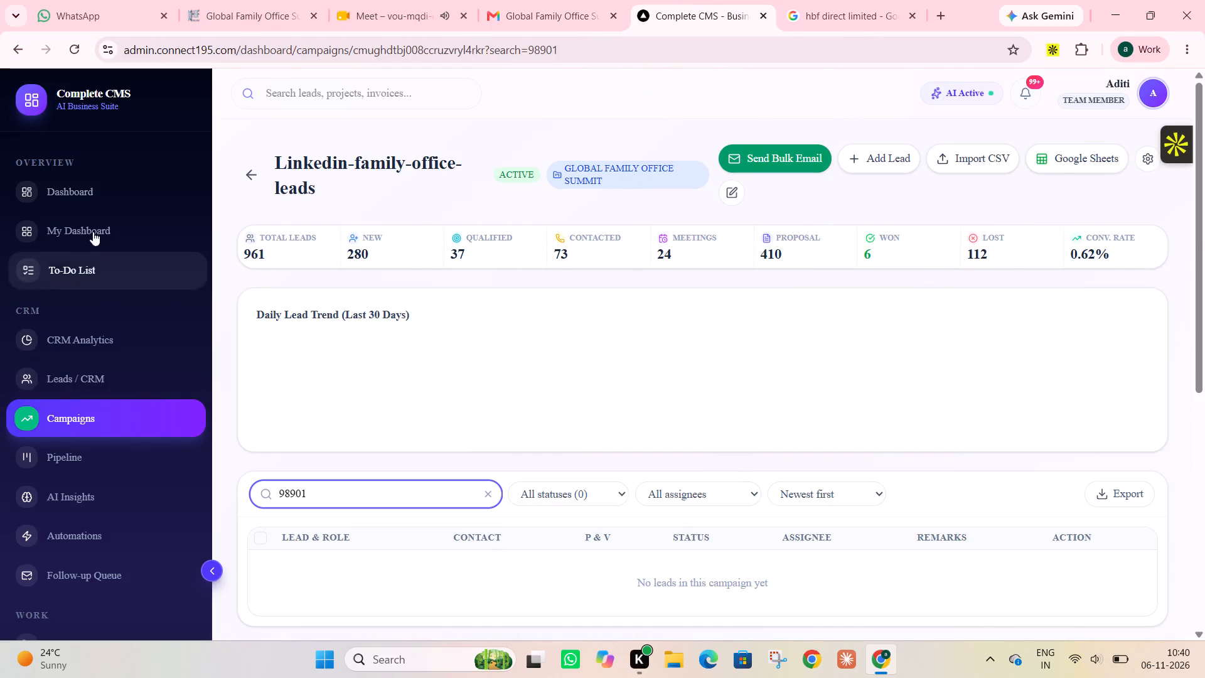
pyautogui.click(117, 411)
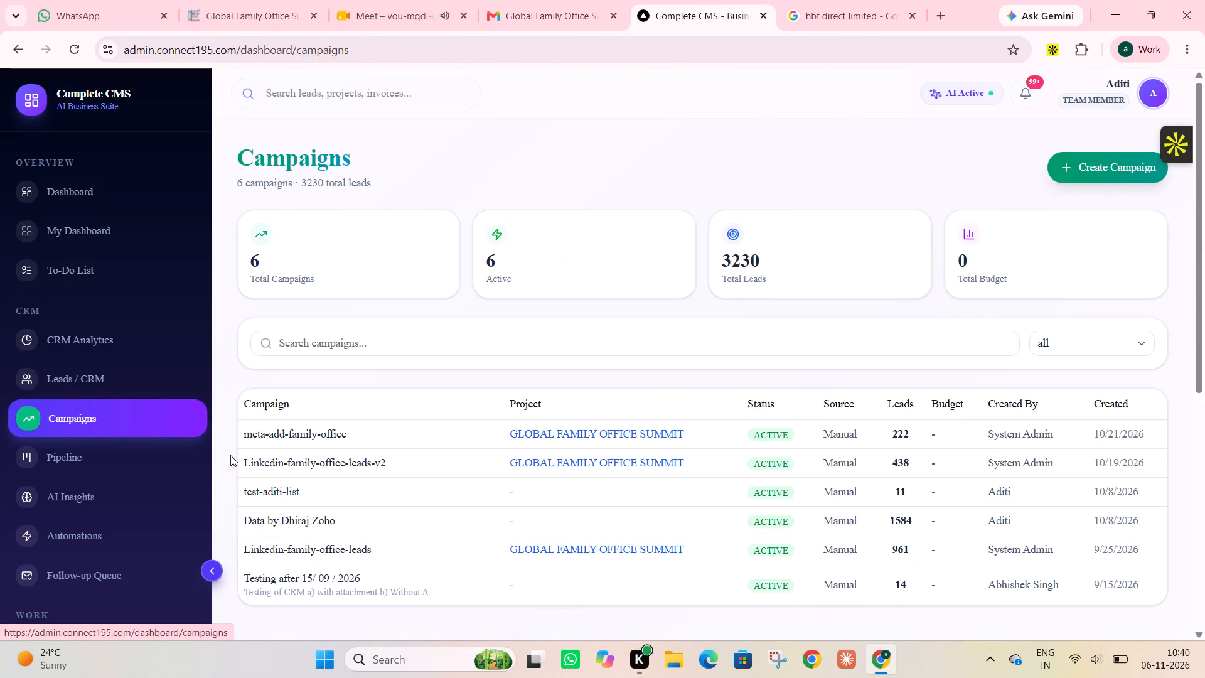
pyautogui.click(315, 462)
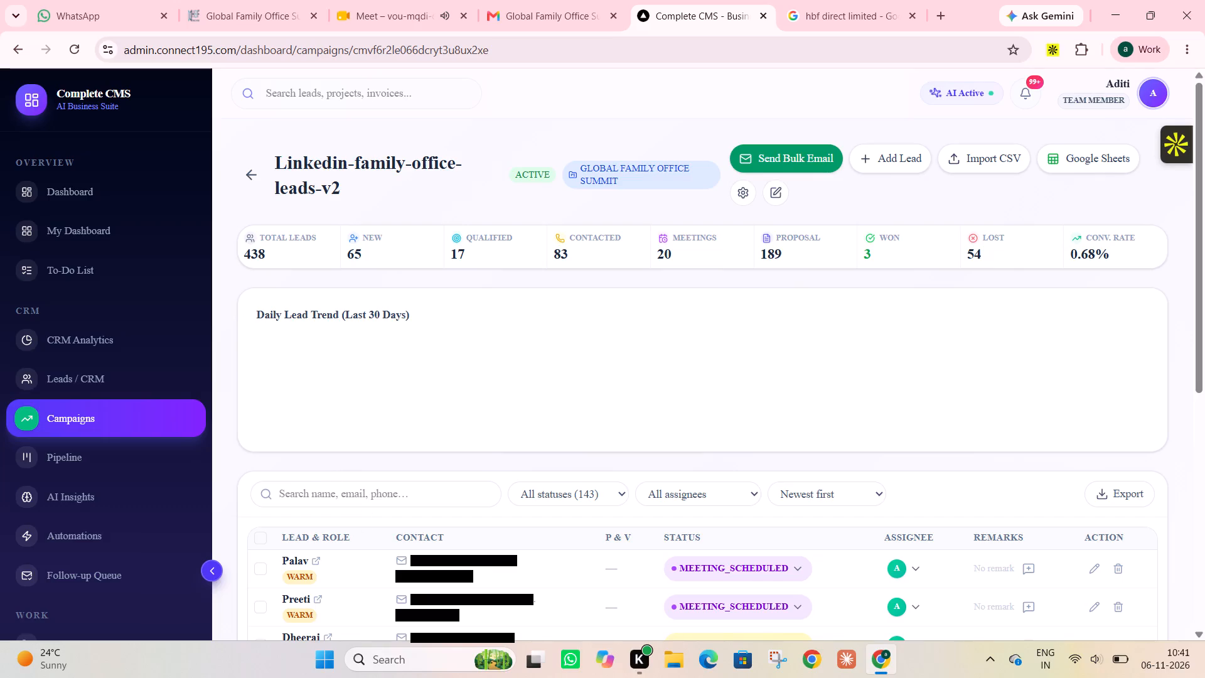
pyautogui.click(363, 487)
pyautogui.write('care')
pyautogui.hotkey('shift', '@')
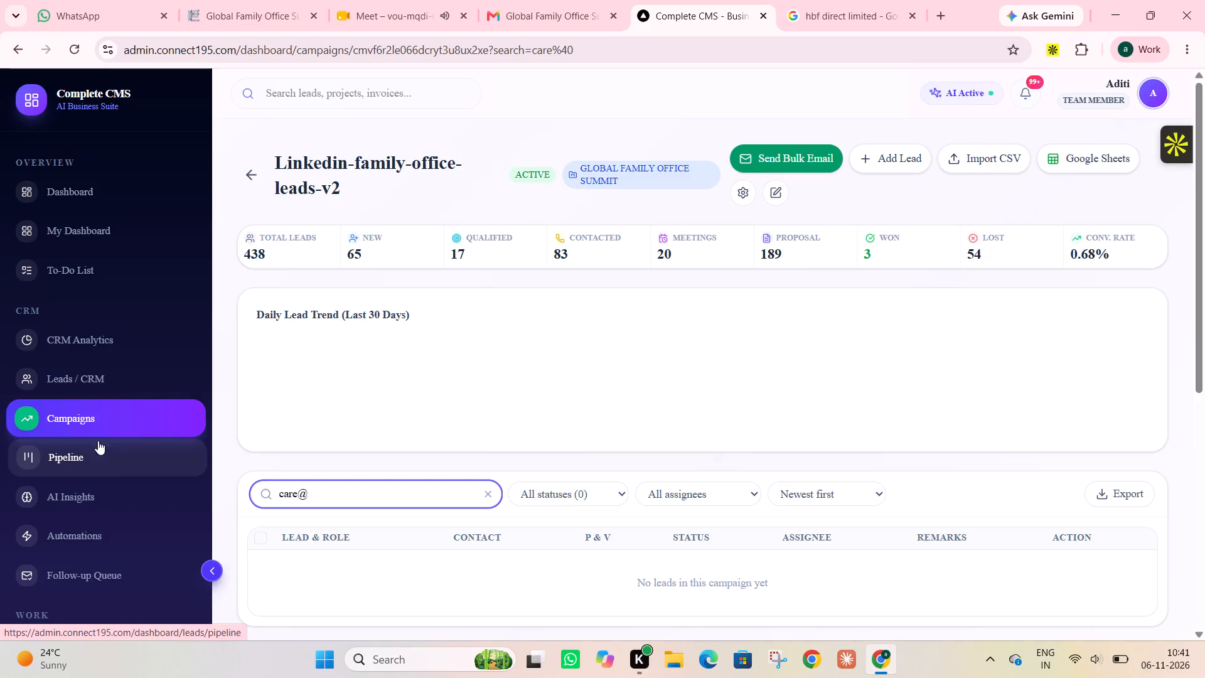
# Search the Linkedin-family-office-leads campaign's leads for "care@ss".
pyautogui.click(94, 421)
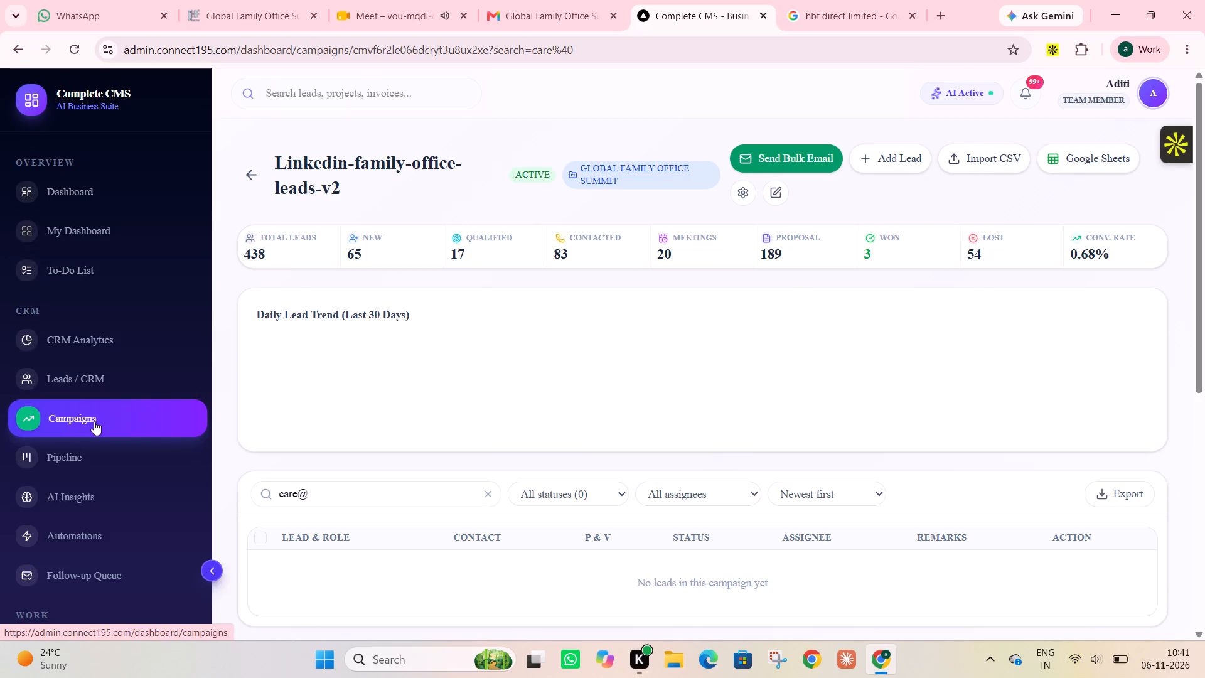
pyautogui.click(316, 547)
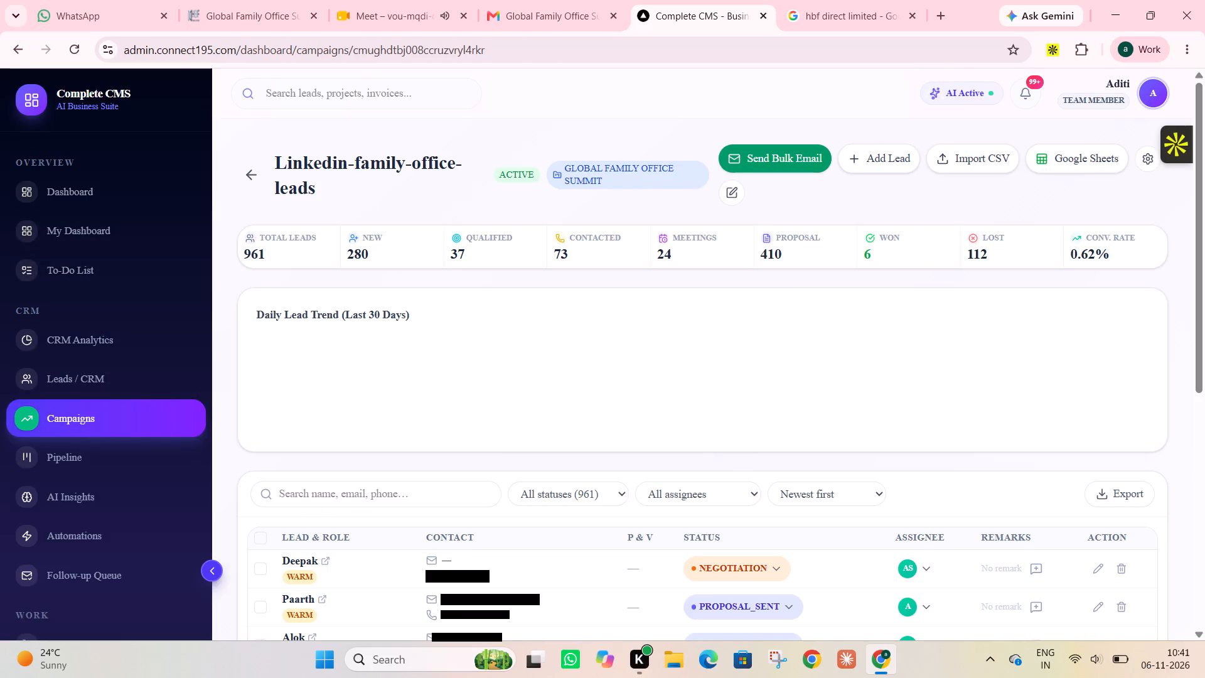
pyautogui.click(324, 494)
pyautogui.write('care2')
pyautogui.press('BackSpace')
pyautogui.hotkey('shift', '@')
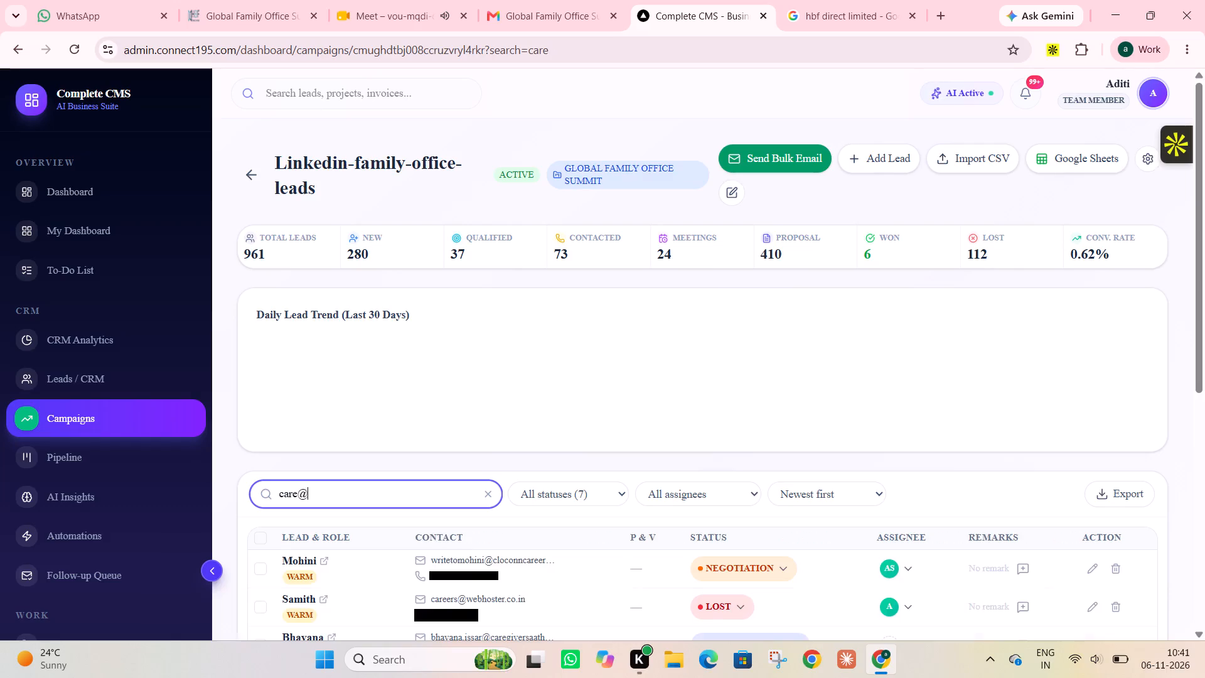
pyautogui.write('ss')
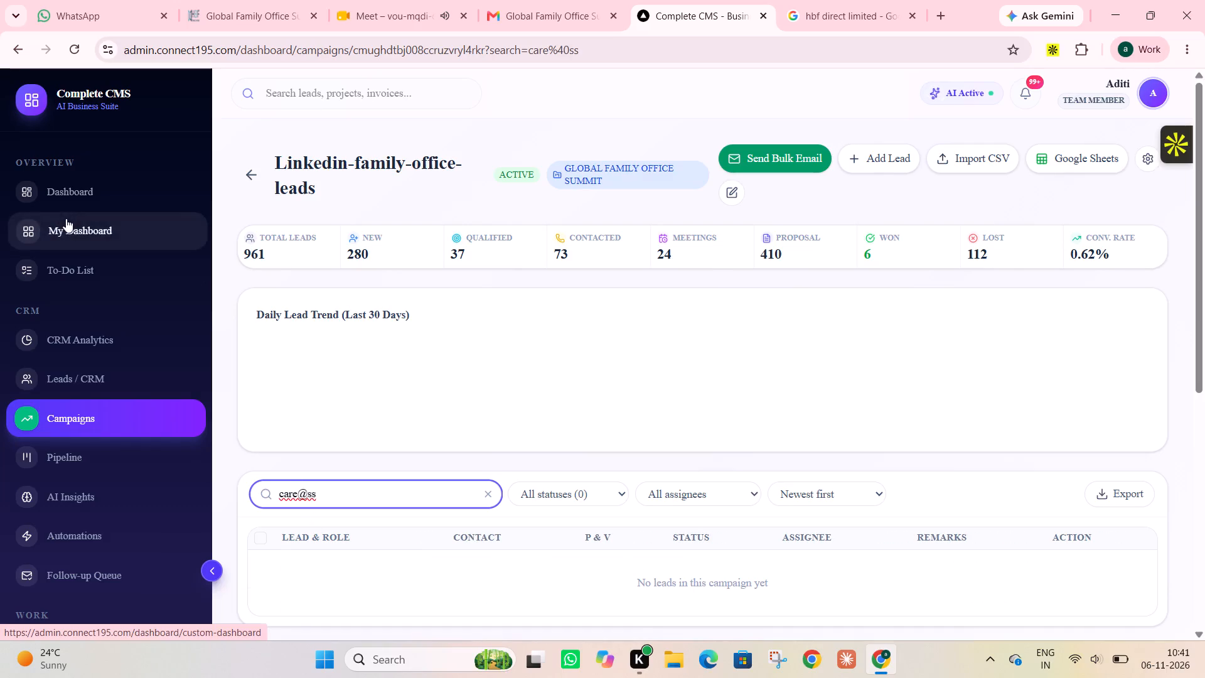
# Return to the list of all campaigns.
pyautogui.click(85, 427)
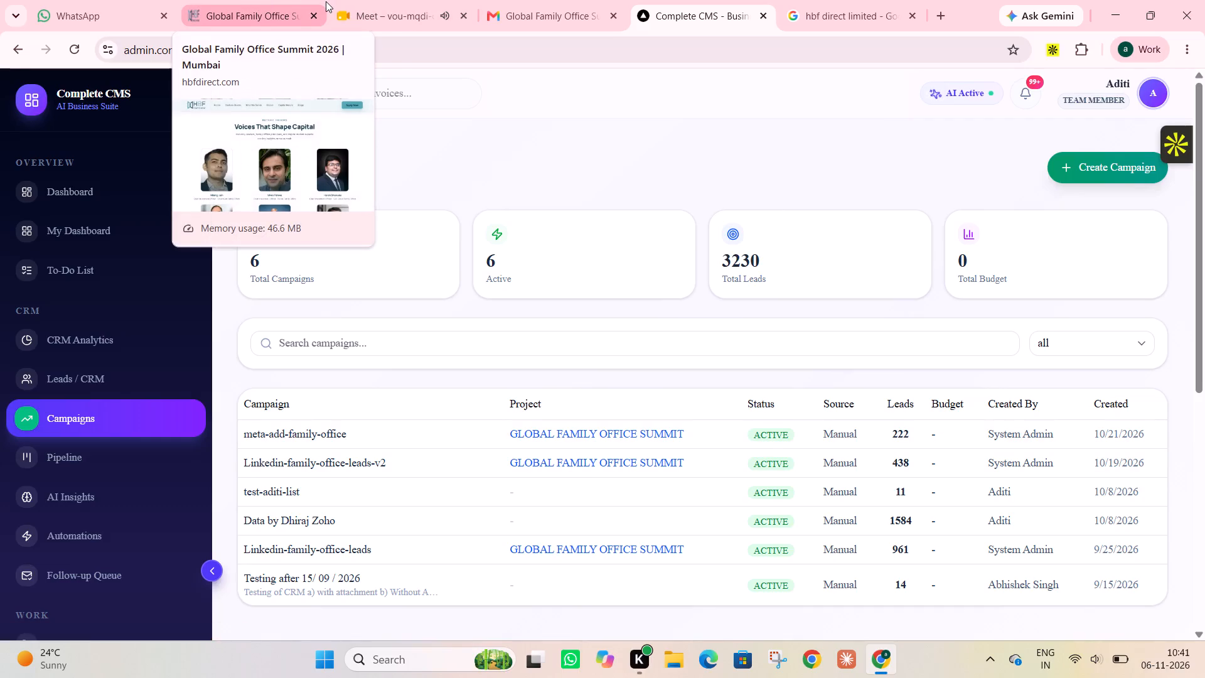
pyautogui.click(510, 10)
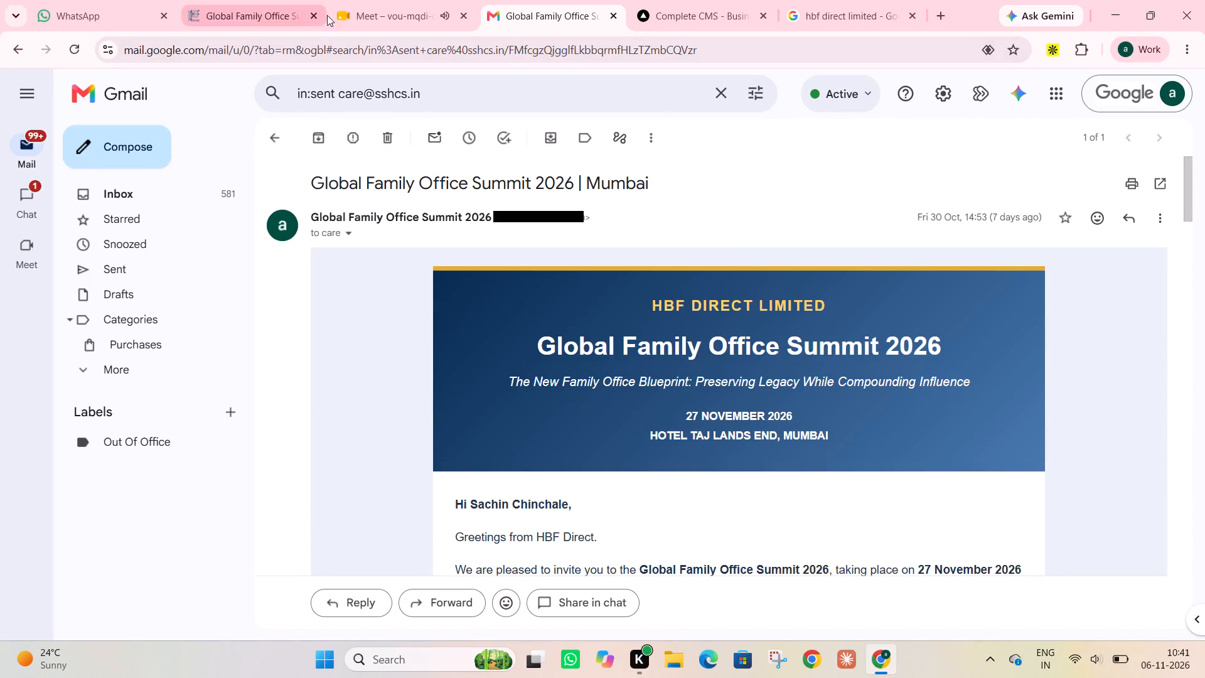
# Switch to Complete CMS and search the meta-add-family-office campaign's leads for "care".
pyautogui.click(685, 1)
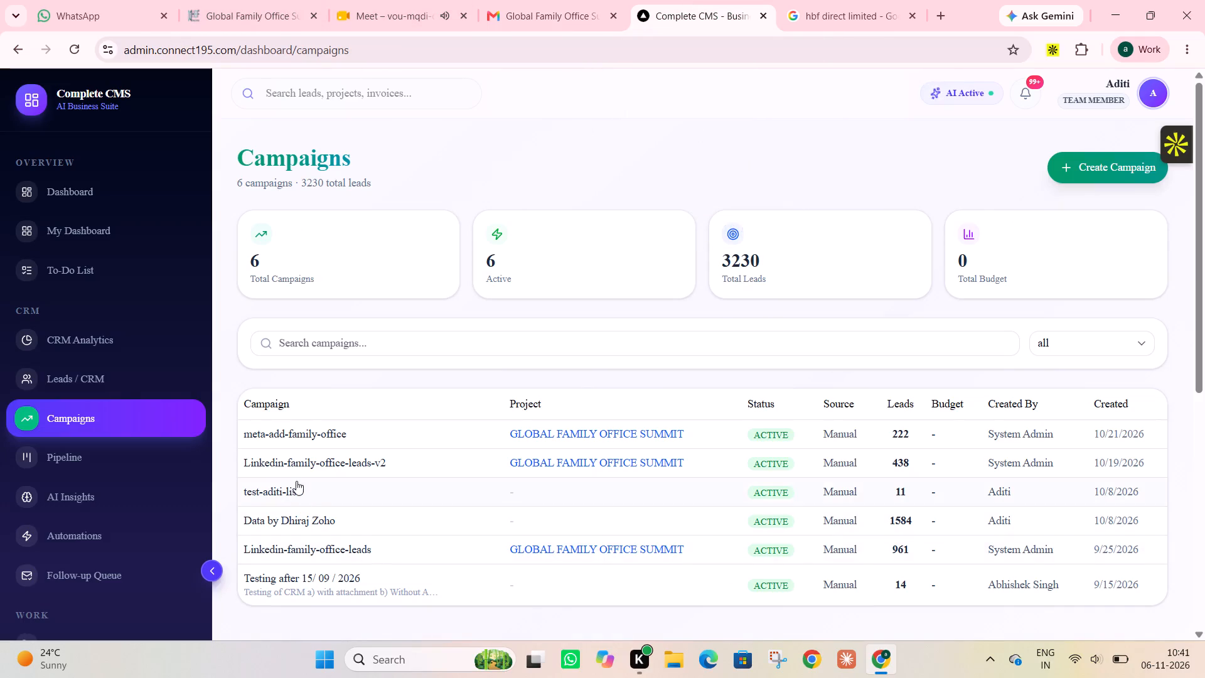
pyautogui.click(287, 441)
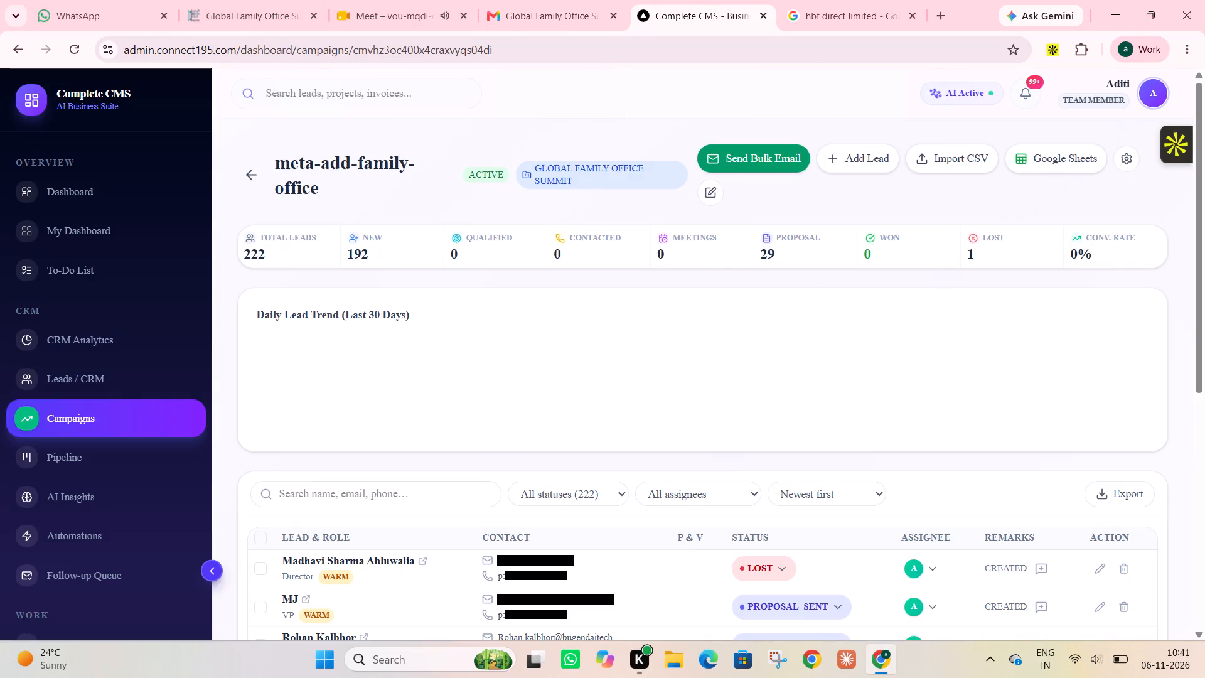
pyautogui.click(341, 485)
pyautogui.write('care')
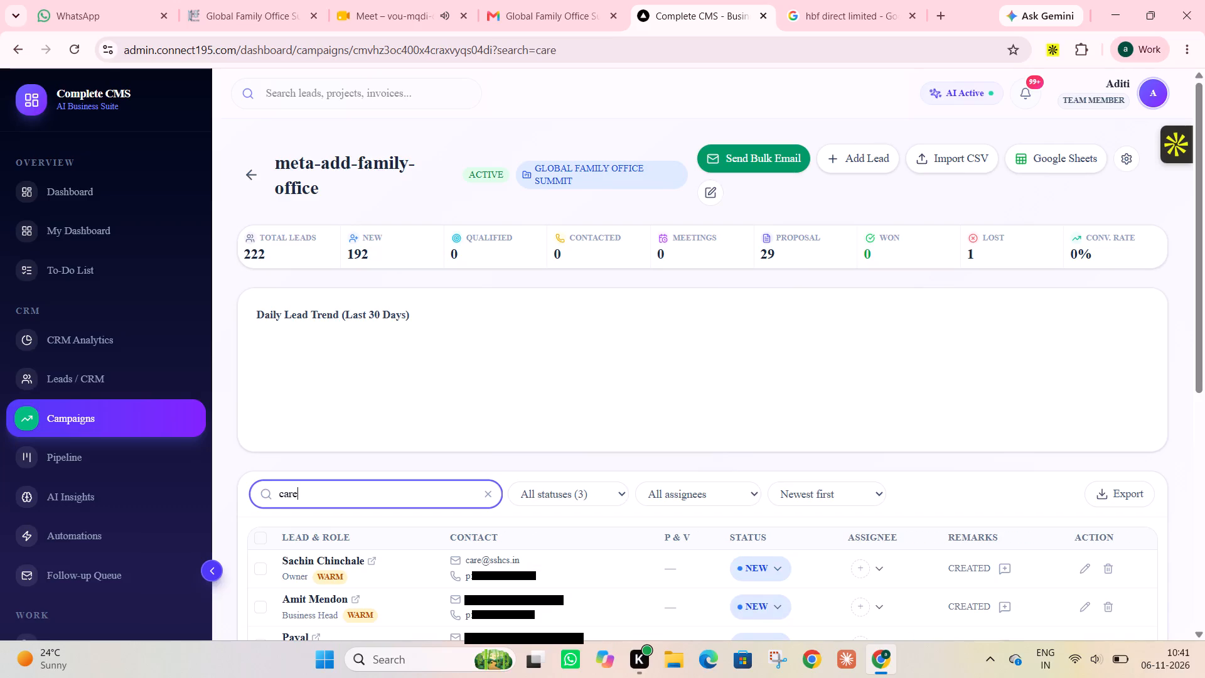
# Open the record of the lead with the Owner role and examine its details down to the AI Assistant section.
pyautogui.scroll(-1, 341, 485)
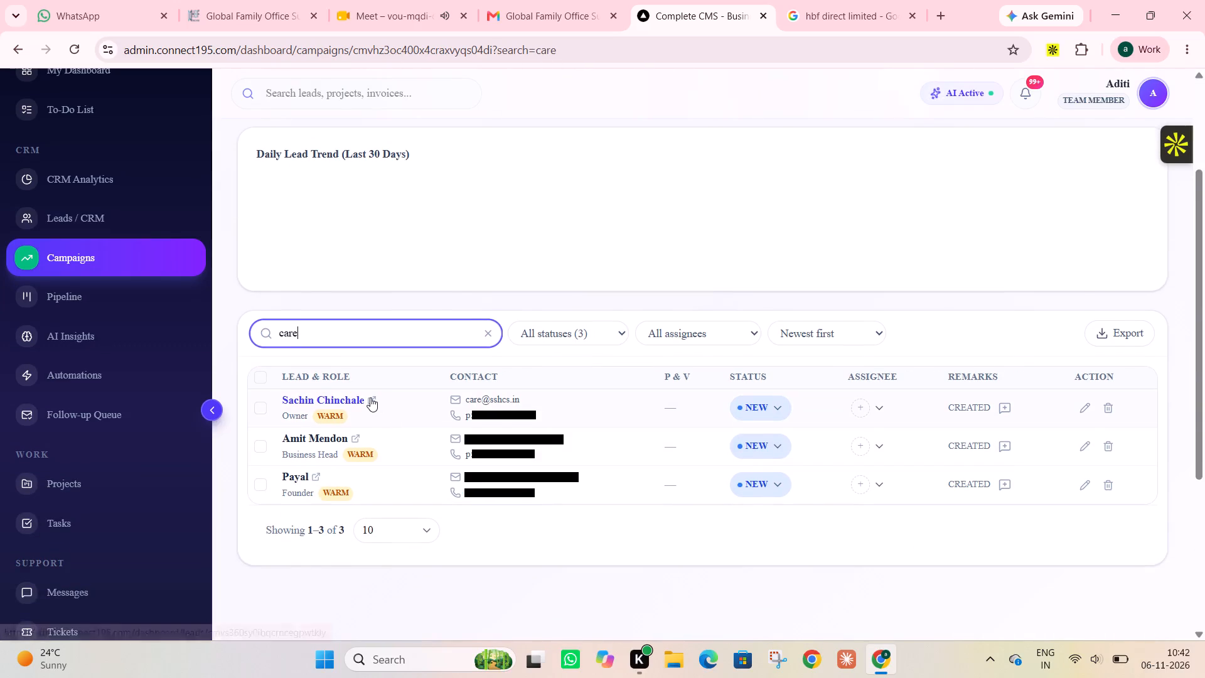
pyautogui.click(370, 397)
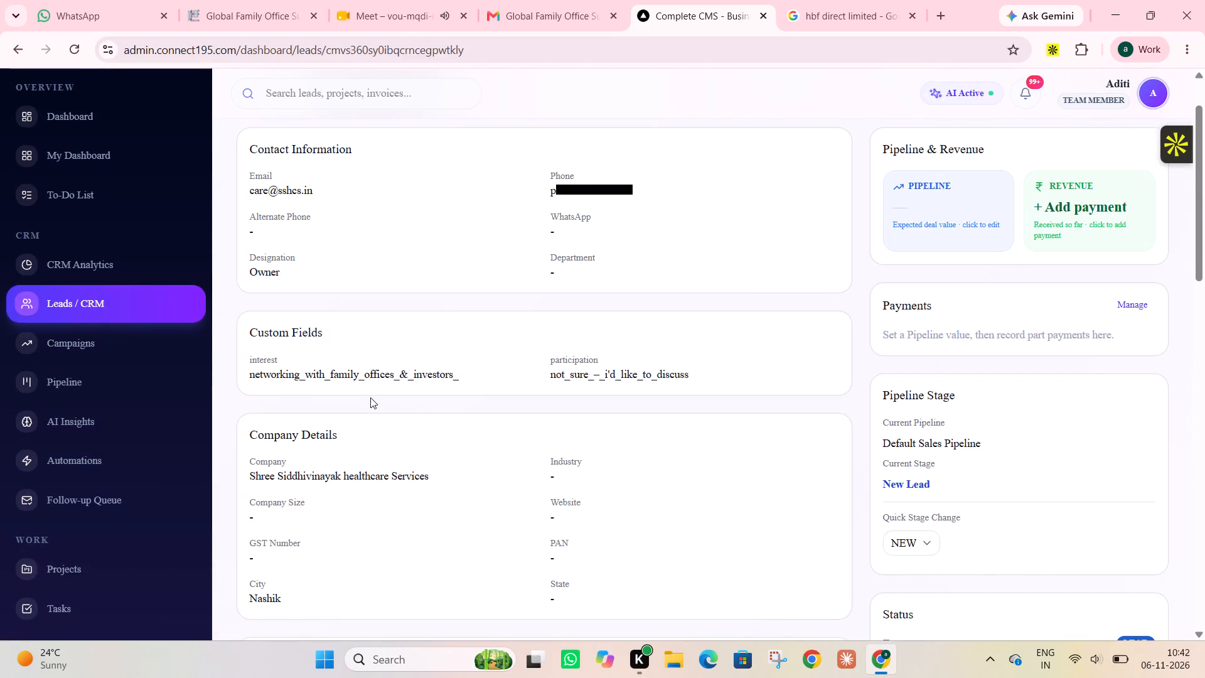
pyautogui.scroll(-2, 370, 397)
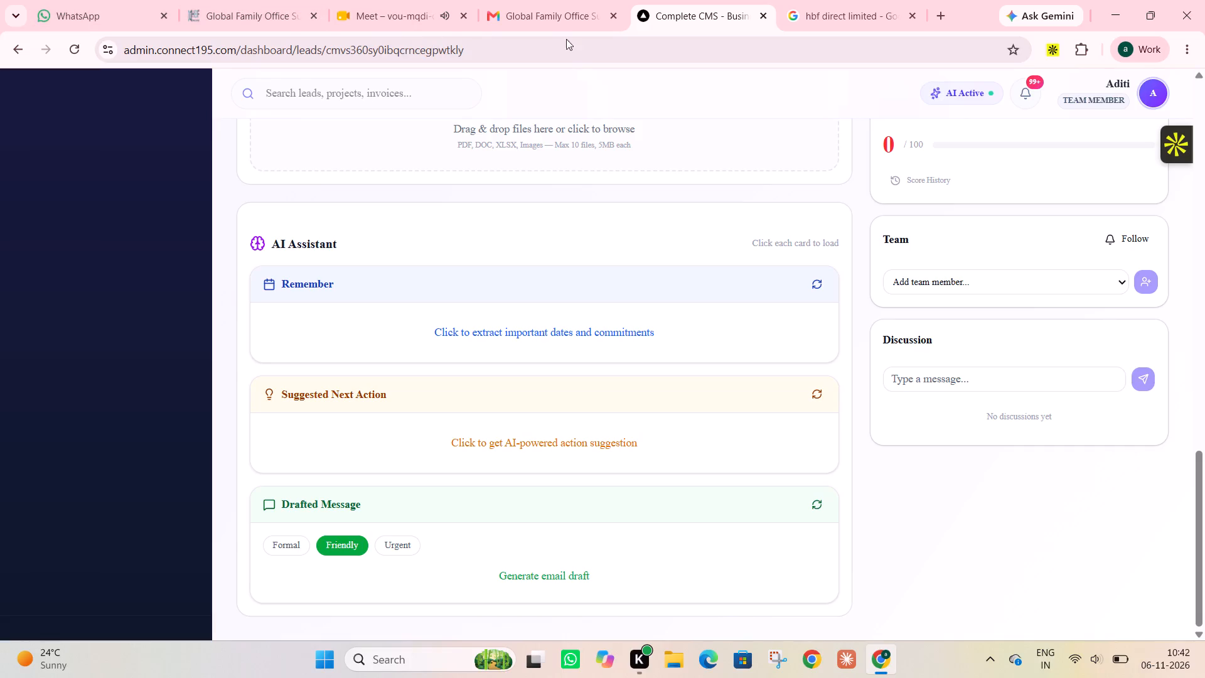
# Go back from the Shree Siddhivinayak healthcare Services lead record to the previous page.
pyautogui.scroll(13, 393, 250)
pyautogui.click(261, 176)
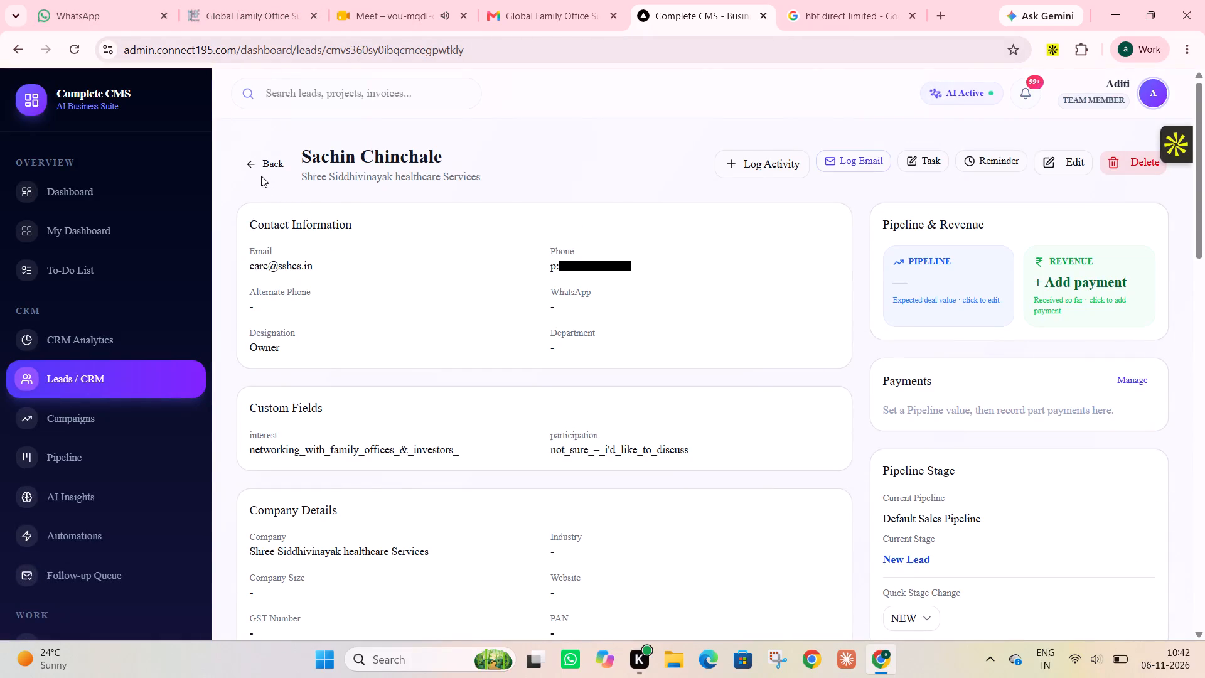
# Leave the lead record, open the Linkedin-family-office-leads-v2 campaign and search its leads for "9908".
pyautogui.click(255, 162)
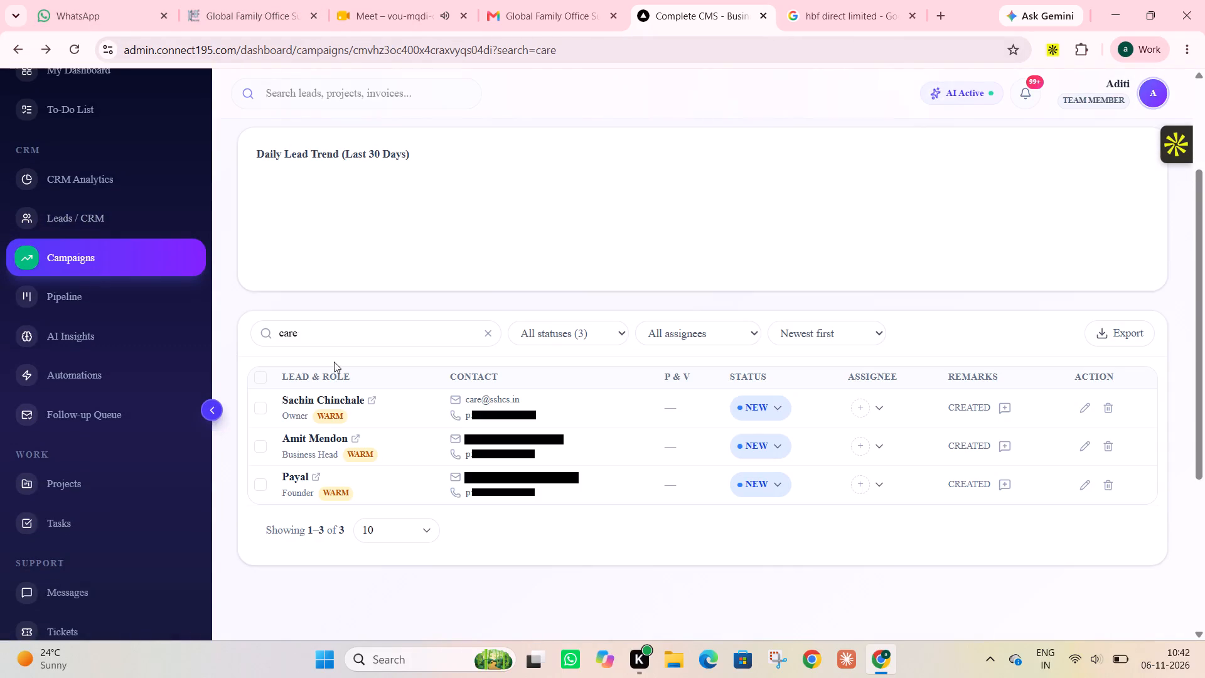
pyautogui.click(94, 256)
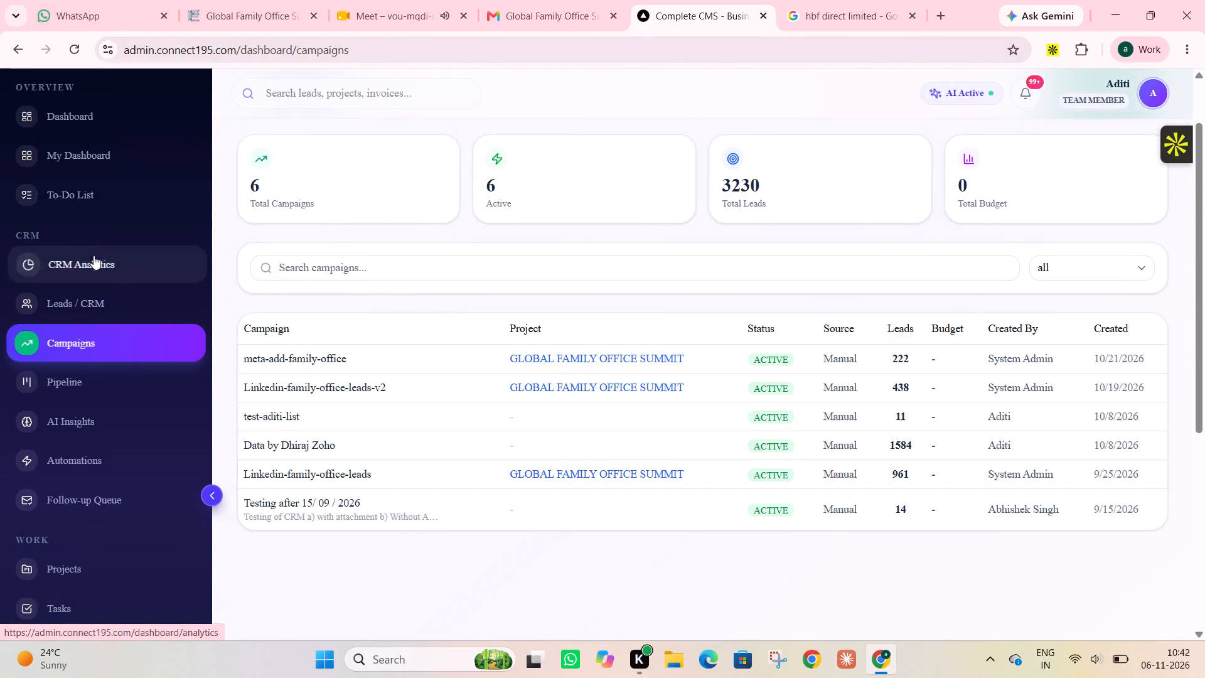
pyautogui.click(328, 388)
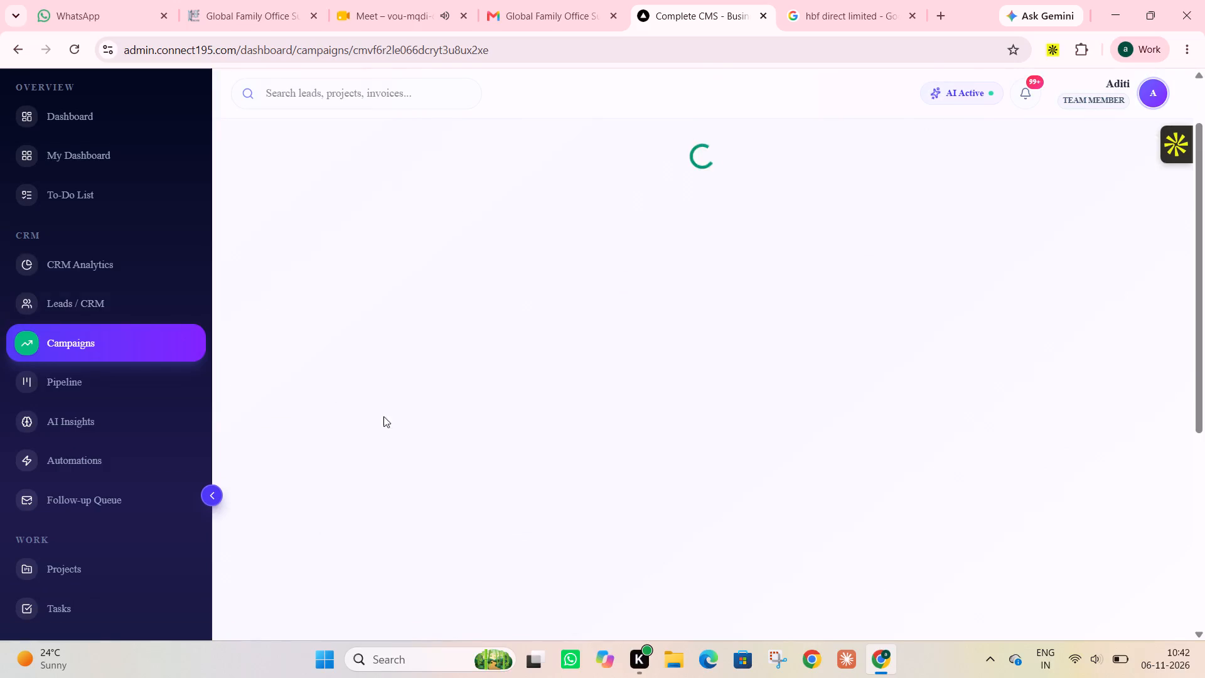
pyautogui.click(371, 420)
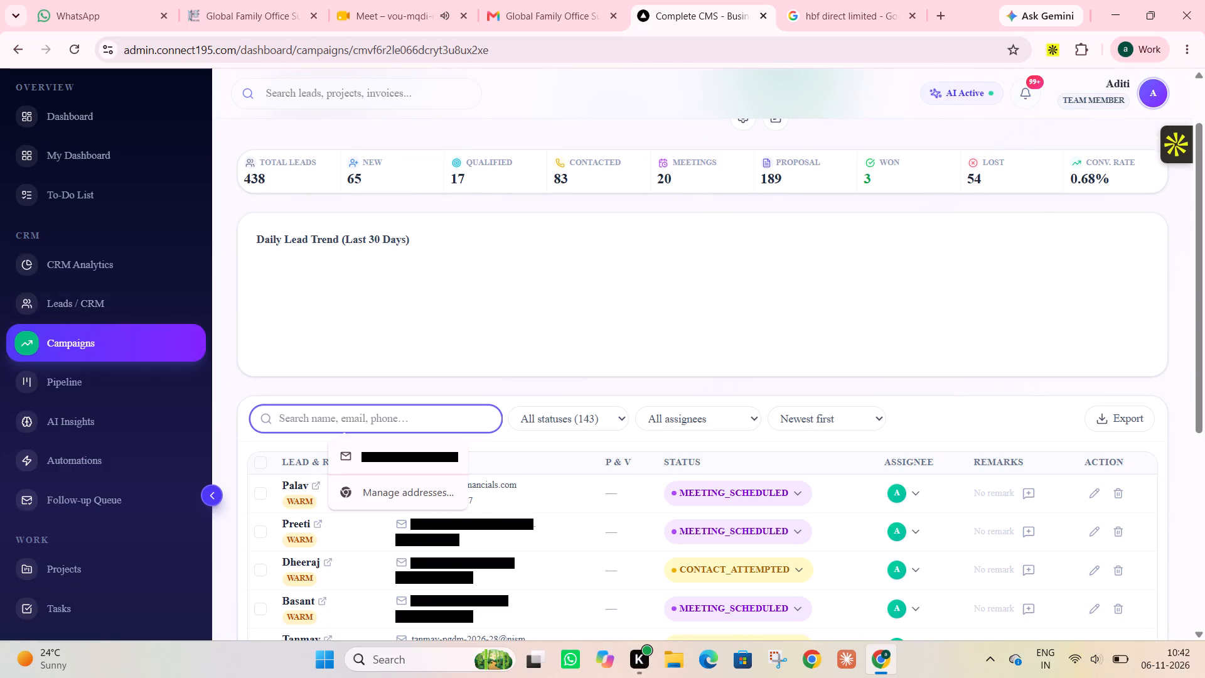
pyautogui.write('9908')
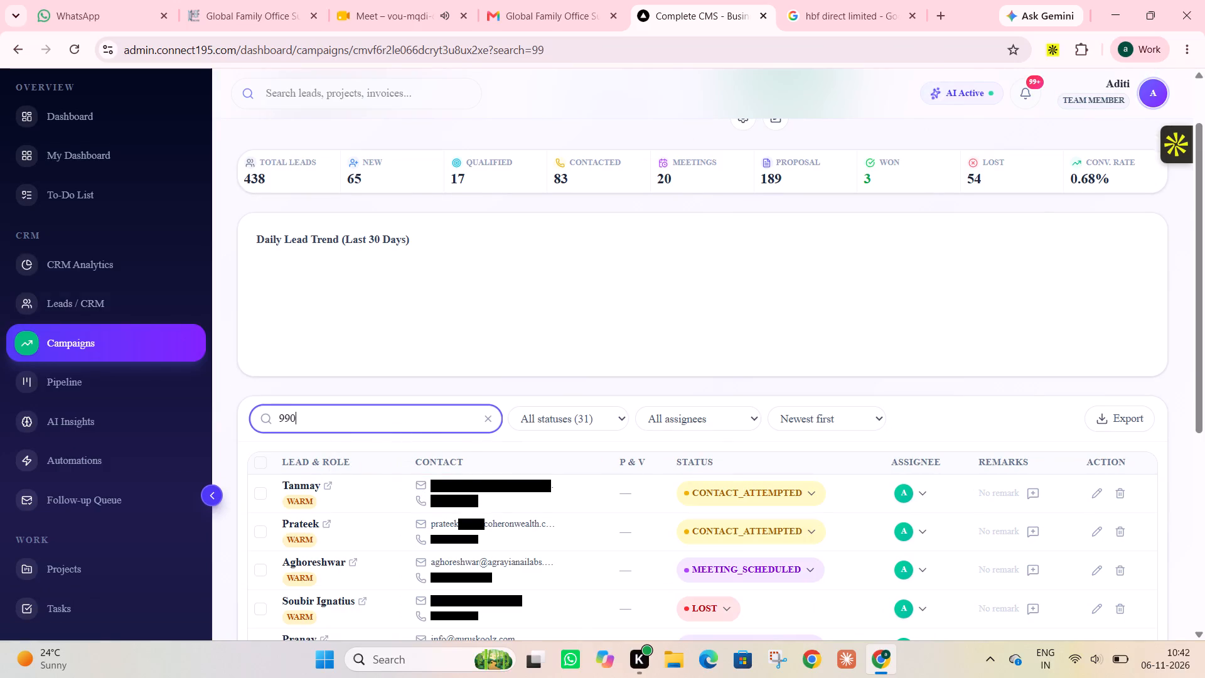
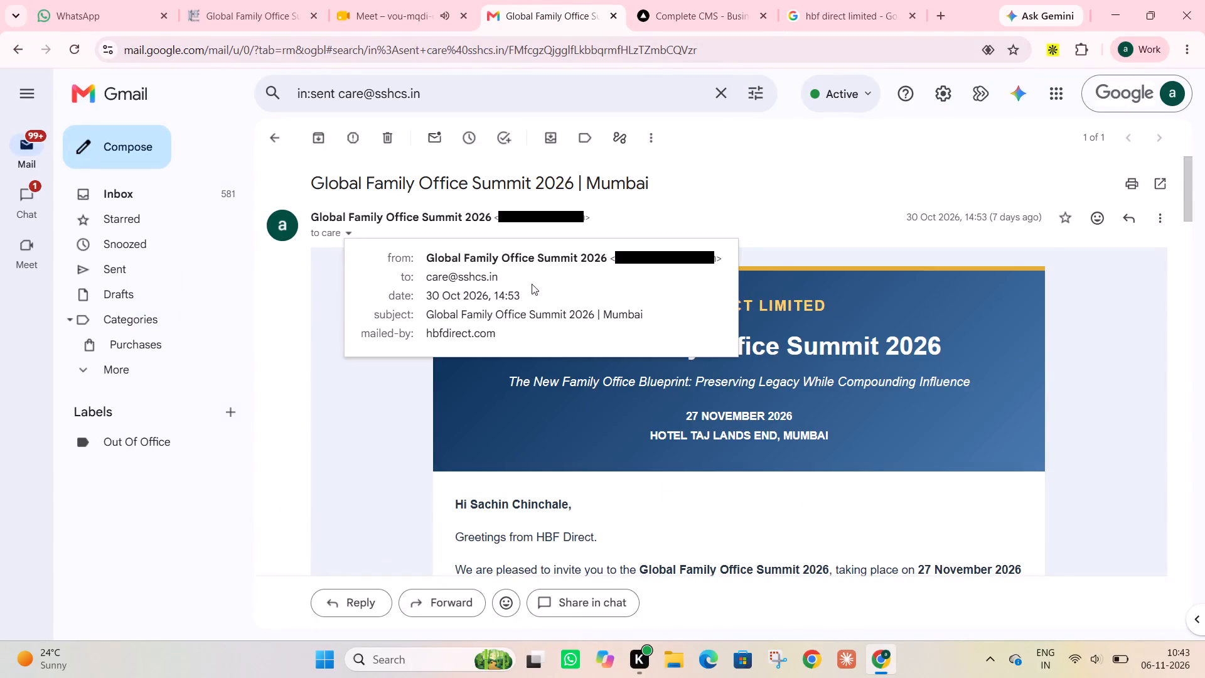
# Copy the recipient's email address from the header details of the sent Global Family Office Summit 2026 | Mumbai message.
pyautogui.moveTo(425, 277); pyautogui.dragTo(510, 282)
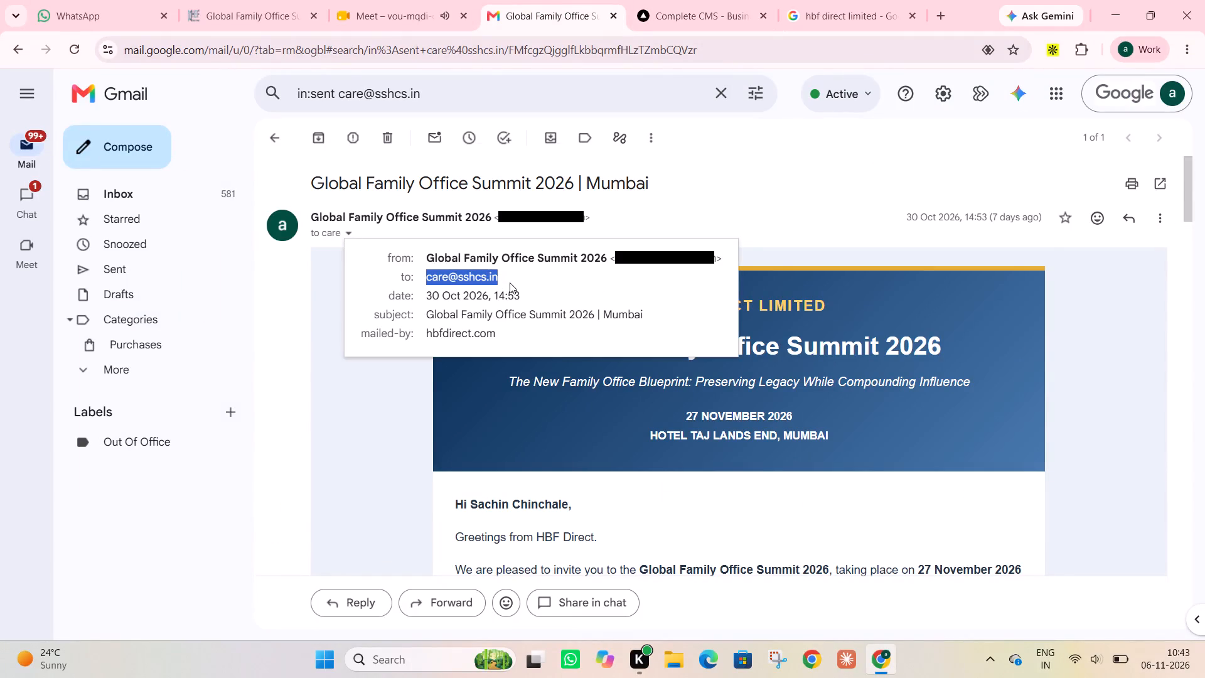
pyautogui.hotkey('ctrl', 'c')
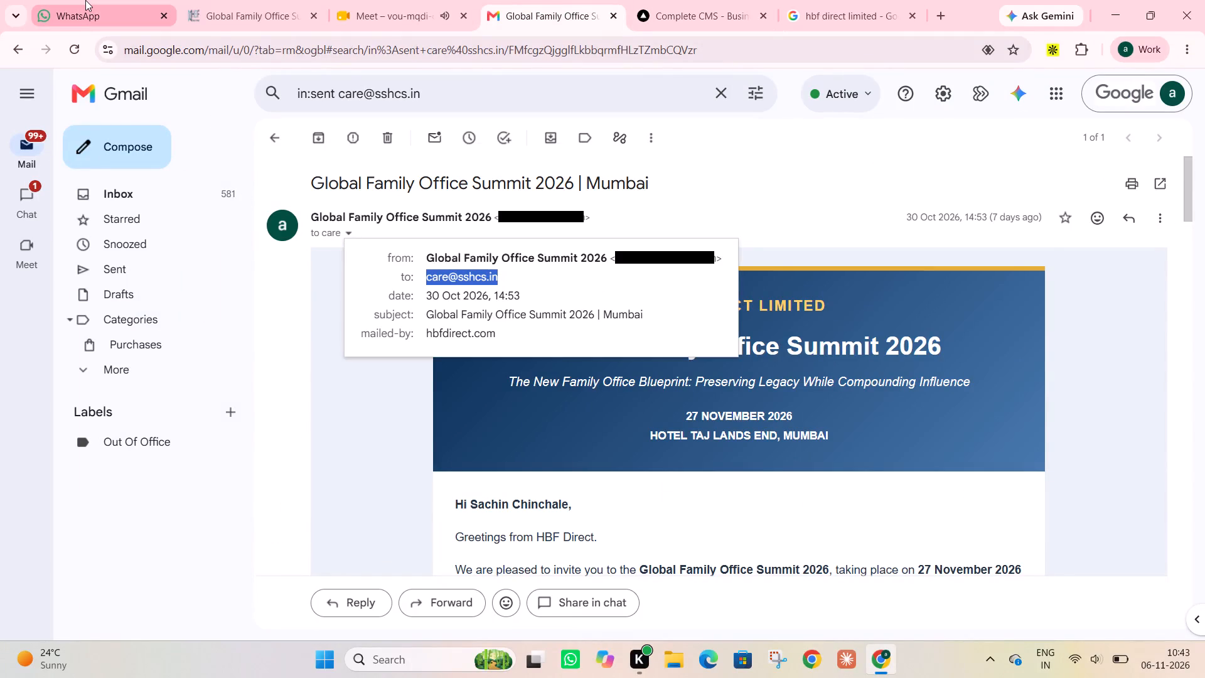
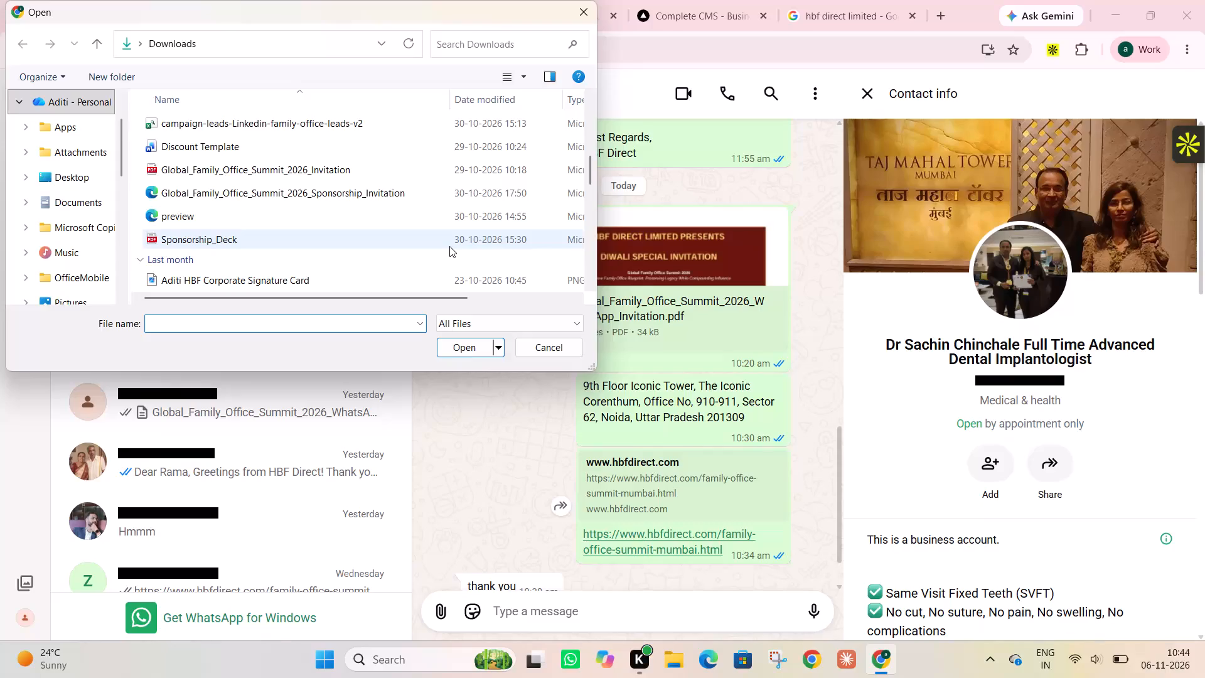
# Select the Speakership_Deck PDF from the Downloads folder for attaching to the WhatsApp chat.
pyautogui.scroll(-1, 449, 246)
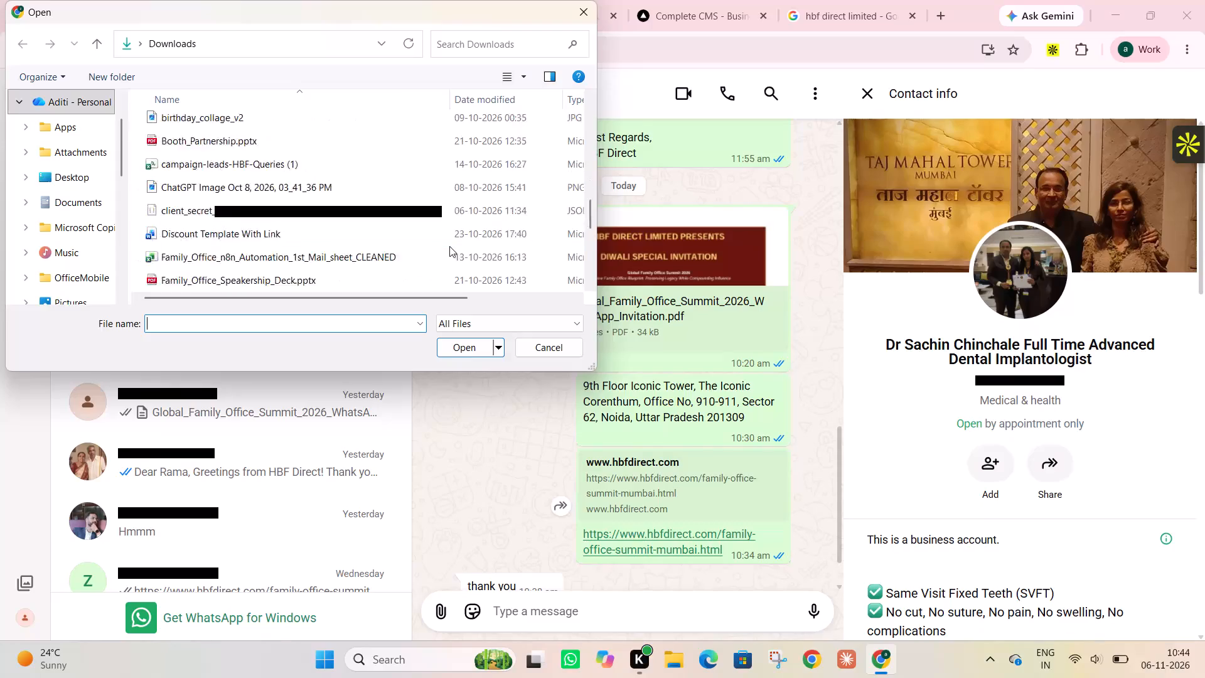
pyautogui.scroll(-1, 449, 246)
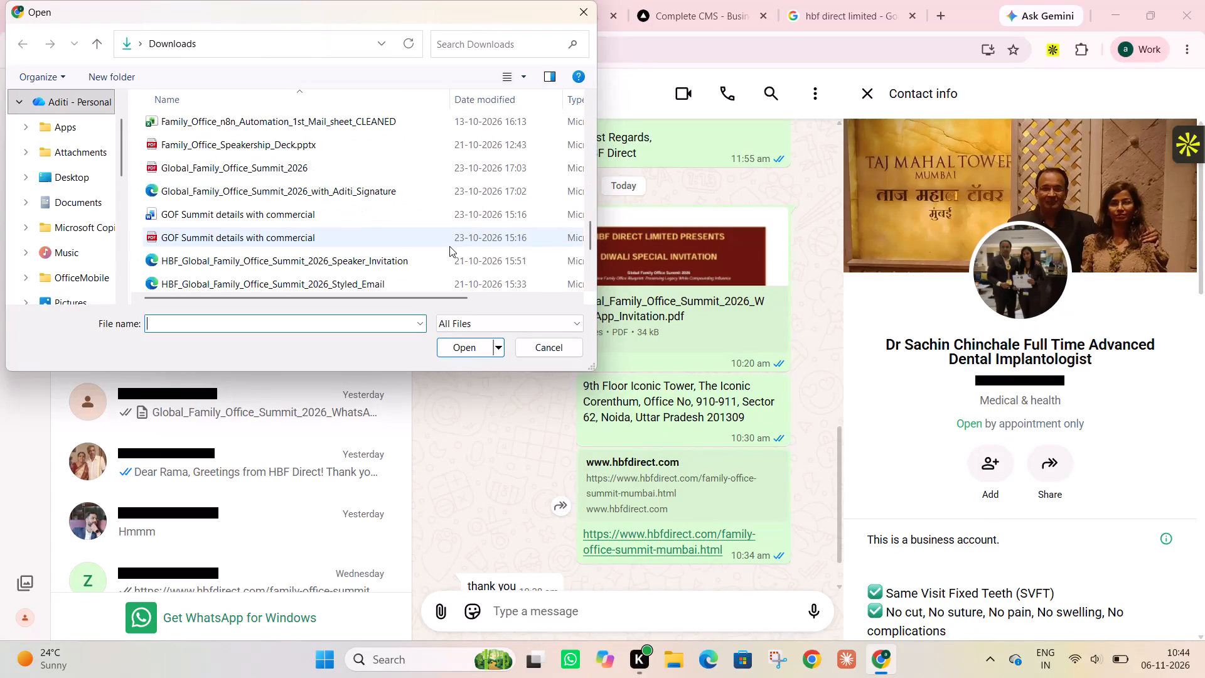
pyautogui.click(269, 191)
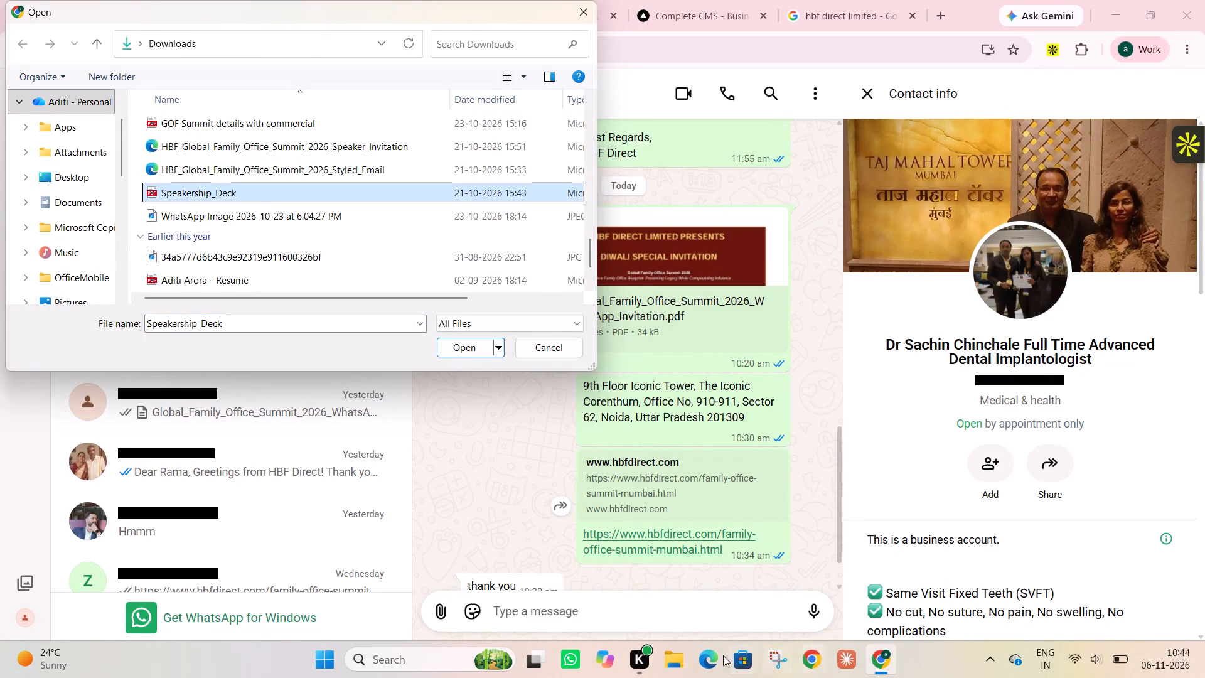
# Switch to File Explorer, open the Downloads folder and look through its summit files.
pyautogui.click(671, 650)
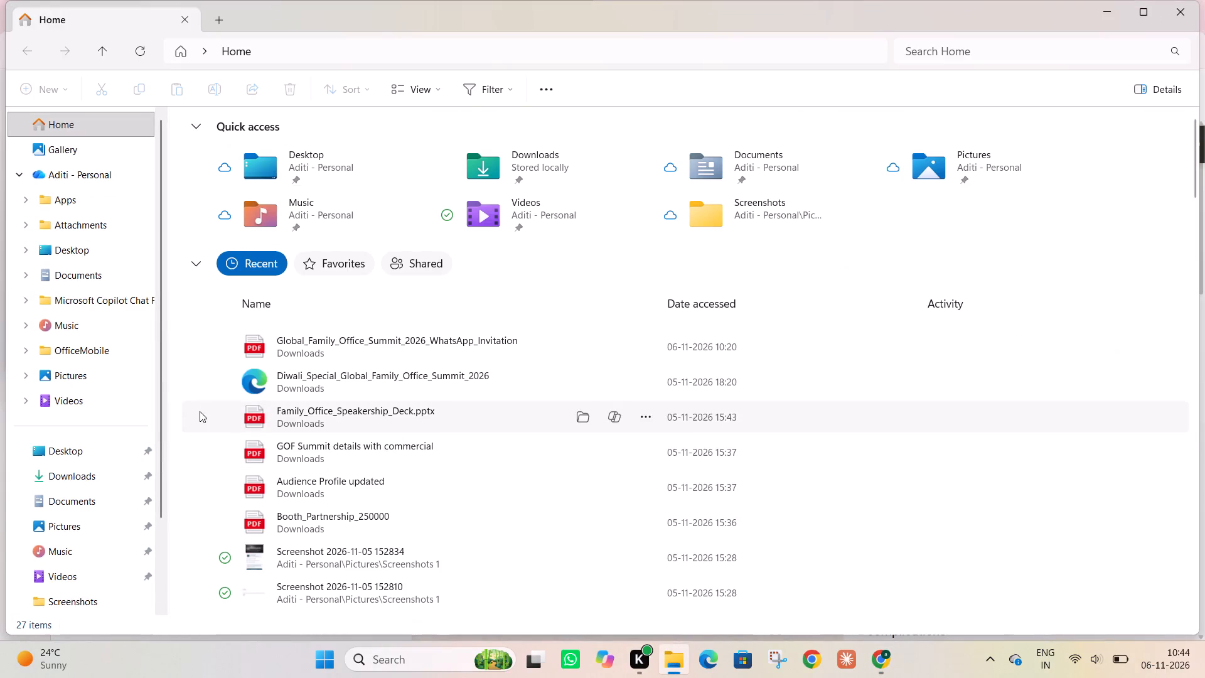
pyautogui.click(45, 482)
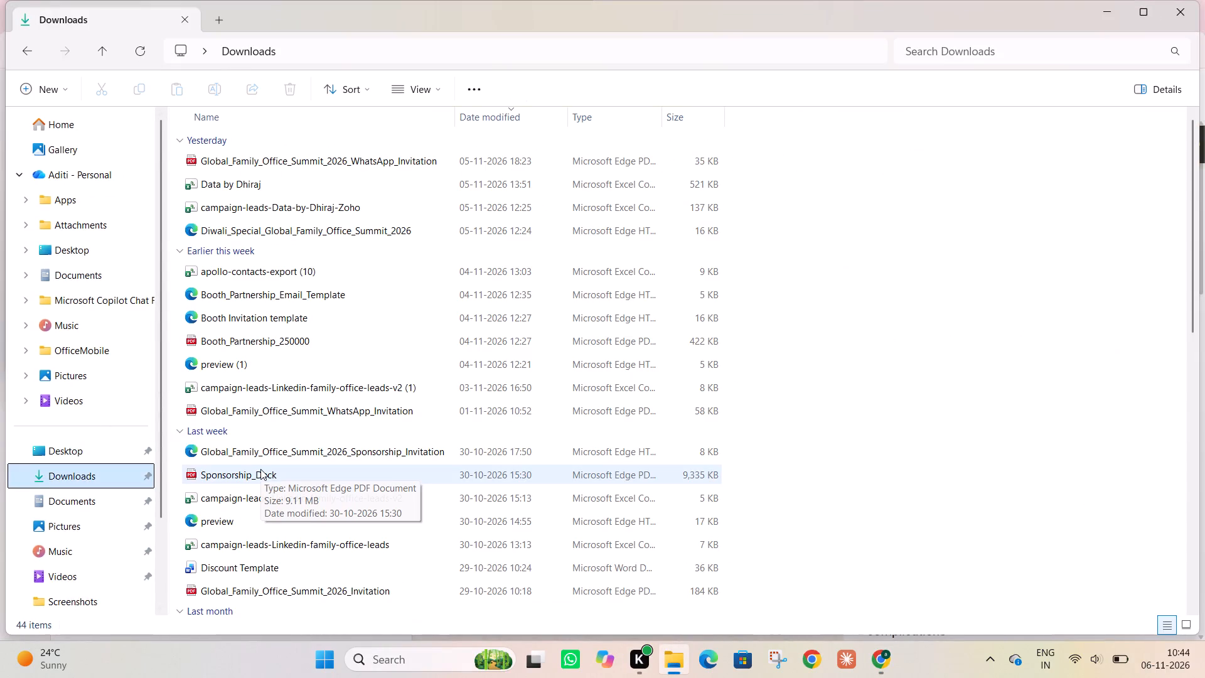
pyautogui.scroll(-1, 260, 469)
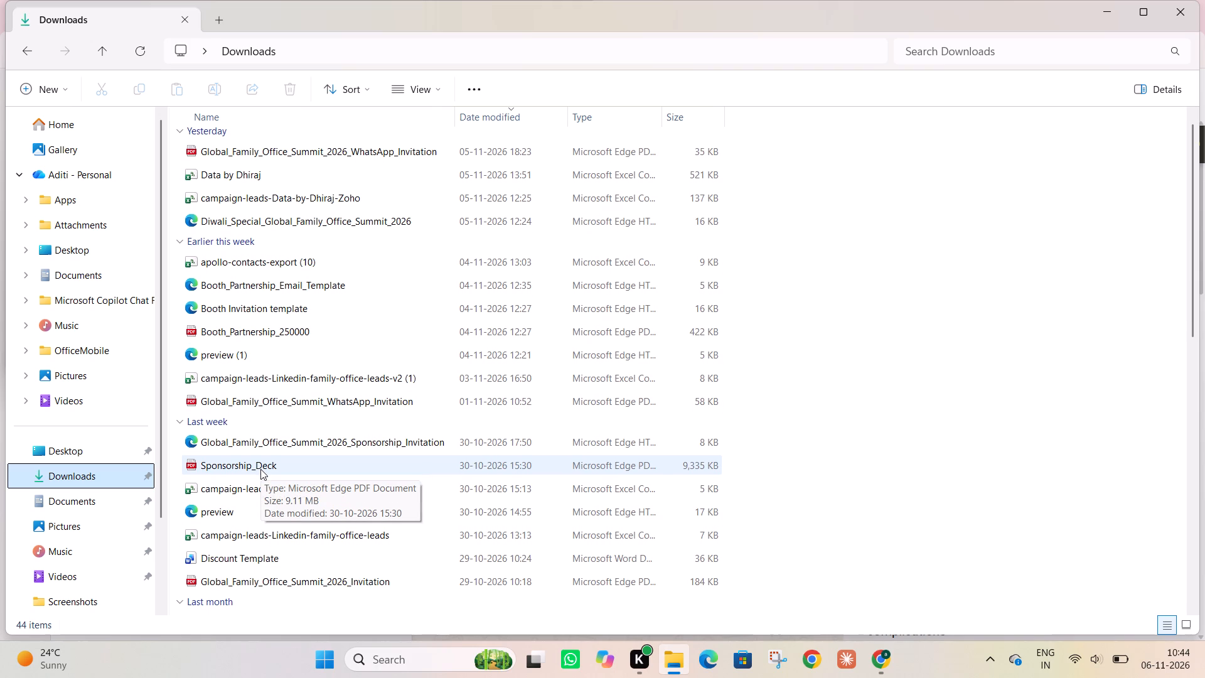
# Find the Speakership_Deck PDF in the Downloads folder and open it.
pyautogui.scroll(-1, 260, 469)
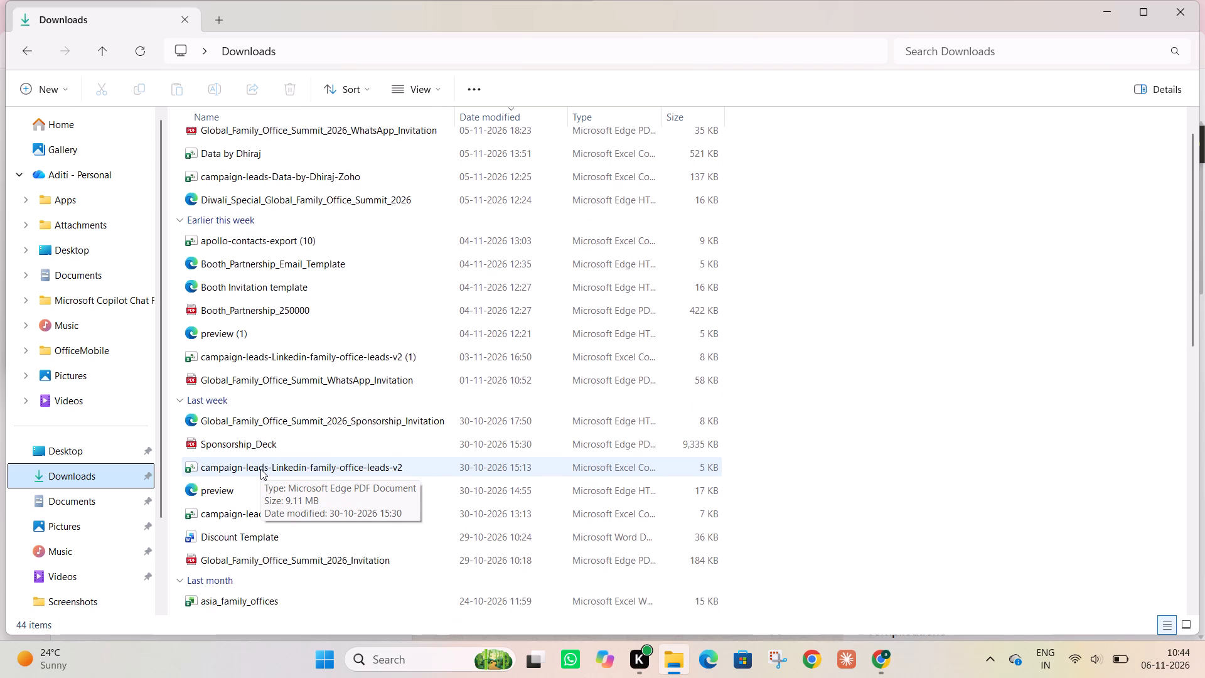
pyautogui.scroll(-4, 260, 469)
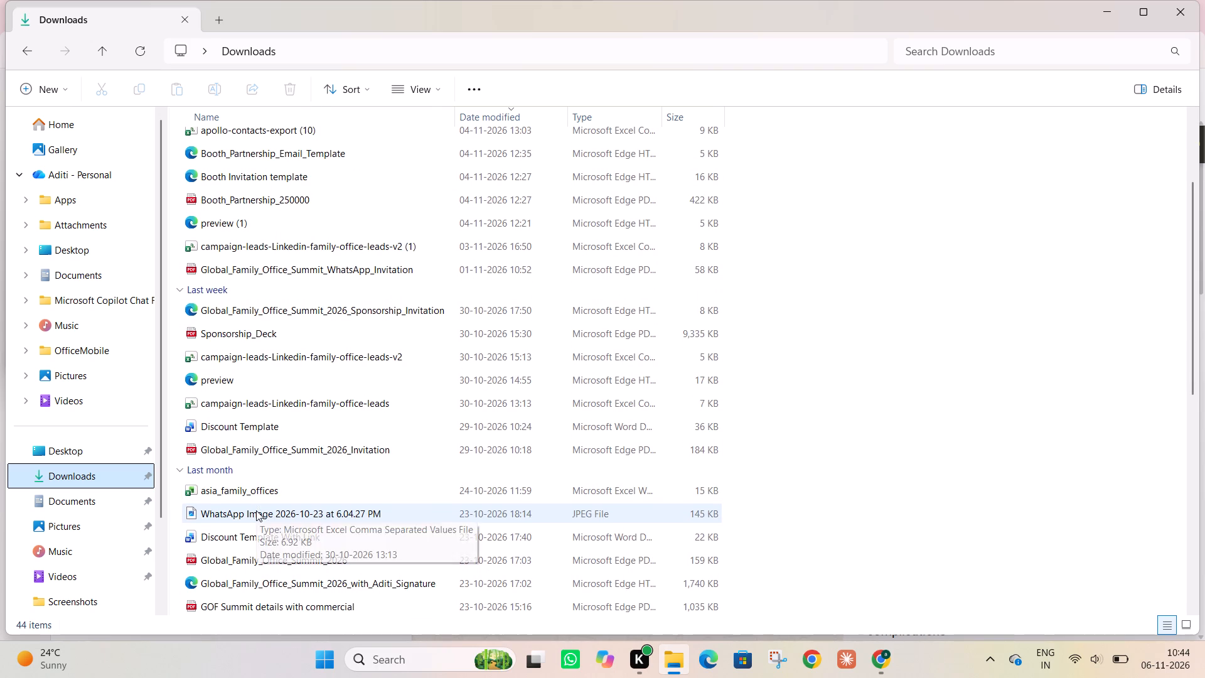
pyautogui.scroll(-3, 250, 554)
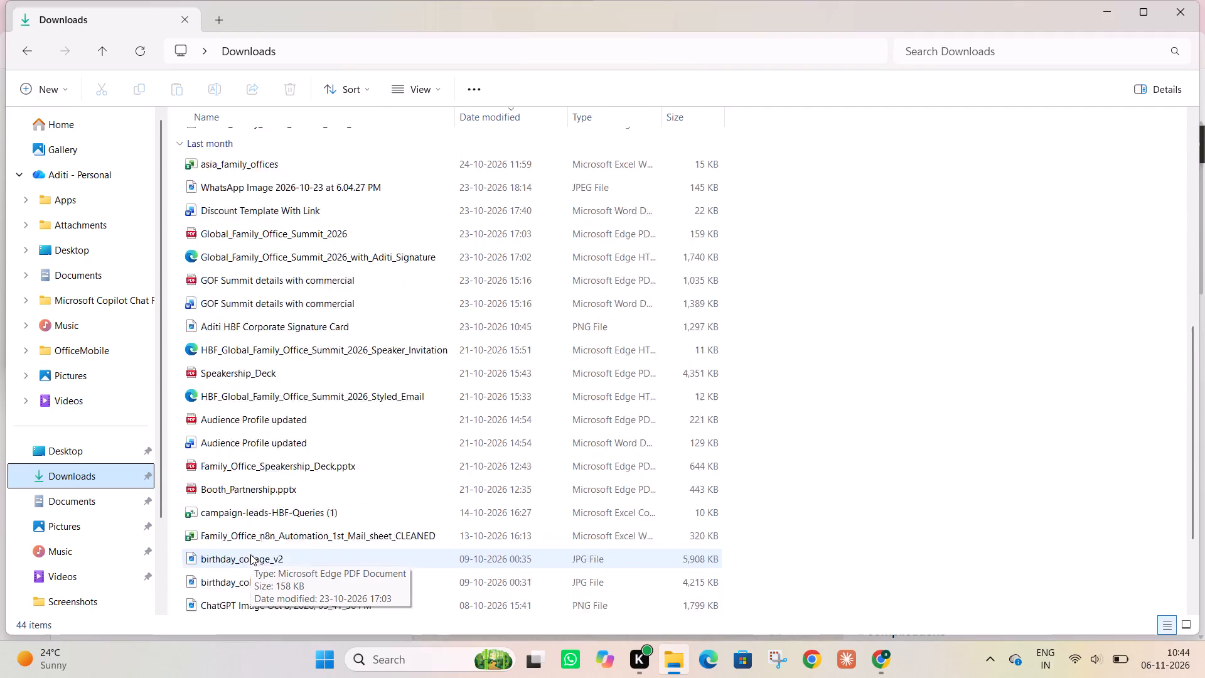
pyautogui.scroll(-1, 250, 554)
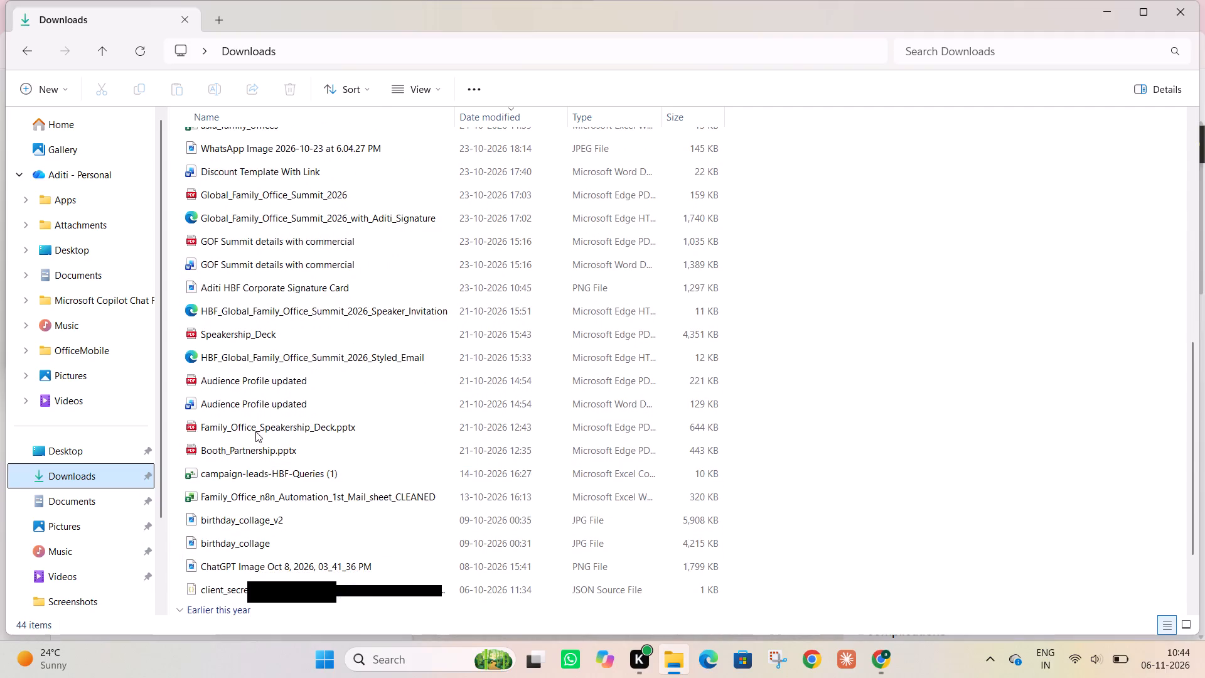
pyautogui.scroll(-4, 256, 421)
pyautogui.scroll(1, 256, 421)
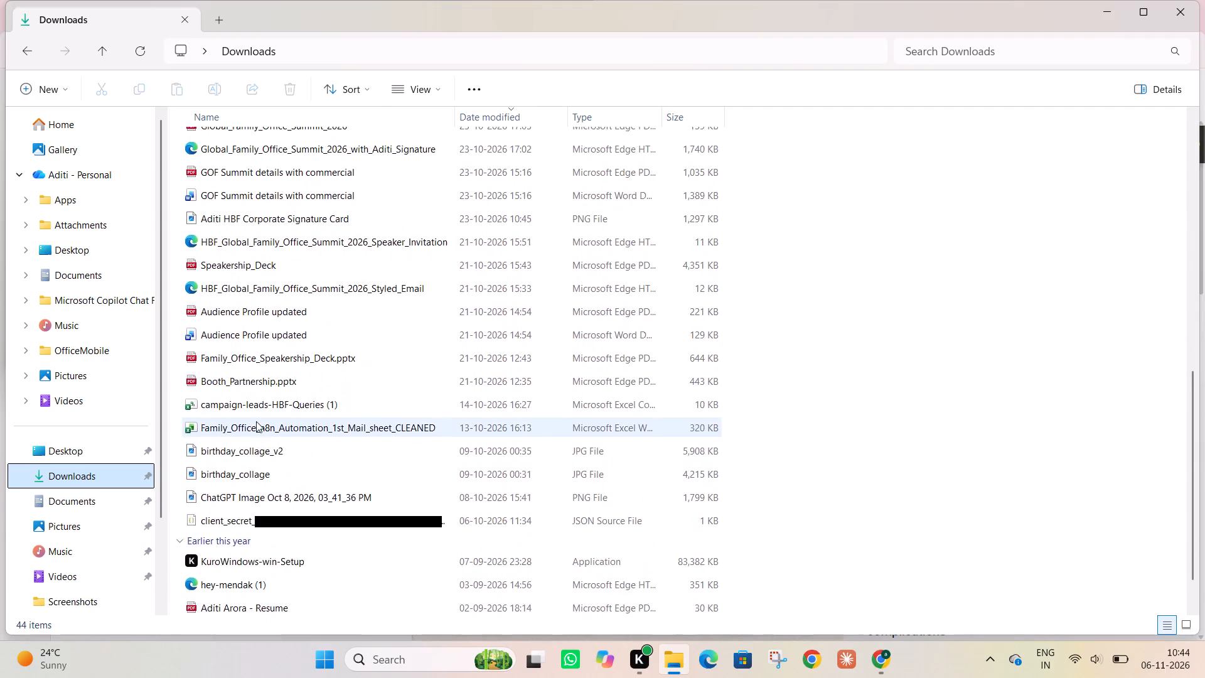
pyautogui.scroll(1, 256, 421)
pyautogui.doubleClick(252, 325)
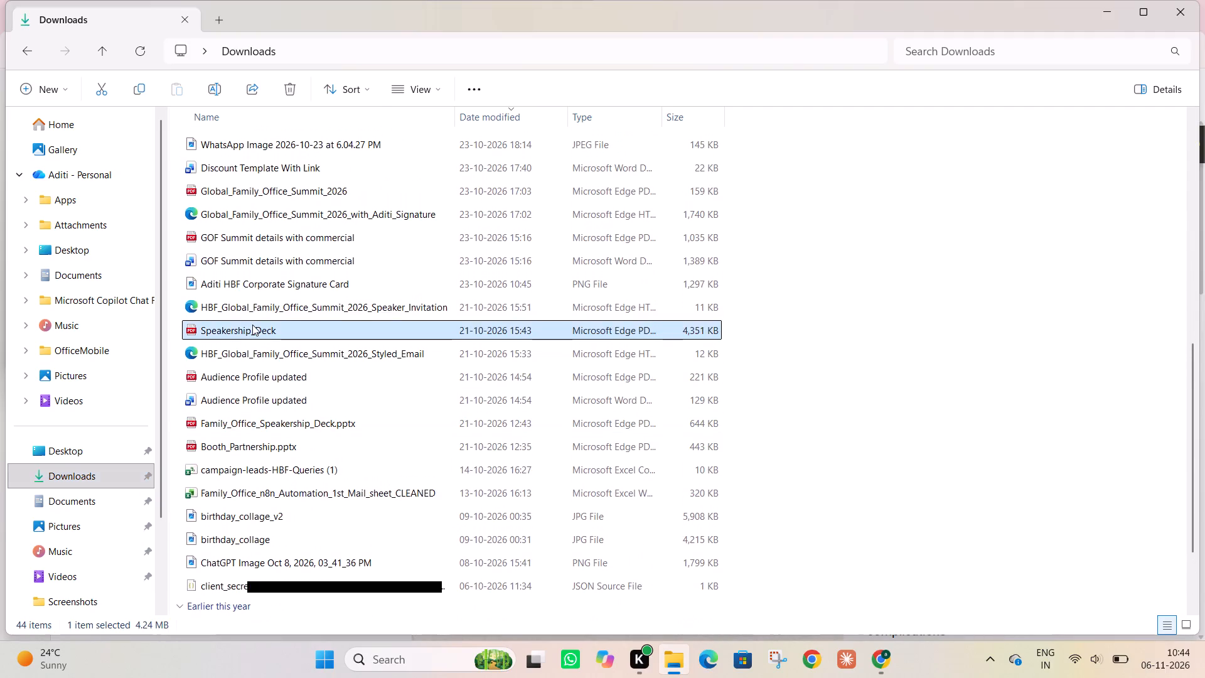
# Review the Speakership_Deck PDF through its final page, including the keynote and panel speaker offers, and close it.
pyautogui.scroll(-5, 330, 480)
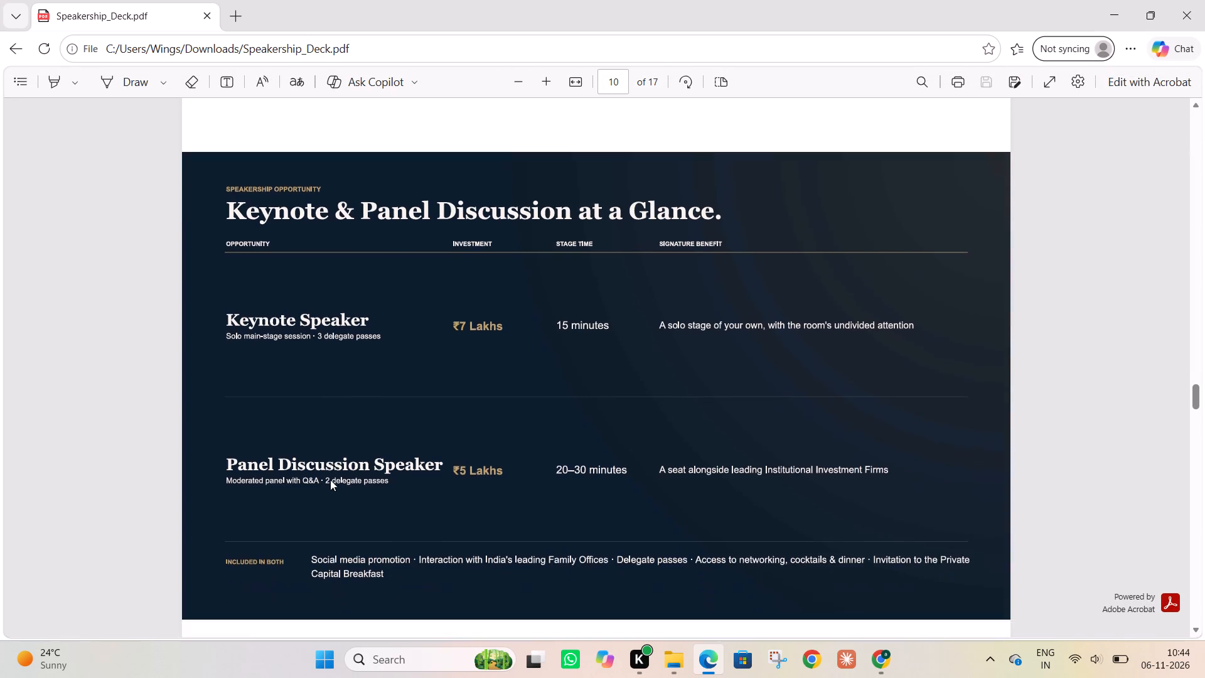
pyautogui.scroll(-8, 330, 480)
pyautogui.scroll(11, 330, 480)
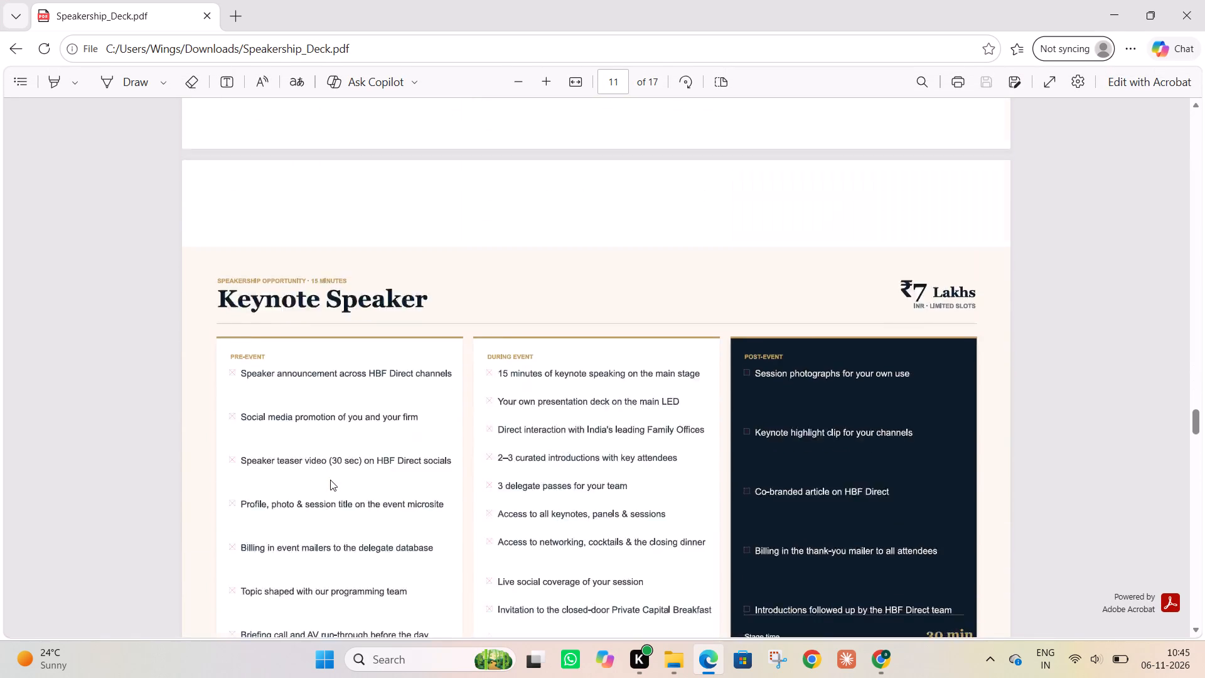
pyautogui.scroll(-16, 330, 480)
pyautogui.scroll(-9, 330, 480)
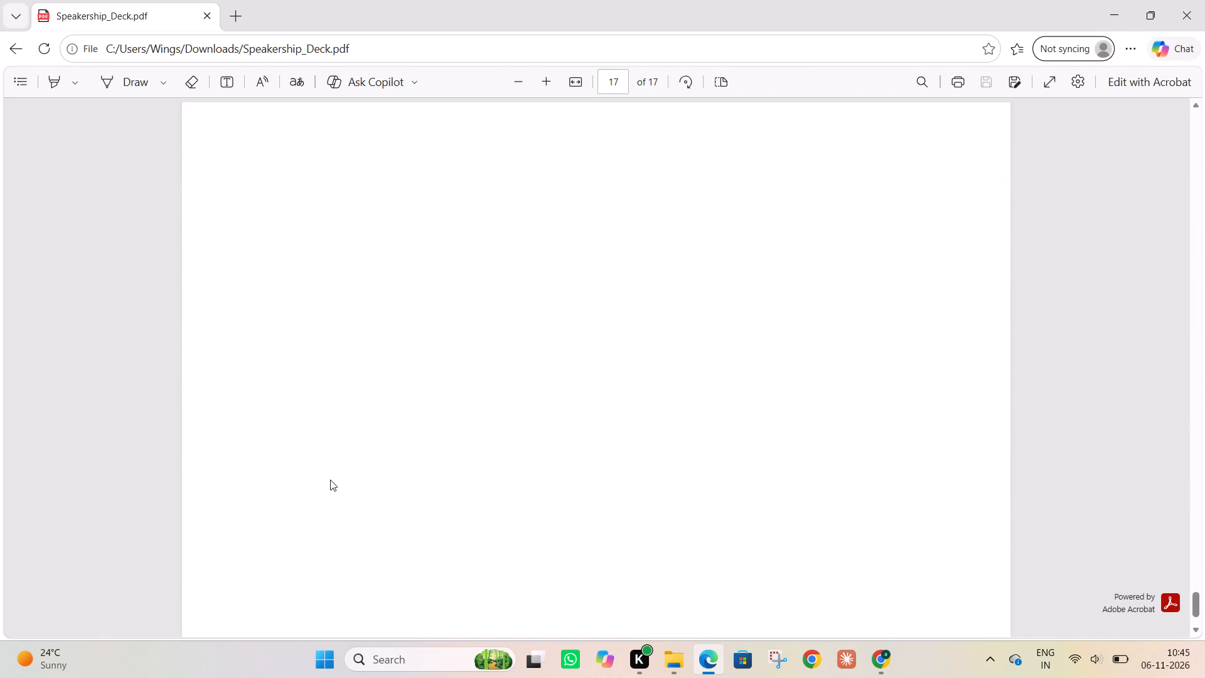
pyautogui.scroll(12, 330, 480)
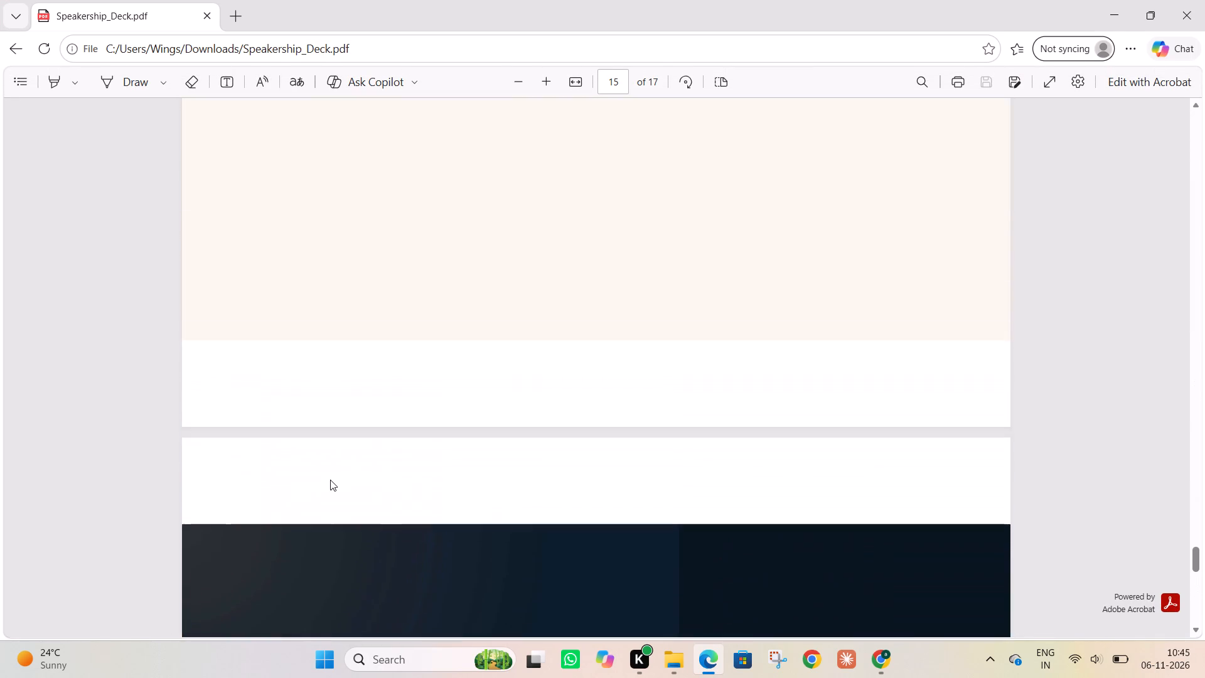
pyautogui.scroll(-2, 330, 480)
pyautogui.scroll(12, 330, 480)
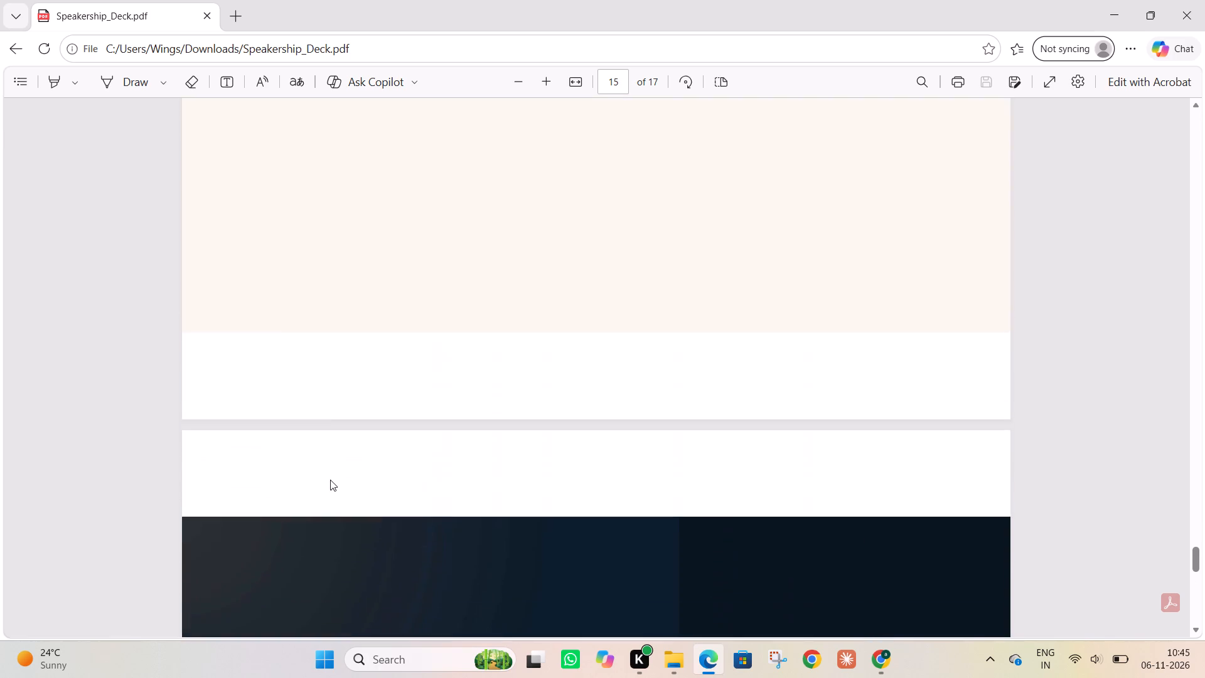
pyautogui.scroll(5, 330, 480)
pyautogui.click(1187, 6)
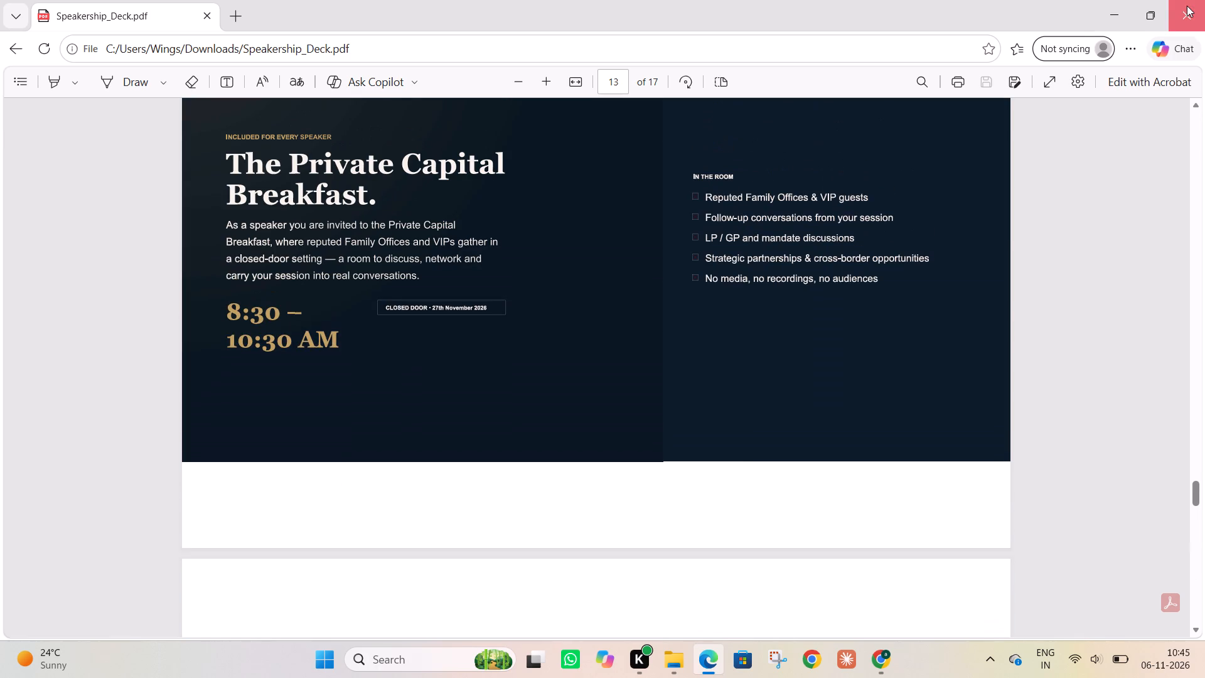
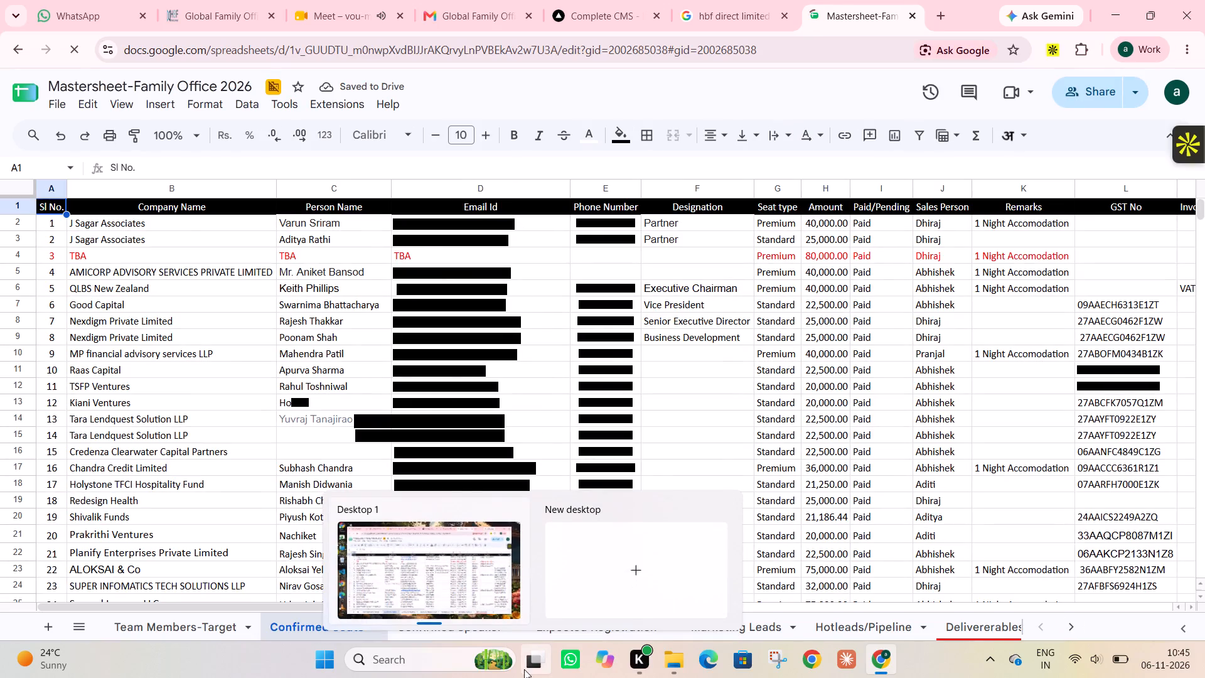
# Review the attendee entries on the Confirmed Seats sheet of Mastersheet-Family Office 2026 down to the last filled row.
pyautogui.click(487, 446)
pyautogui.scroll(-1, 487, 446)
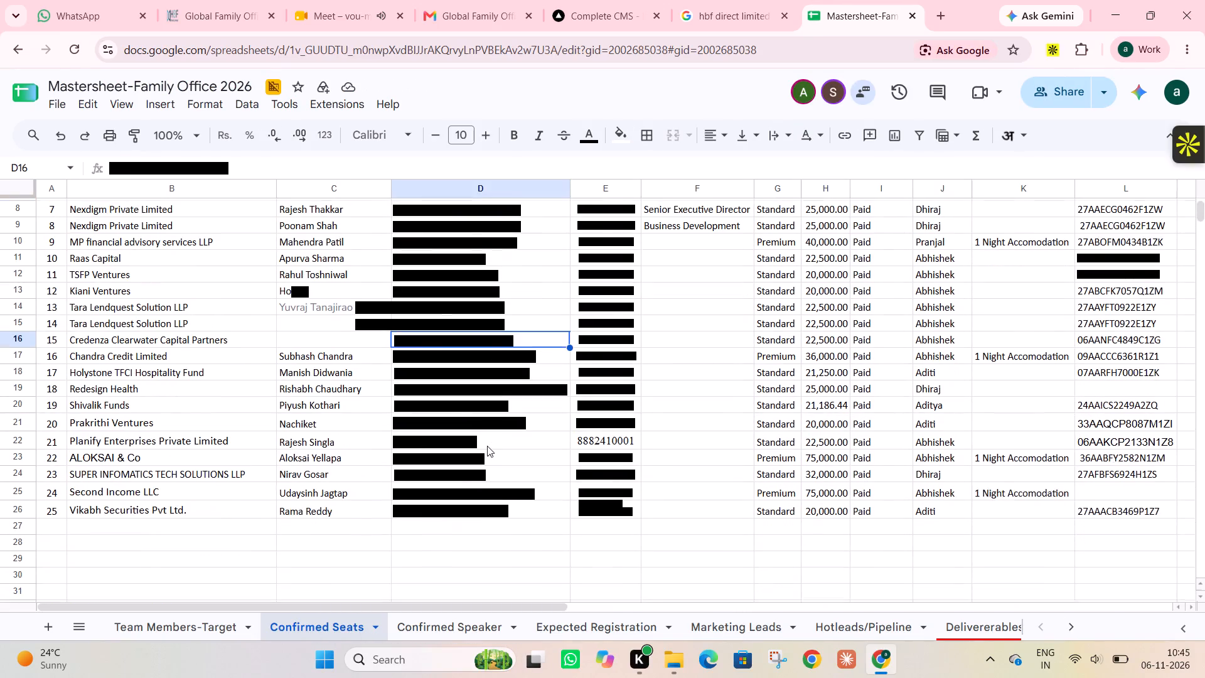
pyautogui.scroll(-1, 487, 446)
pyautogui.hscroll(2, 487, 446)
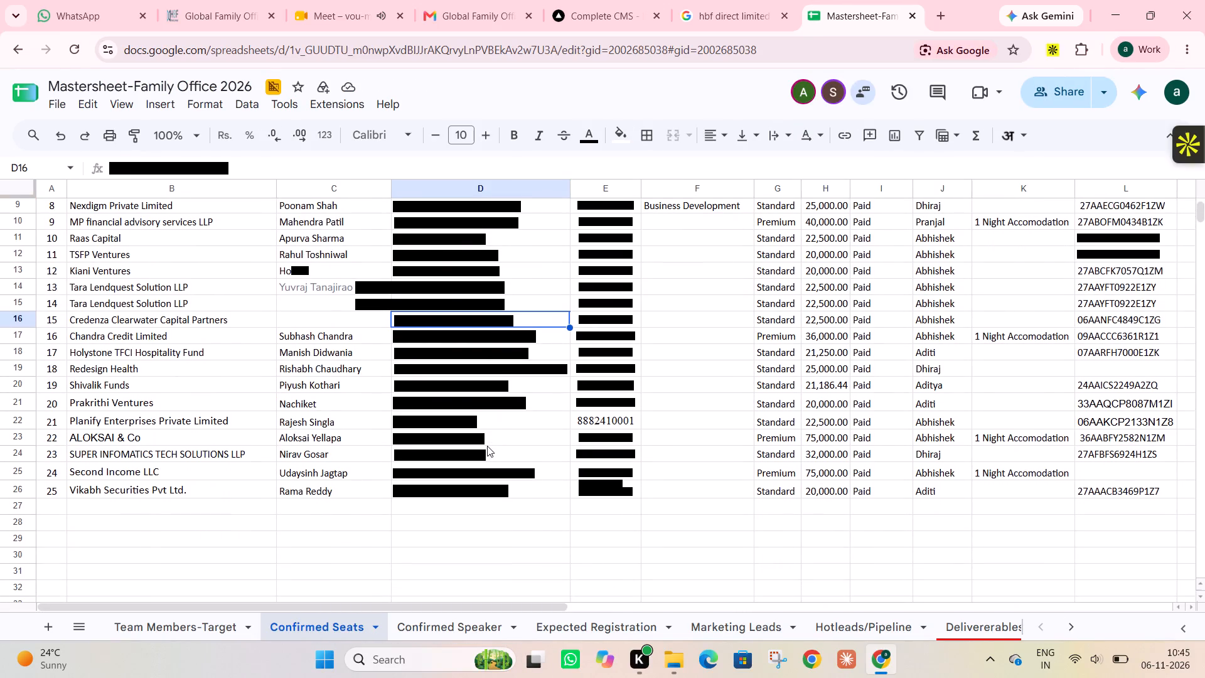
pyautogui.hscroll(1, 487, 446)
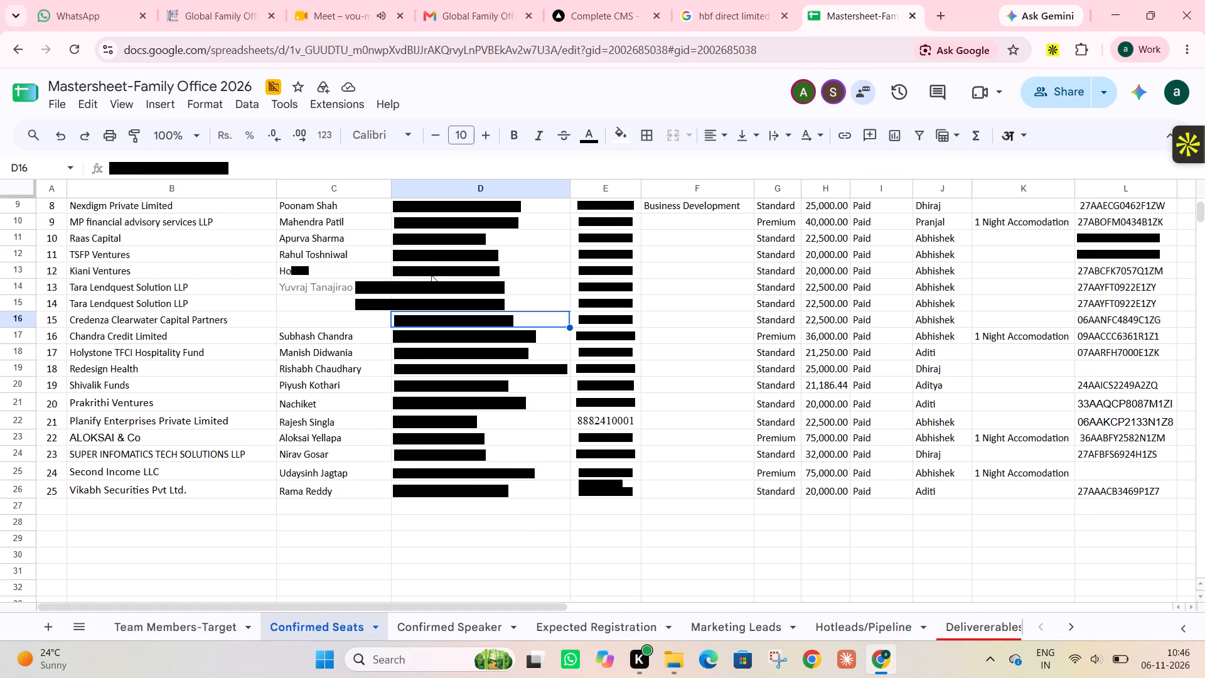
# Look over the Confirmed Seats list and the Hotleads/Pipeline entries in the Mastersheet-Family Office 2026 spreadsheet.
pyautogui.scroll(2, 439, 427)
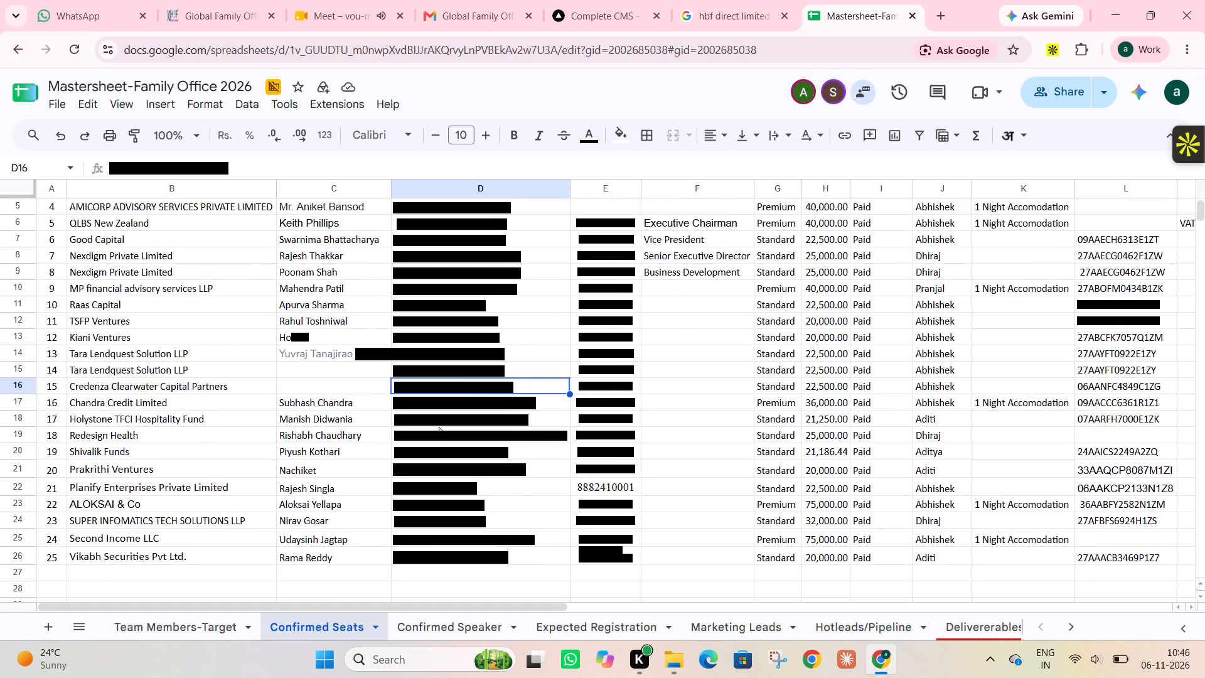
pyautogui.scroll(1, 439, 427)
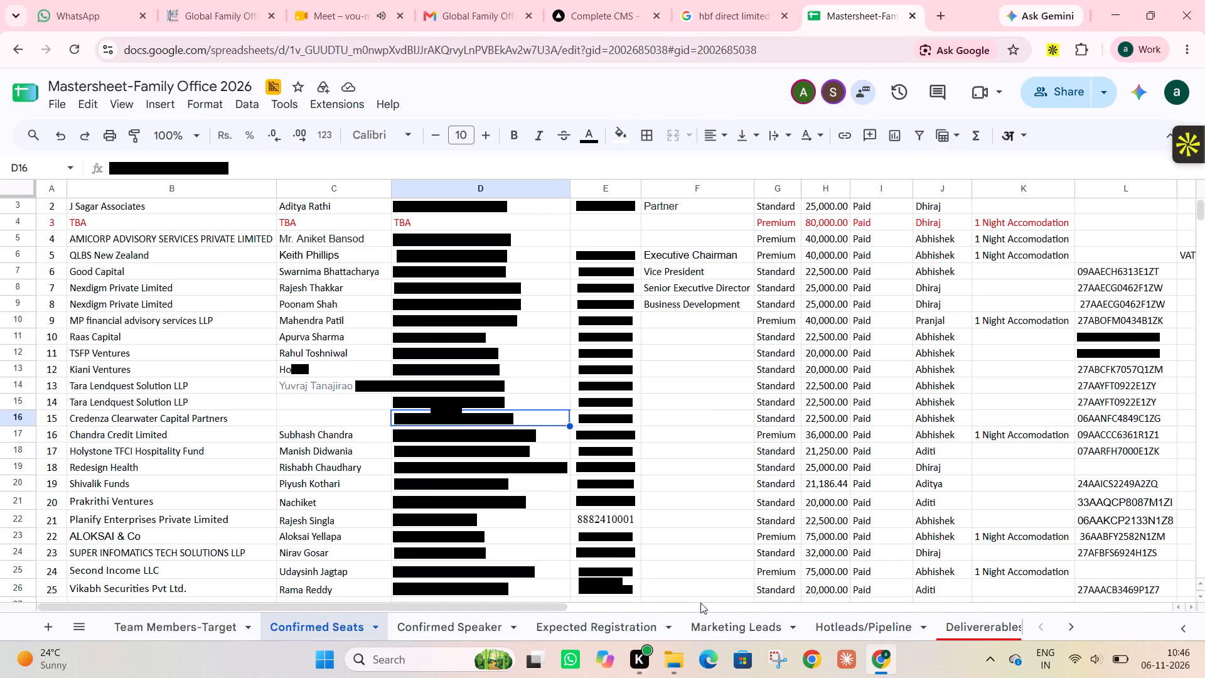
pyautogui.click(857, 620)
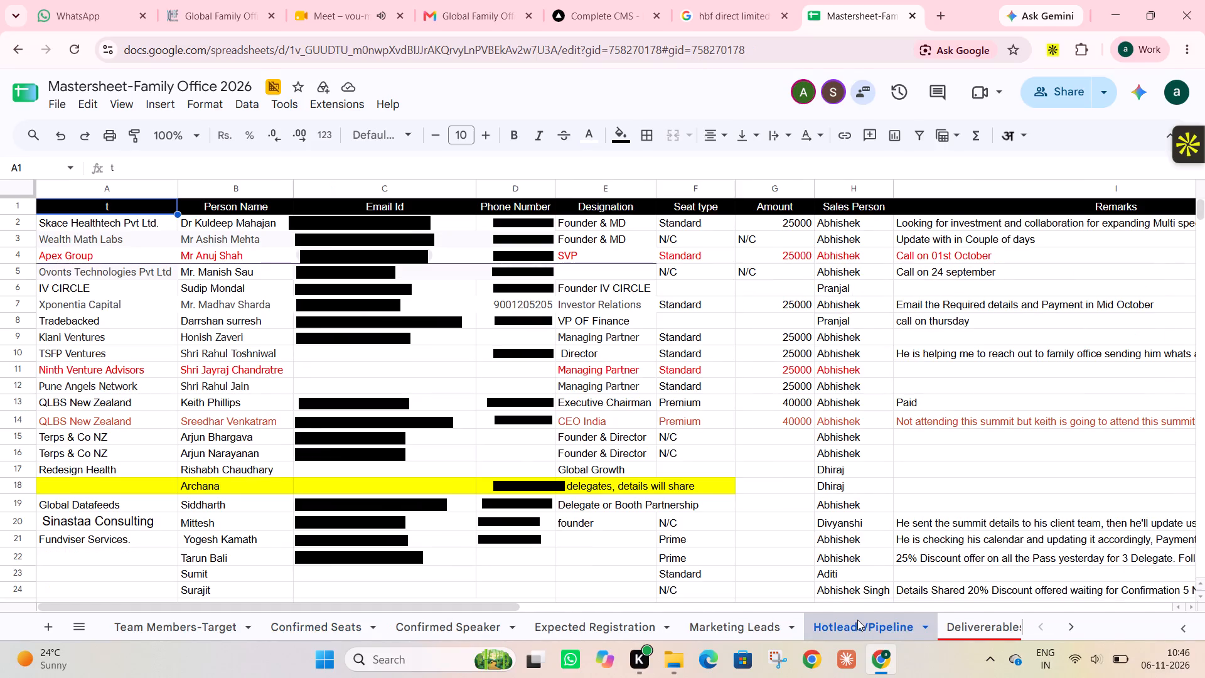
pyautogui.scroll(-1, 764, 523)
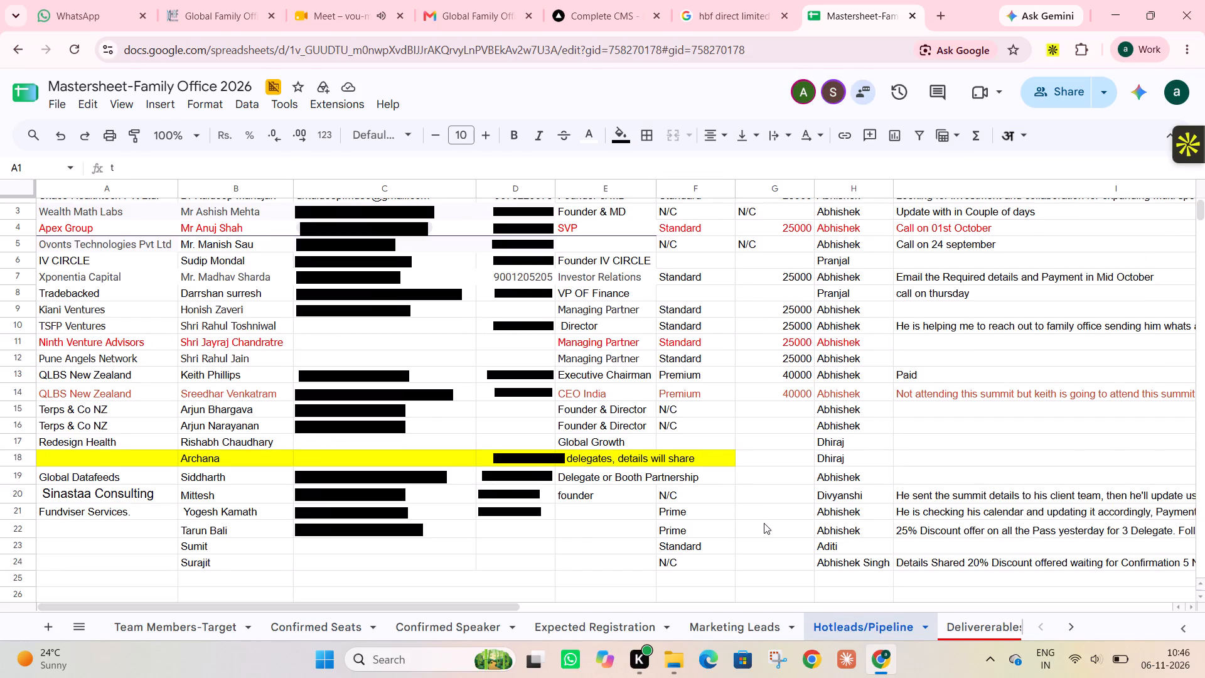
pyautogui.scroll(-2, 764, 523)
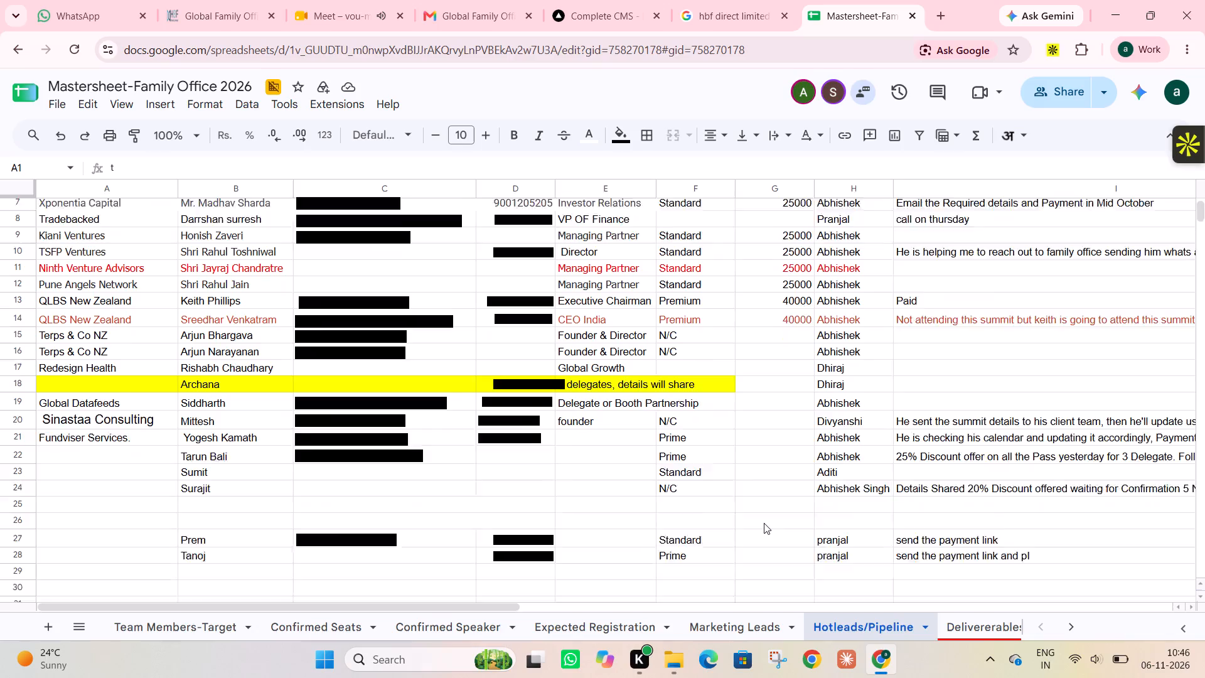
# Look over the last filled rows of the Hotleads/Pipeline sheet.
pyautogui.scroll(-1, 764, 523)
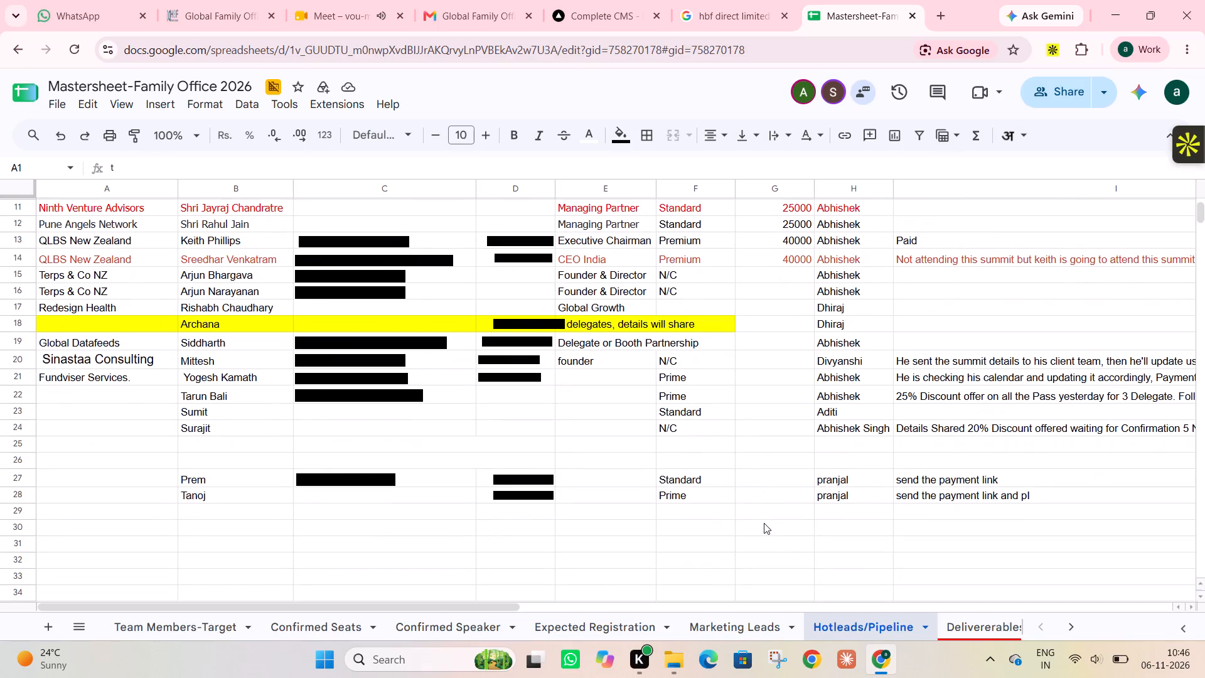
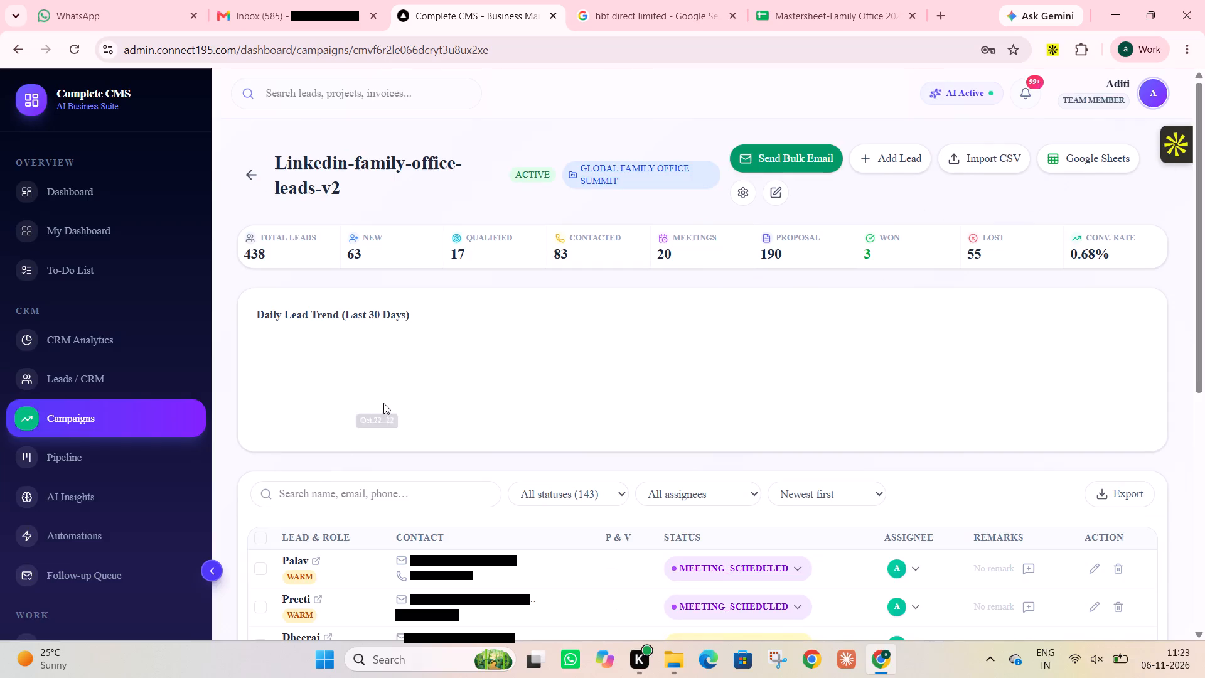
# Start a search by name, email or phone among the leads of the Linkedin-family-office-leads-v2 campaign.
pyautogui.click(355, 491)
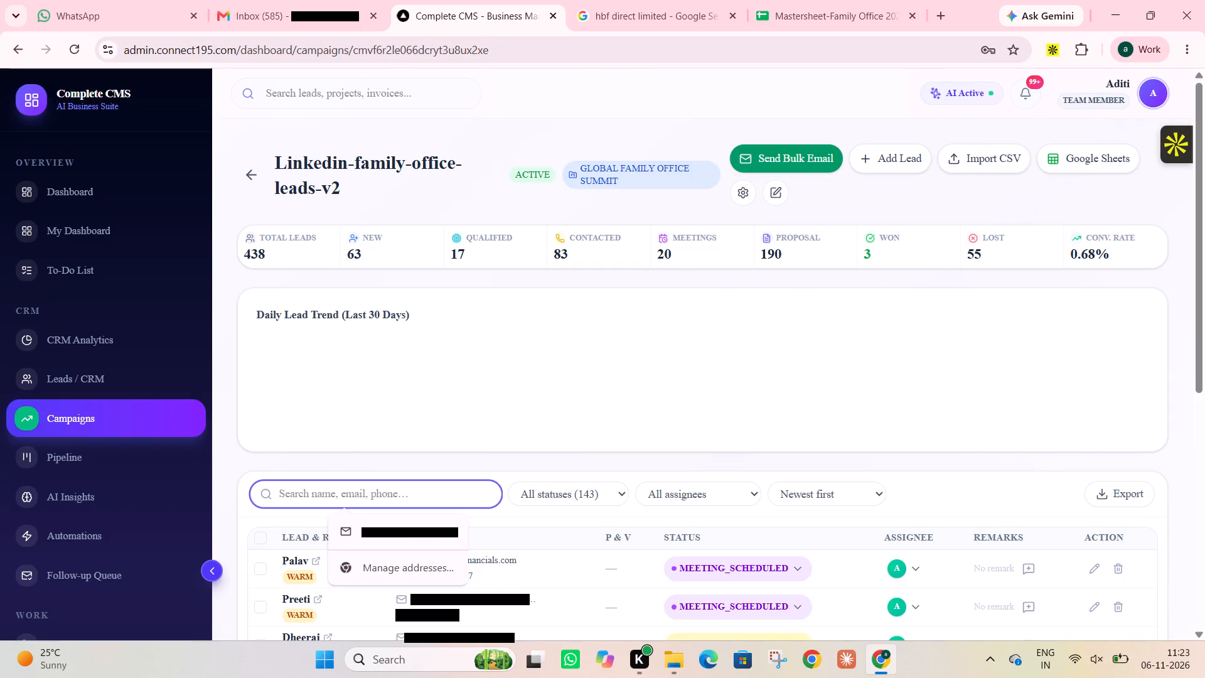
# Search the Linkedin-family-office-leads-v2 campaign leads by partial phone number and open Tanmay's lead record.
pyautogui.write('990')
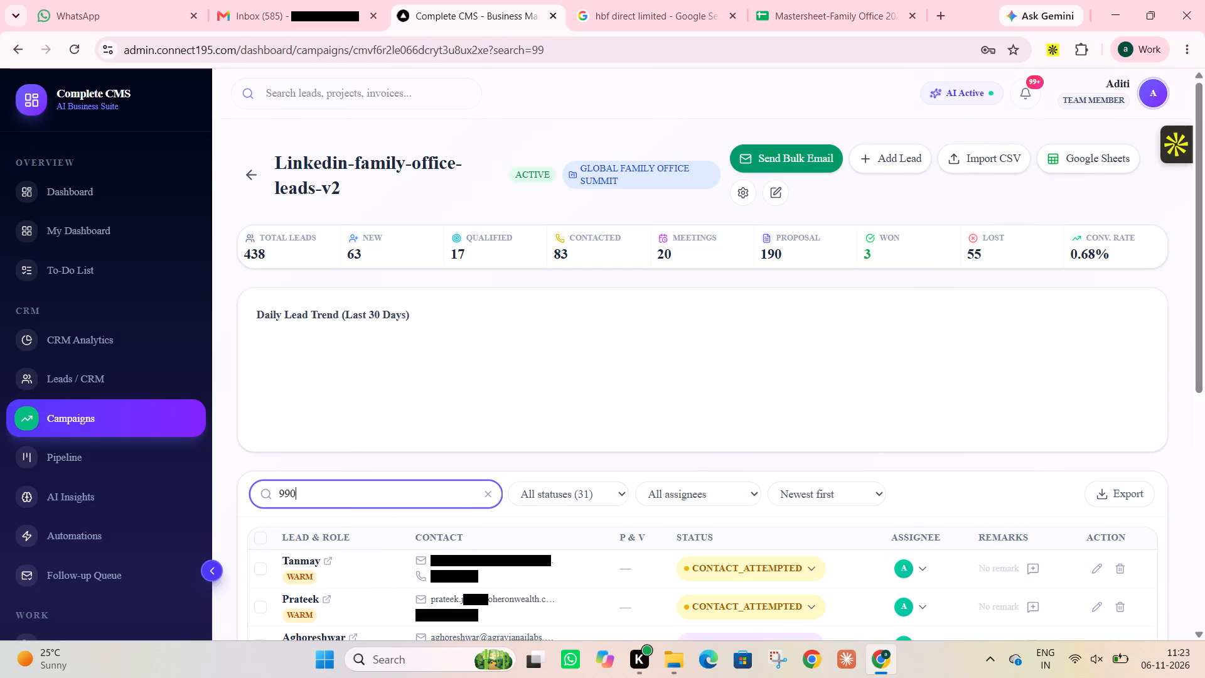
pyautogui.press('8')
pyautogui.scroll(-1, 355, 491)
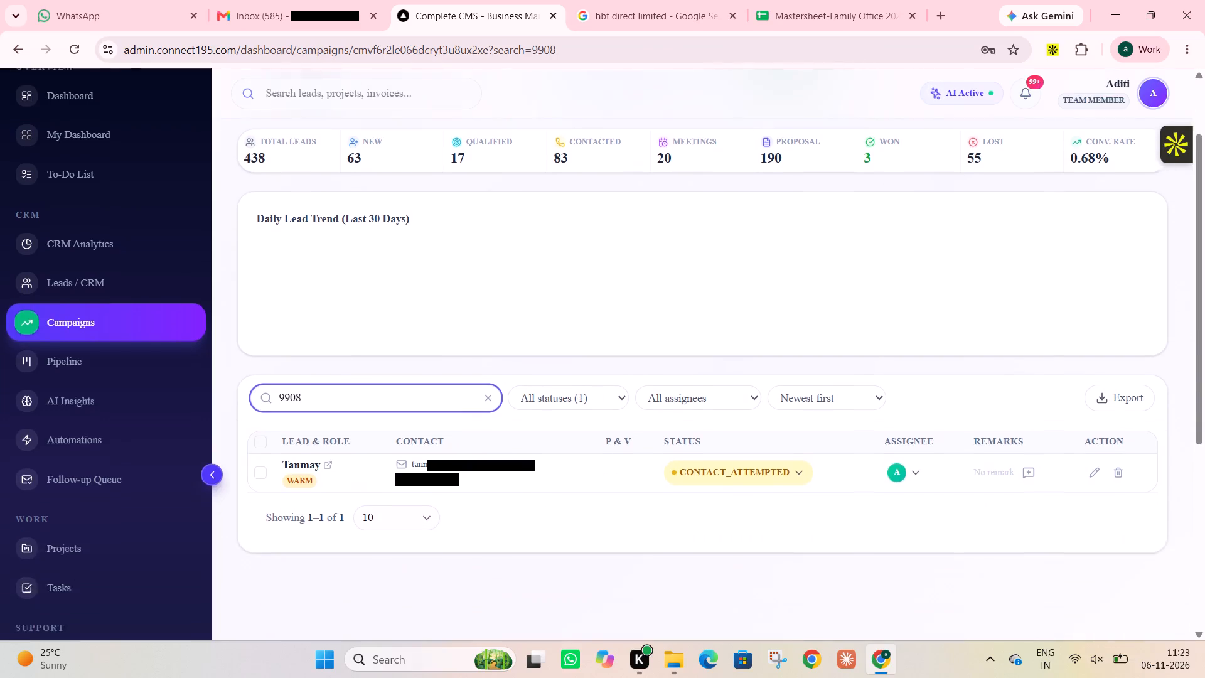
pyautogui.scroll(-1, 355, 491)
pyautogui.click(321, 438)
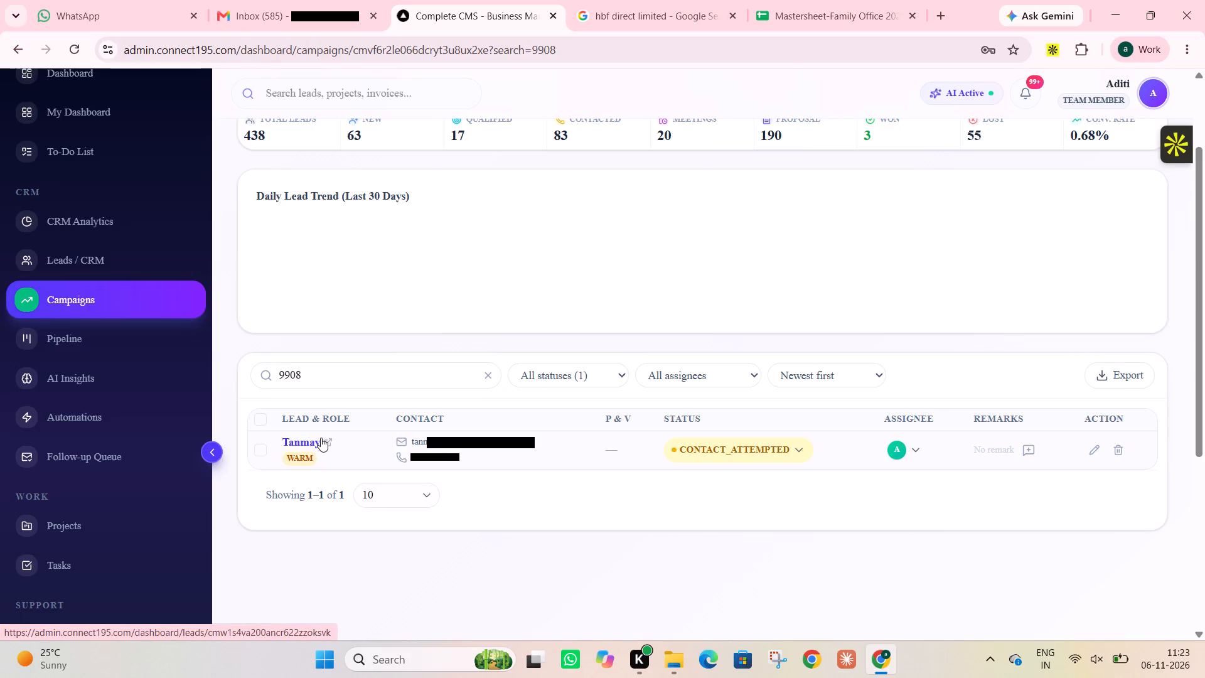
# Copy the LinkedIn profile link from the lead's custom fields and open a new browser tab for it.
pyautogui.moveTo(247, 410); pyautogui.dragTo(497, 420)
pyautogui.hotkey('ctrl', 'c')
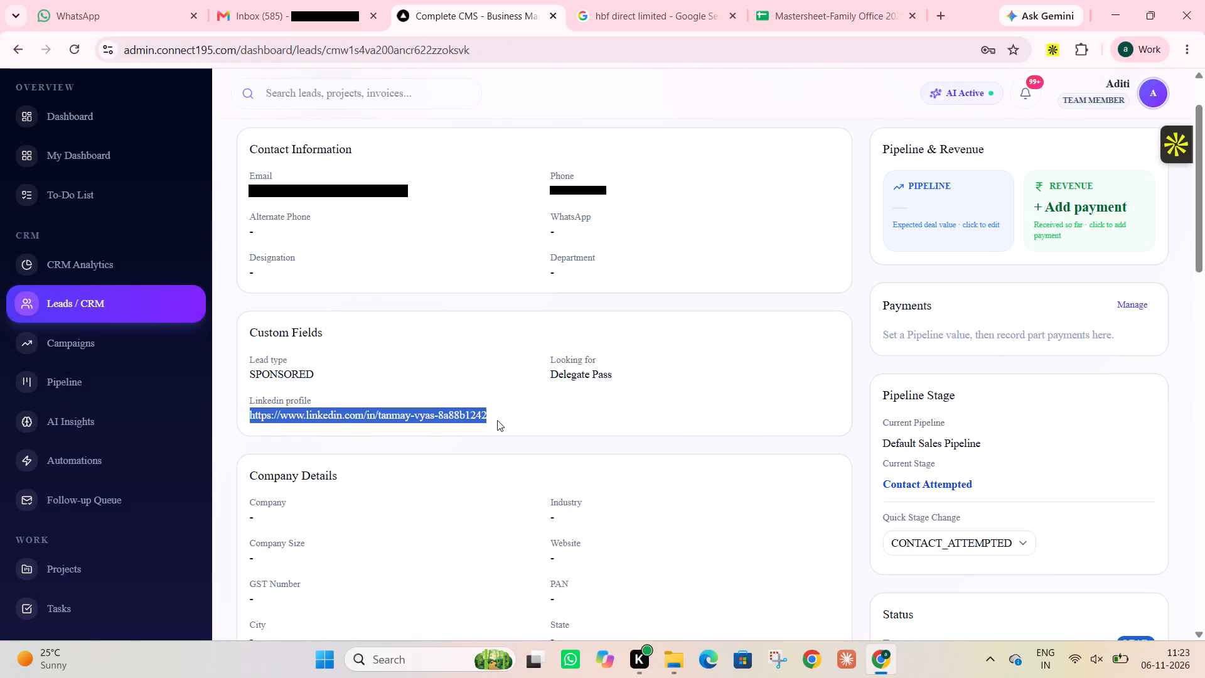
pyautogui.click(940, 13)
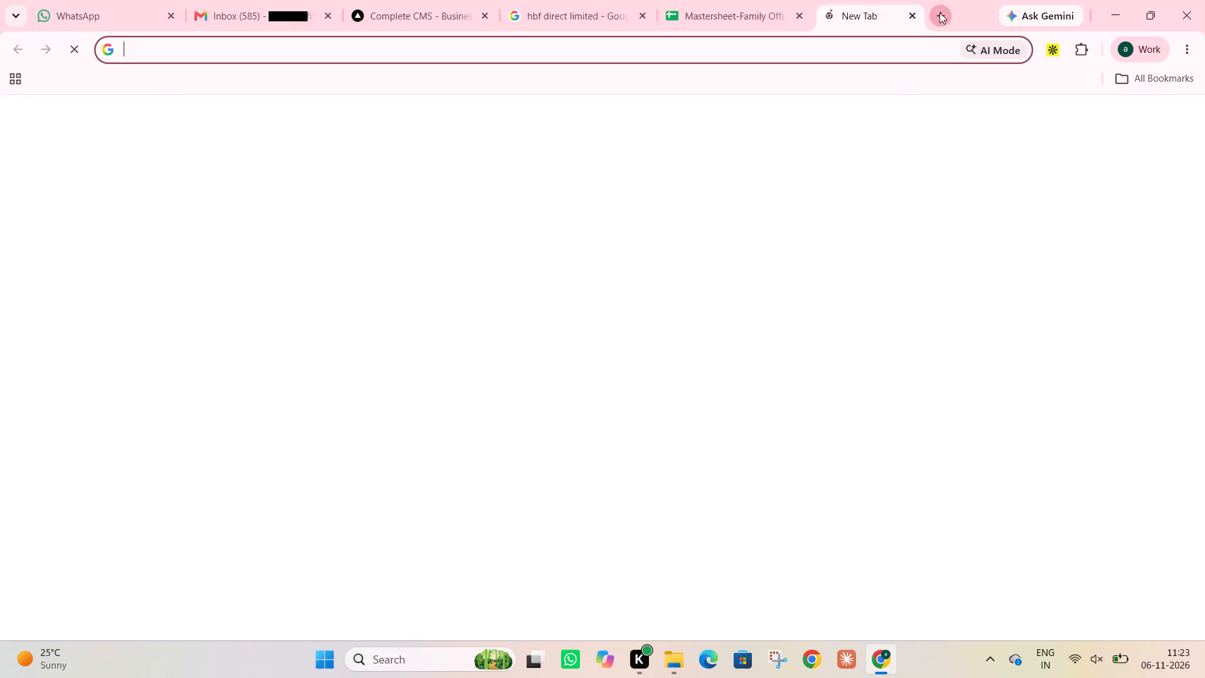
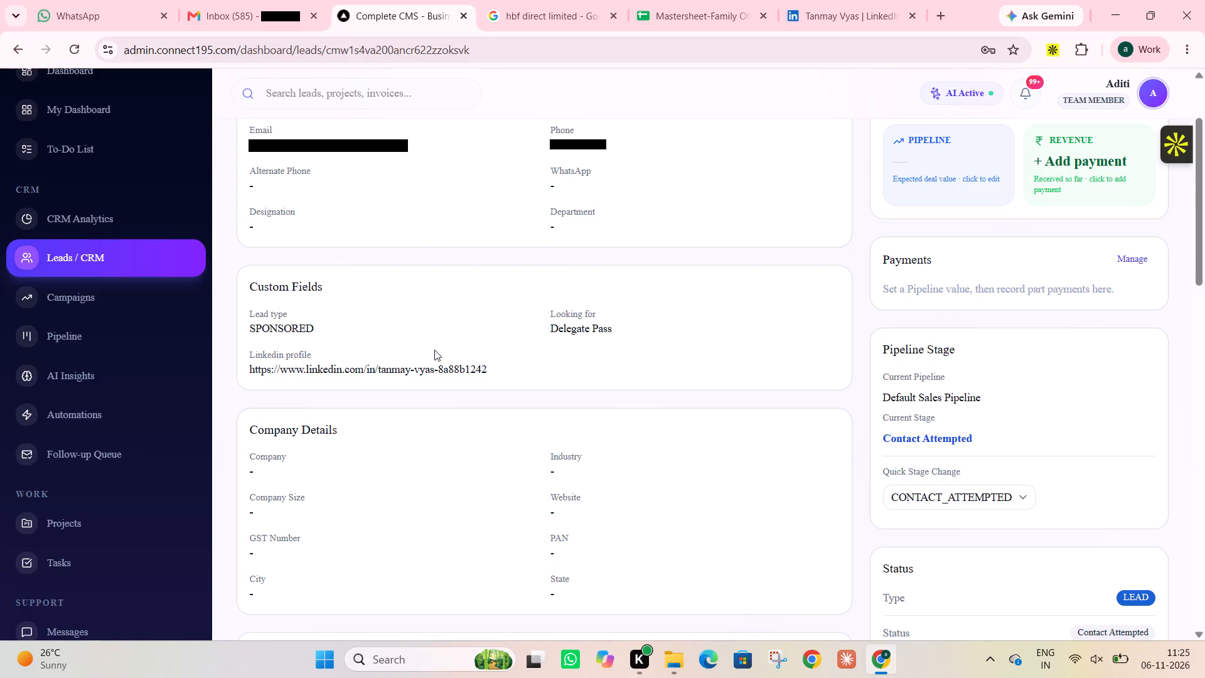
# Copy the full LinkedIn profile link from Tanmay's custom fields and open that profile in a new browser tab.
pyautogui.moveTo(249, 368); pyautogui.dragTo(488, 380)
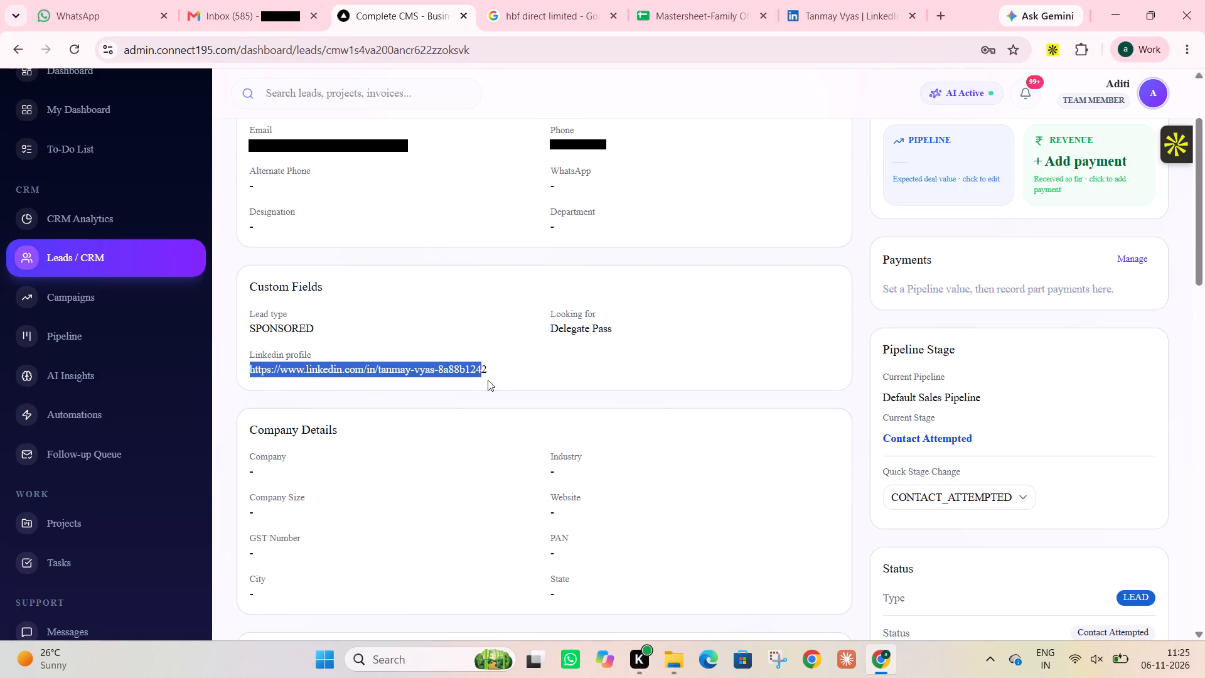
pyautogui.moveTo(488, 380); pyautogui.dragTo(493, 380)
pyautogui.hotkey('ctrl', 'c')
pyautogui.click(938, 13)
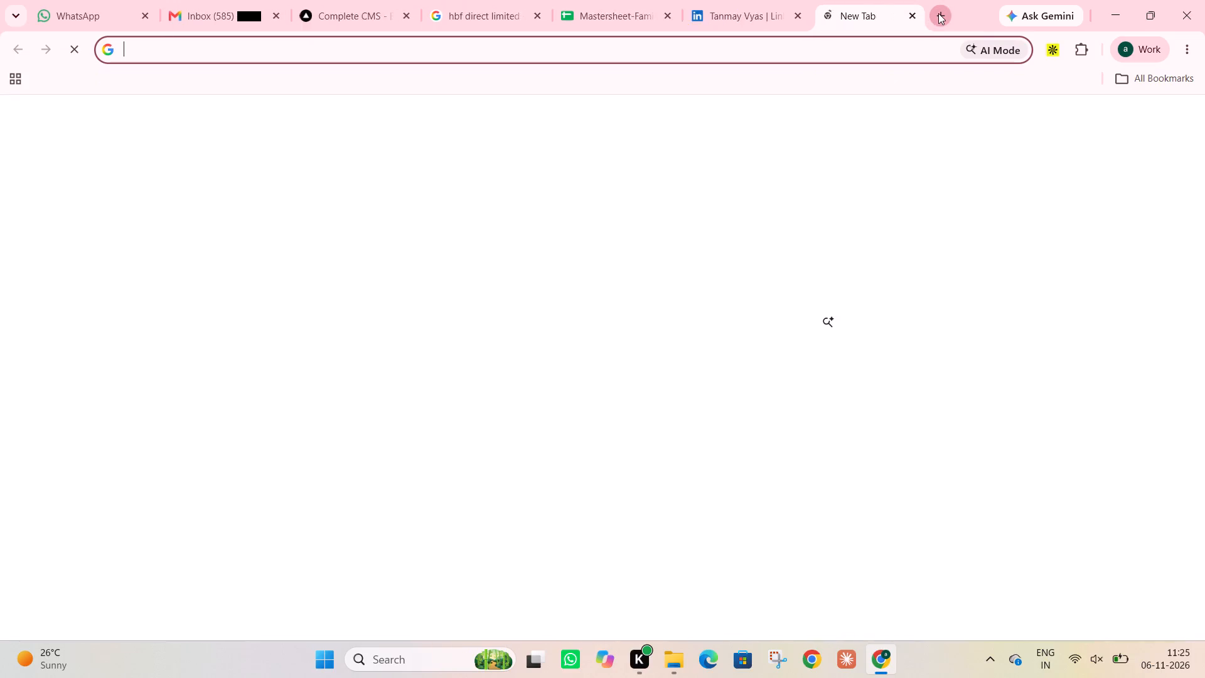
pyautogui.hotkey('ctrl', 'v')
pyautogui.press('Return')
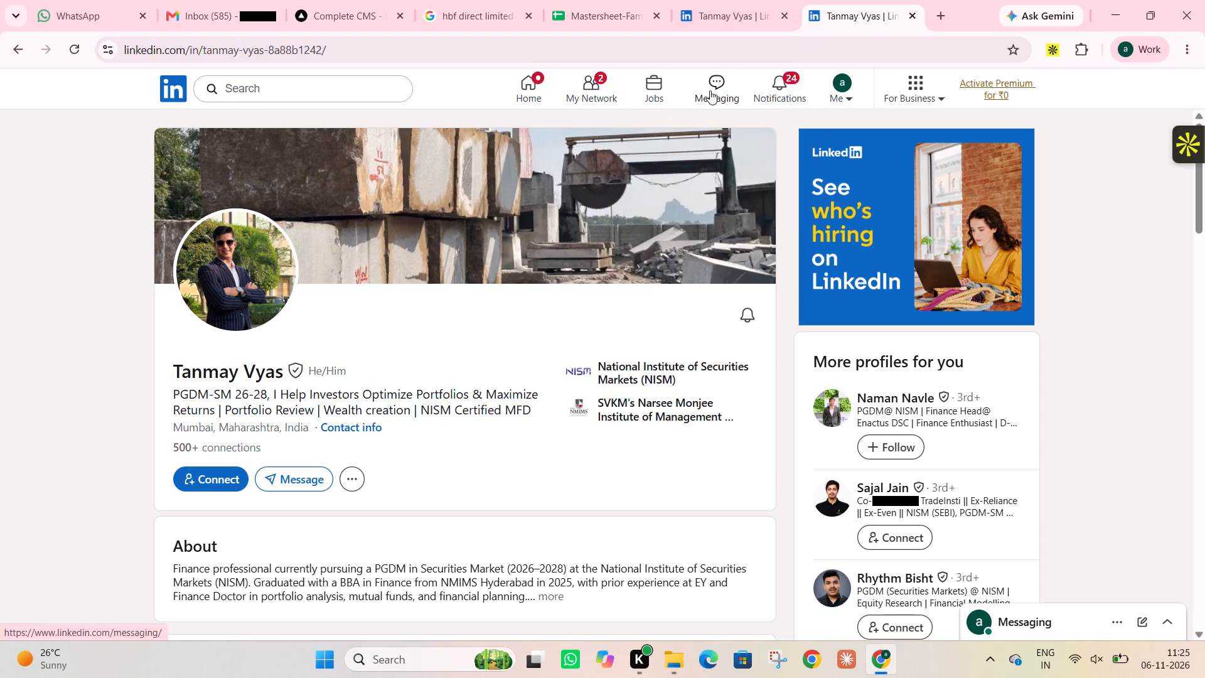
# Return to Tanmay's lead record in the CMS and post the discussion note "Call on tuesday or wednesday".
pyautogui.click(312, 10)
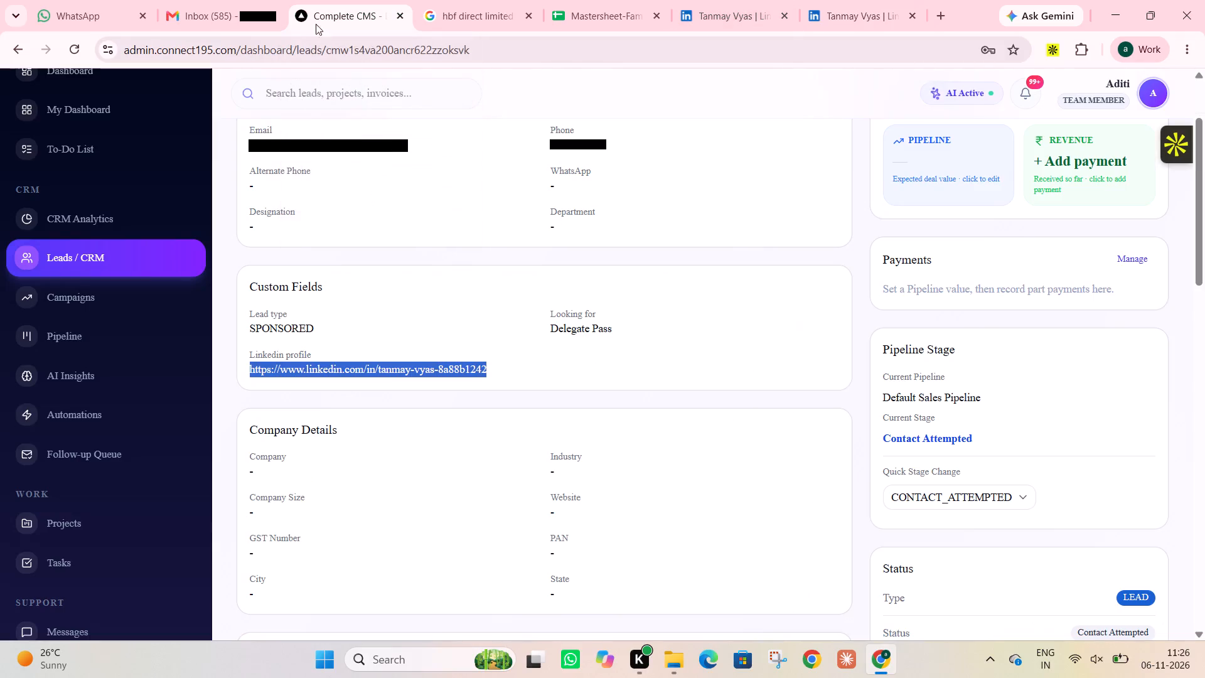
pyautogui.scroll(-7, 414, 384)
pyautogui.click(360, 354)
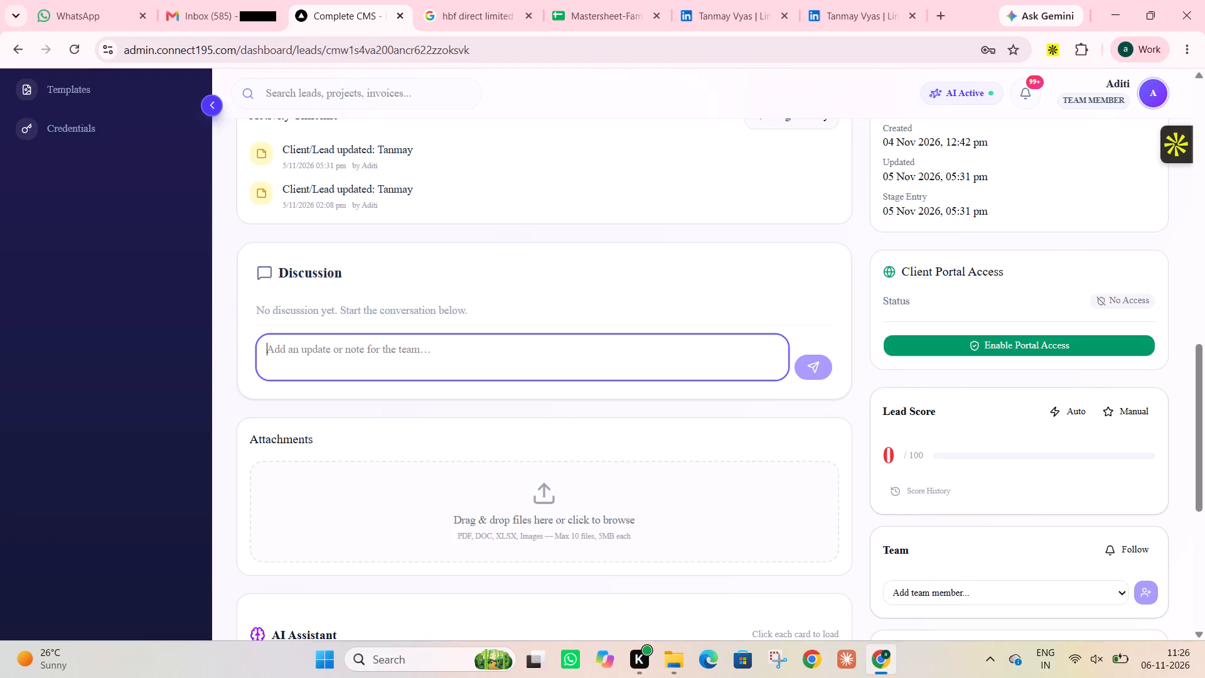
pyautogui.write('Call on')
pyautogui.press('space')
pyautogui.write('tuesday or wednesday')
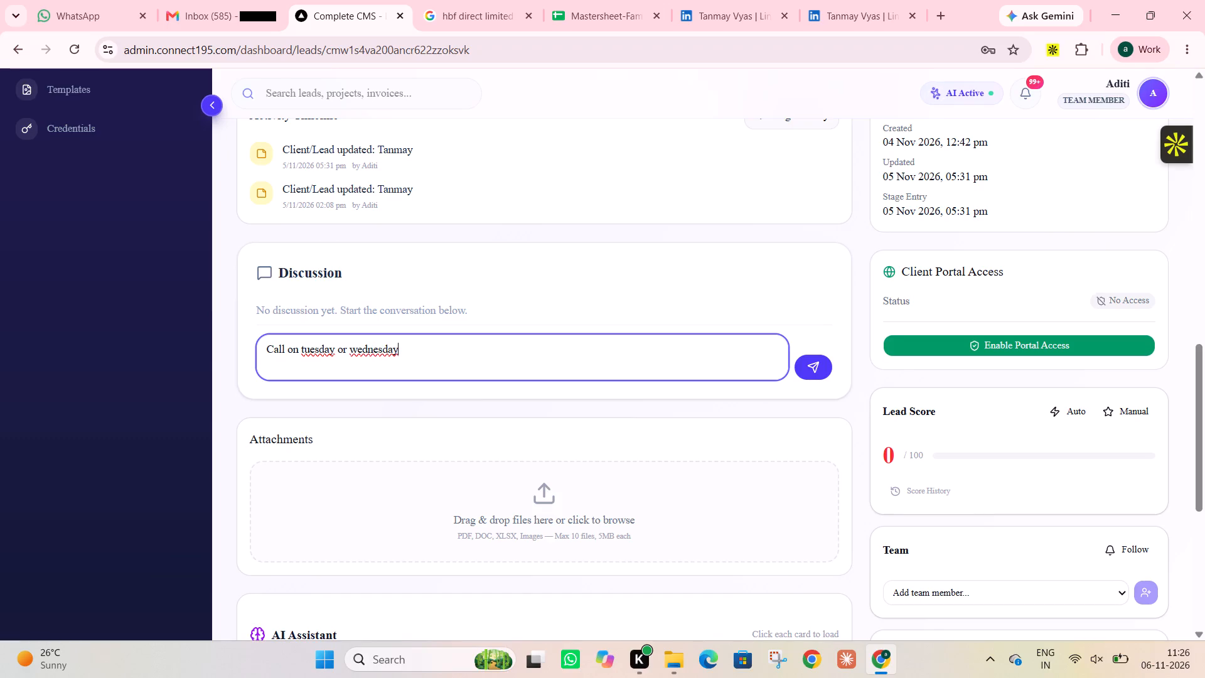
pyautogui.click(810, 378)
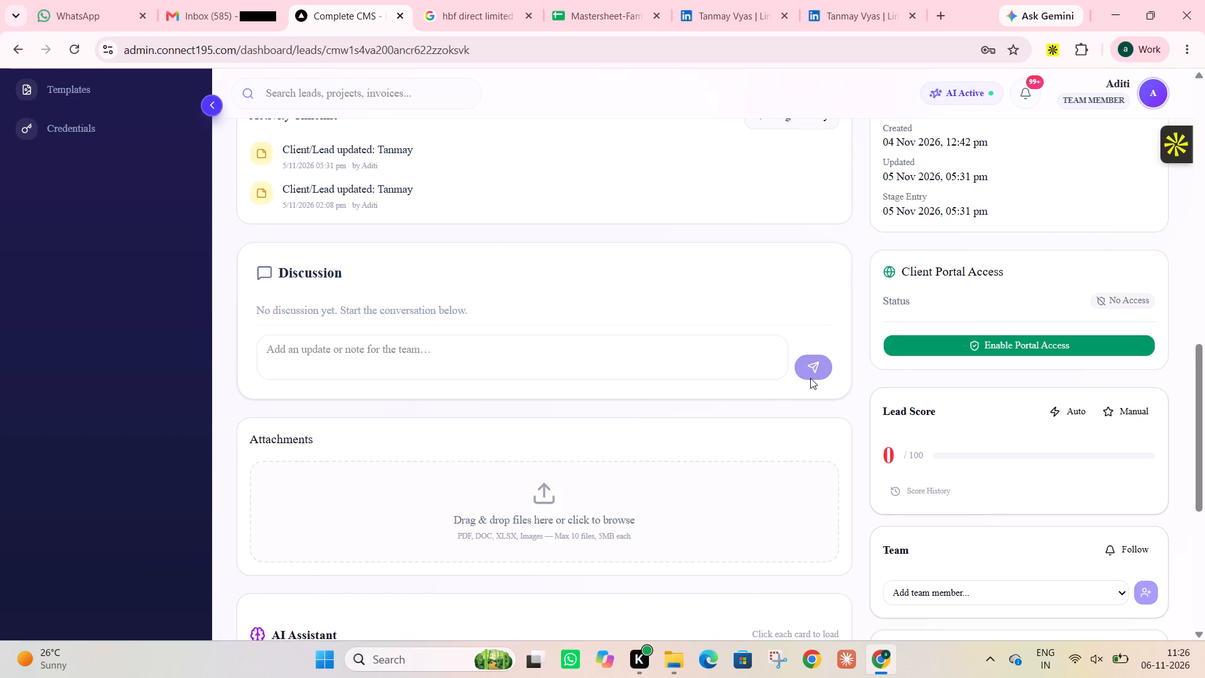
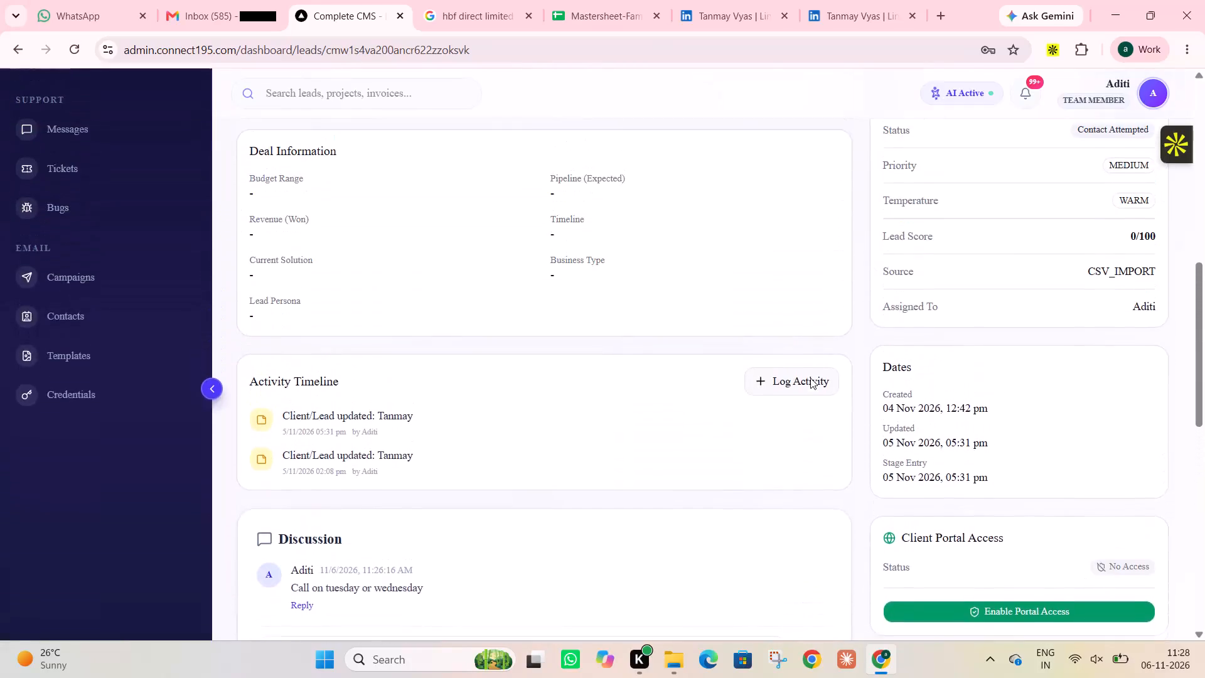
# Change the pipeline stage of Tanmay's lead record to Meeting Scheduled.
pyautogui.scroll(3, 810, 378)
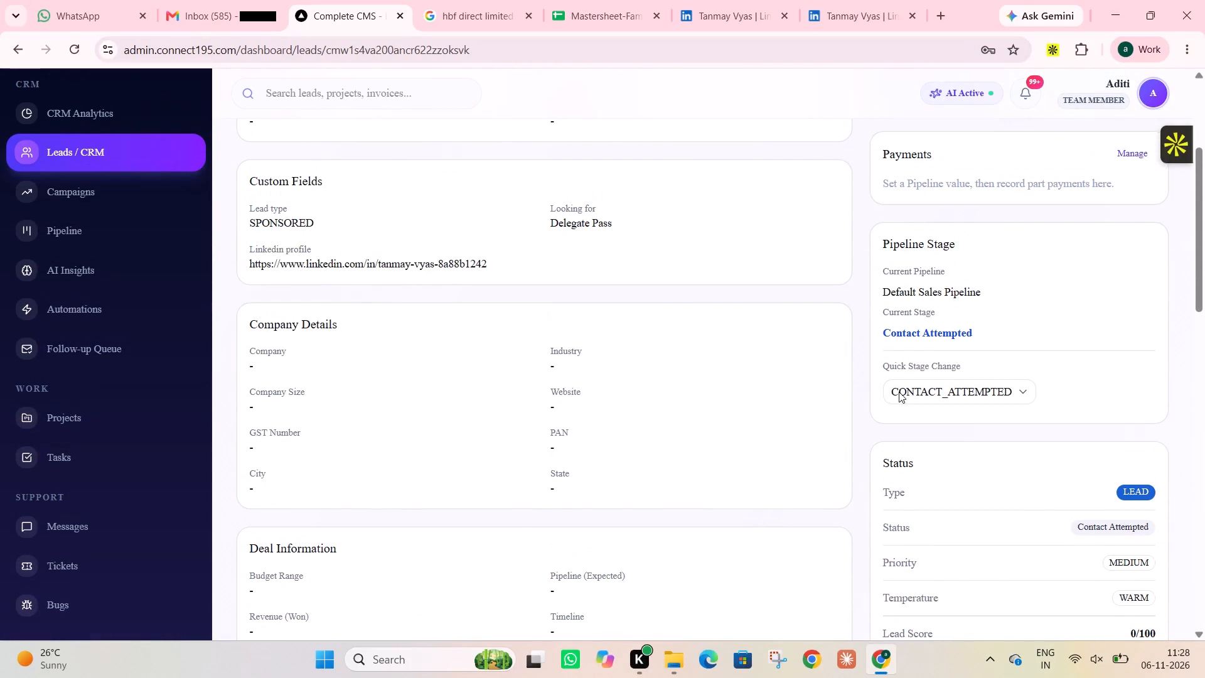
pyautogui.click(899, 392)
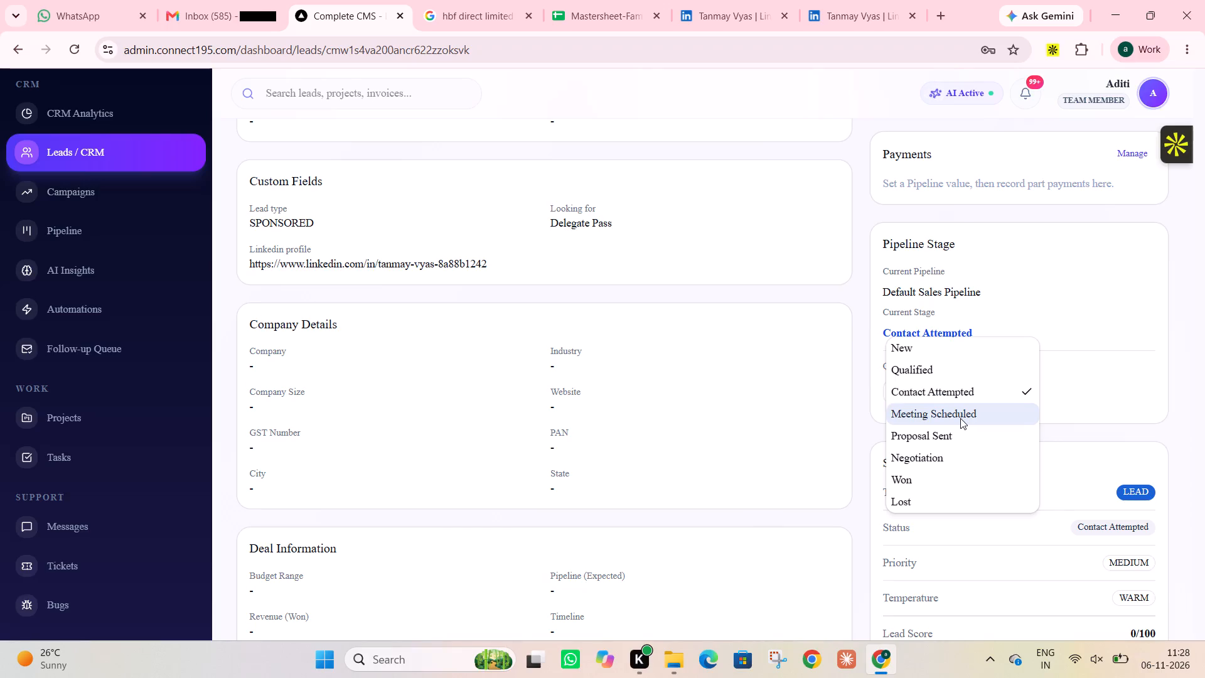
pyautogui.click(960, 418)
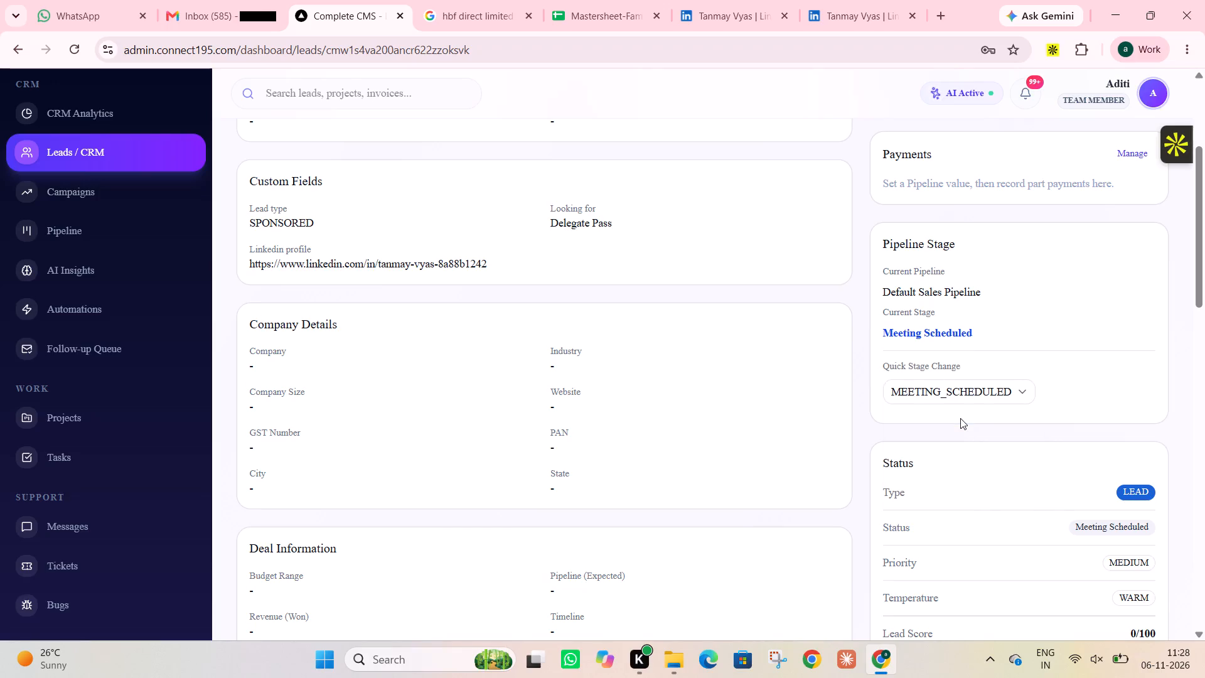
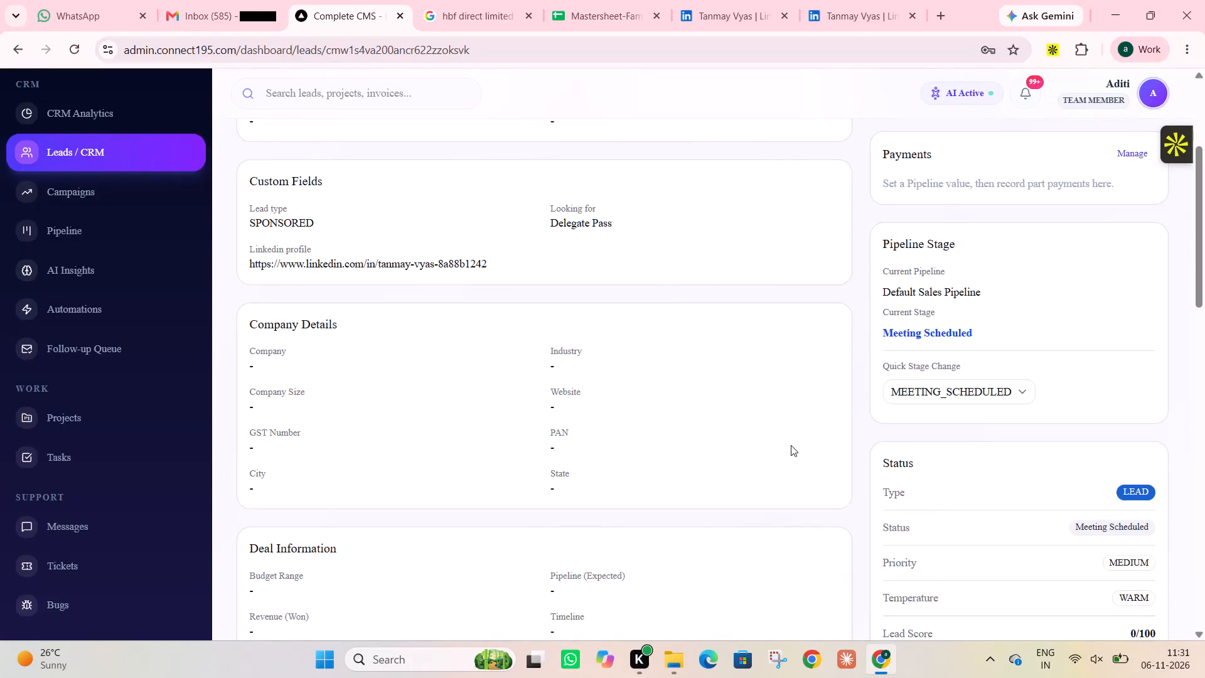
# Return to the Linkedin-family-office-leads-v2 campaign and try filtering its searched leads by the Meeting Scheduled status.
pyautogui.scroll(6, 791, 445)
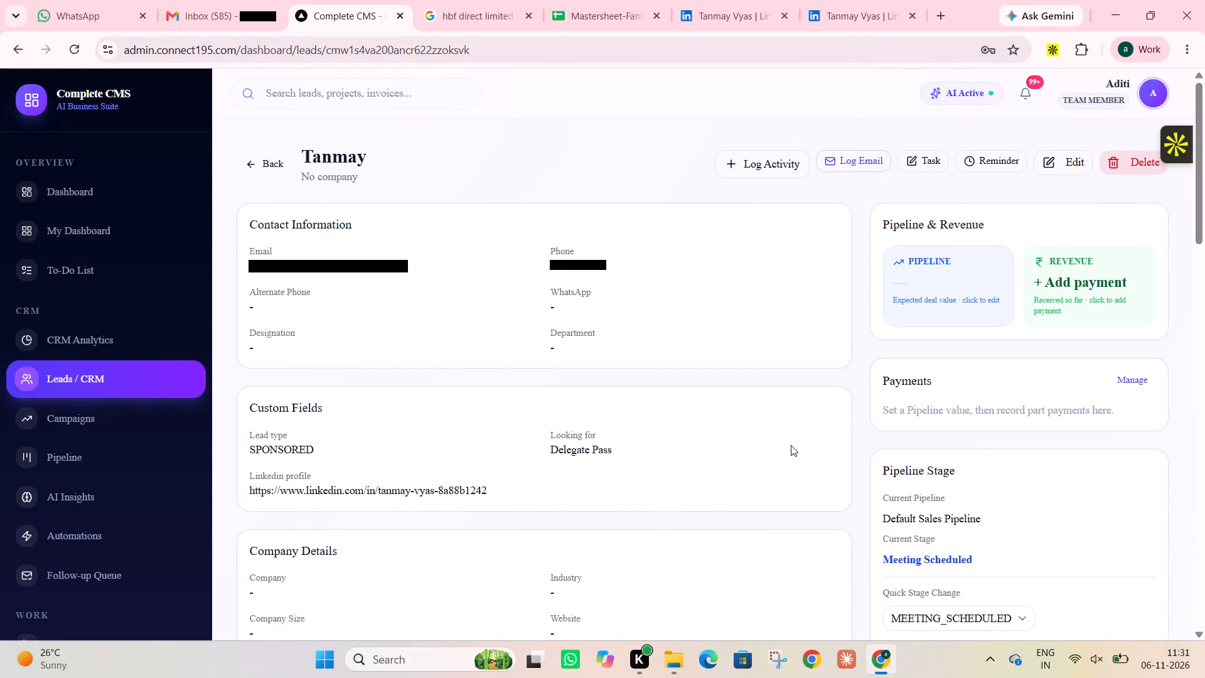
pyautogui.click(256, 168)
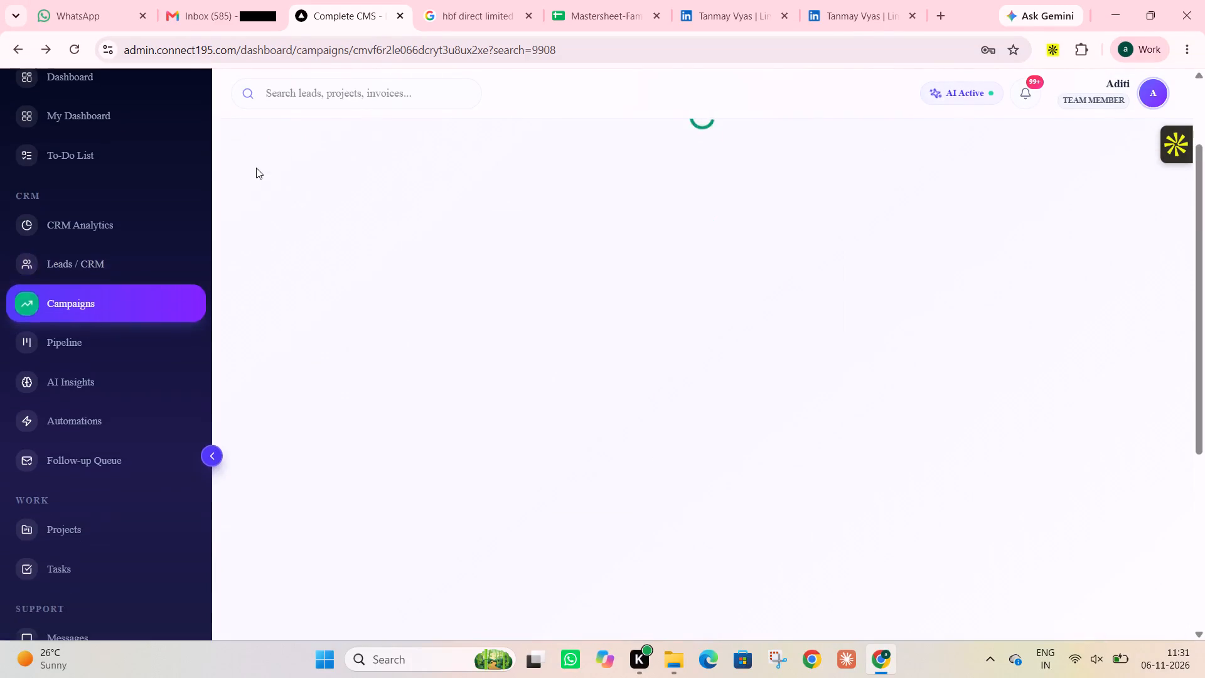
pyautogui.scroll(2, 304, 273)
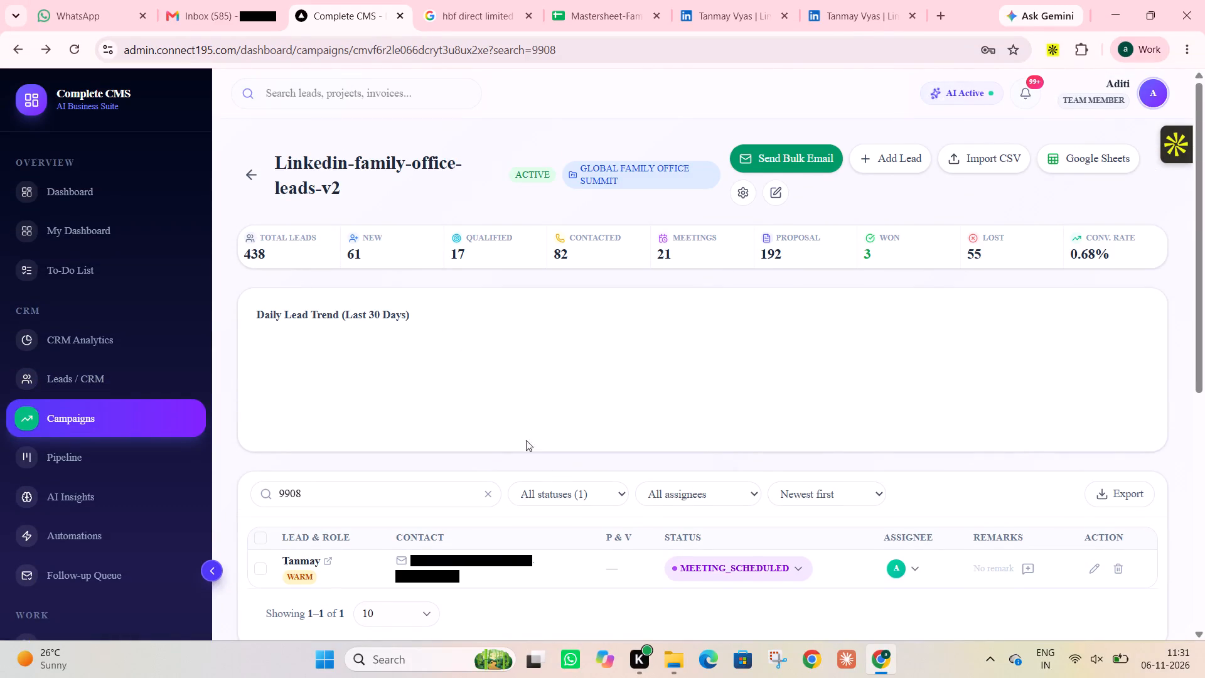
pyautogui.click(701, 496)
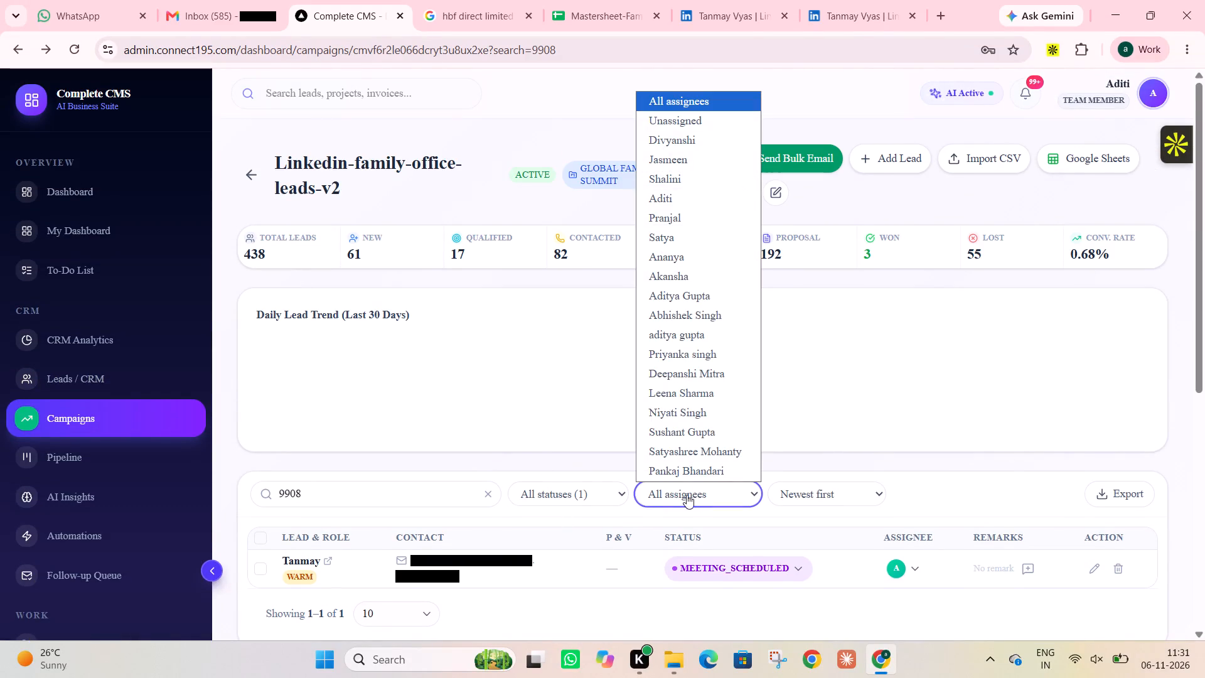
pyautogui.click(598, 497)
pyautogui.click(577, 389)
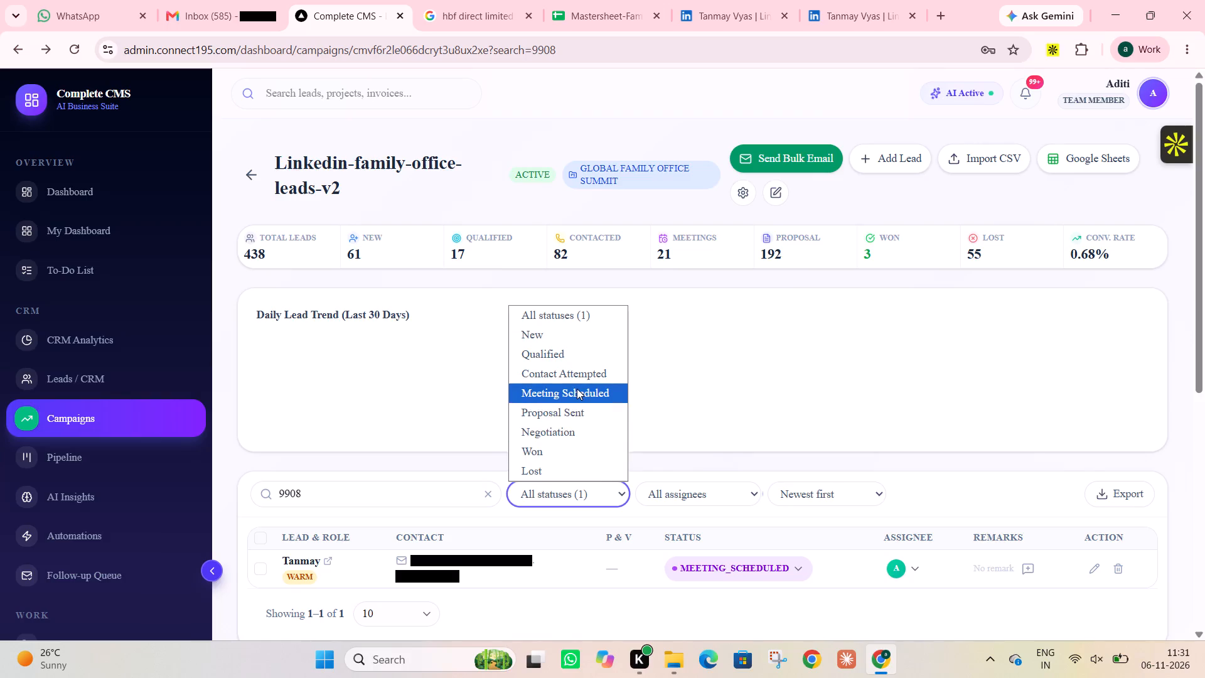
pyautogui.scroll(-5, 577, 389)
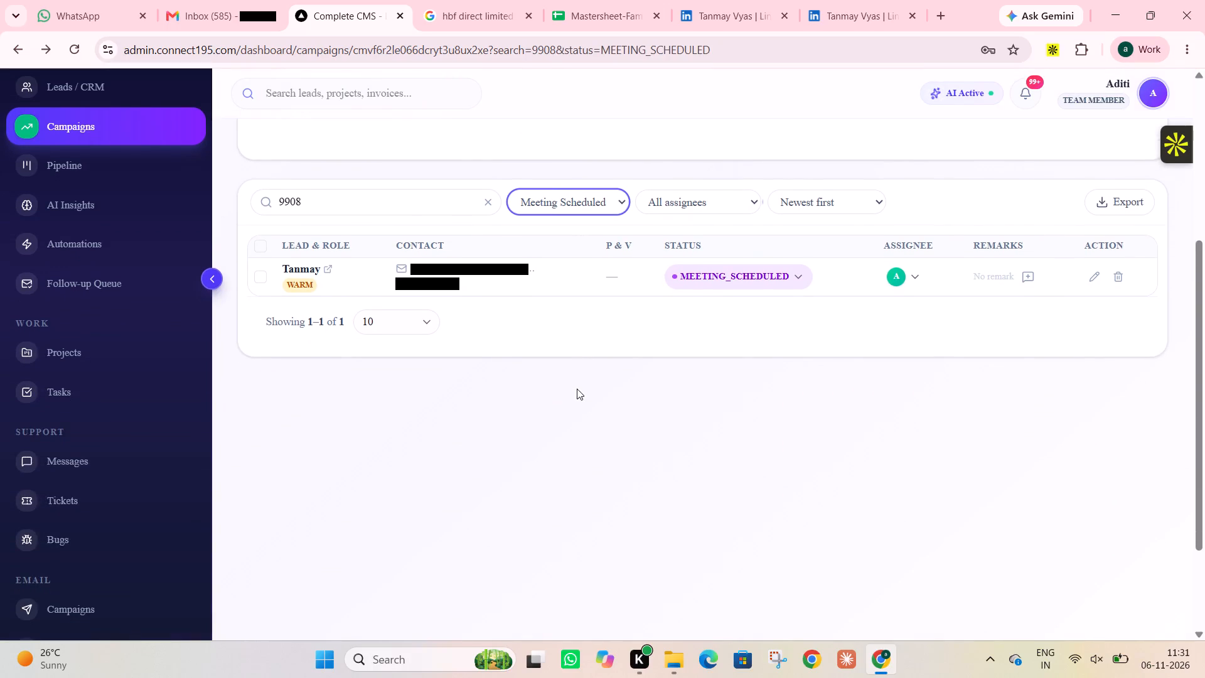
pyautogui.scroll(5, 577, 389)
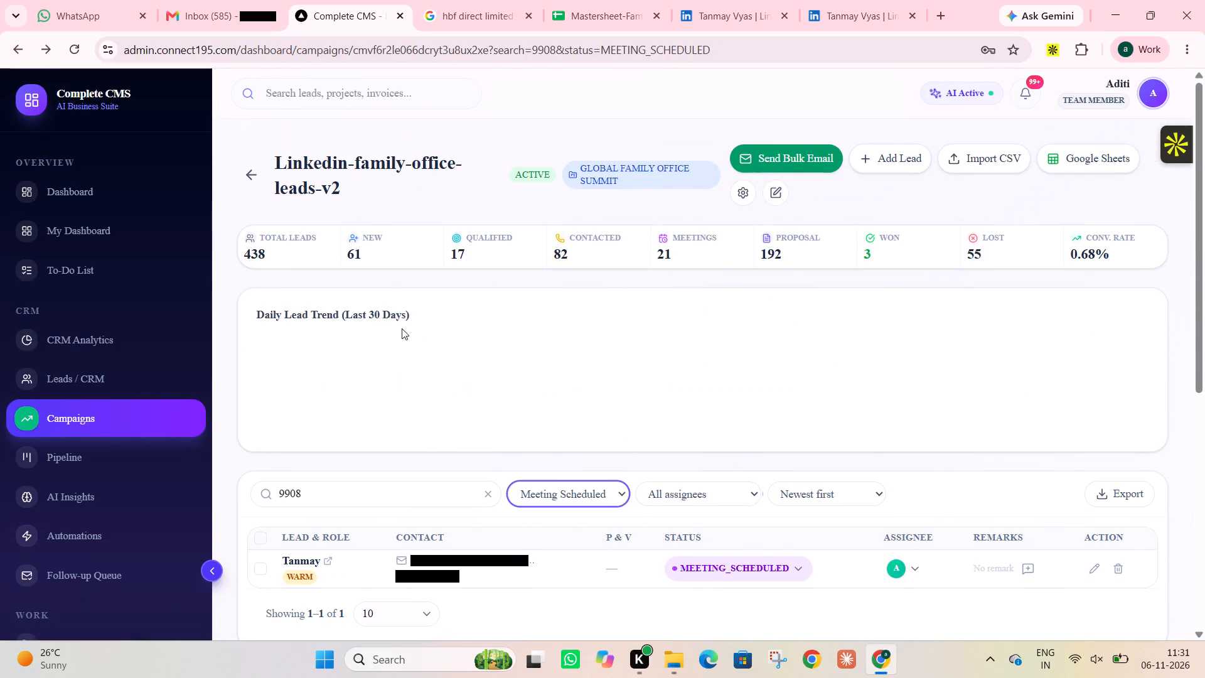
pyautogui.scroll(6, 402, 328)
# Reopen the Linkedin-family-office-leads-v2 campaign from the campaign list and filter all its leads by Meeting Scheduled status.
pyautogui.click(249, 186)
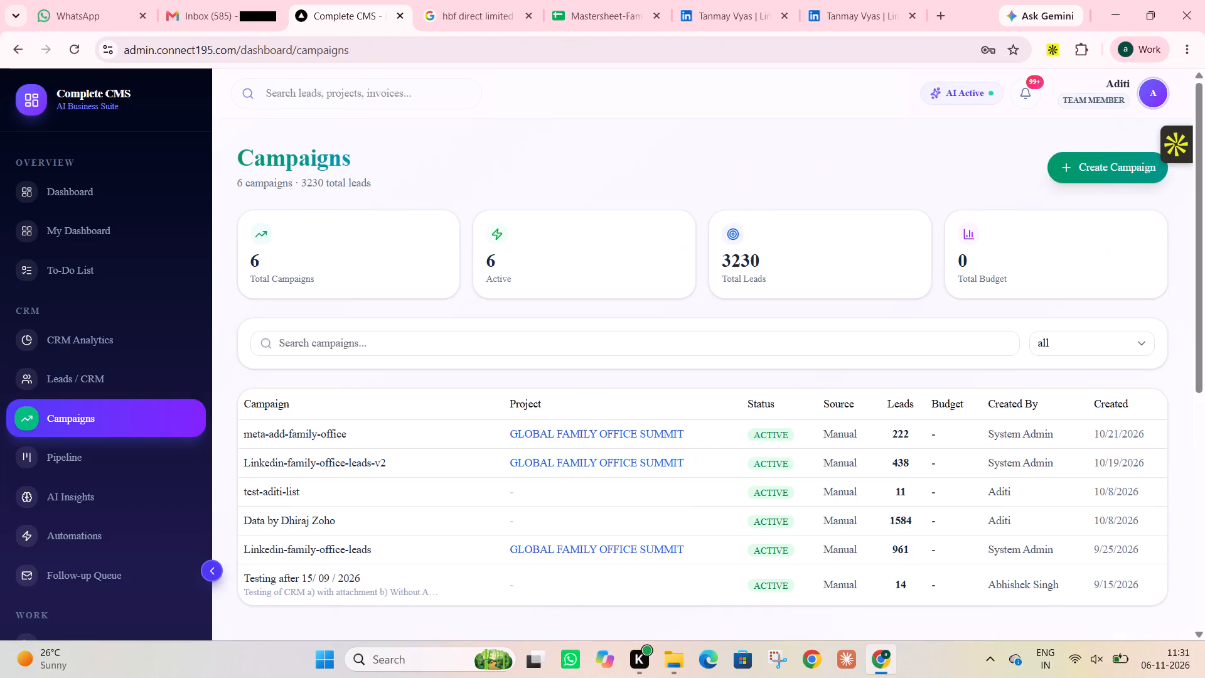
pyautogui.click(324, 460)
pyautogui.scroll(-3, 554, 384)
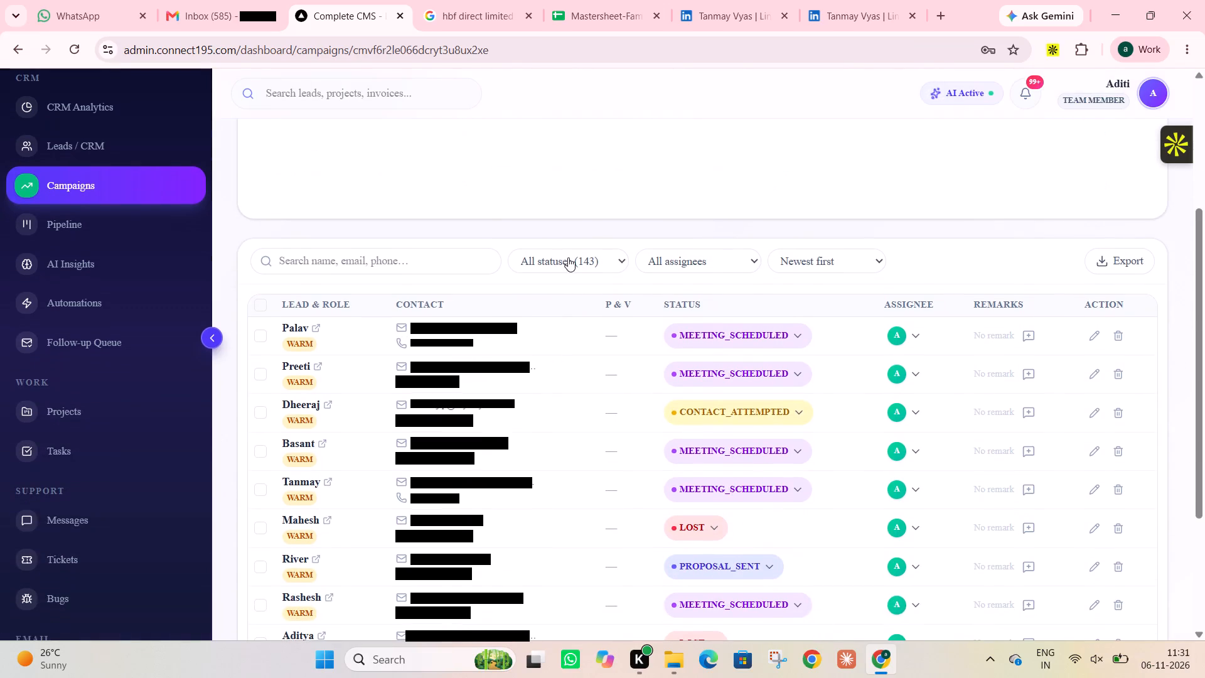
pyautogui.click(569, 259)
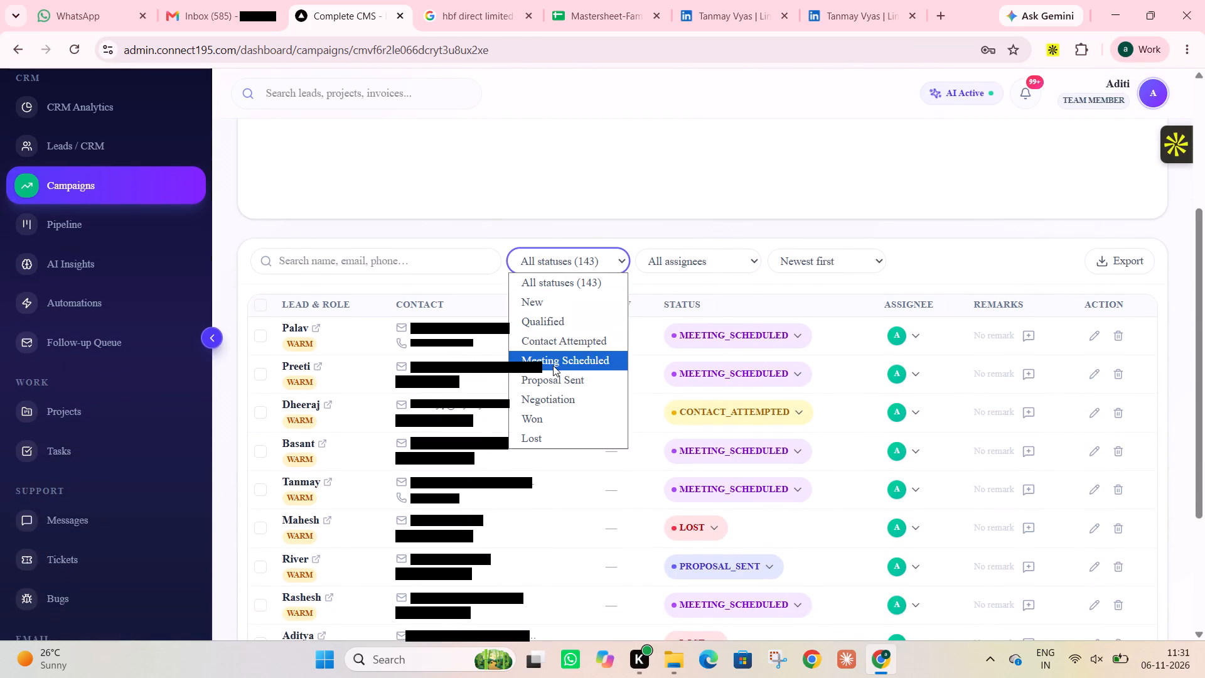
pyautogui.click(553, 365)
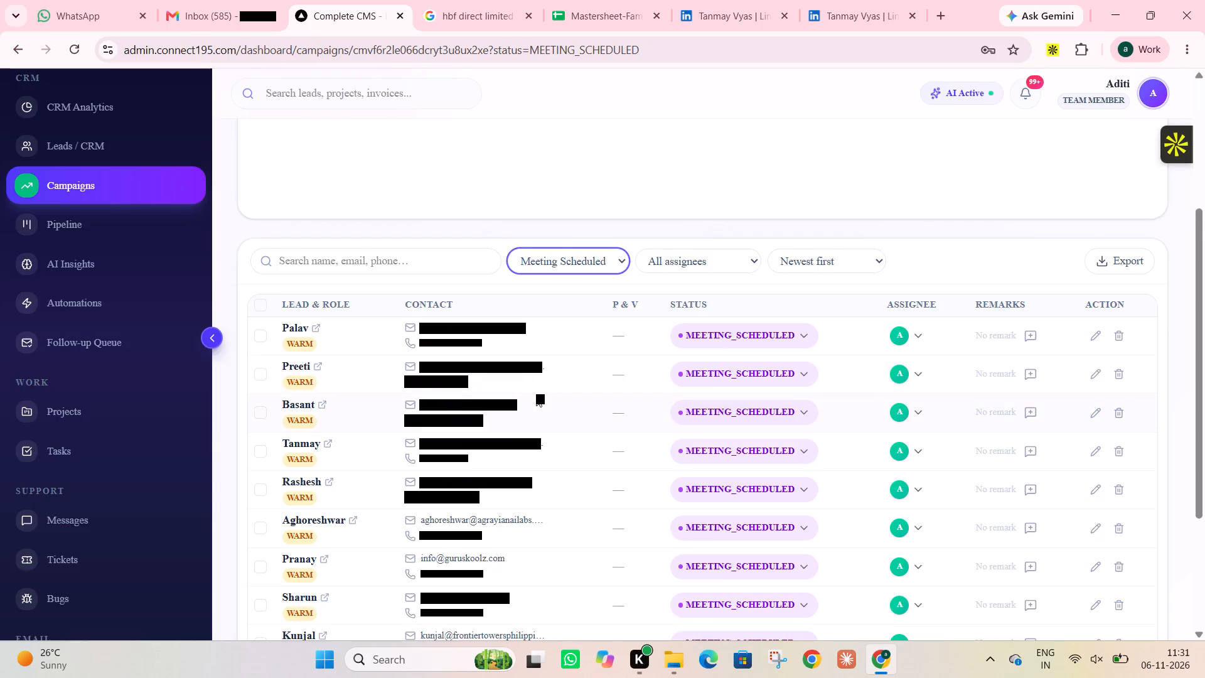
# Check the activity timeline and discussion notes in Palav's lead record, and return to the filtered lead list.
pyautogui.scroll(-1, 536, 395)
pyautogui.click(292, 284)
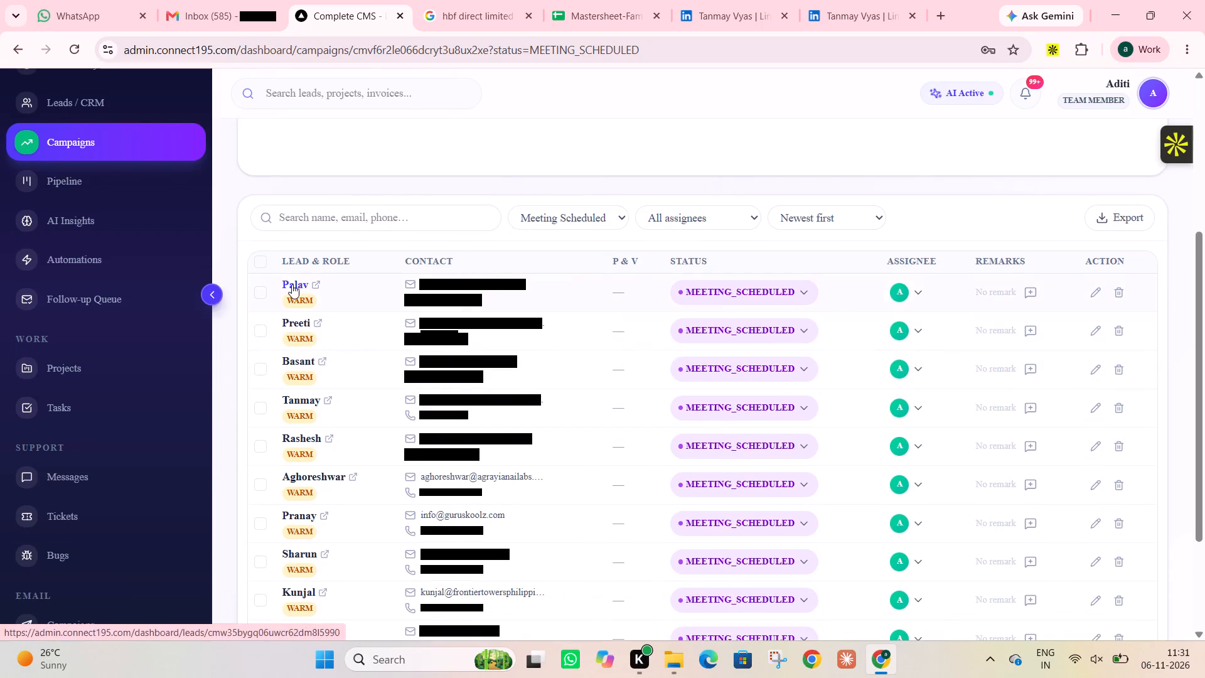
pyautogui.scroll(-7, 613, 453)
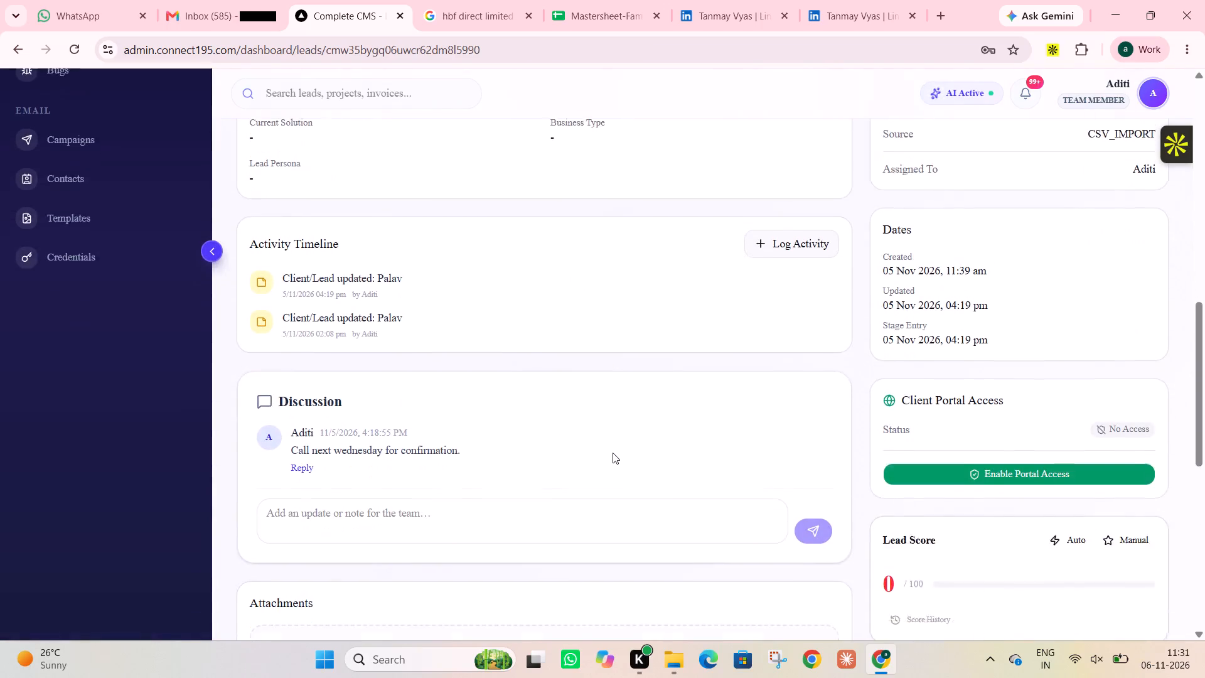
pyautogui.scroll(6, 613, 453)
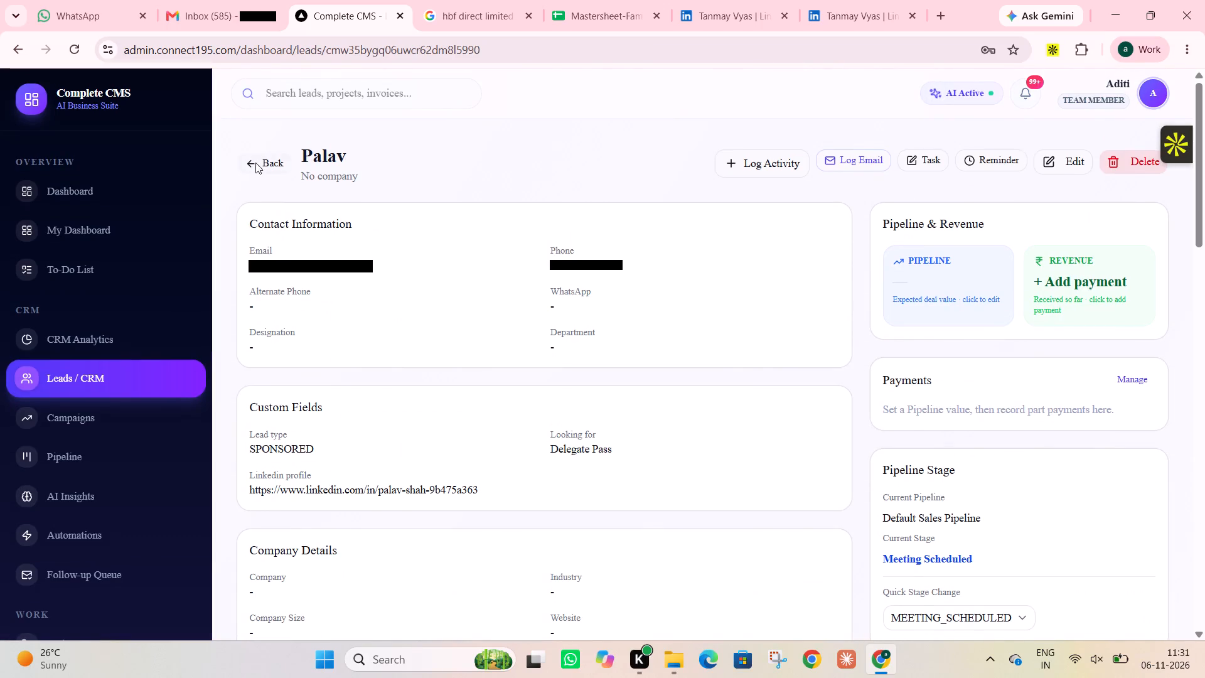
pyautogui.click(252, 163)
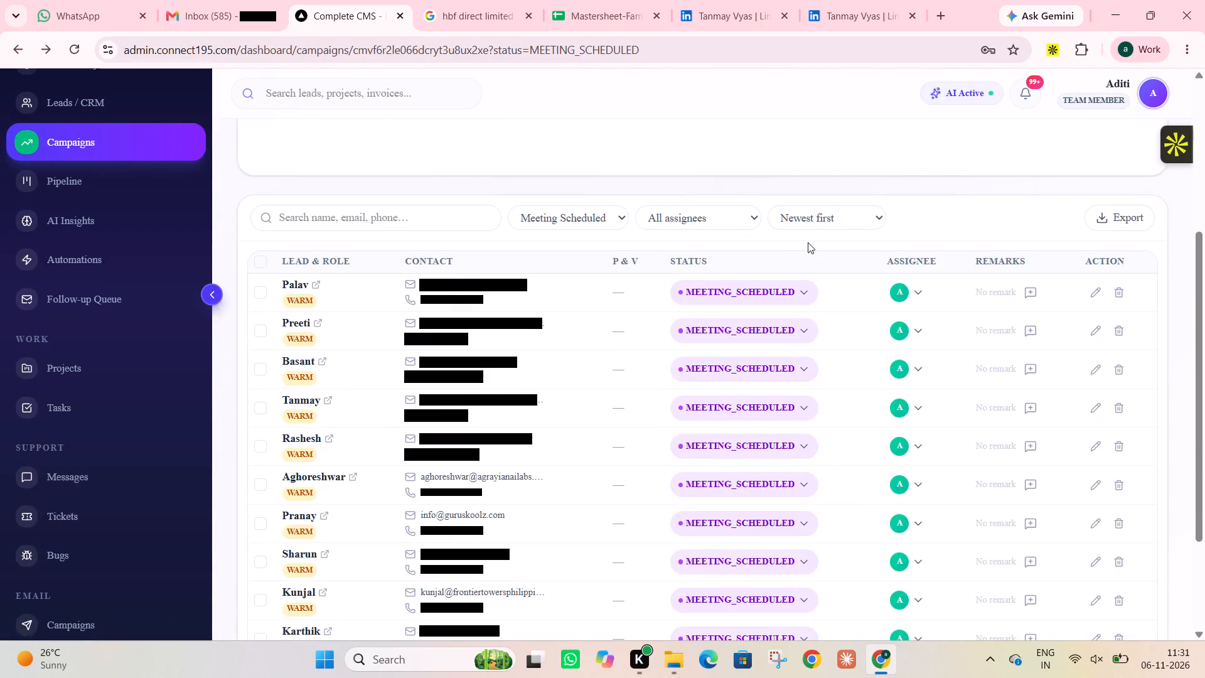
# Sort the Meeting Scheduled leads by Recently updated.
pyautogui.click(807, 215)
pyautogui.click(806, 313)
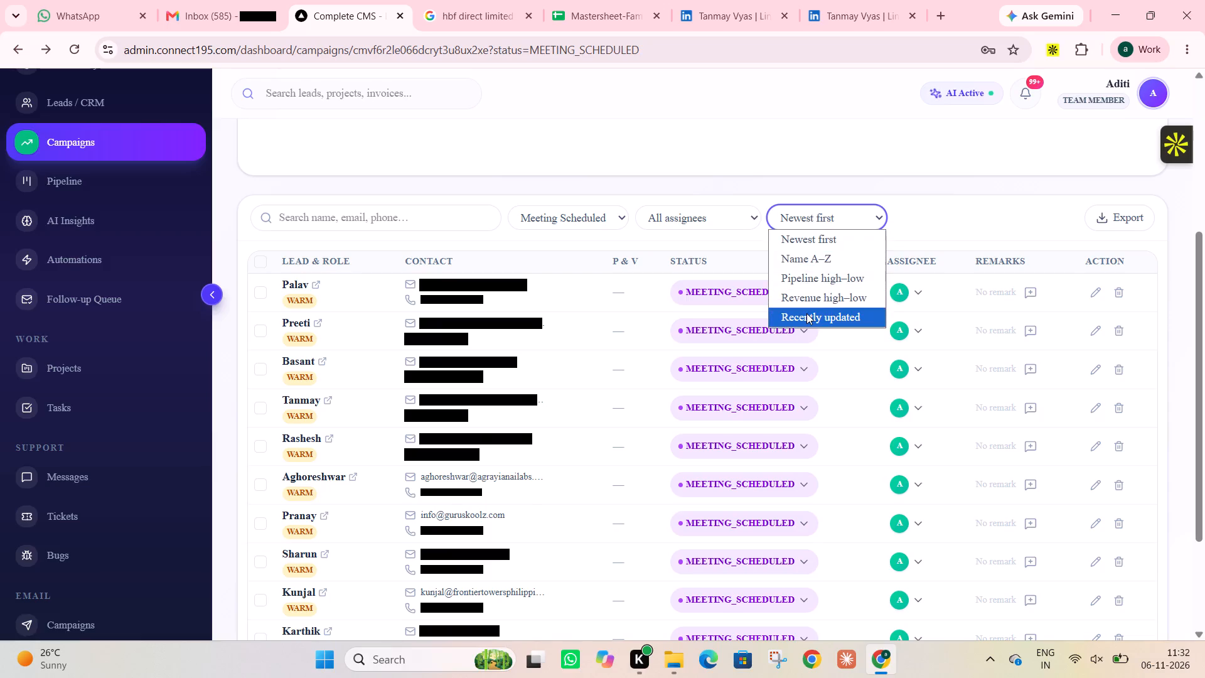
# Check the activity timeline and discussion notes in Rashesh's lead record, and return to the sorted lead list.
pyautogui.click(299, 319)
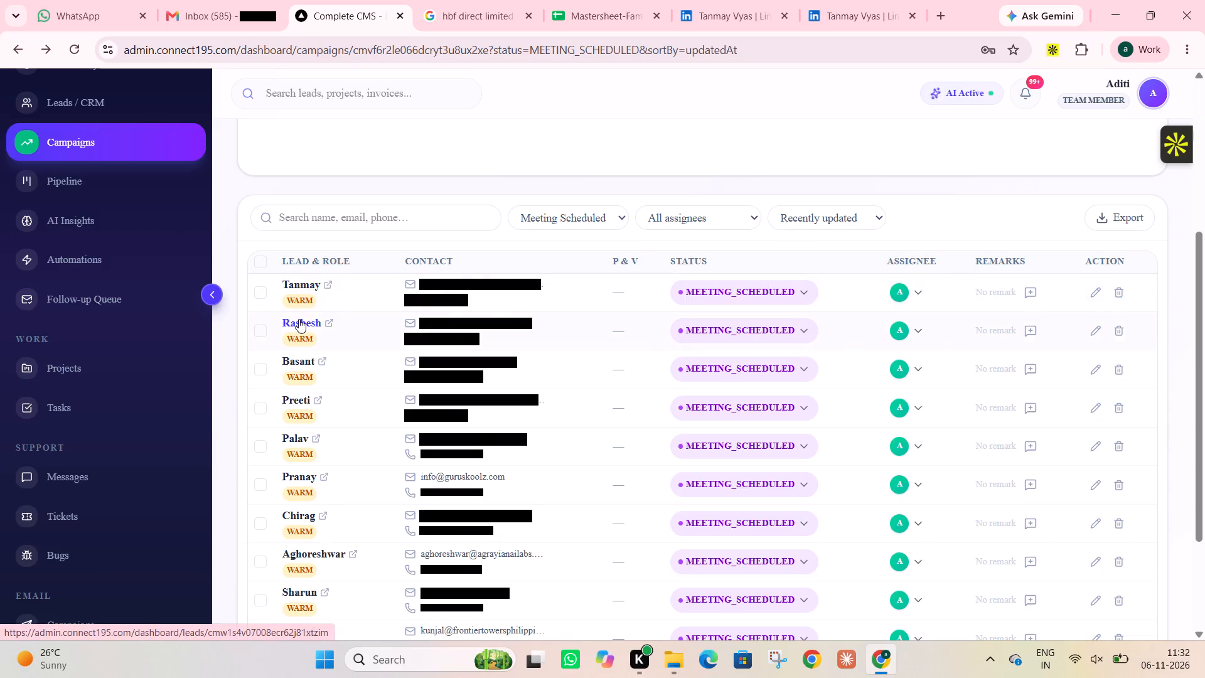
pyautogui.scroll(-5, 479, 381)
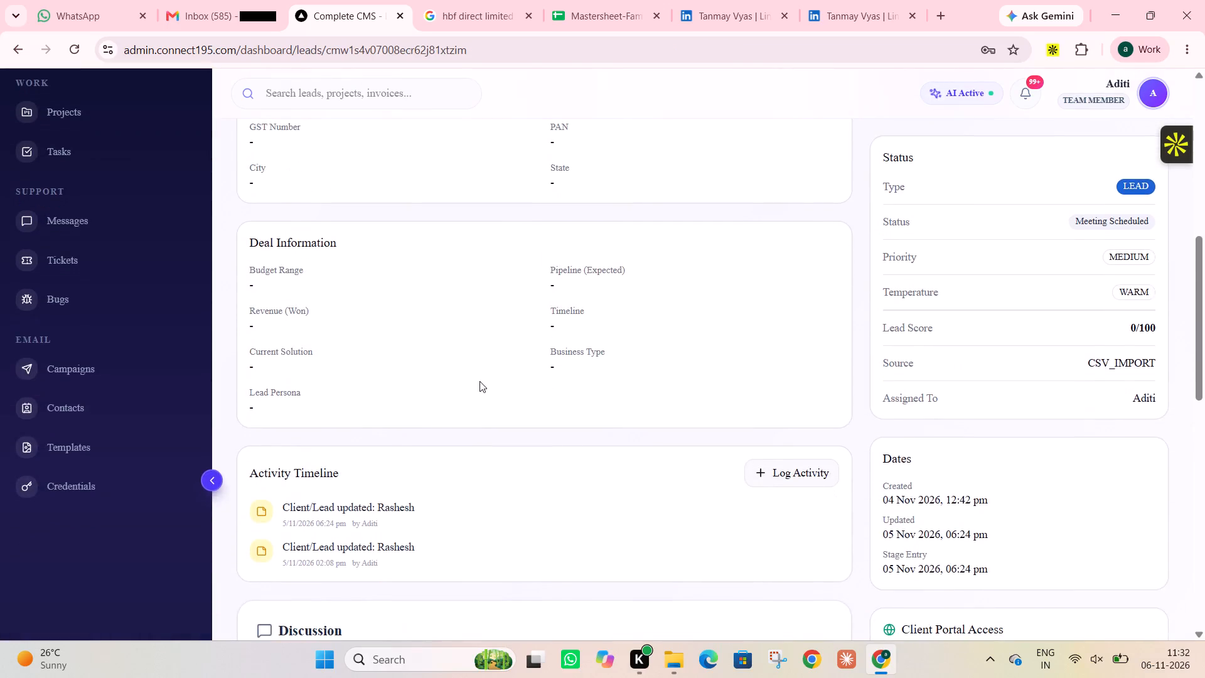
pyautogui.scroll(1, 479, 381)
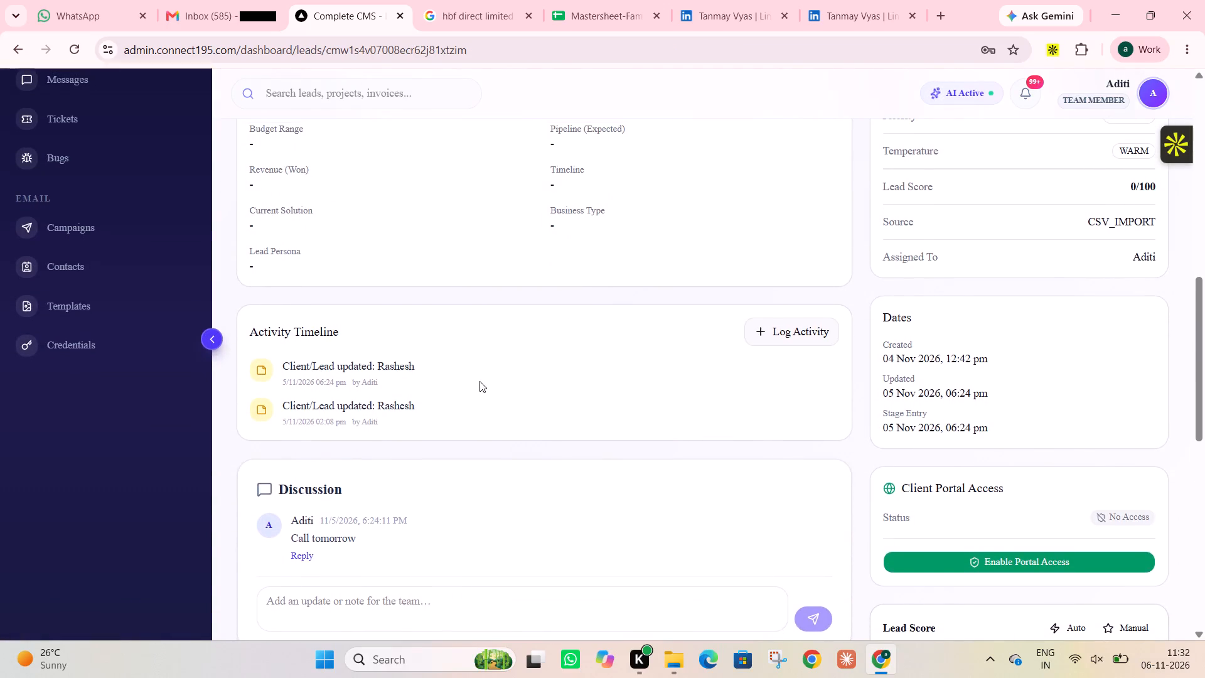
pyautogui.scroll(1, 479, 381)
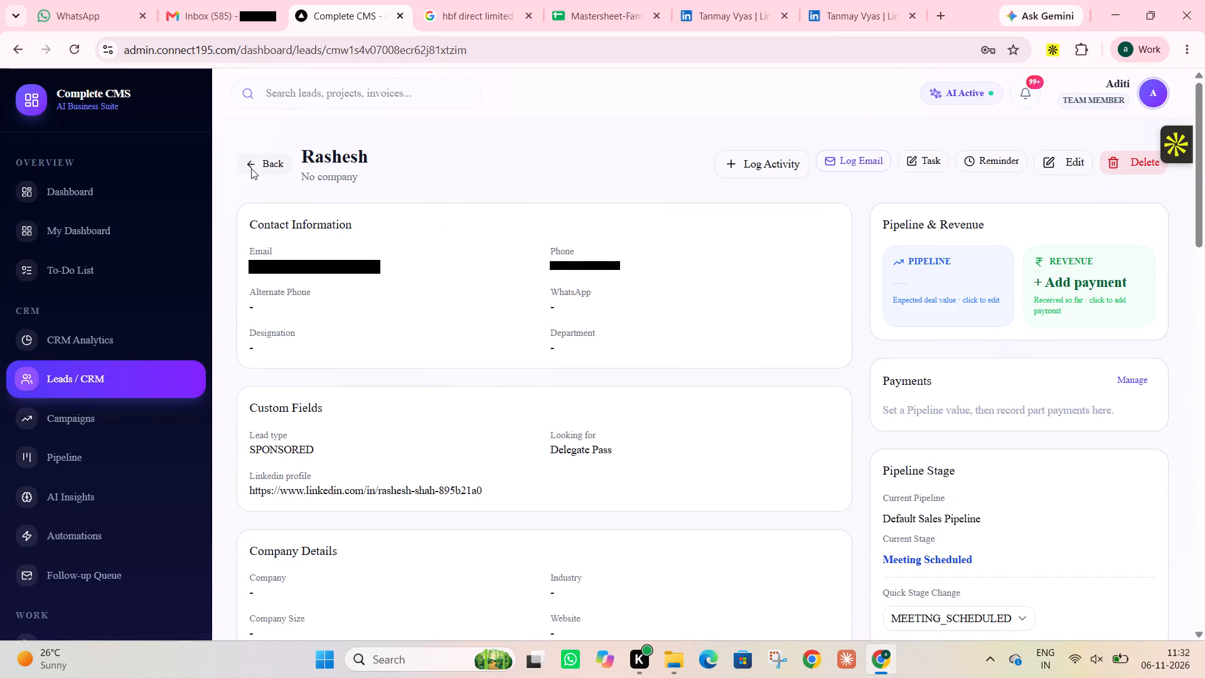
pyautogui.click(251, 168)
# Check the activity timeline and discussion notes in Basant's lead record, and return to the sorted lead list.
pyautogui.click(297, 365)
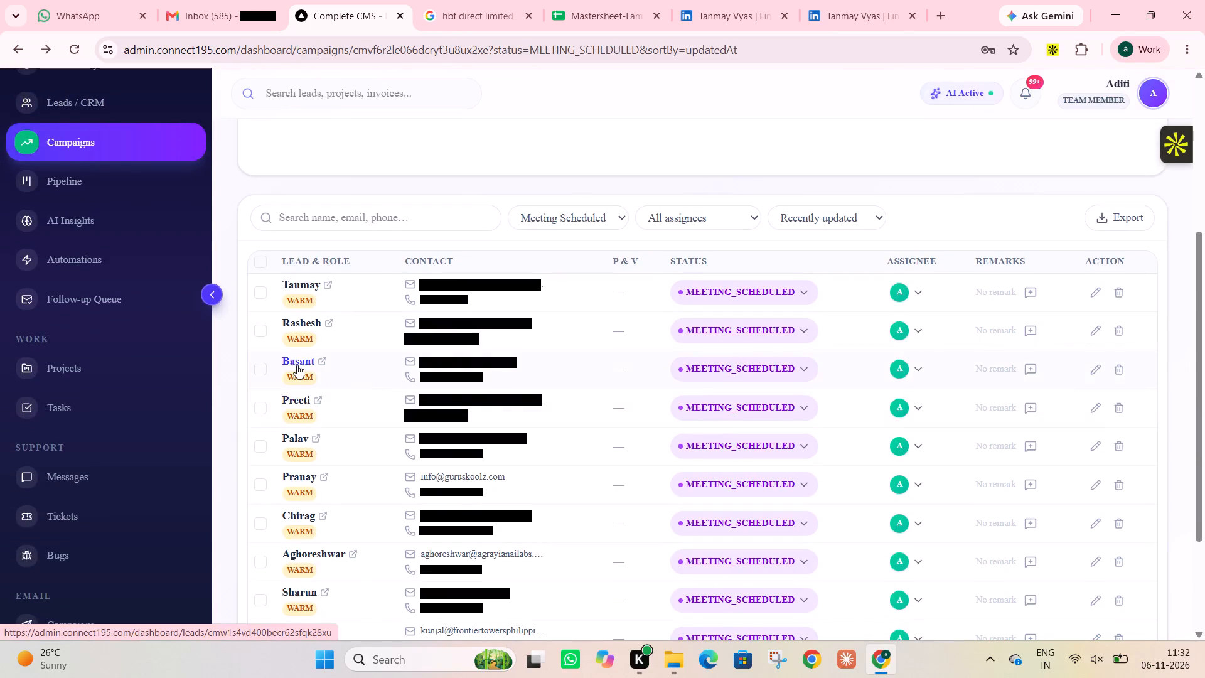
pyautogui.scroll(-4, 597, 500)
pyautogui.scroll(1, 597, 500)
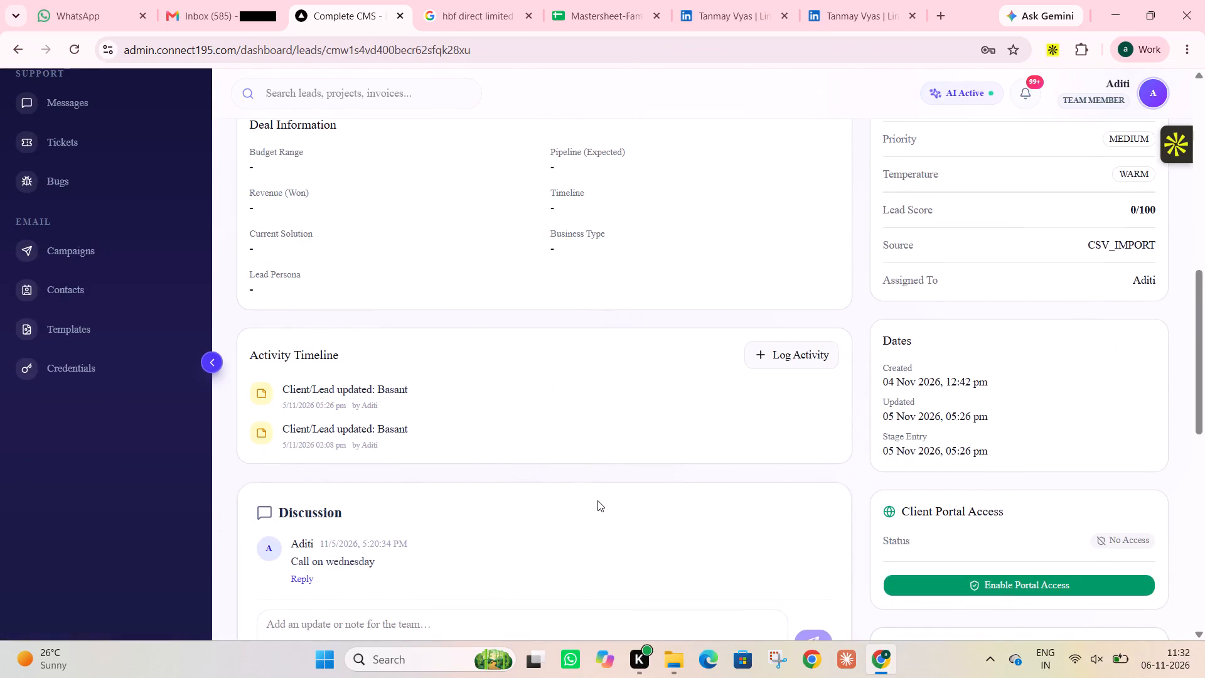
pyautogui.scroll(1, 597, 500)
pyautogui.click(251, 168)
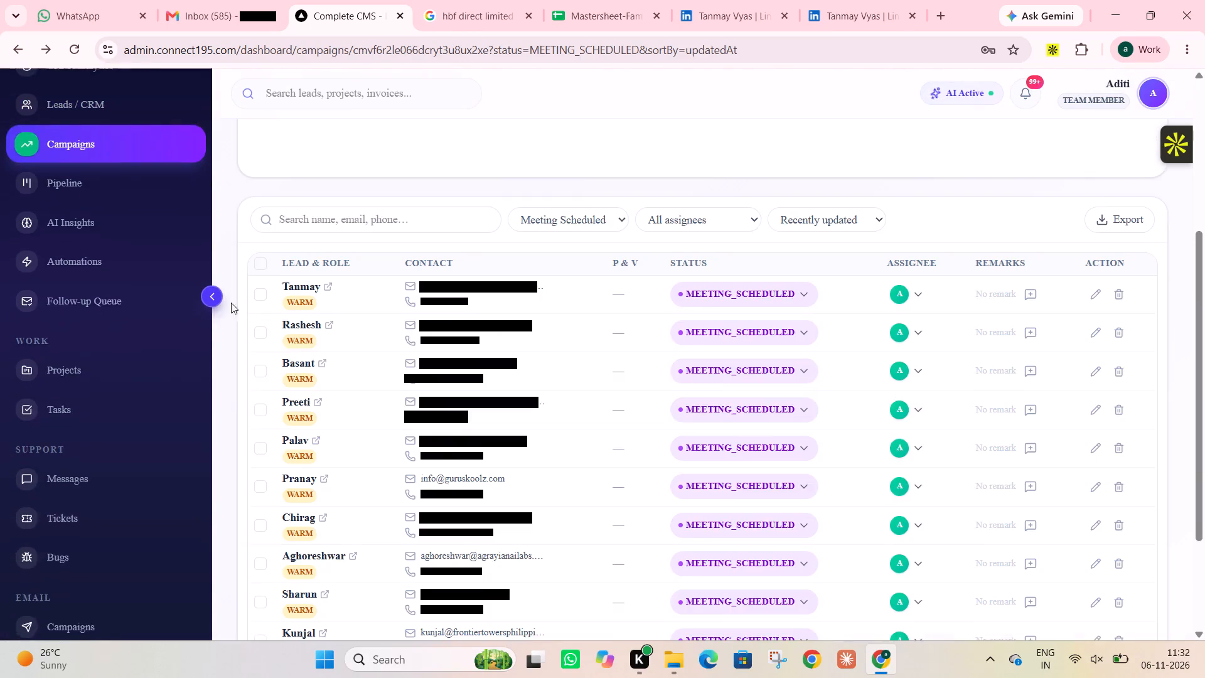
# Reopen Rashesh's lead record from the Meeting Scheduled list.
pyautogui.click(297, 323)
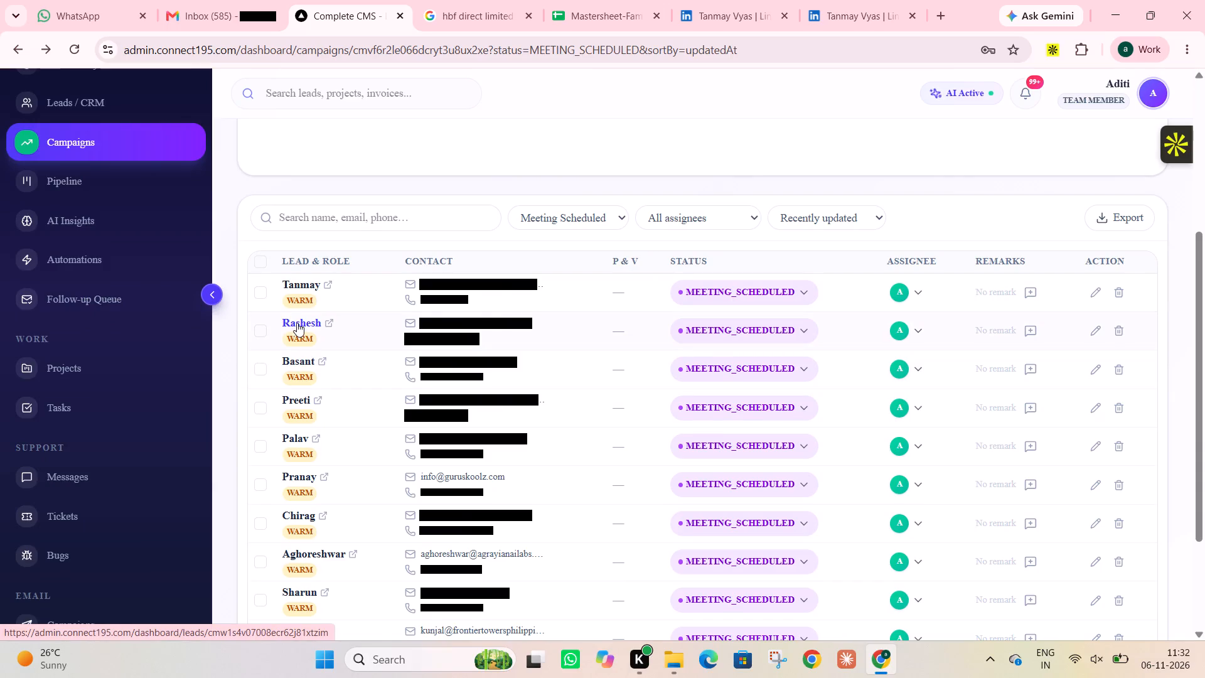
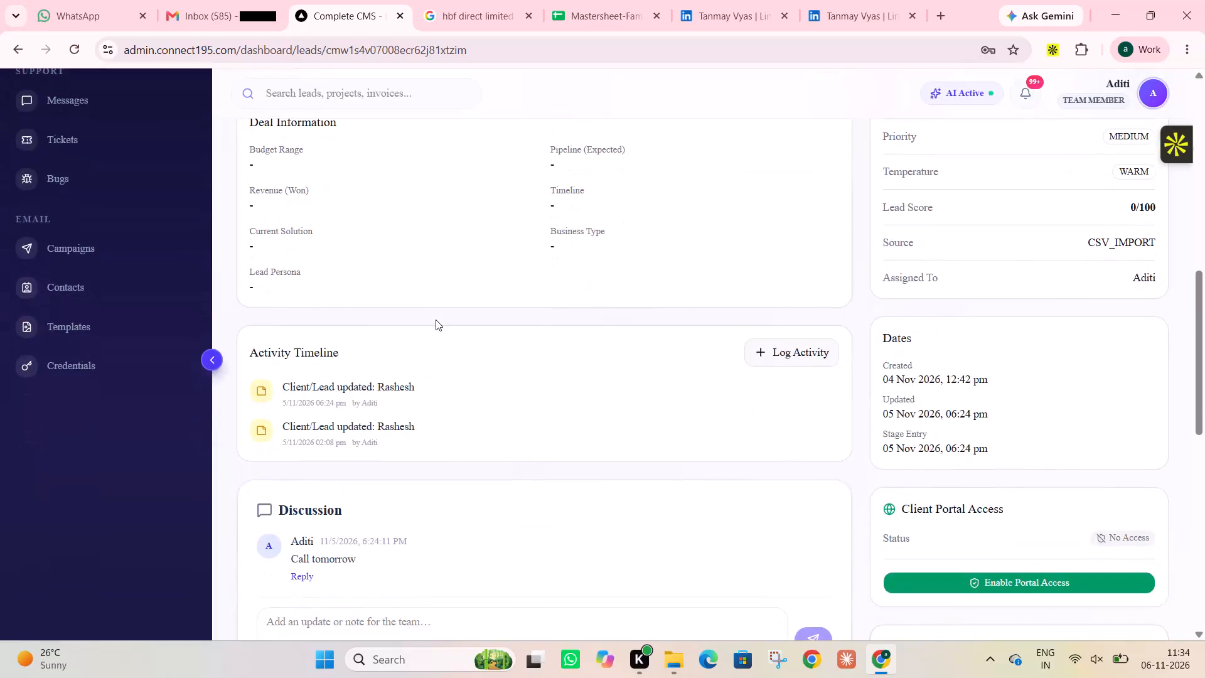
# Review the company details, deal information, activity timeline and discussion notes in Rashesh's lead record.
pyautogui.scroll(5, 436, 320)
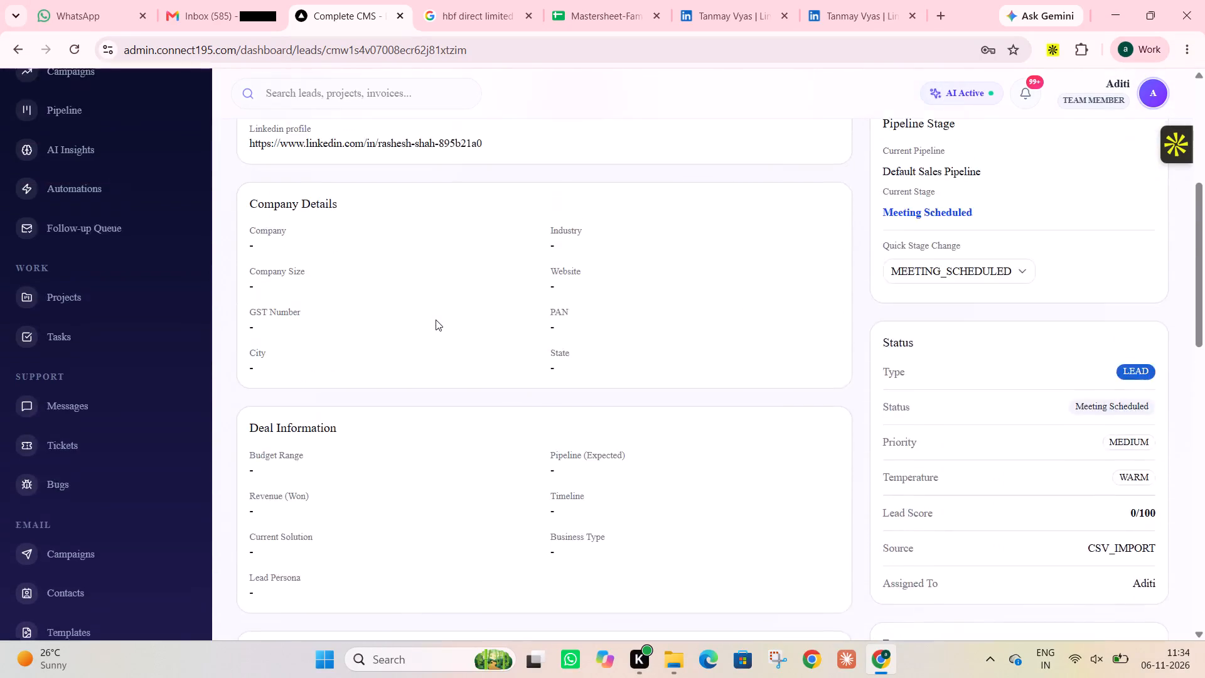
pyautogui.scroll(-5, 436, 320)
pyautogui.scroll(1, 436, 320)
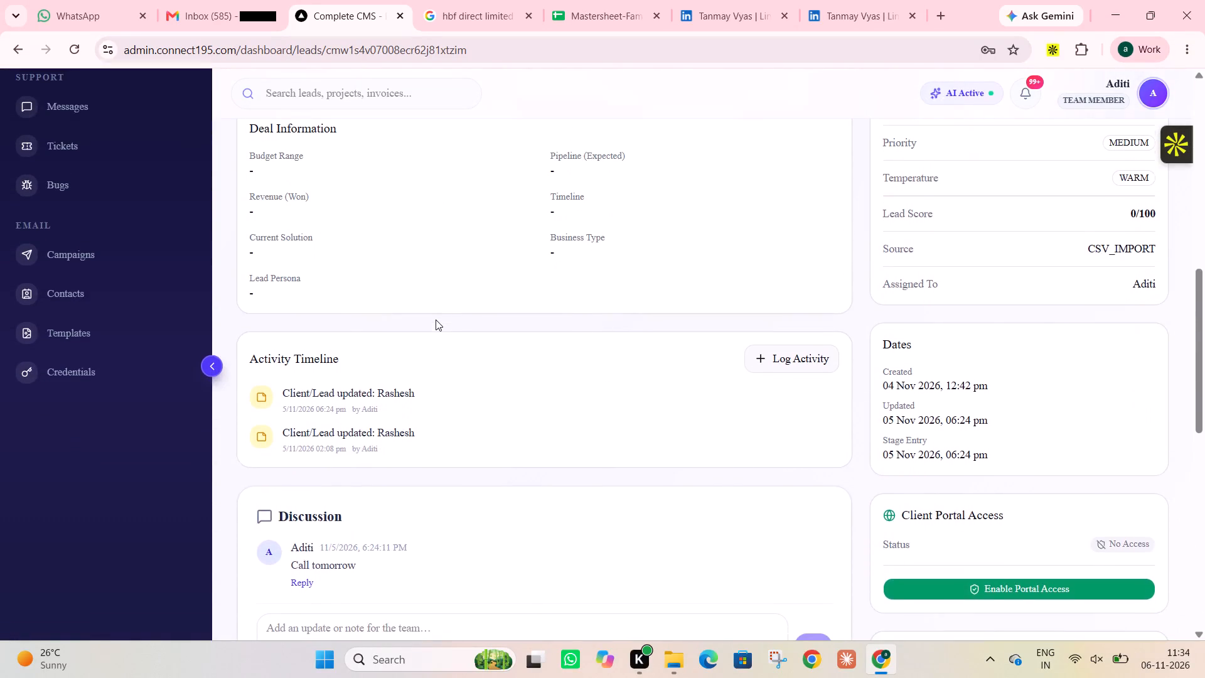
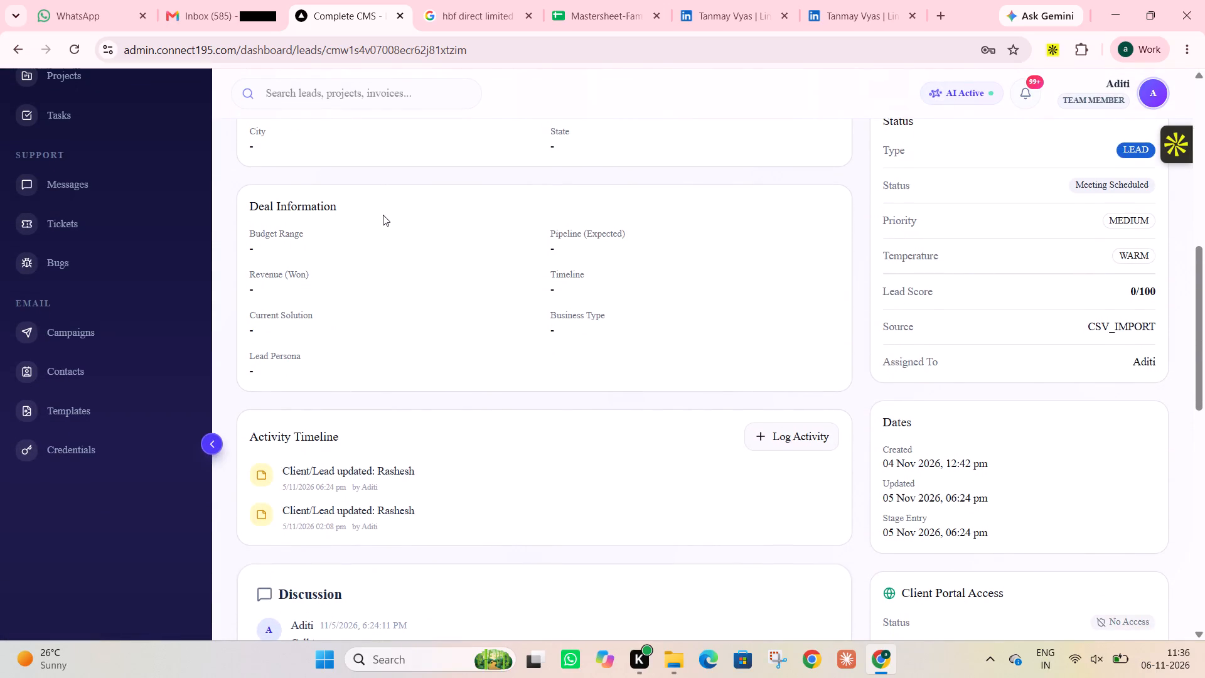
# Draft the note "will give by today or tomorrow" in the Discussion section of Rashesh's lead record.
pyautogui.scroll(-5, 383, 215)
pyautogui.scroll(3, 378, 279)
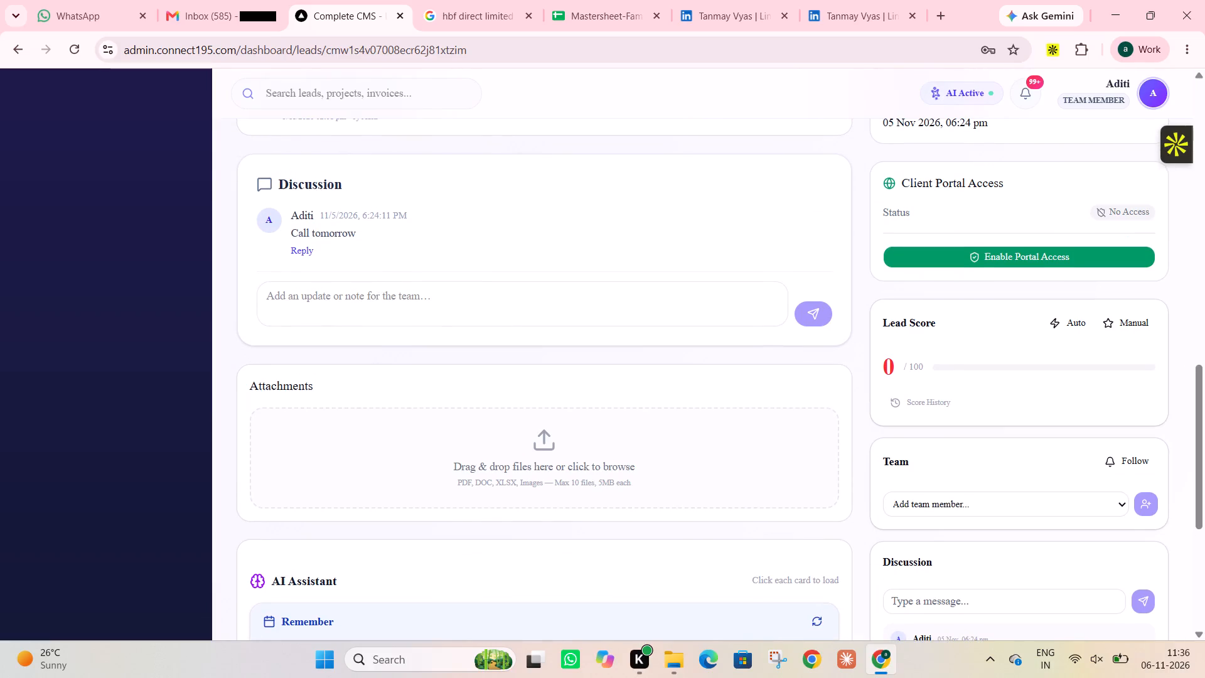
pyautogui.click(373, 304)
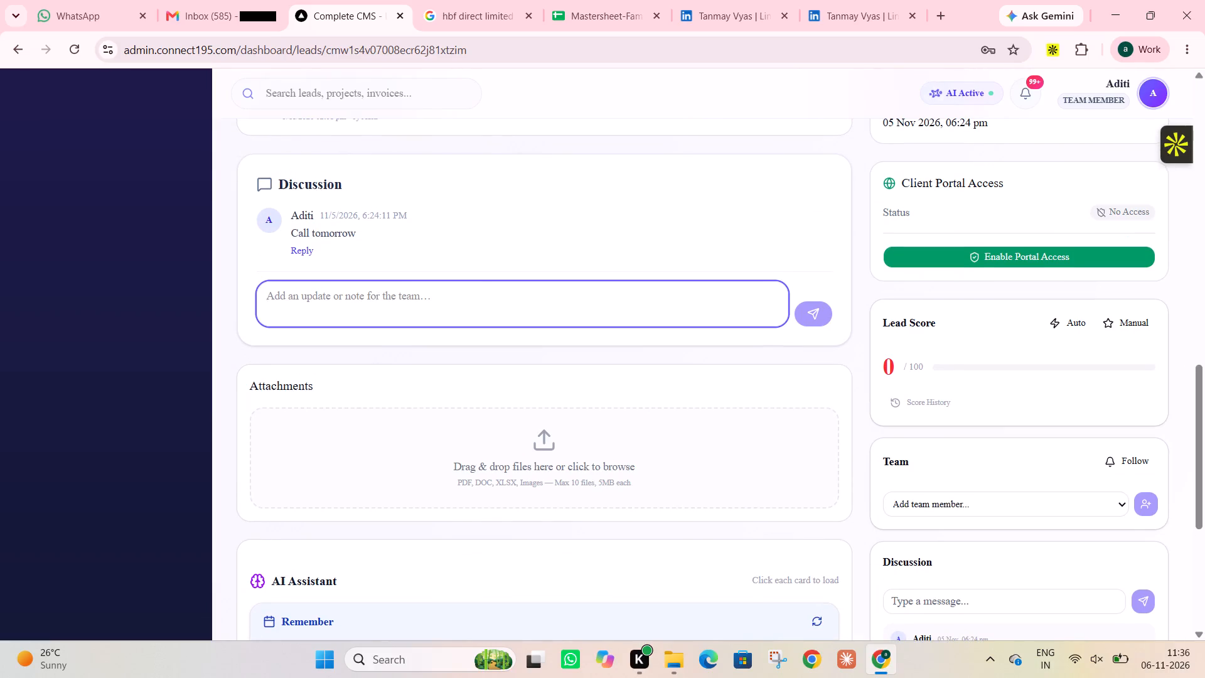
pyautogui.write('will')
pyautogui.press('space')
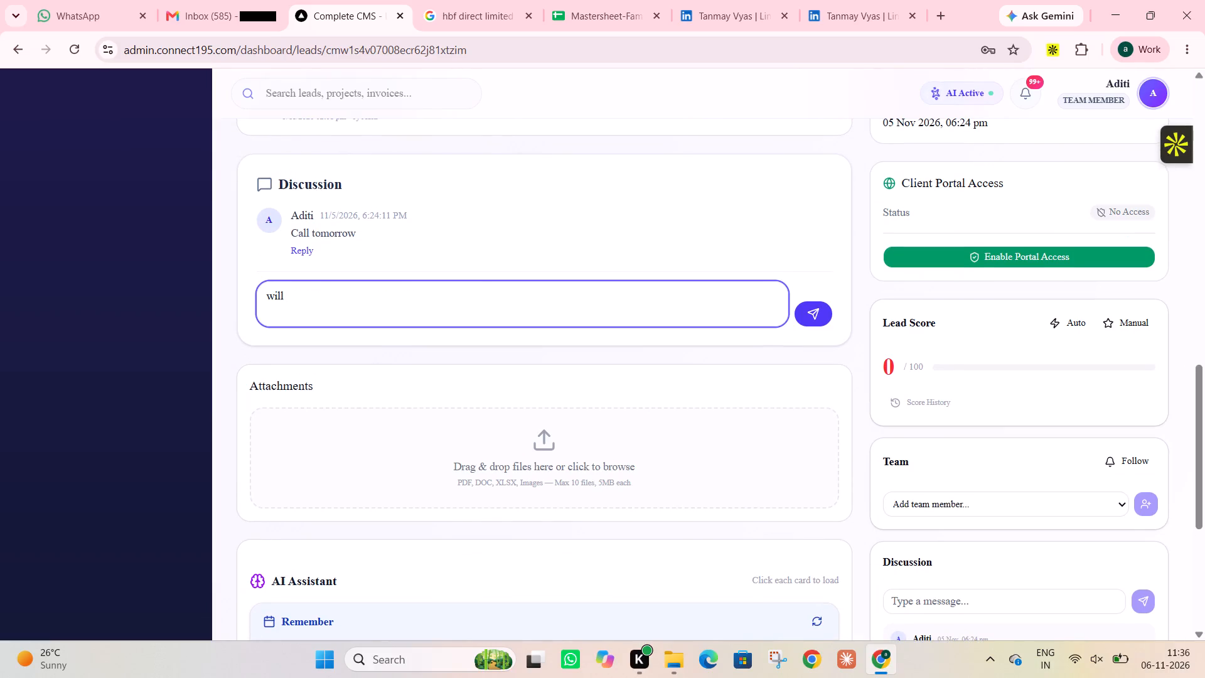
pyautogui.write('give time')
pyautogui.press('space')
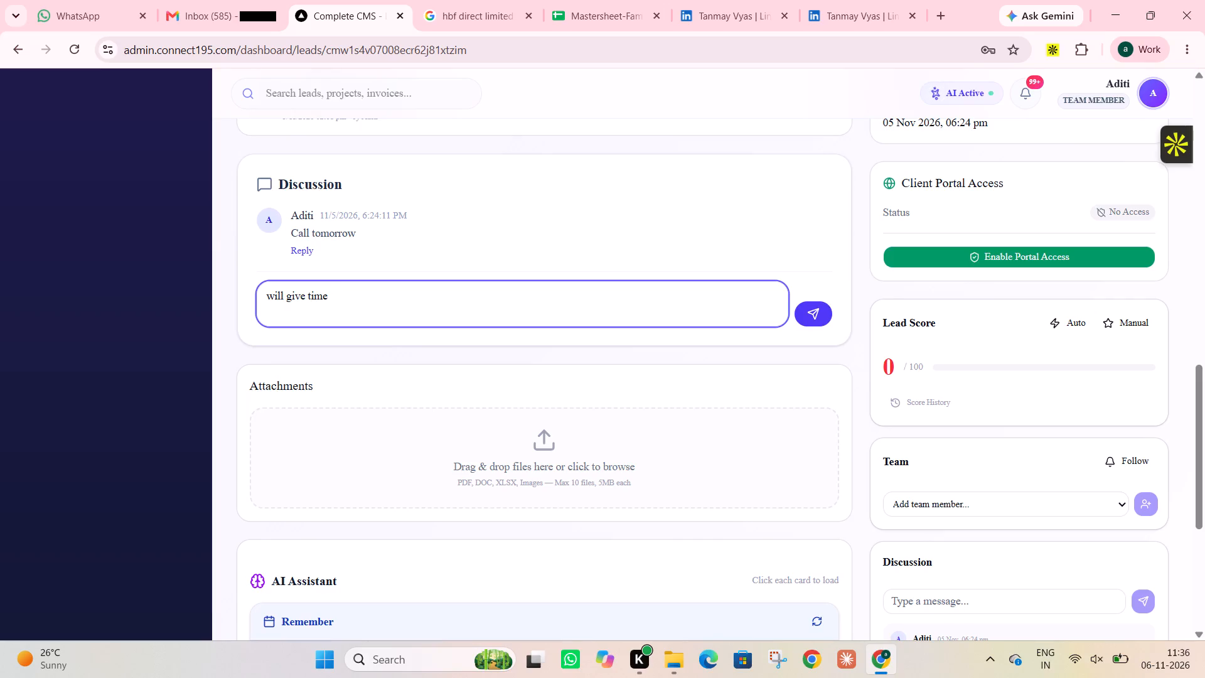
pyautogui.press('BackSpace')
pyautogui.press('BackSpace')
pyautogui.press('BackSpace')
pyautogui.press('BackSpace')
pyautogui.press('BackSpace')
pyautogui.write('by today o r')
pyautogui.press('BackSpace')
pyautogui.press('BackSpace')
pyautogui.write('r tomm')
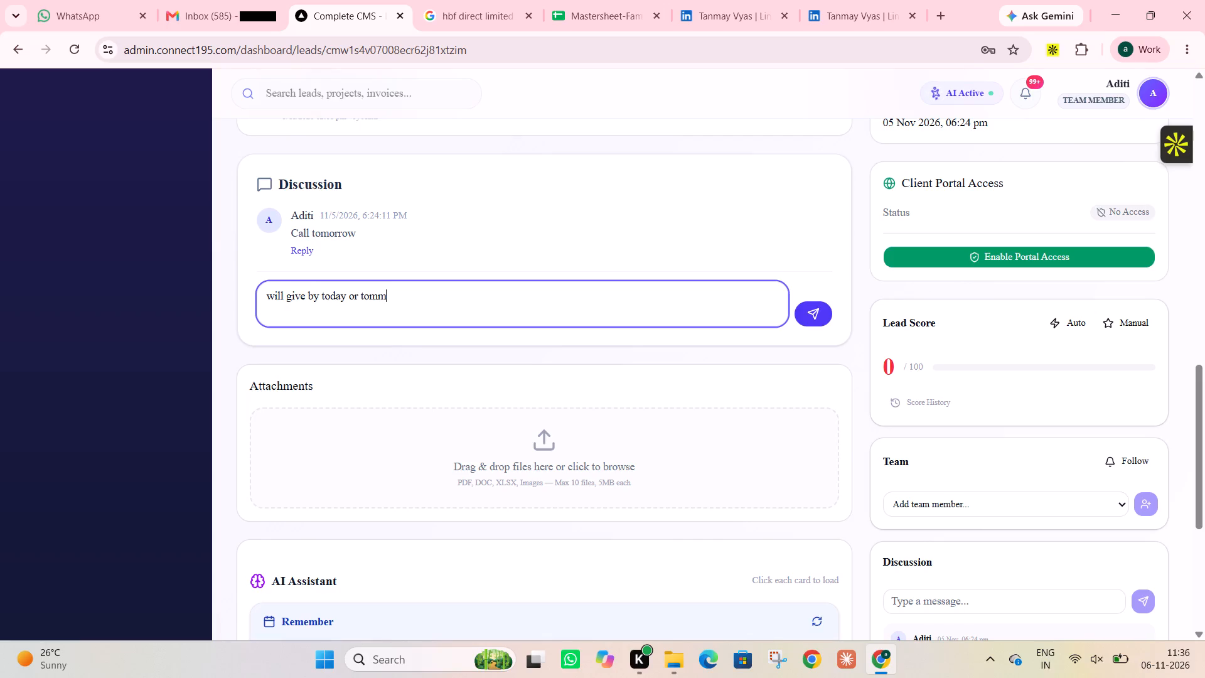
pyautogui.press('BackSpace')
pyautogui.write('orro')
pyautogui.write('w')
pyautogui.press('space')
# Replace "give" with "call" in the drafted note and post "will call by today or tomorrow" to Rashesh's discussion.
pyautogui.click(286, 294)
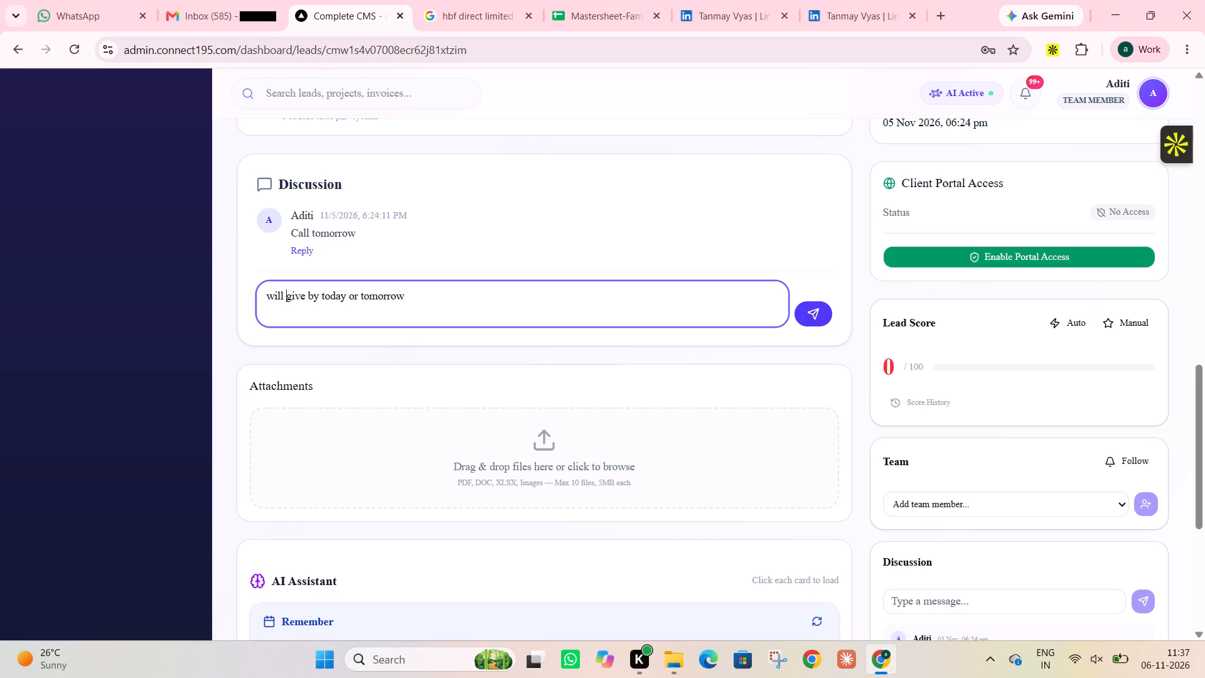
pyautogui.click(289, 299)
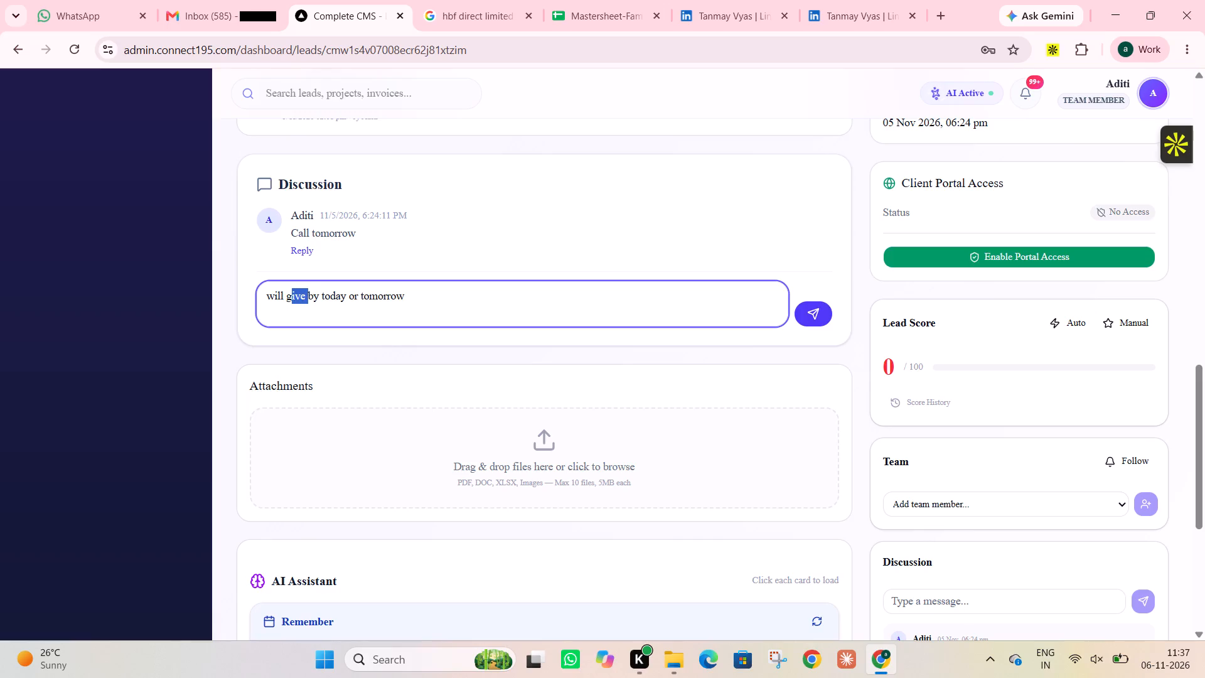
pyautogui.click(290, 298)
pyautogui.moveTo(288, 298); pyautogui.dragTo(296, 297)
pyautogui.moveTo(296, 297); pyautogui.dragTo(308, 296)
pyautogui.press('BackSpace')
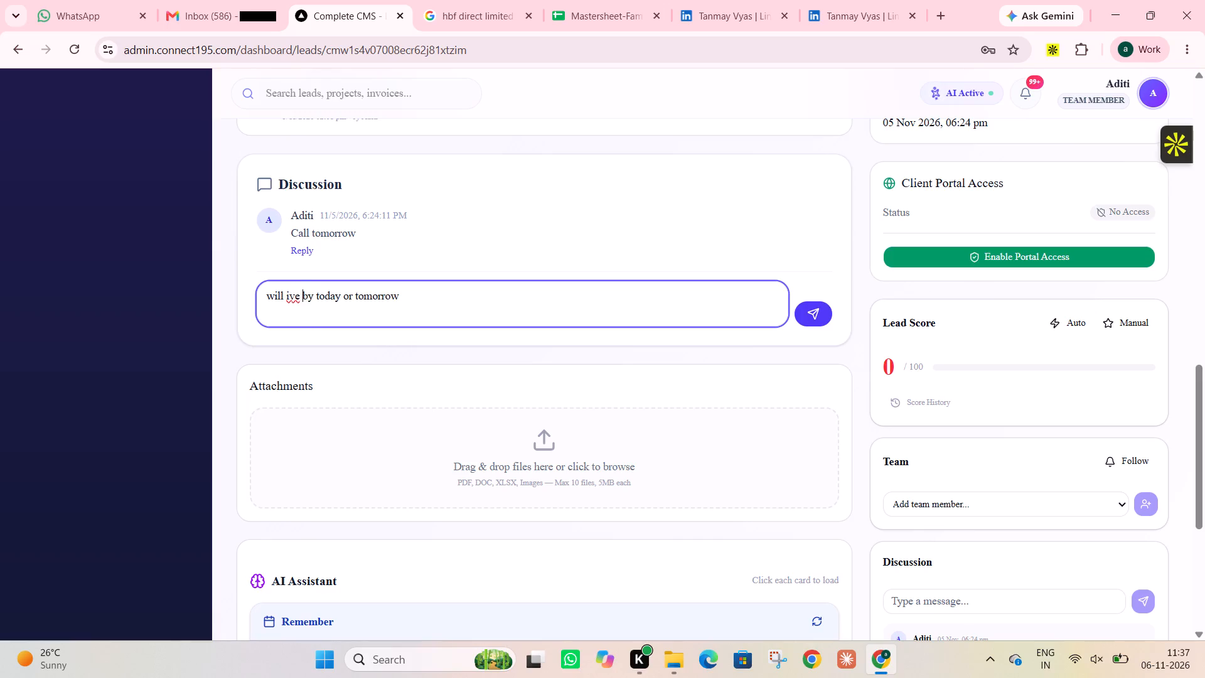
pyautogui.press('BackSpace')
pyautogui.press('BackSpace')
pyautogui.press('BackSpace')
pyautogui.press('BackSpace')
pyautogui.write('call')
pyautogui.press('space')
pyautogui.click(805, 318)
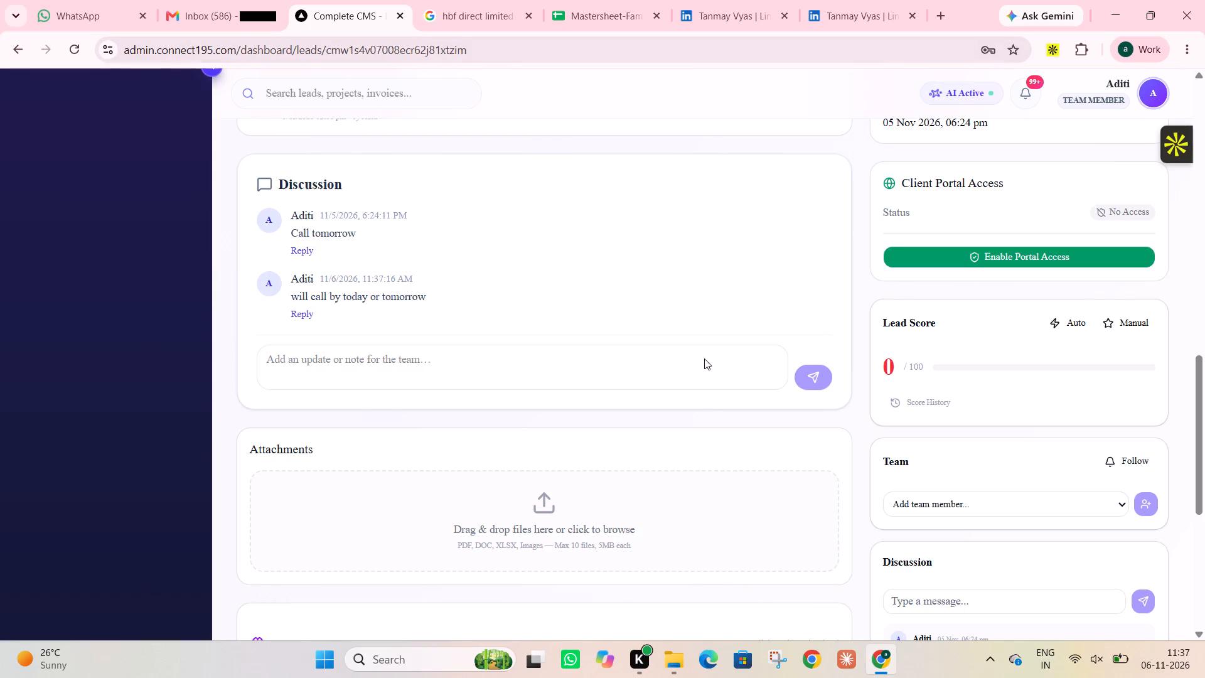
# Return to the campaign's lead list, show all statuses, search for "tanuj", and clear the search.
pyautogui.scroll(9, 707, 393)
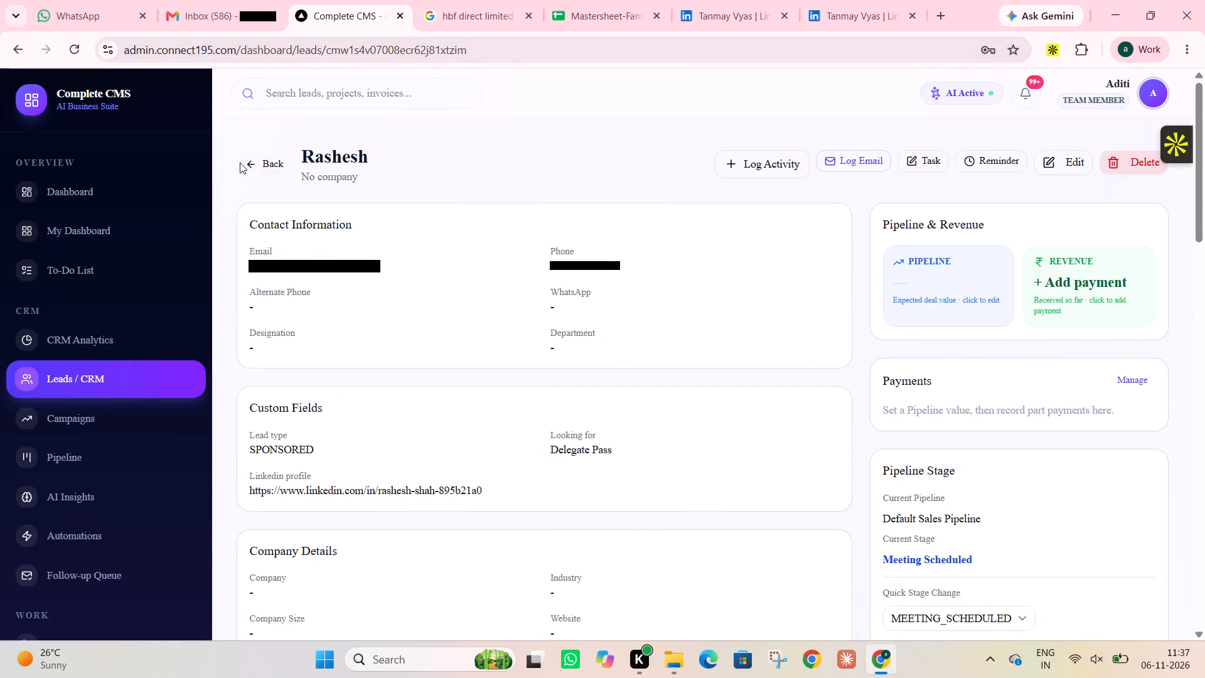
pyautogui.click(255, 164)
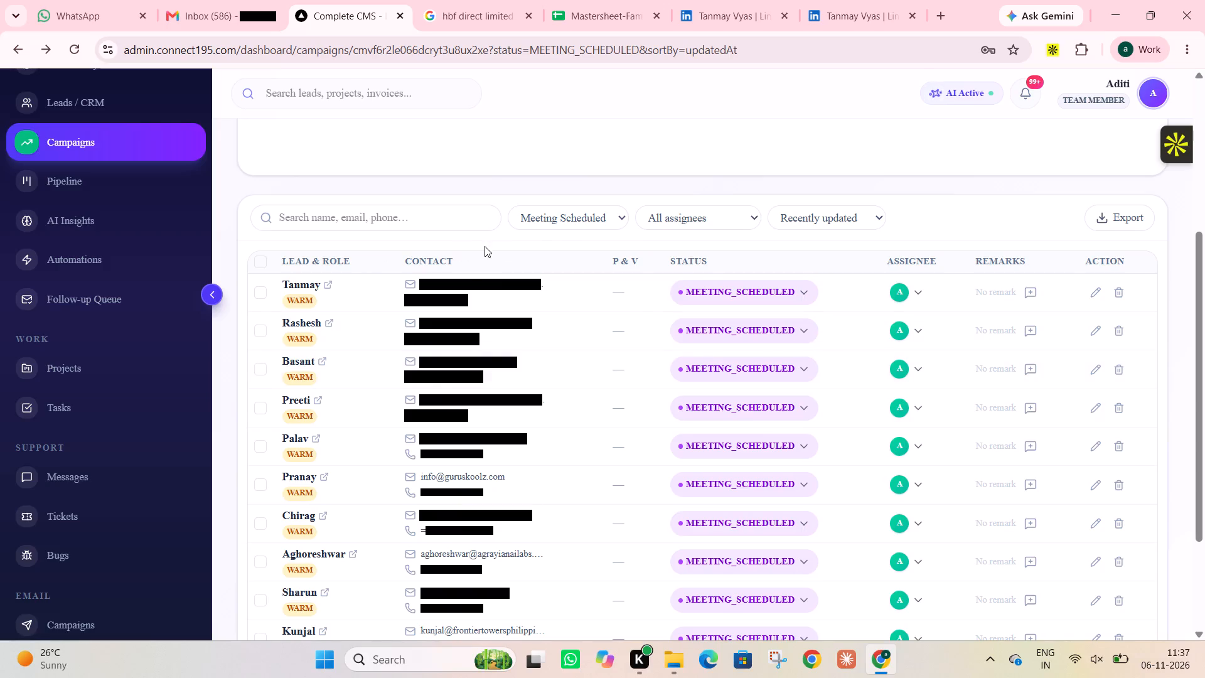
pyautogui.click(547, 219)
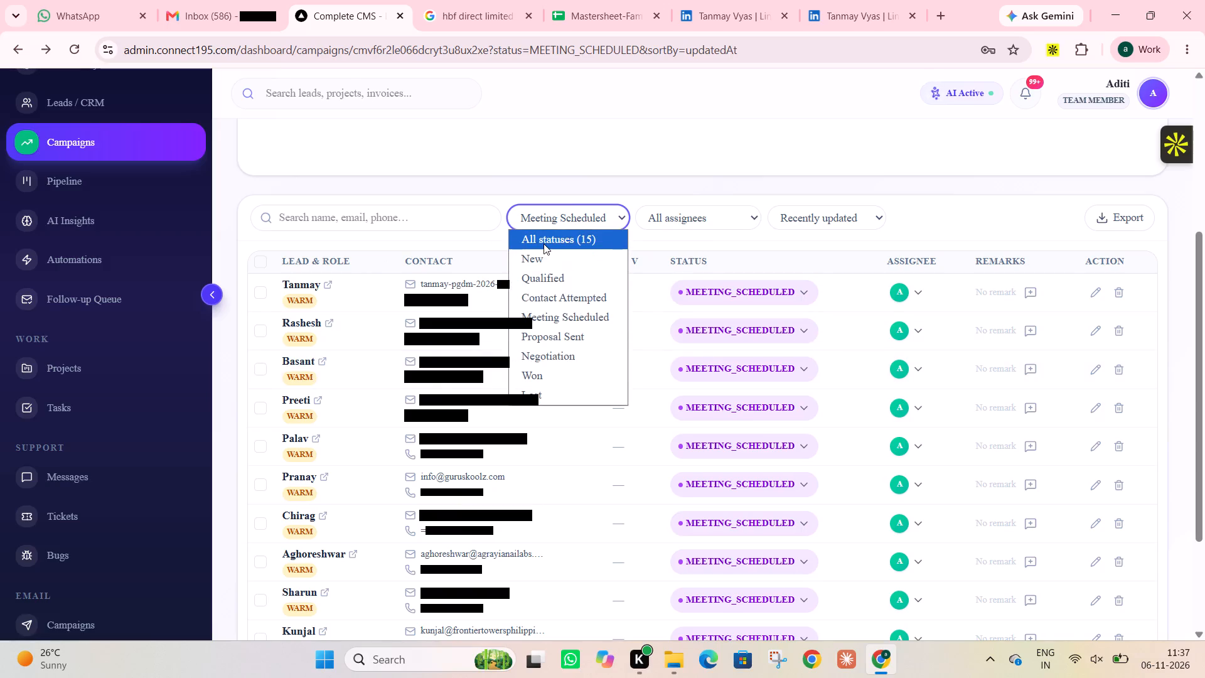
pyautogui.click(544, 244)
pyautogui.click(371, 216)
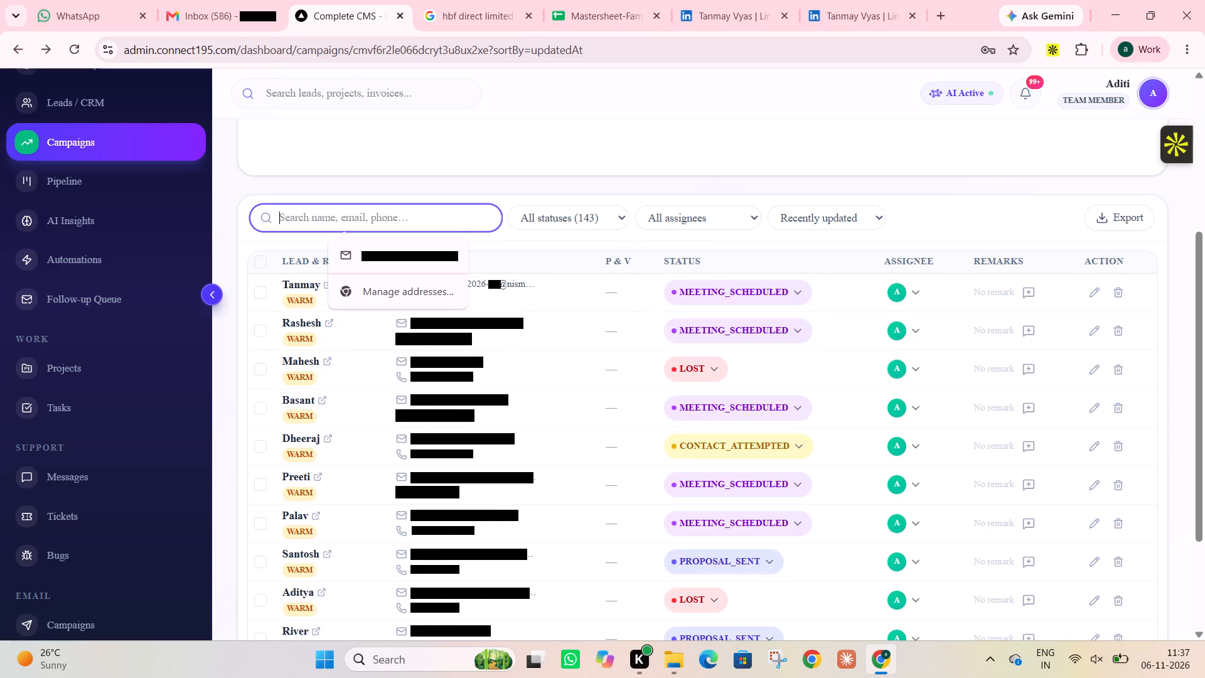
pyautogui.write('ta')
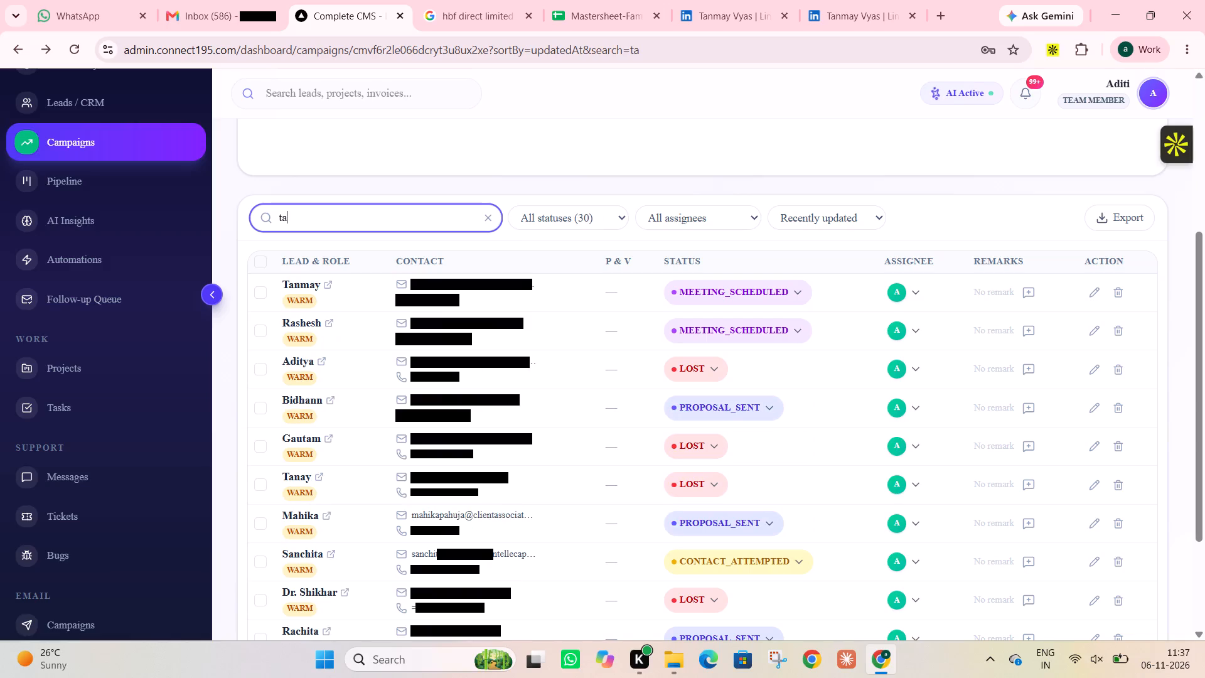
pyautogui.write('nuj')
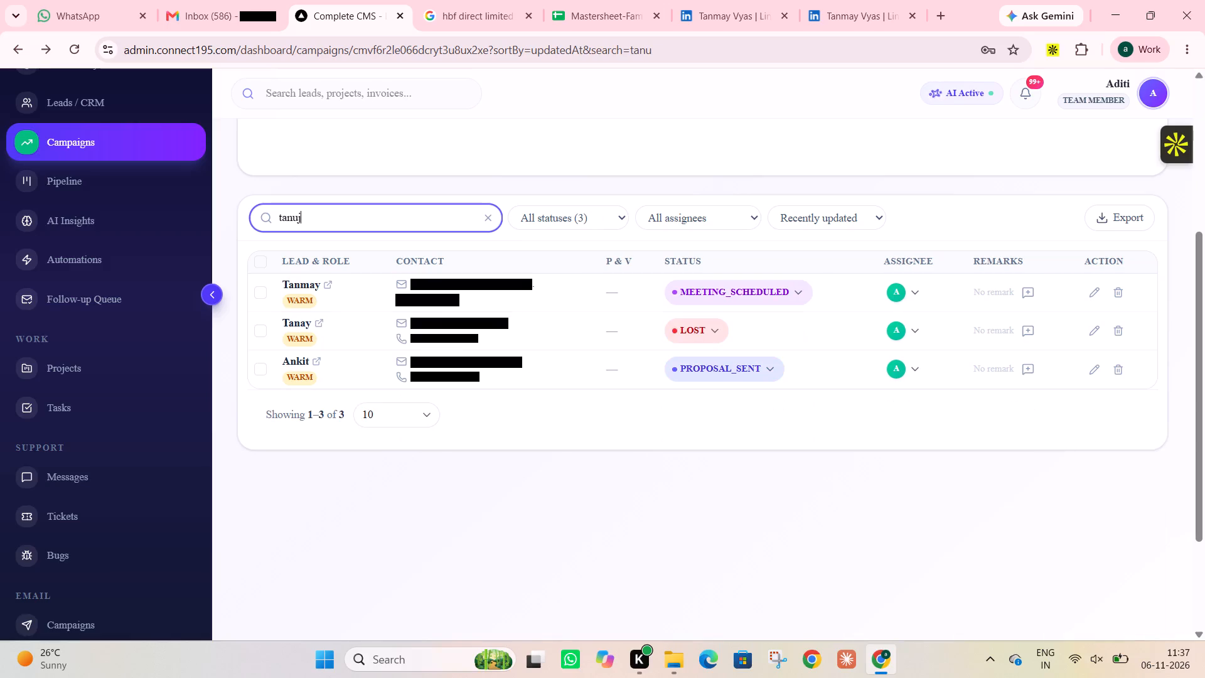
pyautogui.press('BackSpace')
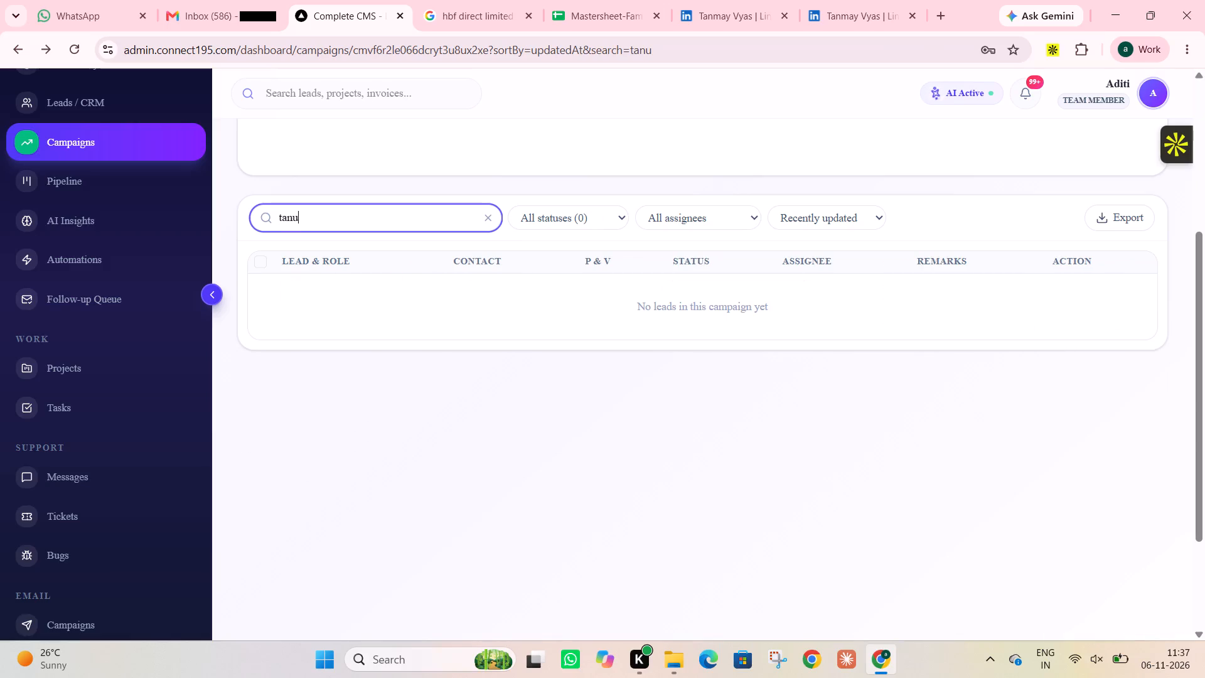
pyautogui.press('BackSpace')
pyautogui.press('BackSpace')
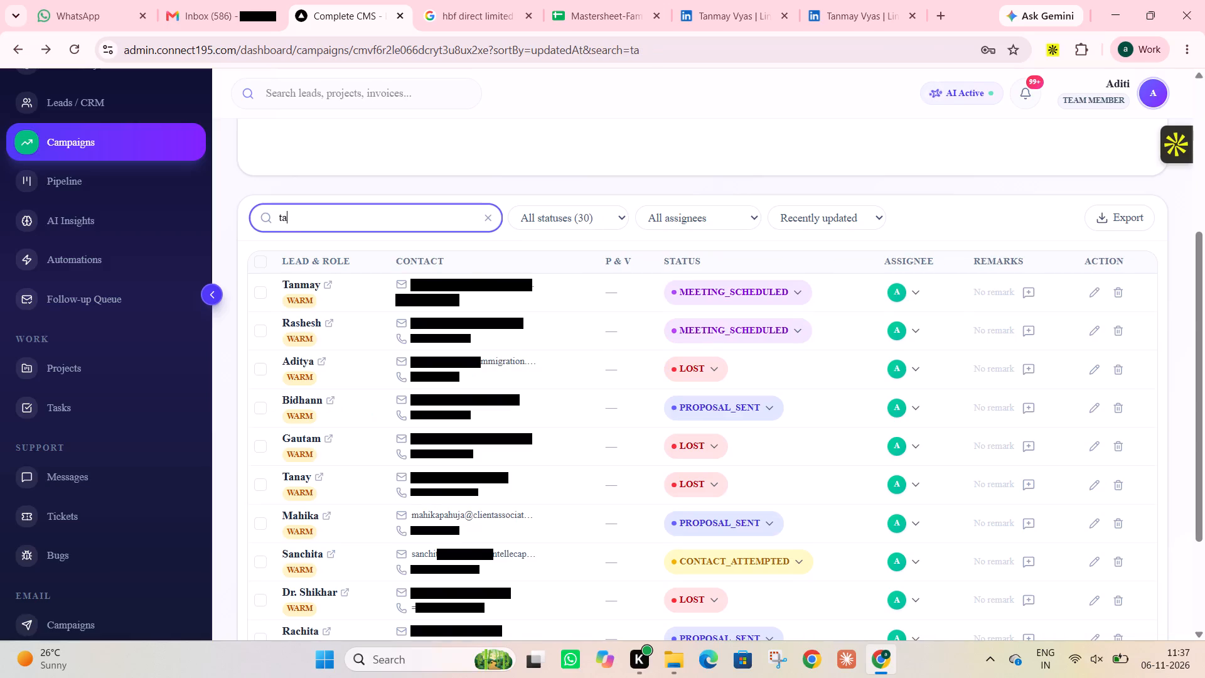
pyautogui.press('BackSpace')
pyautogui.press('BackSpace')
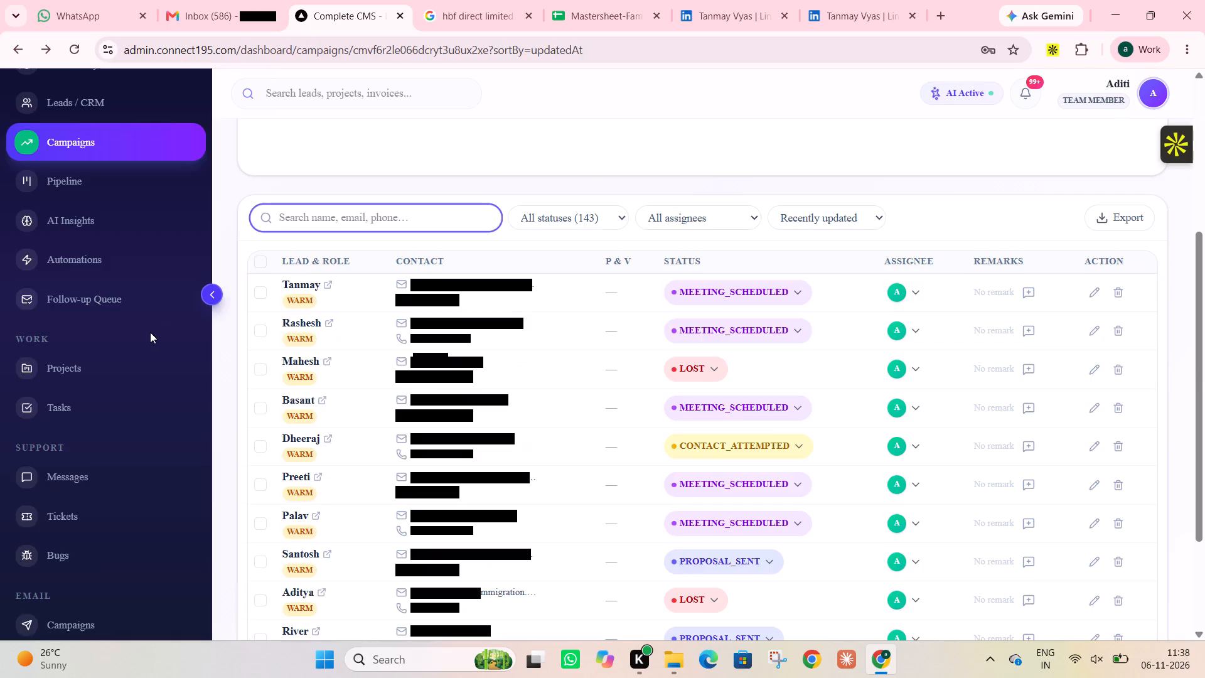
# Search the Linkedin-family-office-leads campaign for "tanuj" and clear the search.
pyautogui.scroll(5, 150, 332)
pyautogui.click(253, 171)
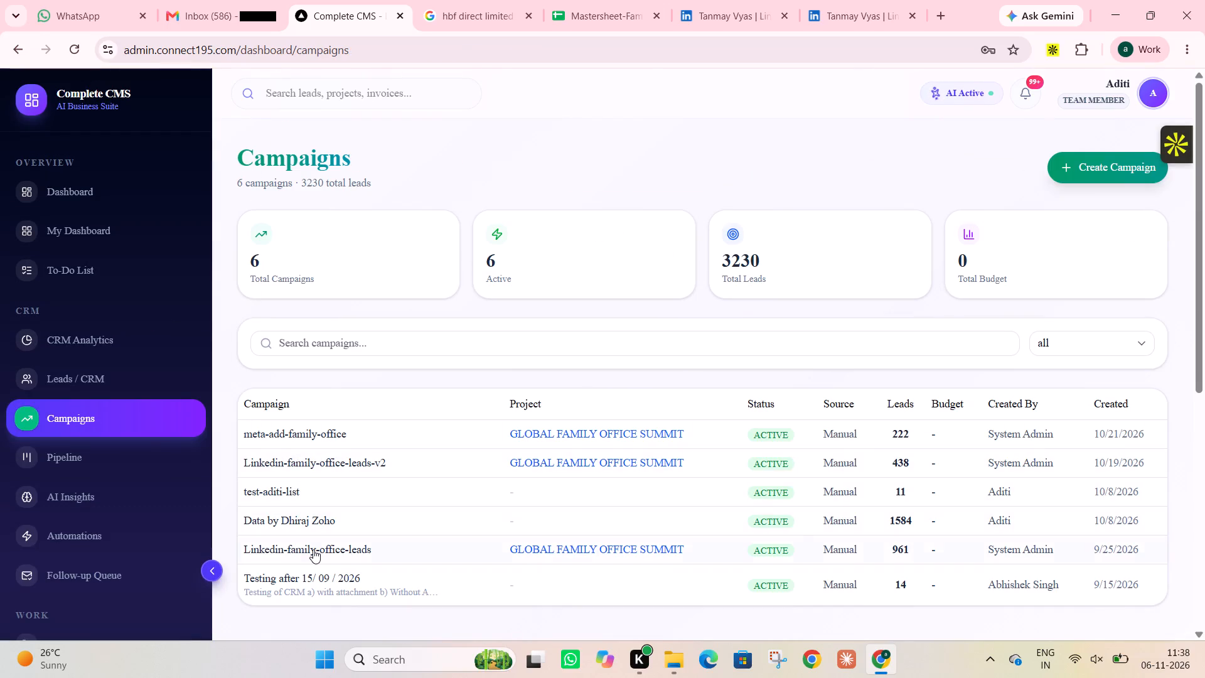
pyautogui.click(313, 549)
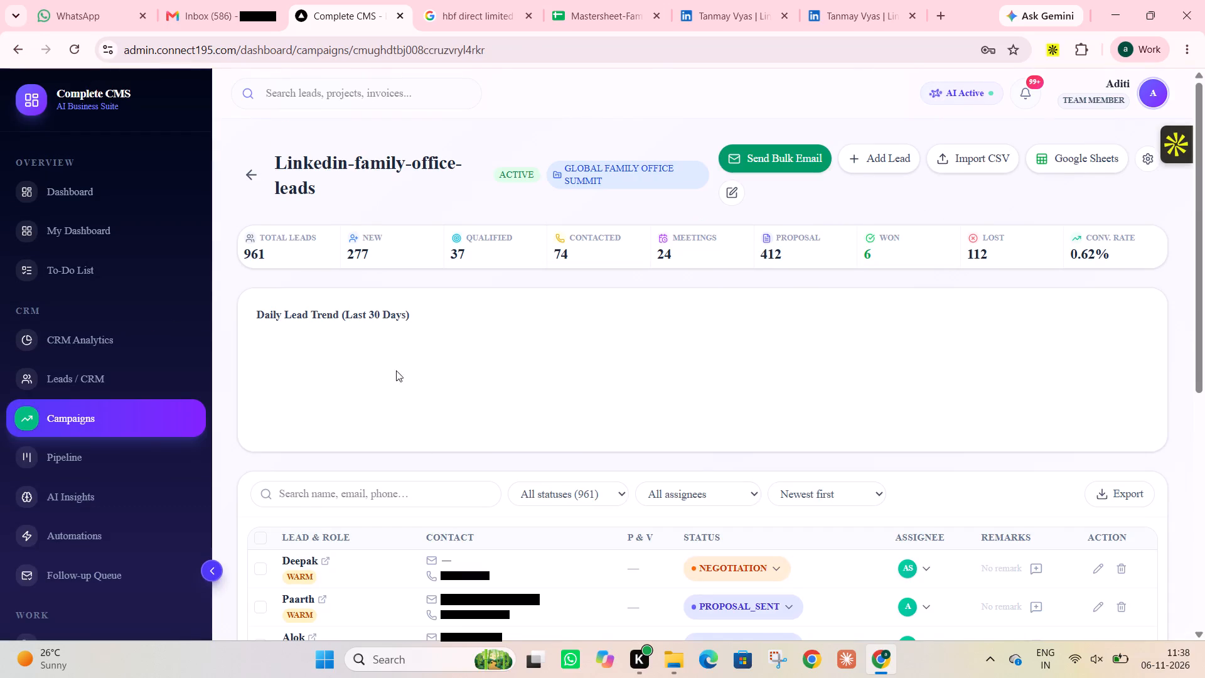
pyautogui.click(387, 491)
pyautogui.write('tanuj')
pyautogui.scroll(-3, 387, 491)
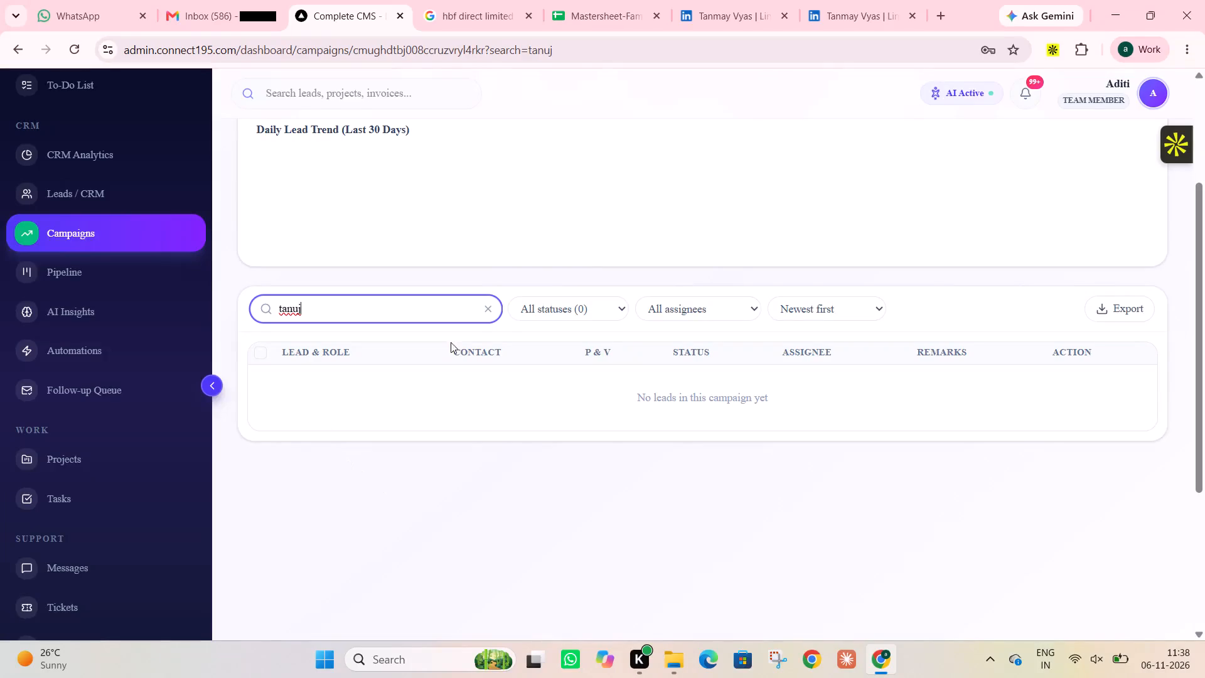
pyautogui.click(485, 304)
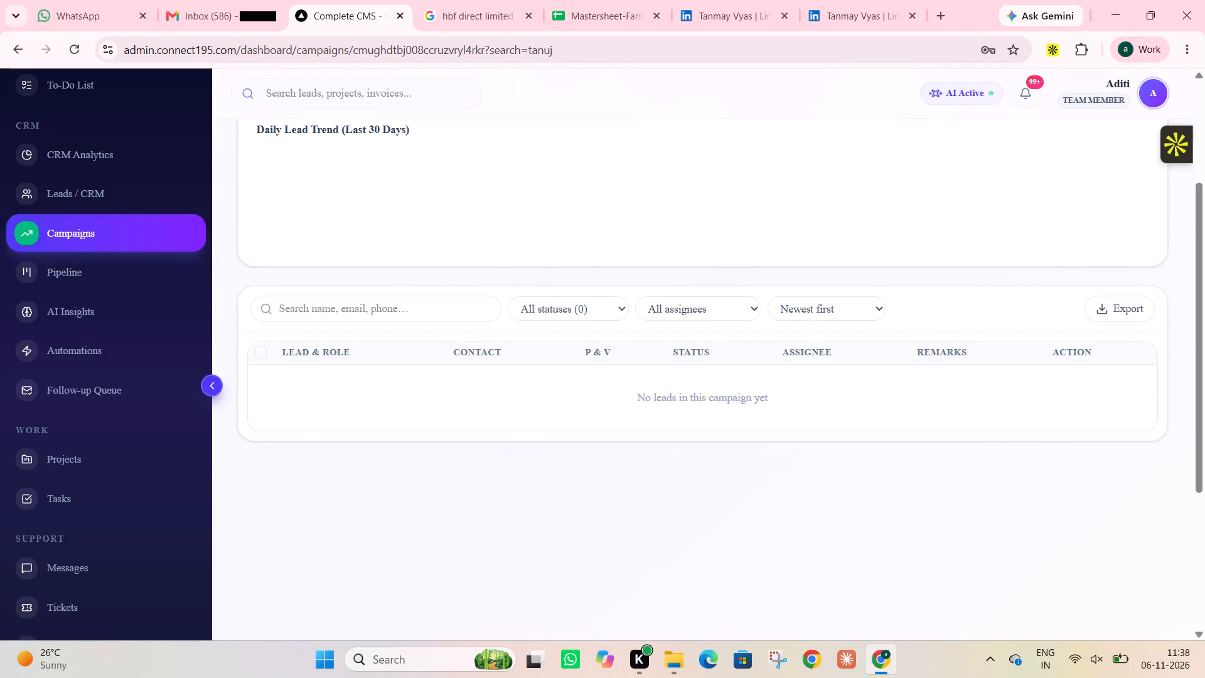
# Filter the Linkedin-family-office-leads campaign by Meeting Scheduled status and look through the listed leads.
pyautogui.click(586, 299)
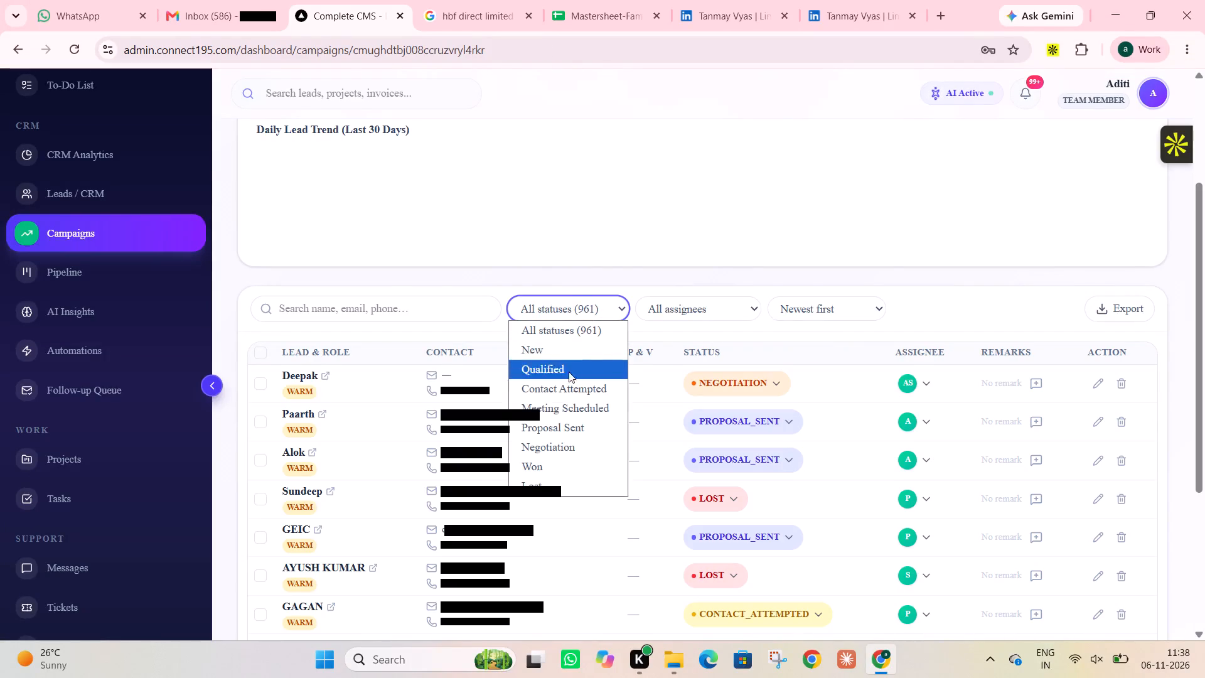
pyautogui.click(565, 411)
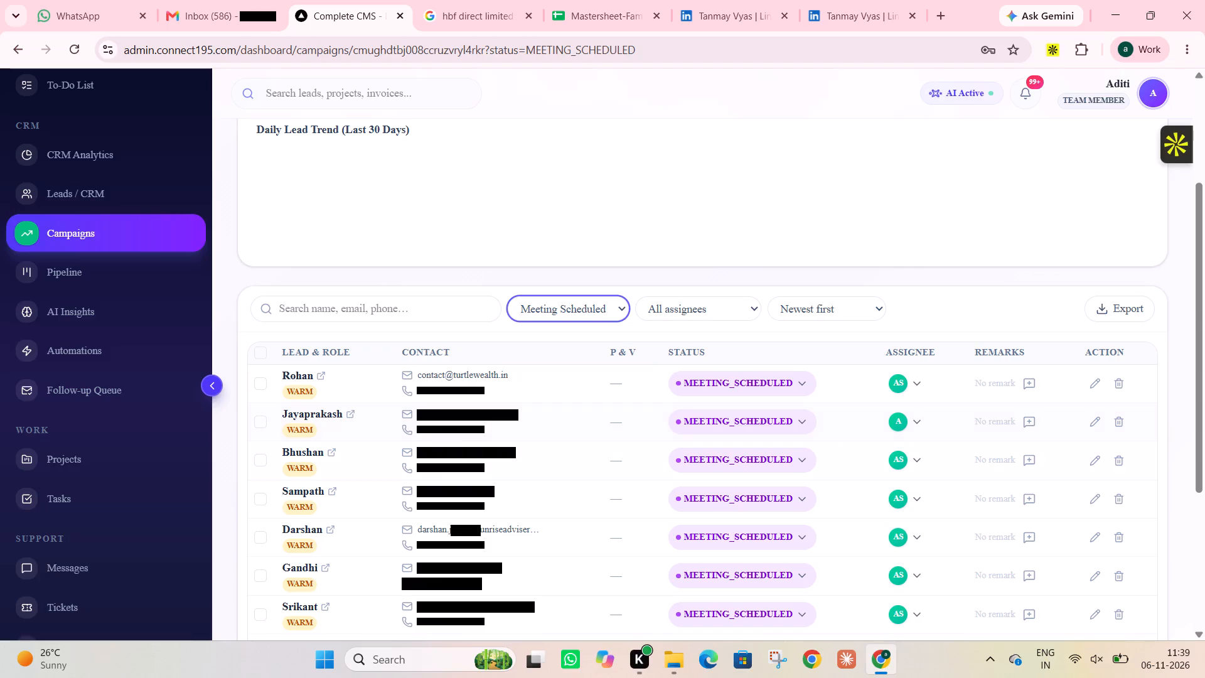
pyautogui.scroll(-1, 432, 500)
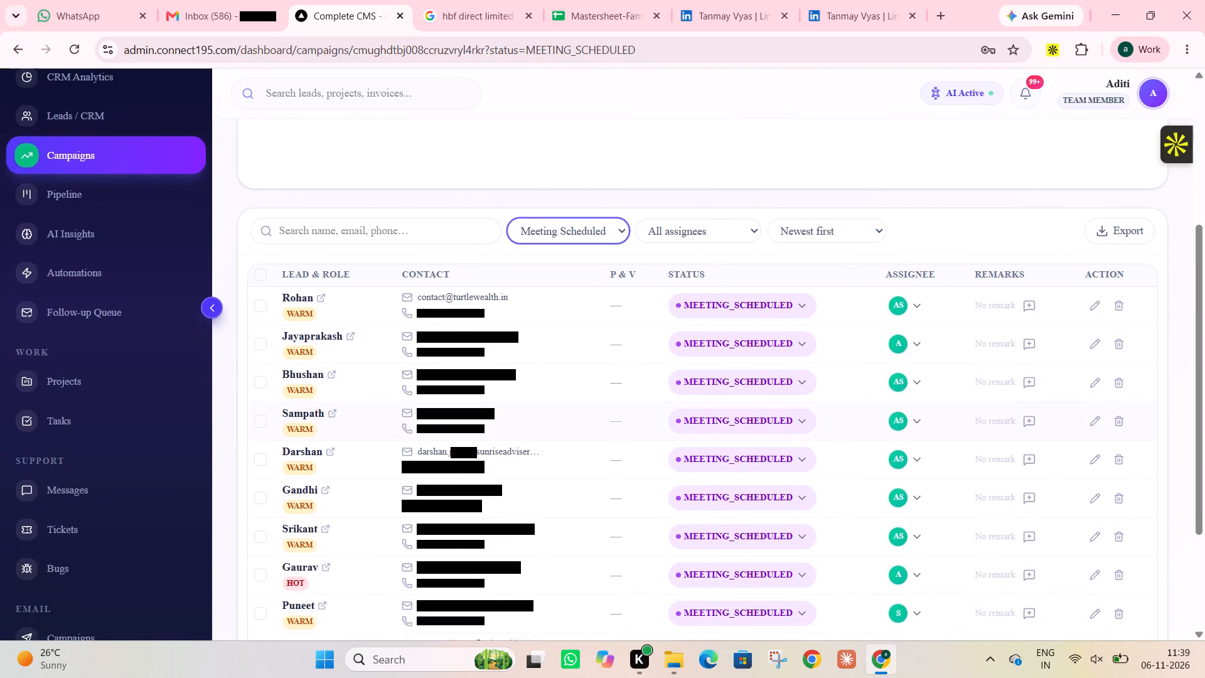
pyautogui.scroll(-1, 432, 500)
pyautogui.scroll(1, 432, 500)
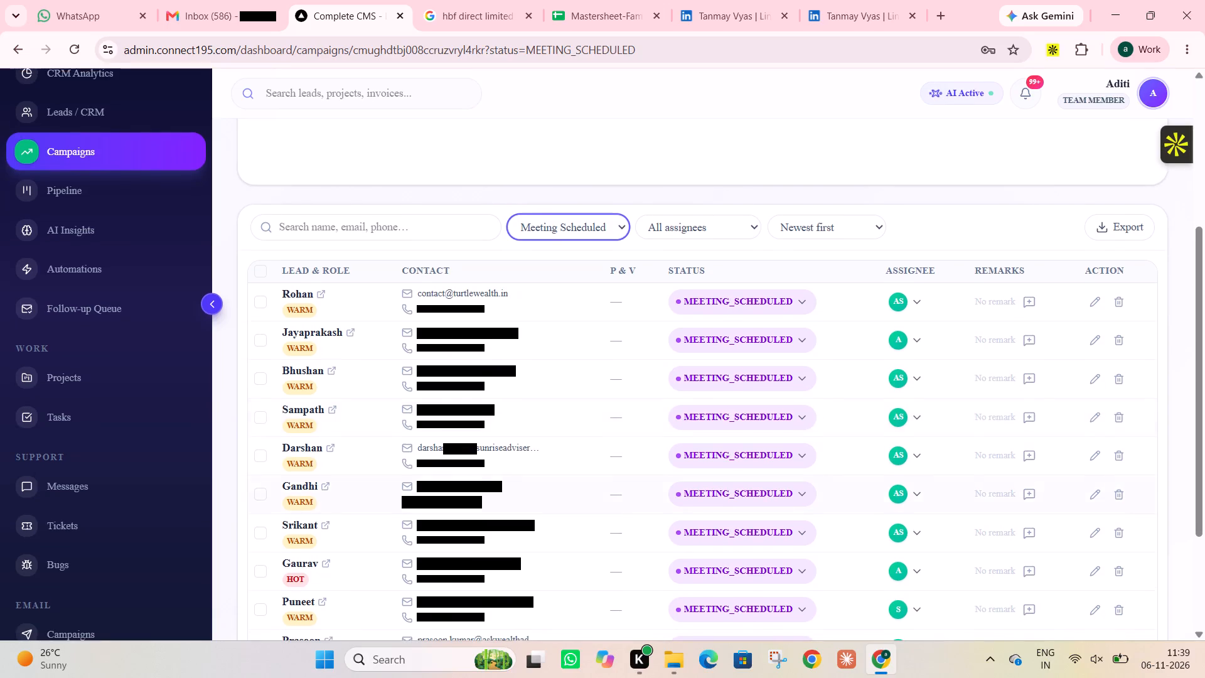
pyautogui.scroll(1, 432, 500)
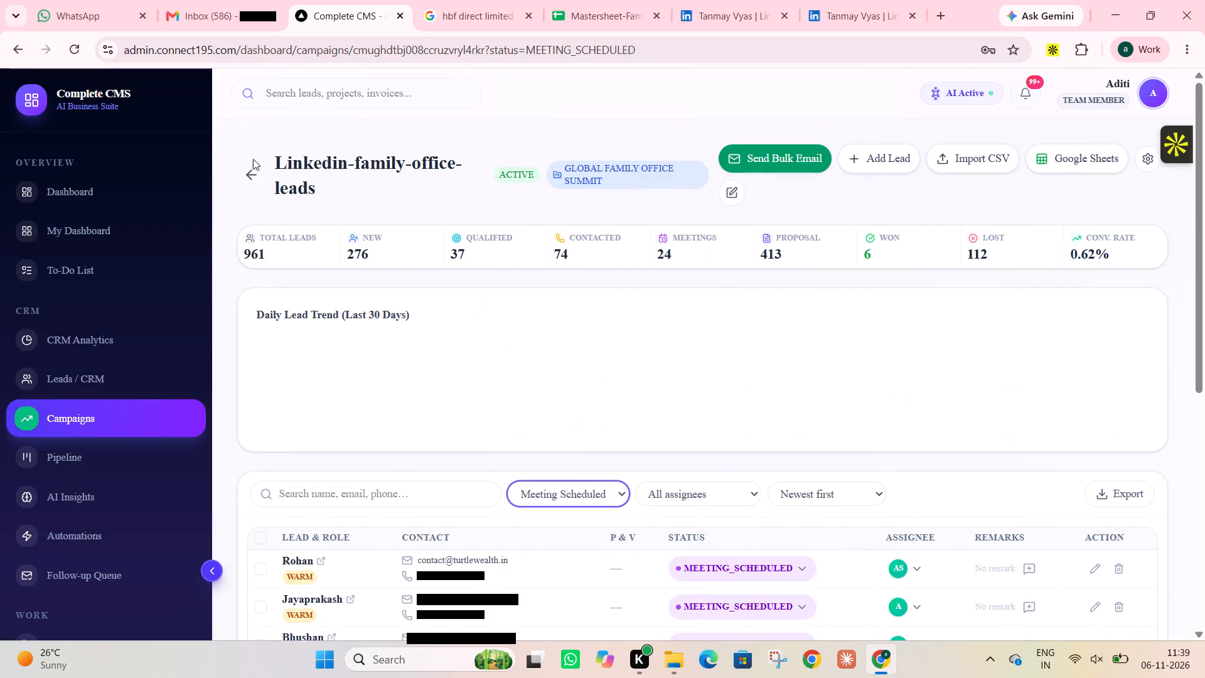
# Go back to the campaigns list, open Linkedin-family-office-leads-v2, and filter its leads by Meeting Scheduled status.
pyautogui.click(249, 171)
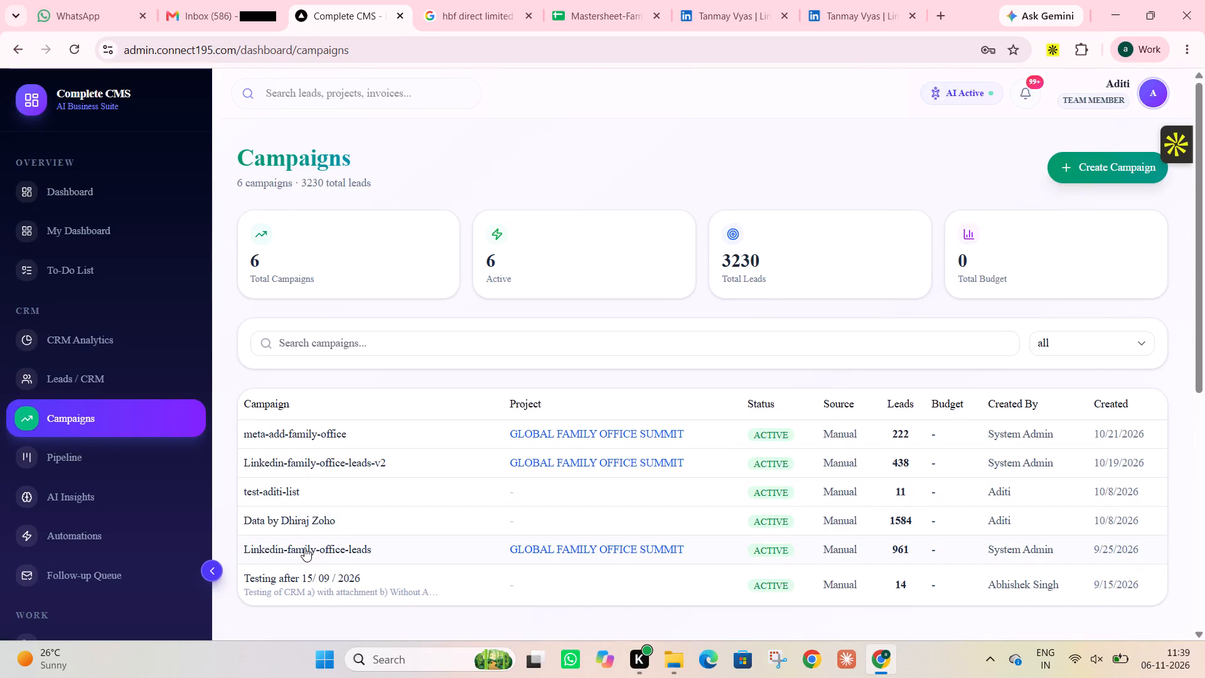
pyautogui.click(306, 461)
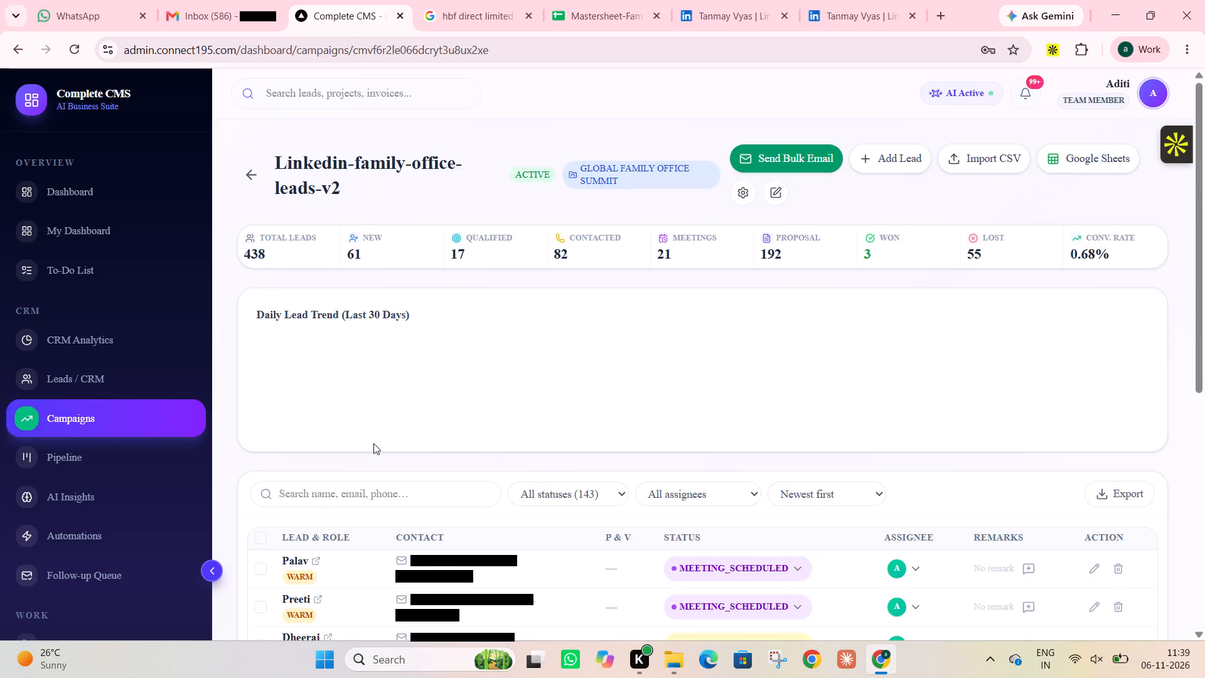
pyautogui.scroll(-5, 373, 443)
pyautogui.scroll(4, 375, 378)
pyautogui.scroll(-1, 365, 350)
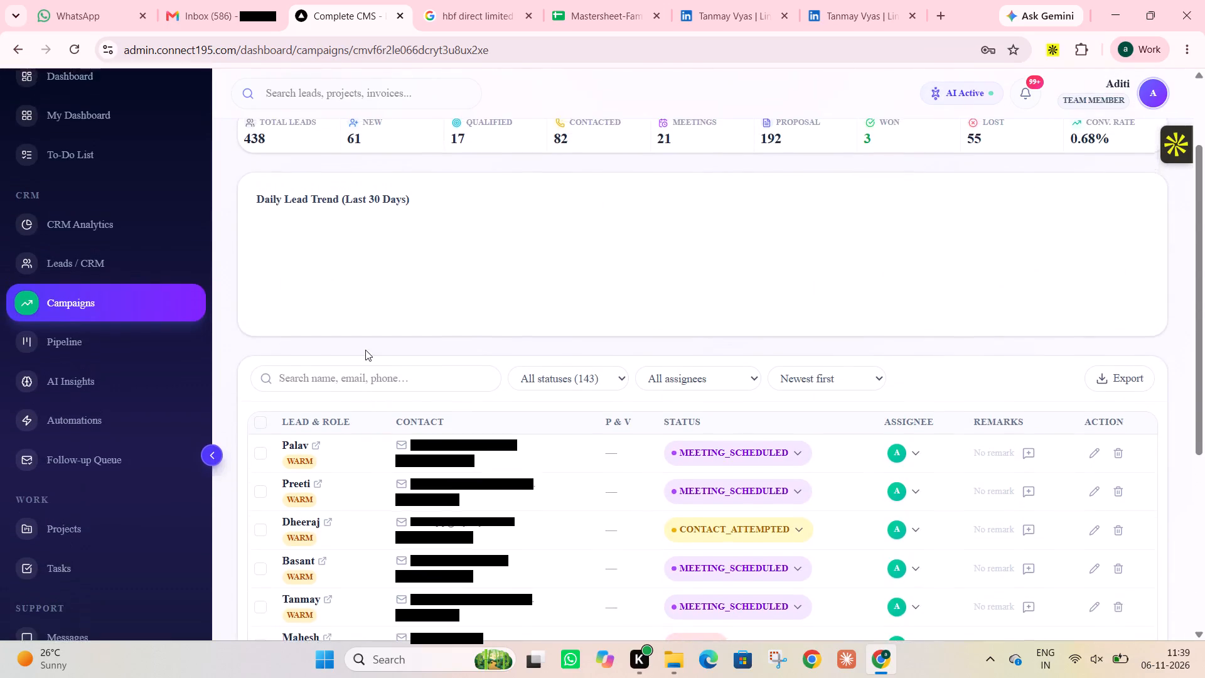
pyautogui.scroll(-2, 365, 350)
pyautogui.click(536, 195)
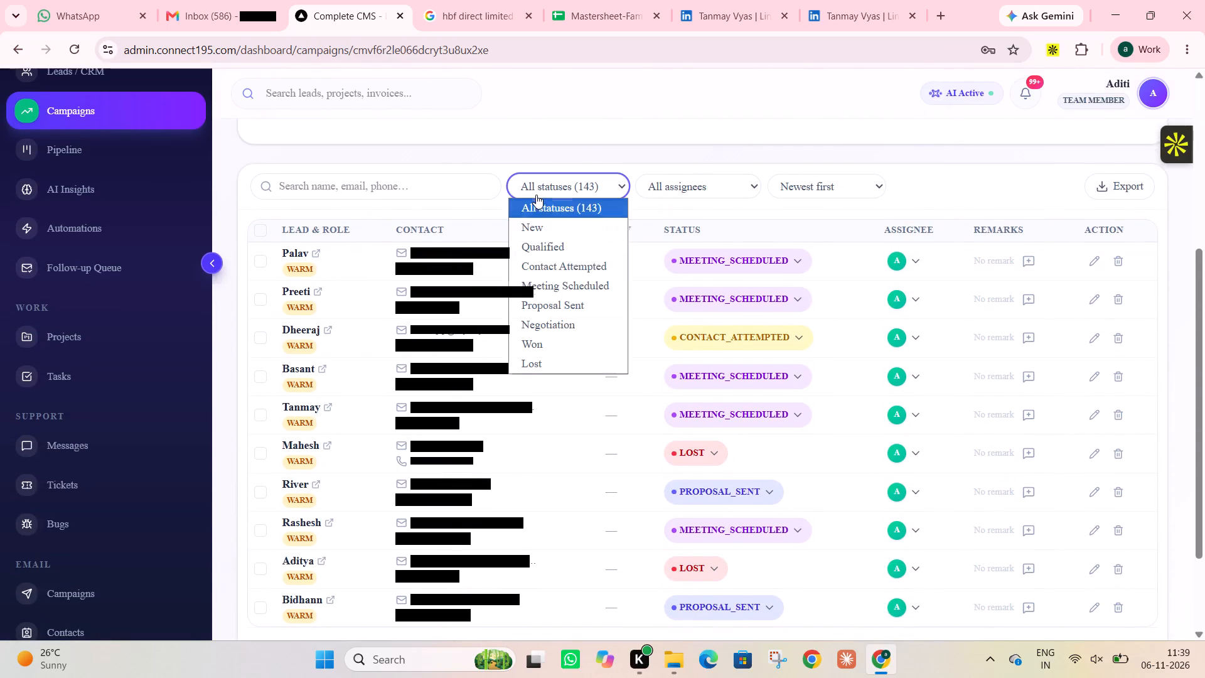
pyautogui.click(530, 283)
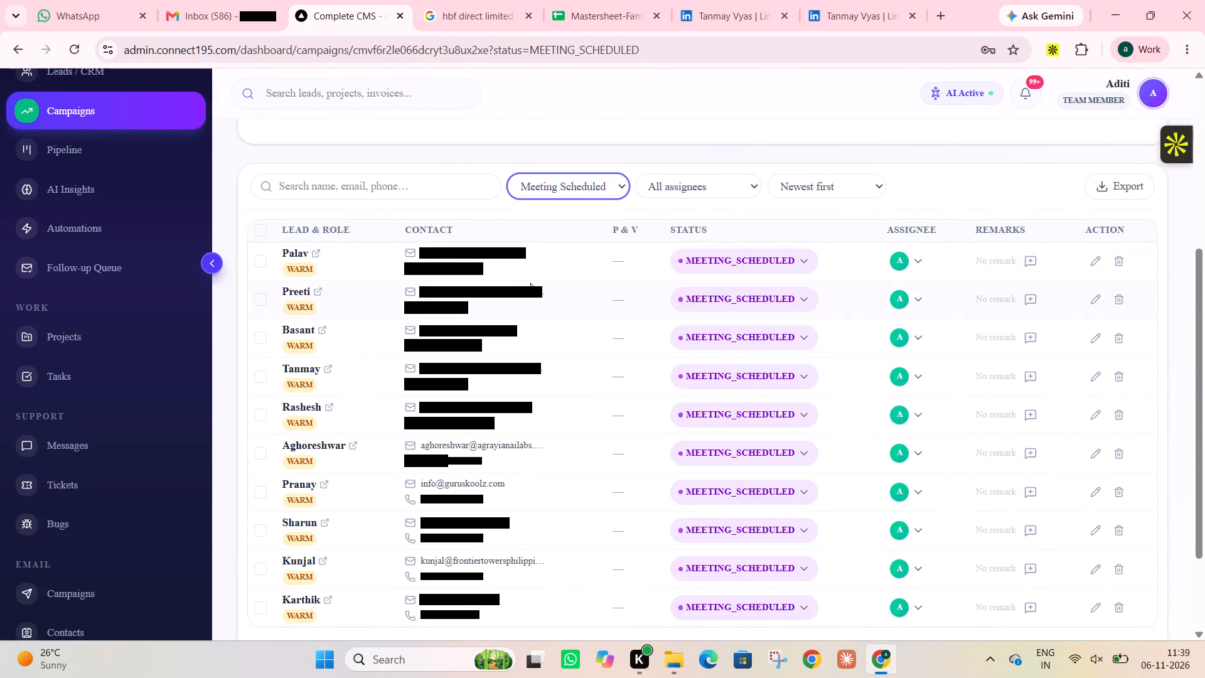
# Open Preeti's lead record, review its activity timeline and discussion notes, and return to the filtered lead list.
pyautogui.scroll(-1, 486, 341)
pyautogui.click(310, 207)
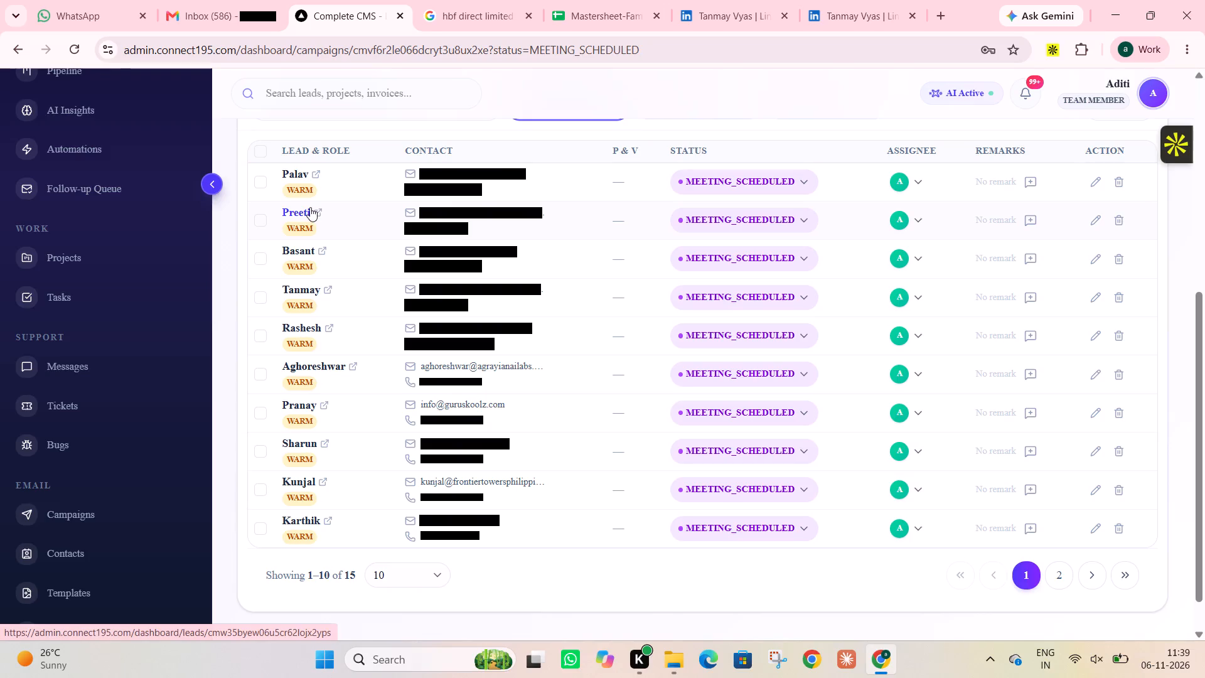
pyautogui.scroll(-5, 464, 468)
pyautogui.scroll(1, 464, 468)
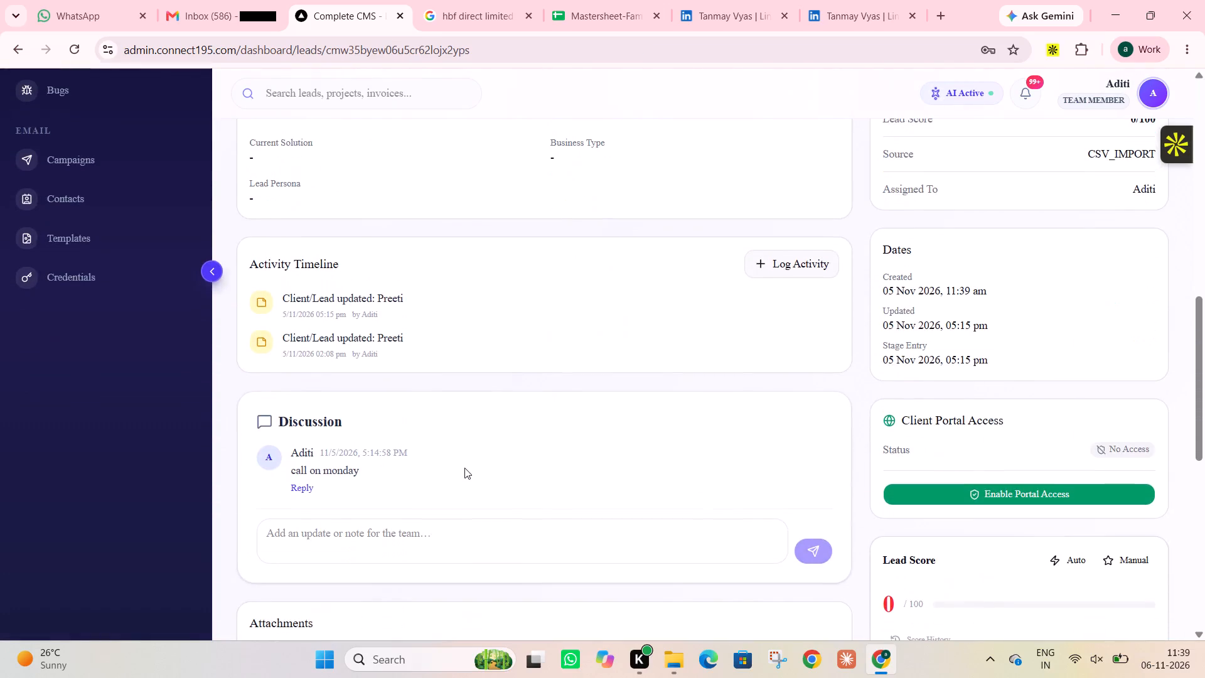
pyautogui.scroll(2, 464, 468)
pyautogui.click(253, 164)
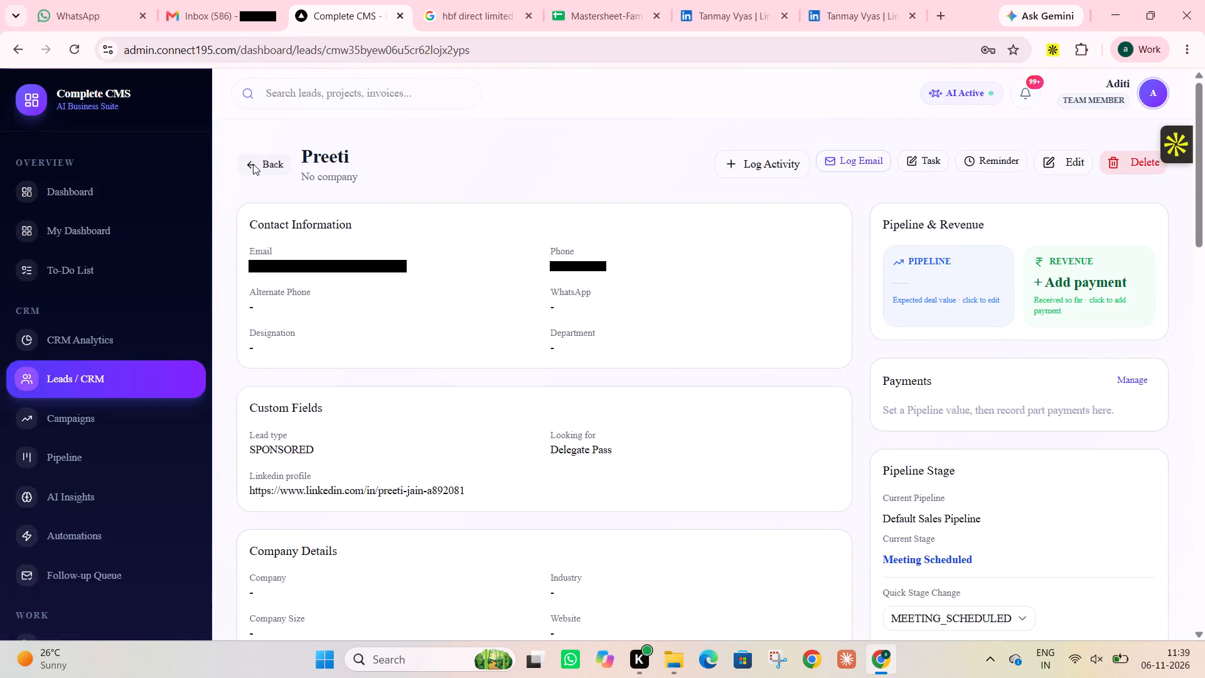
# Open Basant's lead record, review its activity timeline and discussion notes, and return to the filtered lead list.
pyautogui.click(300, 254)
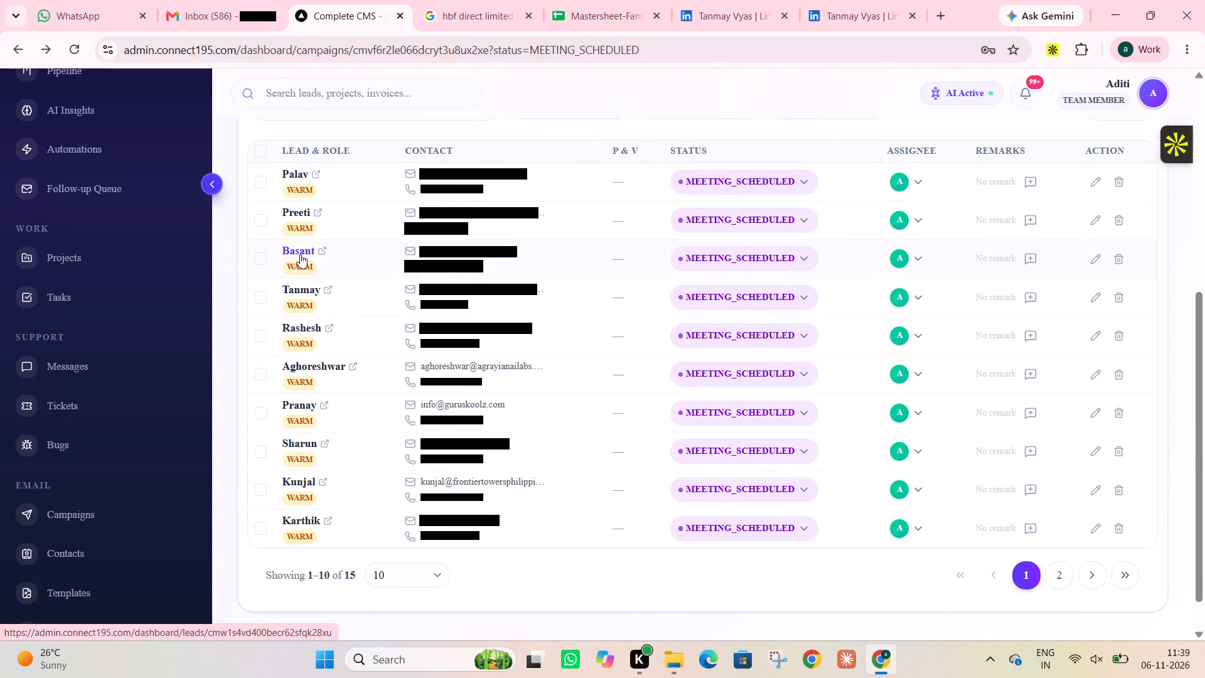
pyautogui.scroll(-3, 392, 458)
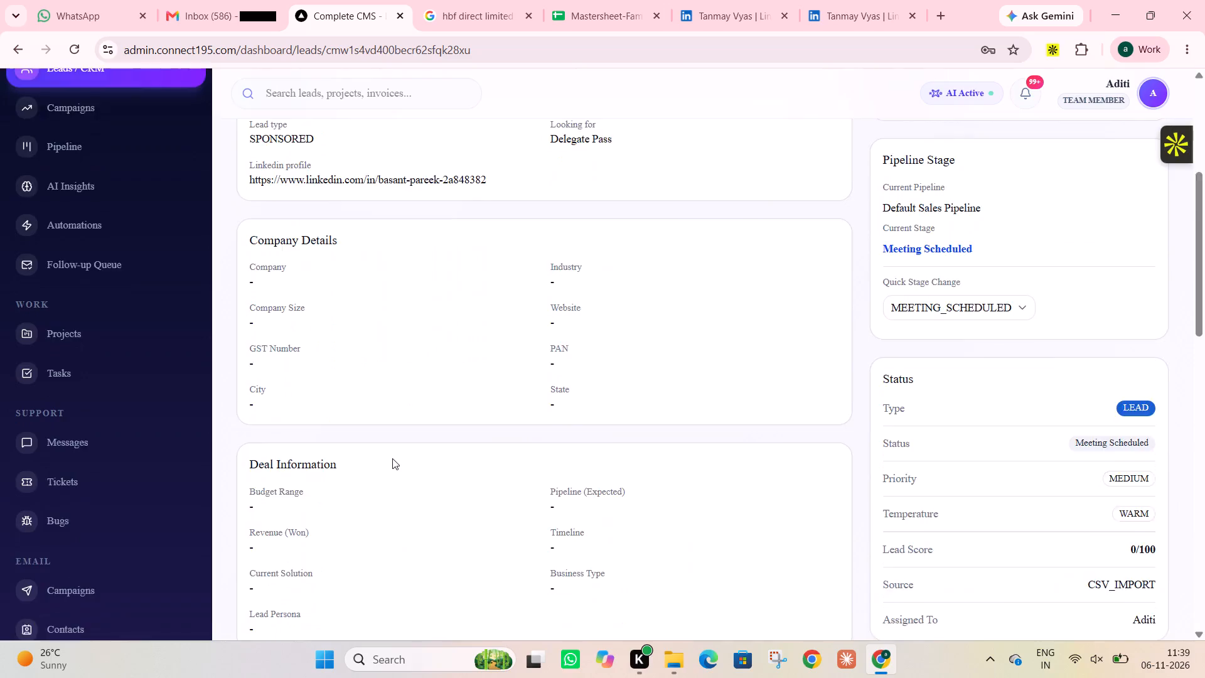
pyautogui.scroll(-3, 392, 458)
pyautogui.scroll(1, 392, 458)
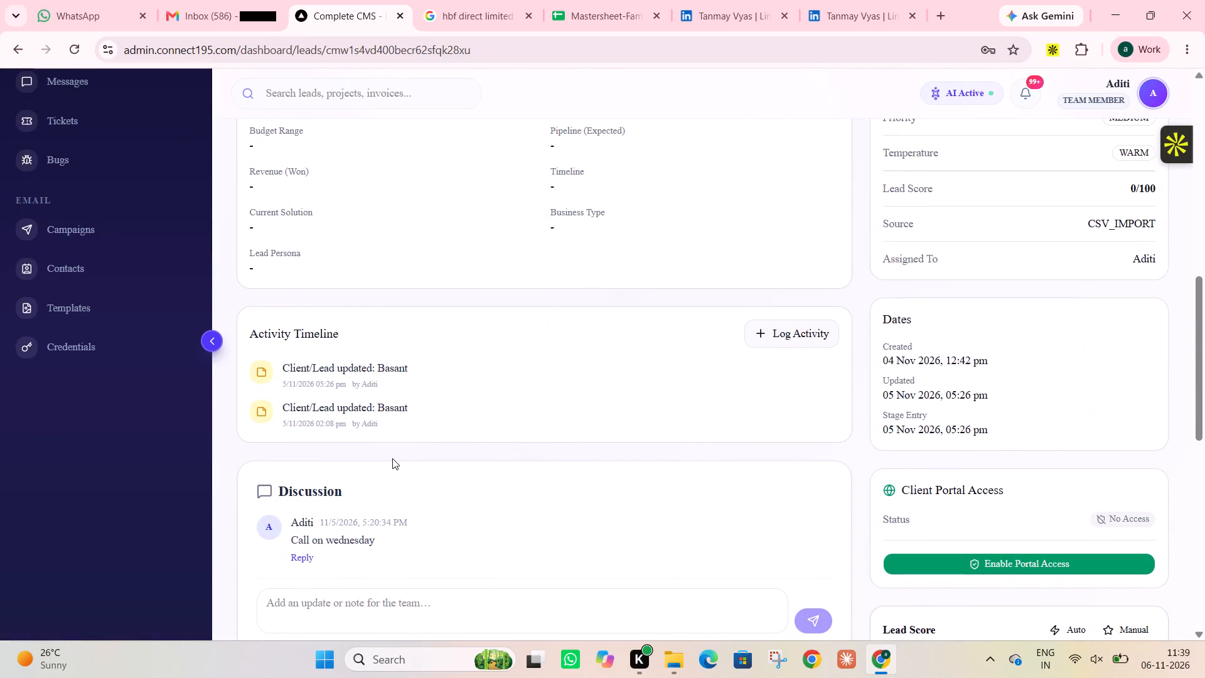
pyautogui.scroll(3, 392, 458)
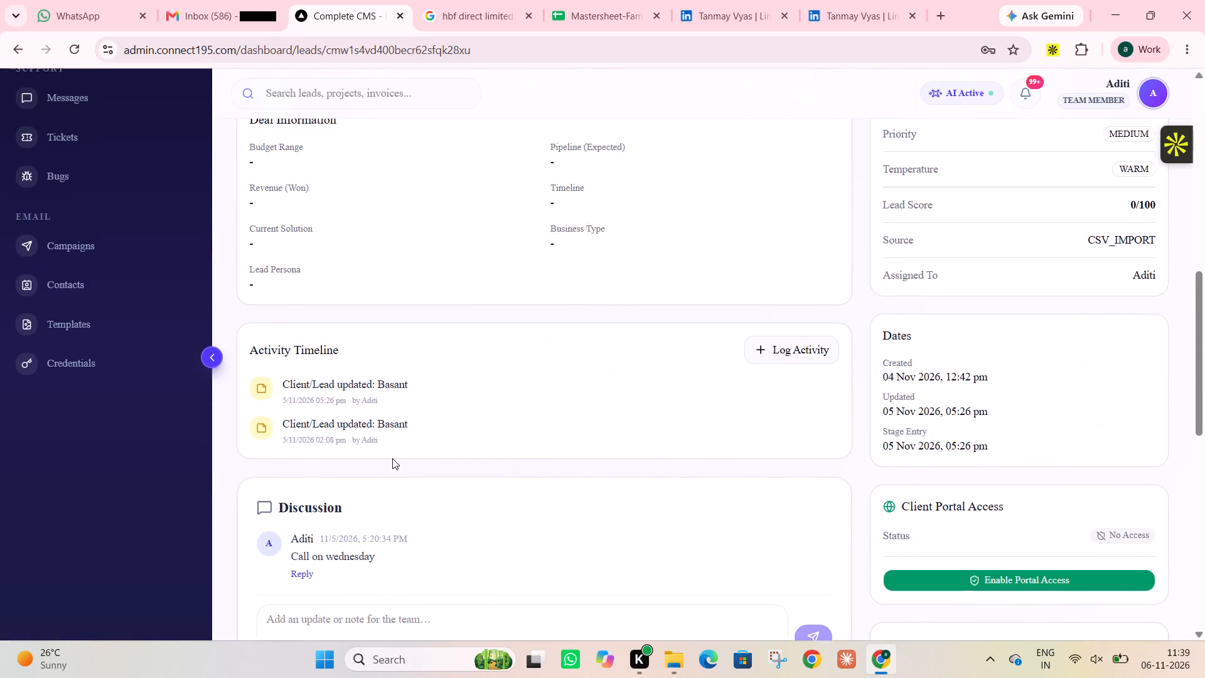
pyautogui.scroll(1, 392, 458)
pyautogui.click(251, 163)
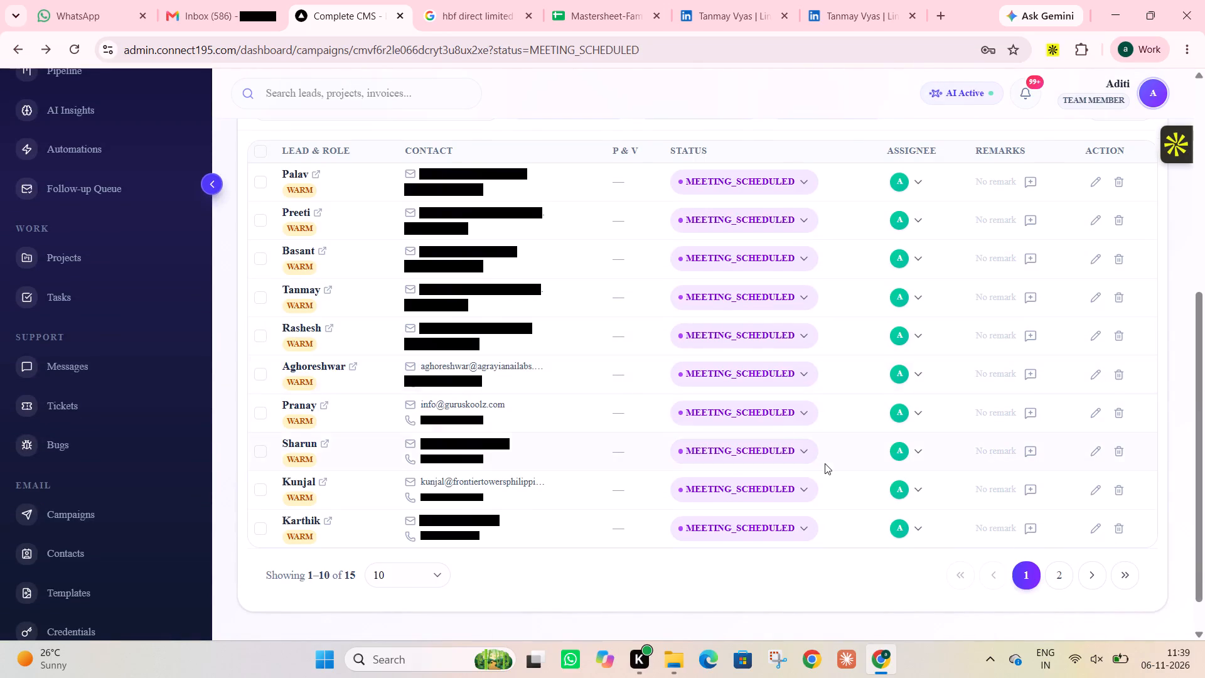
# Filter the Linkedin-family-office-leads-v2 leads by Proposal Sent status and assignee Aditi.
pyautogui.scroll(3, 596, 180)
pyautogui.click(586, 471)
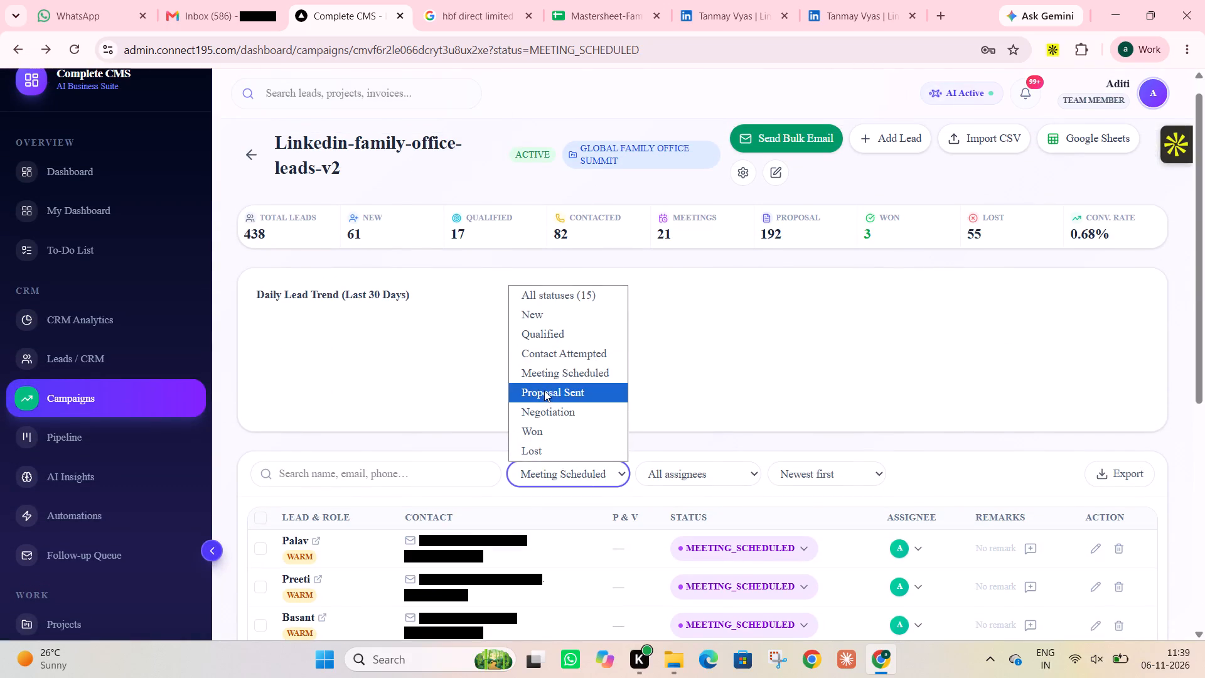
pyautogui.click(544, 390)
pyautogui.scroll(-3, 517, 520)
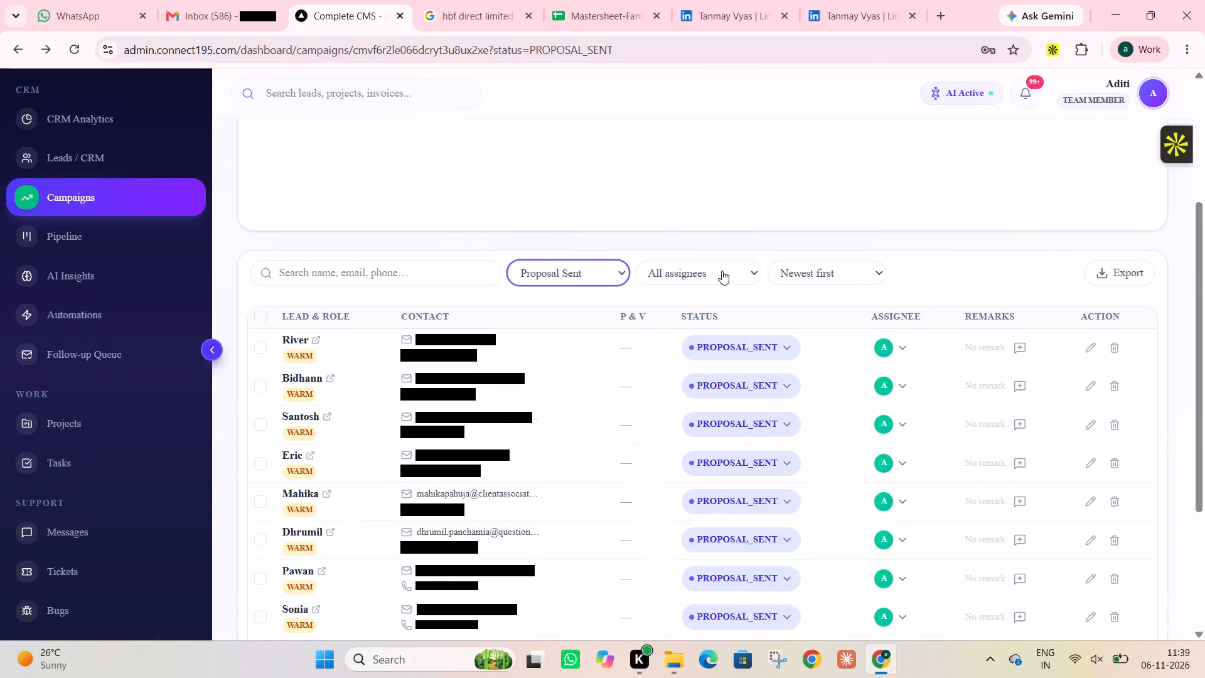
pyautogui.click(714, 272)
pyautogui.click(685, 390)
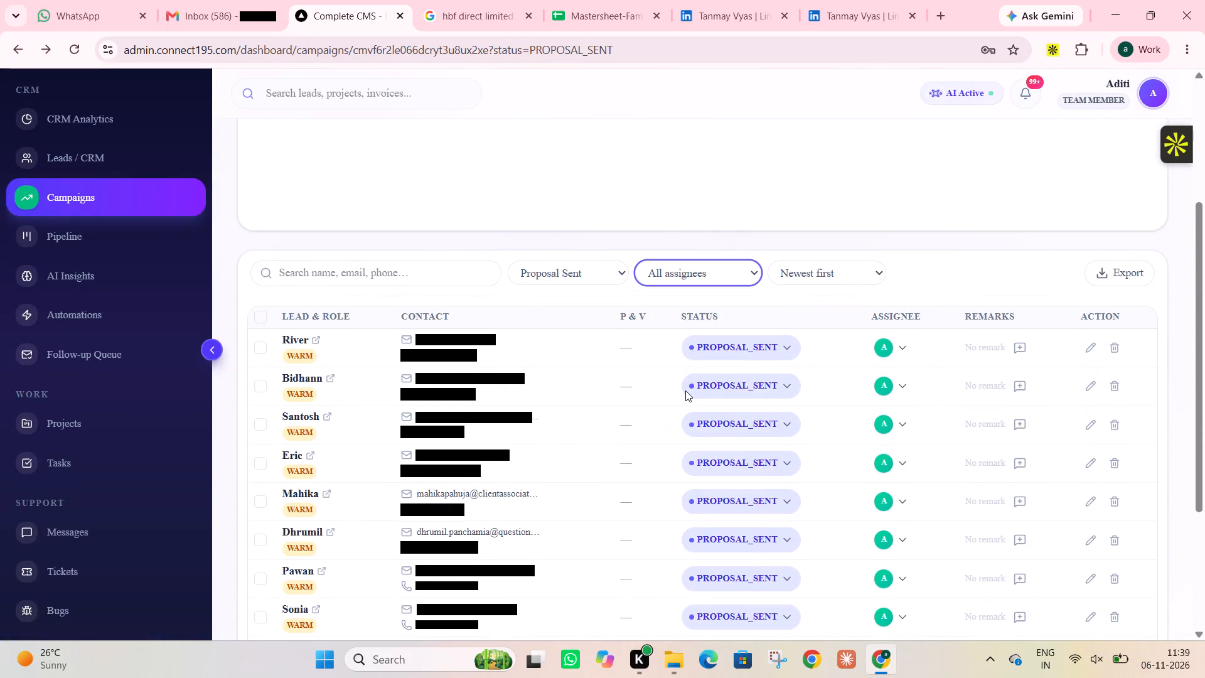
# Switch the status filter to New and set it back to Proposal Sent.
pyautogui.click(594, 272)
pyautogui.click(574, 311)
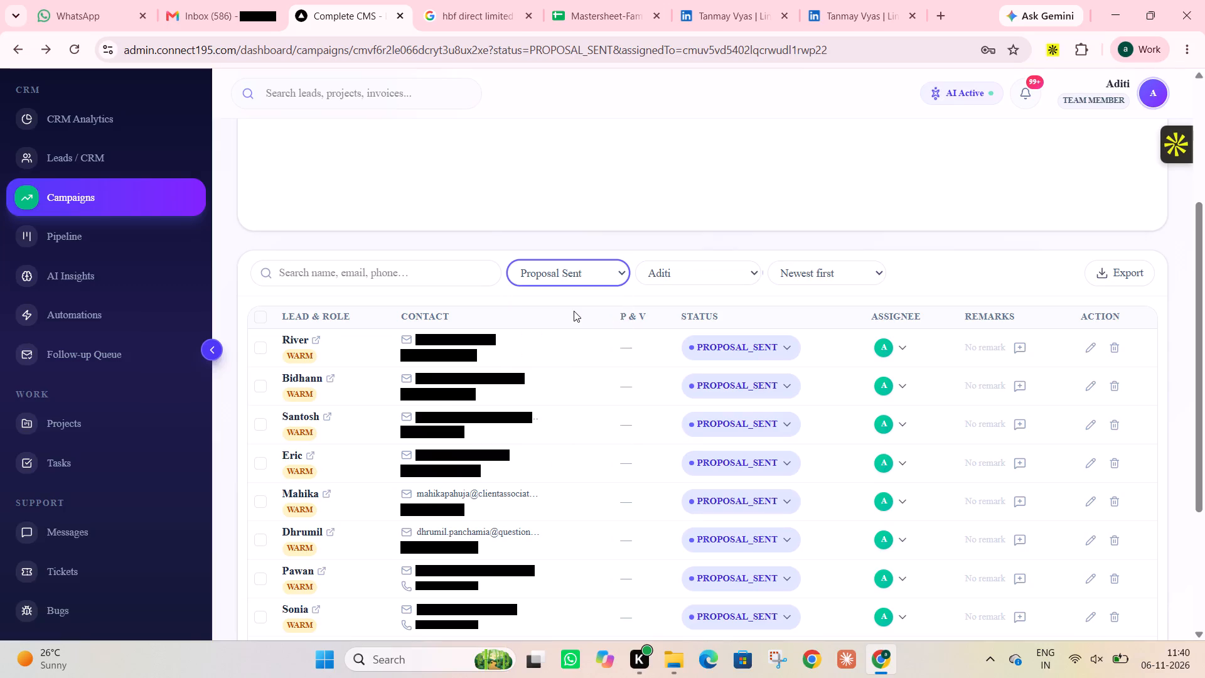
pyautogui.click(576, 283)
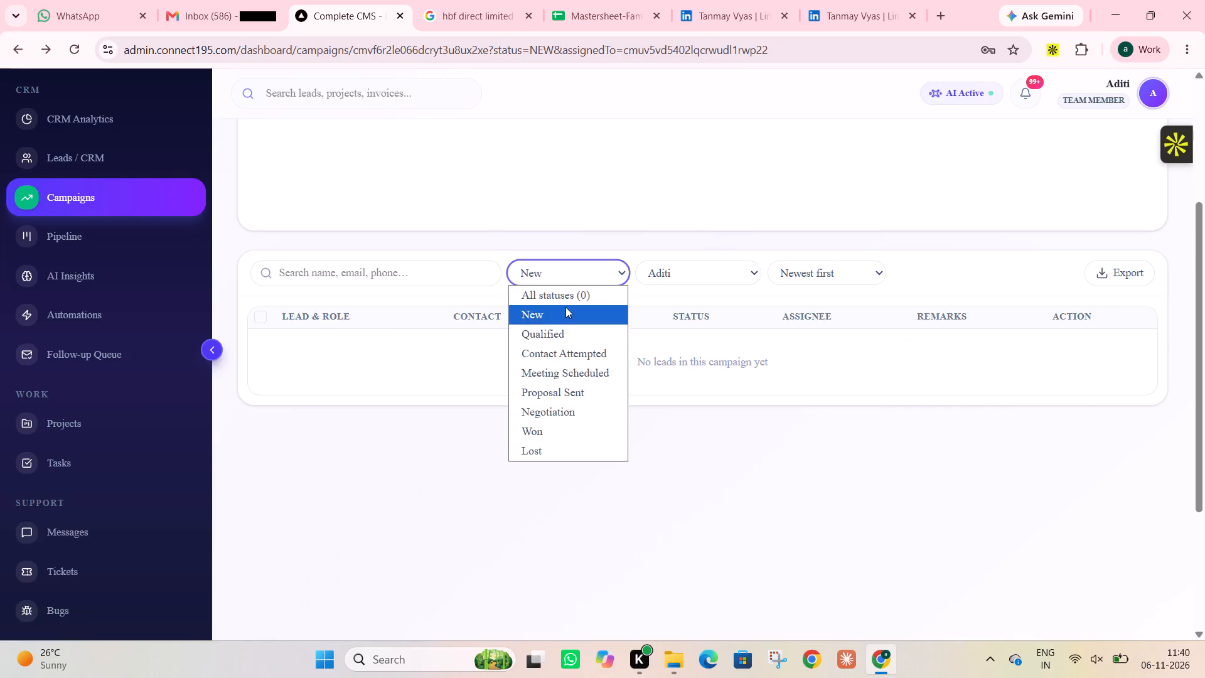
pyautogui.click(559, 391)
# Sort the filtered Proposal Sent leads by Recently updated, keeping Aditi as the assignee.
pyautogui.click(702, 269)
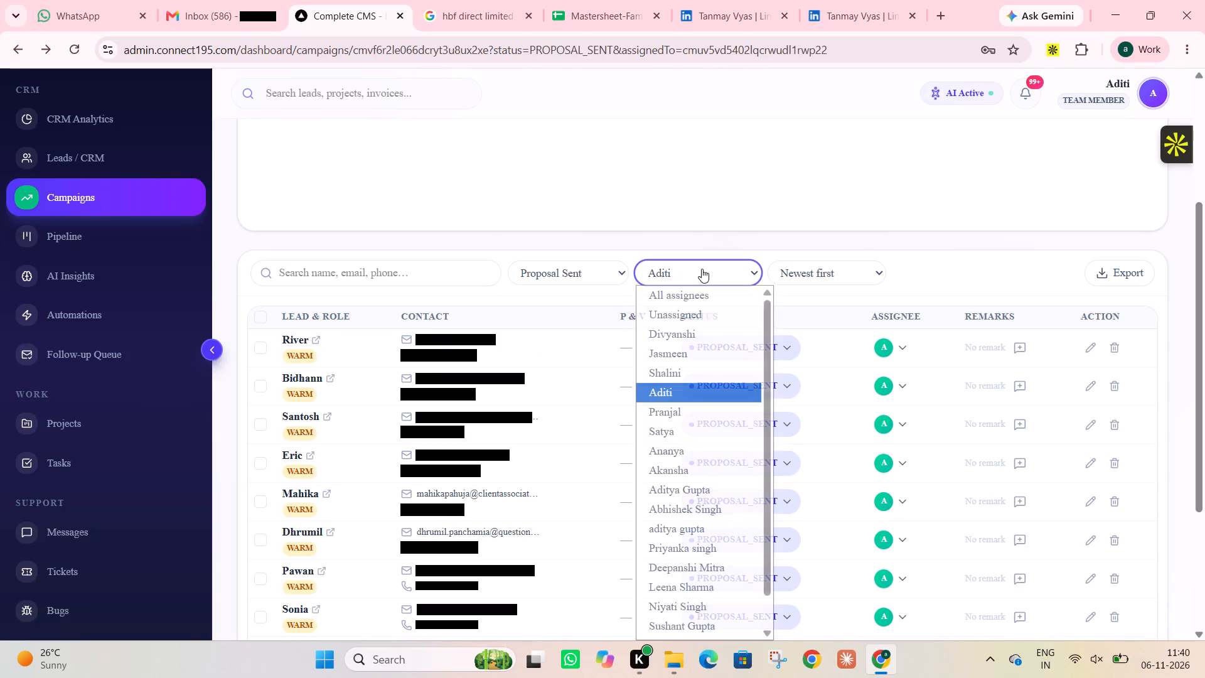
pyautogui.click(811, 261)
pyautogui.click(809, 372)
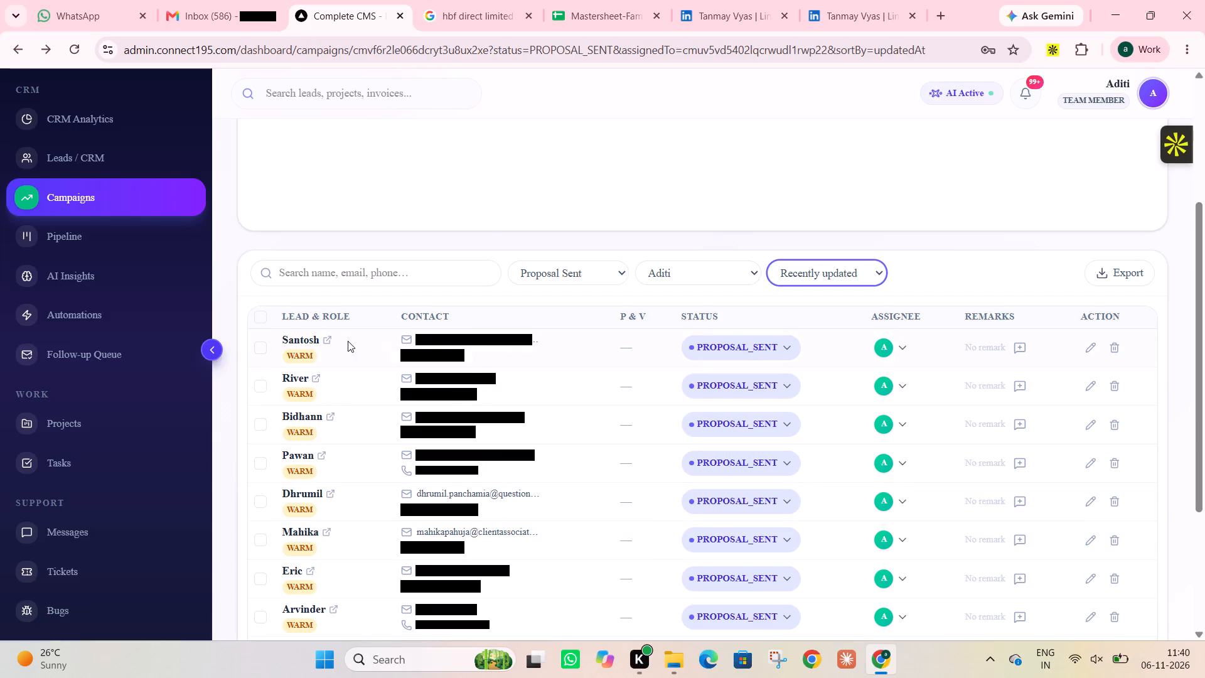
pyautogui.click(331, 338)
pyautogui.scroll(-2, 400, 483)
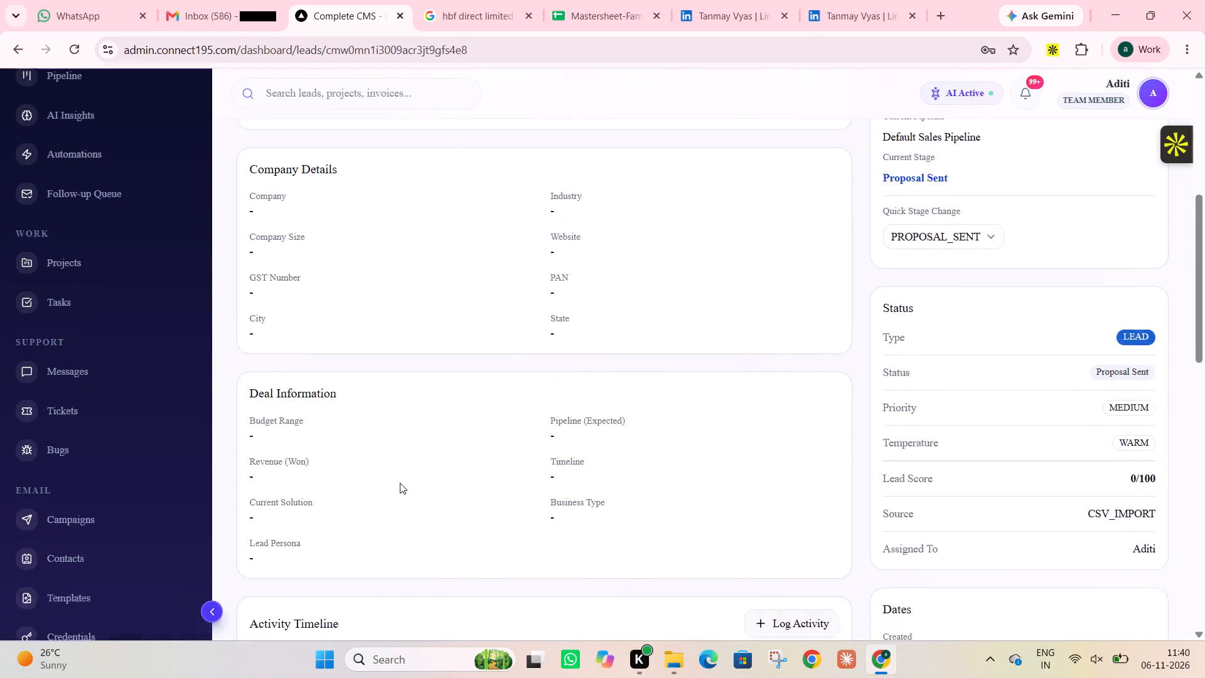
pyautogui.scroll(-3, 400, 483)
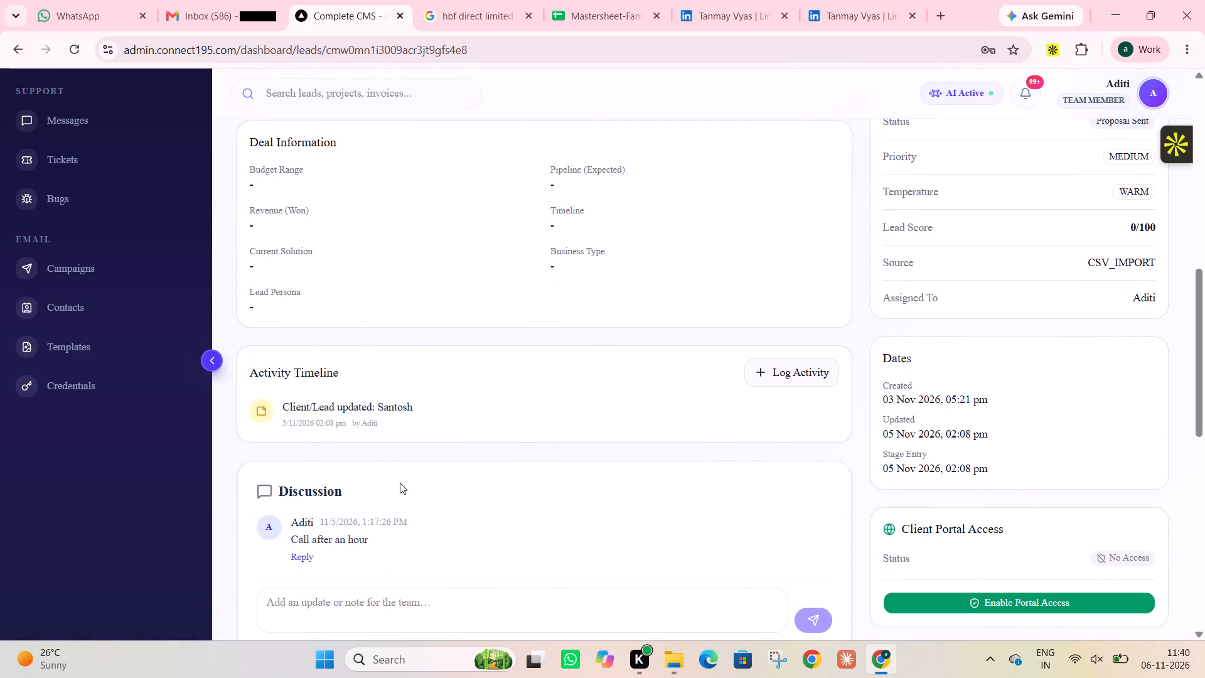
pyautogui.scroll(-1, 400, 483)
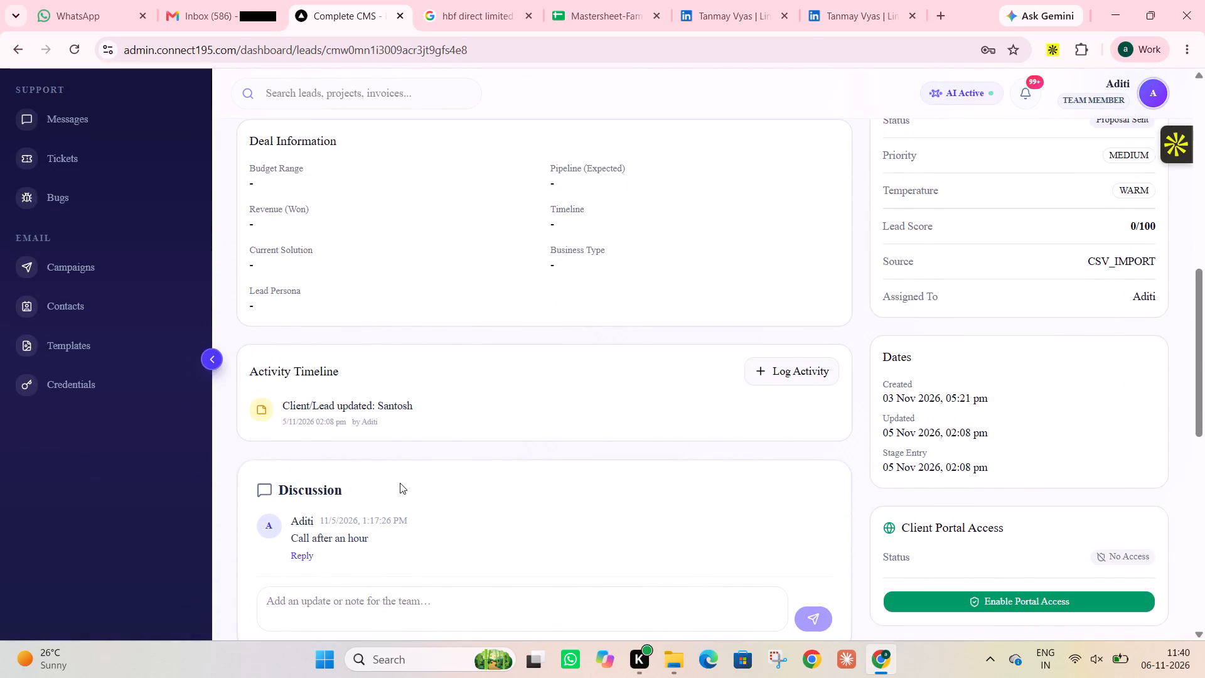
pyautogui.scroll(1, 400, 483)
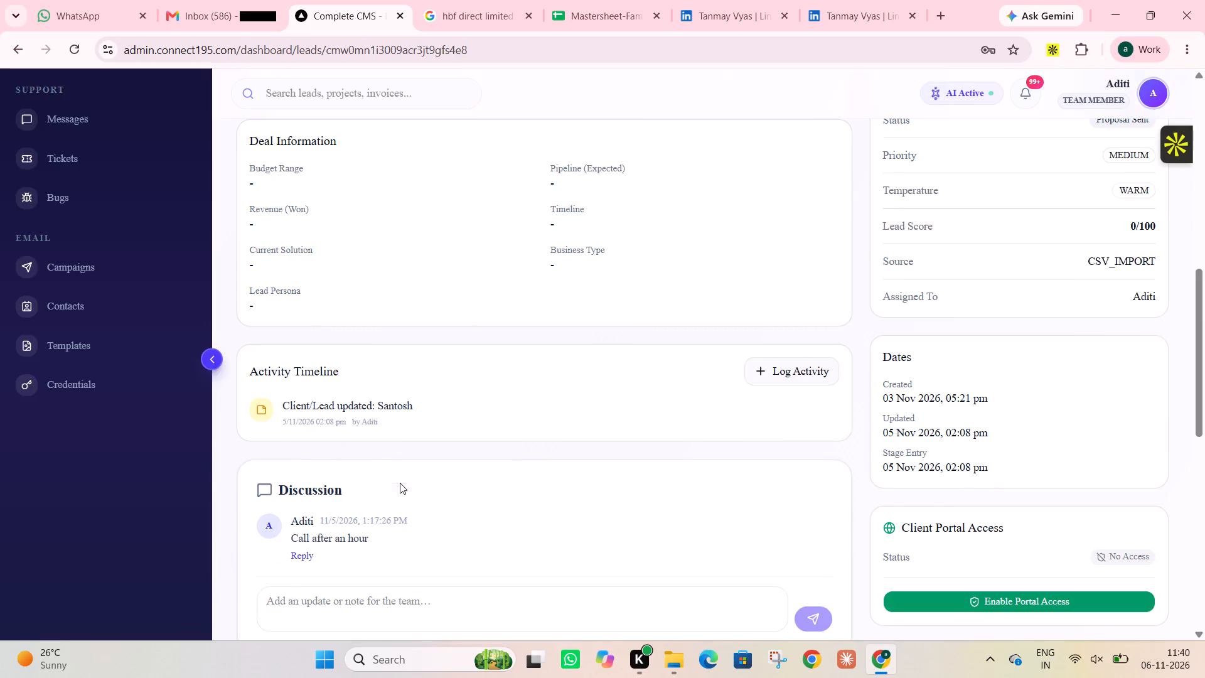
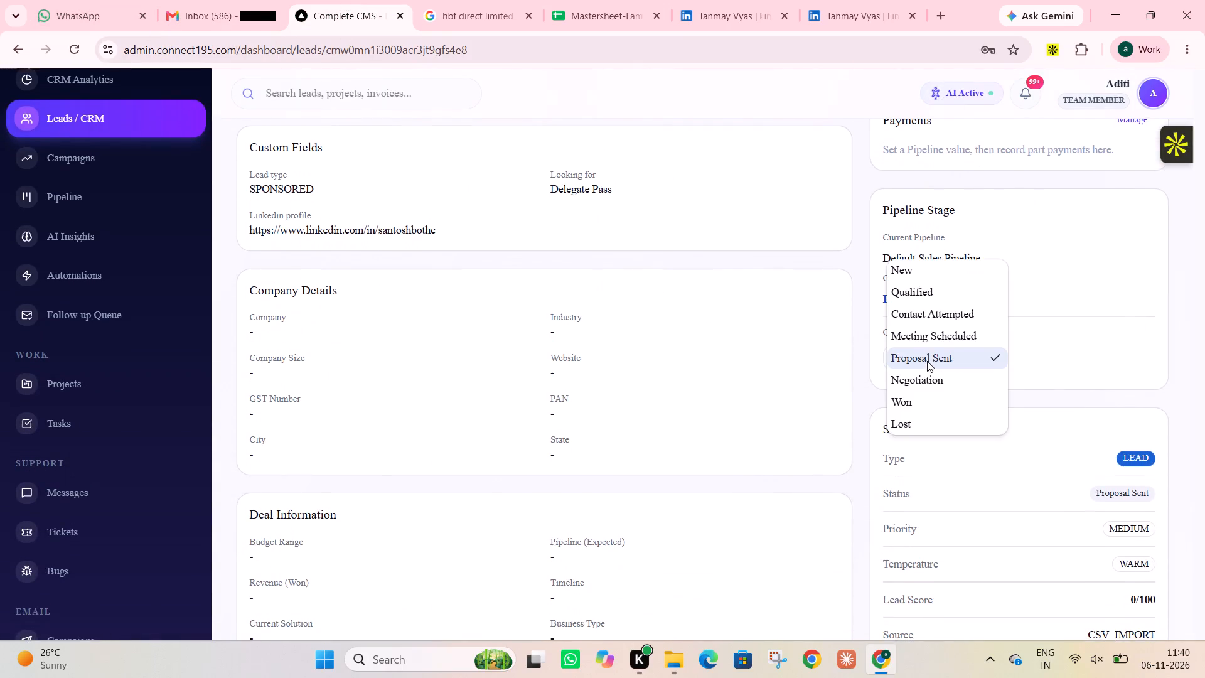
# Change Santosh's stage in the Default Sales Pipeline to Contact Attempted.
pyautogui.click(909, 317)
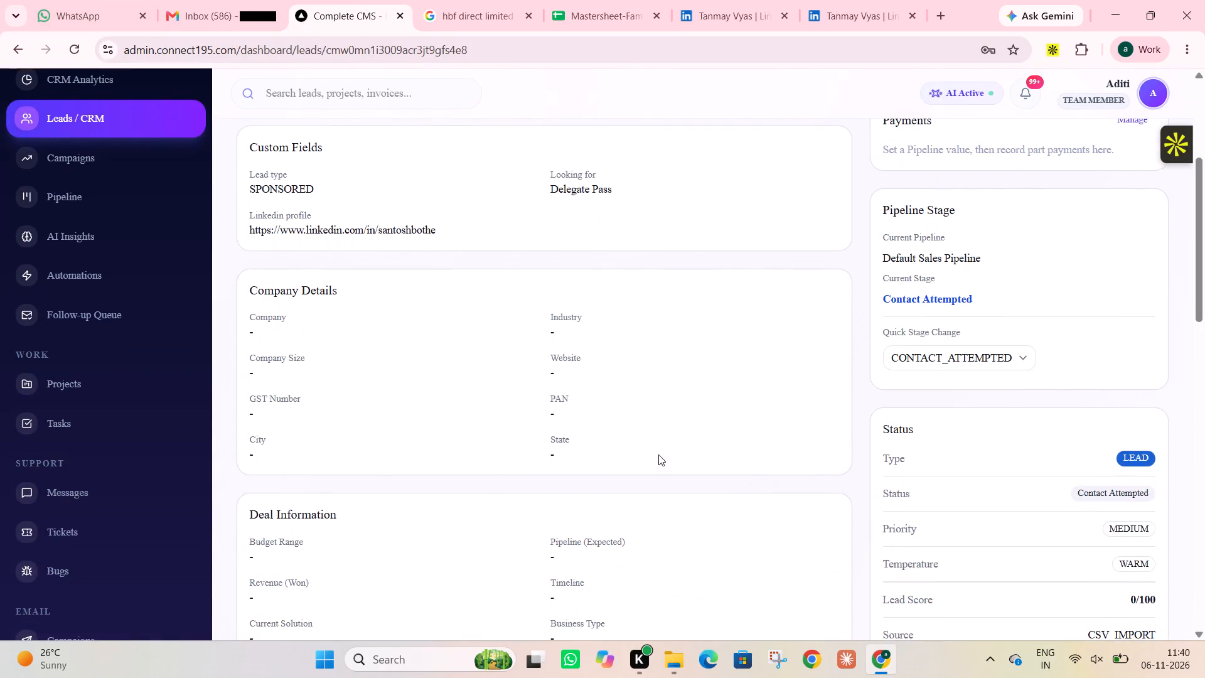
# Look over Santosh's lead record and open the pipeline stage choices again.
pyautogui.scroll(2, 609, 507)
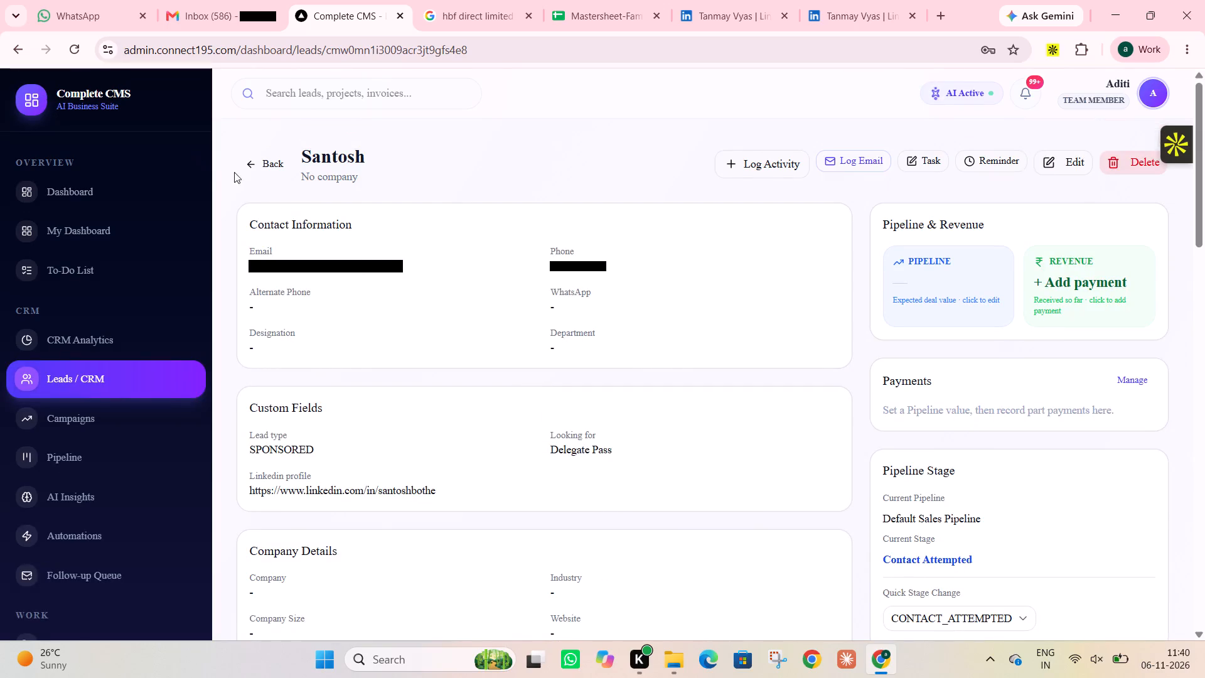
pyautogui.scroll(-4, 623, 360)
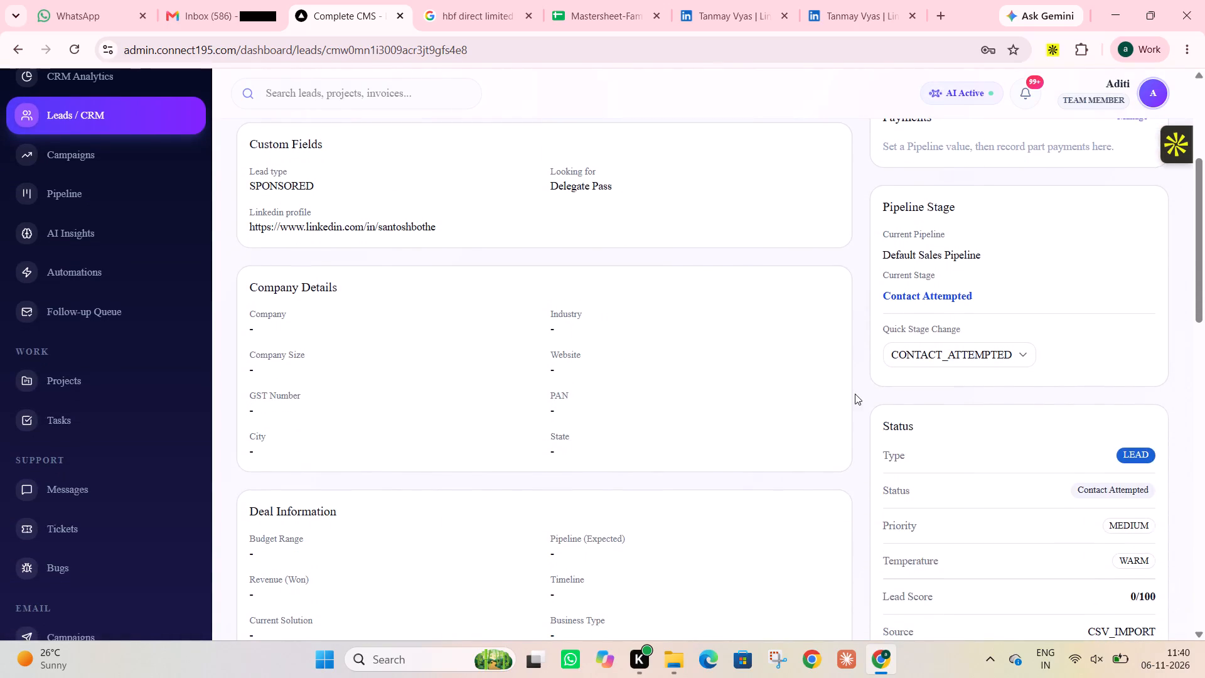
pyautogui.scroll(4, 735, 416)
pyautogui.scroll(-1, 735, 416)
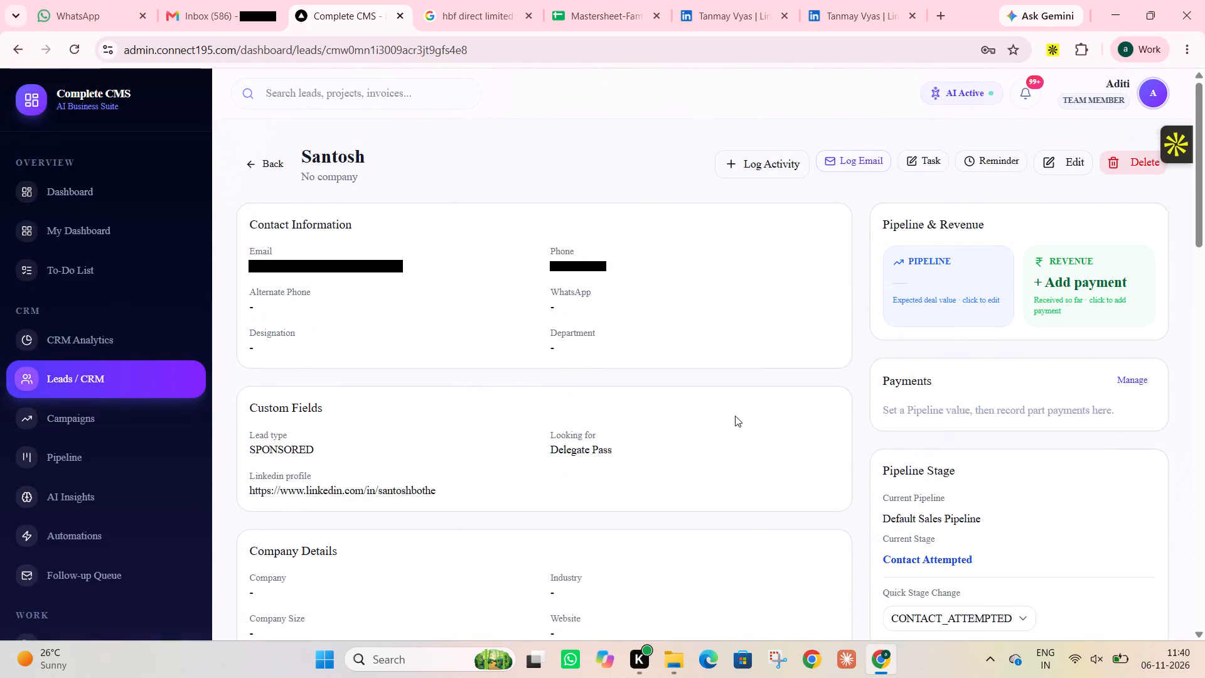
pyautogui.scroll(-1, 735, 416)
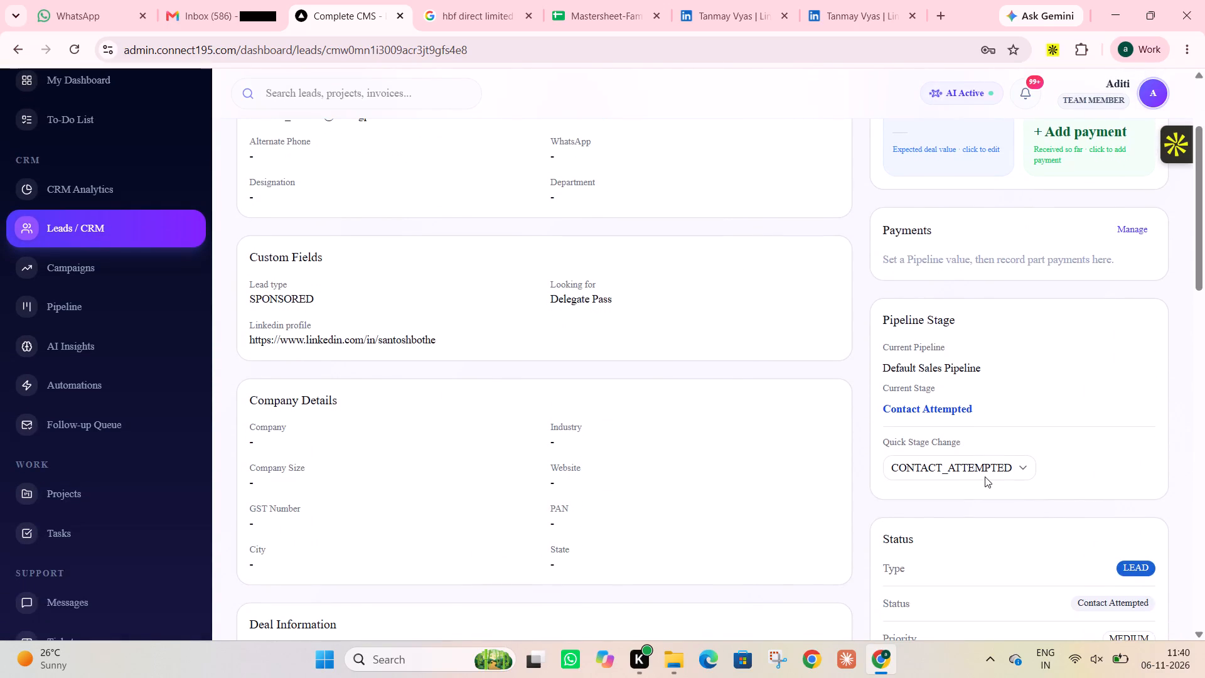
pyautogui.click(985, 476)
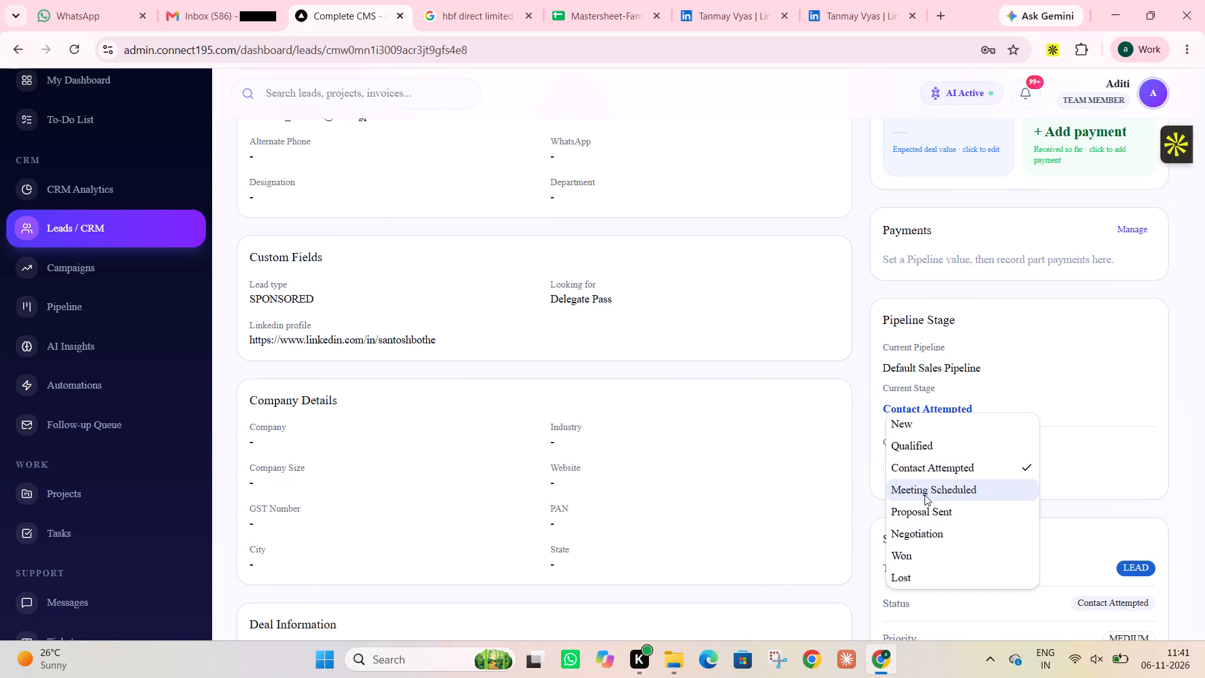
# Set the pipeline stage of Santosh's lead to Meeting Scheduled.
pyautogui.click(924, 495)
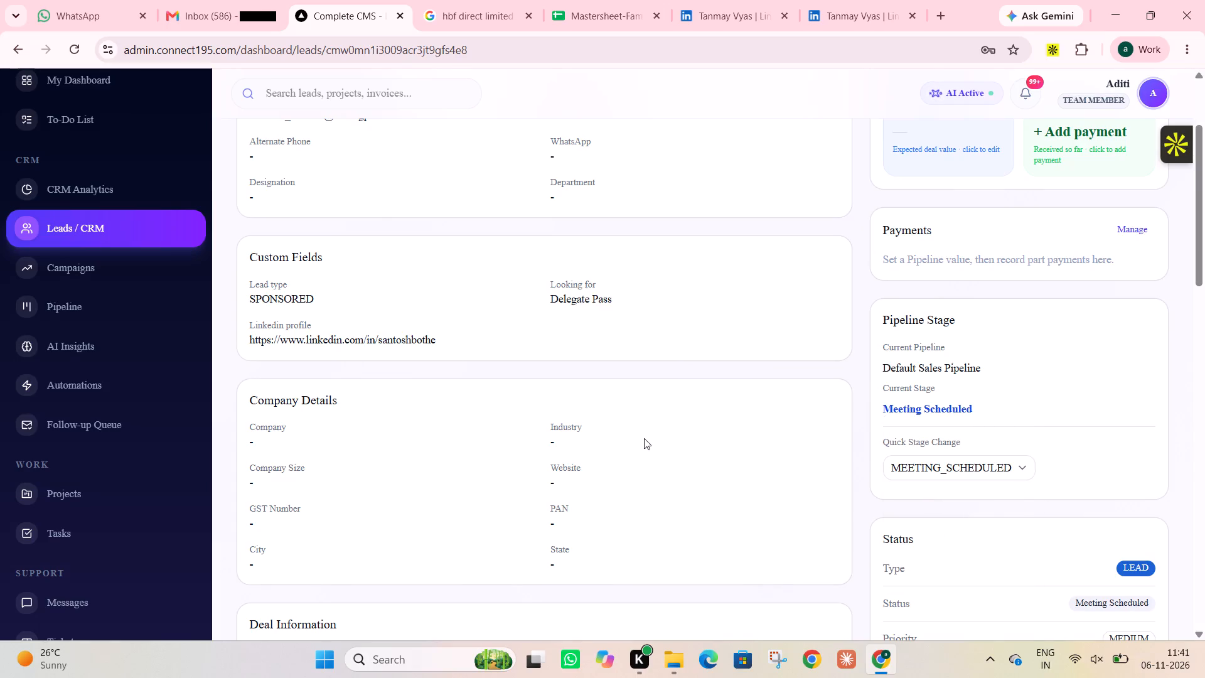
# Review the rest of Santosh's lead record down to the activity timeline and discussion, and return to the Proposal Sent lead list.
pyautogui.scroll(-1, 644, 438)
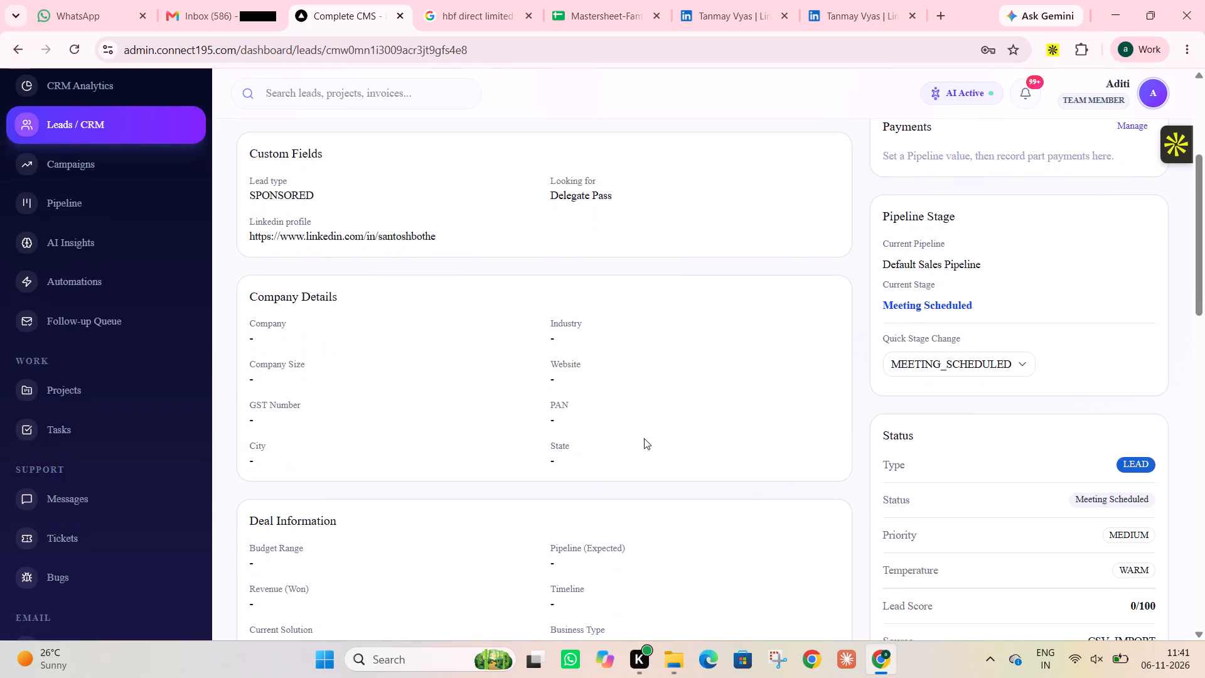
pyautogui.scroll(-4, 644, 438)
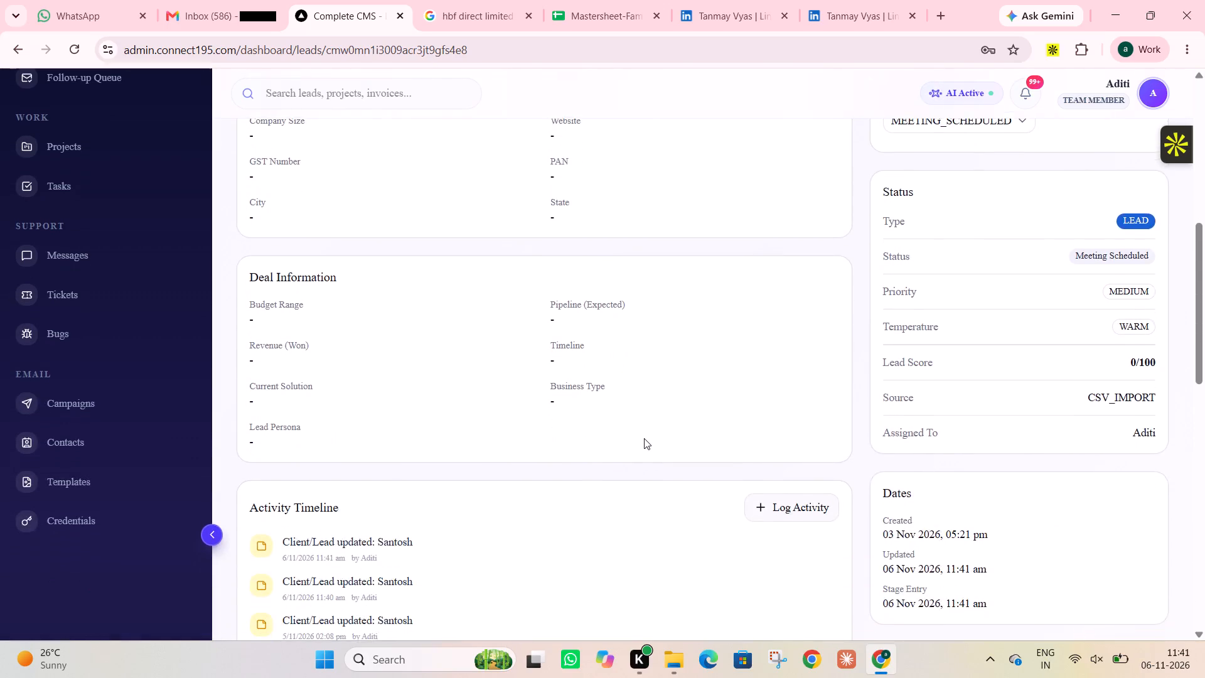
pyautogui.scroll(-2, 644, 438)
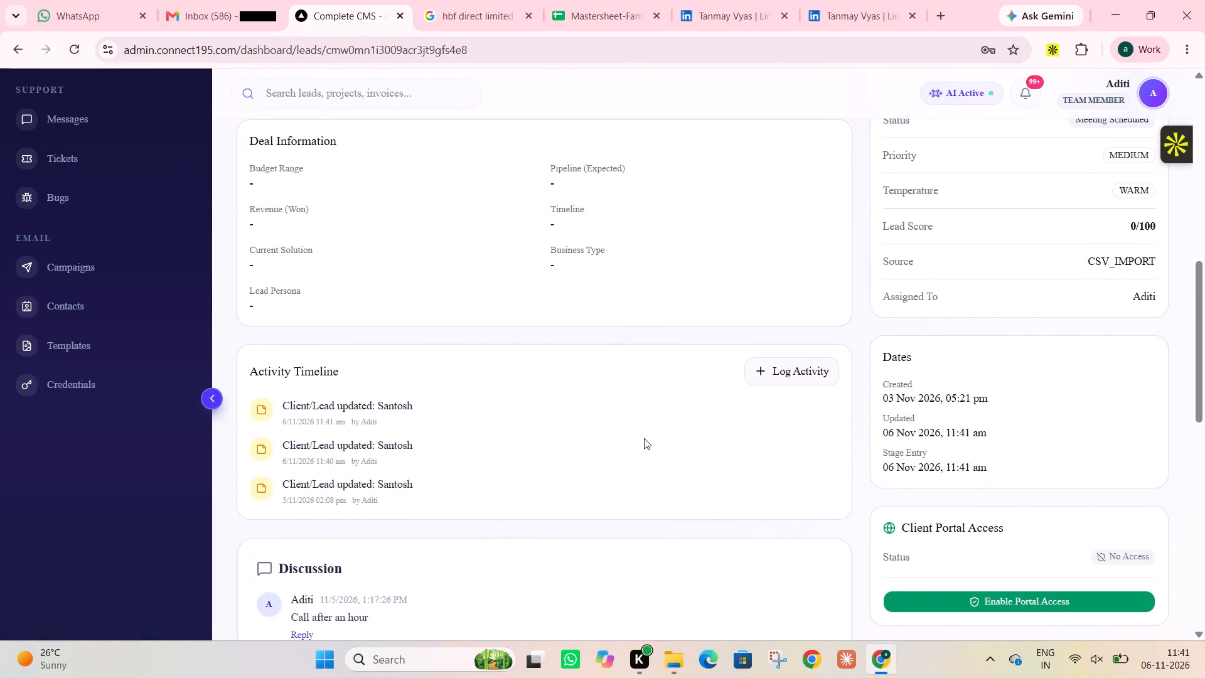
pyautogui.scroll(7, 499, 371)
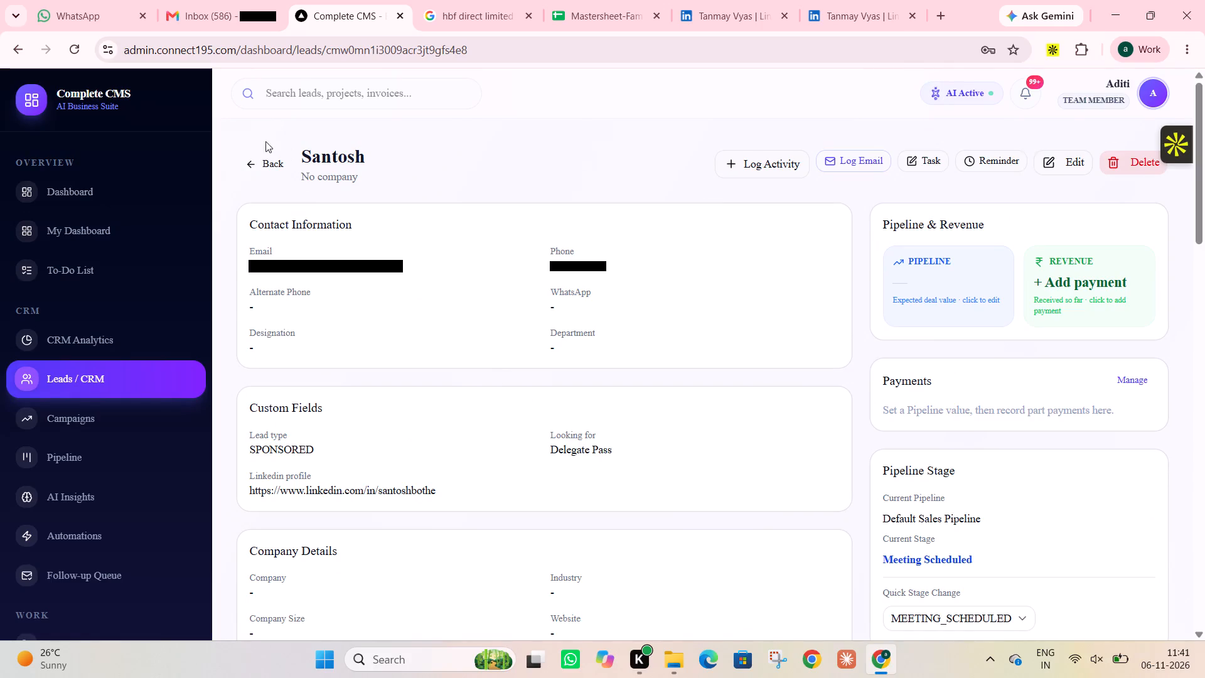
pyautogui.click(253, 164)
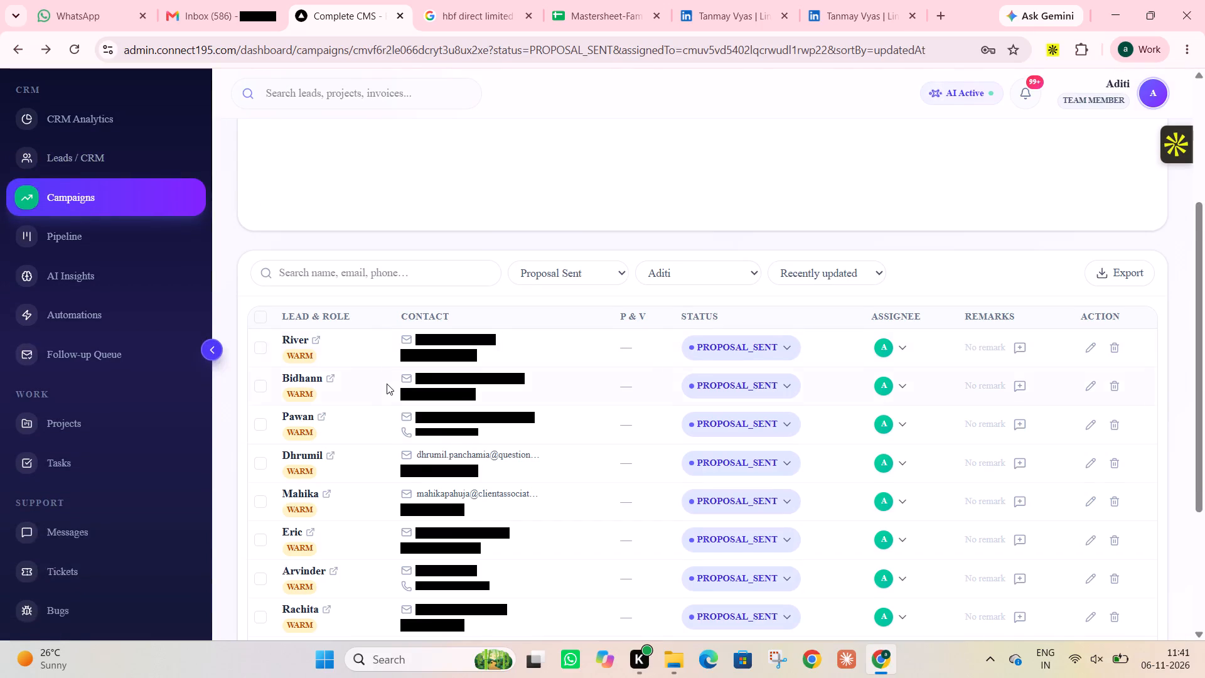
# Look through the Proposal Sent leads, search them for "santo", and clear the search.
pyautogui.scroll(-2, 387, 384)
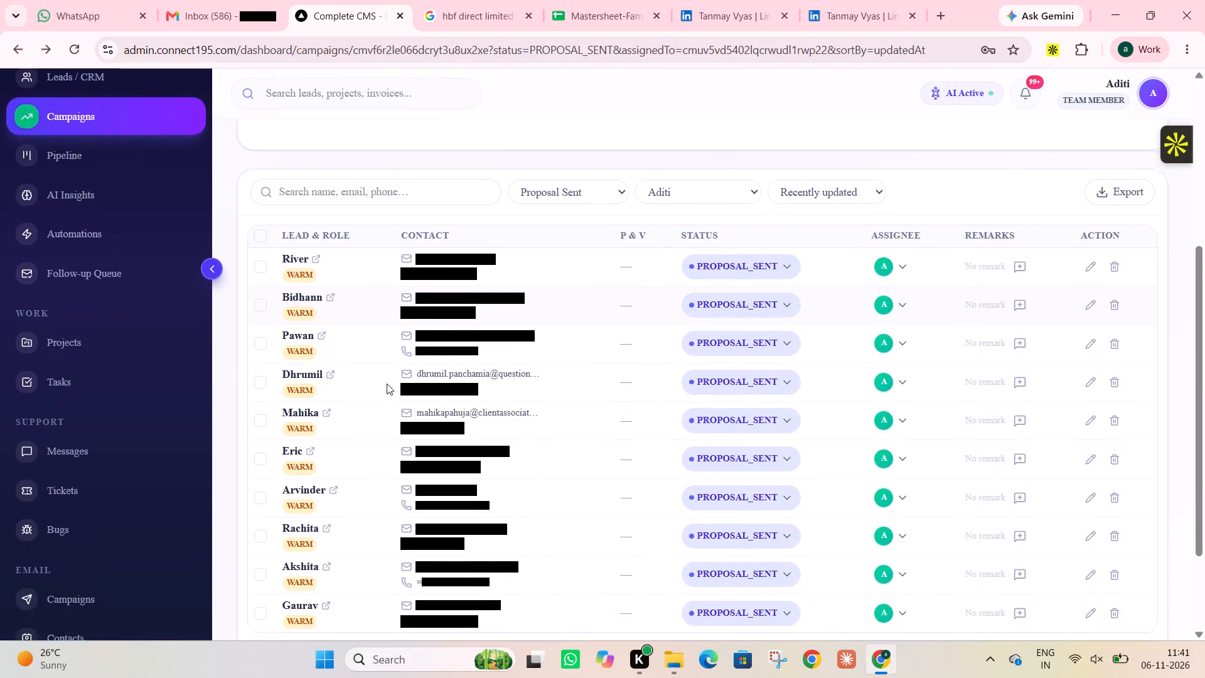
pyautogui.scroll(-1, 387, 384)
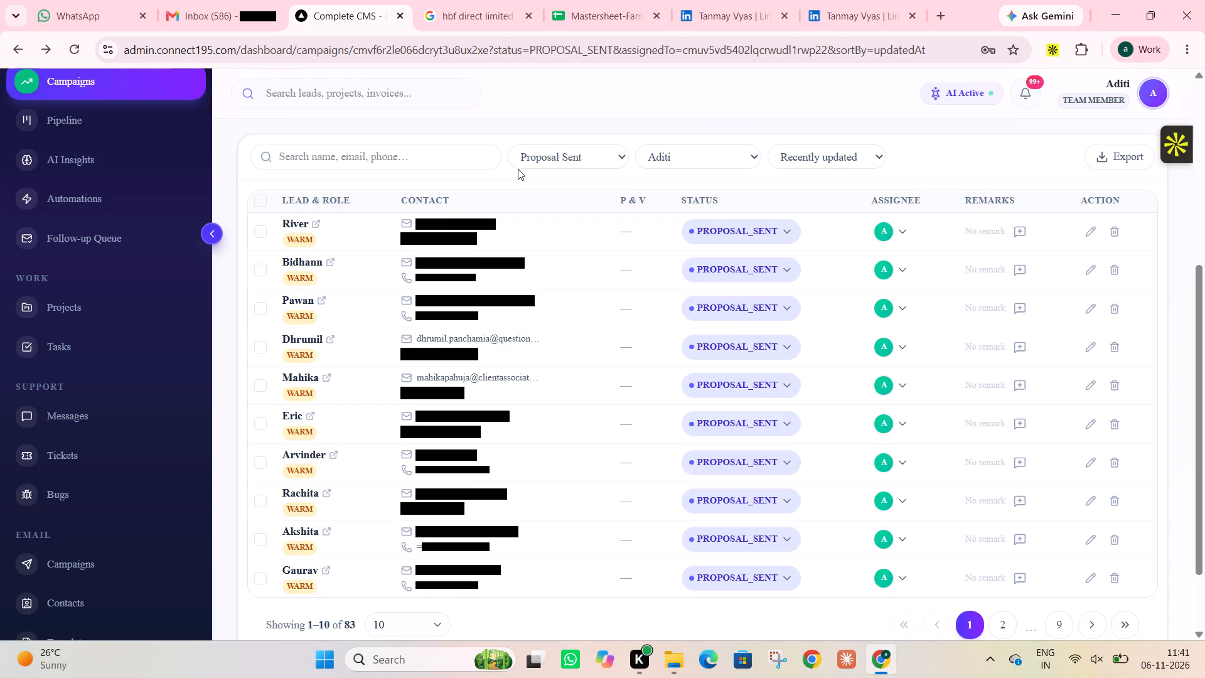
pyautogui.click(340, 159)
pyautogui.write('sa')
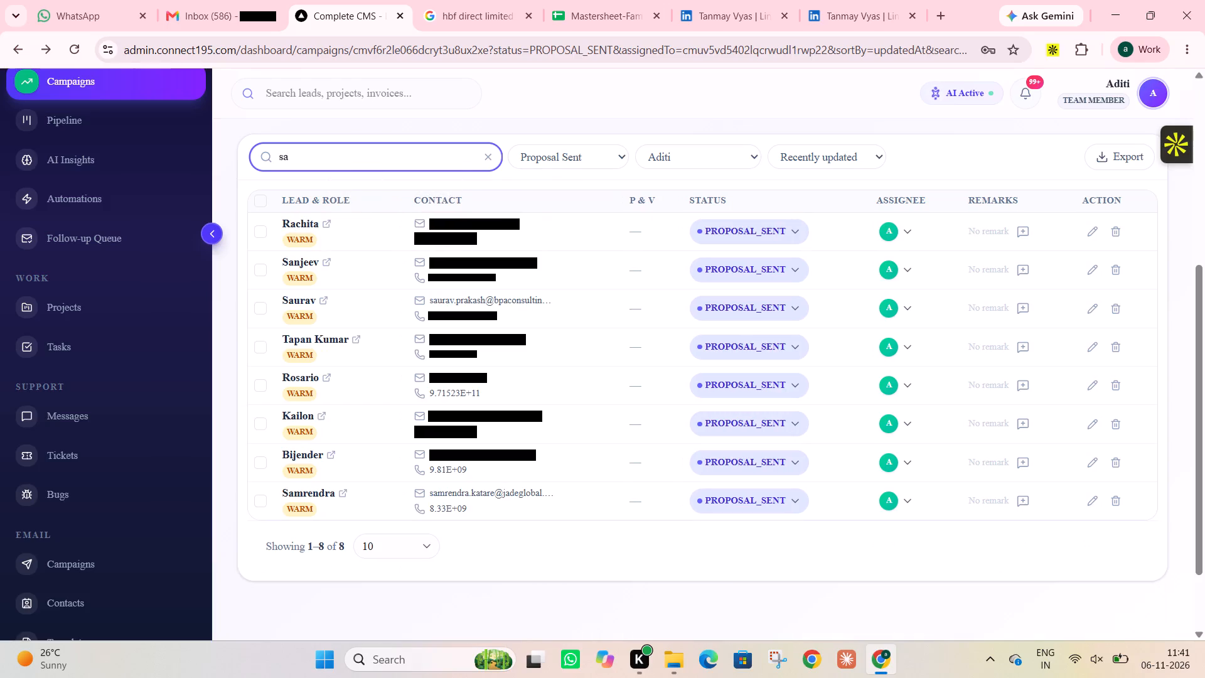
pyautogui.press('n')
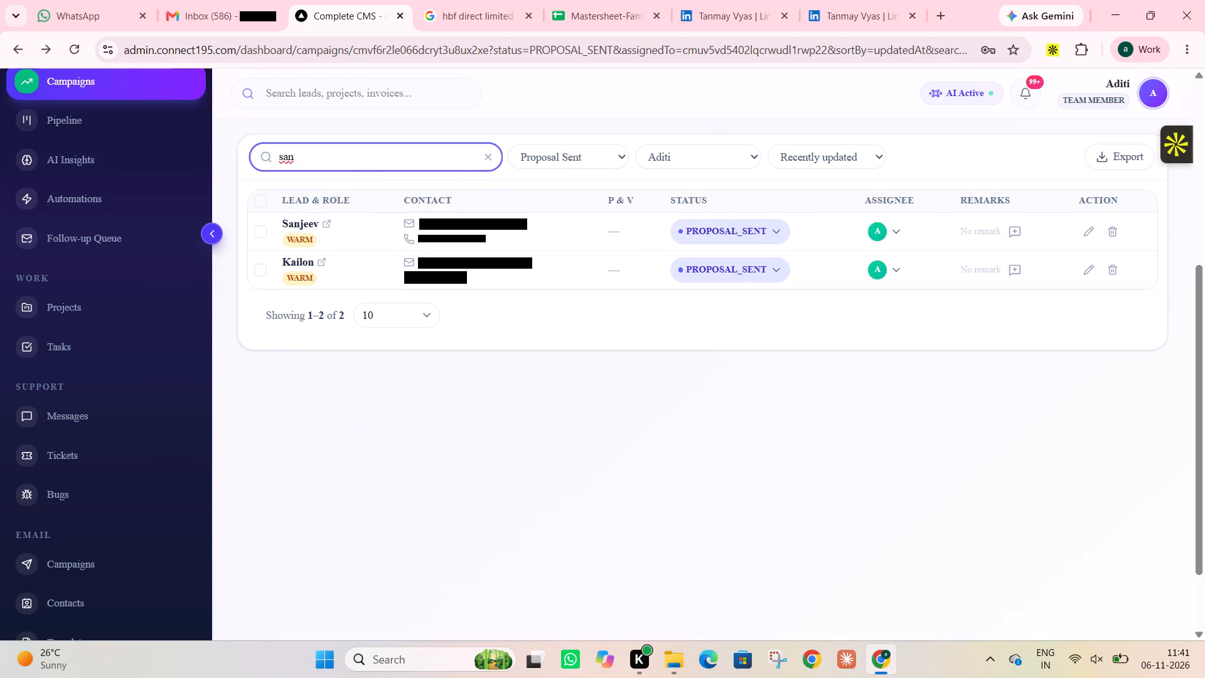
pyautogui.write('to')
pyautogui.press('BackSpace')
pyautogui.press('BackSpace')
pyautogui.press('BackSpace')
pyautogui.press('BackSpace')
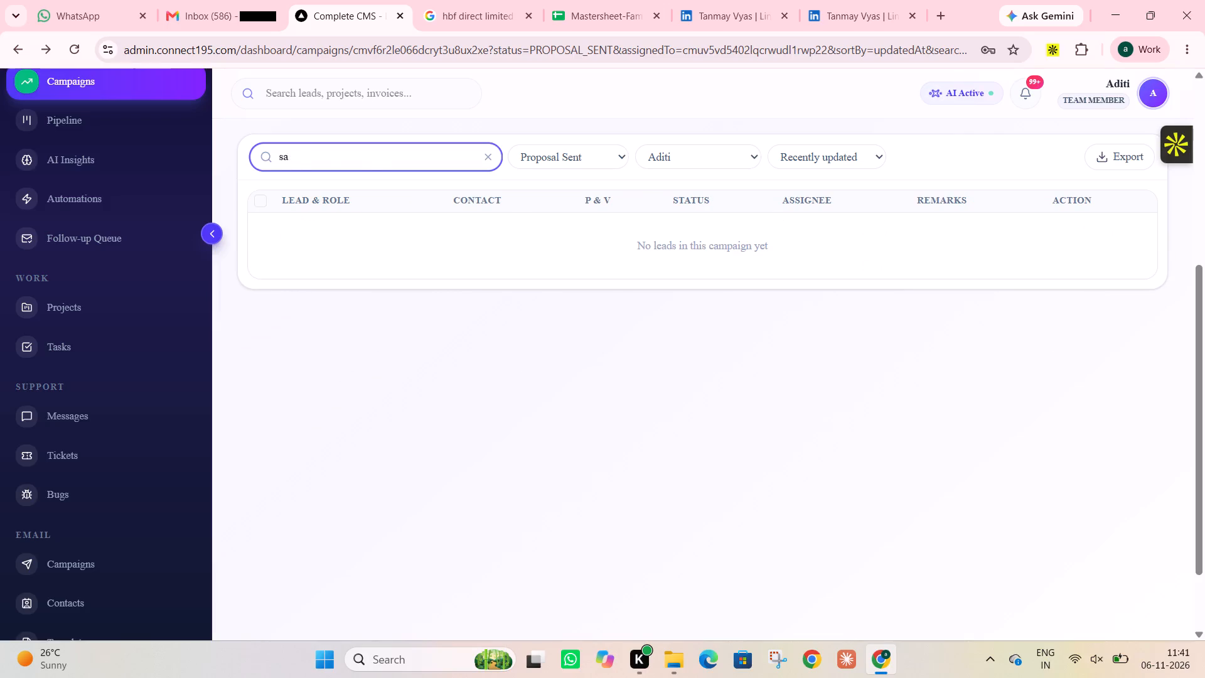
pyautogui.press('BackSpace')
# Switch the status filter to Contact Attempted and on to All statuses, keeping Aditi as the assignee.
pyautogui.click(545, 153)
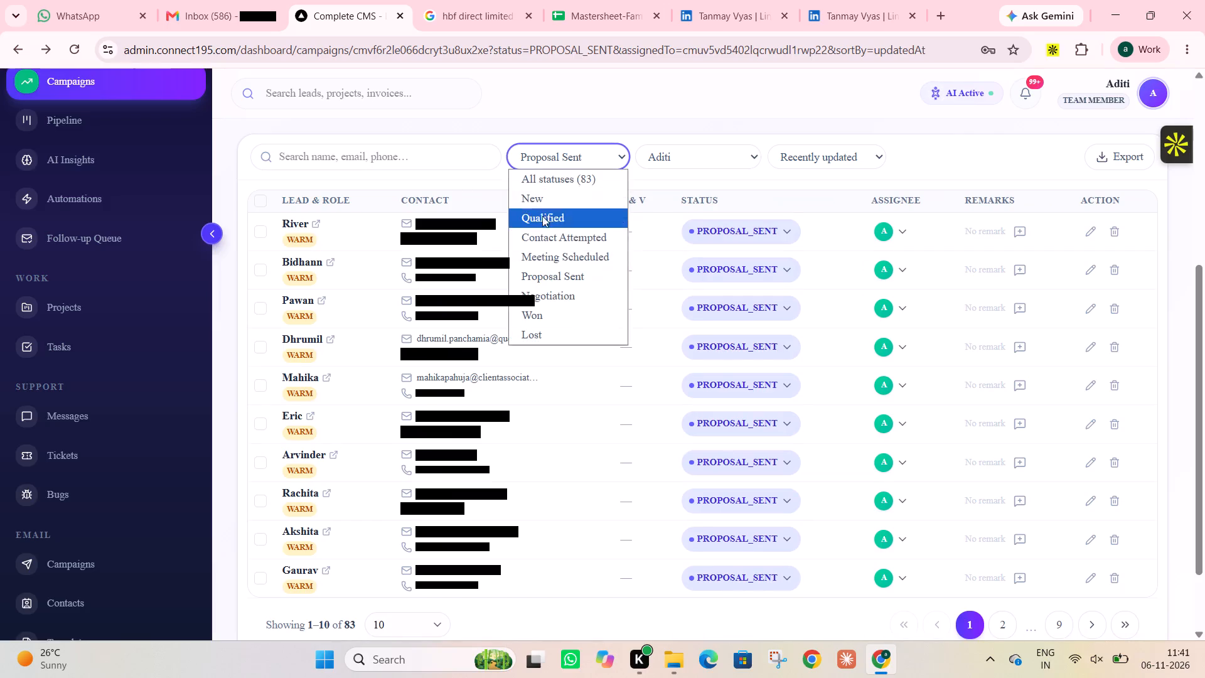
pyautogui.click(542, 228)
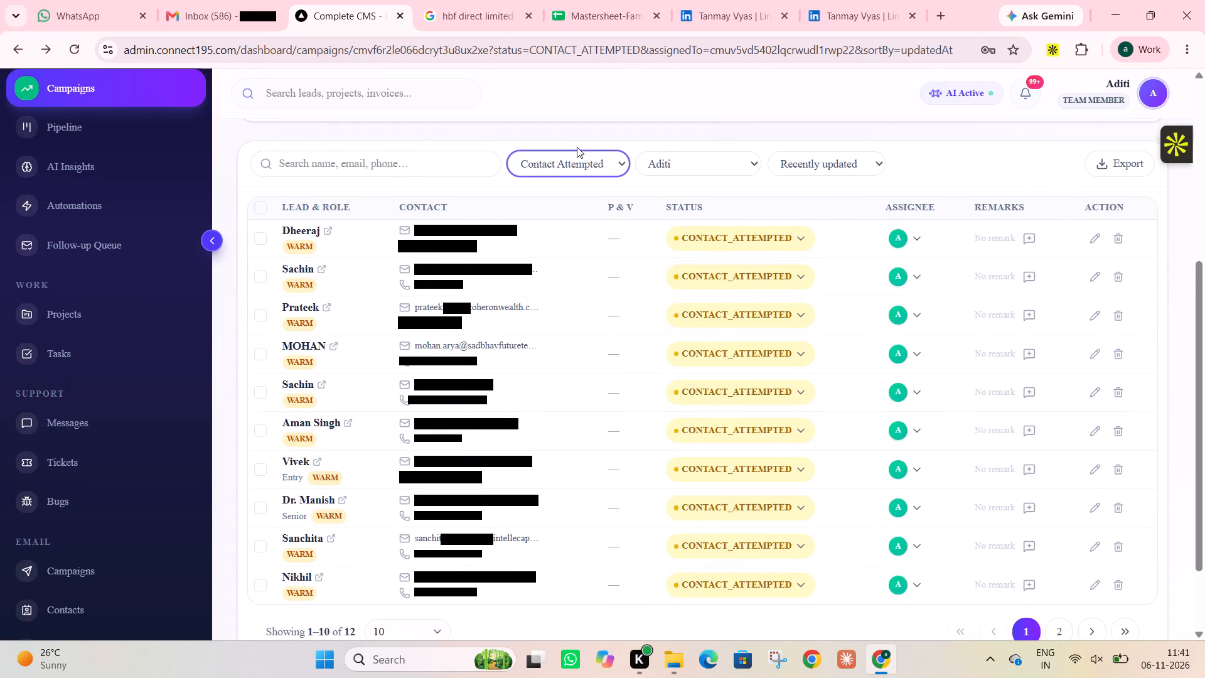
pyautogui.click(568, 166)
pyautogui.click(556, 183)
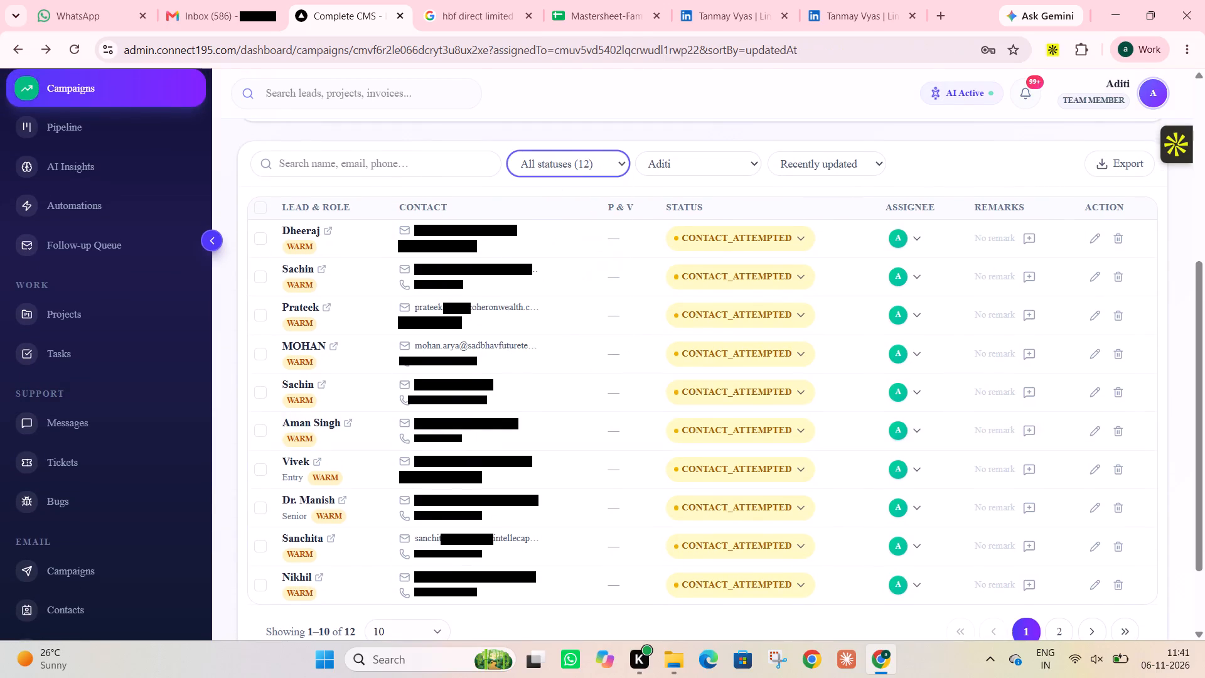
pyautogui.click(393, 166)
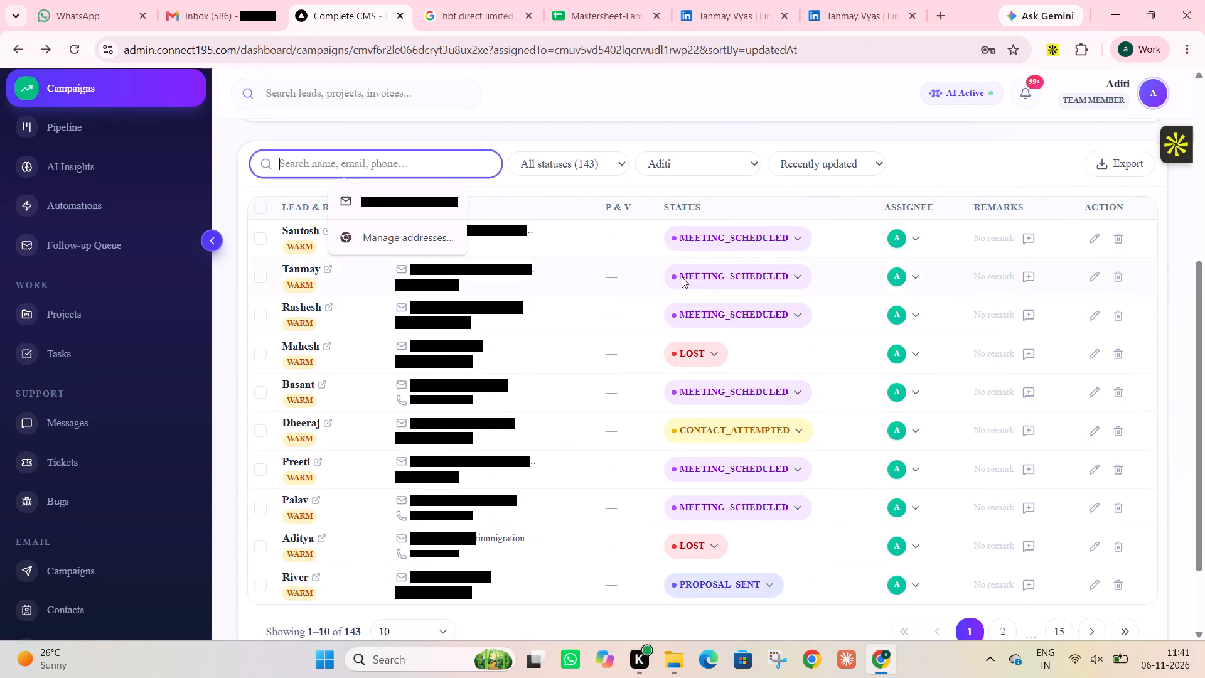
pyautogui.click(598, 235)
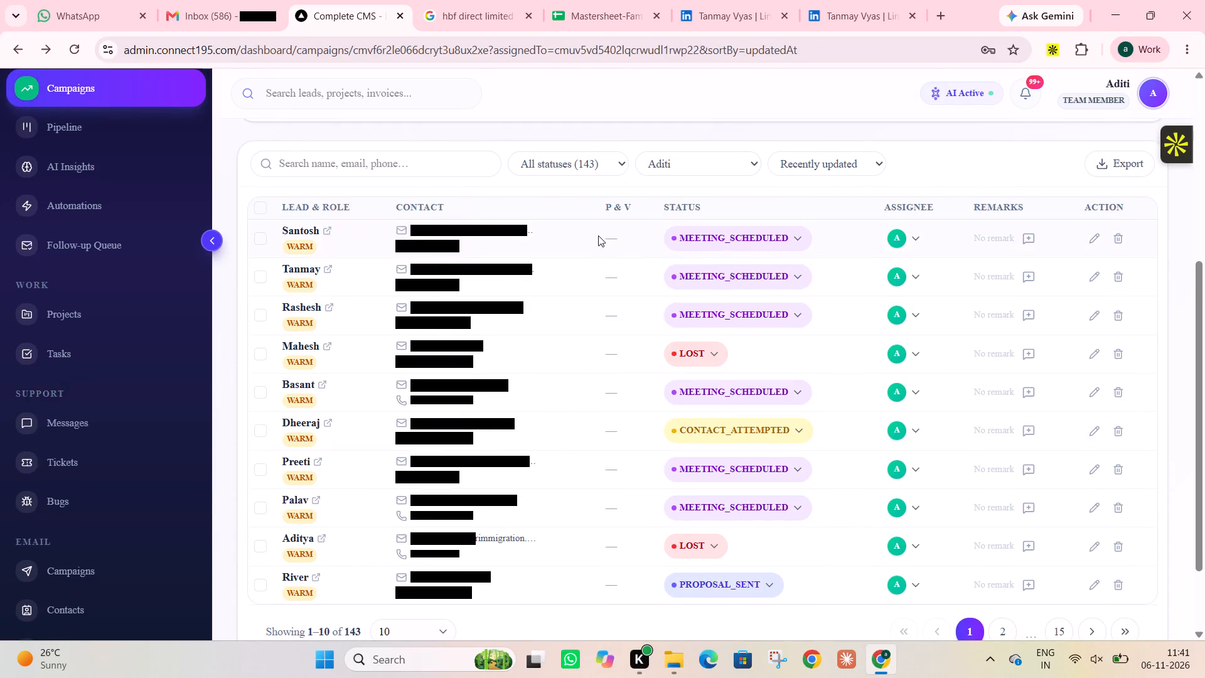
# Set Santosh's status in the lead list to Contact Attempted.
pyautogui.click(696, 241)
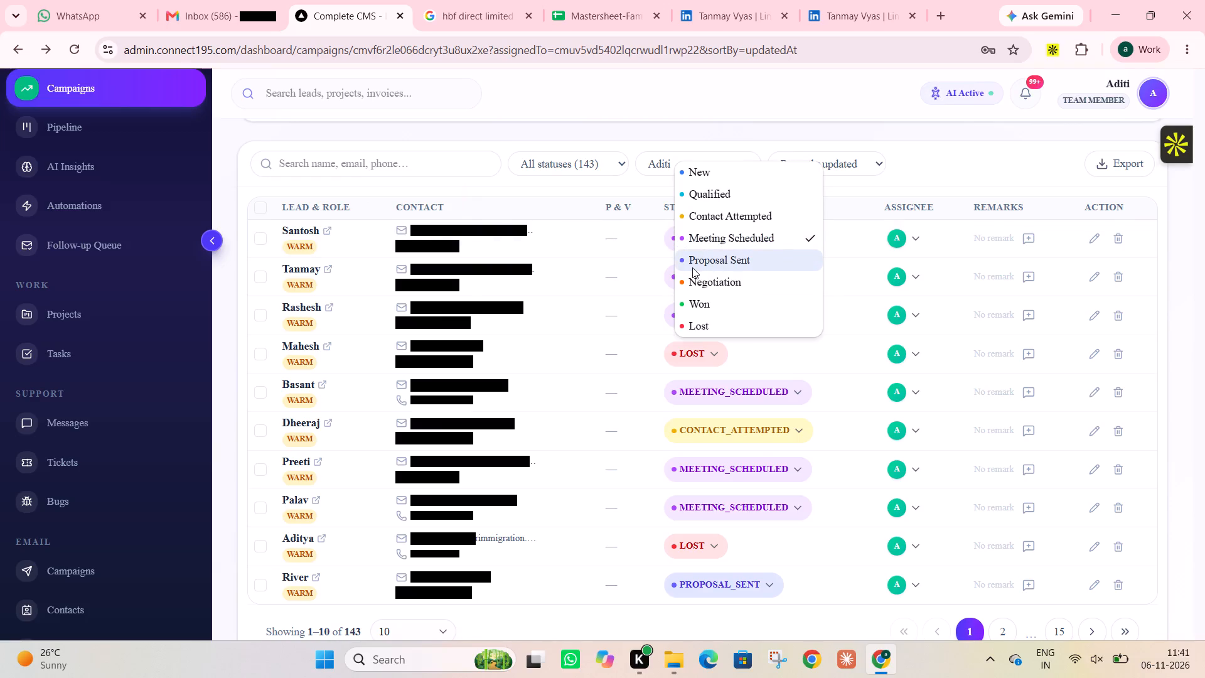
pyautogui.click(686, 215)
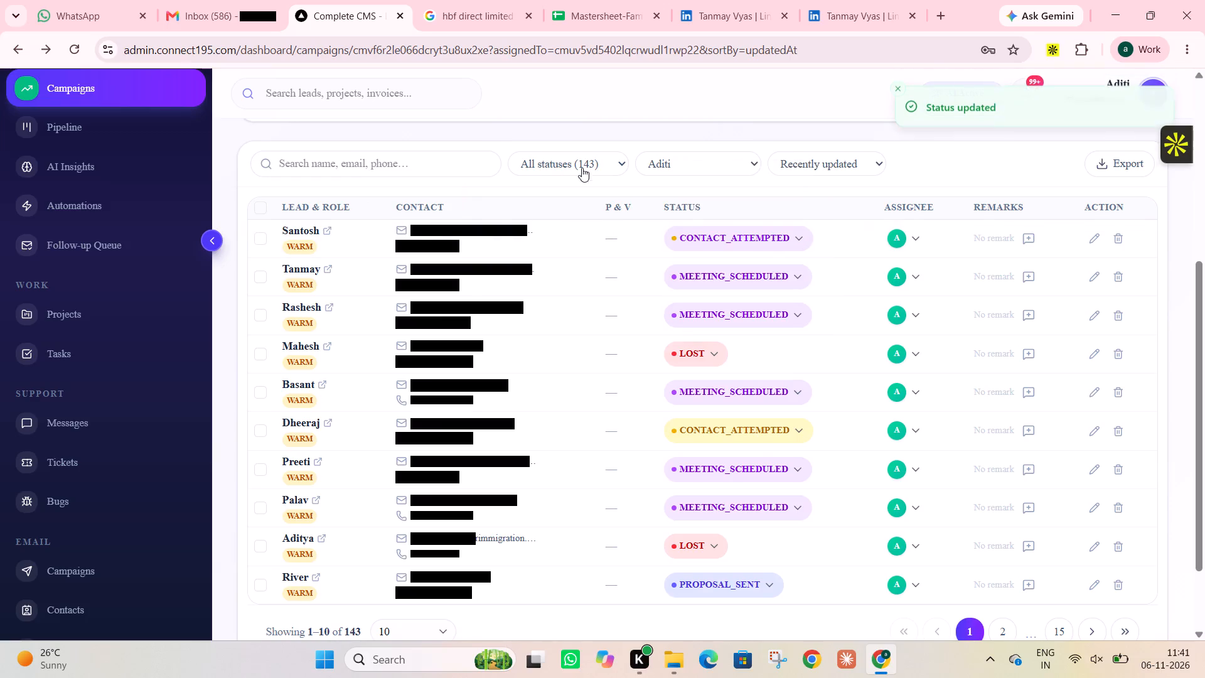
# Filter Aditi's leads by Proposal Sent status.
pyautogui.click(558, 154)
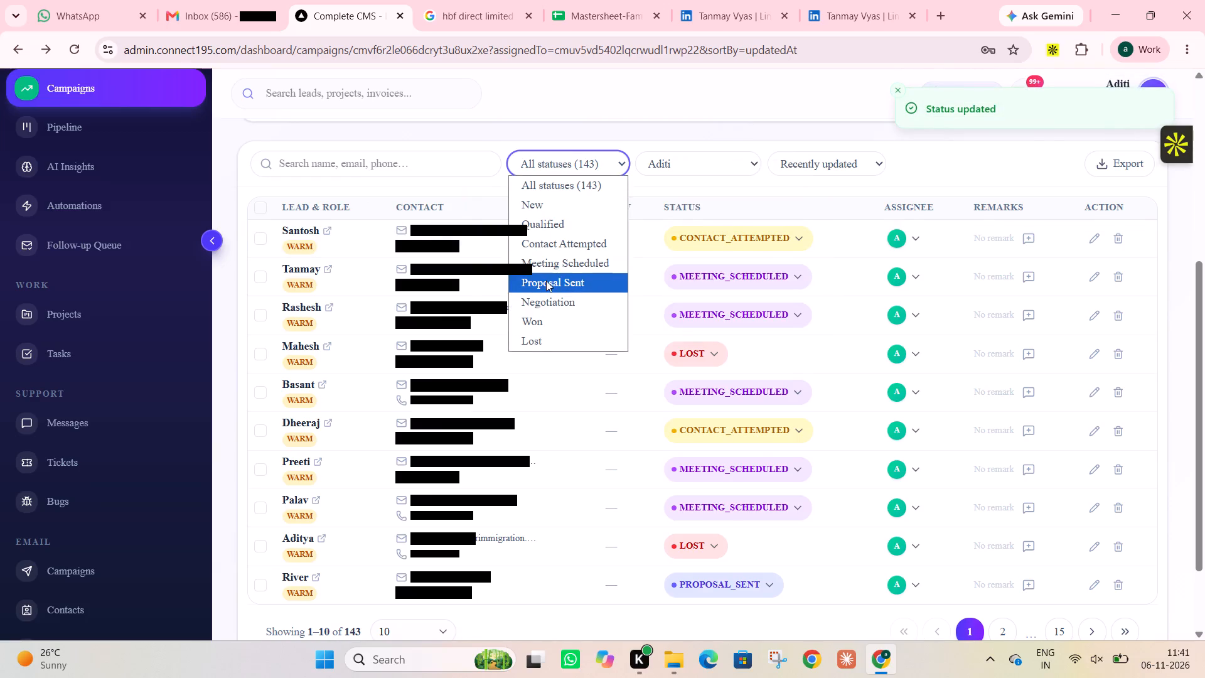
pyautogui.click(545, 282)
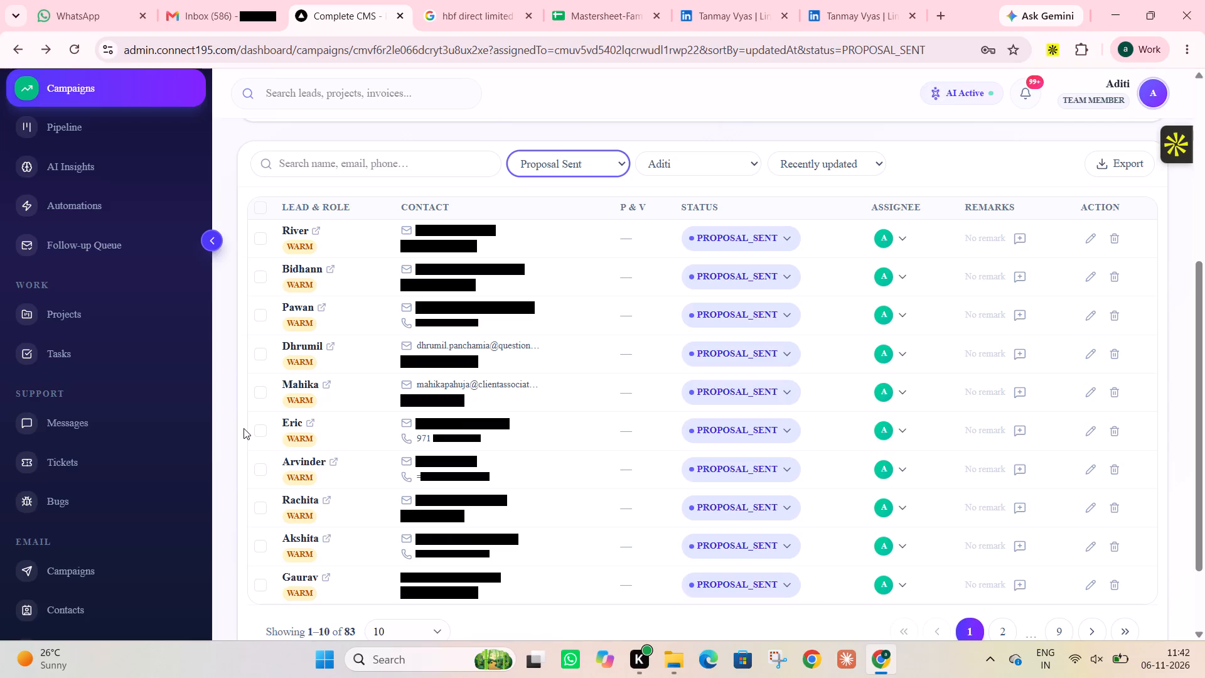
# Open Pawan's lead record, review its details and discussion notes, and return to the Proposal Sent lead list.
pyautogui.click(309, 309)
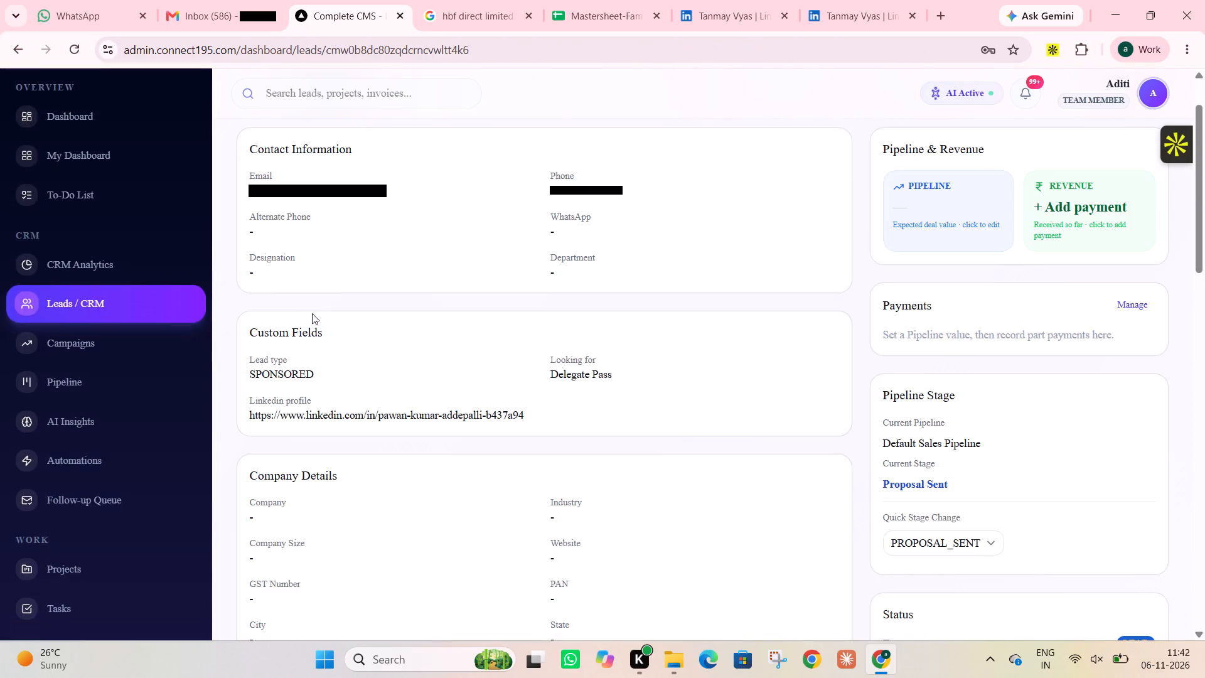
pyautogui.scroll(-6, 400, 428)
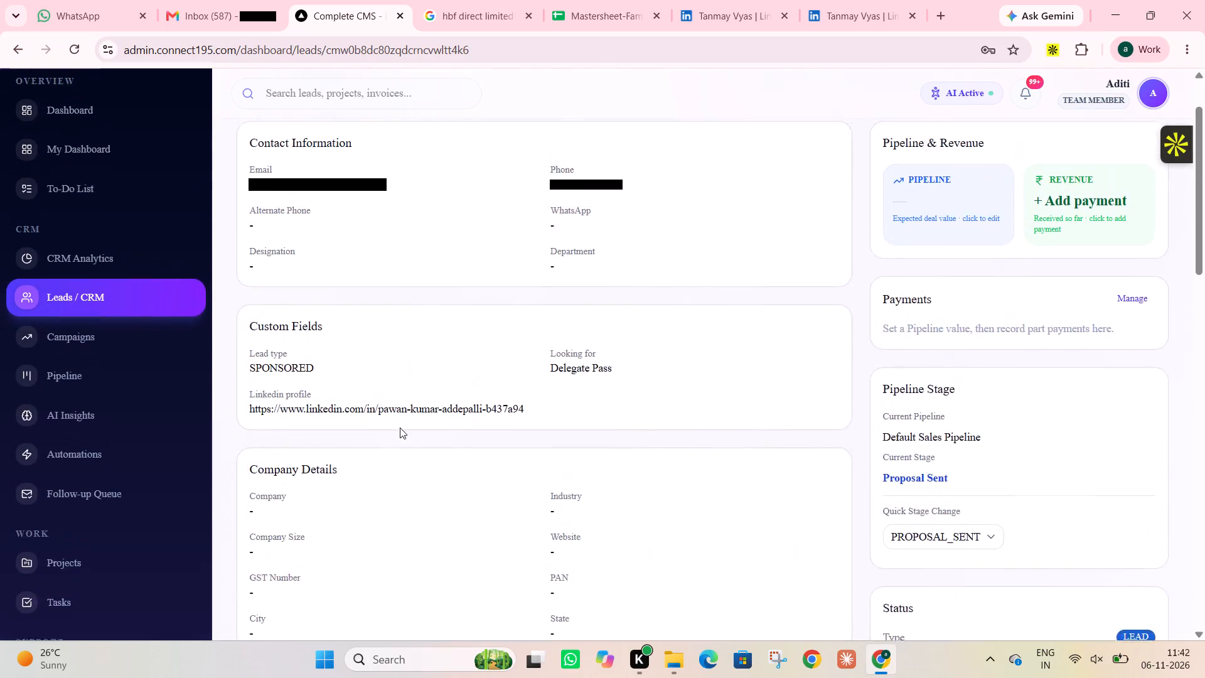
pyautogui.scroll(-7, 400, 428)
pyautogui.scroll(3, 400, 428)
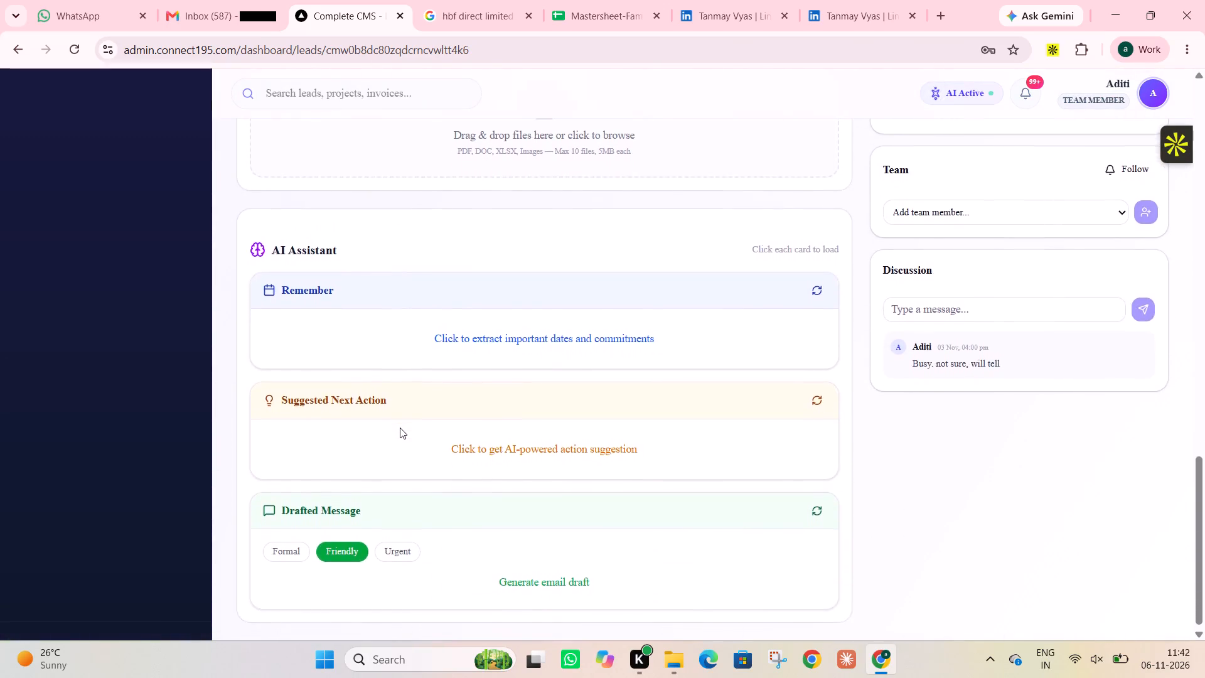
pyautogui.scroll(7, 400, 428)
pyautogui.click(254, 163)
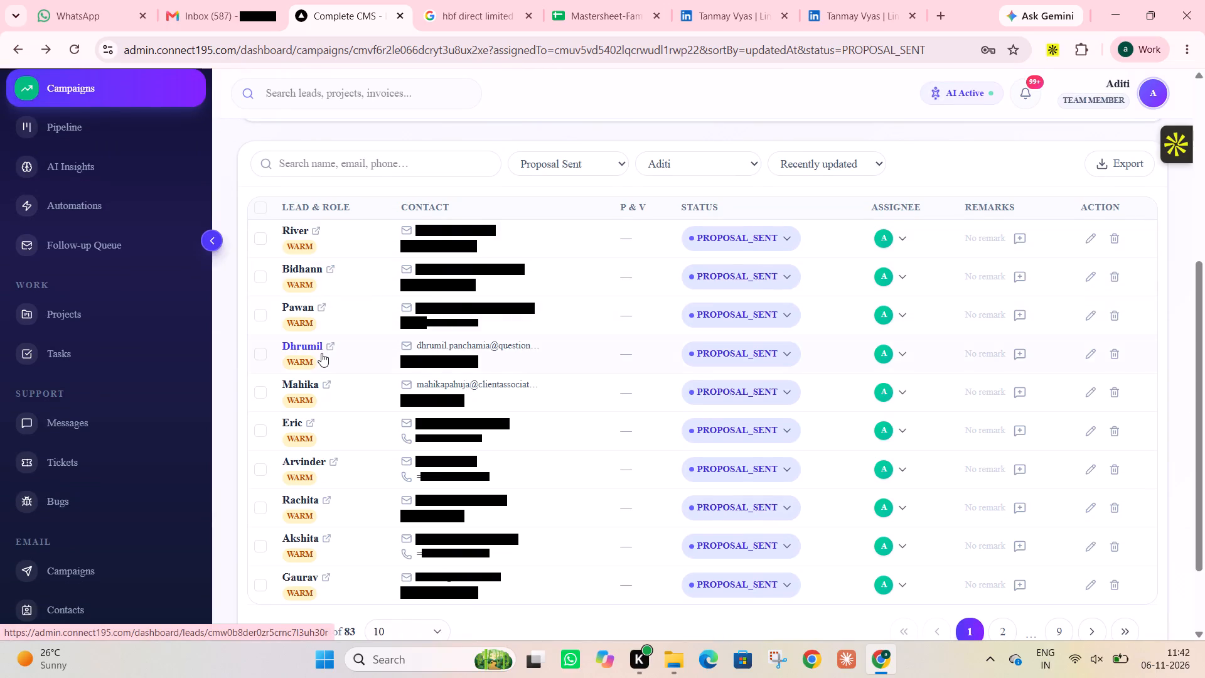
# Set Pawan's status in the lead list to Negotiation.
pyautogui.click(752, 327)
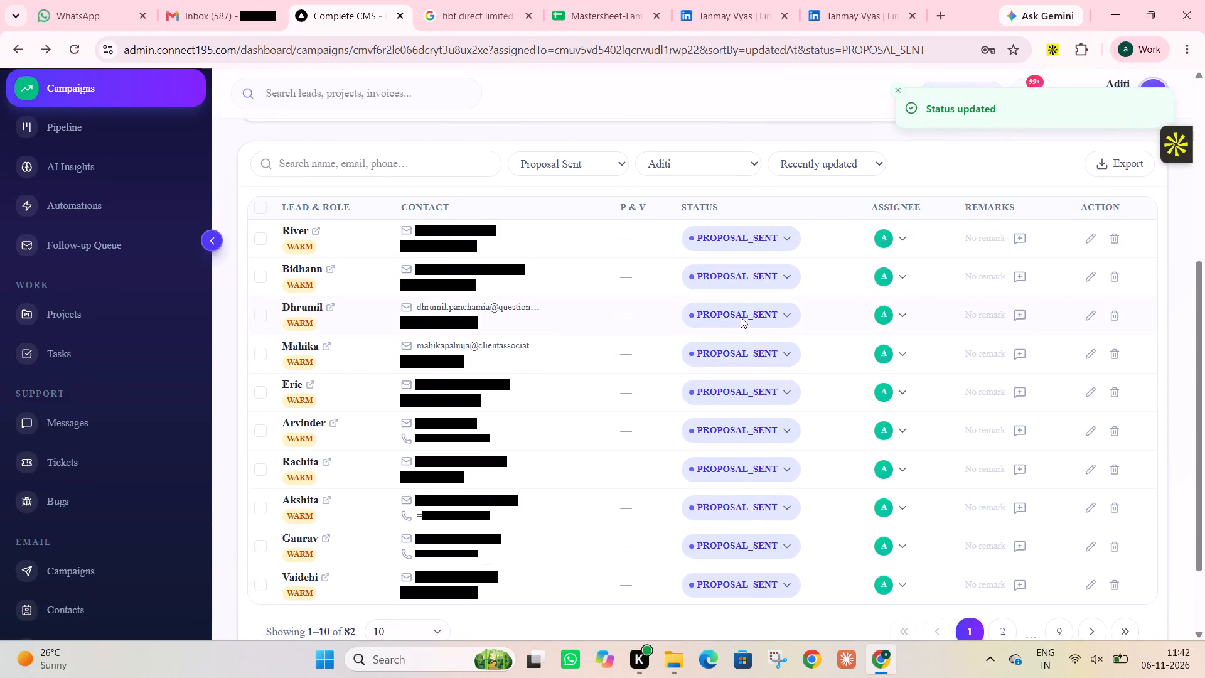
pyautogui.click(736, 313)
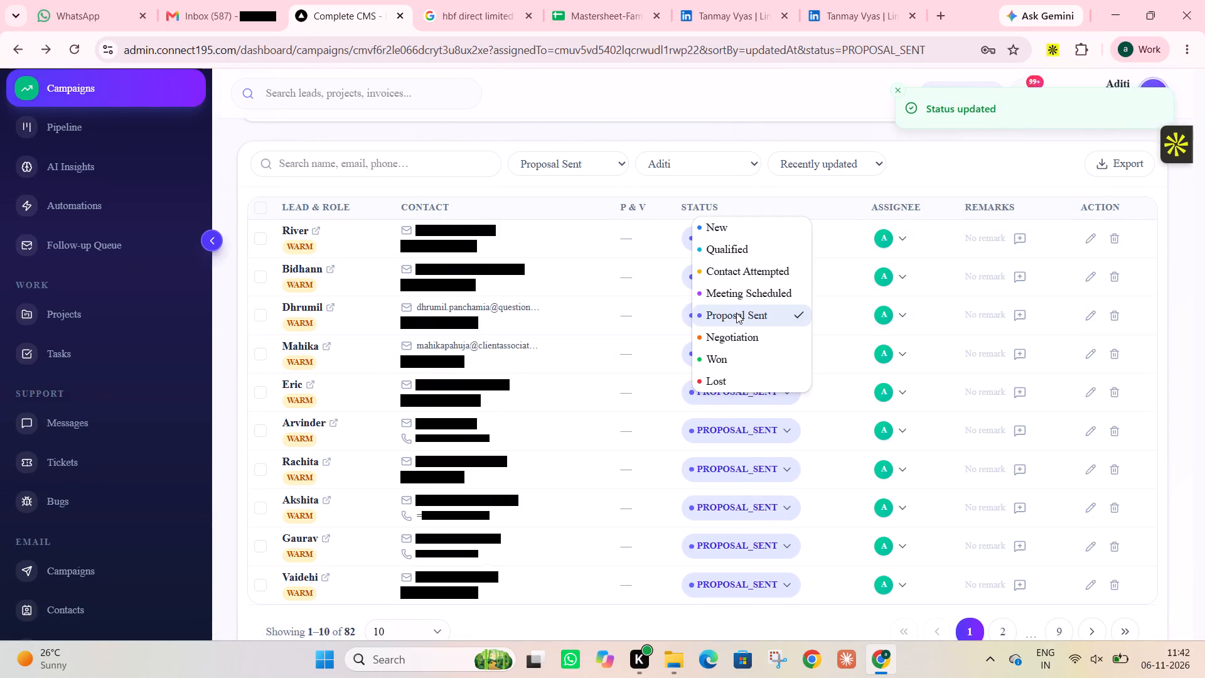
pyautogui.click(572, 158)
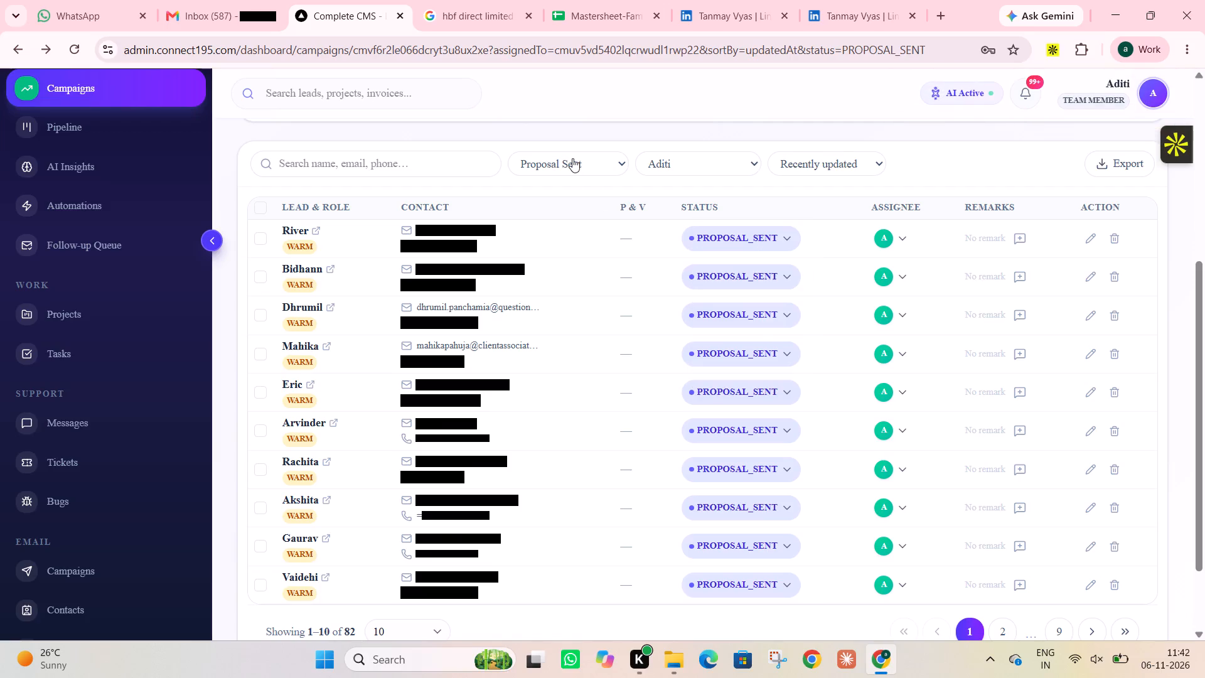
# Switch the status filter to Meeting Scheduled and on to Negotiation to locate Pawan's lead.
pyautogui.click(557, 169)
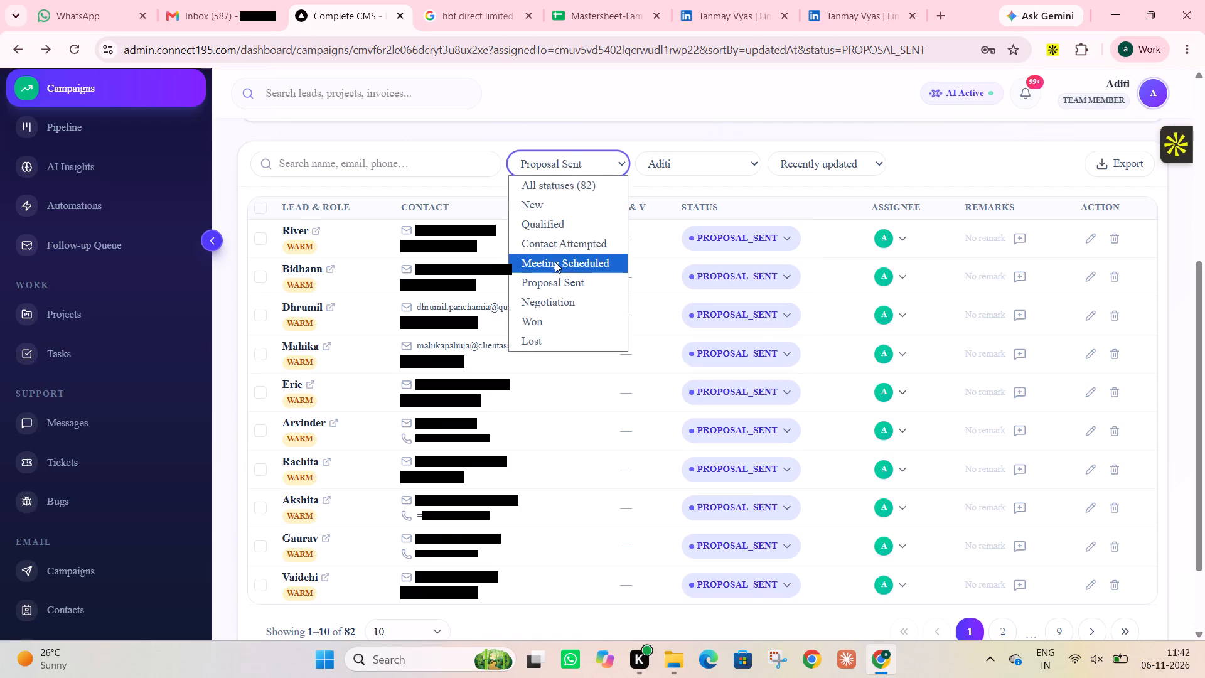
pyautogui.click(555, 262)
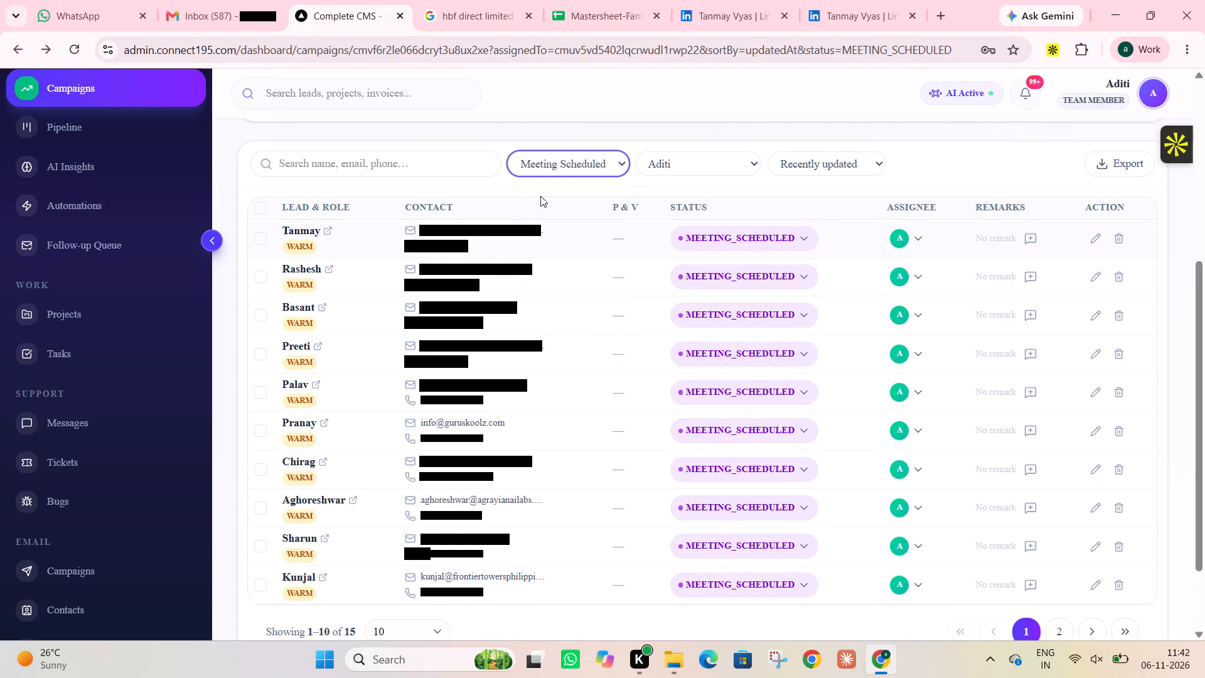
pyautogui.click(549, 167)
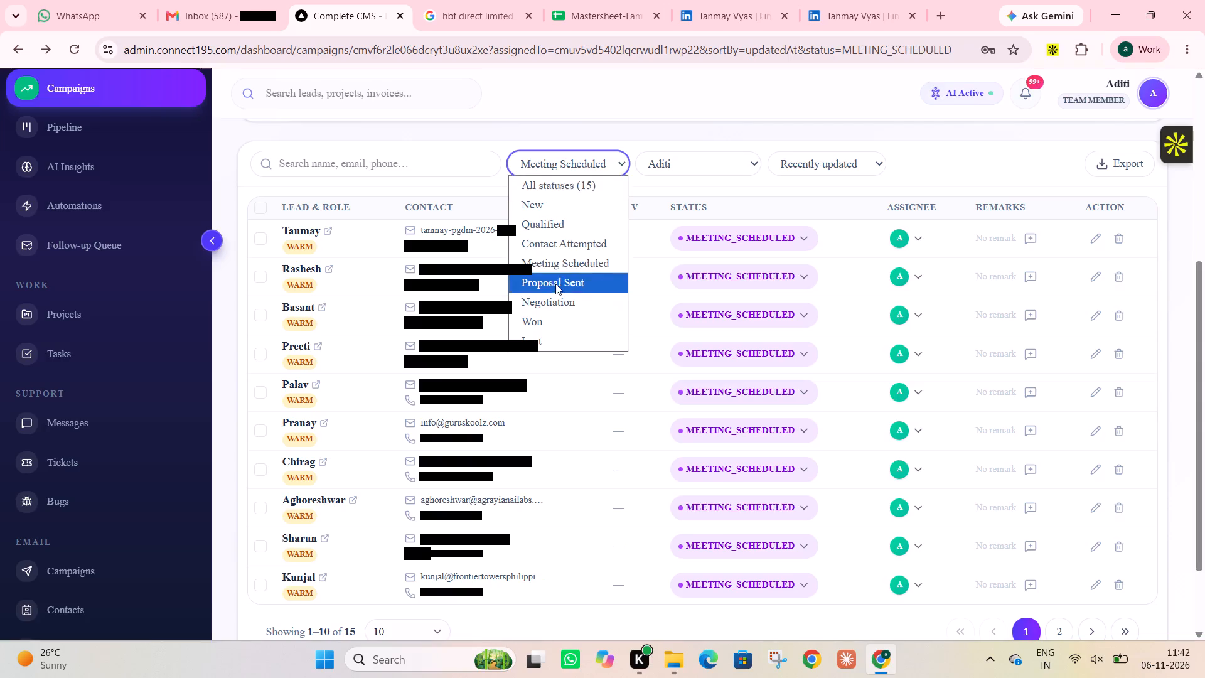
pyautogui.click(557, 295)
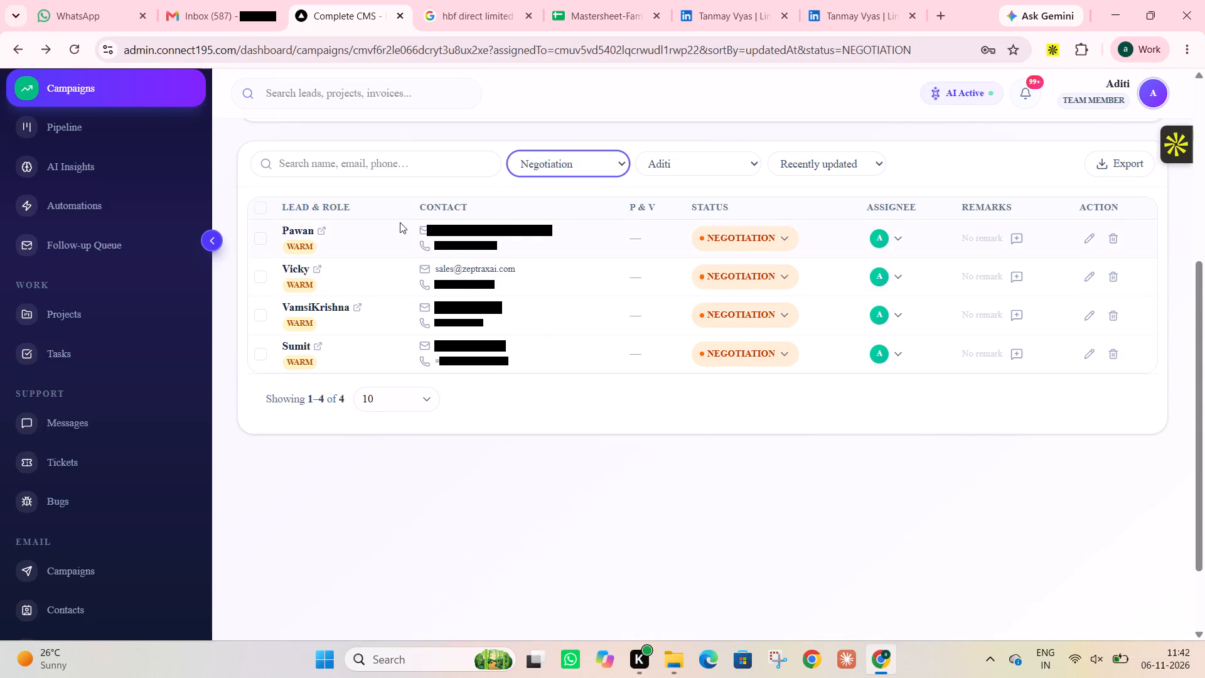
# Change the status of Pawan's lead in the Negotiation list to Meeting Scheduled.
pyautogui.click(717, 244)
pyautogui.click(731, 193)
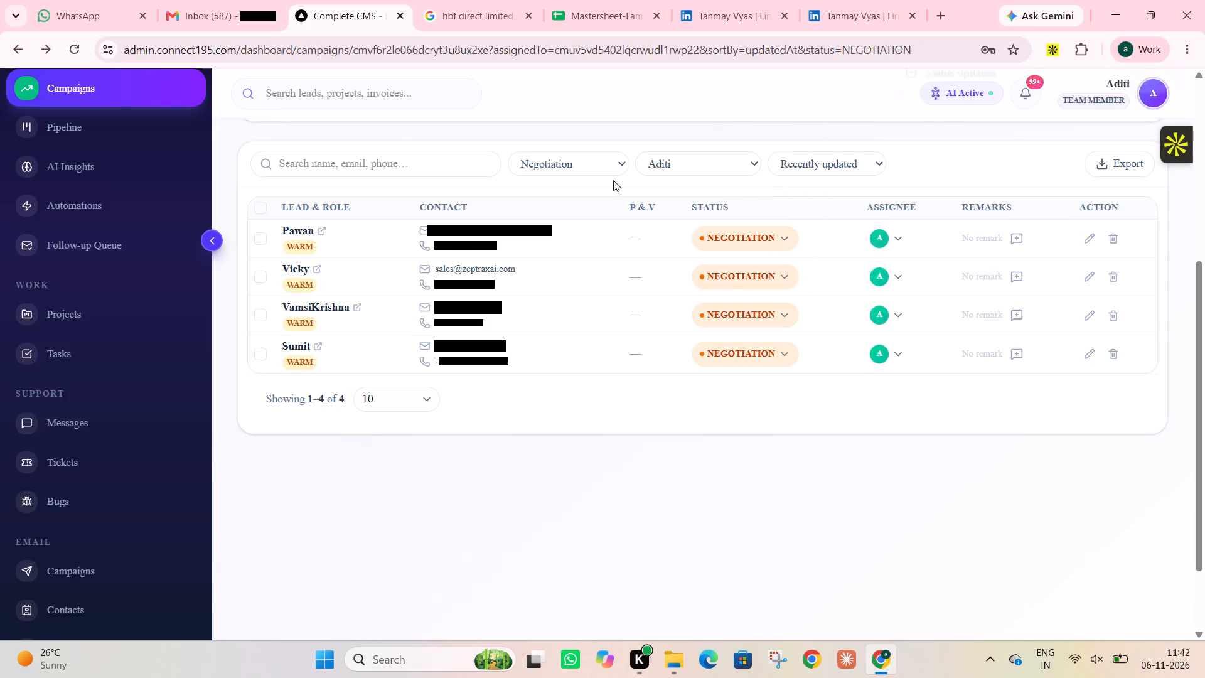
# Set the status filter back to Proposal Sent for Aditi's leads.
pyautogui.click(550, 159)
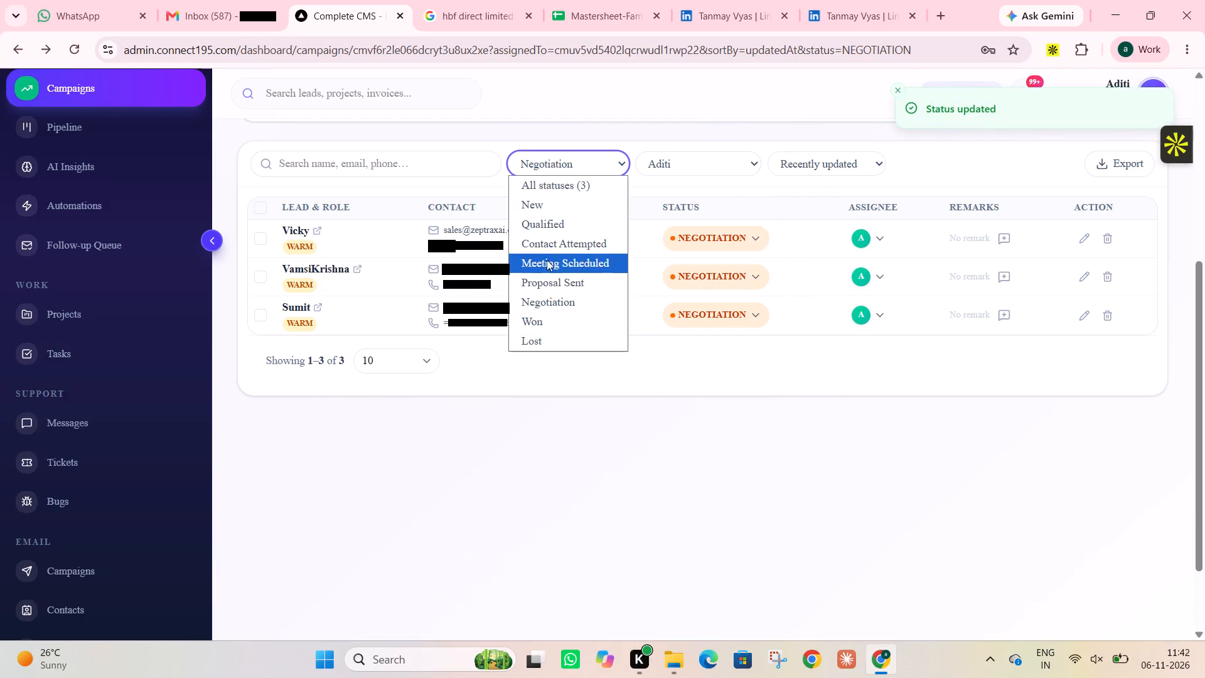
pyautogui.click(552, 283)
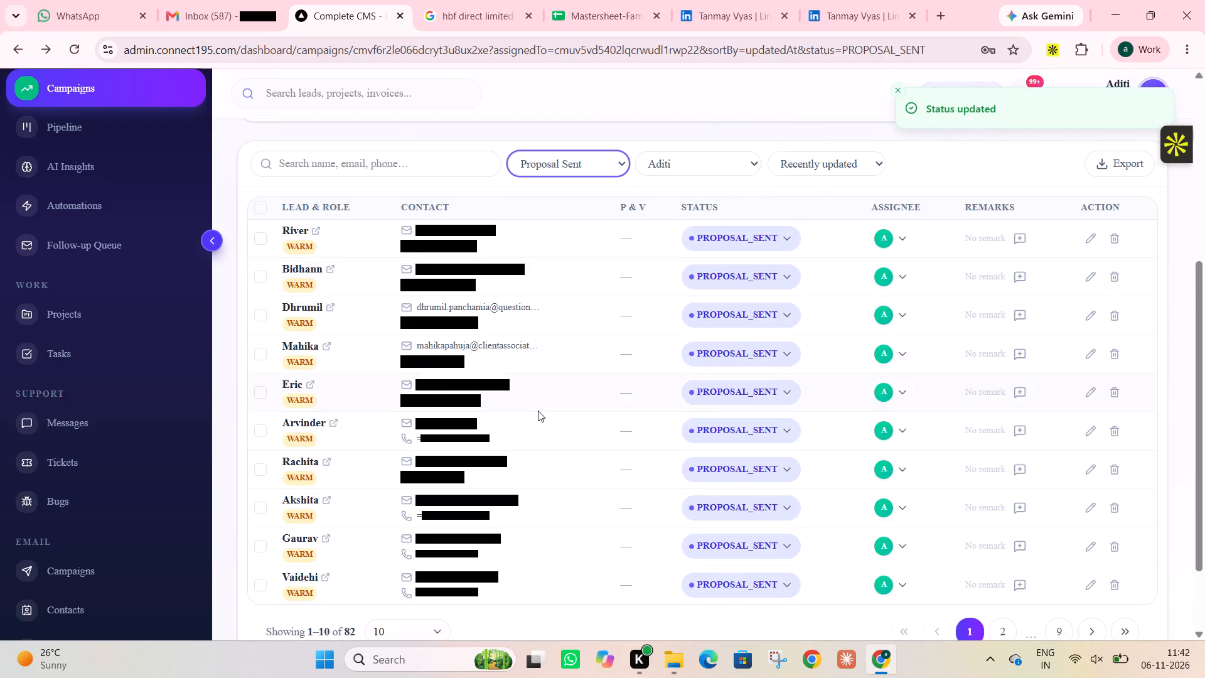
# Look through the first page of Aditi's Proposal Sent leads down to the end of the list.
pyautogui.scroll(-2, 538, 411)
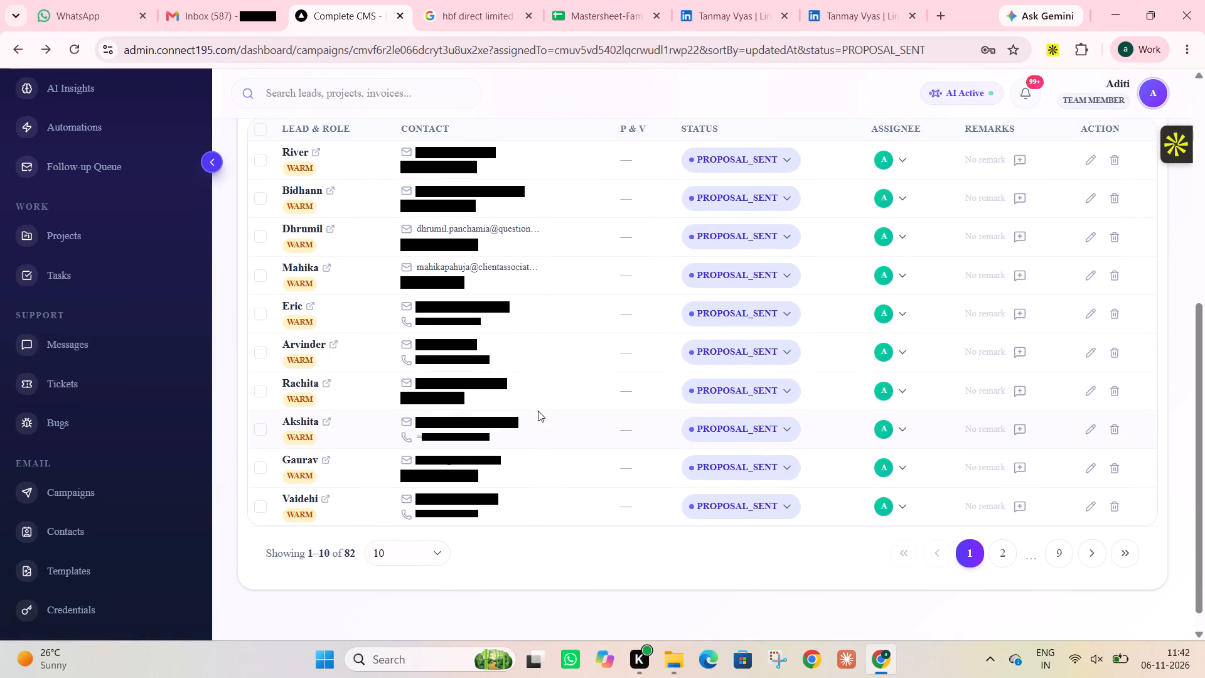
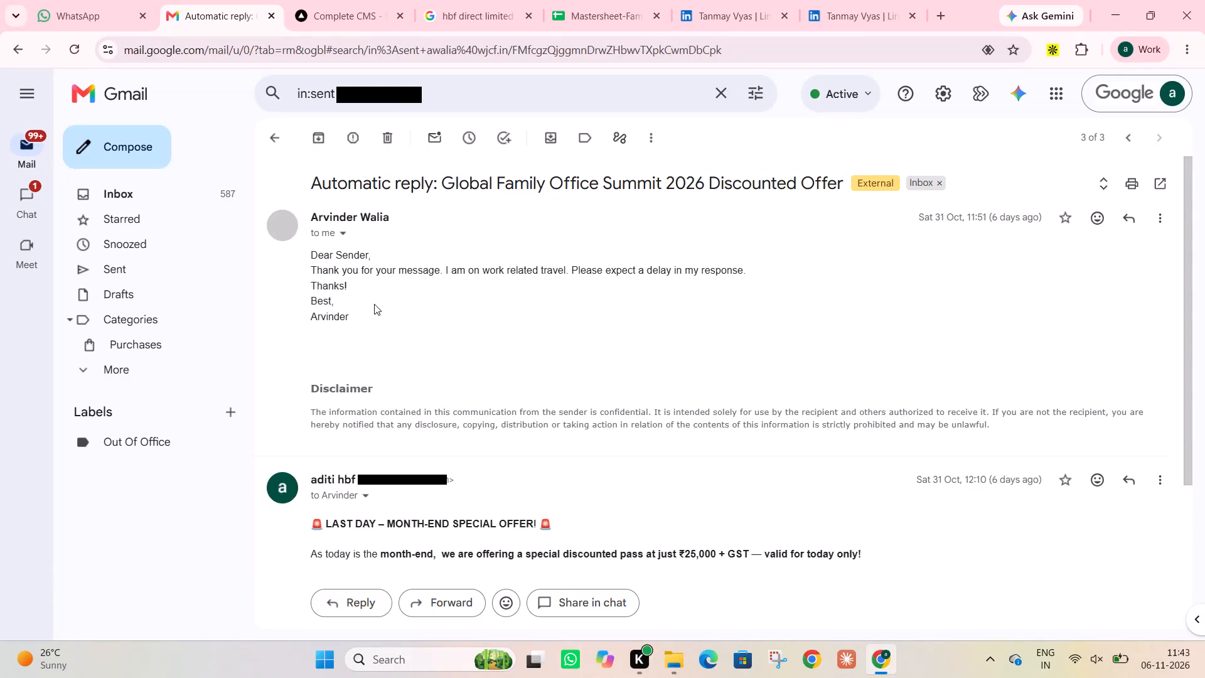
# Close Arvinder's automatic-reply thread, check the sent-mail search results, and return to the Proposal Sent lead list in the CMS.
pyautogui.click(278, 130)
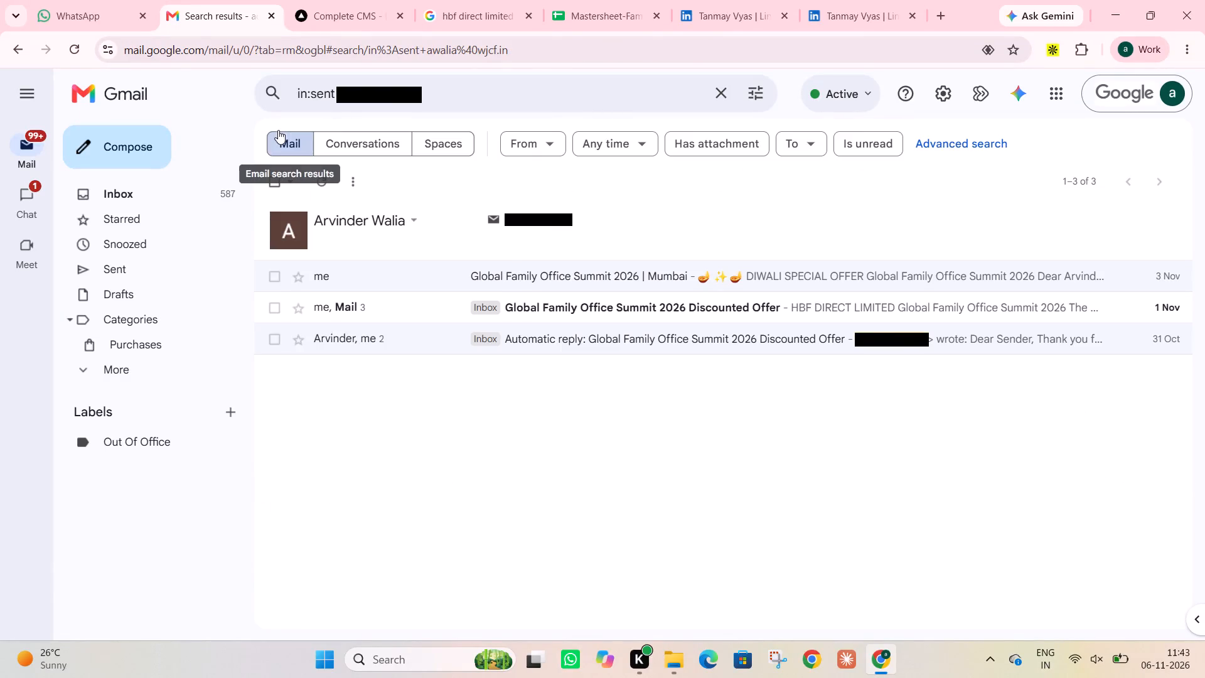
pyautogui.scroll(2, 419, 349)
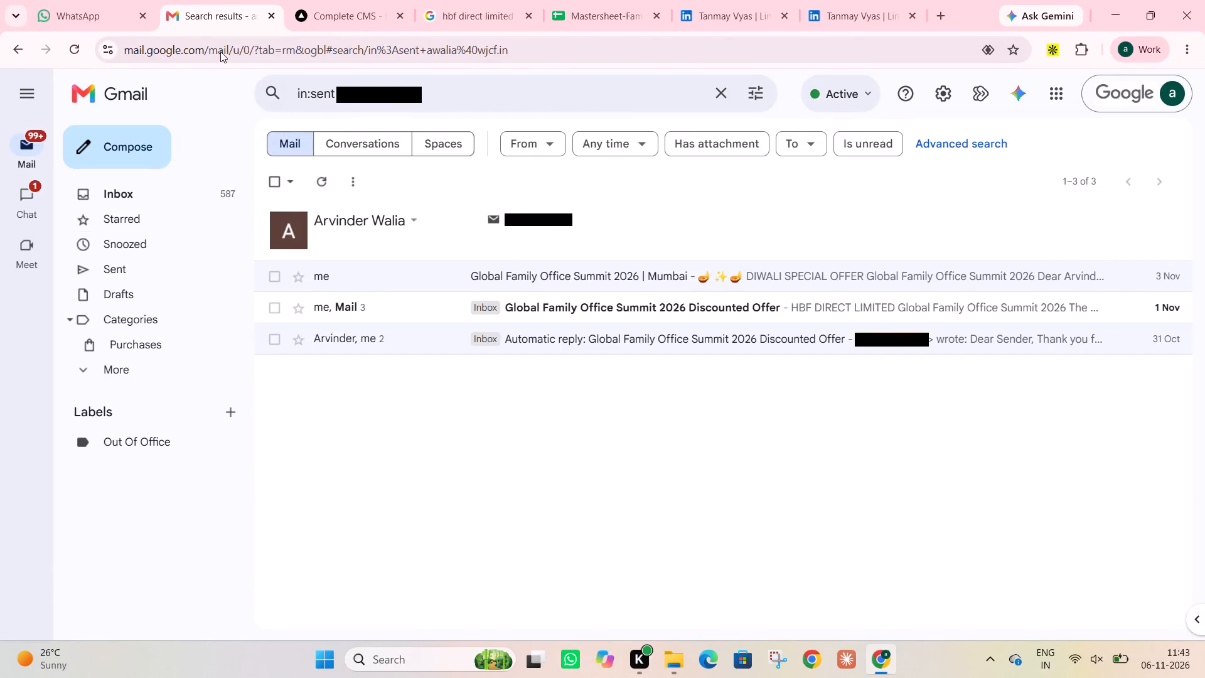
pyautogui.click(293, 0)
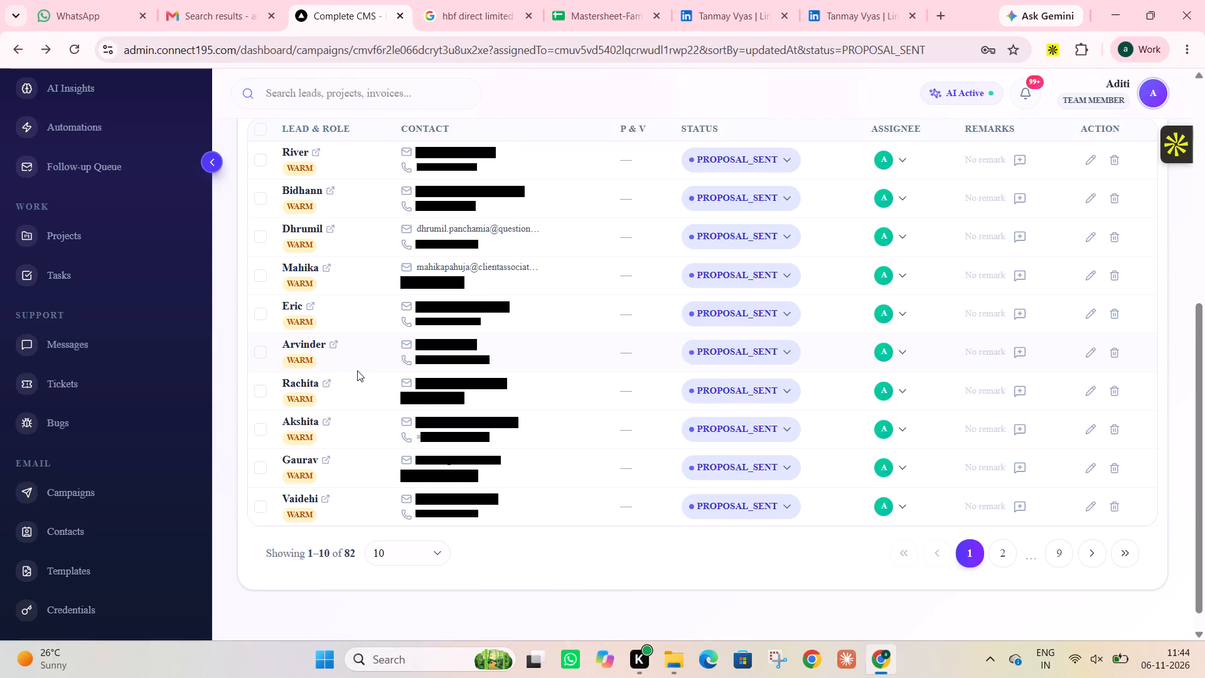
# Change the status of Arvinder's lead from the Proposal Sent list to Contact Attempted.
pyautogui.click(766, 365)
pyautogui.click(744, 353)
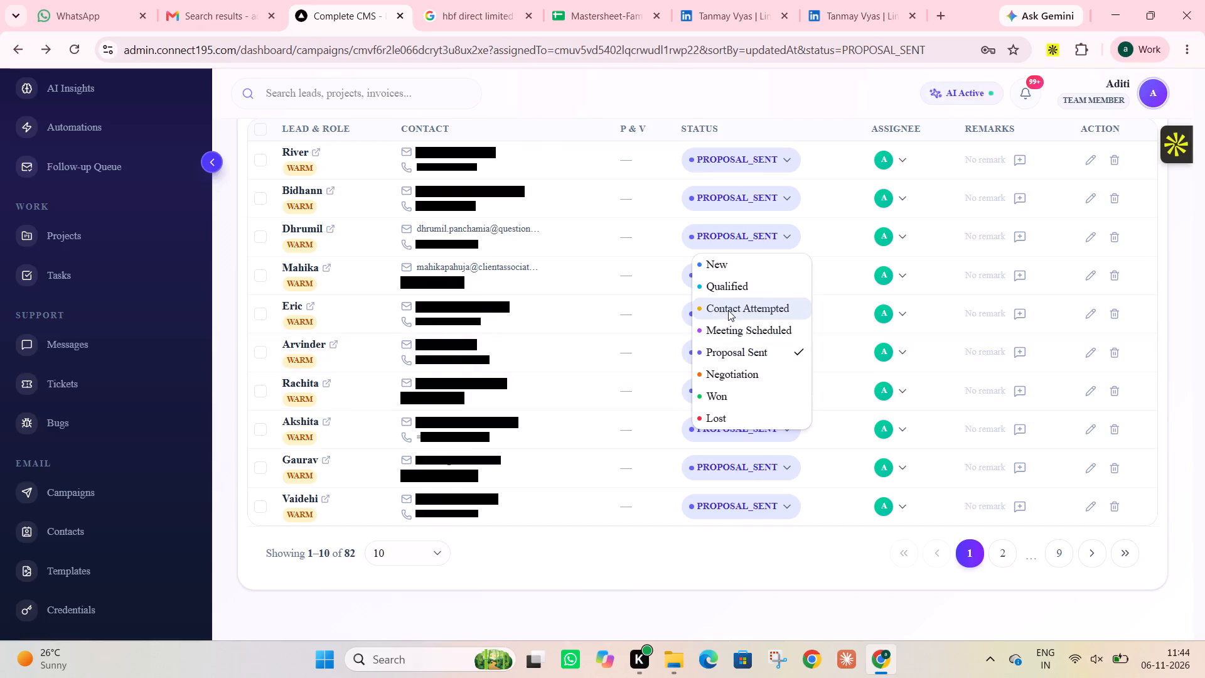
pyautogui.click(728, 310)
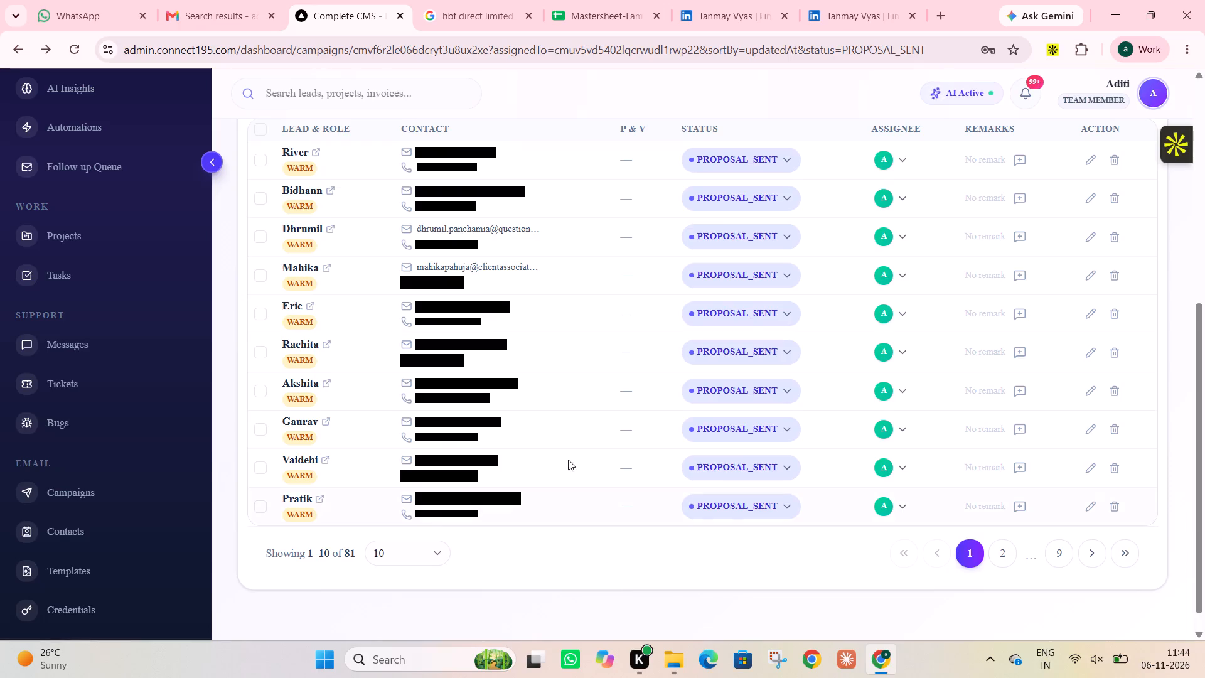
# Open Rachita's lead record and view the LinkedIn profile linked in its custom fields in a new tab.
pyautogui.click(303, 343)
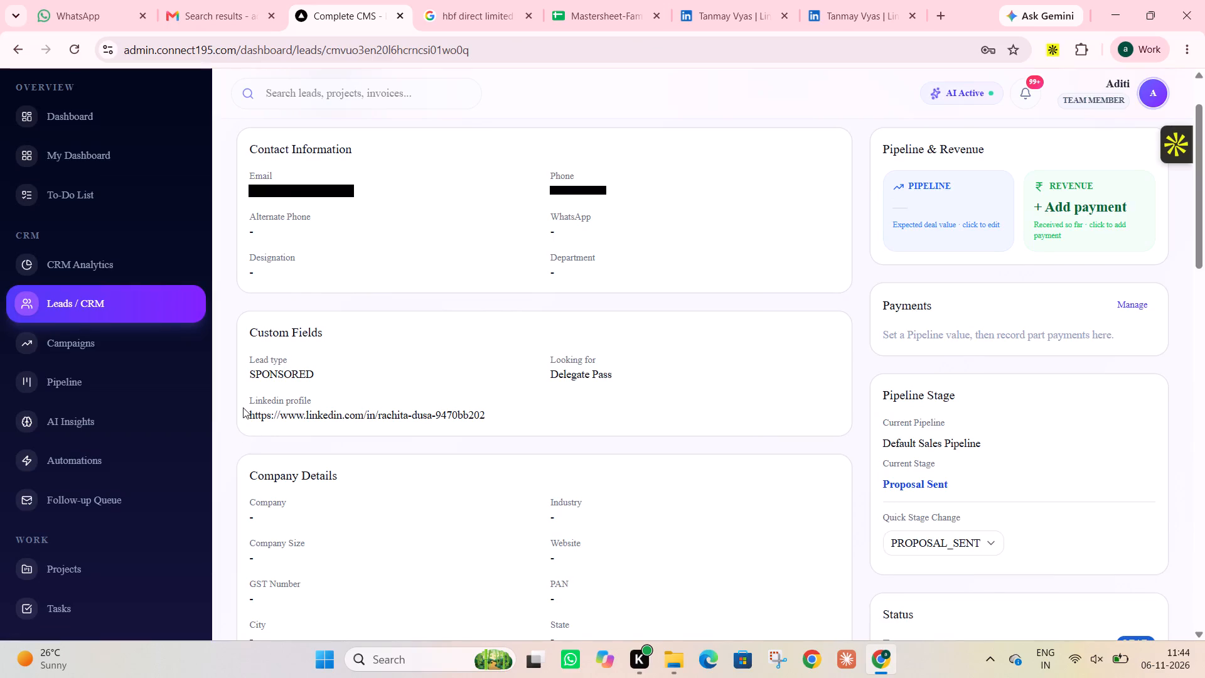
pyautogui.moveTo(243, 407); pyautogui.dragTo(491, 425)
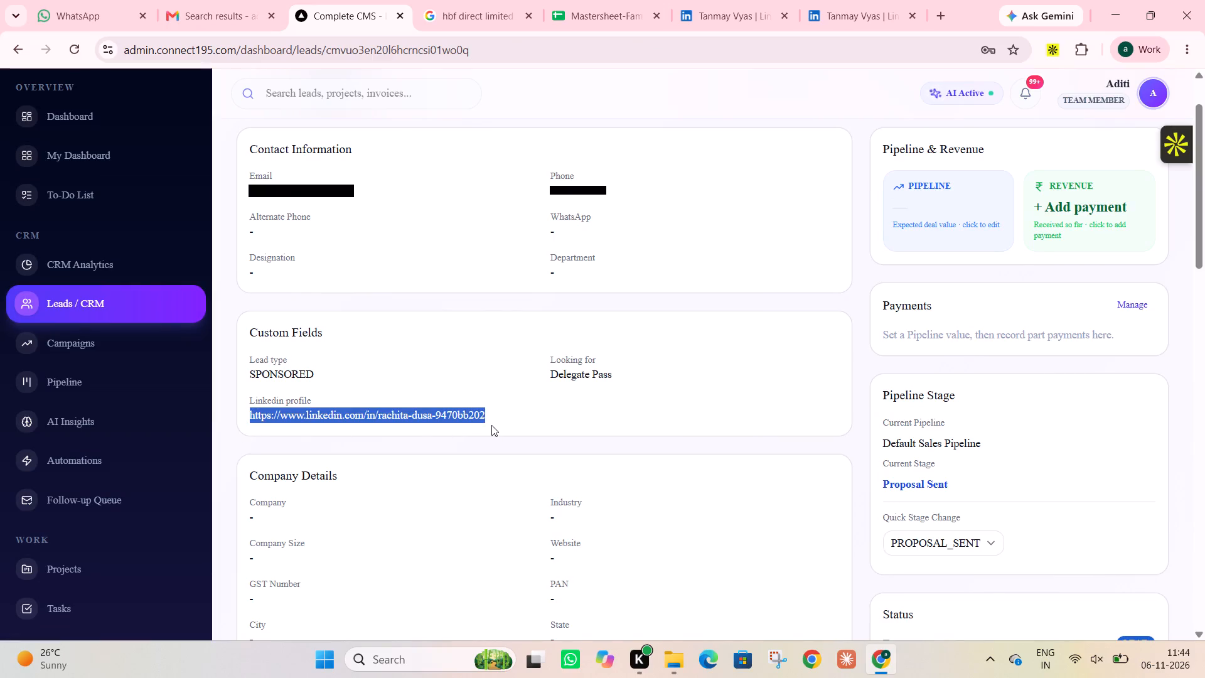
pyautogui.hotkey('ctrl', 'c')
pyautogui.click(941, 16)
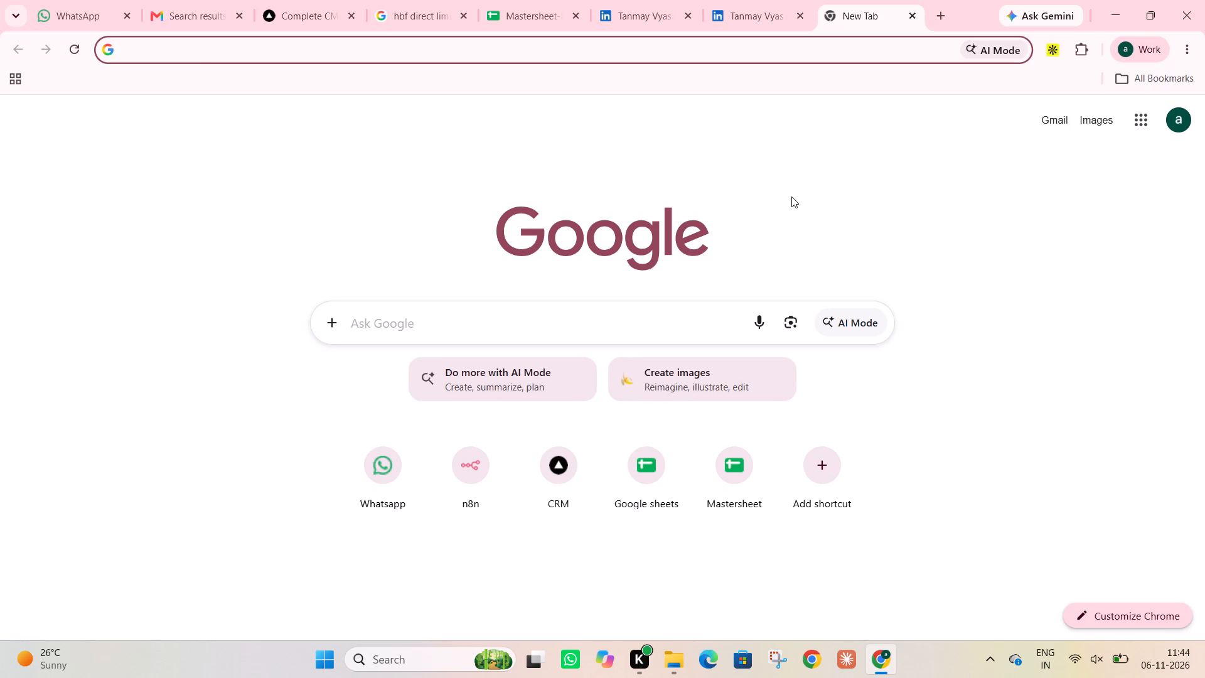
pyautogui.hotkey('ctrl', 'v')
pyautogui.press('Return')
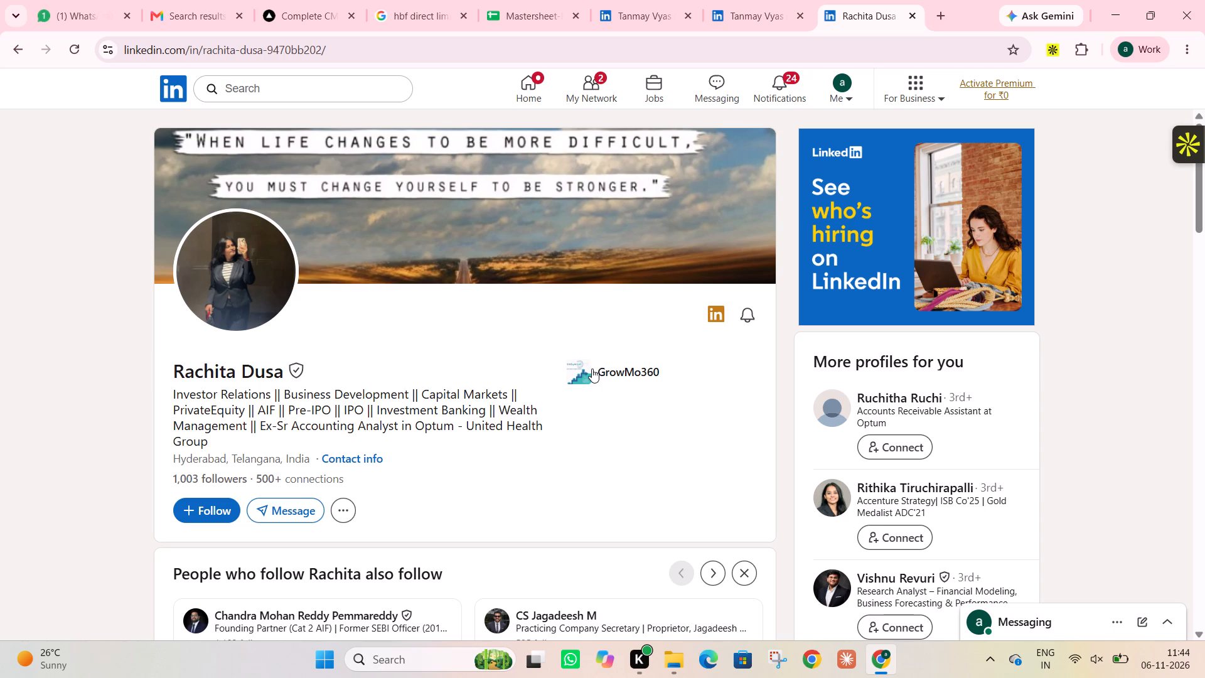
pyautogui.moveTo(592, 369); pyautogui.dragTo(674, 370)
pyautogui.hotkey('ctrl', 'c')
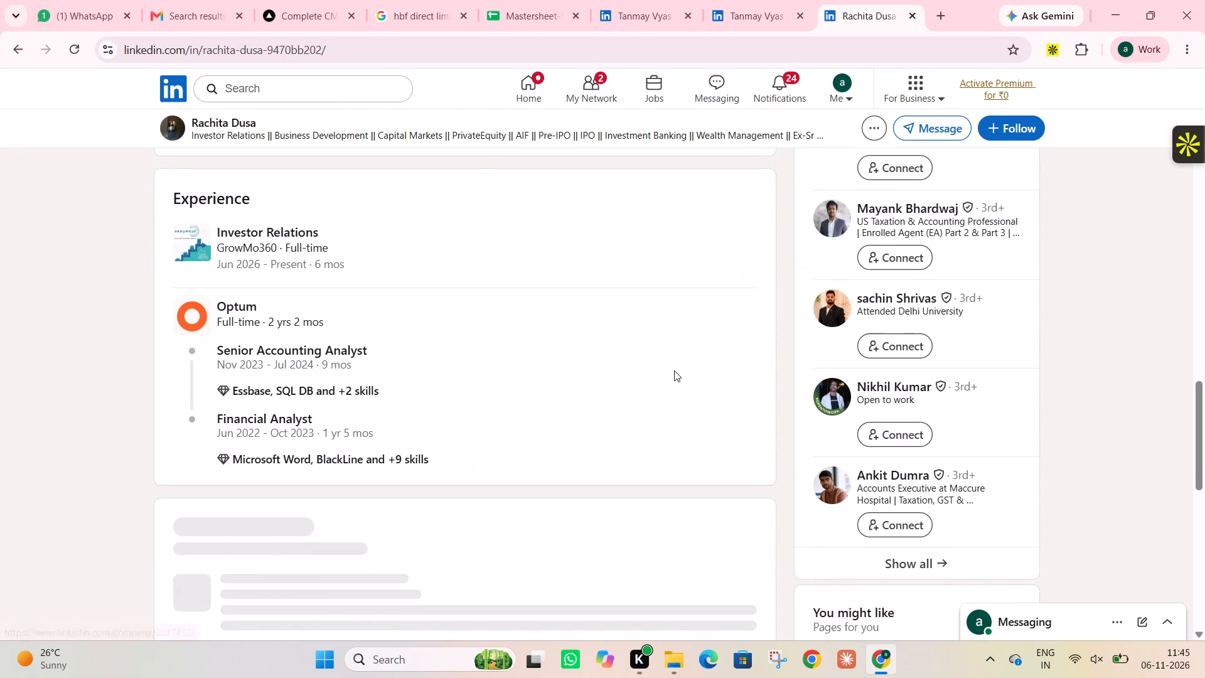
pyautogui.click(944, 14)
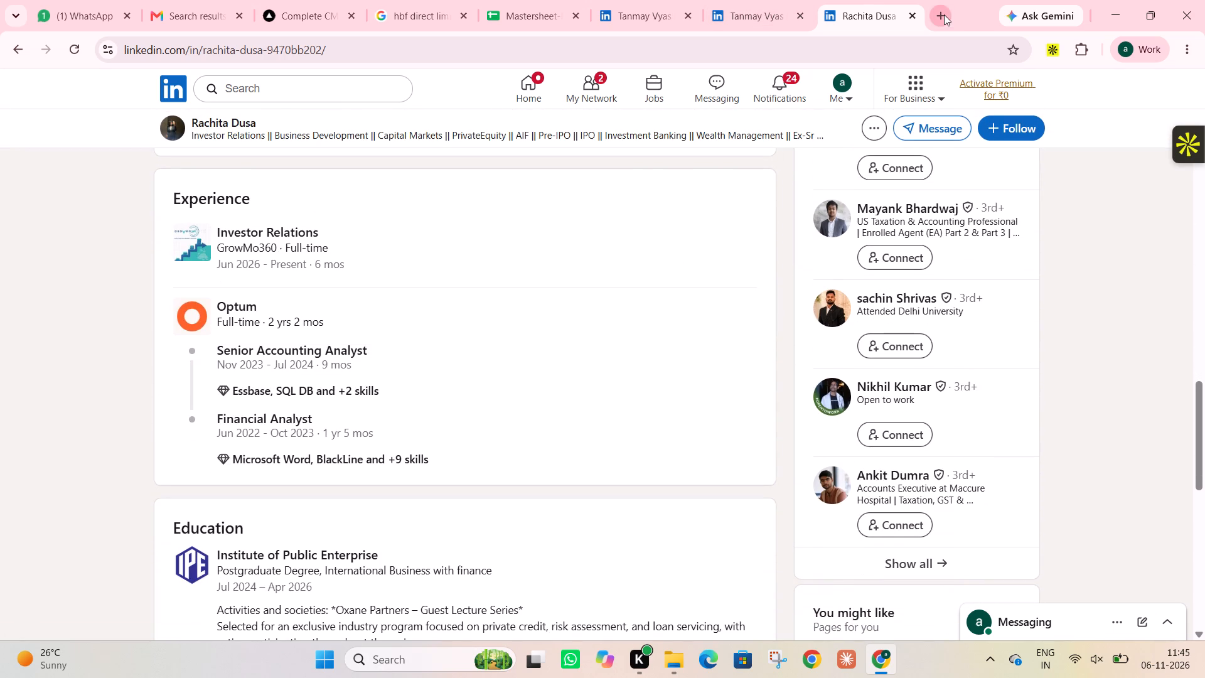
pyautogui.hotkey('ctrl', 'v')
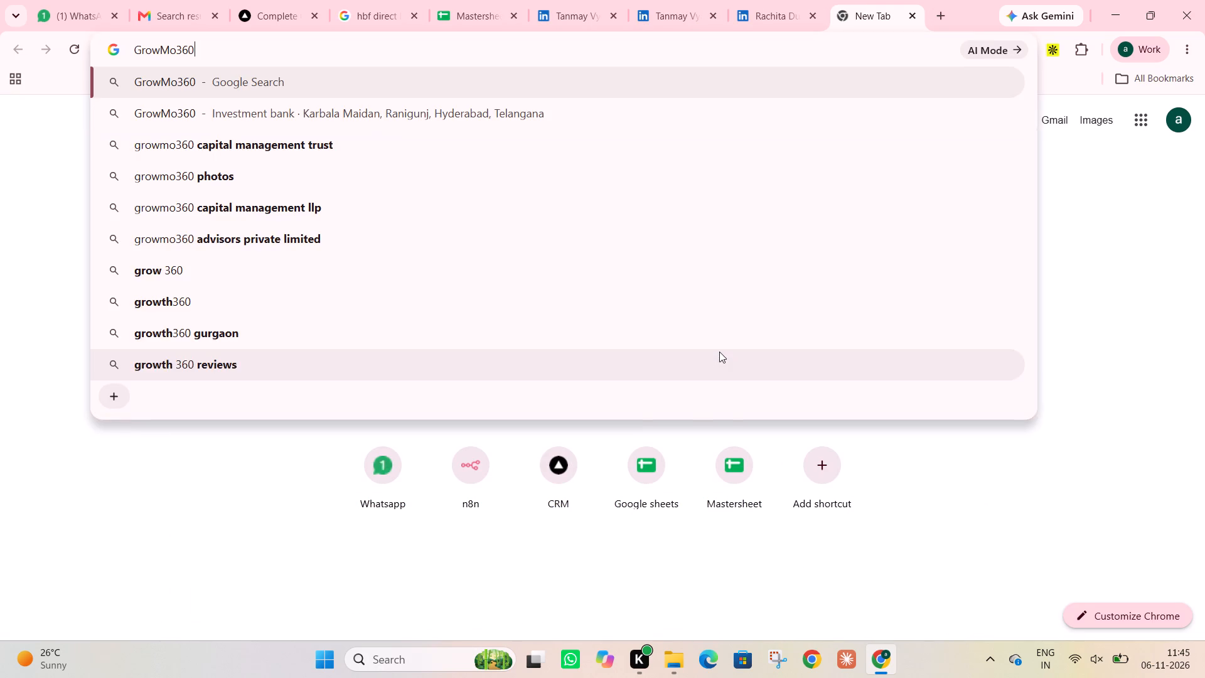
pyautogui.press('Return')
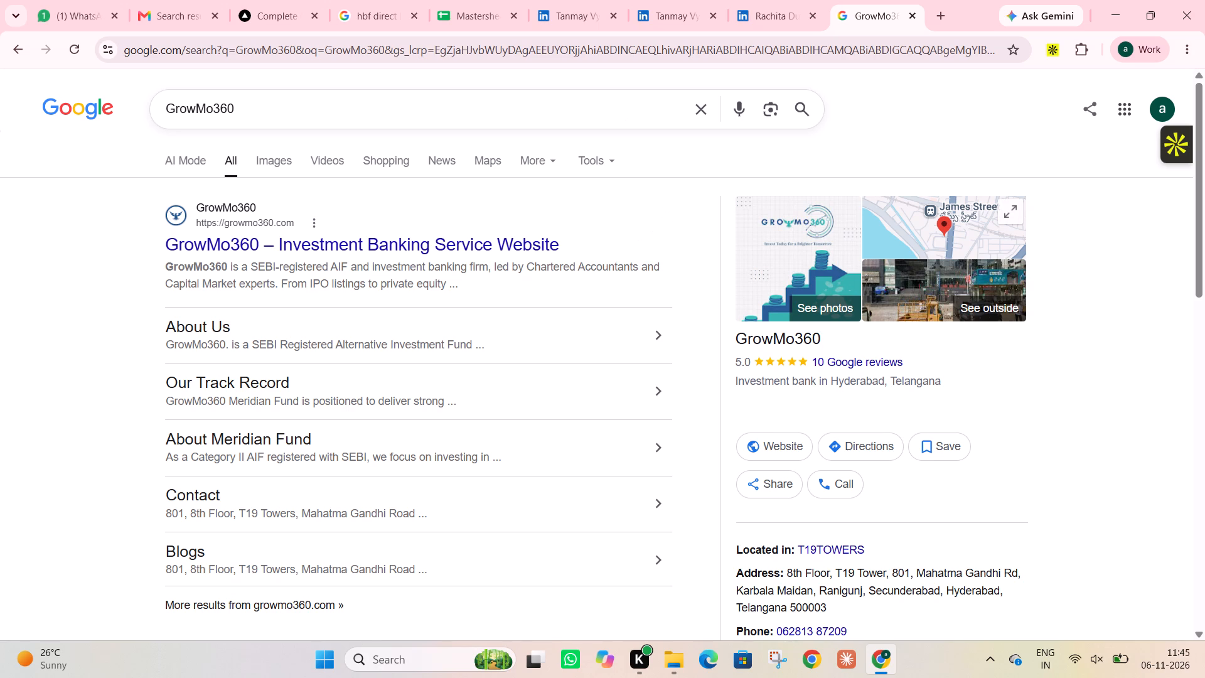
pyautogui.click(776, 0)
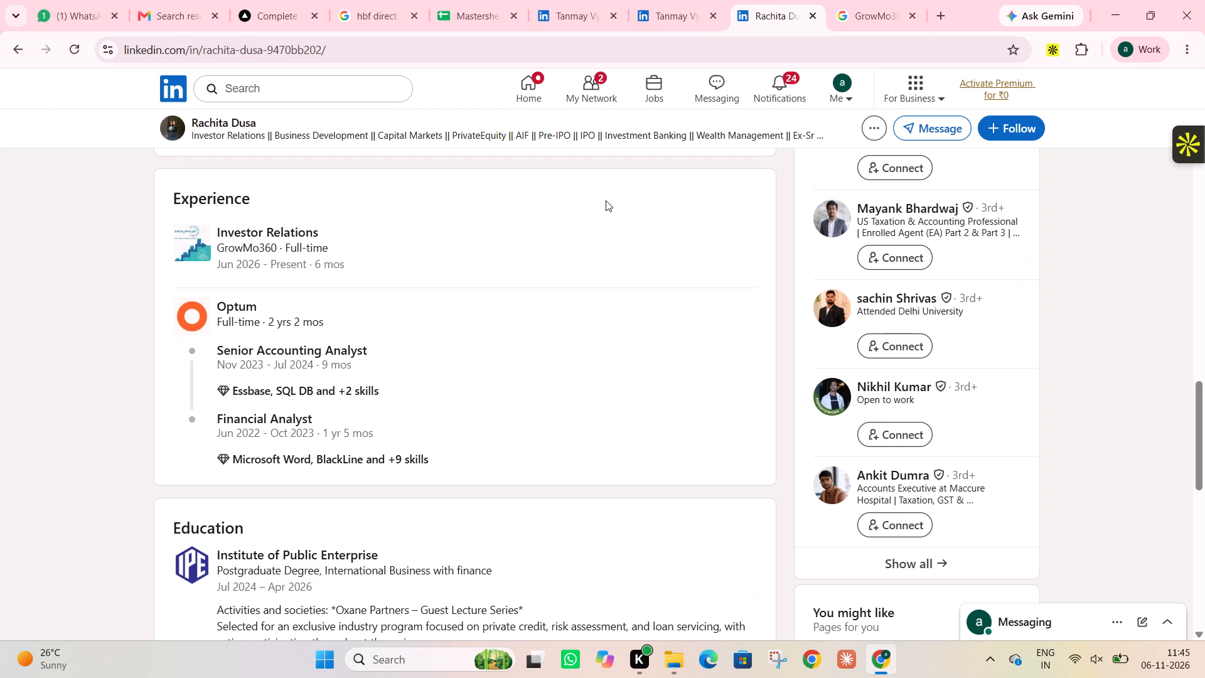
pyautogui.scroll(10, 595, 210)
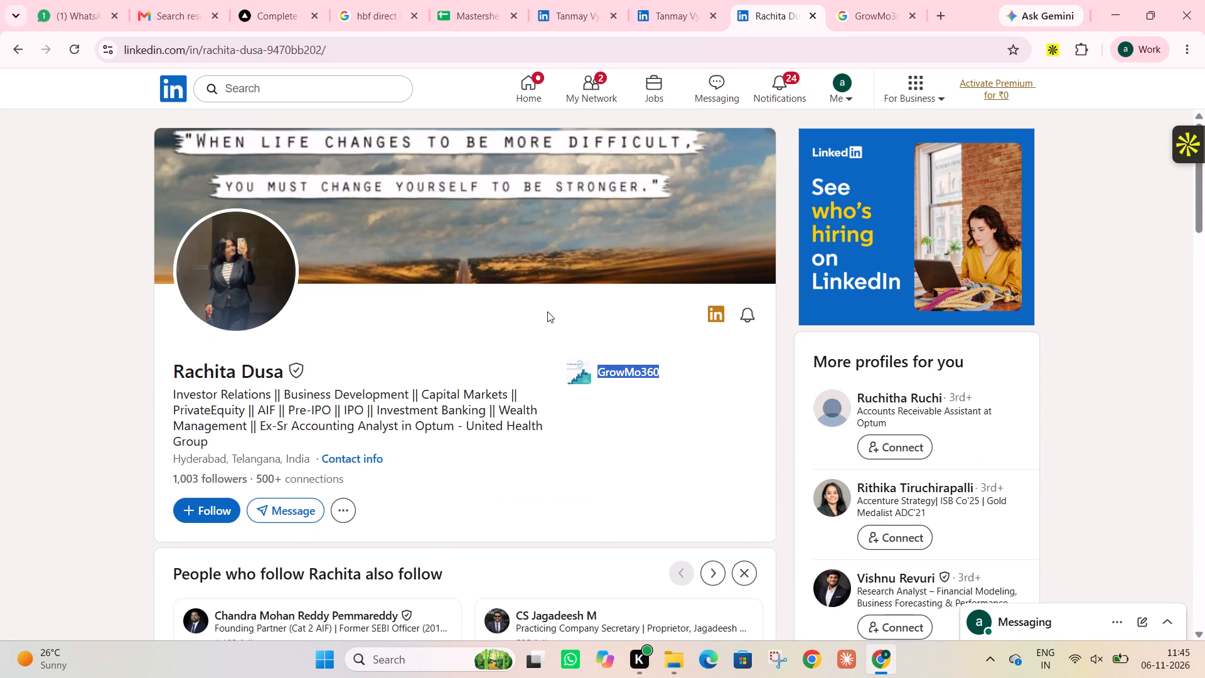
# Close the two older LinkedIn profile tabs from the previous lead check.
pyautogui.click(710, 17)
pyautogui.click(612, 16)
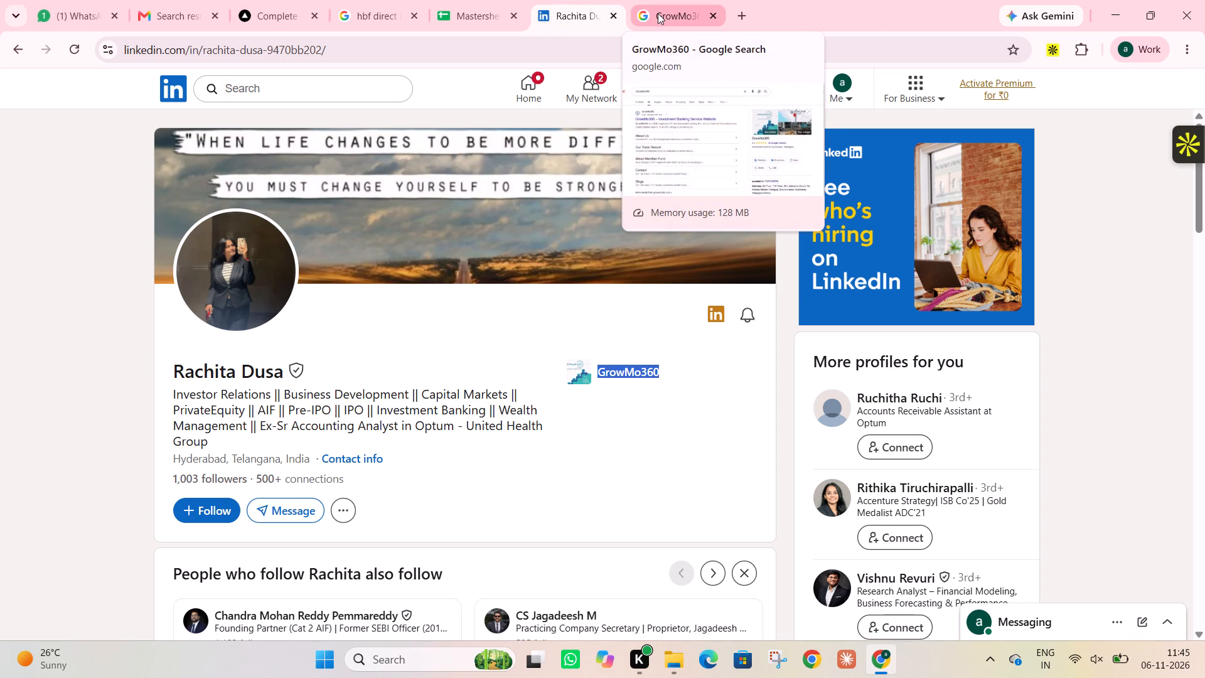
# Review Rachita's lead record in the CMS alongside the GrowMo360 search results.
pyautogui.click(241, 0)
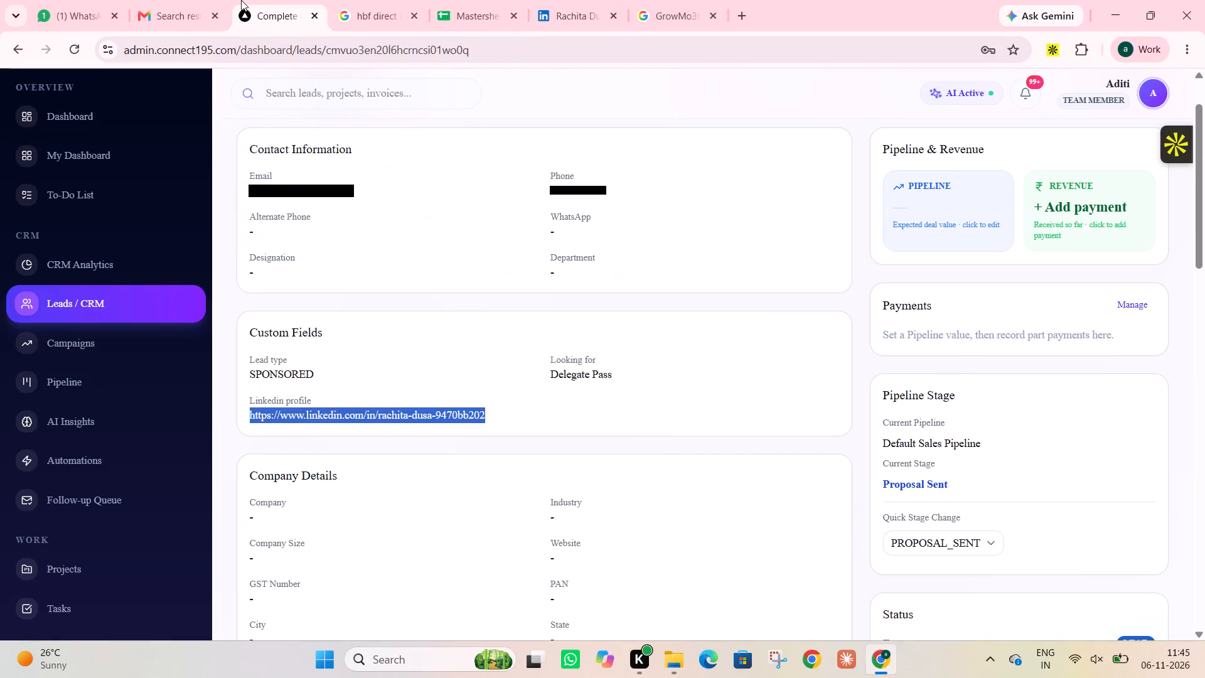
pyautogui.click(298, 291)
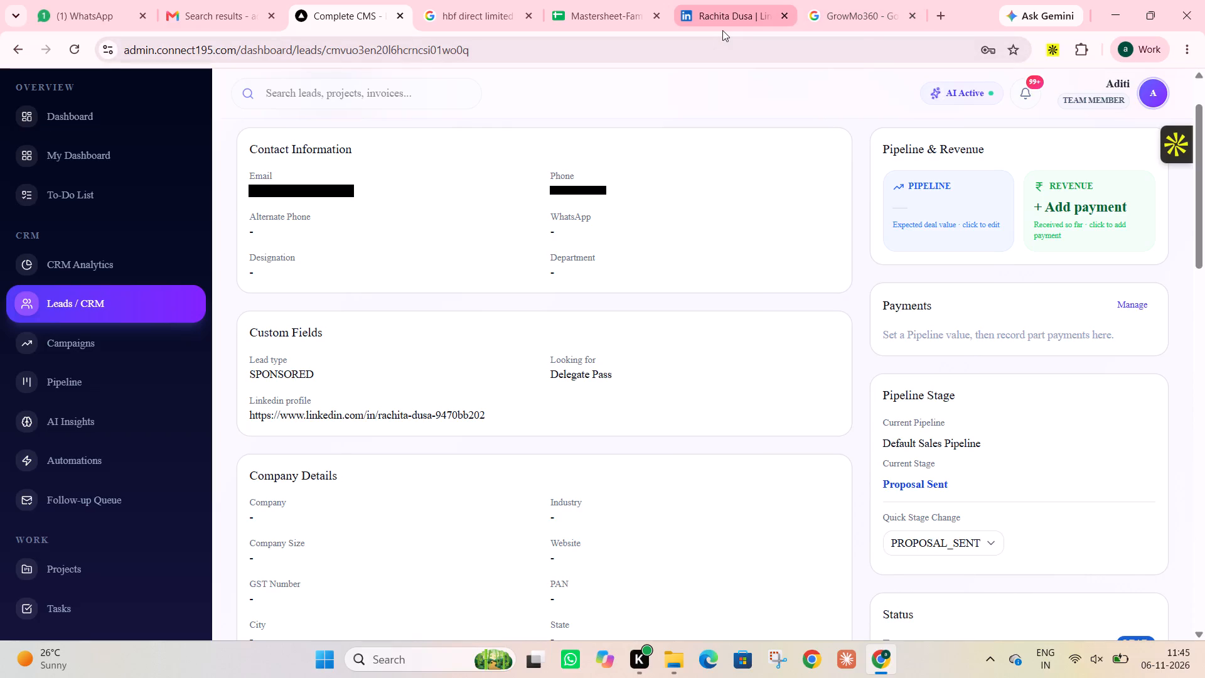
pyautogui.click(835, 0)
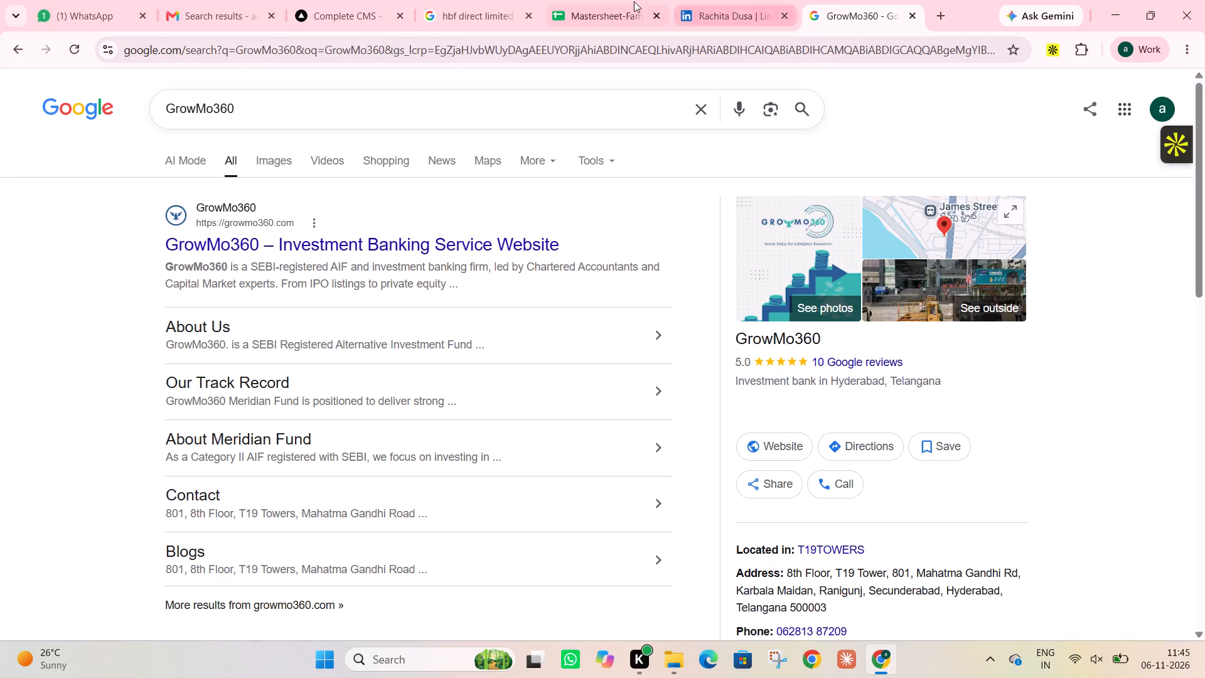
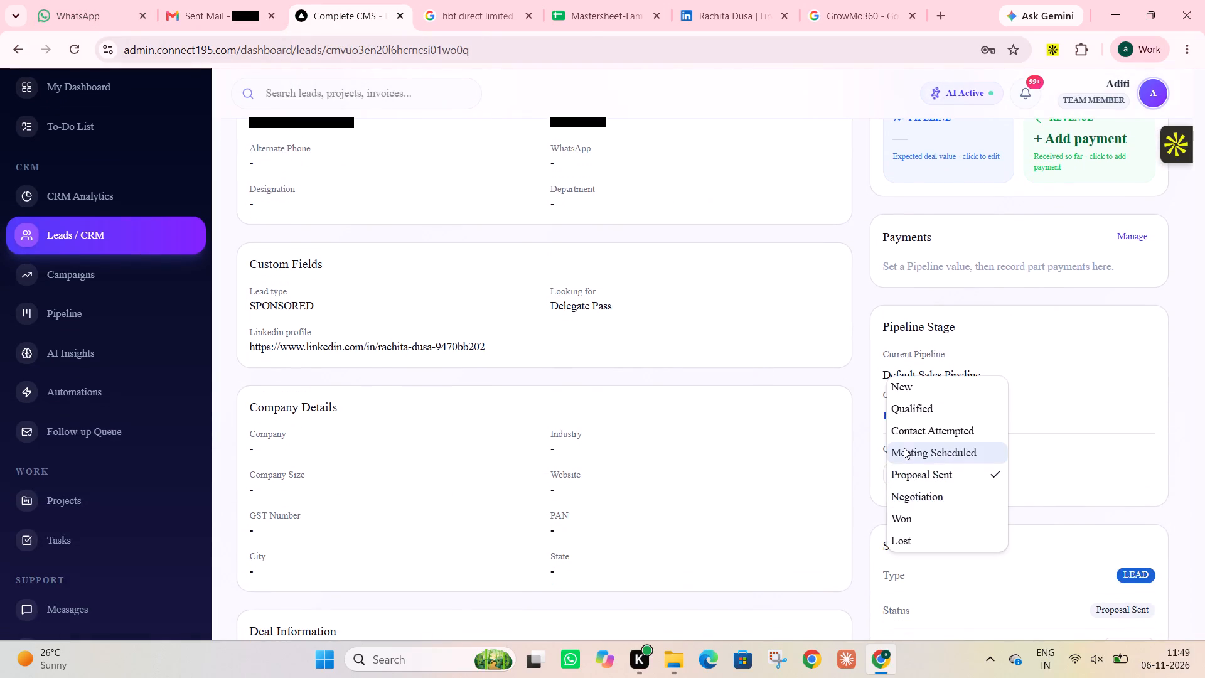
pyautogui.click(903, 448)
# Post the discussion note "call tomorrow for update" on Rachita's lead record and return to the Proposal Sent lead list.
pyautogui.scroll(-7, 710, 449)
pyautogui.scroll(1, 550, 413)
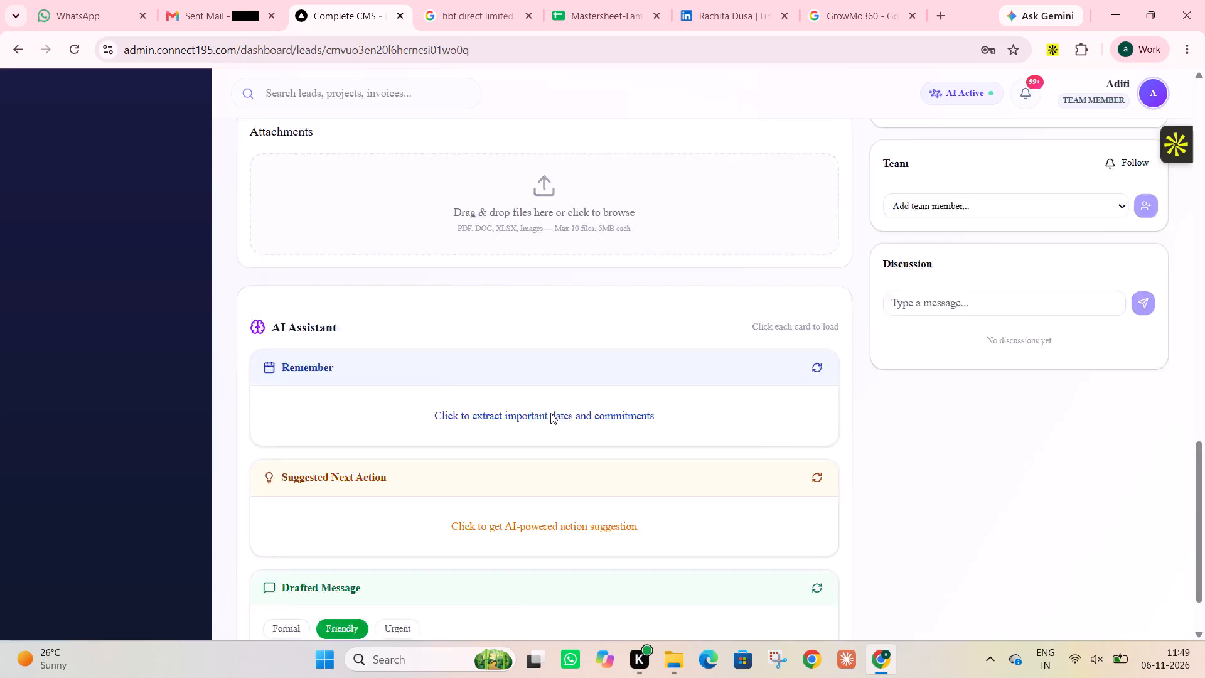
pyautogui.scroll(3, 550, 413)
pyautogui.click(358, 323)
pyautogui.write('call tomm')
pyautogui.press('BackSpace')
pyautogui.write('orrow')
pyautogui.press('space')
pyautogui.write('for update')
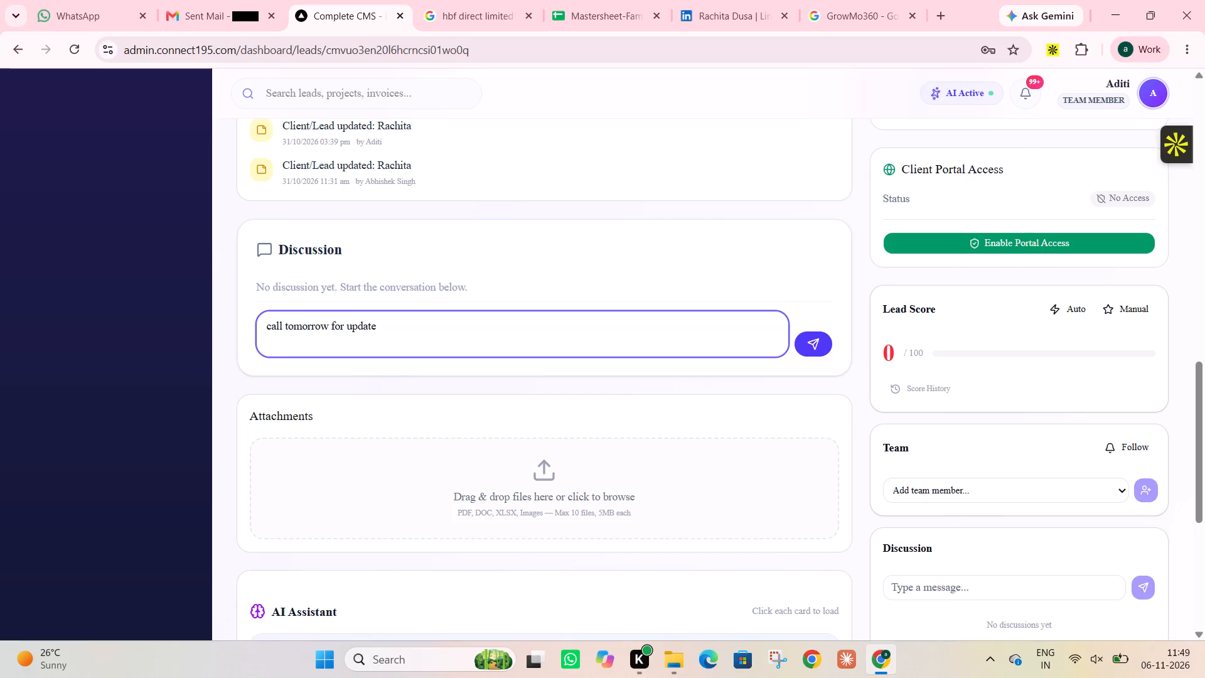
pyautogui.click(802, 344)
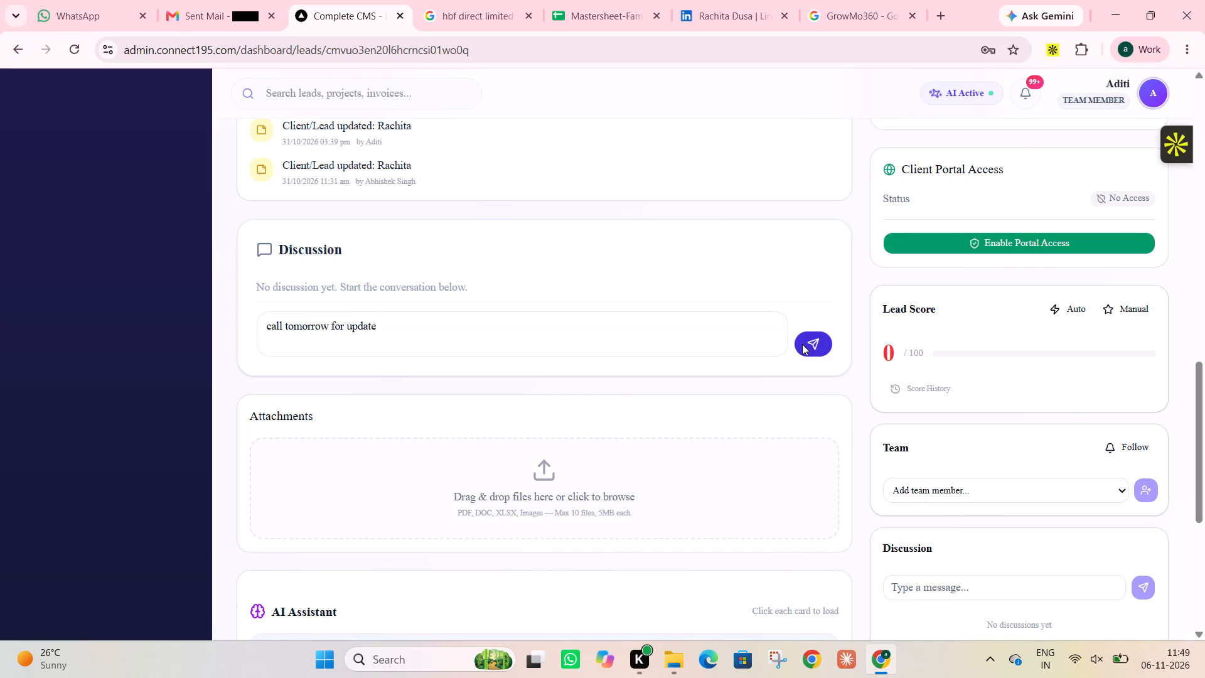
pyautogui.scroll(7, 571, 274)
pyautogui.scroll(6, 412, 286)
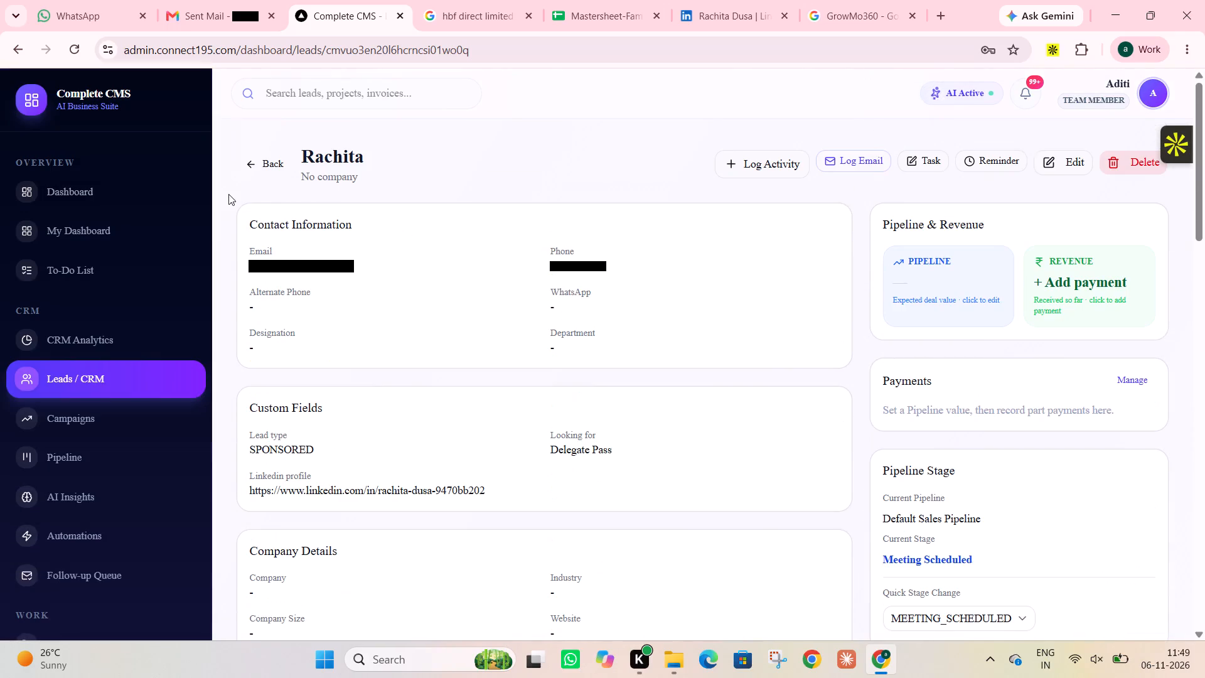
pyautogui.click(251, 164)
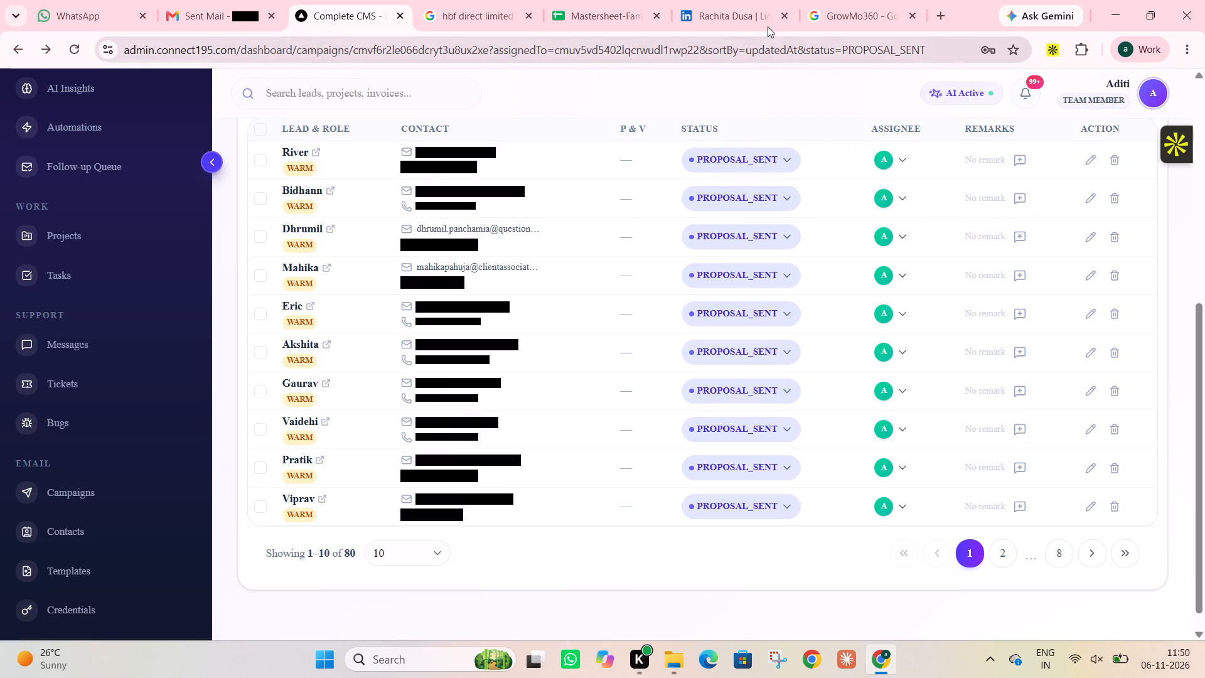
# Close the GrowMo360 search results tab left from the previous lead check.
pyautogui.click(850, 16)
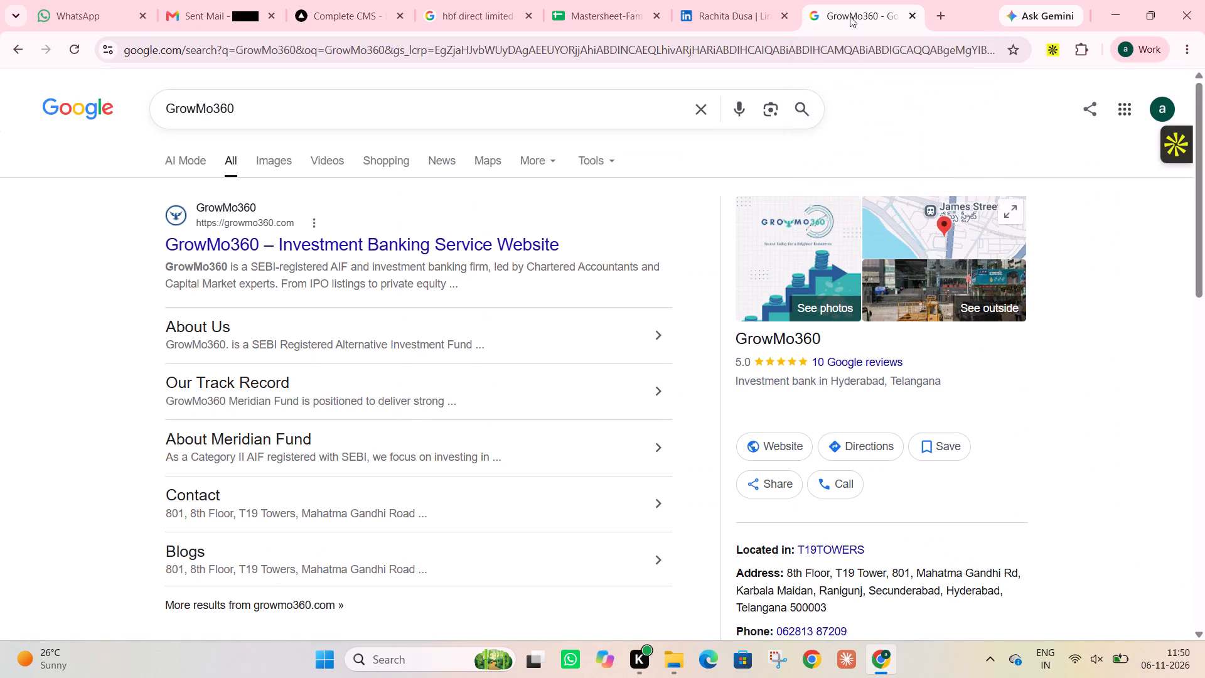
pyautogui.click(909, 16)
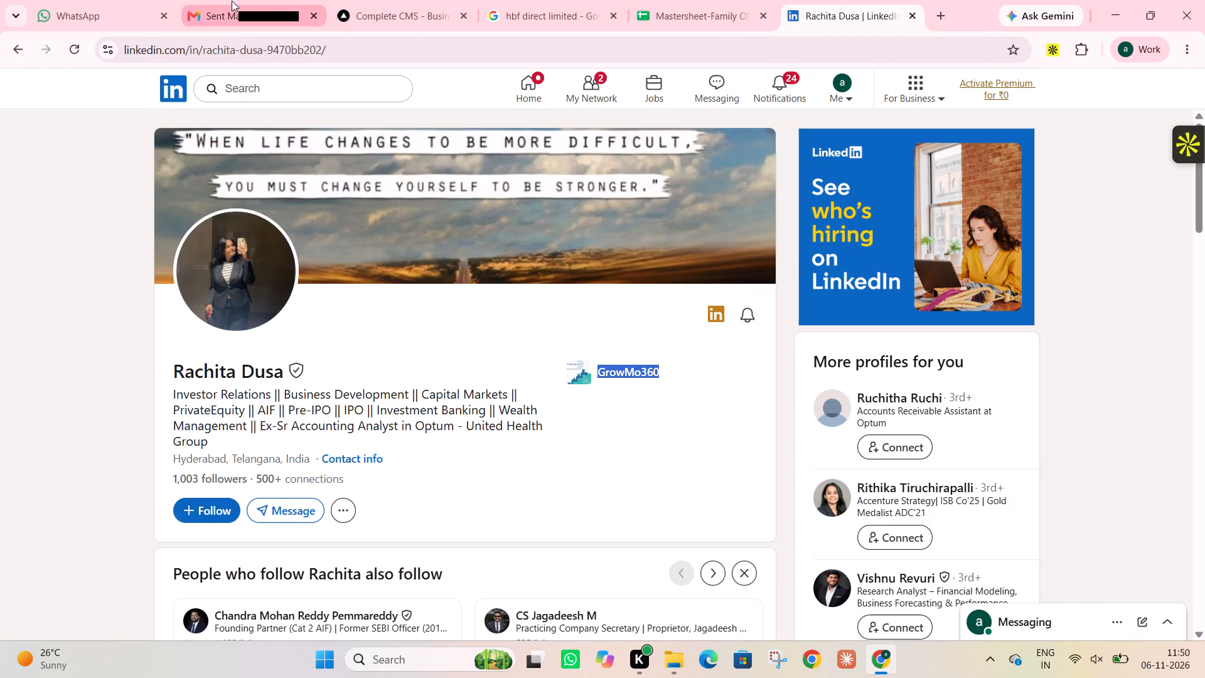
# Open Akshita's lead record in the CMS and view the LinkedIn profile linked in its custom fields in a new tab.
pyautogui.moveTo(377, 5); pyautogui.dragTo(360, 0)
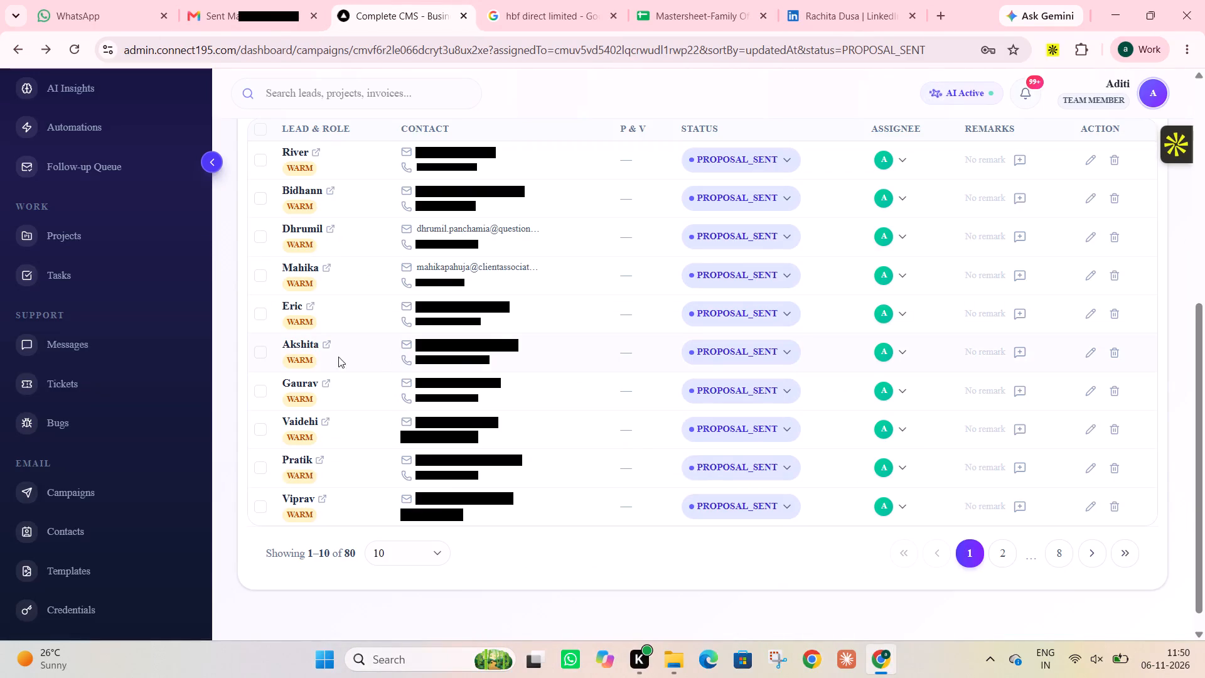
pyautogui.click(316, 345)
pyautogui.scroll(-1, 365, 515)
pyautogui.moveTo(245, 391); pyautogui.dragTo(435, 390)
pyautogui.hotkey('ctrl', 'c')
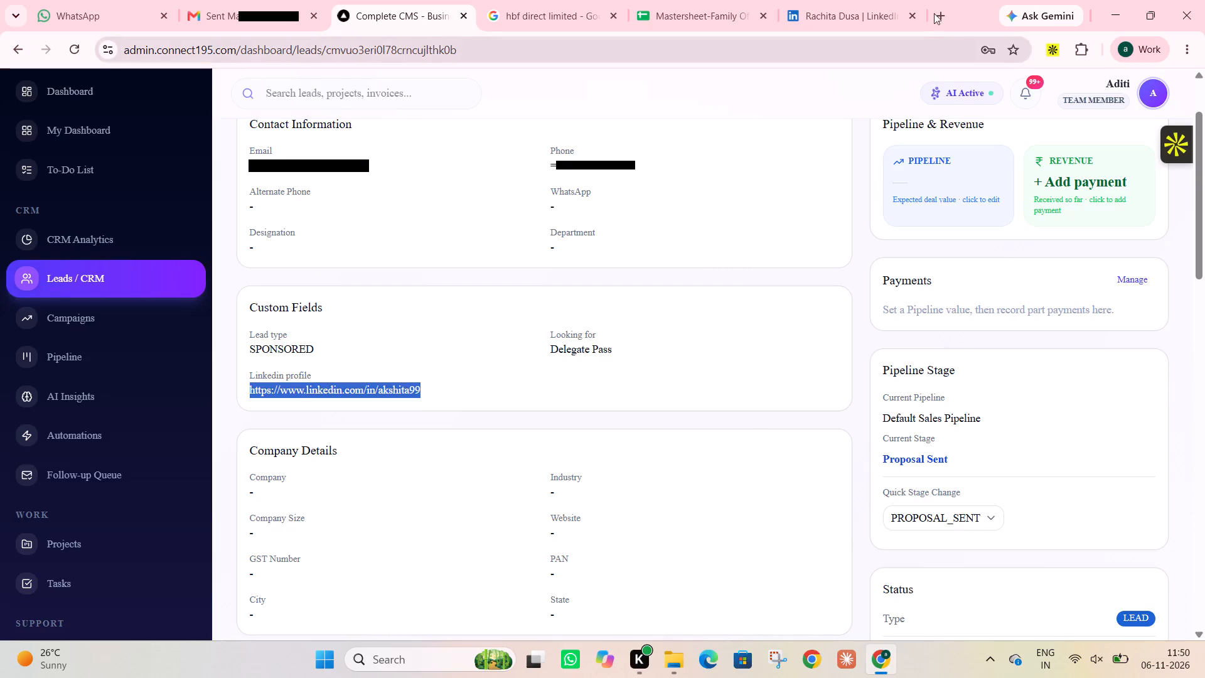
pyautogui.click(936, 5)
pyautogui.hotkey('ctrl', 'v')
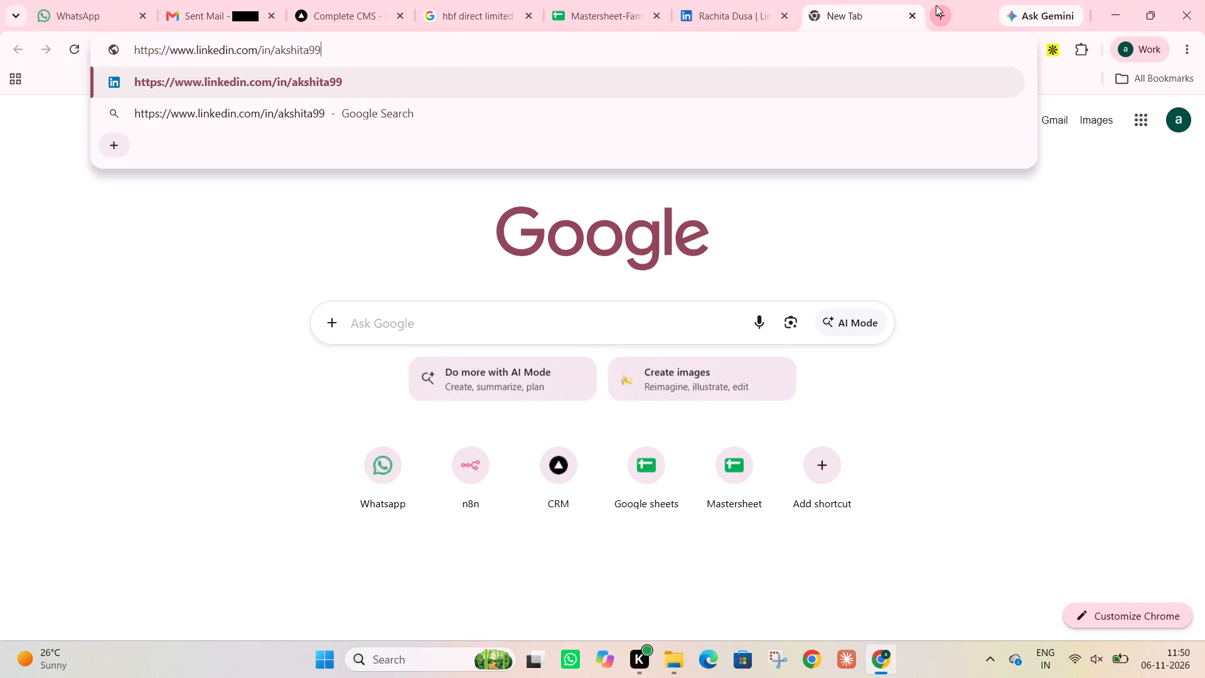
pyautogui.press('Return')
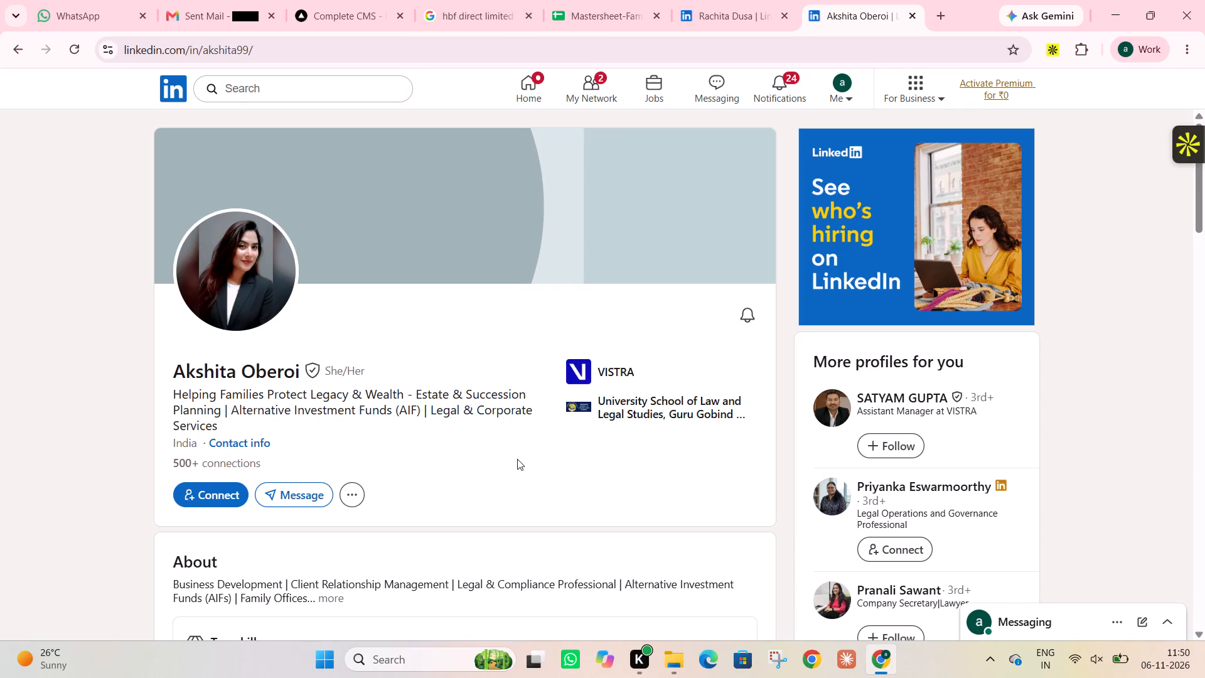
pyautogui.click(940, 15)
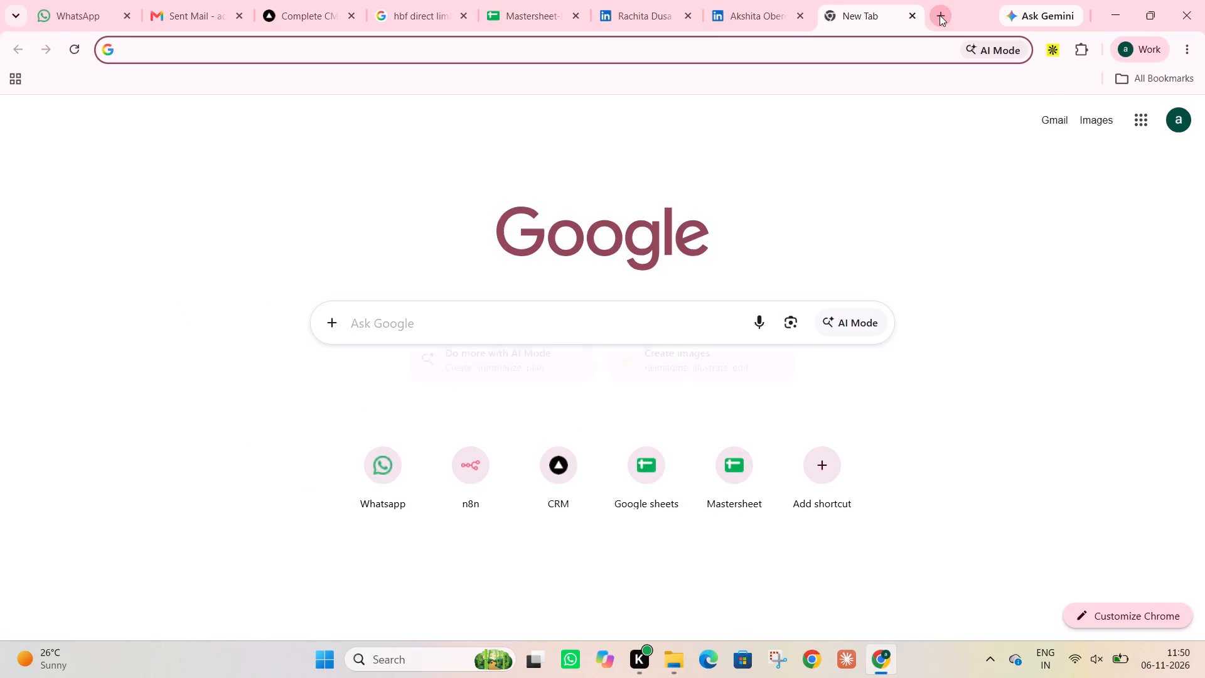
pyautogui.write('vistra')
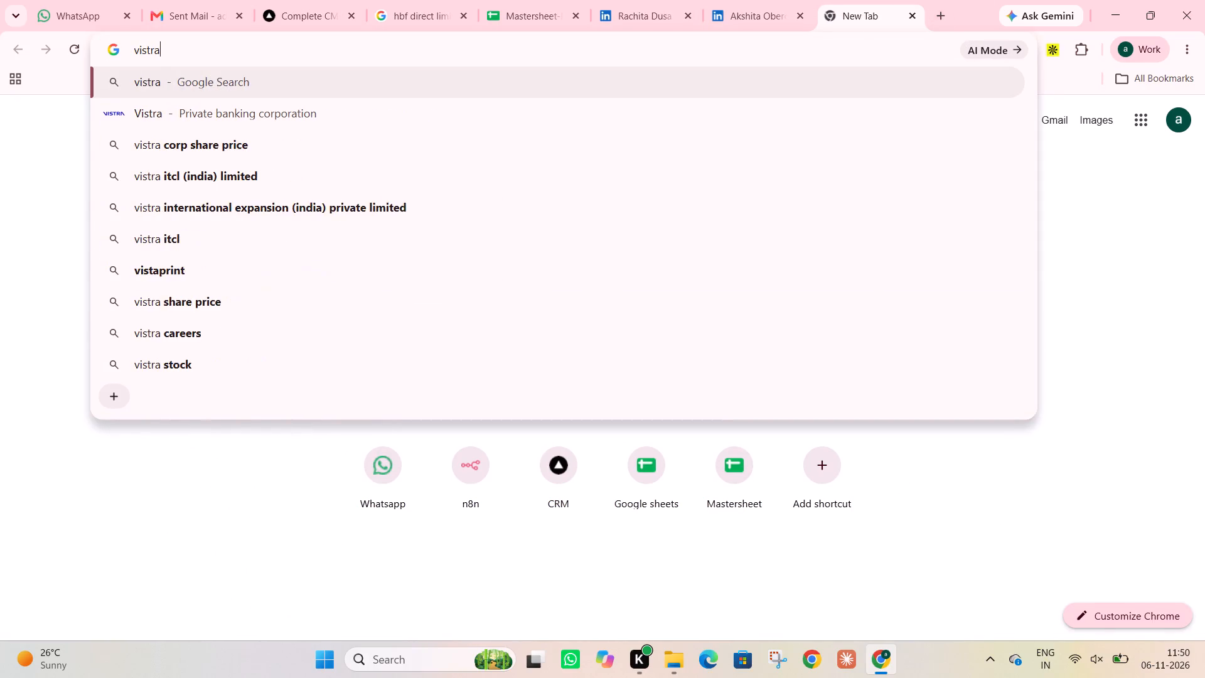
pyautogui.press('Return')
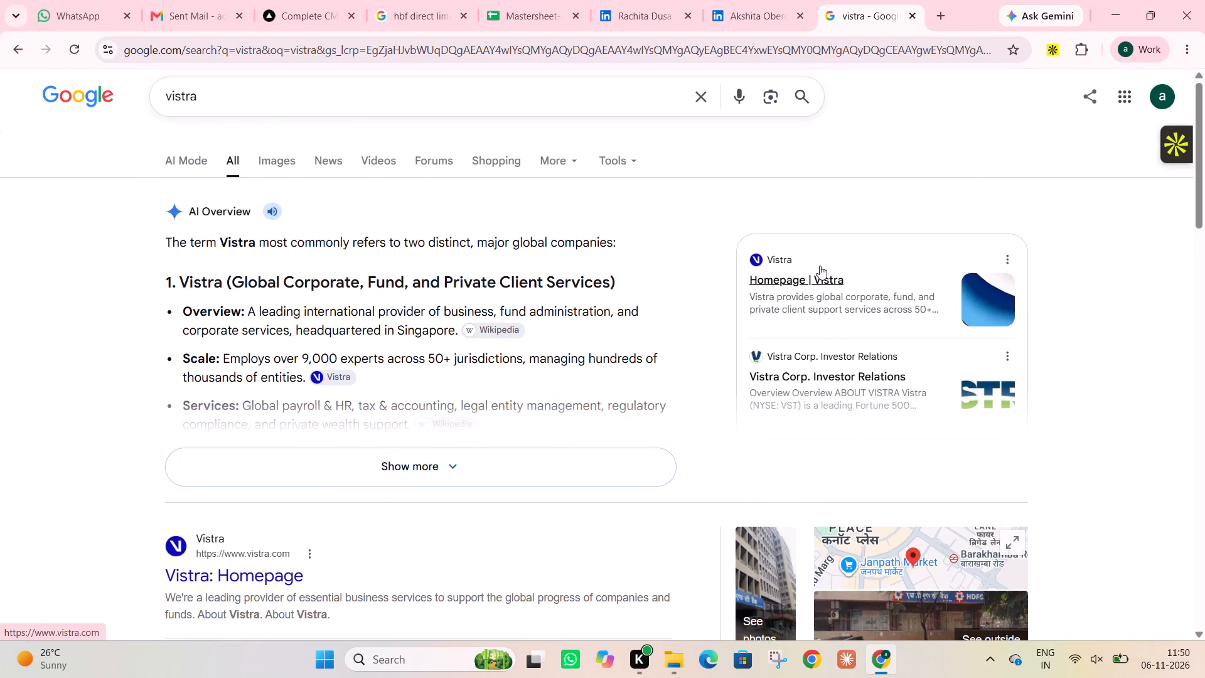
pyautogui.click(766, 3)
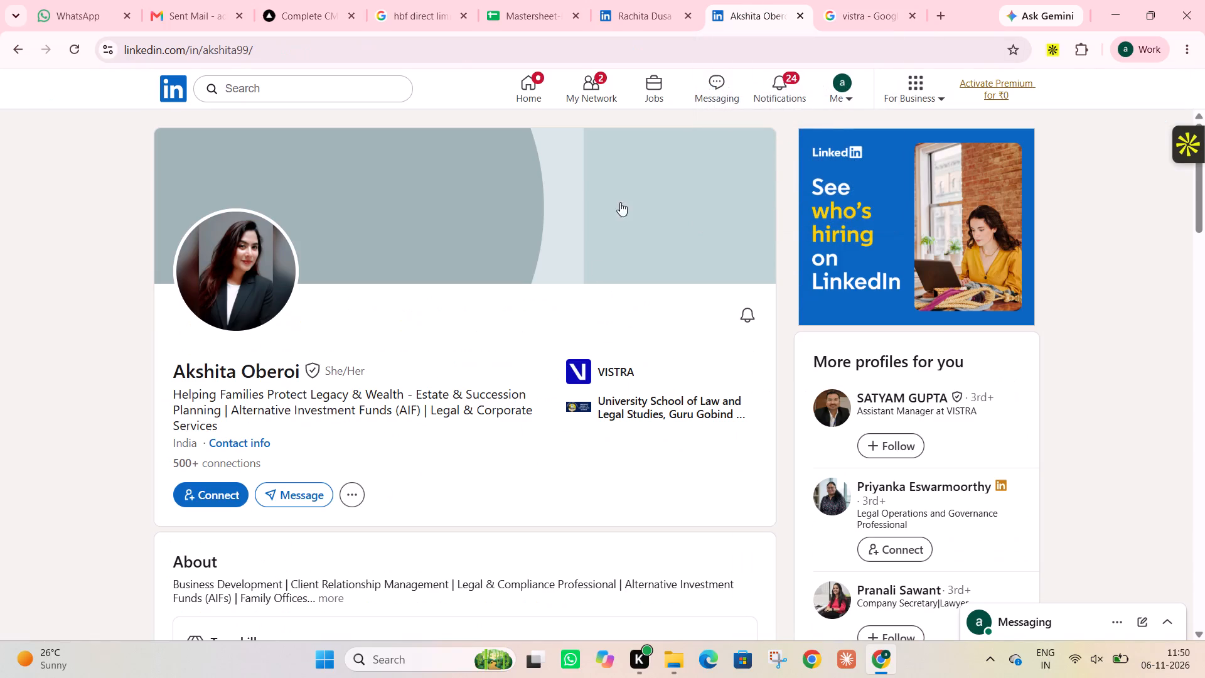
# Change the pipeline stage on Akshita's lead record in the CMS to Contact Attempted.
pyautogui.click(297, 0)
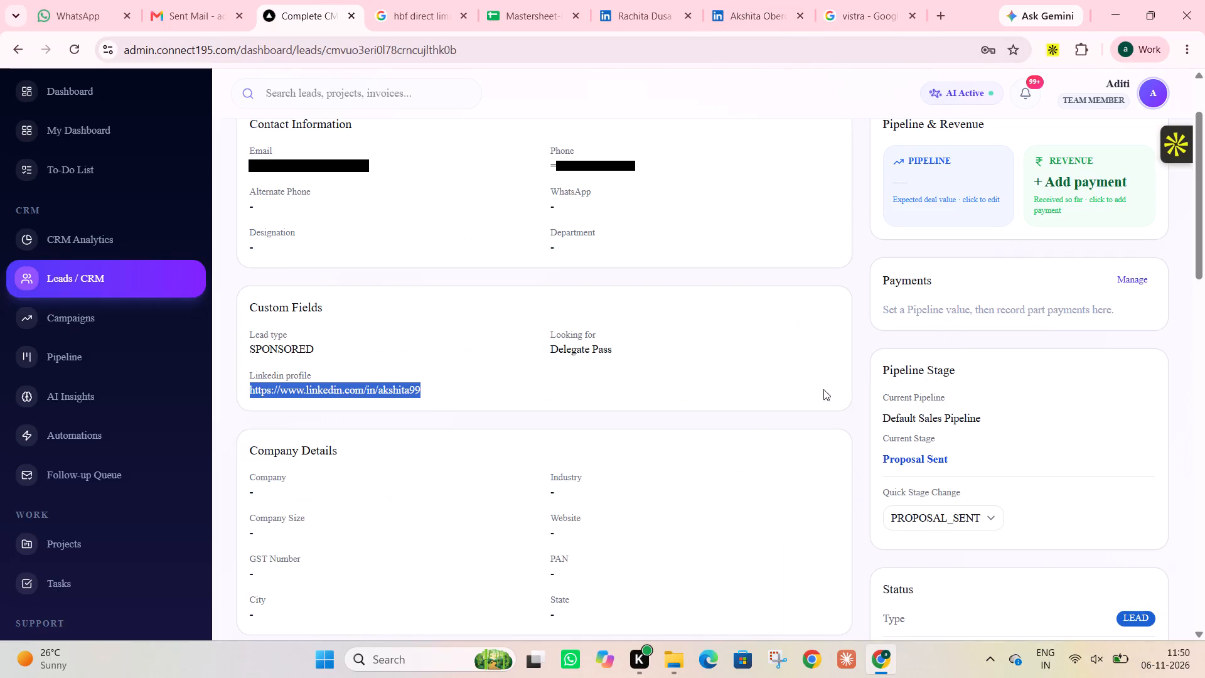
pyautogui.scroll(4, 823, 377)
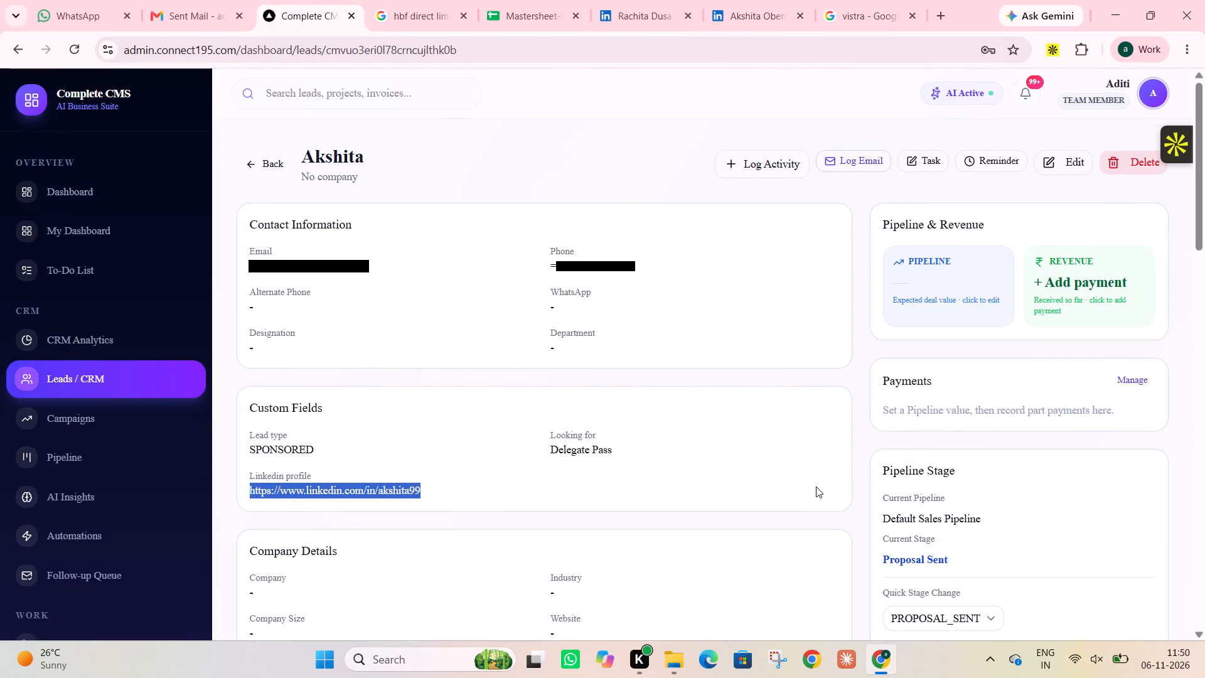
pyautogui.scroll(-4, 816, 487)
pyautogui.click(928, 366)
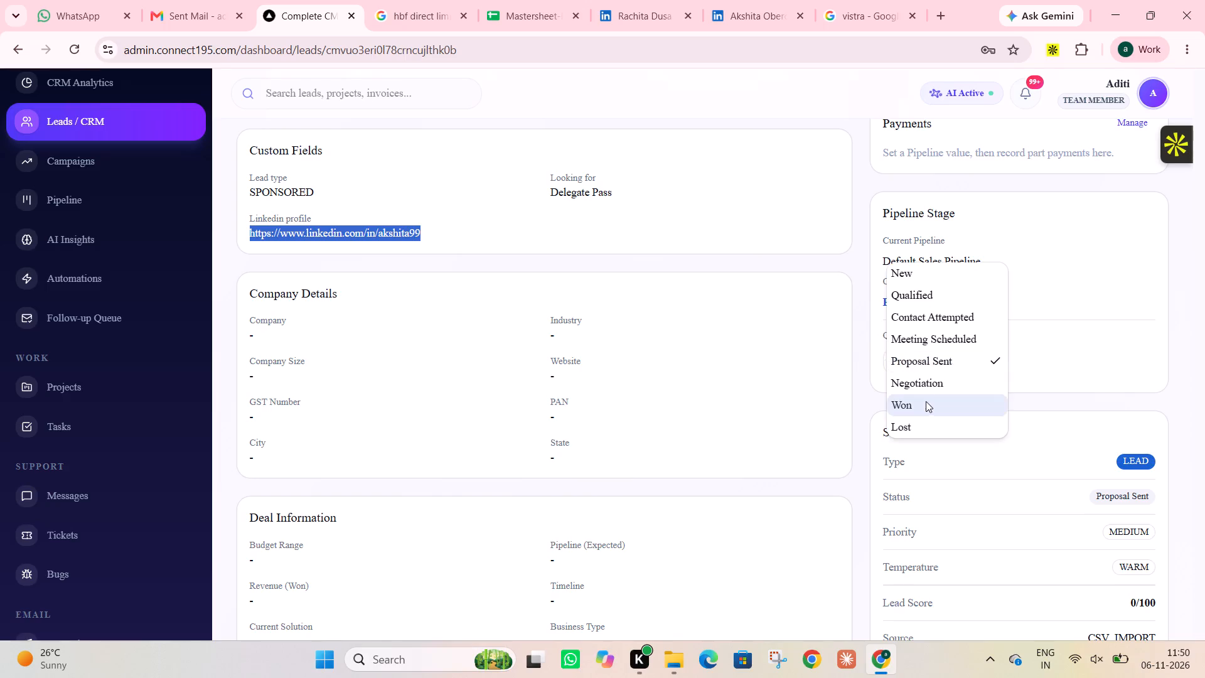
pyautogui.click(929, 316)
pyautogui.scroll(6, 735, 328)
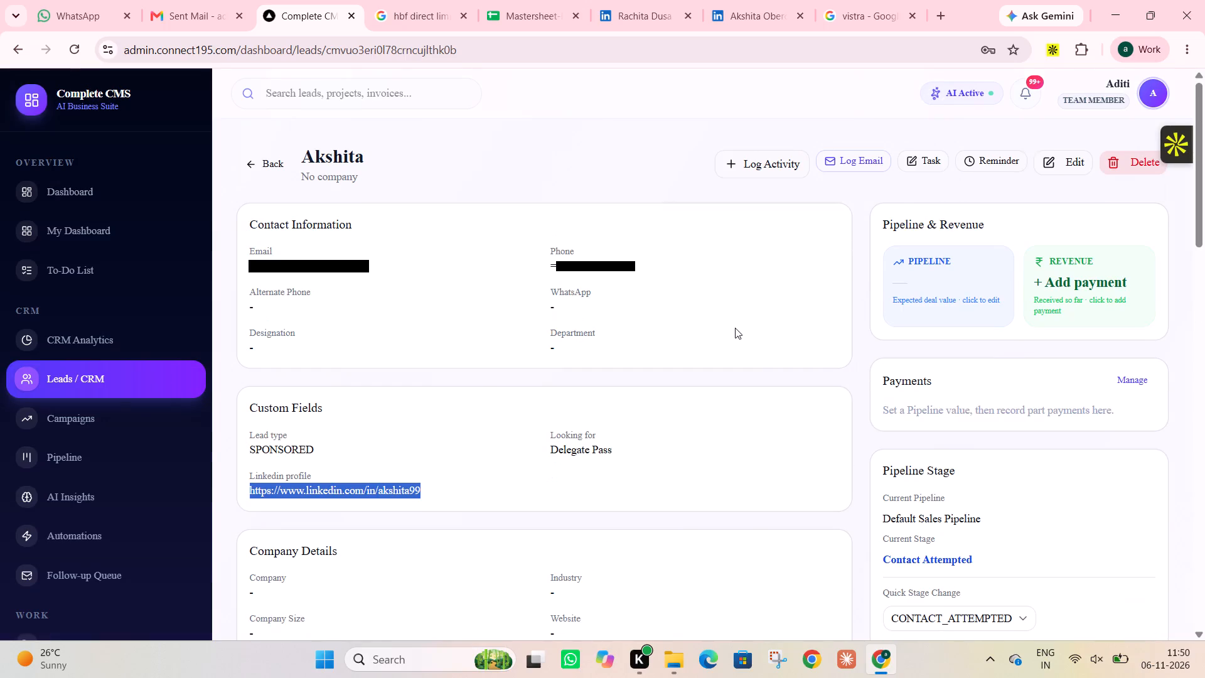
# Return from Akshita's record to the Proposal Sent leads list and open Gaurav's lead record to view its contact and custom fields.
pyautogui.click(257, 164)
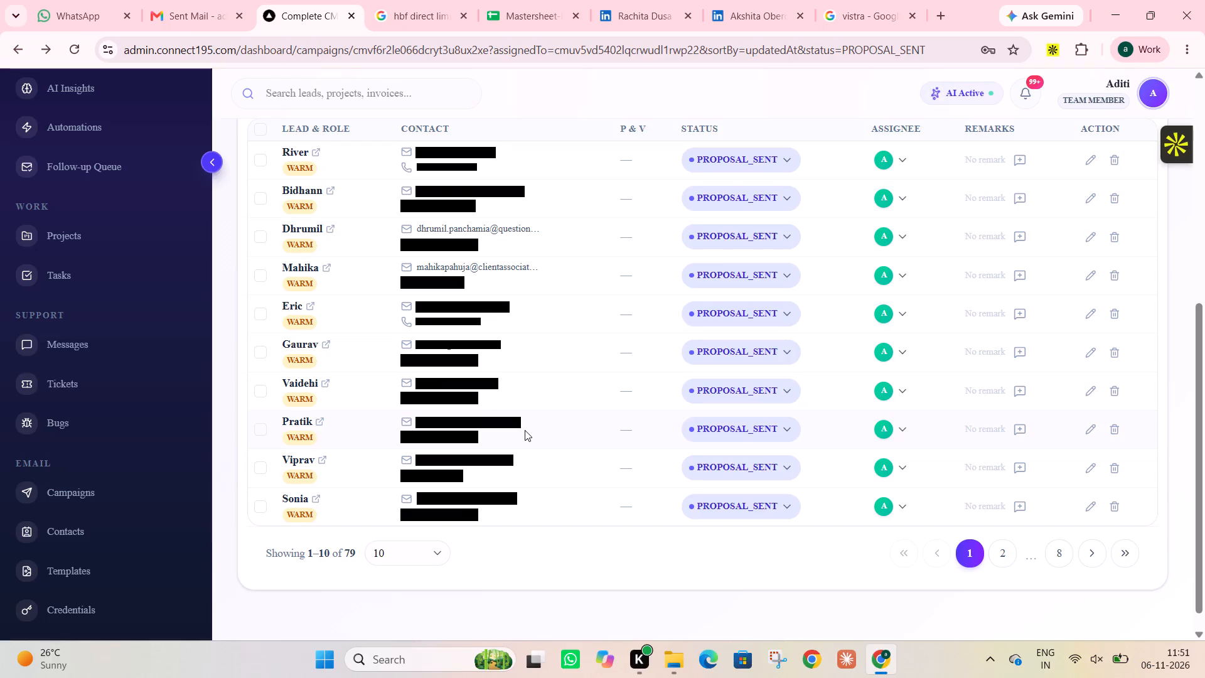
pyautogui.click(314, 344)
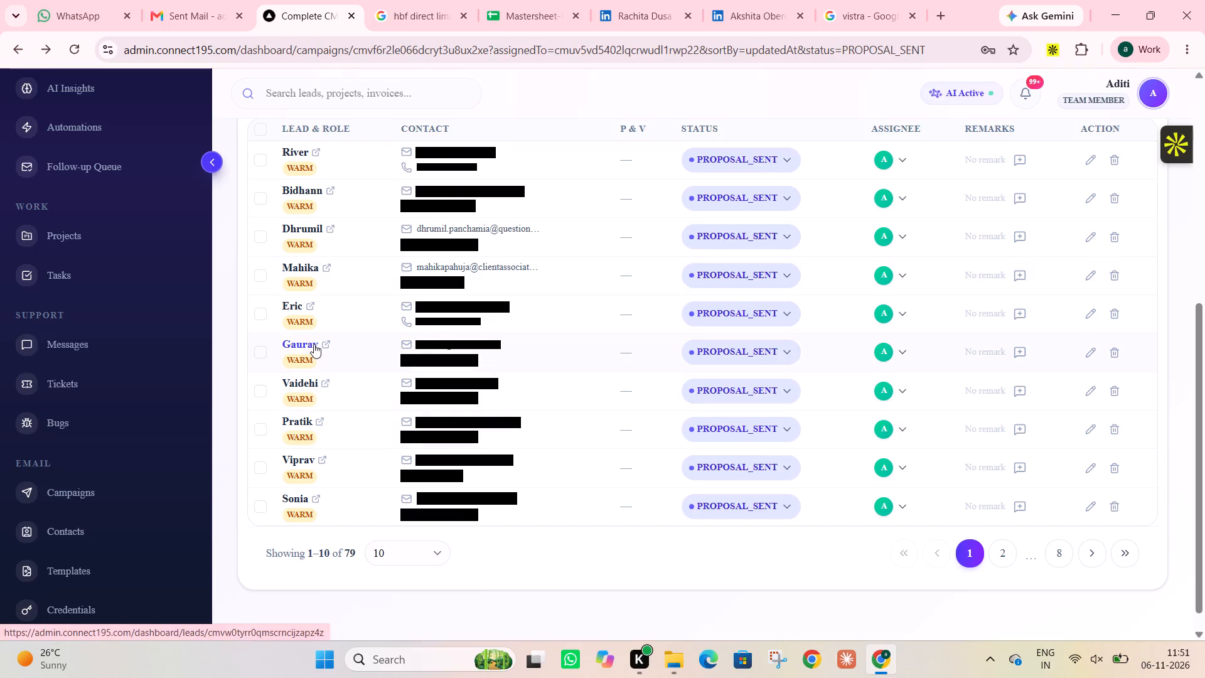
pyautogui.scroll(-5, 459, 412)
pyautogui.scroll(1, 459, 412)
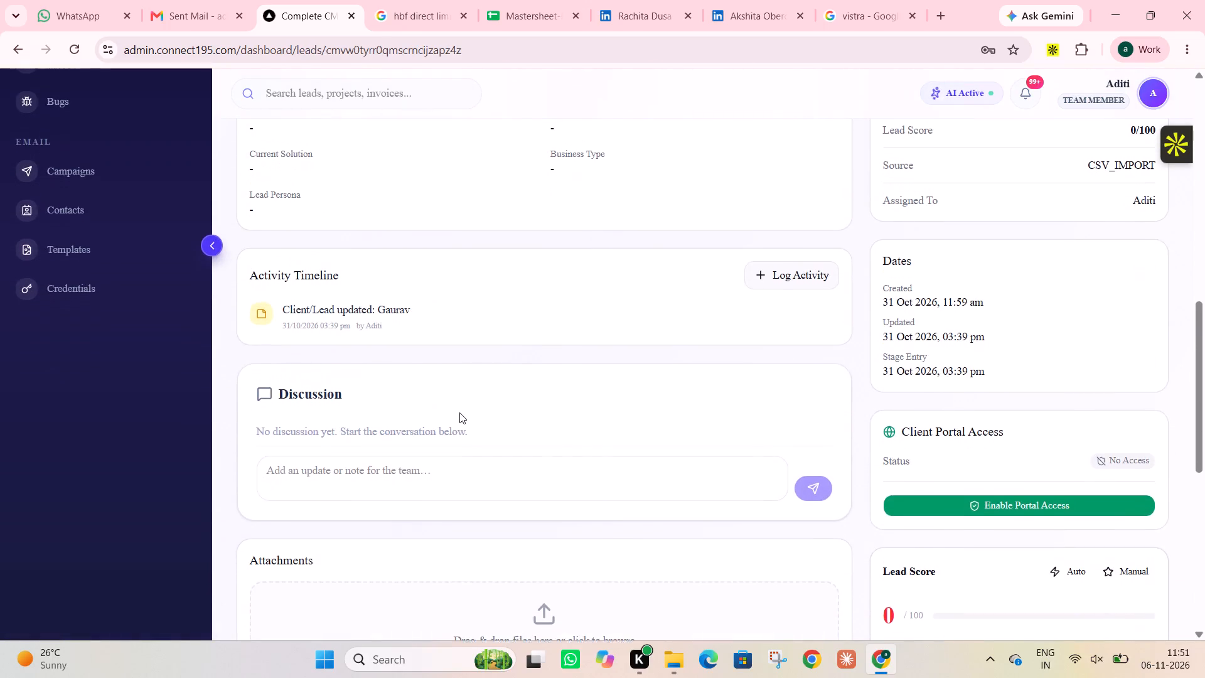
pyautogui.scroll(2, 459, 412)
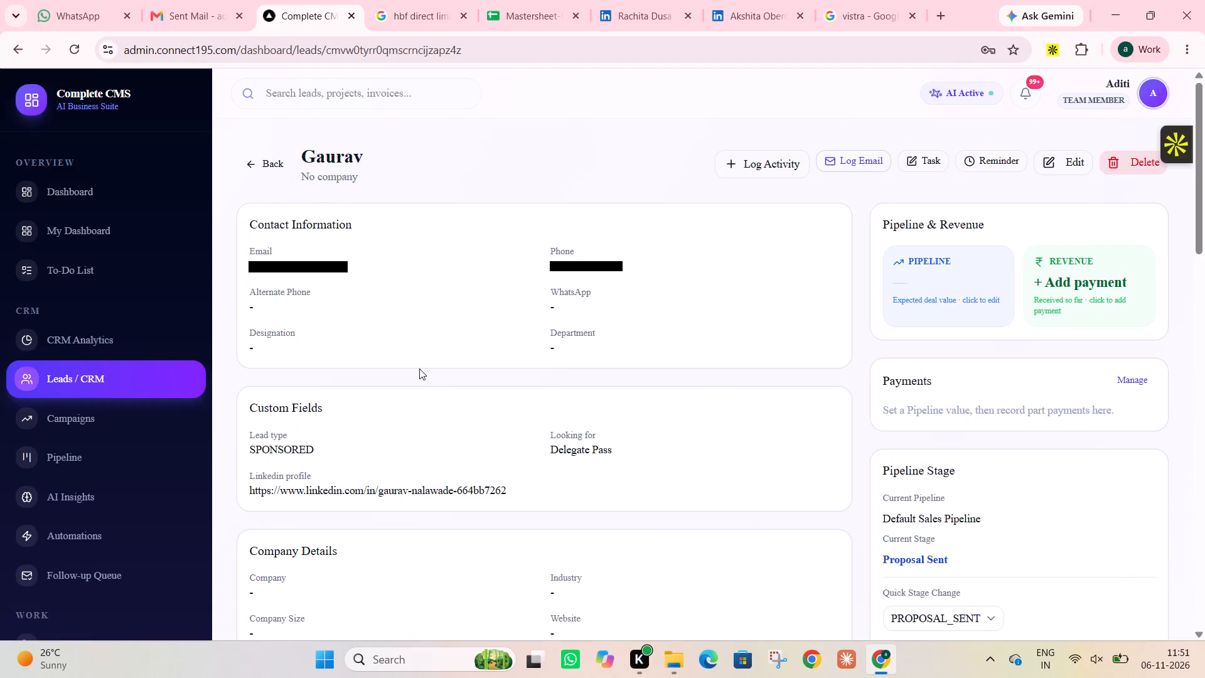
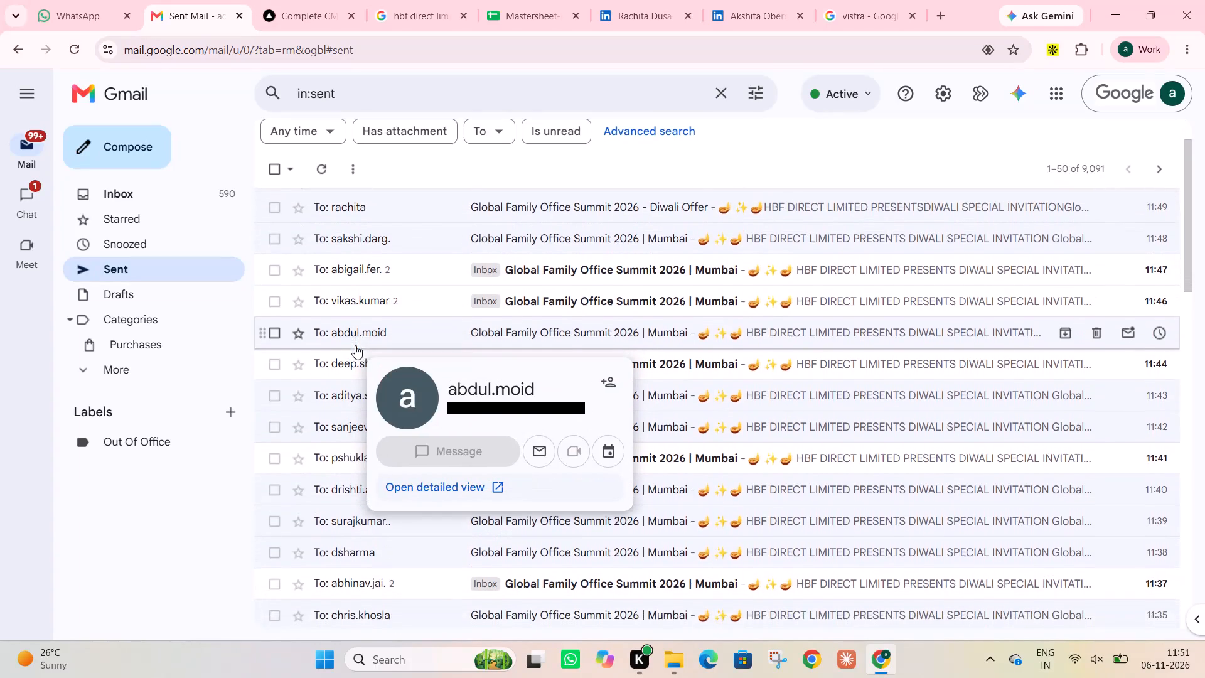
# Open the Family_Office_n8n_Automation_1st_Mail_sheet_CLEANED spreadsheet in a new browser tab.
pyautogui.scroll(1, 355, 345)
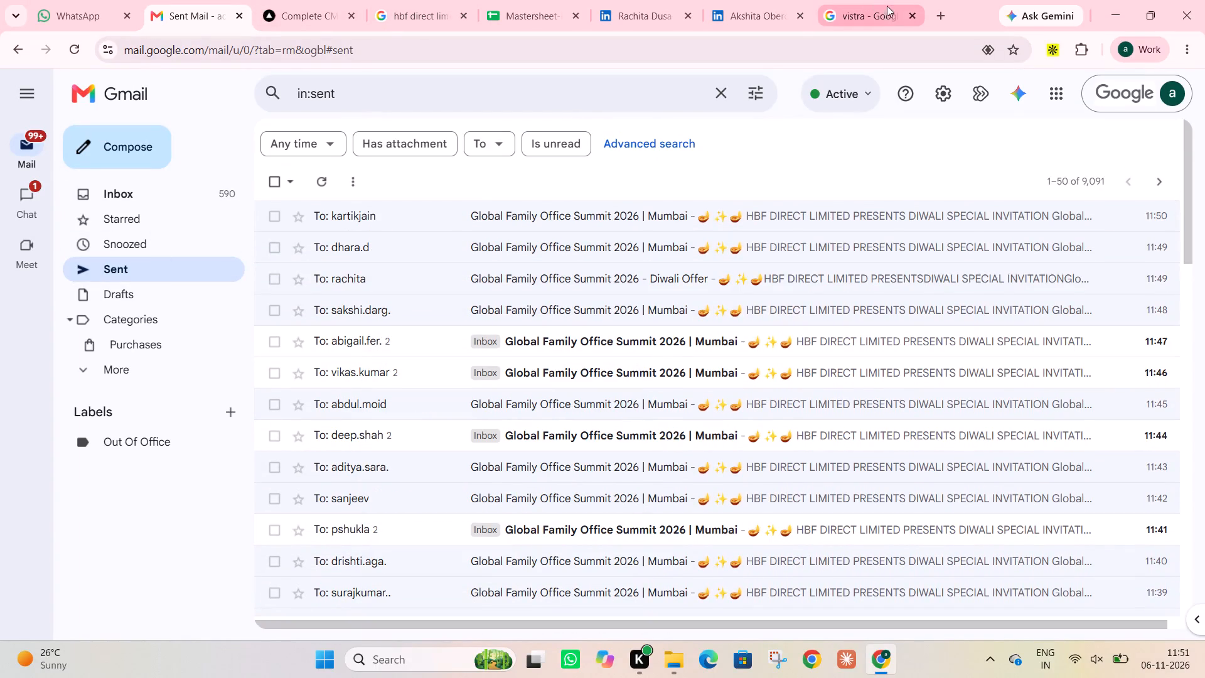
pyautogui.click(935, 13)
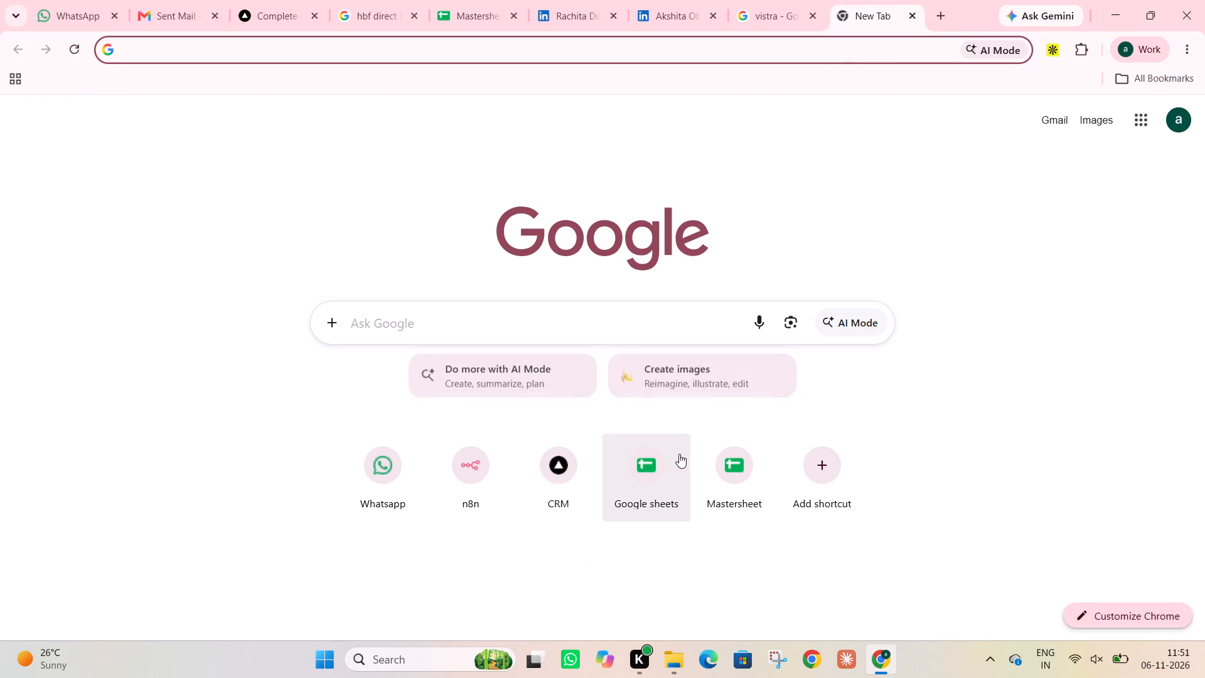
pyautogui.click(677, 460)
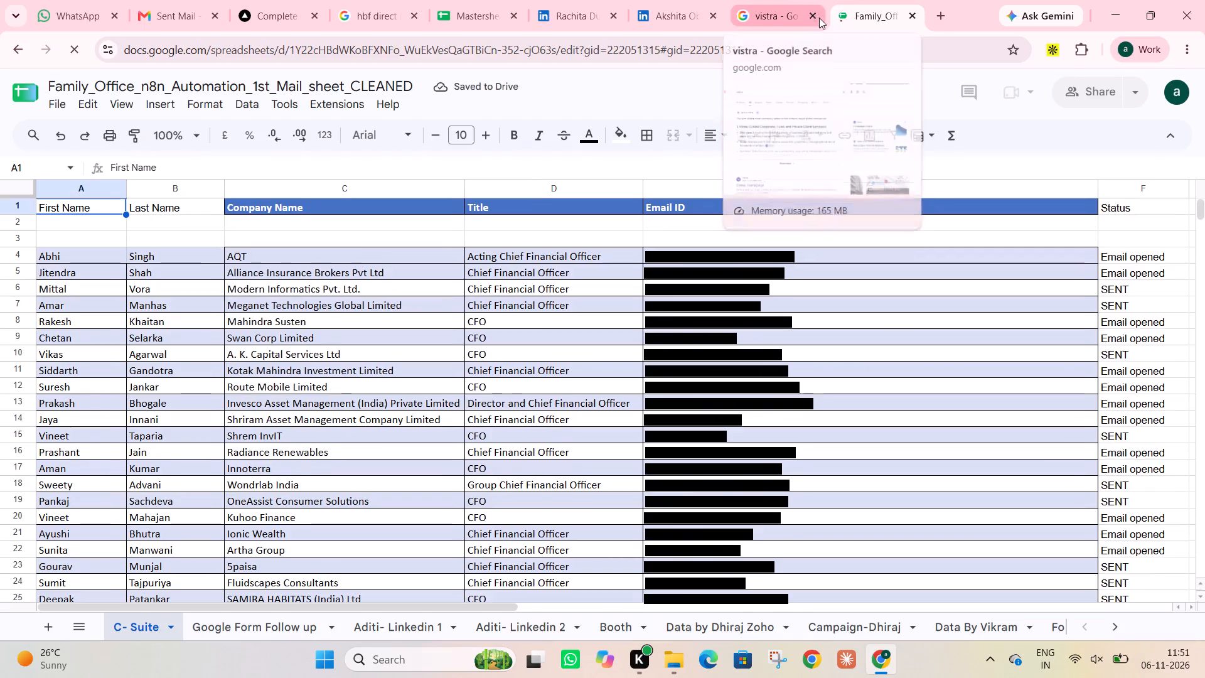
# Close the vistra search results tab and the LinkedIn profile tabs for Akshita and Rachita.
pyautogui.click(817, 15)
pyautogui.click(718, 11)
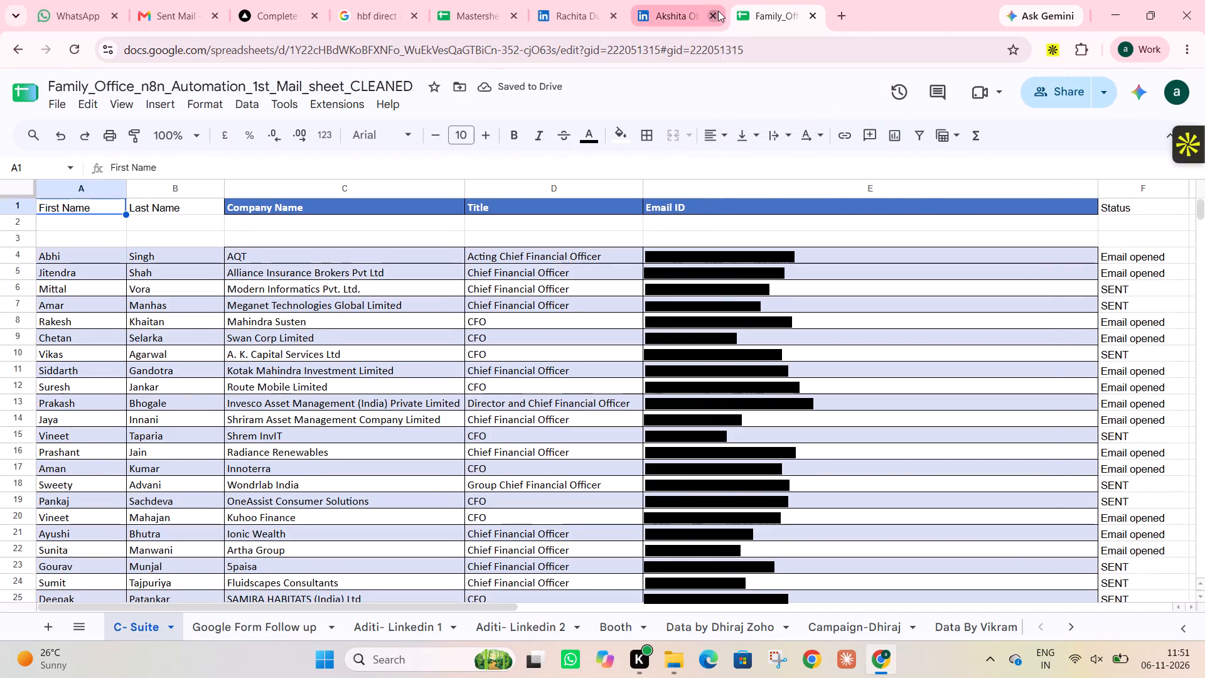
pyautogui.click(609, 11)
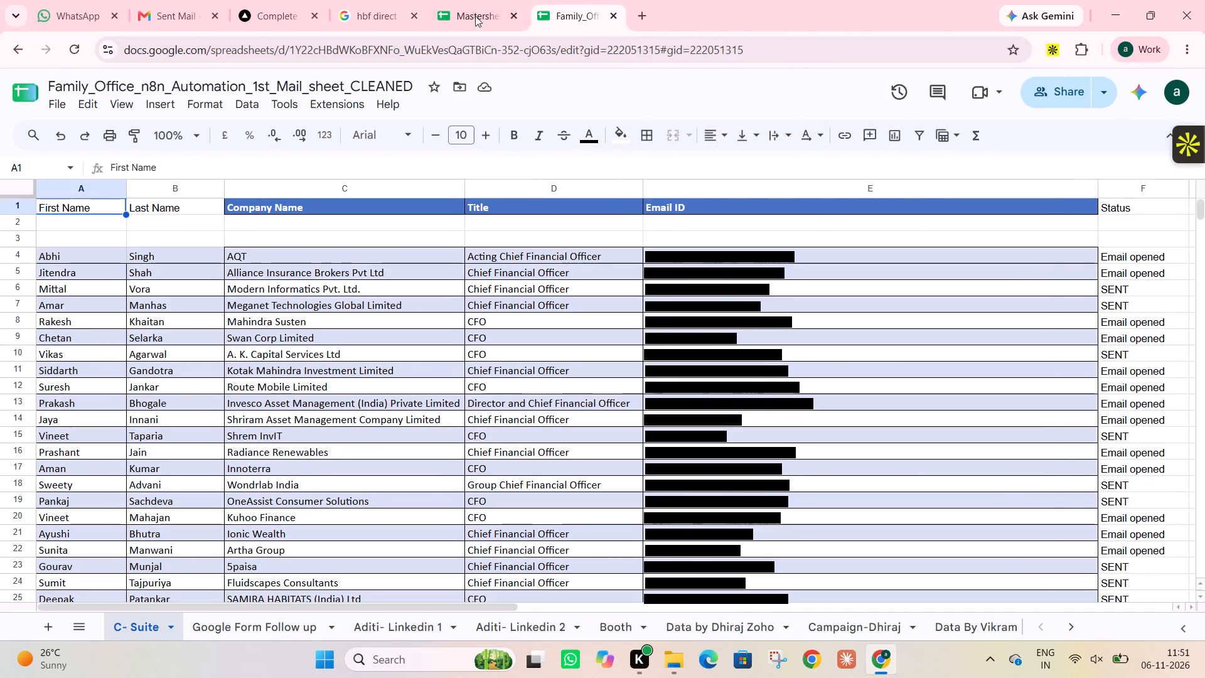
# Return to the Proposal Sent lead list in the CMS and open the status choices for Gaurav's lead.
pyautogui.click(280, 4)
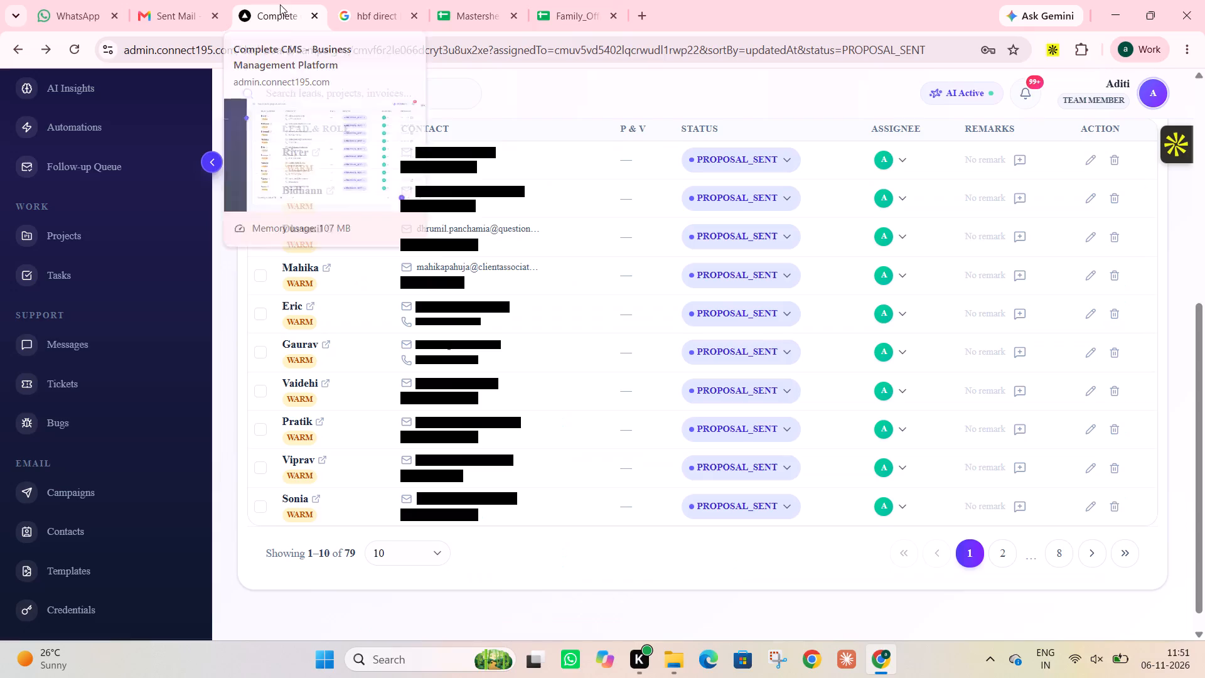
pyautogui.click(738, 350)
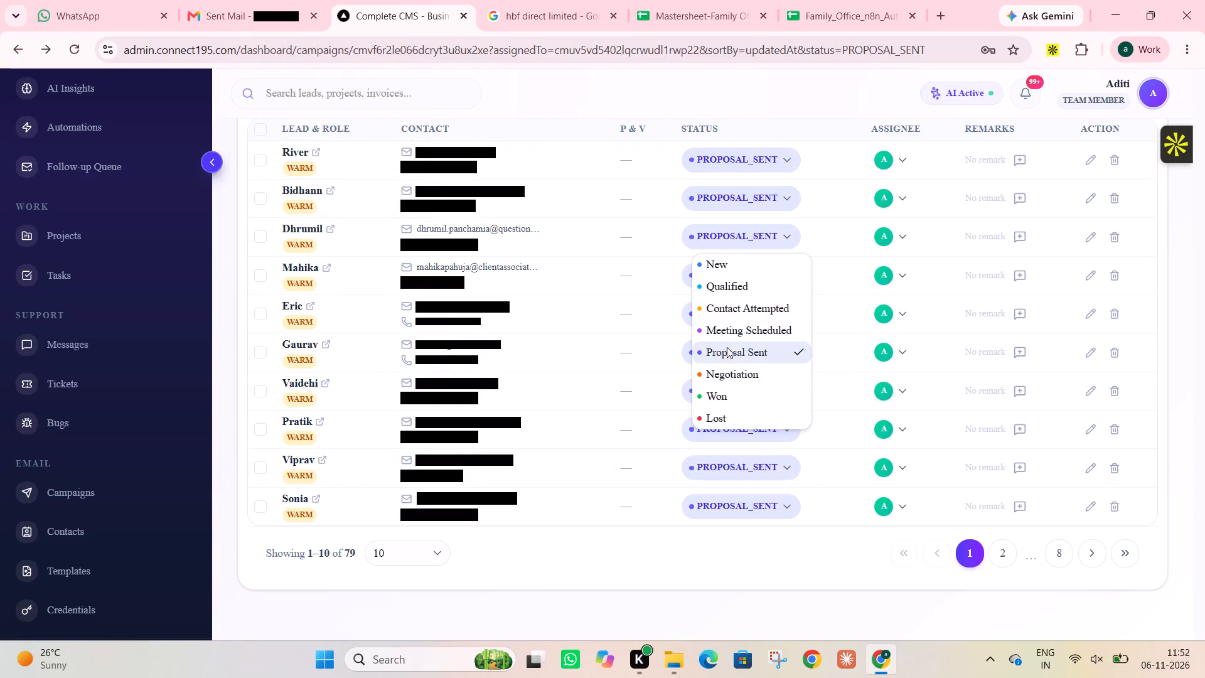
# Change Gaurav's lead status from the Proposal Sent list to Contact Attempted.
pyautogui.click(720, 306)
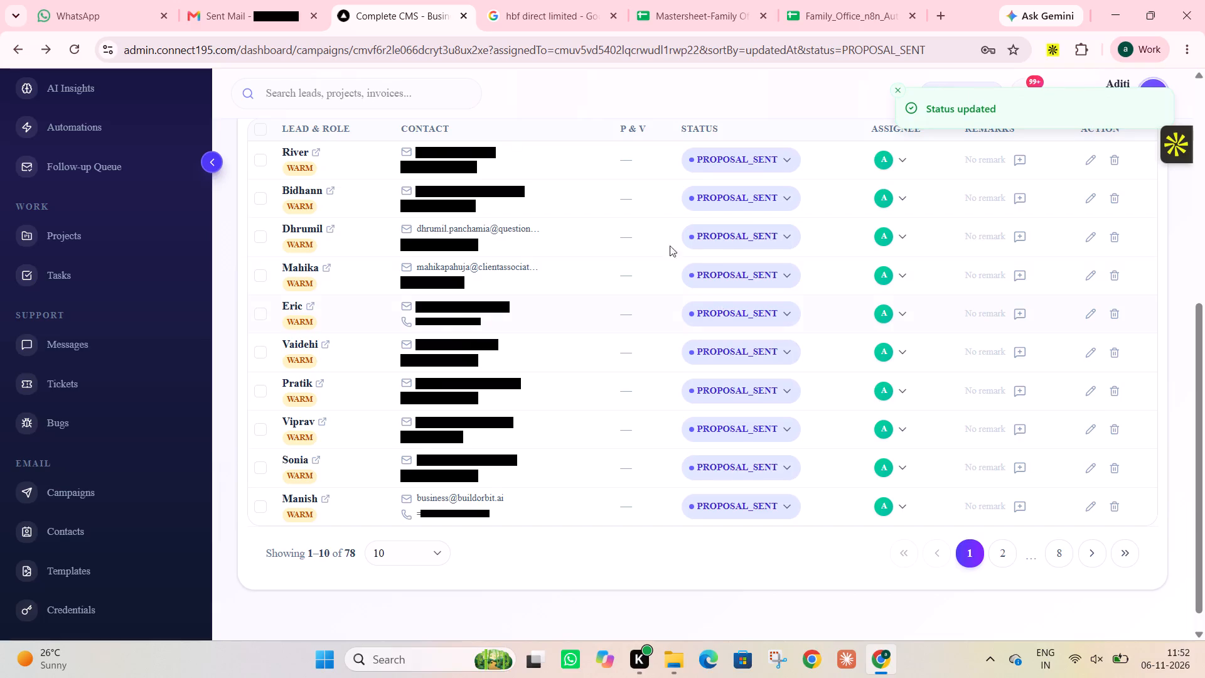
# Review the contacts' companies, designations and Diwali status in the Campaign-Dhiraj sheet of the Family_Office_n8n_Automation_1st_Mail_sheet_CLEANED spreadsheet.
pyautogui.click(837, 6)
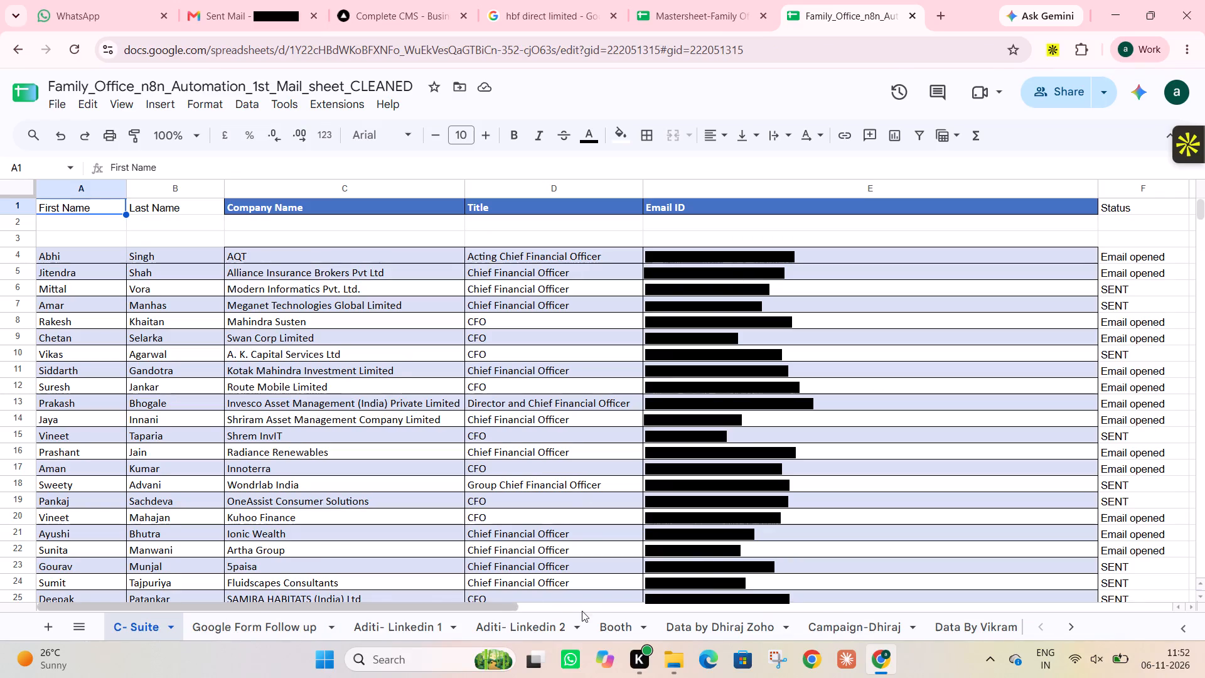
pyautogui.hscroll(-1, 681, 622)
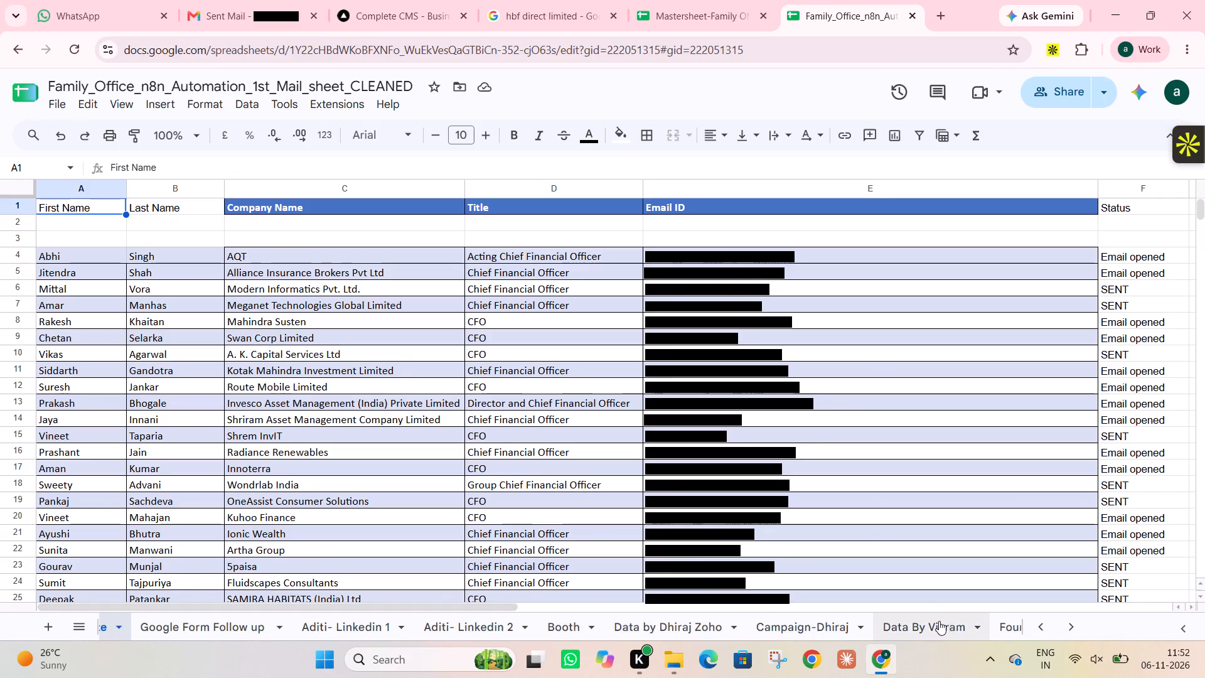
pyautogui.hscroll(-3, 939, 621)
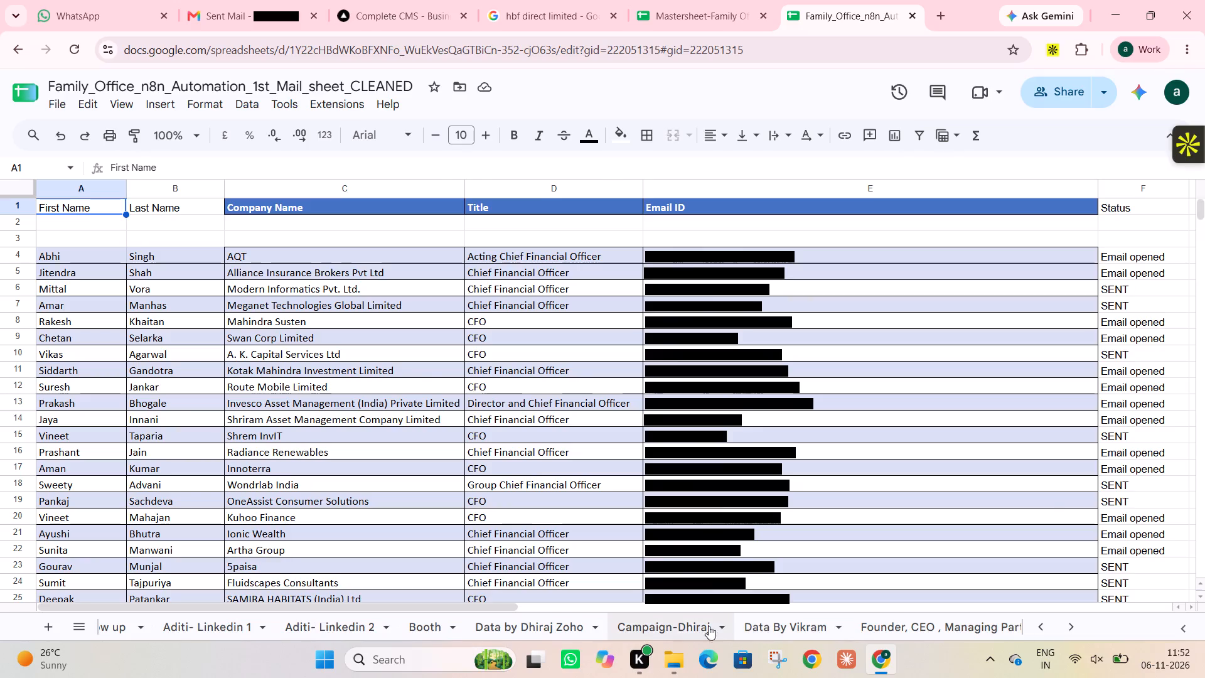
pyautogui.click(681, 625)
pyautogui.scroll(1, 670, 384)
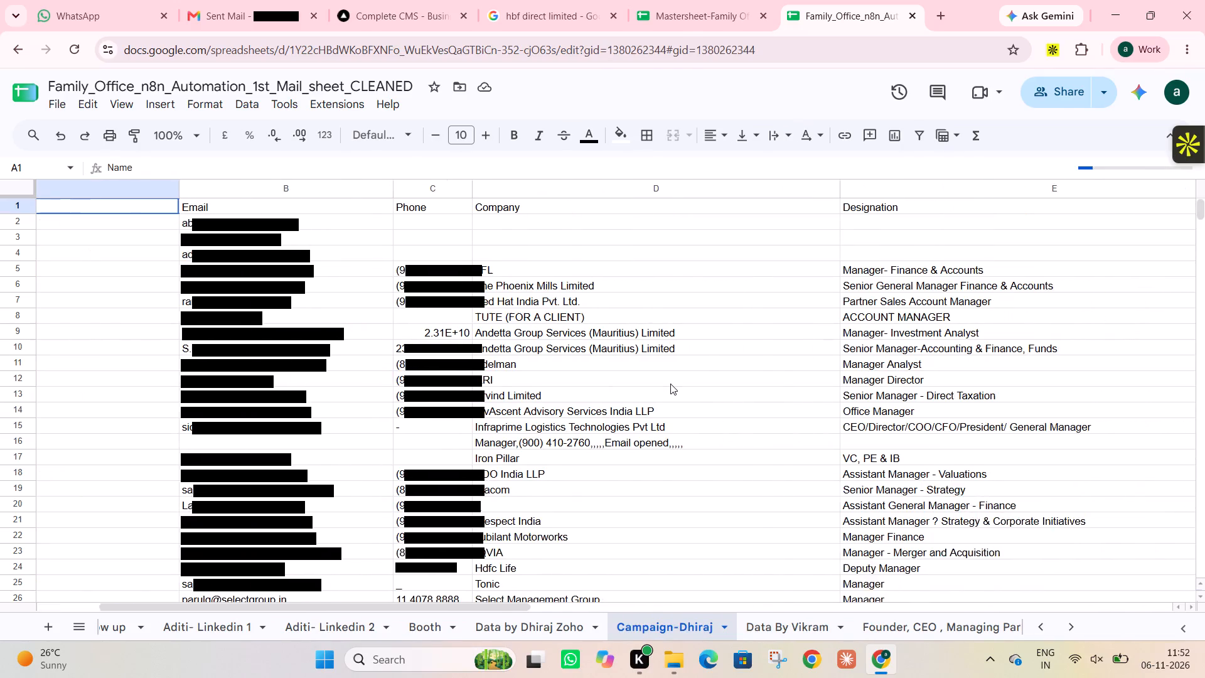
pyautogui.scroll(1, 670, 384)
pyautogui.hscroll(-2, 670, 384)
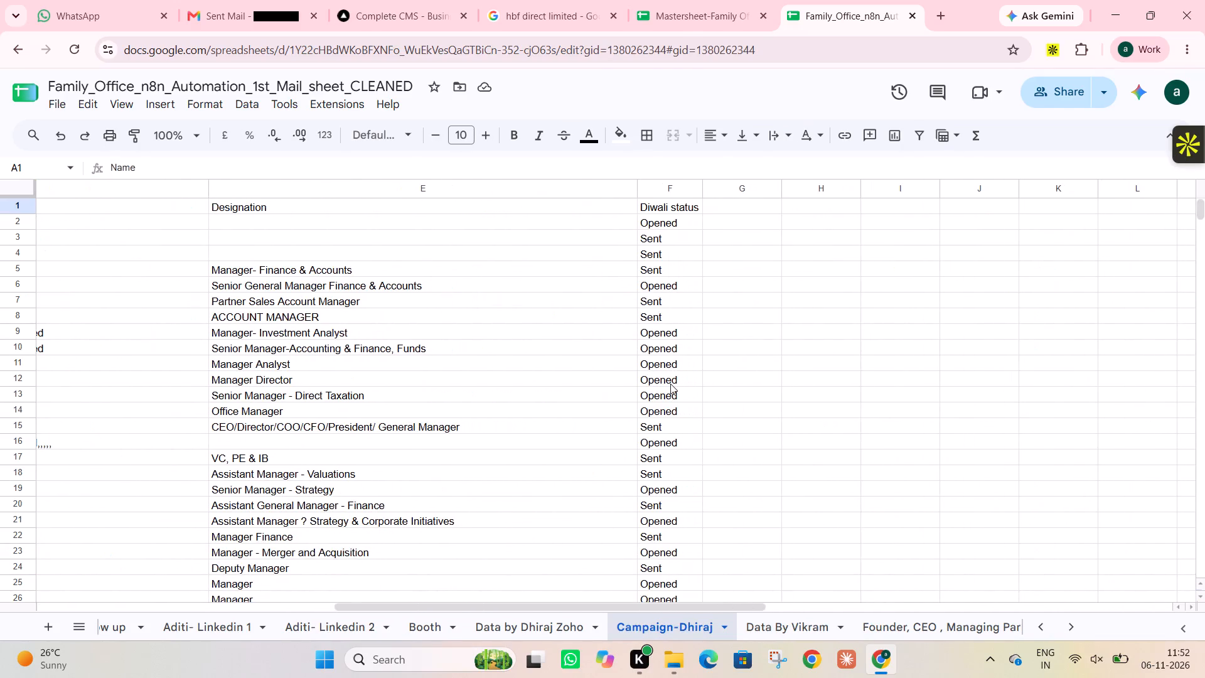
pyautogui.scroll(-12, 670, 384)
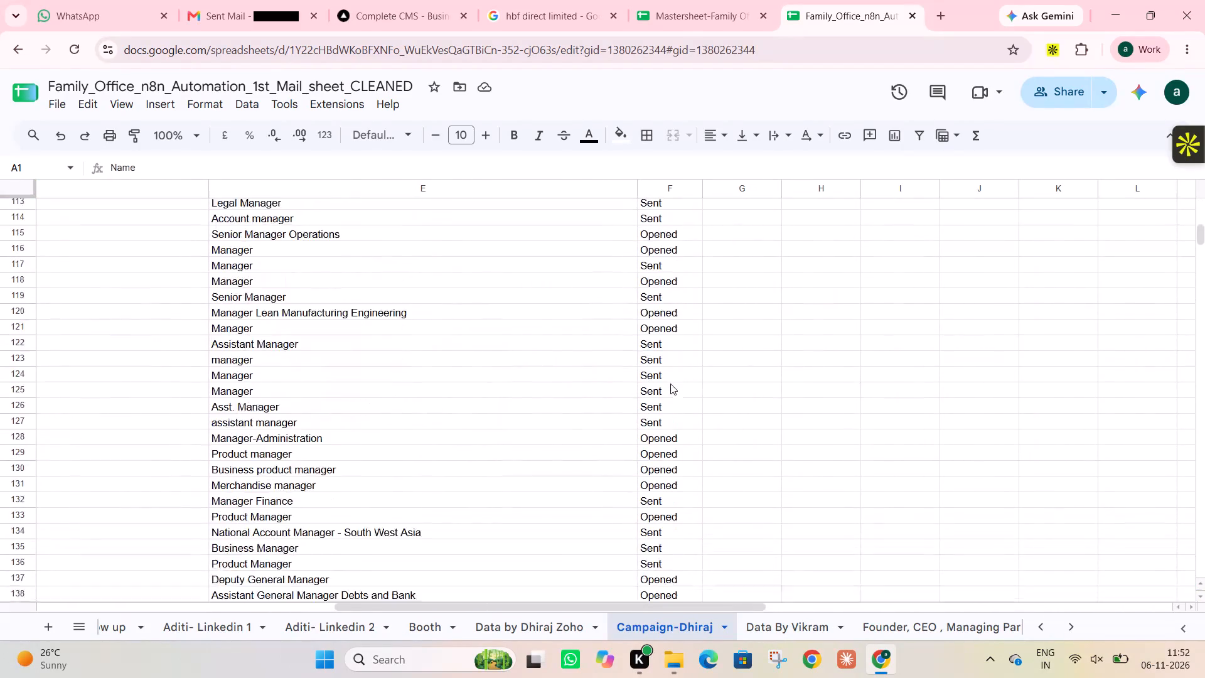
pyautogui.scroll(-2, 670, 384)
pyautogui.hscroll(3, 670, 384)
pyautogui.scroll(-1, 670, 384)
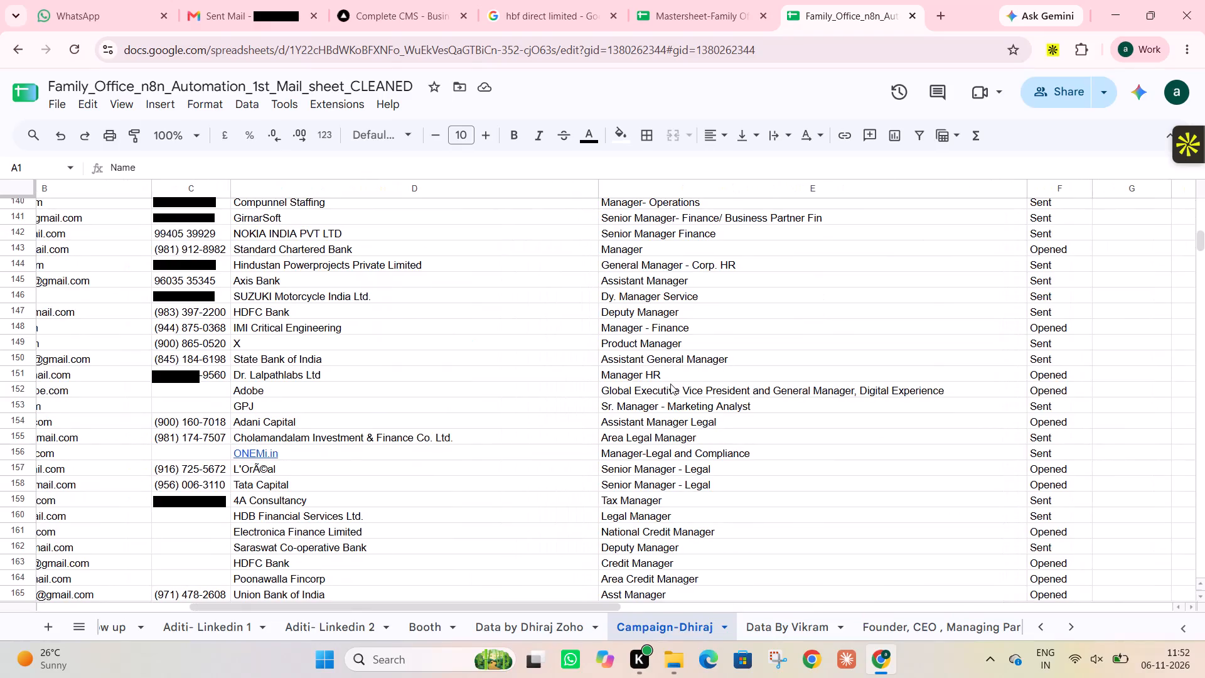
pyautogui.scroll(-7, 670, 384)
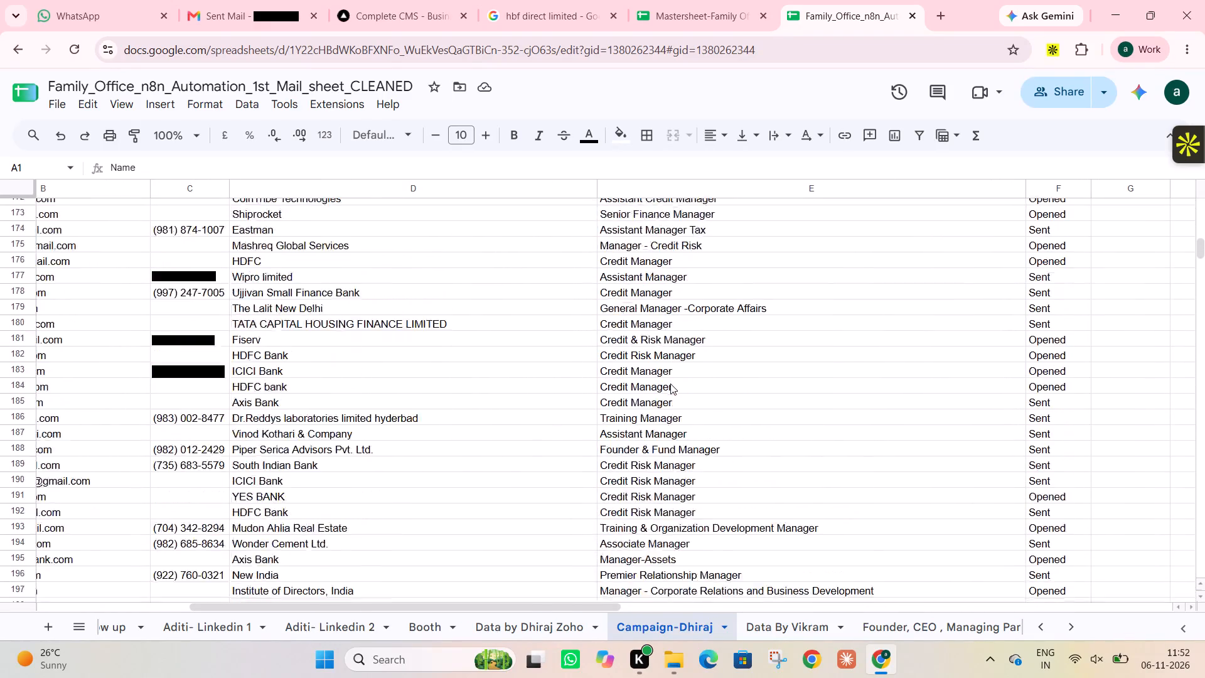
pyautogui.scroll(-7, 670, 384)
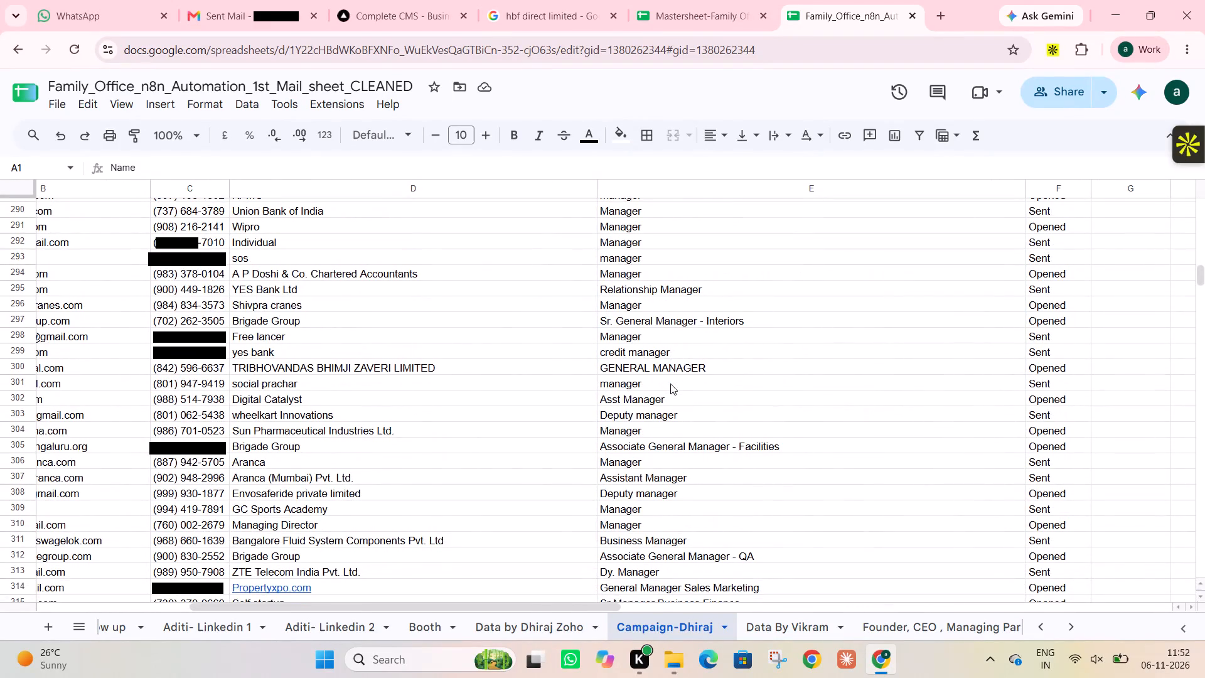
pyautogui.scroll(4, 670, 384)
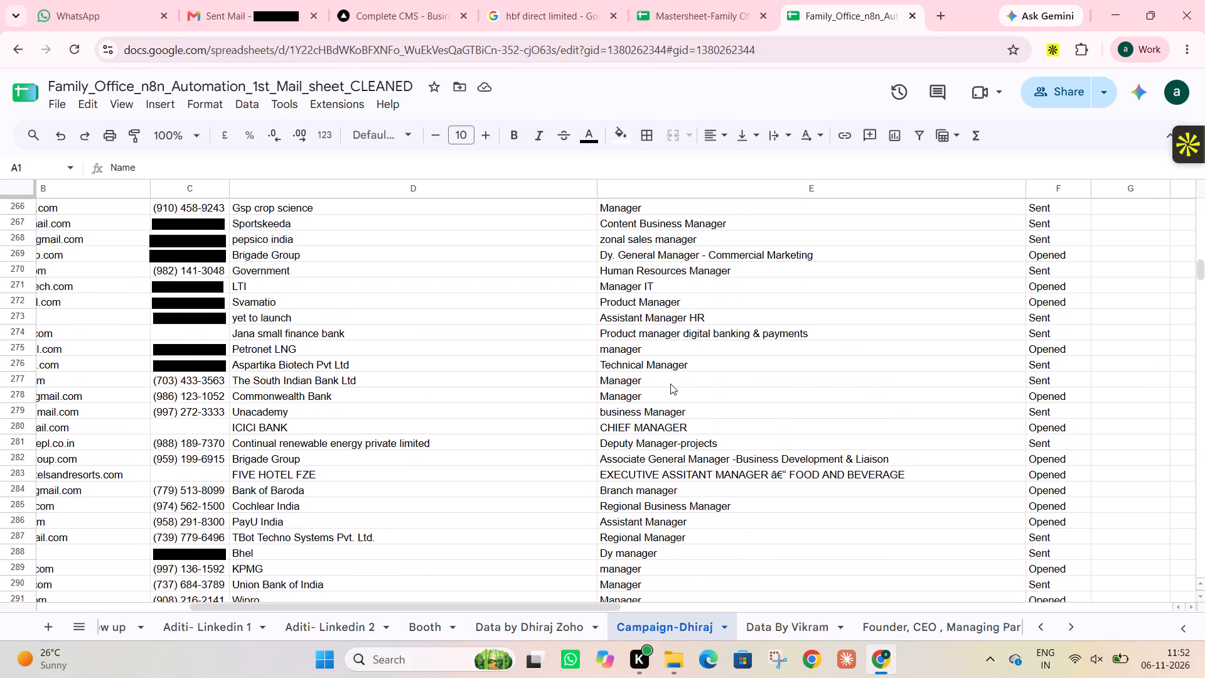
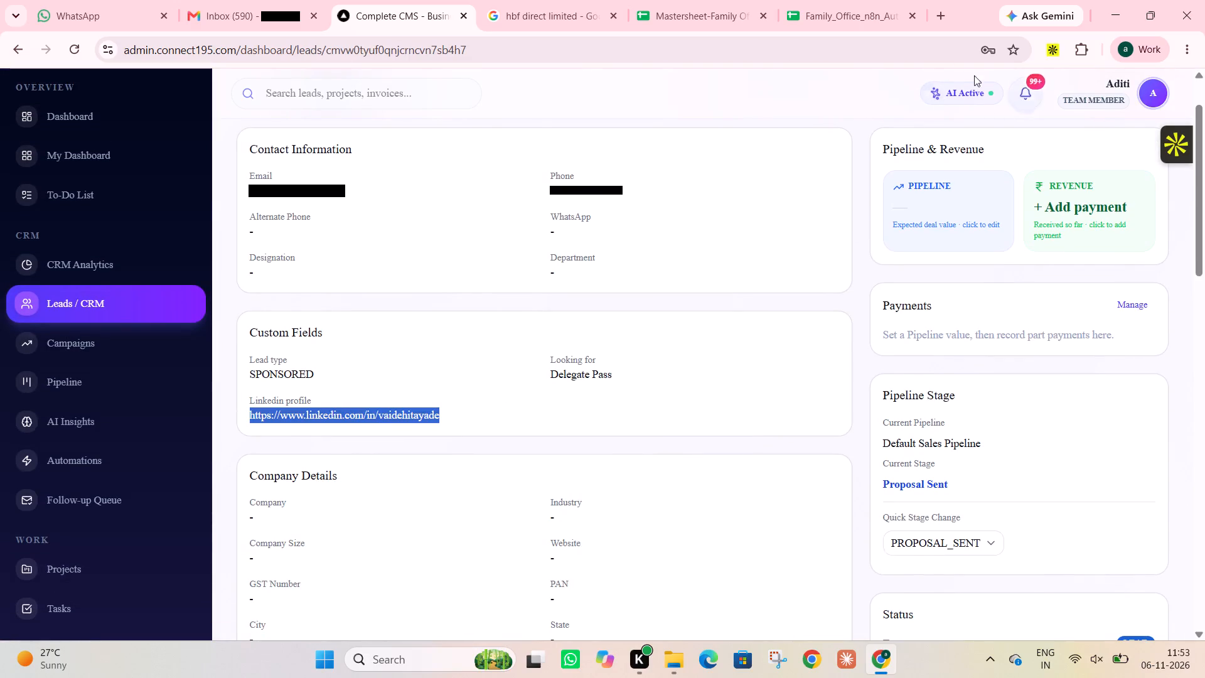
# Open Vaidehi's LinkedIn profile in a new tab using the link copied from the lead record.
pyautogui.click(935, 8)
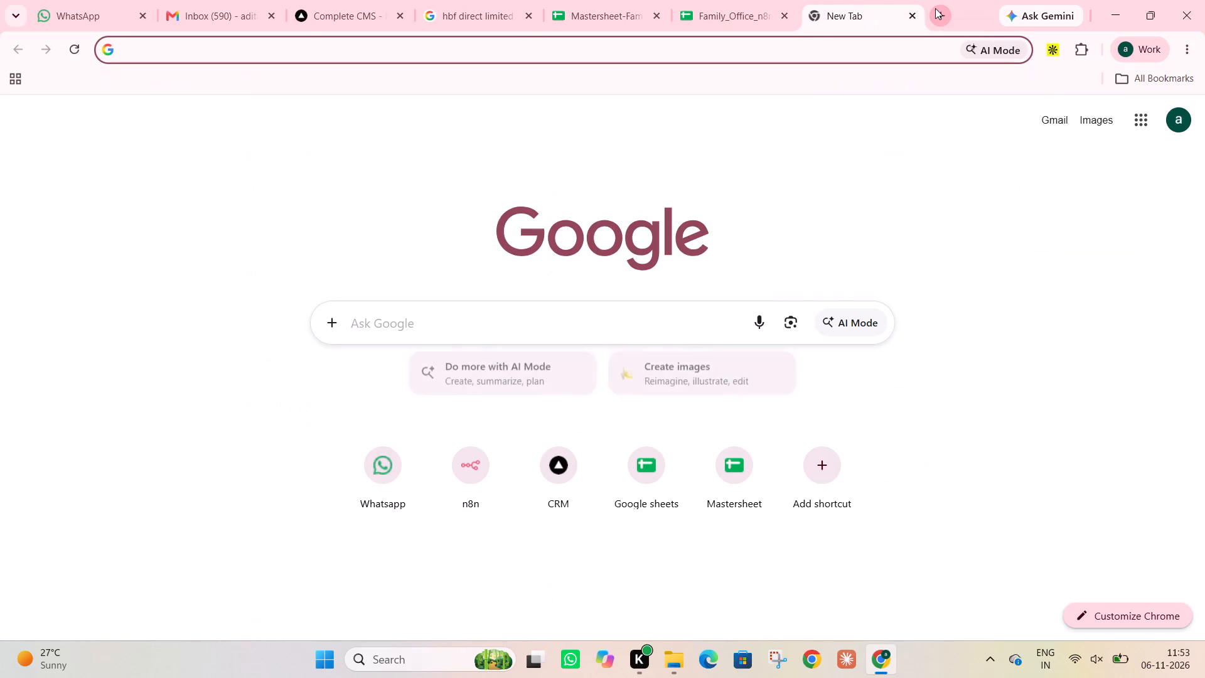
pyautogui.hotkey('ctrl', 'v')
pyautogui.press('Return')
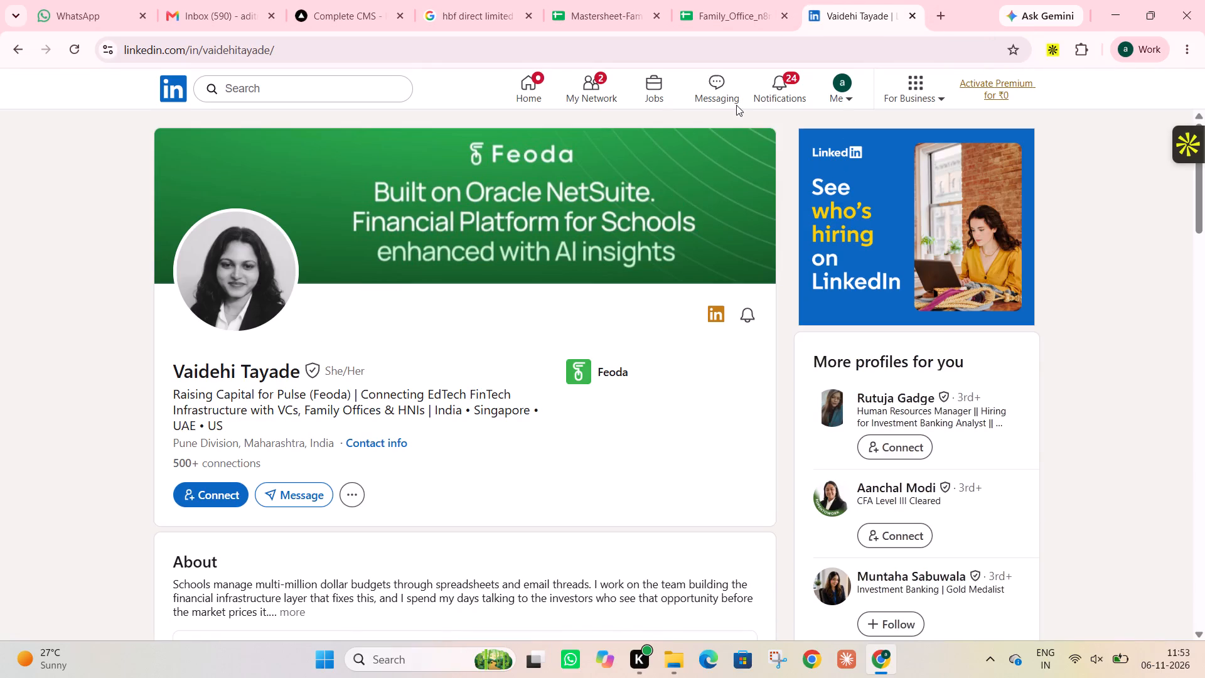
pyautogui.moveTo(595, 372); pyautogui.dragTo(636, 377)
pyautogui.scroll(10, 636, 377)
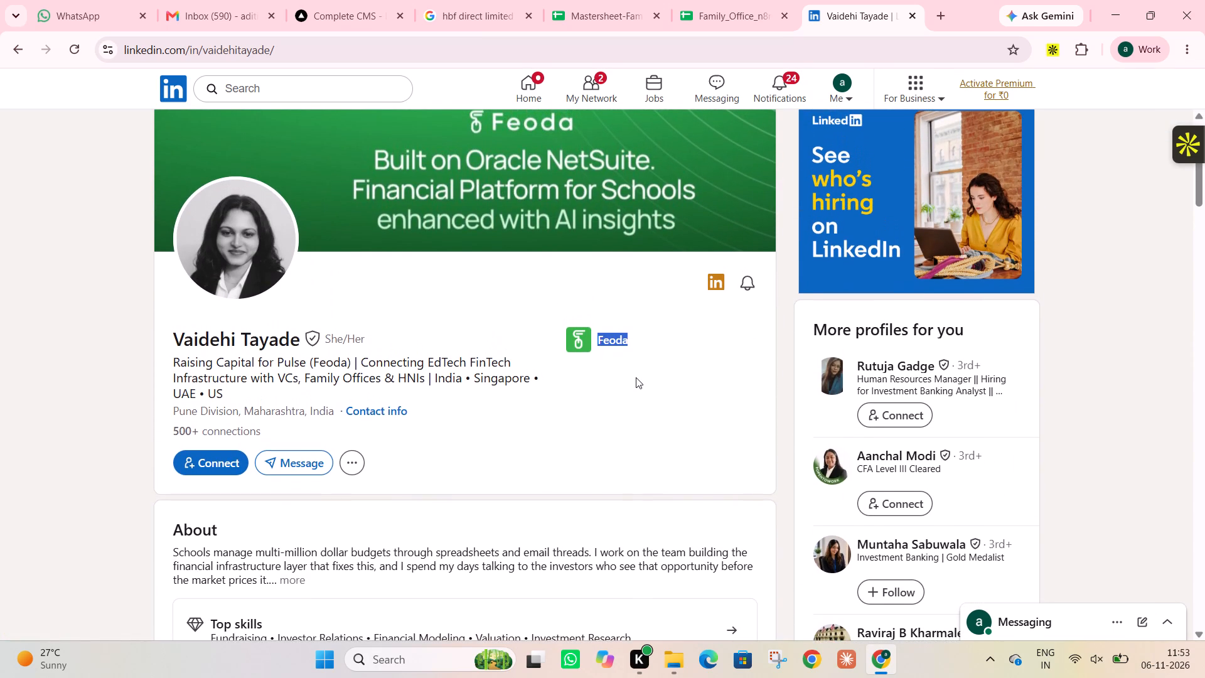
pyautogui.hotkey('ctrl', 'c')
pyautogui.click(940, 15)
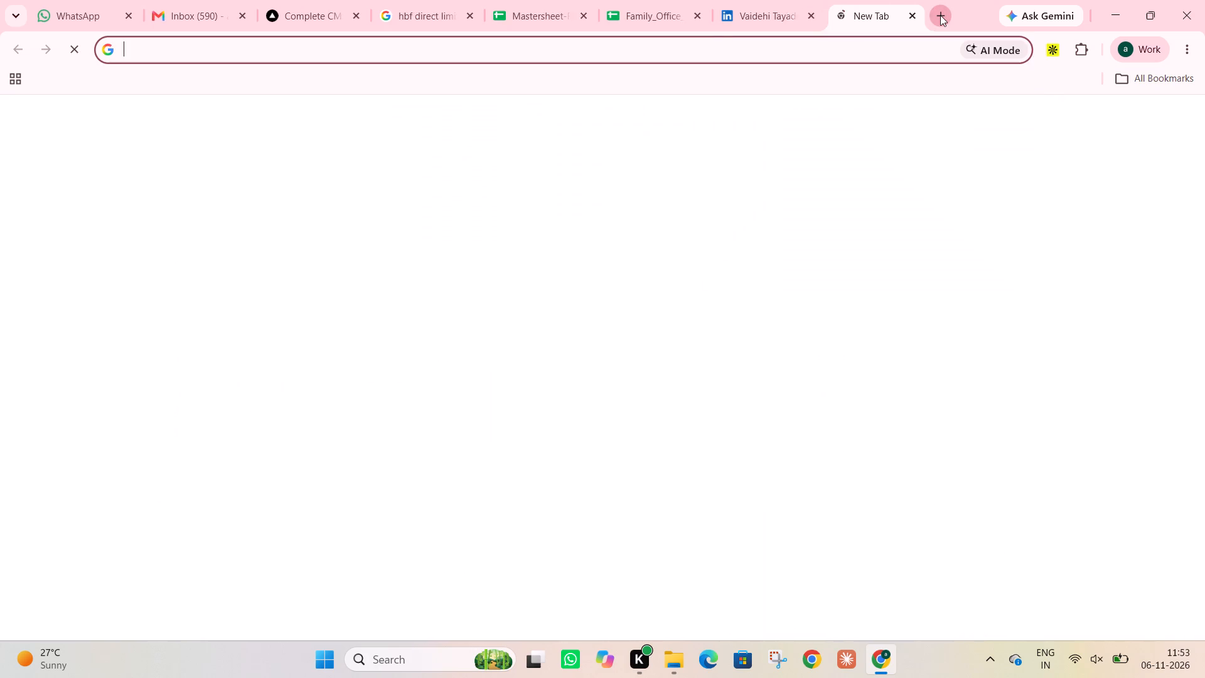
pyautogui.hotkey('ctrl', 'v')
pyautogui.press('Return')
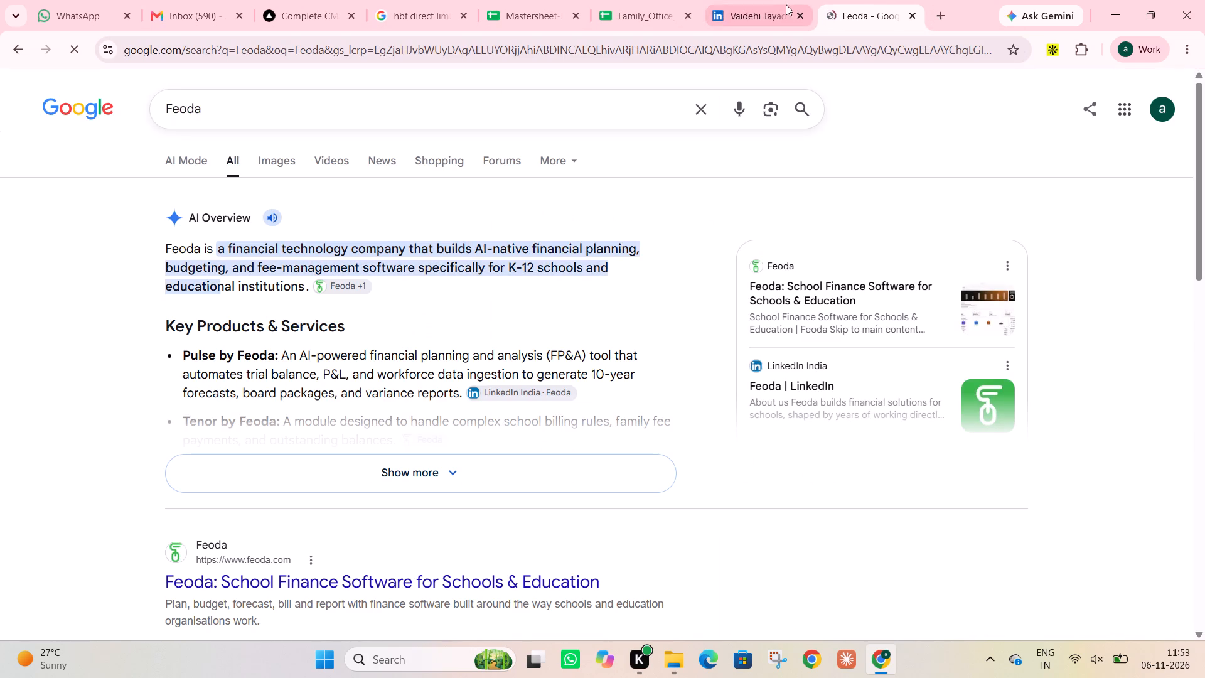
pyautogui.click(756, 2)
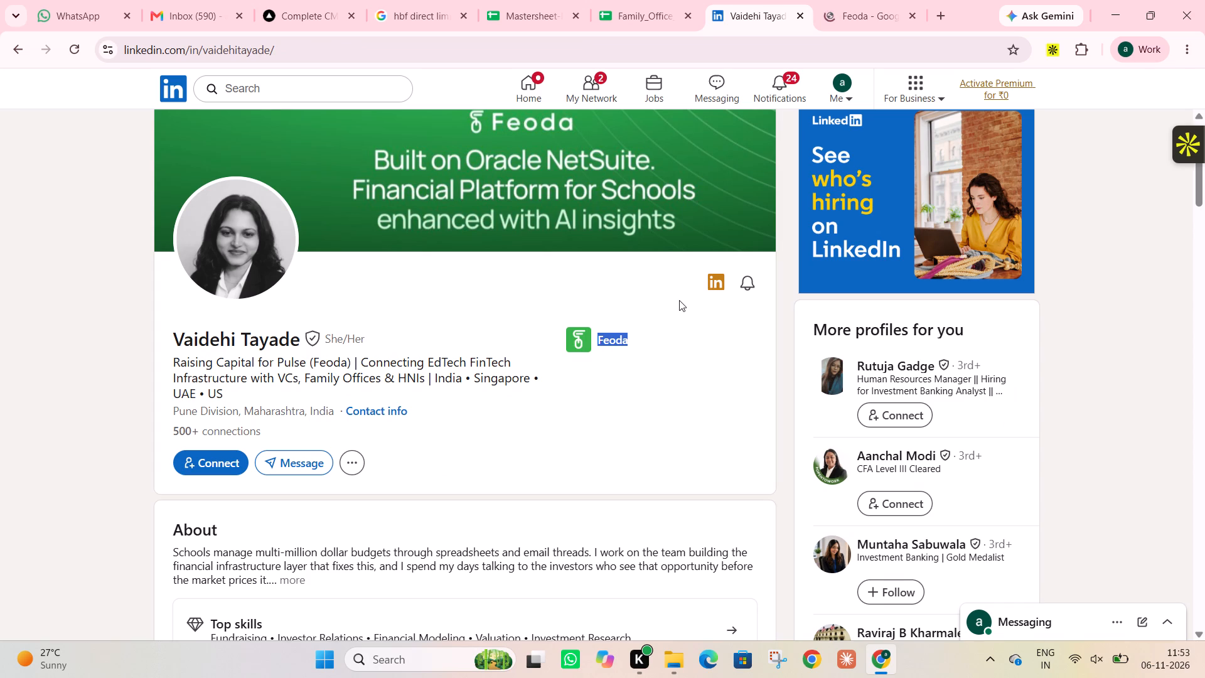
pyautogui.scroll(1, 679, 300)
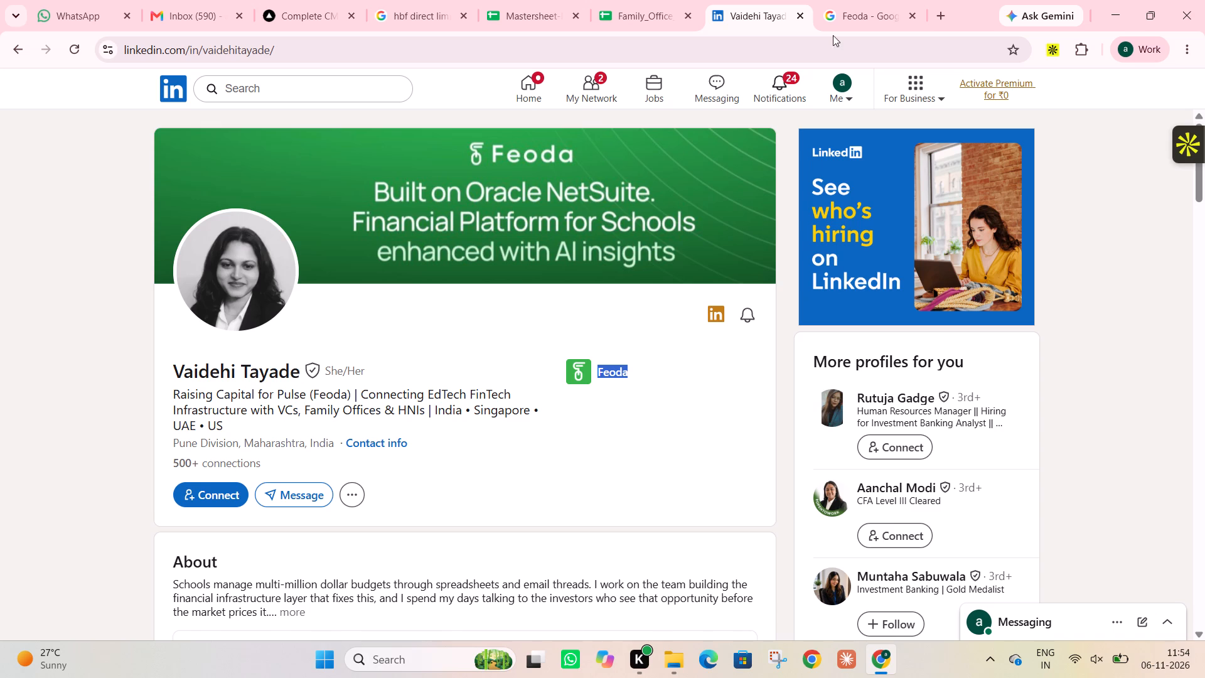
pyautogui.click(904, 0)
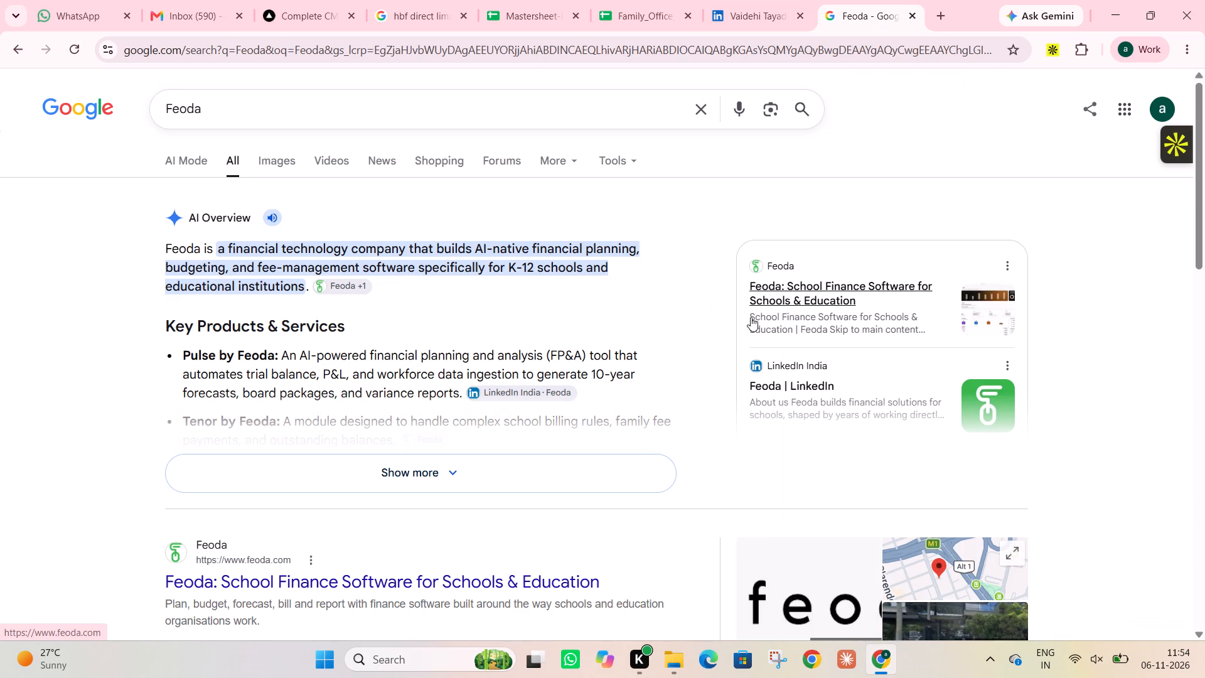
pyautogui.click(755, 0)
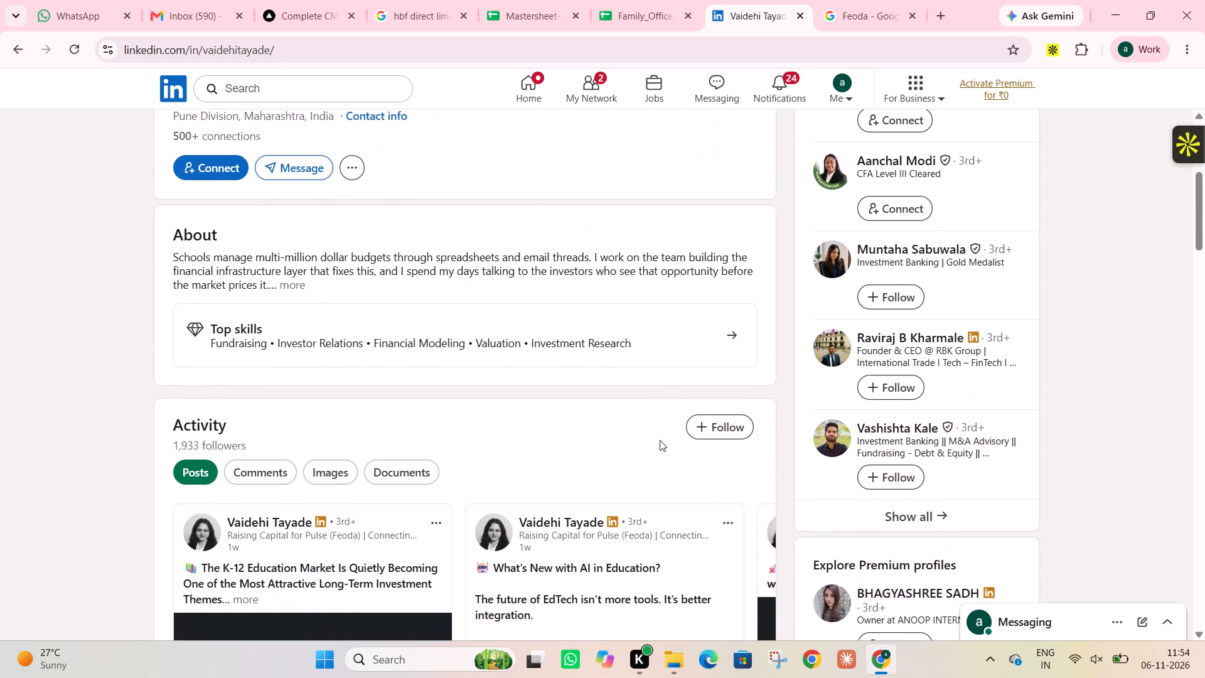
pyautogui.scroll(6, 660, 440)
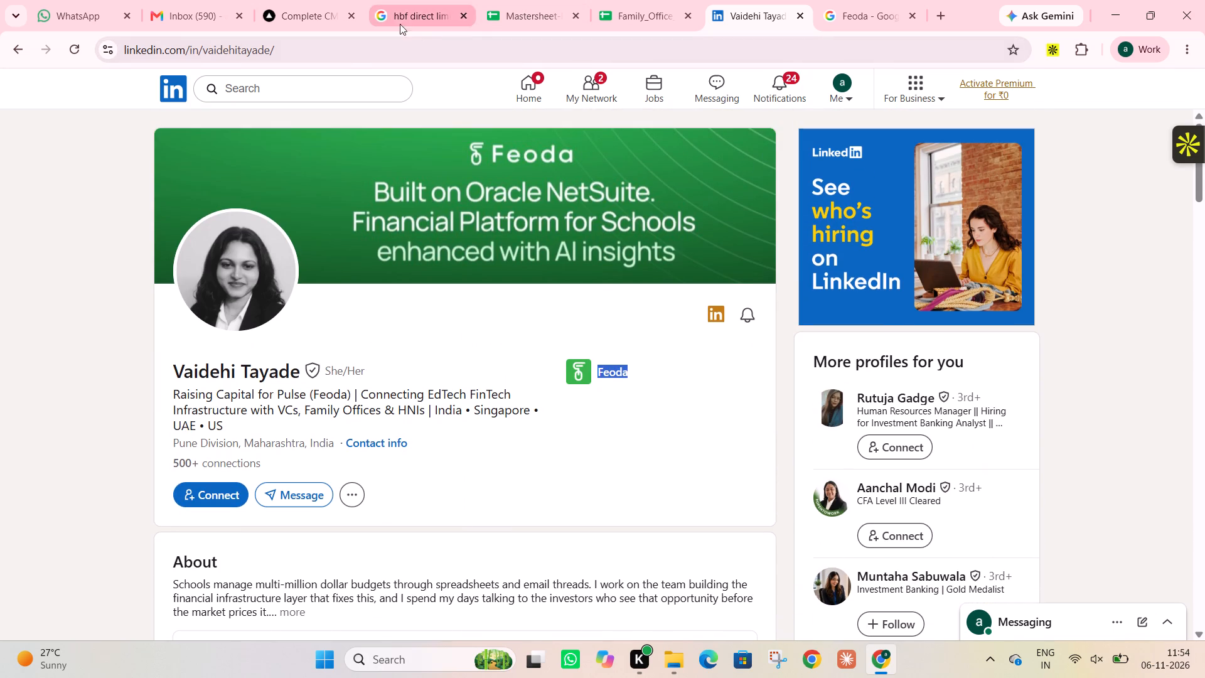
# Post the discussion note "Call in an hour" on Vaidehi's lead record in the CMS.
pyautogui.click(308, 0)
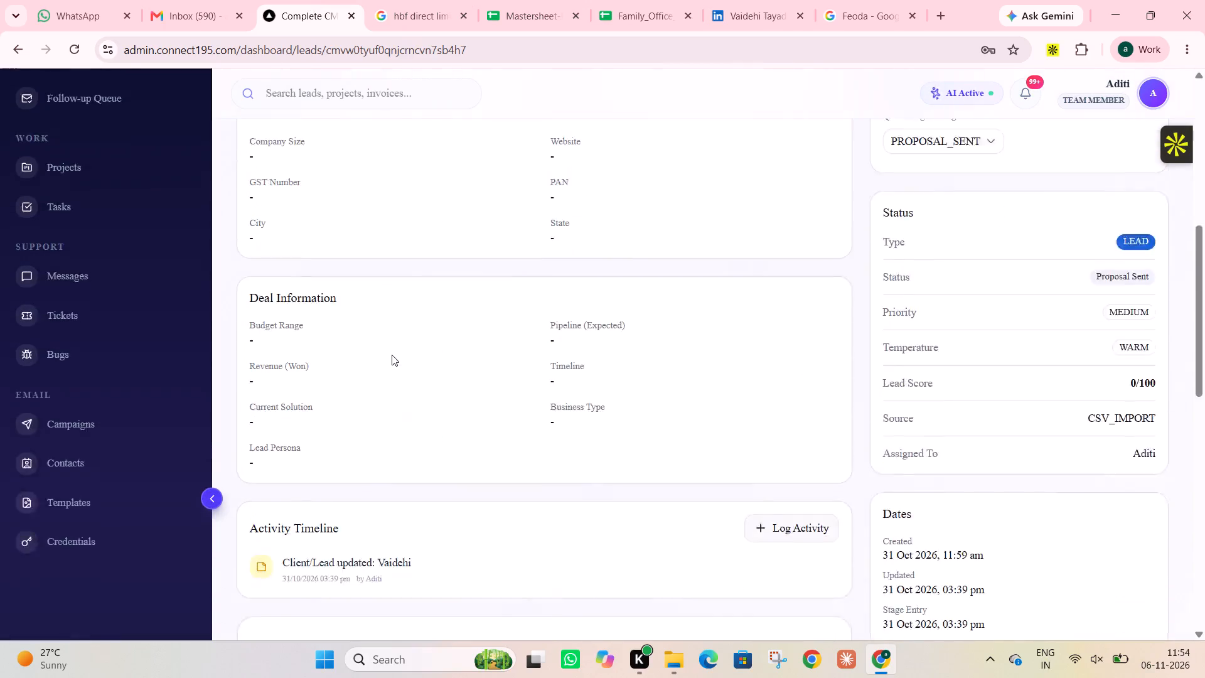
pyautogui.click(368, 470)
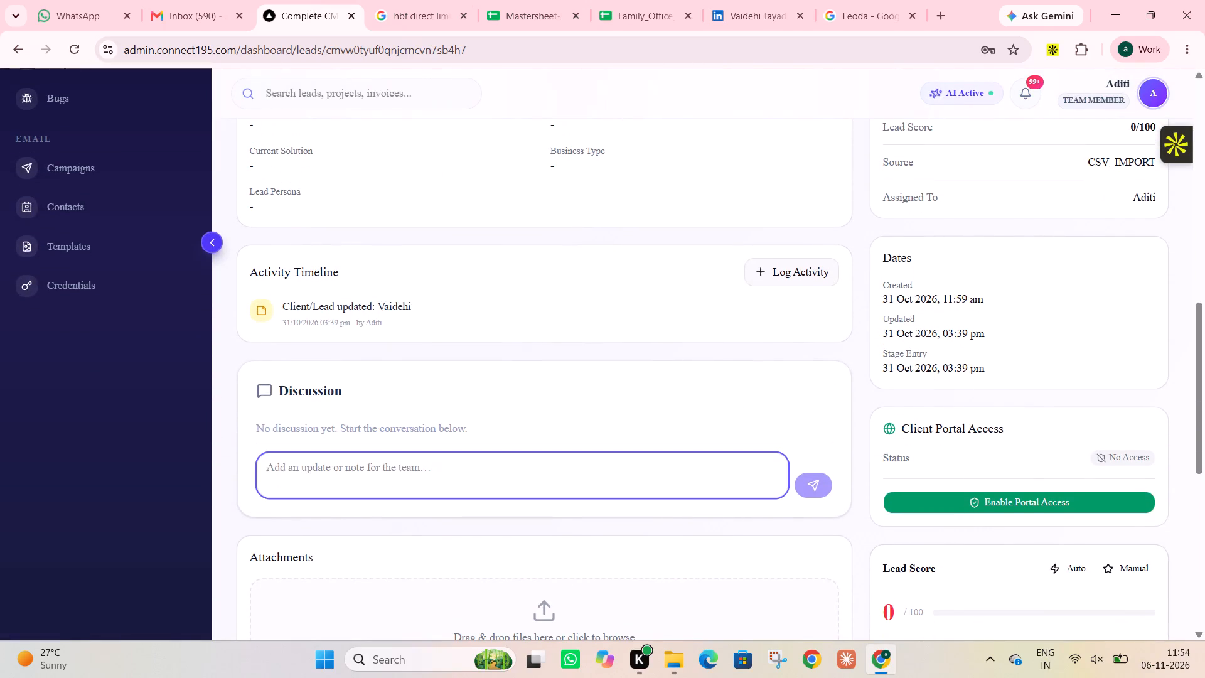
pyautogui.write('Call in an hour')
pyautogui.press('Return')
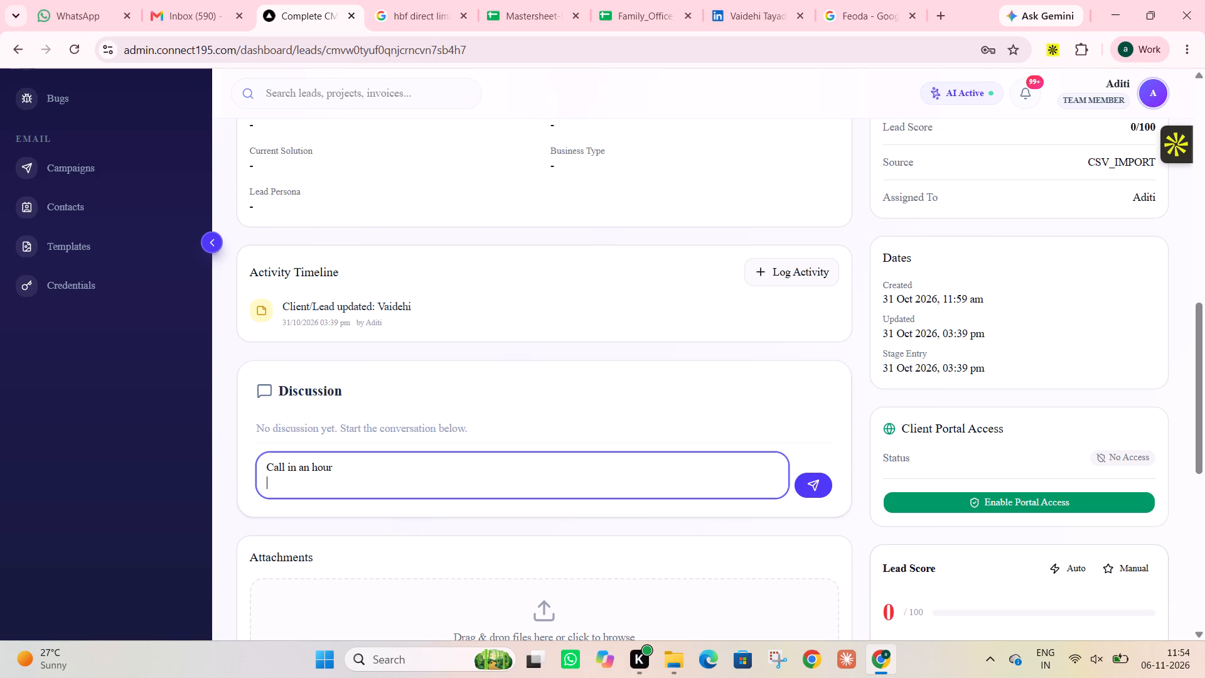
pyautogui.click(814, 488)
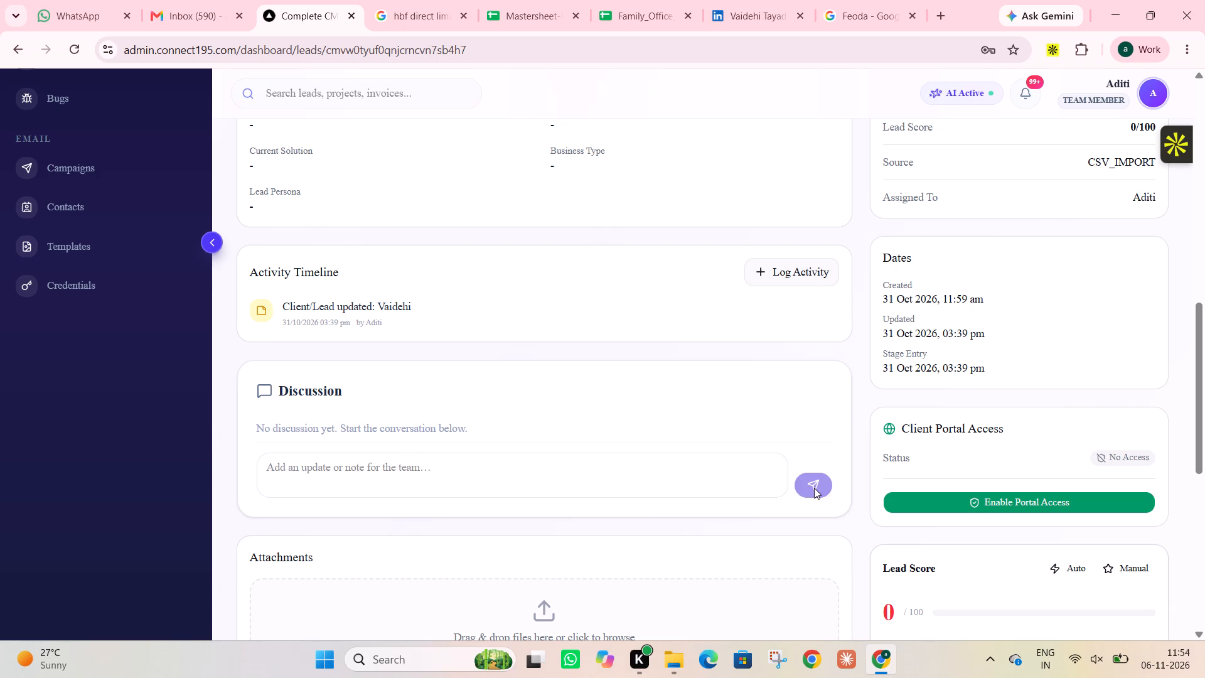
# Set Vaidehi's pipeline stage to Qualified and return to the campaign's Proposal Sent leads list.
pyautogui.scroll(5, 730, 379)
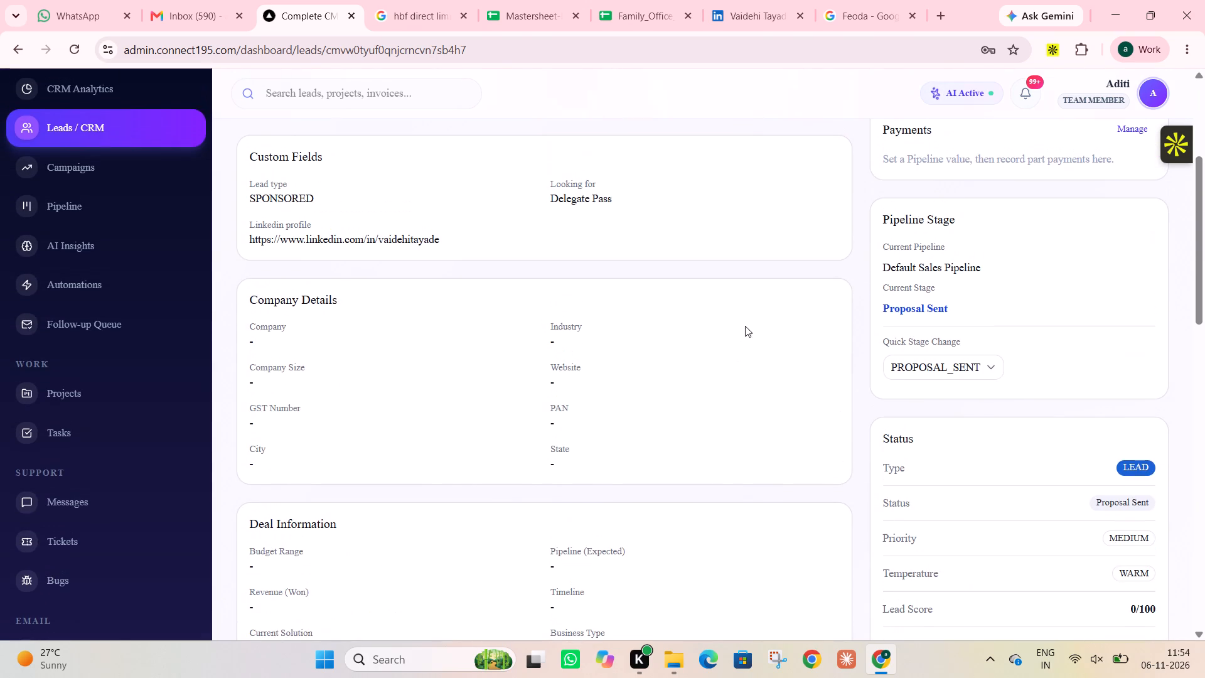
pyautogui.click(899, 365)
pyautogui.click(913, 299)
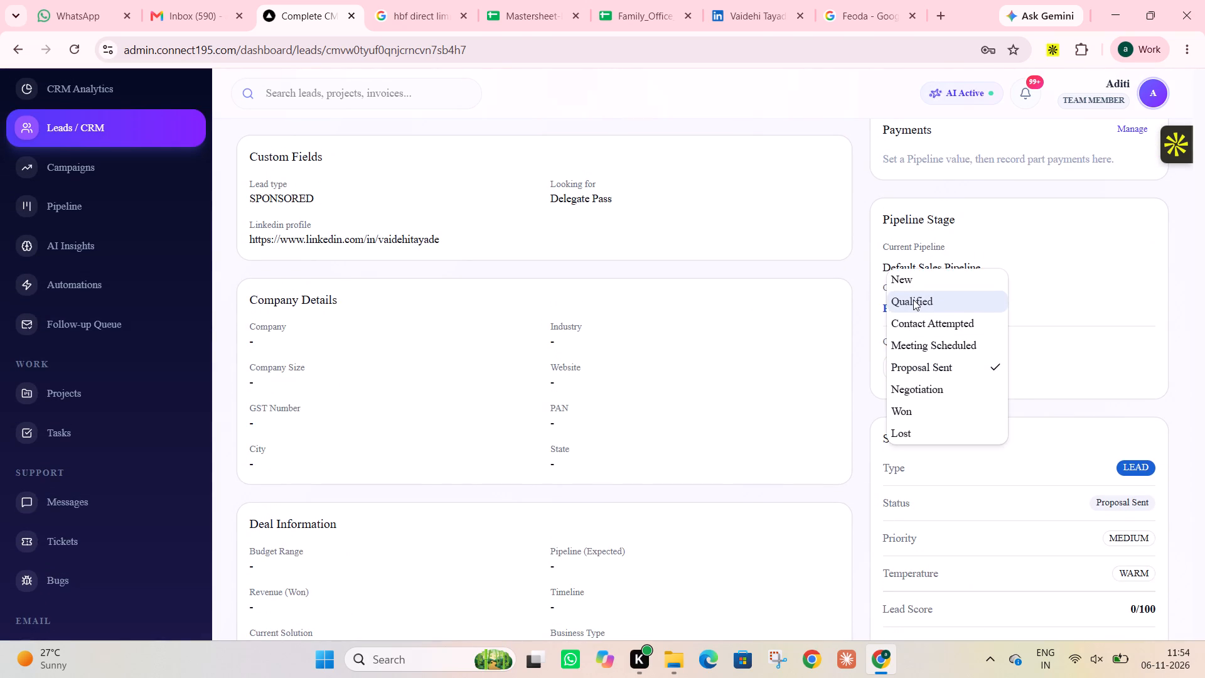
pyautogui.scroll(2, 388, 274)
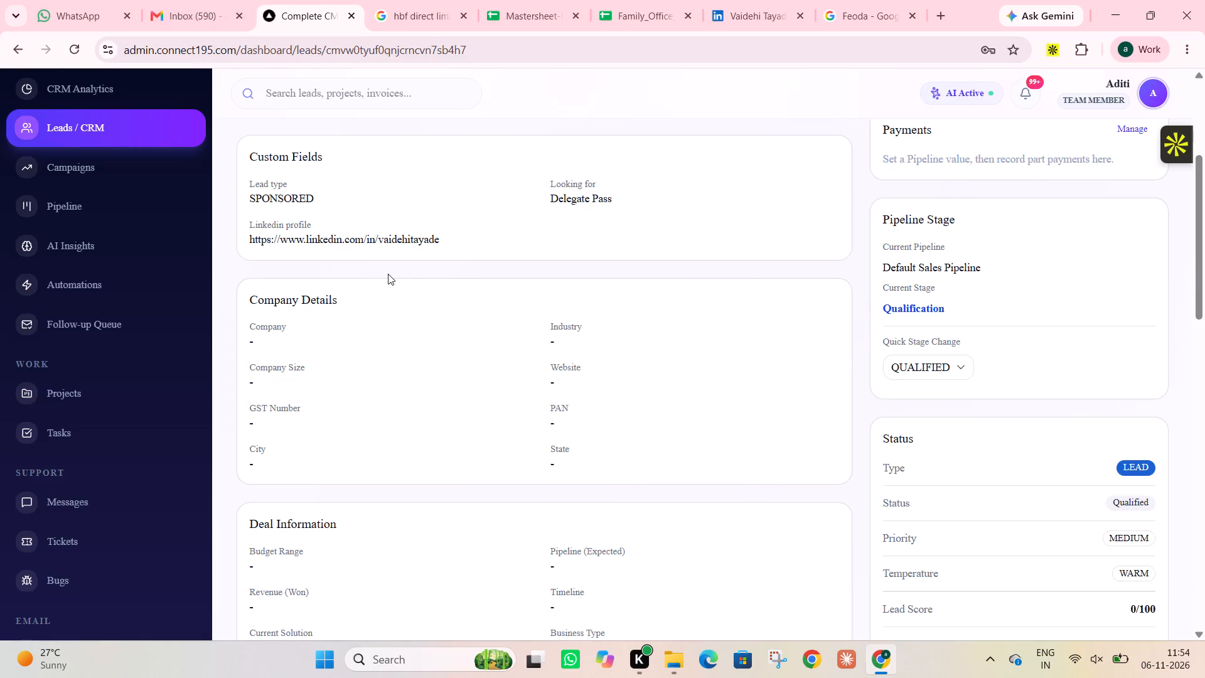
pyautogui.scroll(2, 388, 274)
pyautogui.click(249, 169)
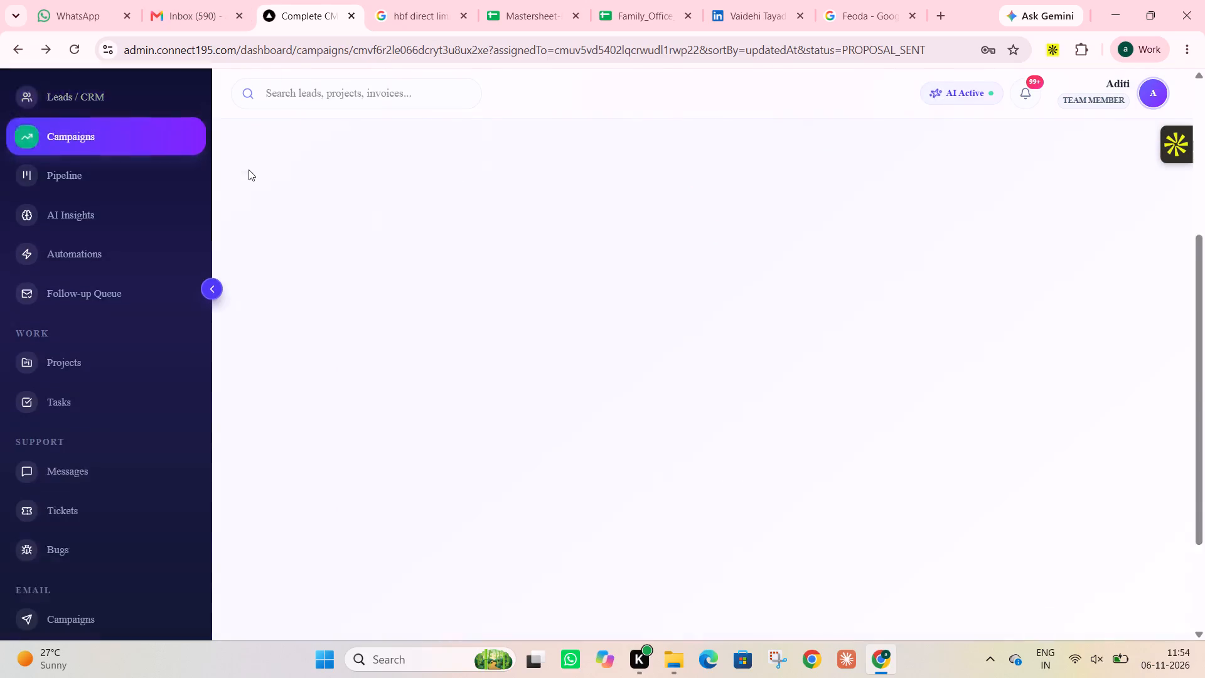
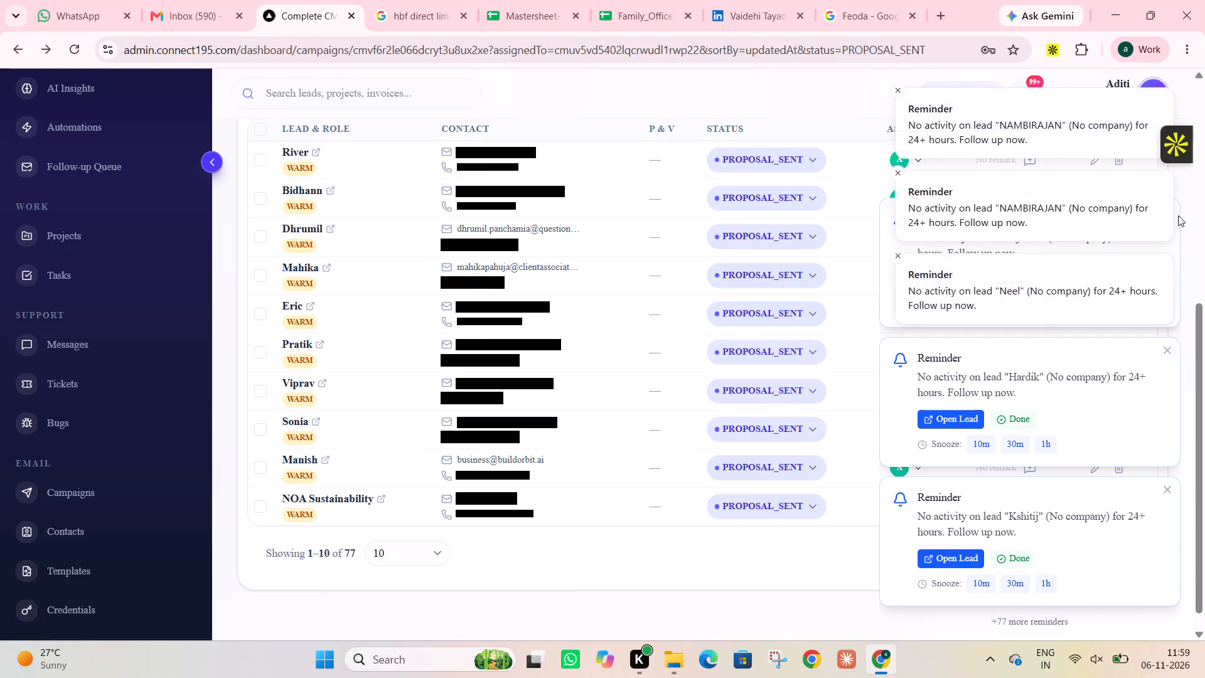
# Dismiss the stacked inactivity reminders covering the campaign's Proposal Sent leads list.
pyautogui.scroll(1, 1165, 213)
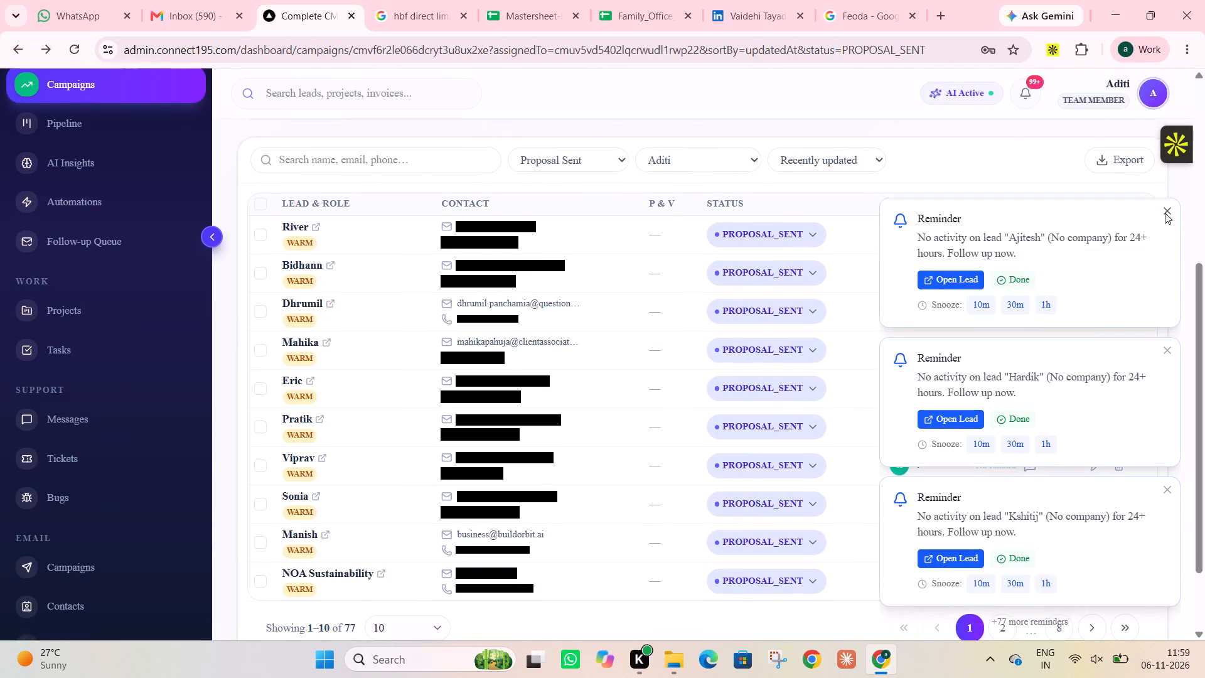
pyautogui.click(1165, 213)
pyautogui.click(1165, 213)
pyautogui.click(1165, 213)
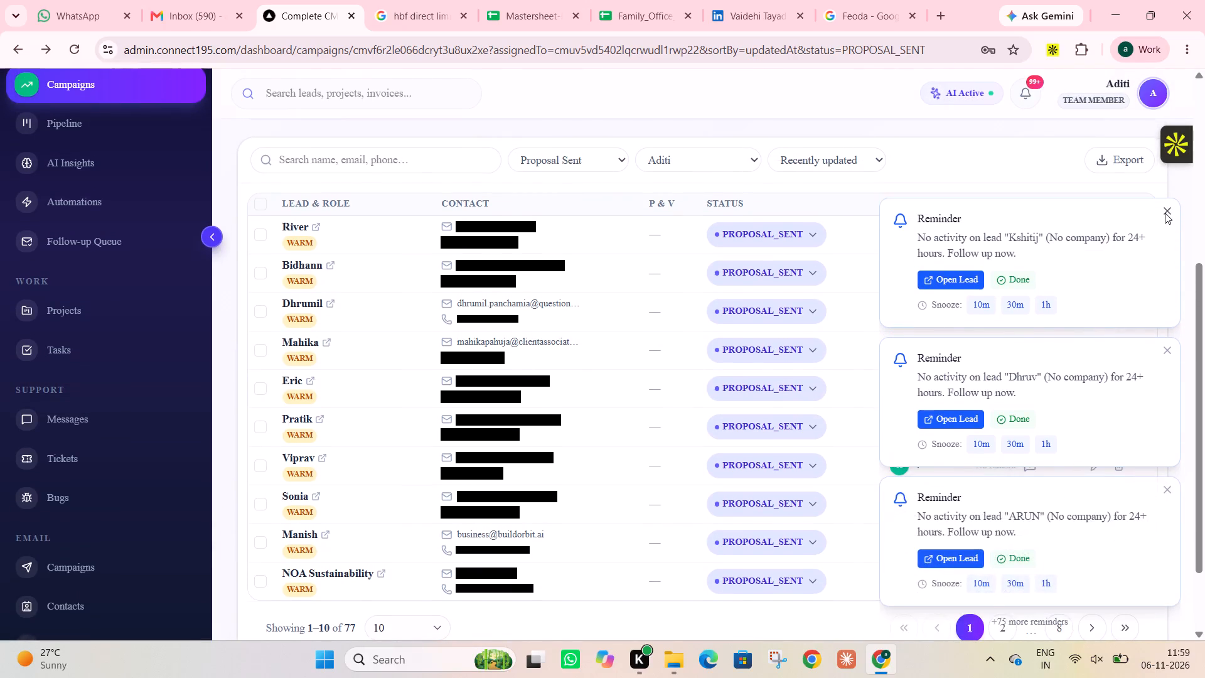
pyautogui.tripleClick(1165, 213)
pyautogui.tripleClick(1165, 213)
pyautogui.tripleClick(1165, 213)
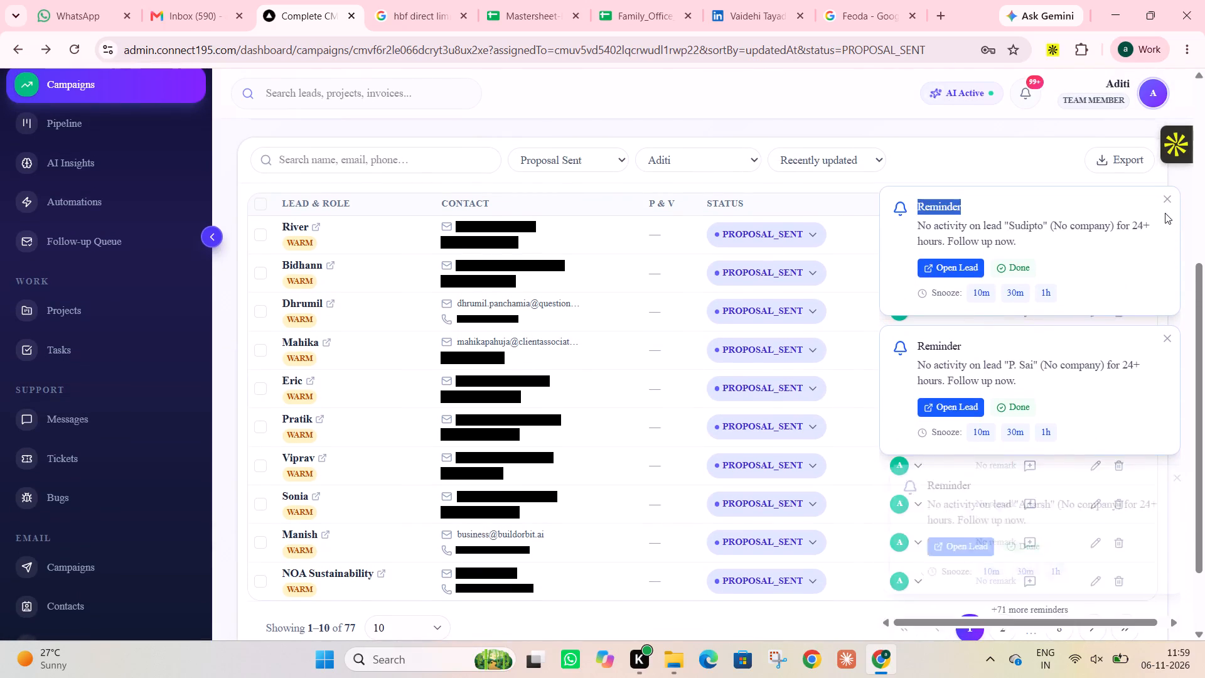
pyautogui.tripleClick(1165, 213)
pyautogui.tripleClick(1165, 213)
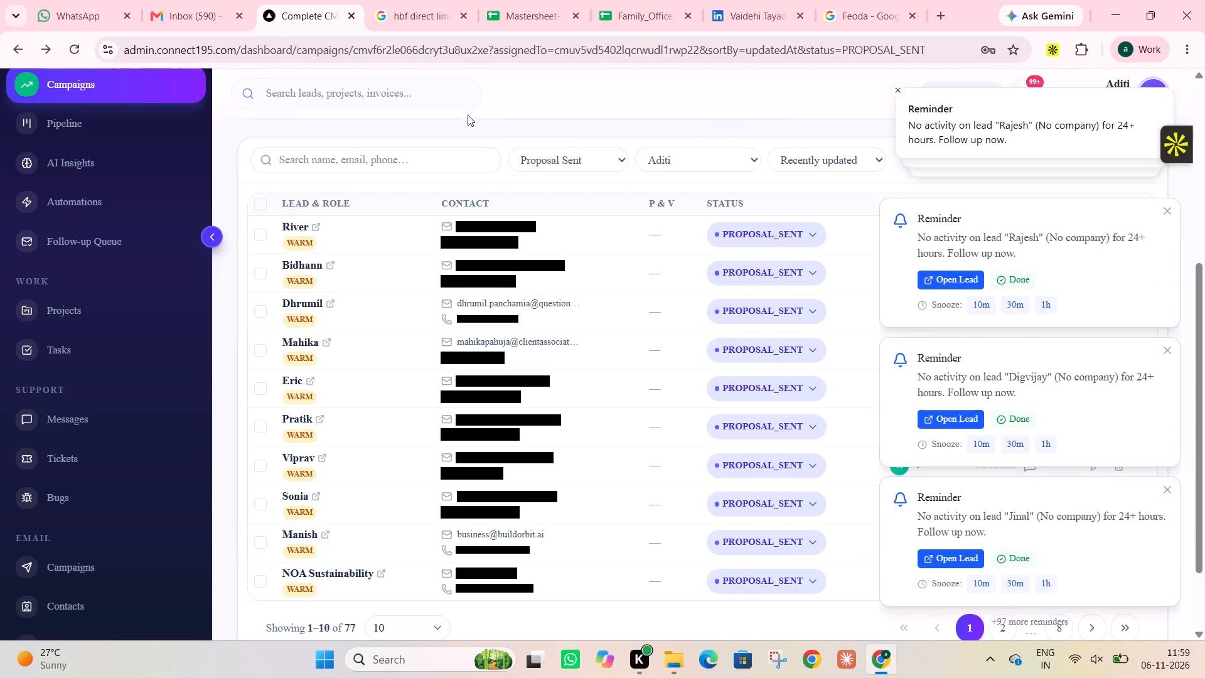
# Reload the campaign page to clear the remaining reminders and return to the Proposal Sent leads list.
pyautogui.scroll(3, 245, 150)
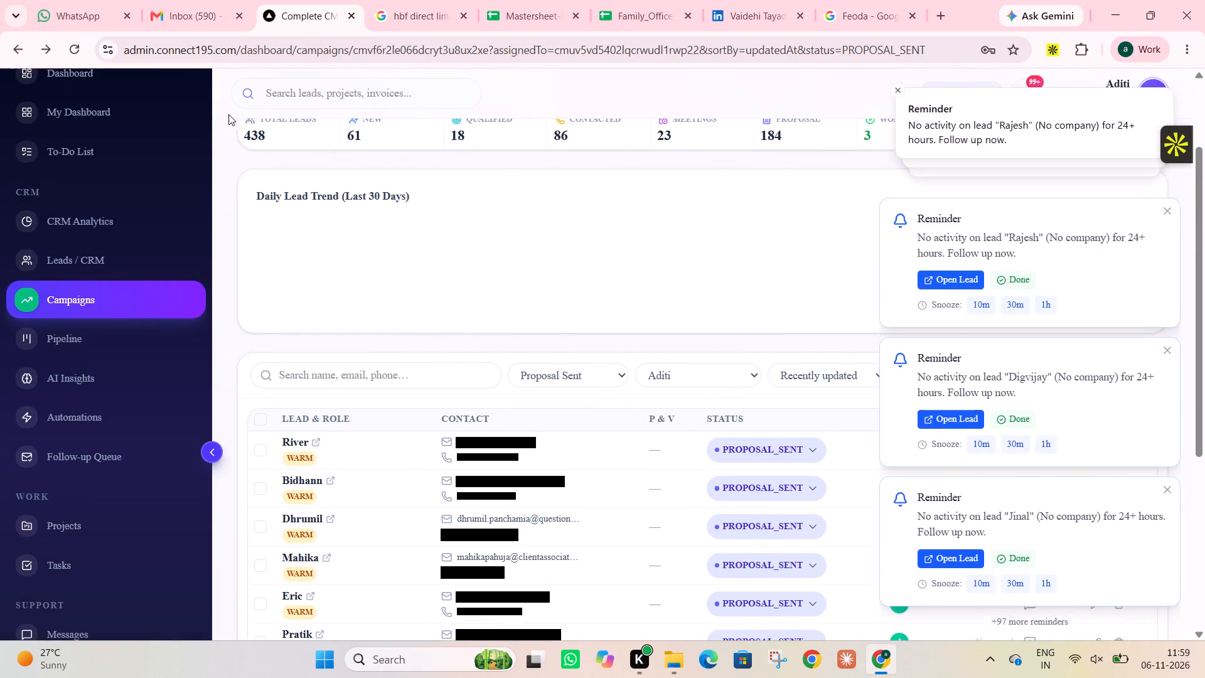
pyautogui.click(77, 51)
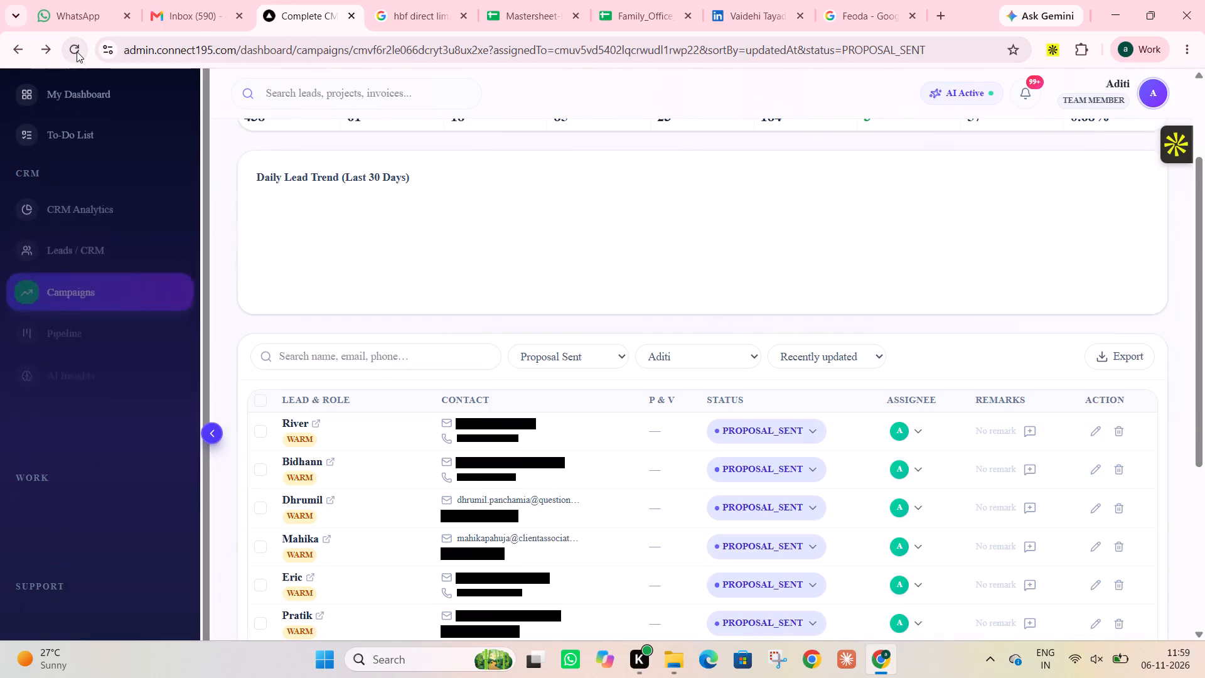
pyautogui.scroll(-3, 579, 336)
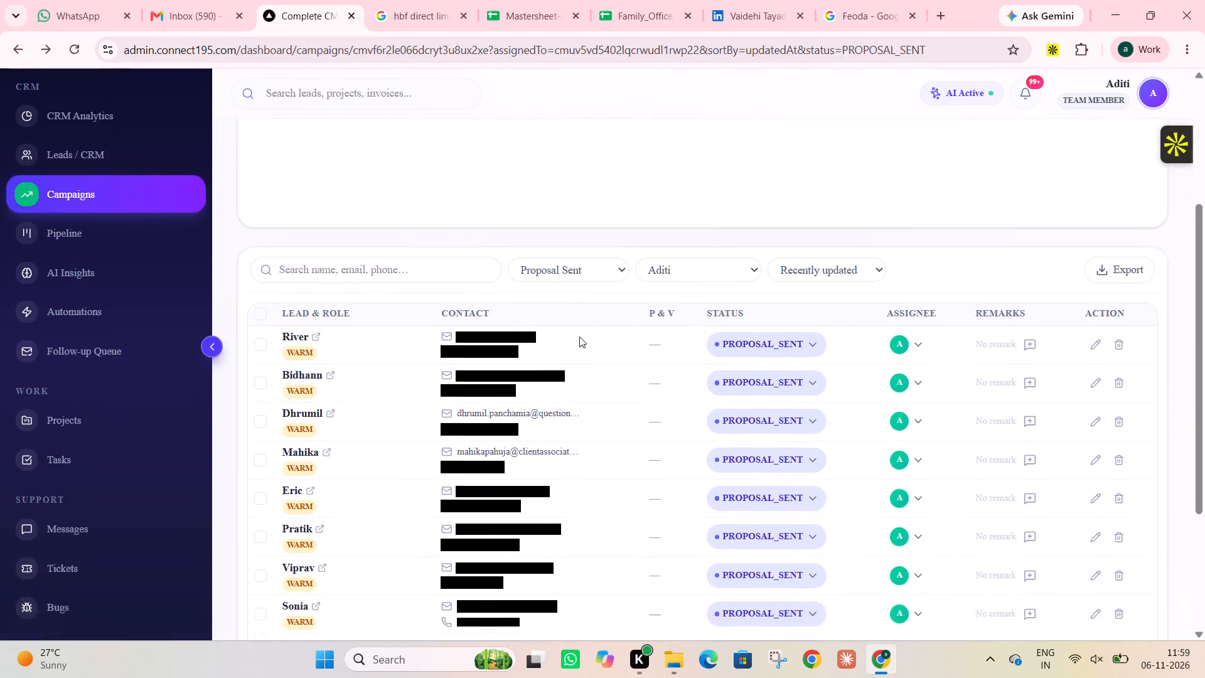
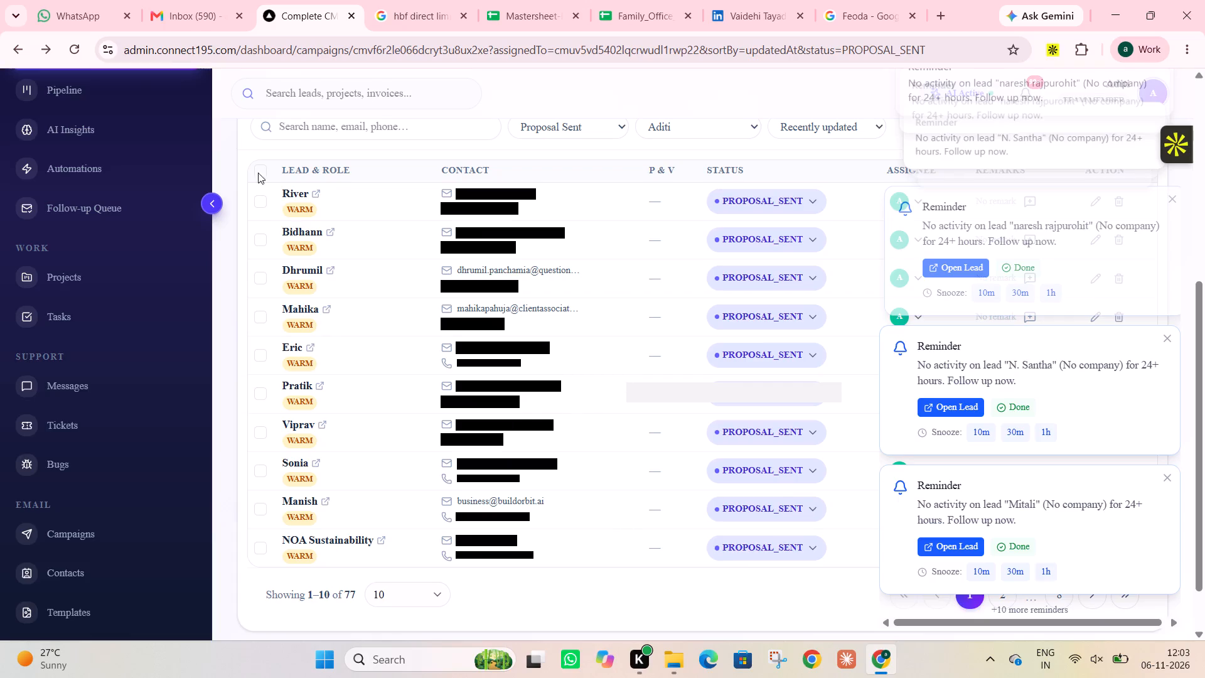
# Reload the campaign's Proposal Sent leads list to clear the stacked inactivity reminders.
pyautogui.click(72, 48)
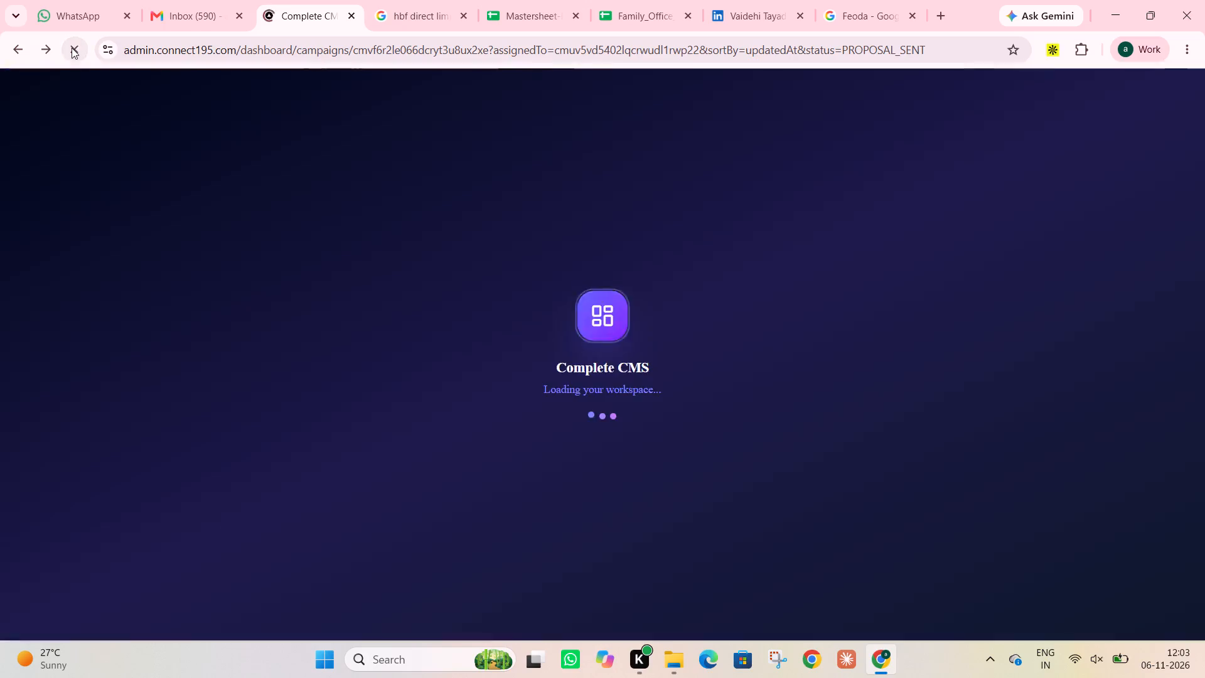
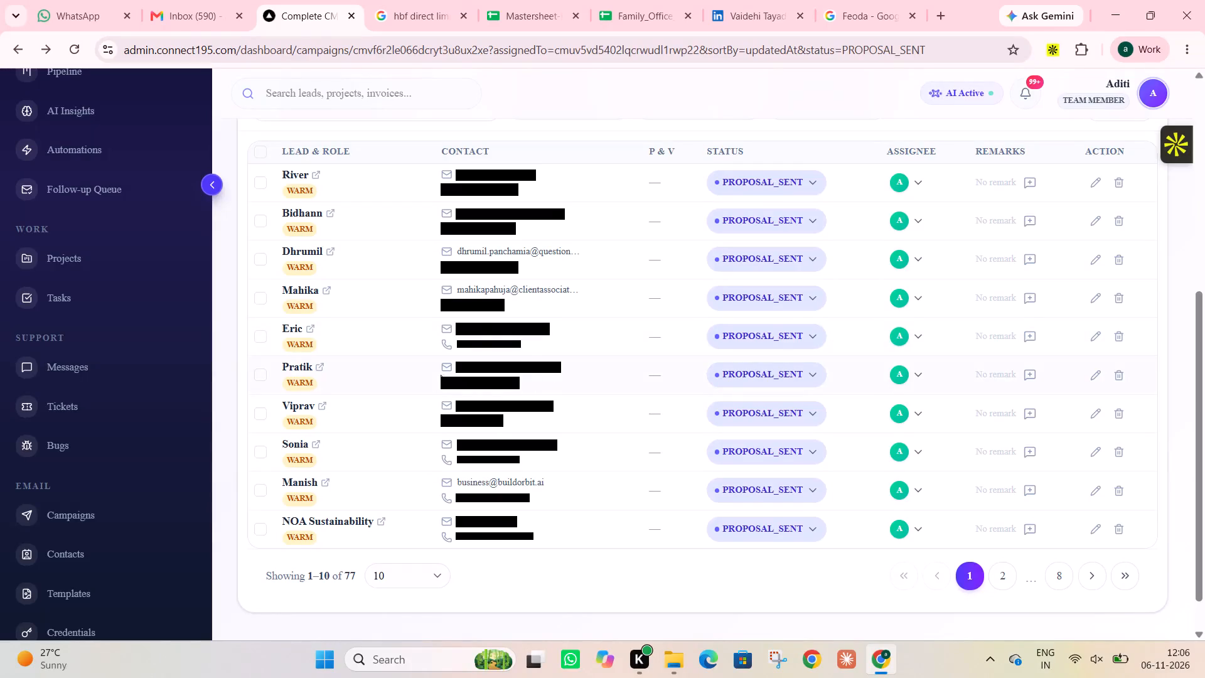
# Open Pratik's lead record and load the LinkedIn profile listed in its custom fields in a new browser tab.
pyautogui.click(301, 367)
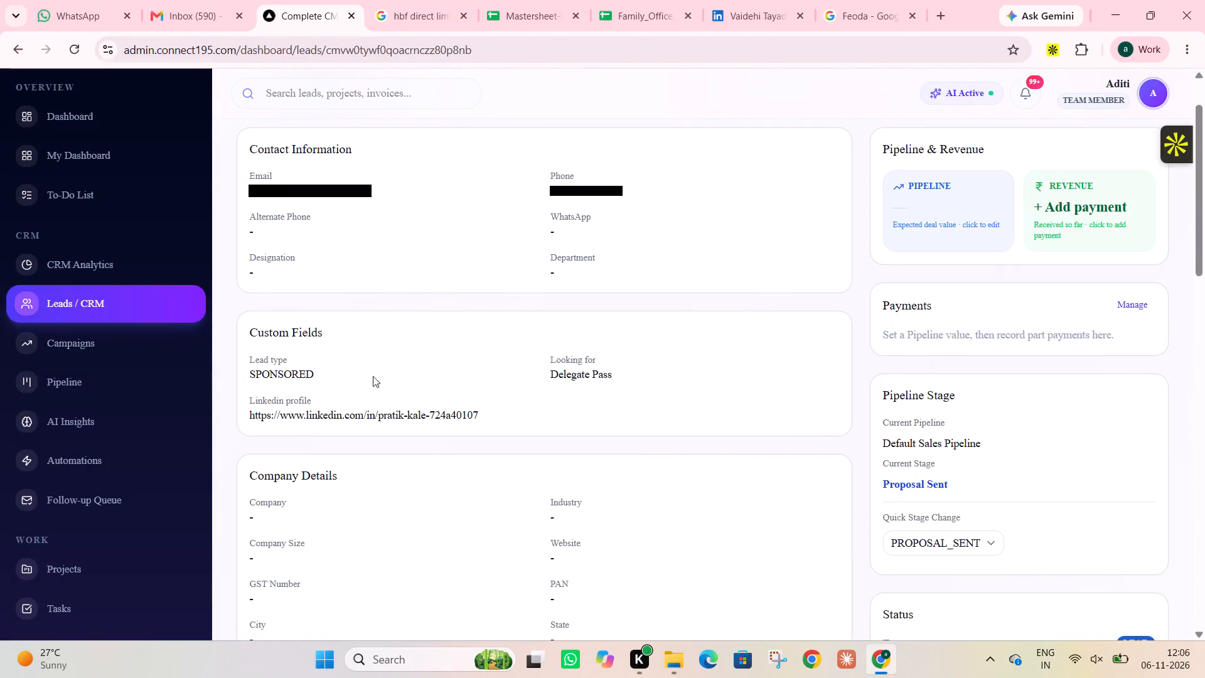
pyautogui.moveTo(482, 415); pyautogui.dragTo(476, 415)
pyautogui.moveTo(476, 415); pyautogui.dragTo(173, 411)
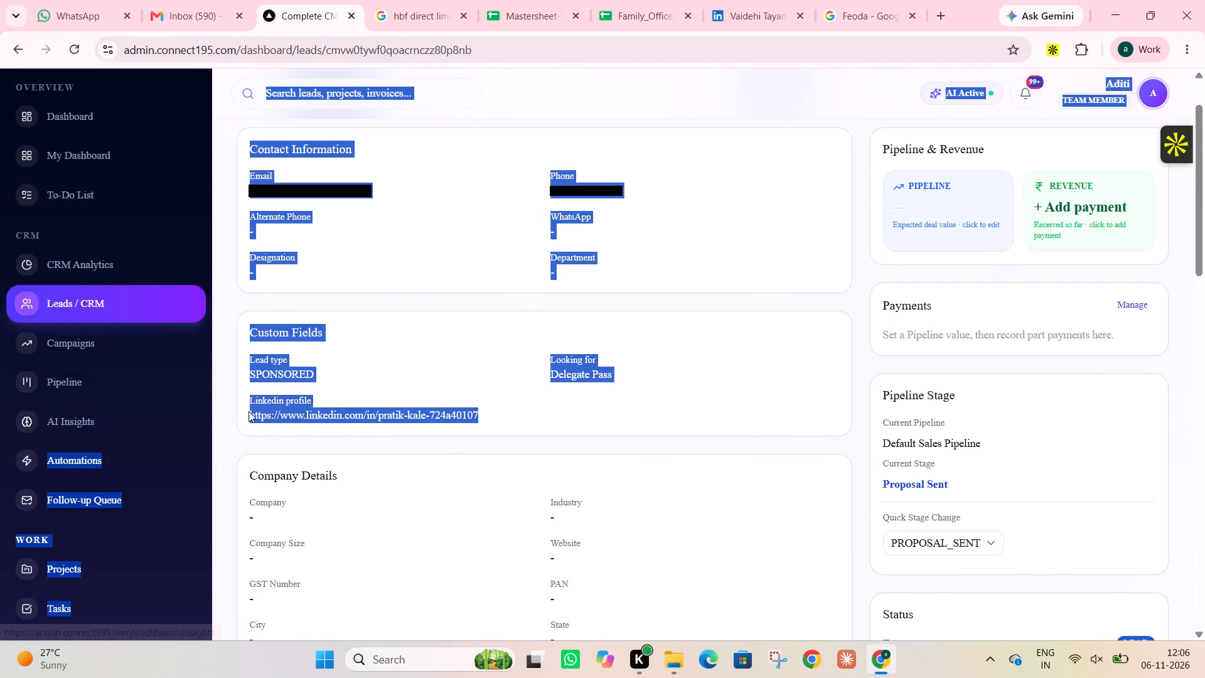
pyautogui.click(249, 411)
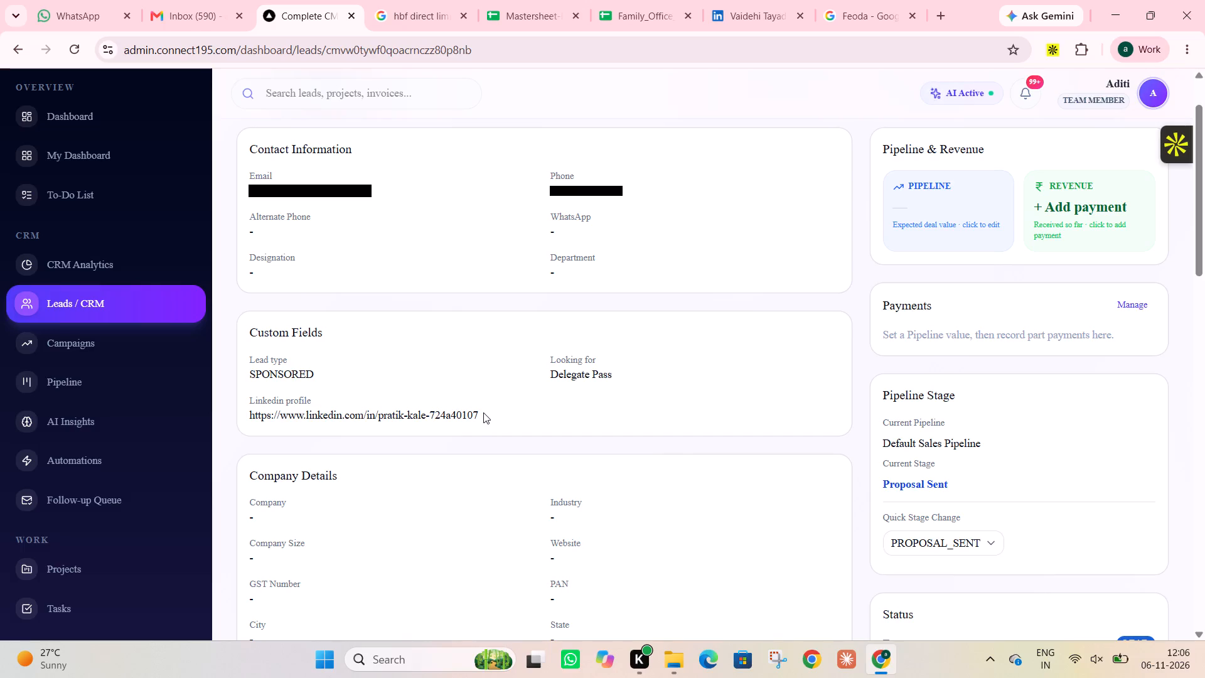
pyautogui.moveTo(481, 412); pyautogui.dragTo(262, 413)
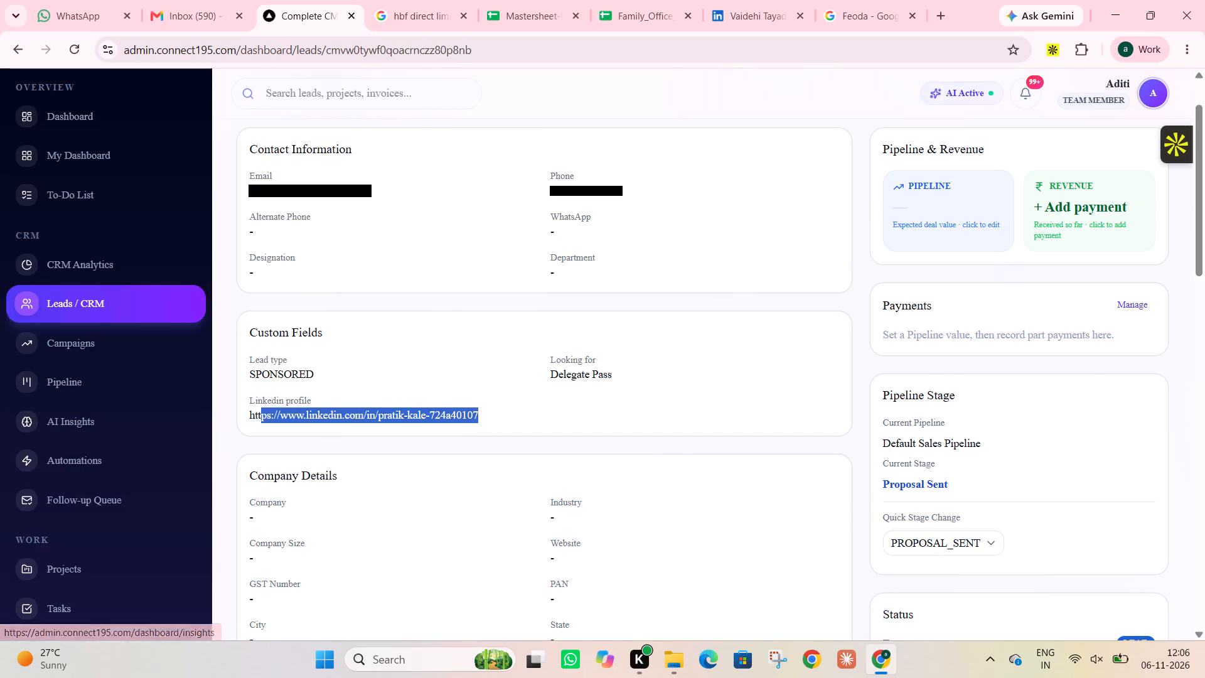
pyautogui.moveTo(262, 413); pyautogui.dragTo(243, 416)
pyautogui.hotkey('ctrl', 'c')
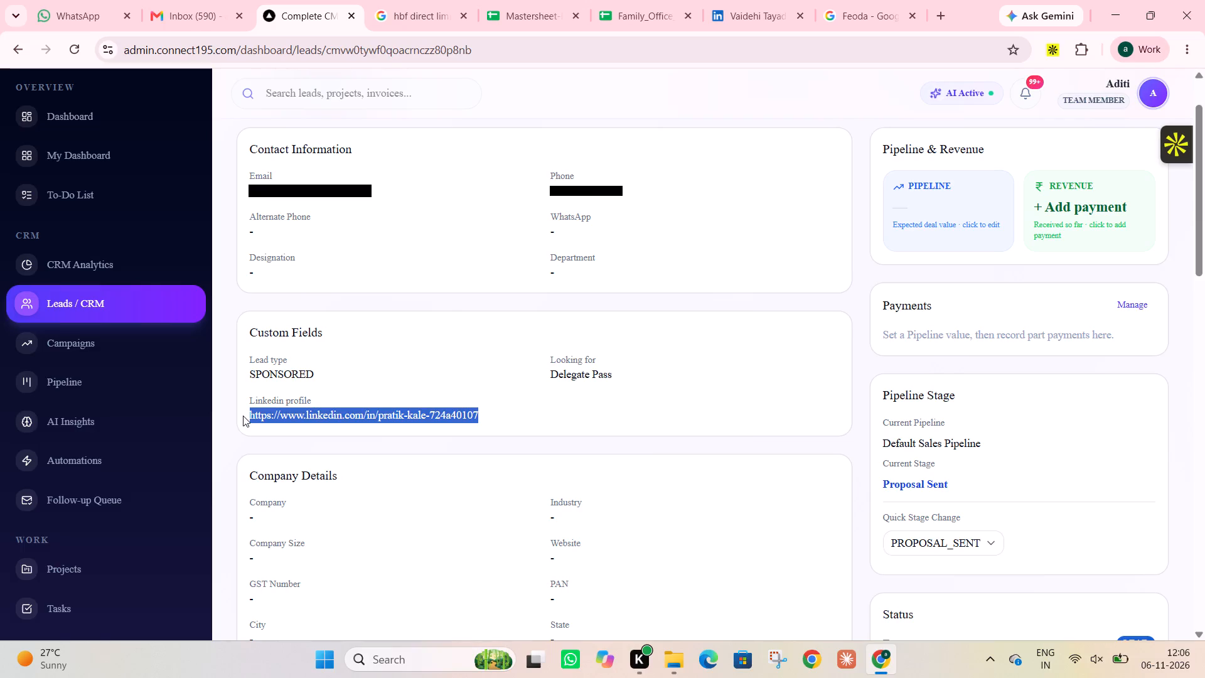
pyautogui.click(942, 14)
pyautogui.hotkey('ctrl', 'v')
pyautogui.press('Return')
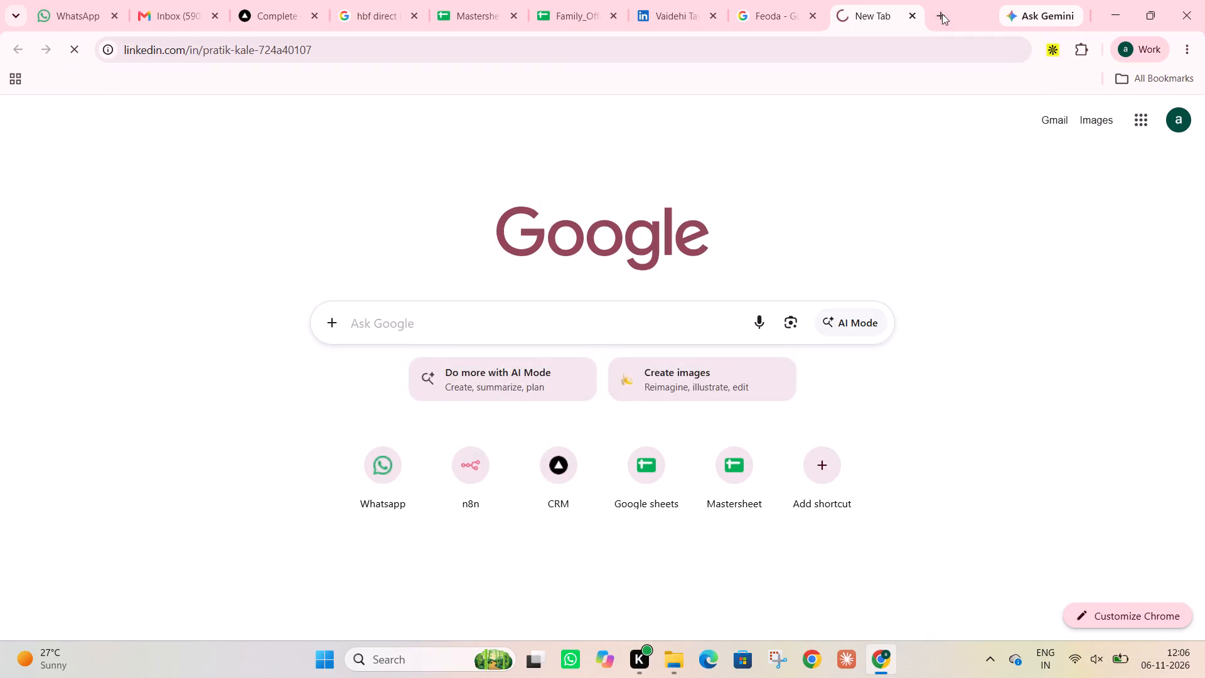
# Examine Pratik's LinkedIn profile for his role, company and background.
pyautogui.click(806, 15)
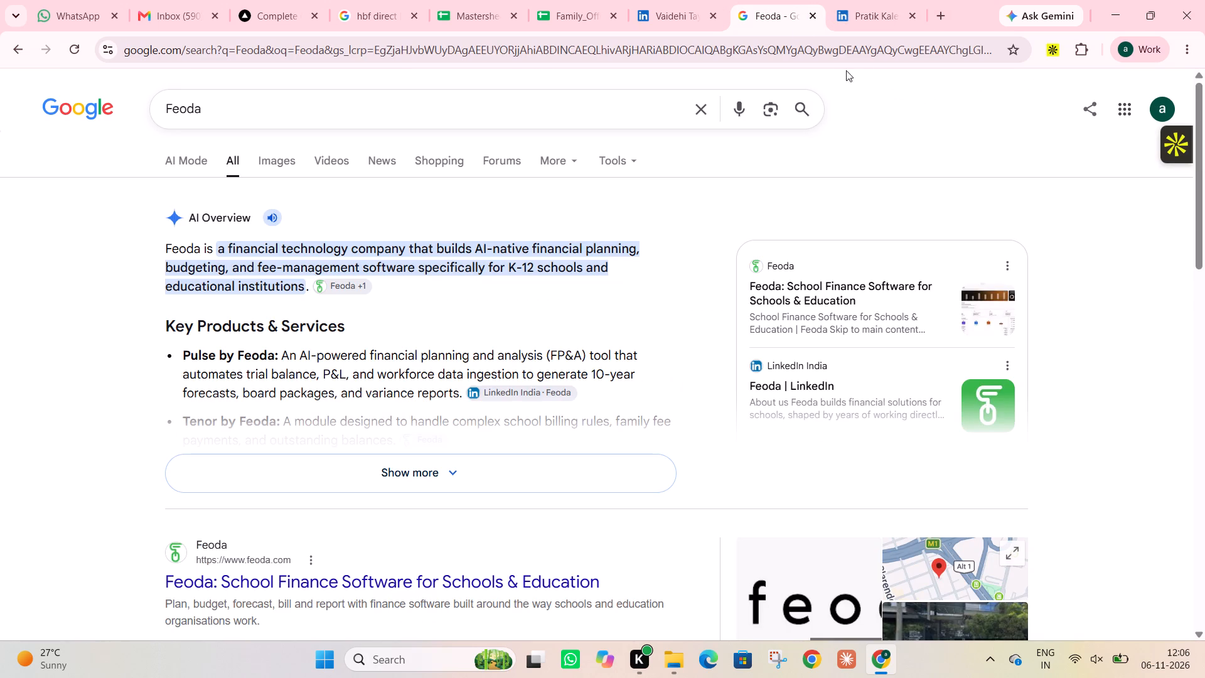
pyautogui.click(851, 21)
pyautogui.scroll(-1, 725, 293)
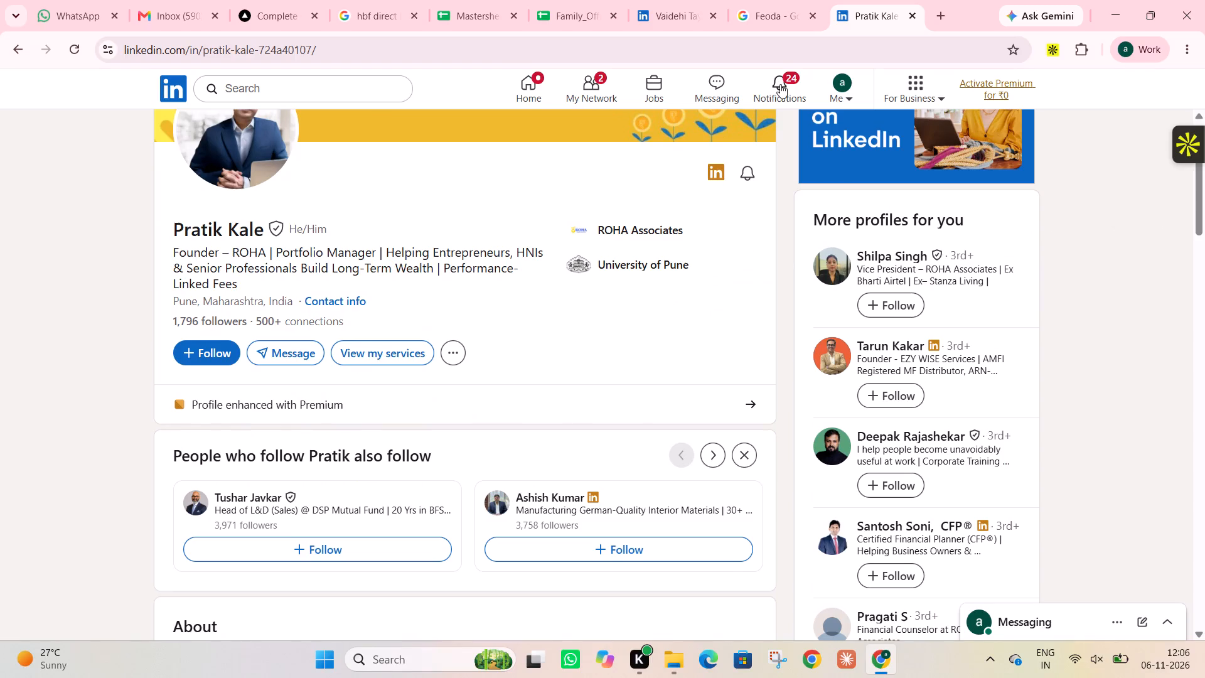
# Return to Pratik's lead record and select the phone number in the contact information.
pyautogui.click(283, 2)
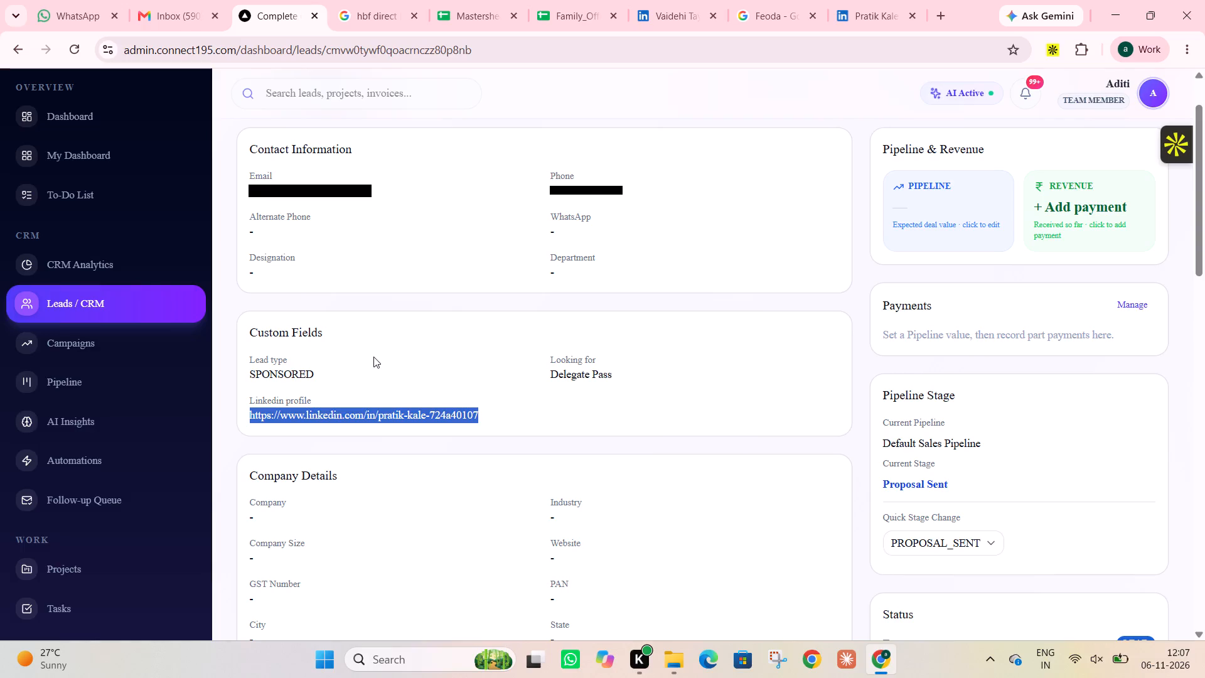
pyautogui.moveTo(564, 188); pyautogui.dragTo(569, 188)
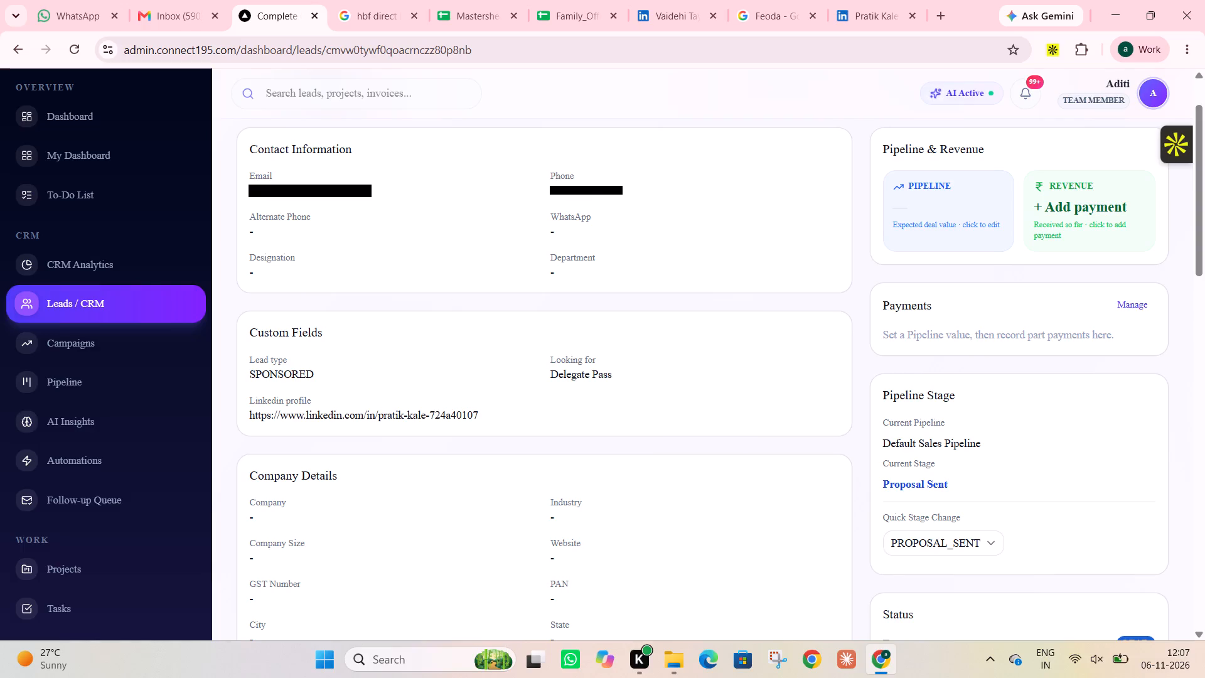
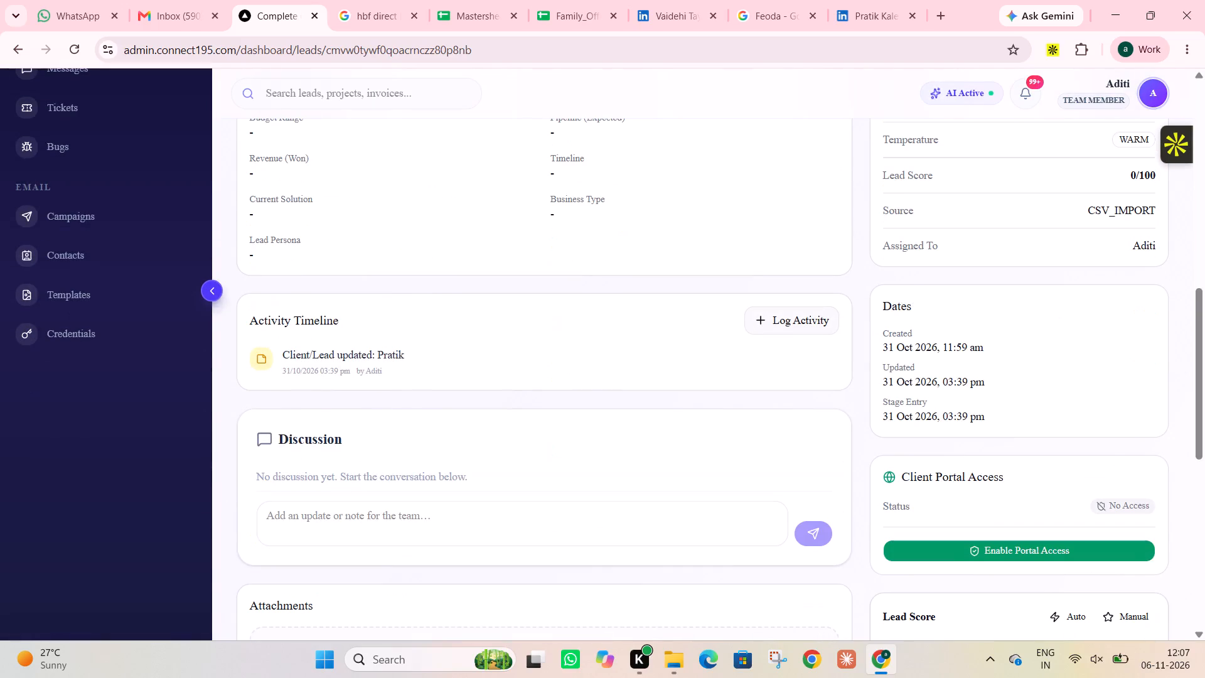
# Start a discussion note on Pratik's lead record with the text "Call".
pyautogui.click(350, 519)
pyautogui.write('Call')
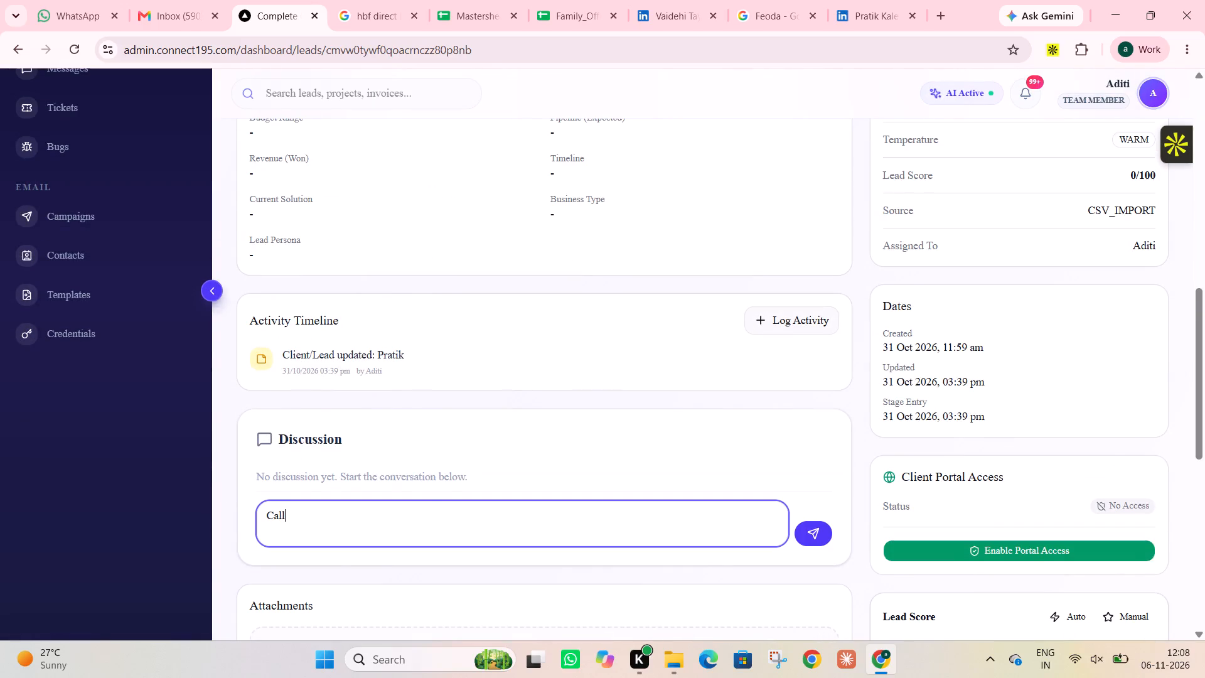
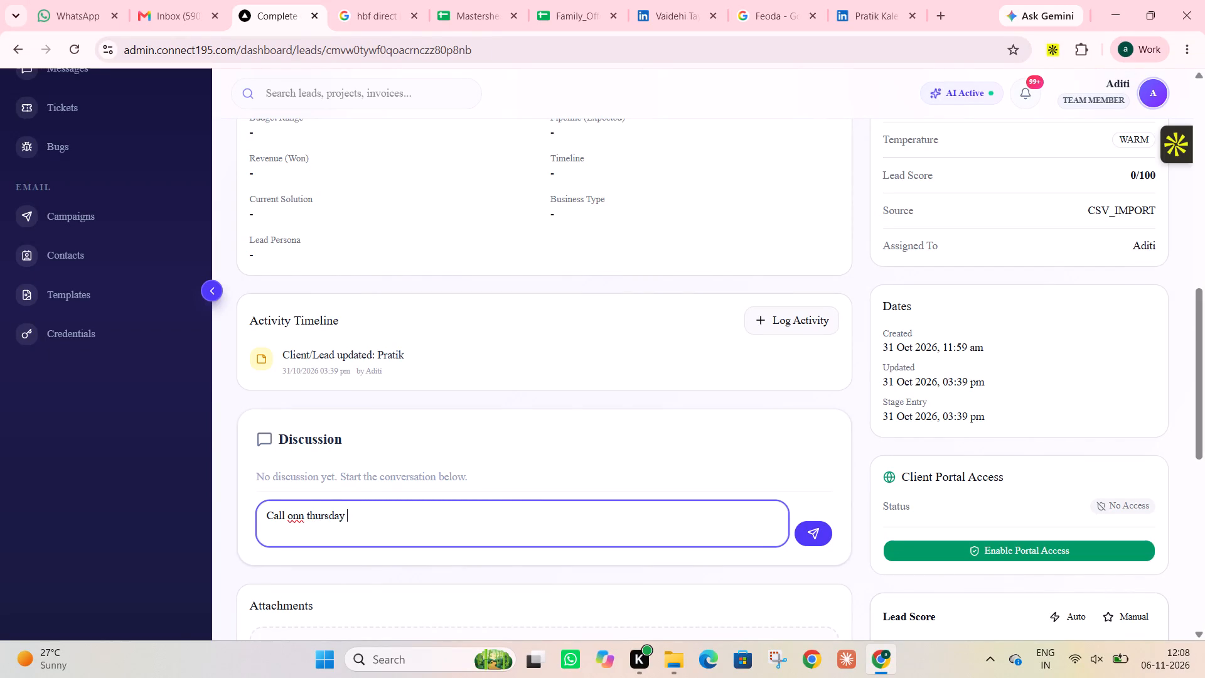
# Correct the draft discussion note on Pratik's lead record and post it as "Call on thursday for confirmation.".
pyautogui.click(297, 516)
pyautogui.press('BackSpace')
pyautogui.click(360, 519)
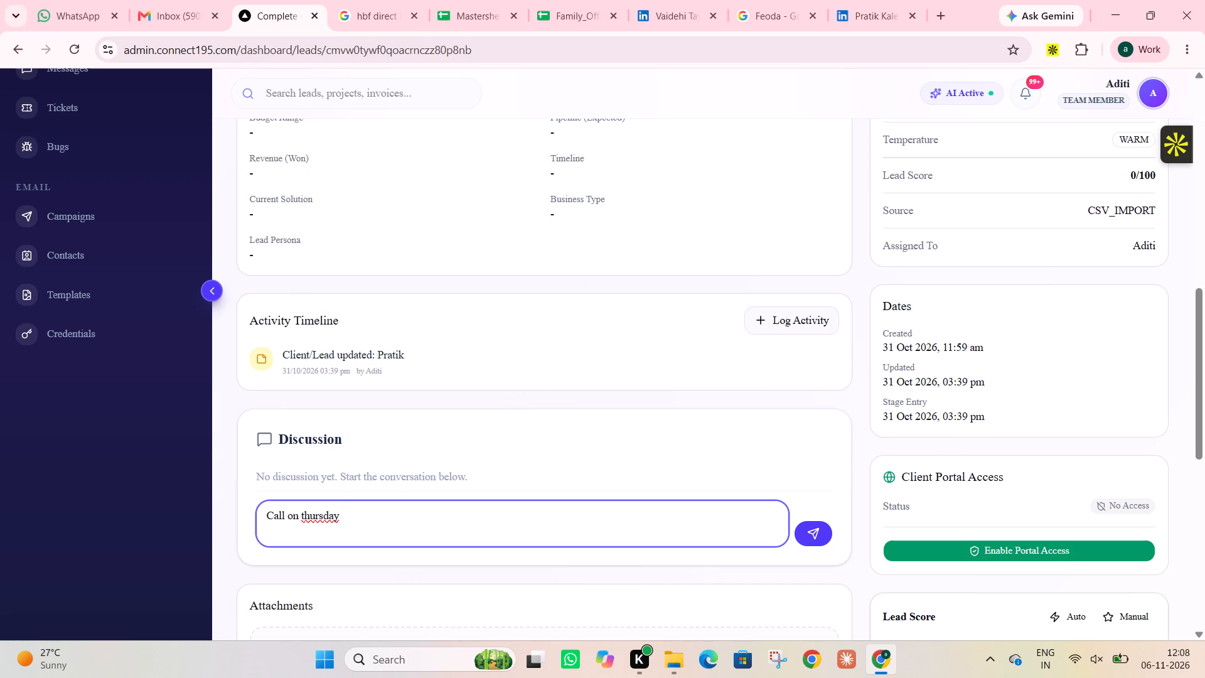
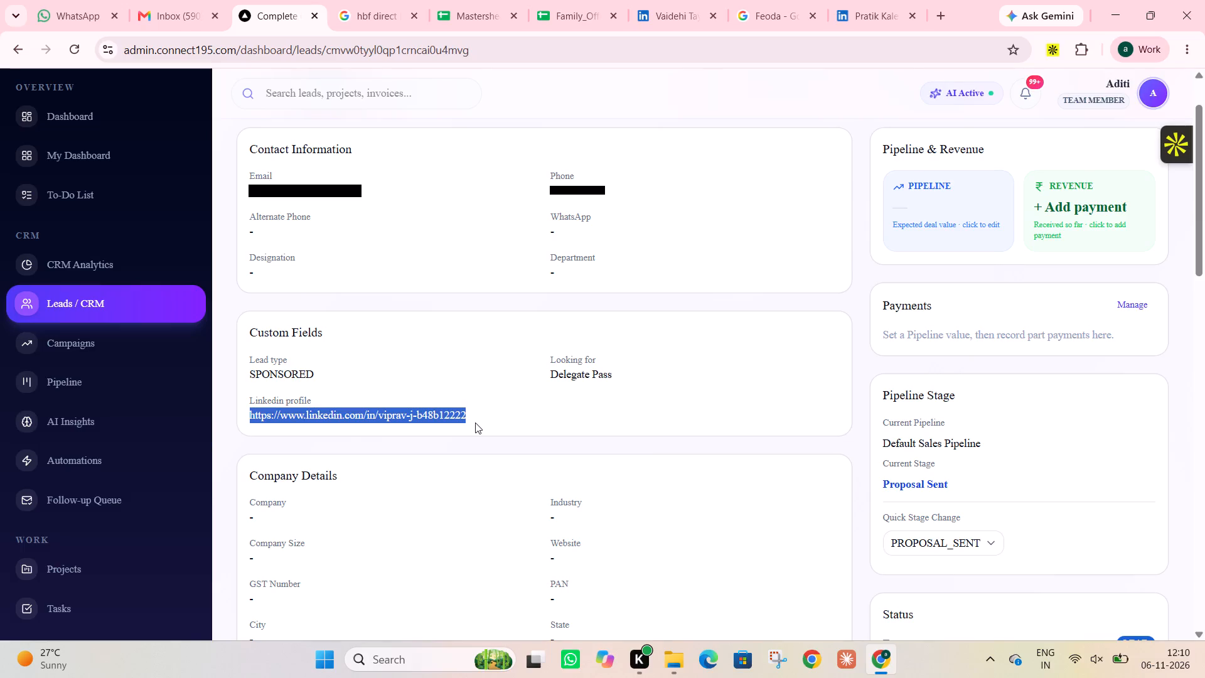
# Copy the LinkedIn profile URL from the open lead's custom fields and open a new browser tab for it.
pyautogui.hotkey('ctrl', 'c')
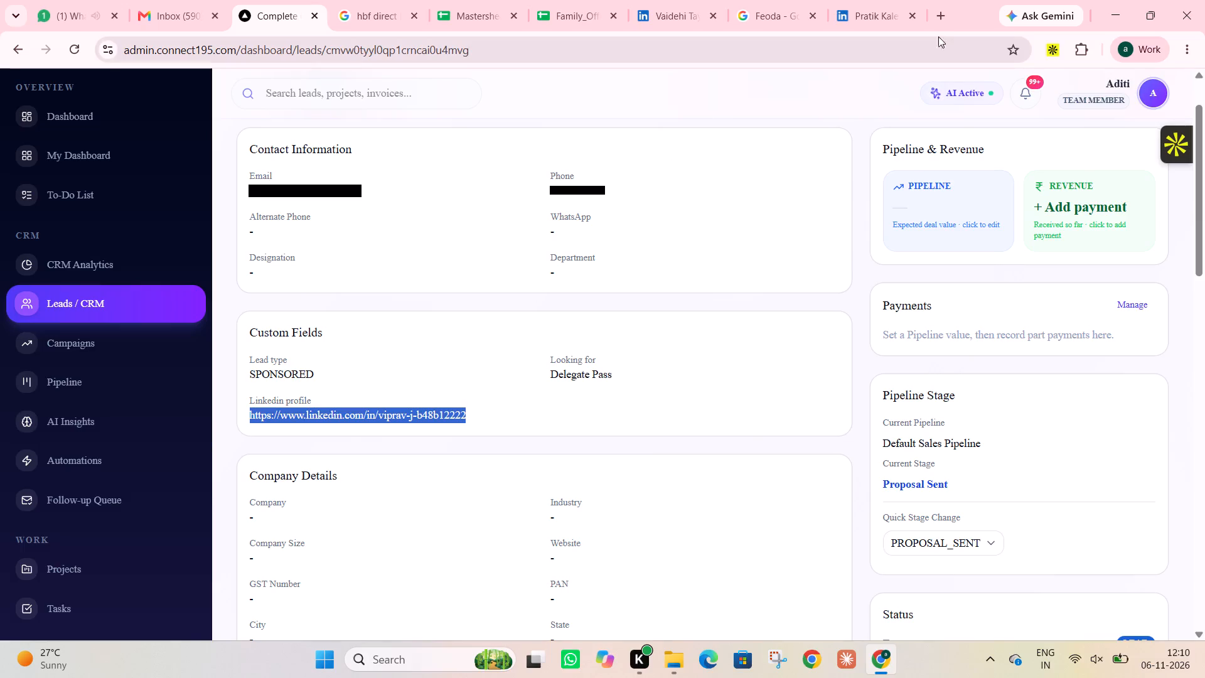
pyautogui.click(943, 24)
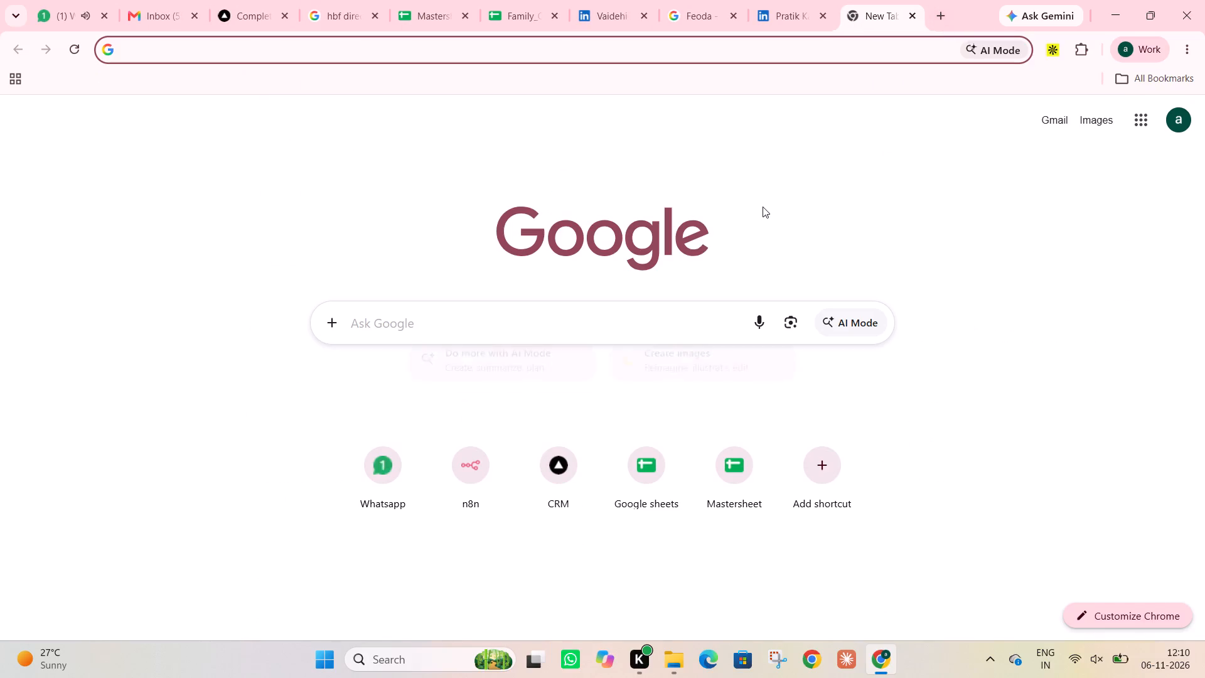
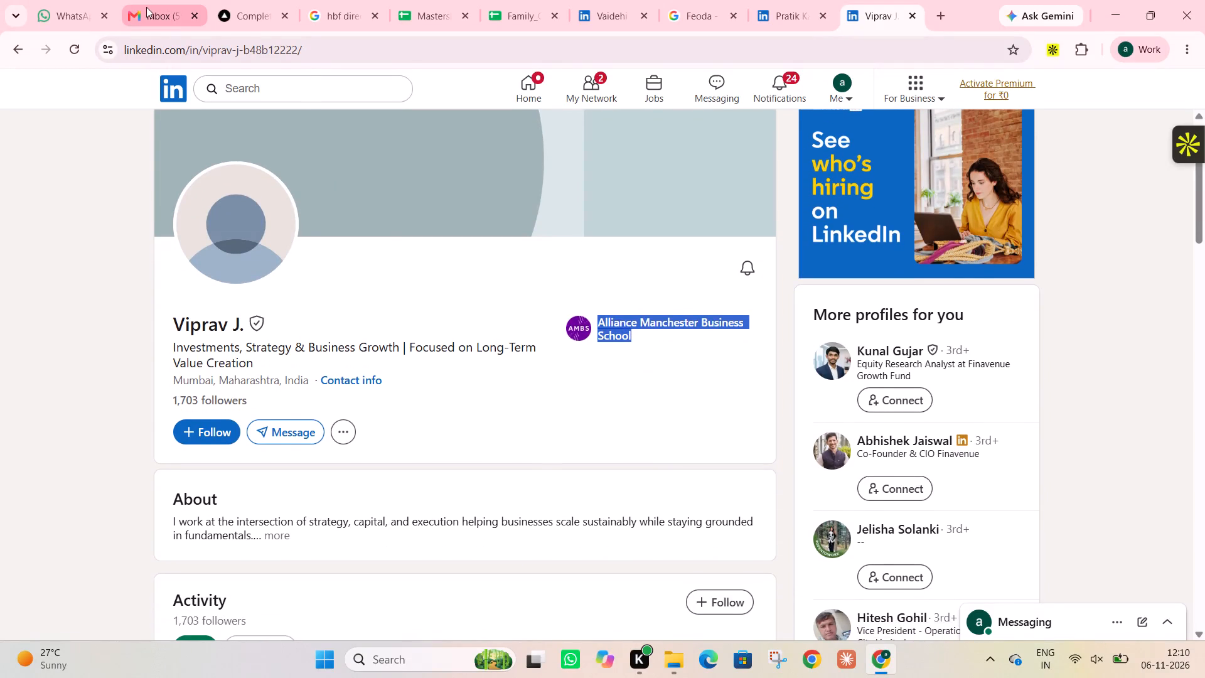
# Return to Viprav's lead in the CMS, go back to the campaign's Proposal Sent list, and move this lead to another status.
pyautogui.click(249, 13)
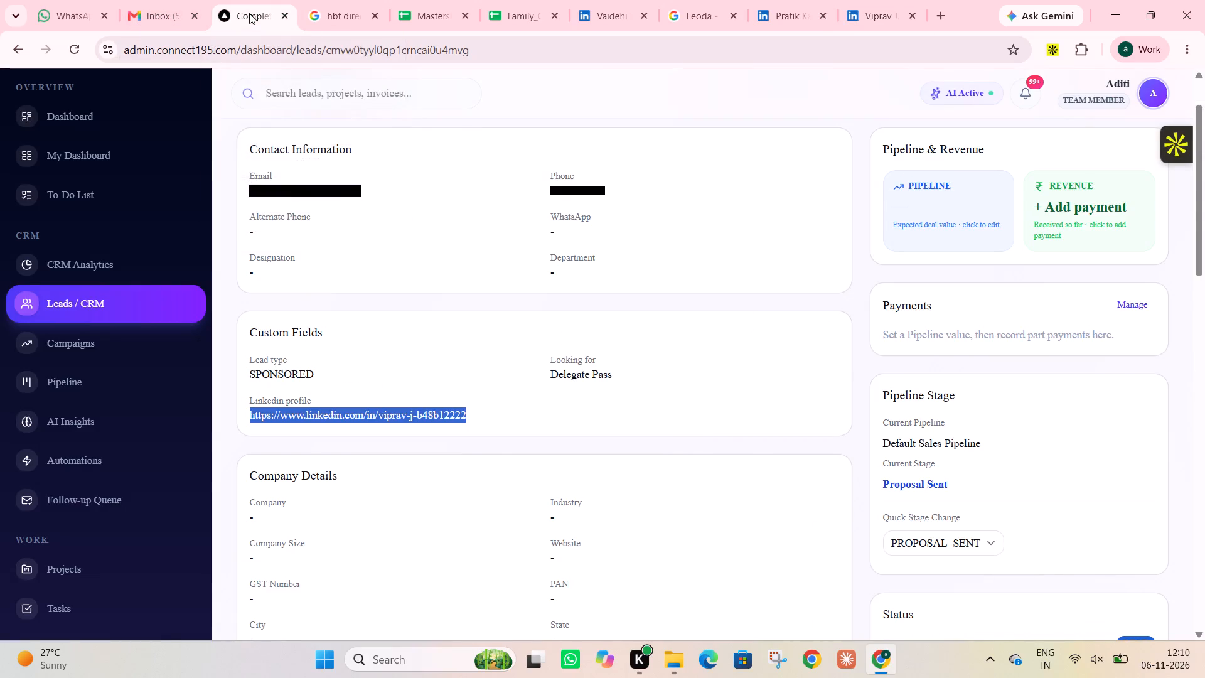
pyautogui.scroll(-6, 330, 225)
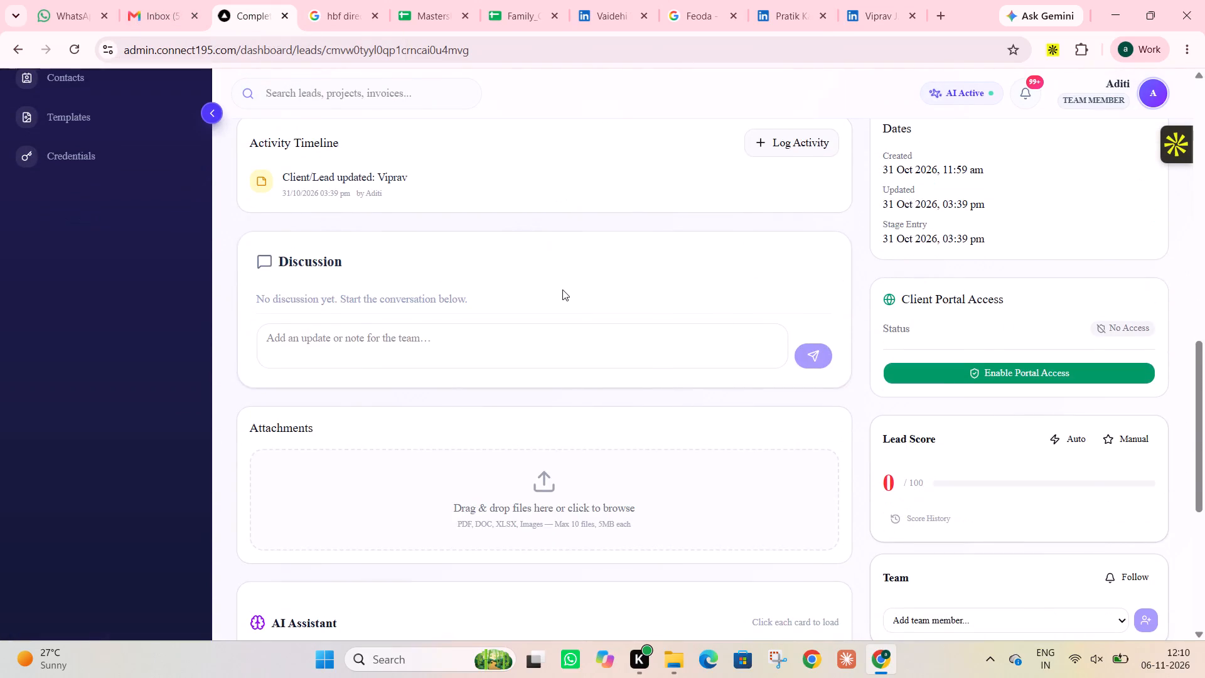
pyautogui.scroll(8, 562, 289)
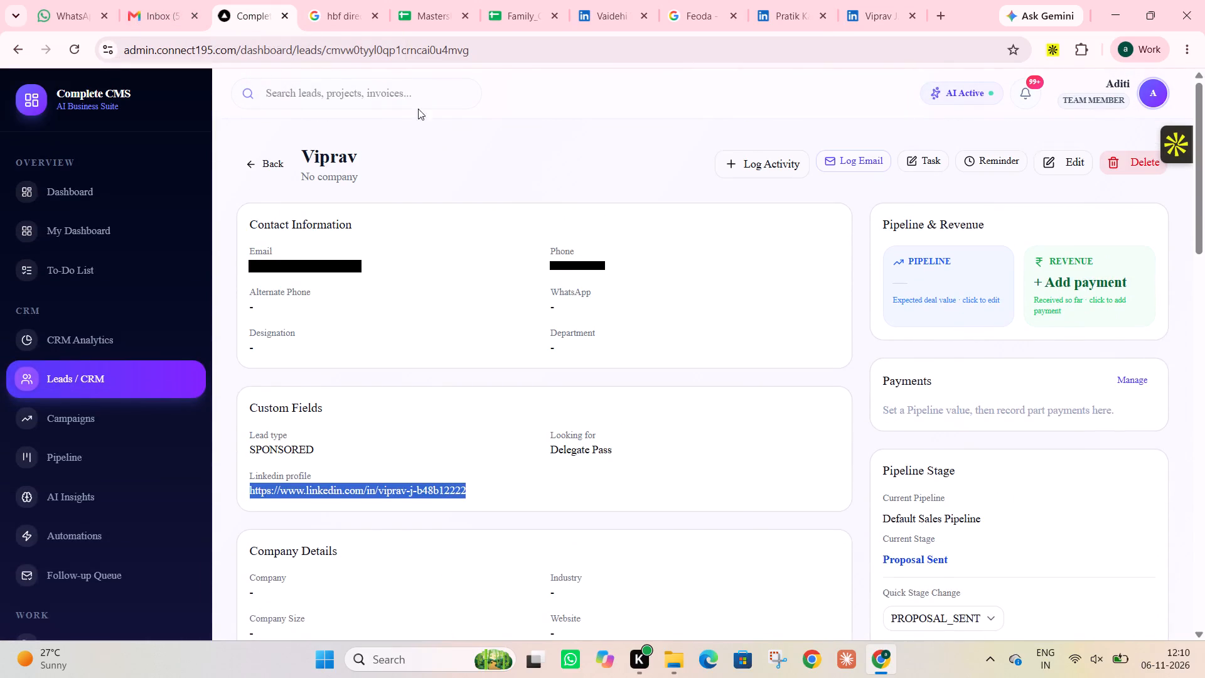
pyautogui.click(256, 168)
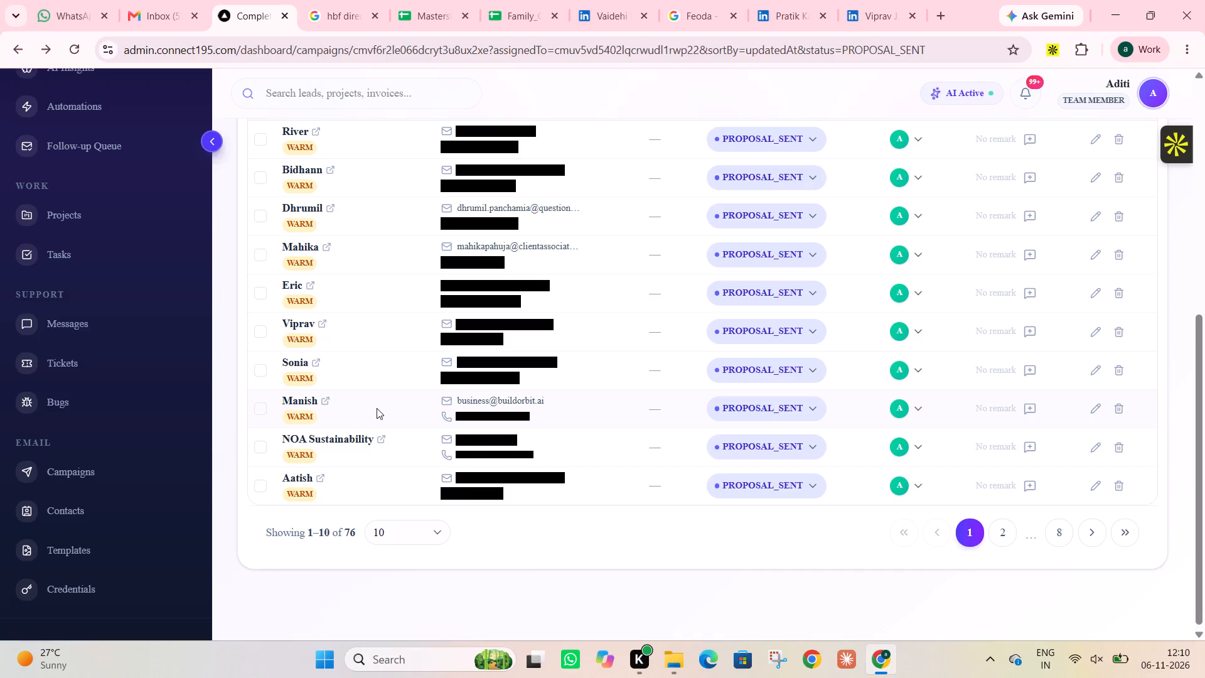
pyautogui.click(739, 331)
pyautogui.click(762, 285)
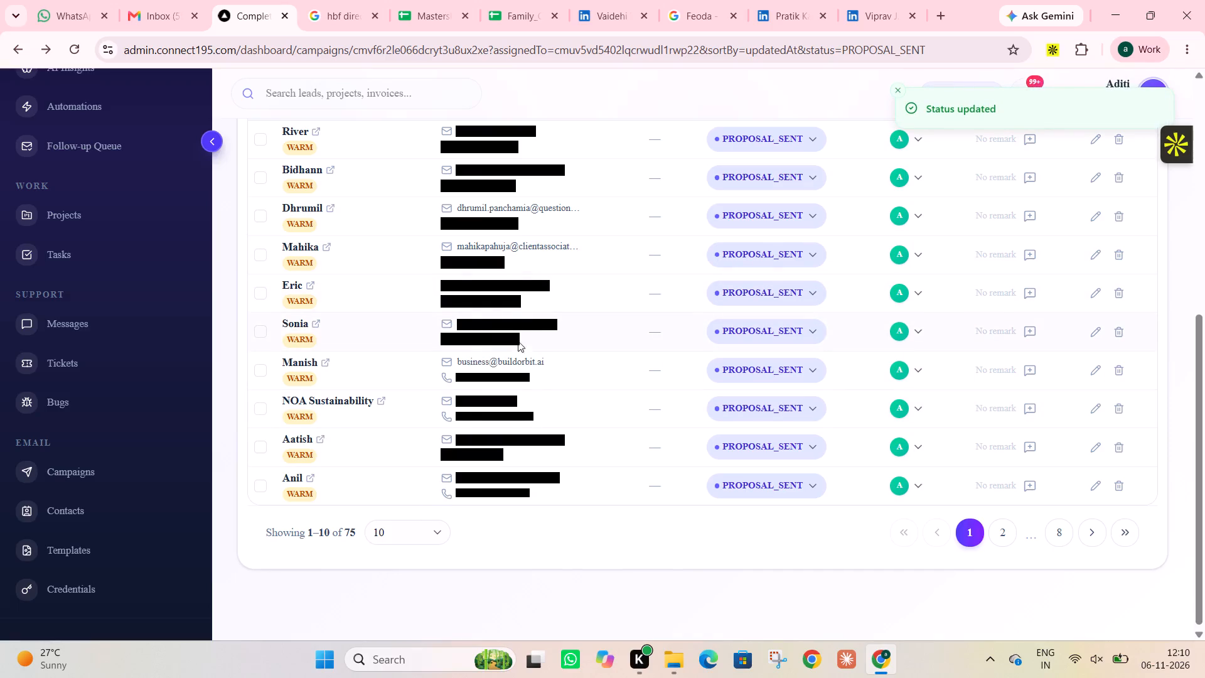
# Open Sonia's lead from the Proposal Sent list and load the LinkedIn profile URL from its custom fields in a new browser tab.
pyautogui.scroll(4, 508, 288)
pyautogui.scroll(-1, 699, 514)
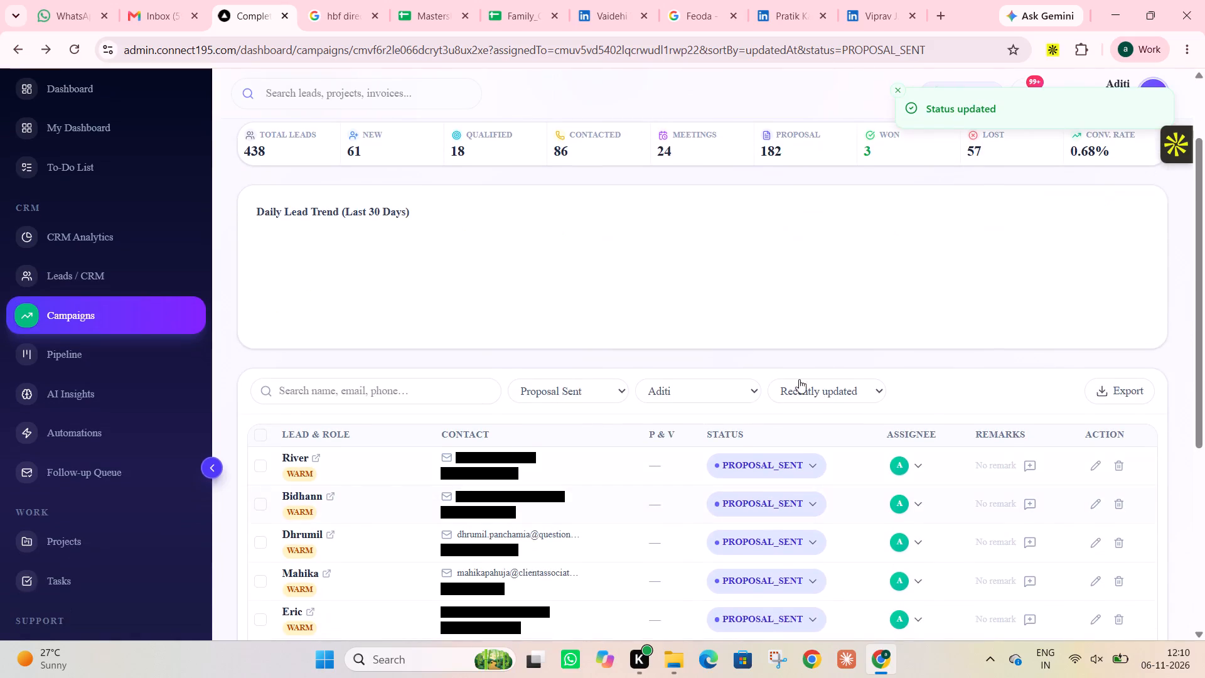
pyautogui.scroll(-2, 624, 567)
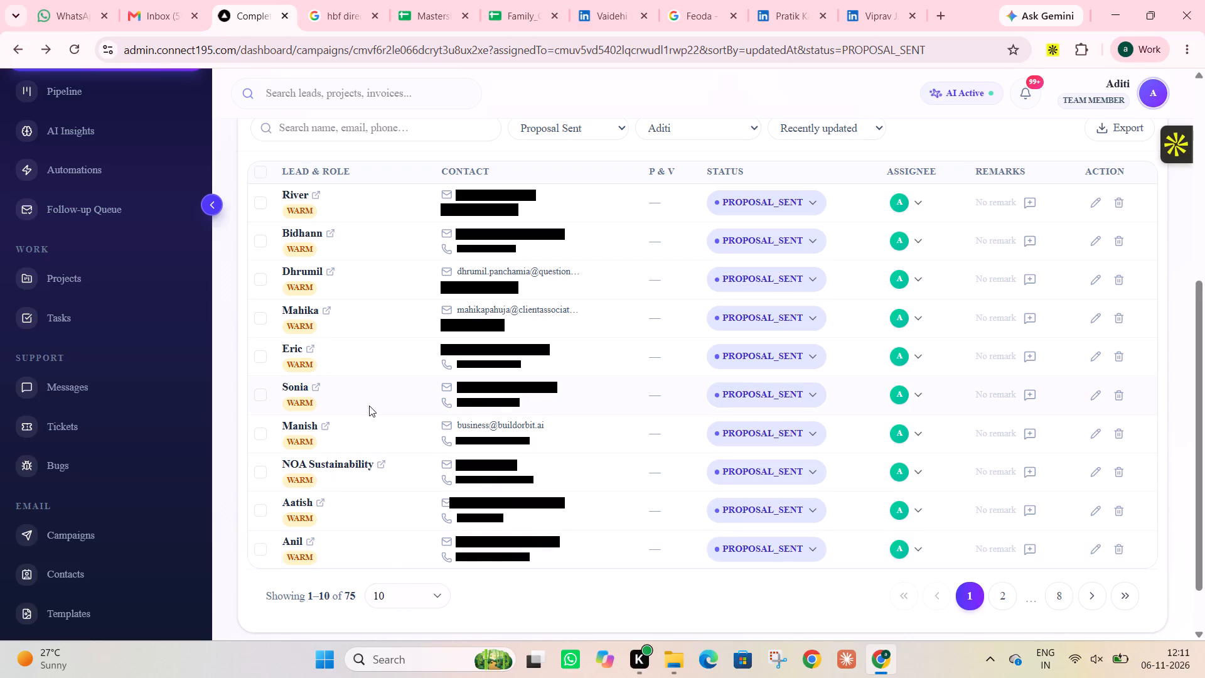
pyautogui.click(316, 391)
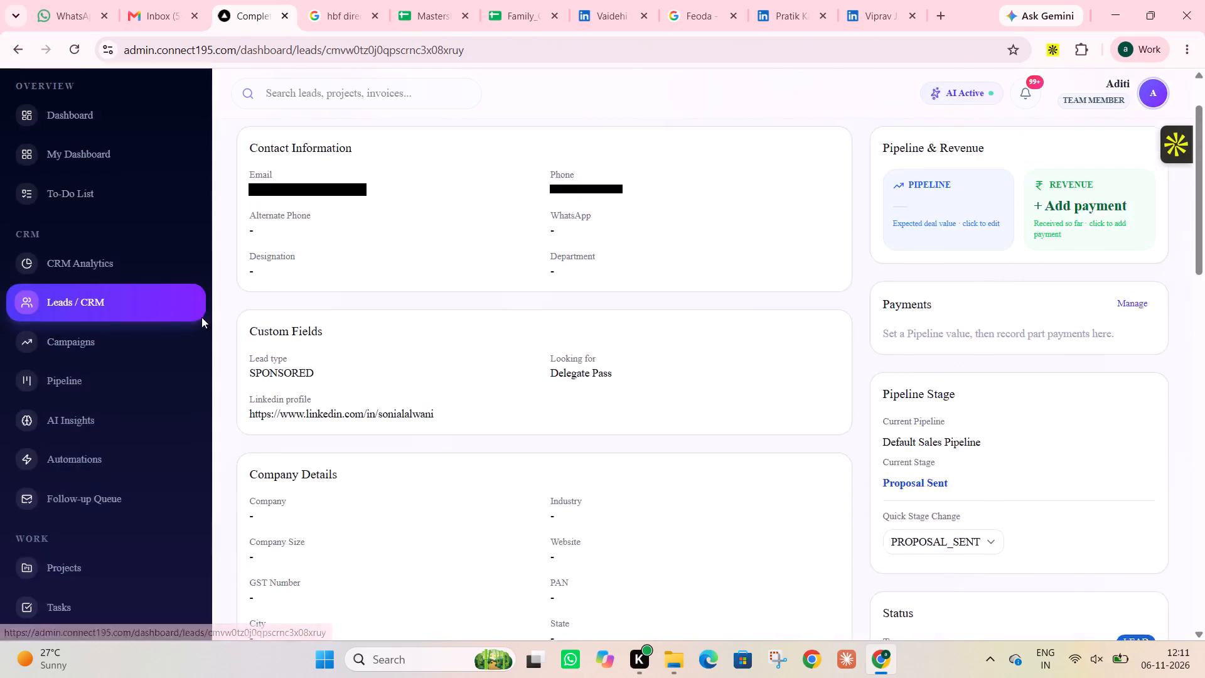
pyautogui.moveTo(251, 414); pyautogui.dragTo(436, 434)
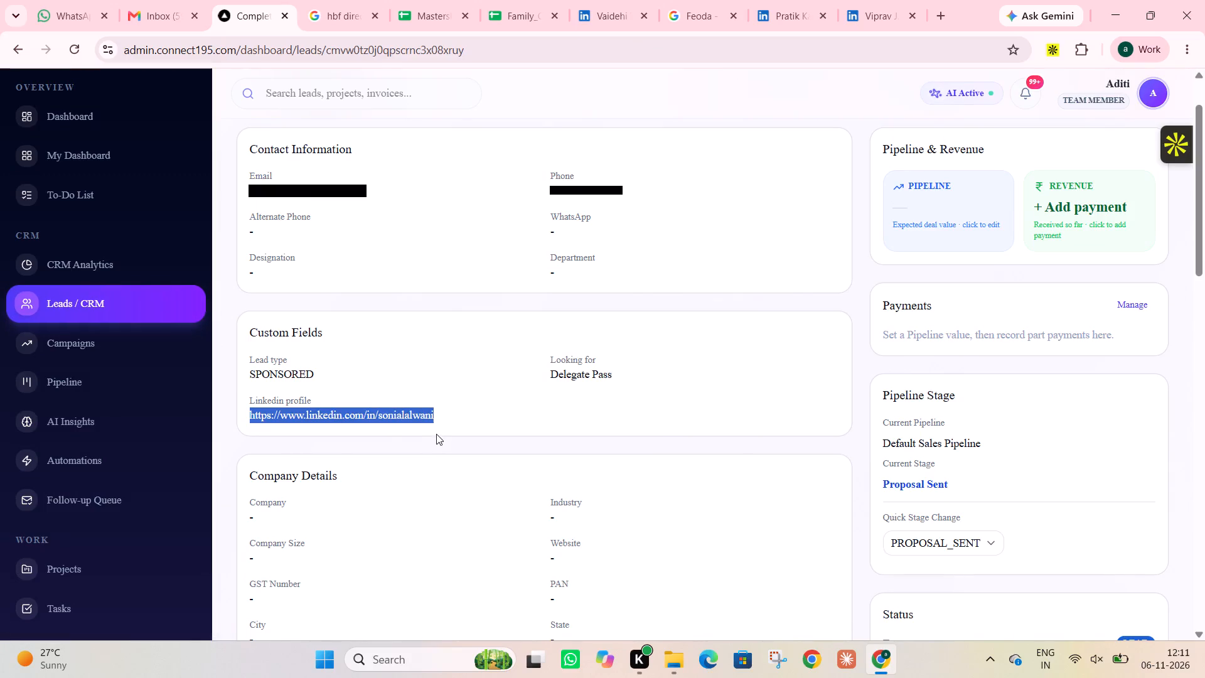
pyautogui.moveTo(436, 434); pyautogui.dragTo(436, 433)
pyautogui.hotkey('ctrl', 'c')
pyautogui.click(940, 13)
pyautogui.hotkey('ctrl', 'v')
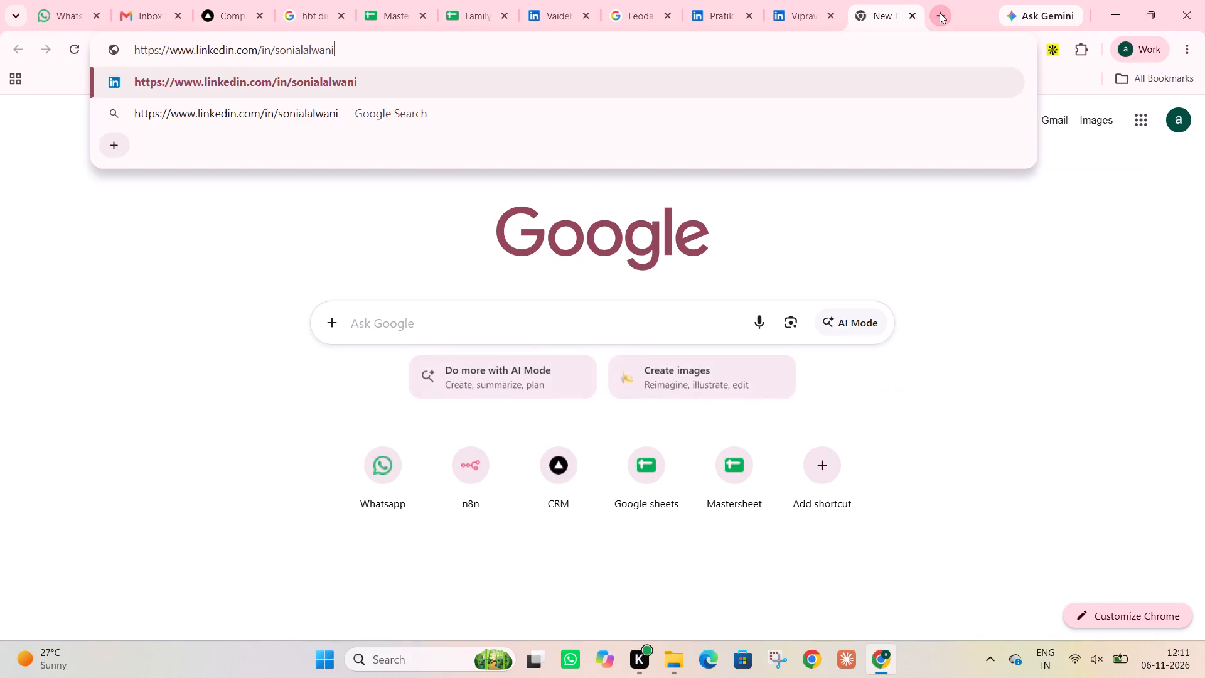
pyautogui.press('Return')
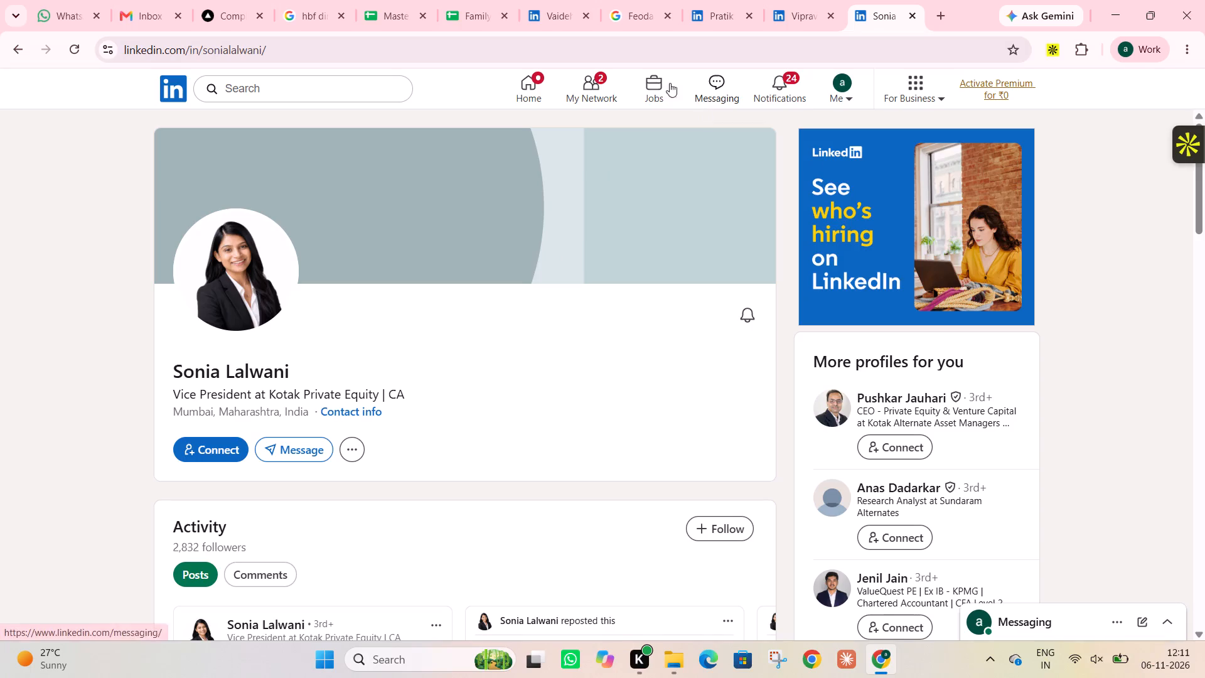
# Return to Sonia's lead record in the CMS and look through its details.
pyautogui.click(207, 13)
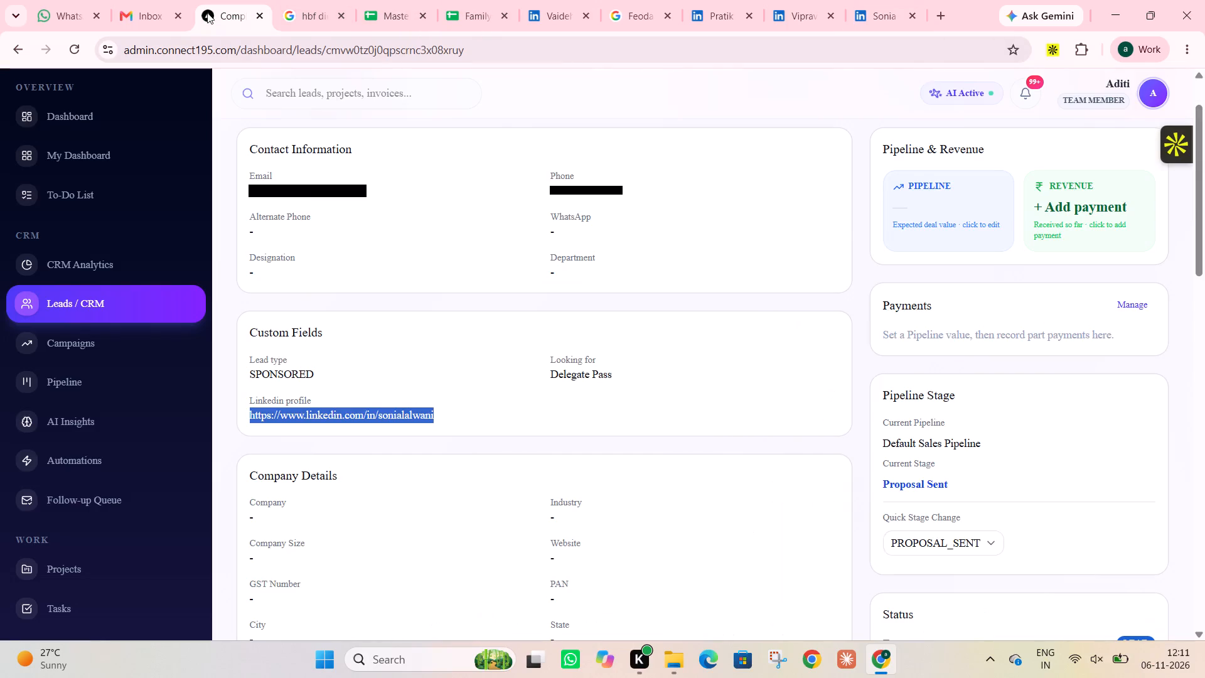
pyautogui.scroll(1, 345, 303)
pyautogui.scroll(-4, 345, 303)
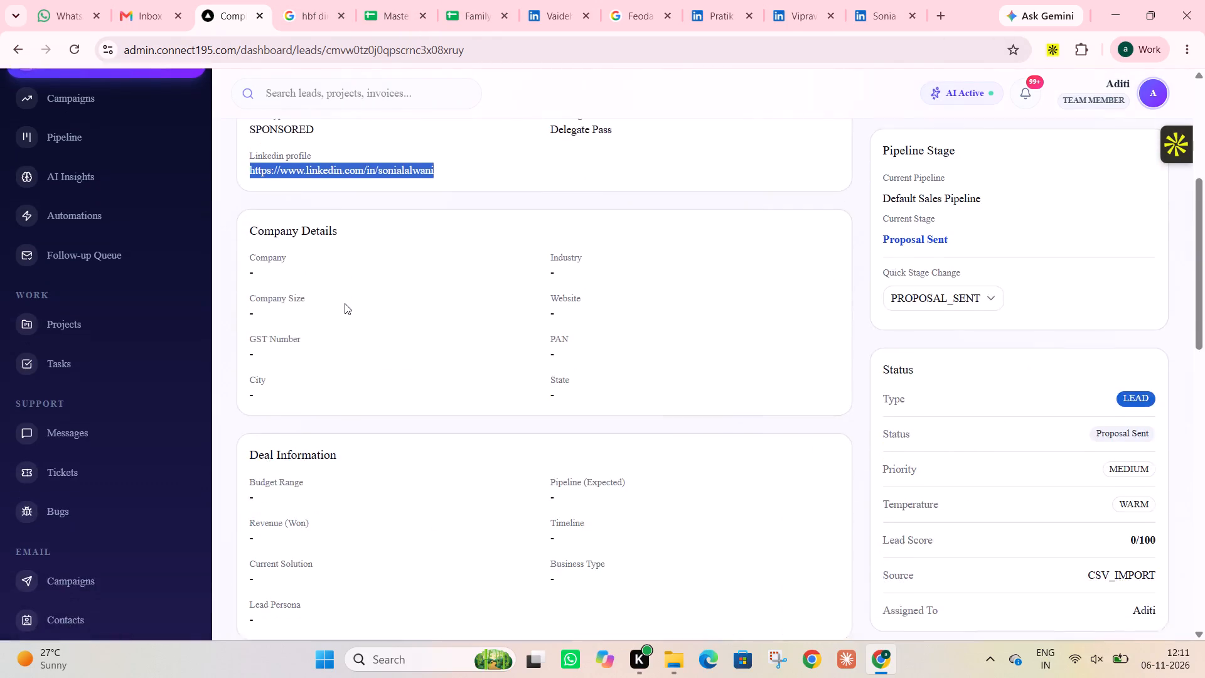
# Switch to Sonia's LinkedIn profile and review her headline, location and recent activity.
pyautogui.click(870, 30)
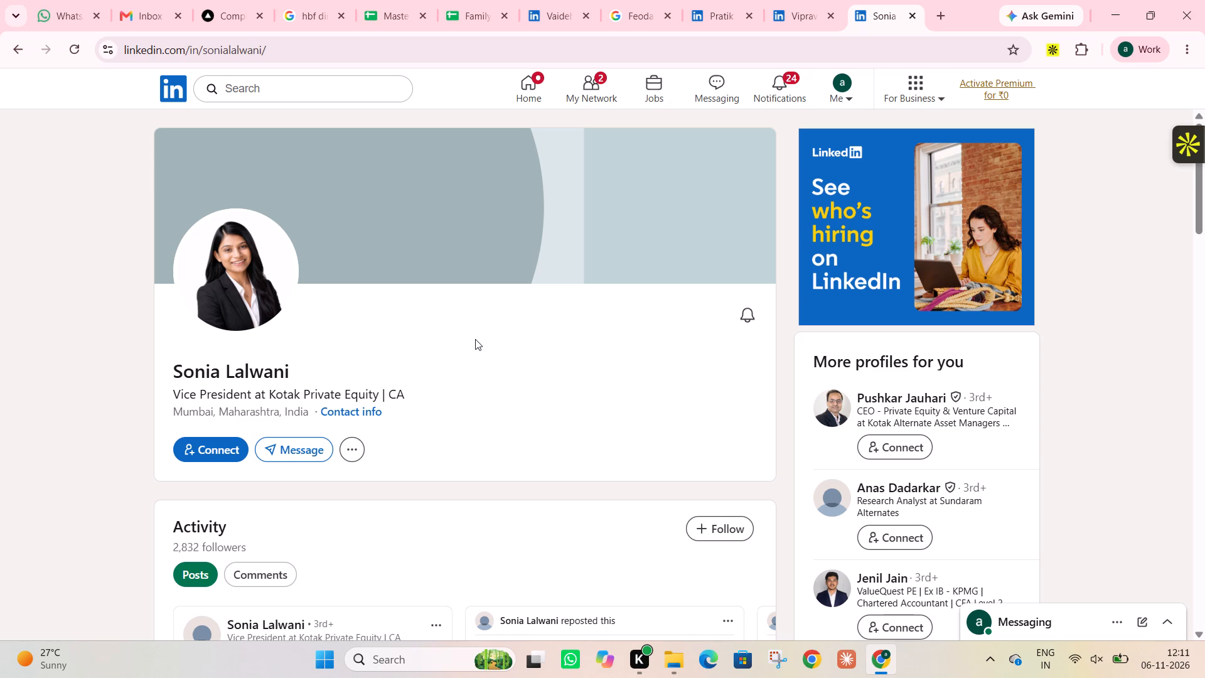
pyautogui.scroll(-1, 424, 419)
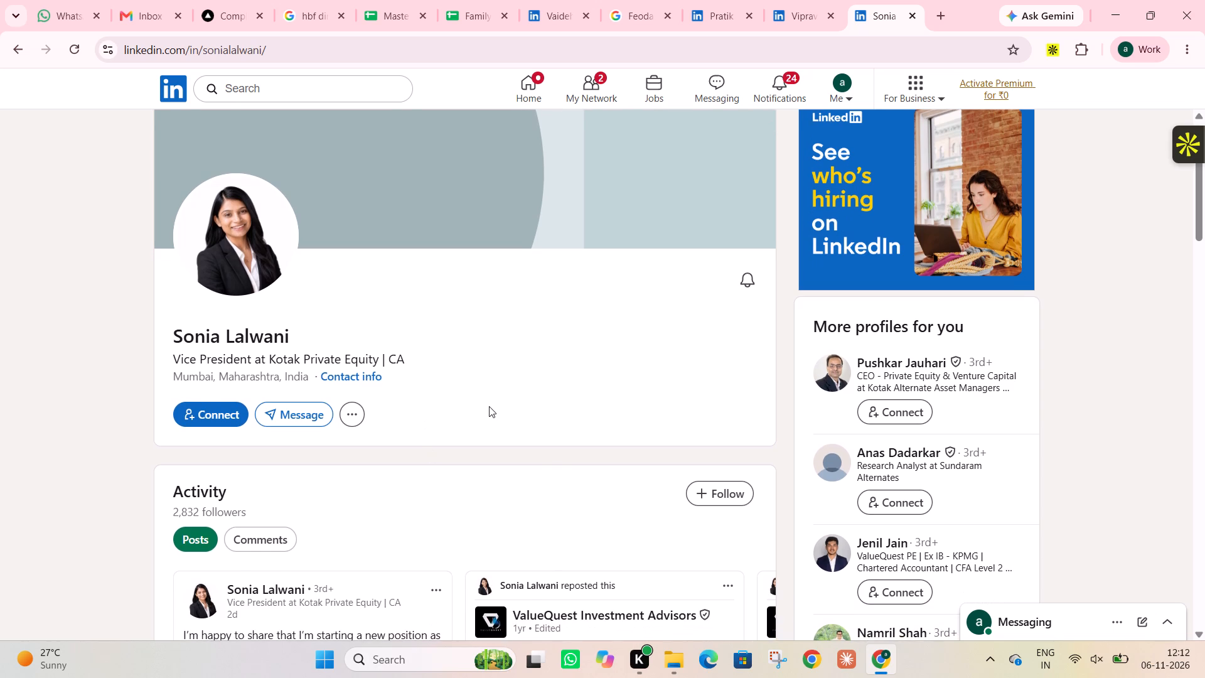
pyautogui.scroll(2, 489, 406)
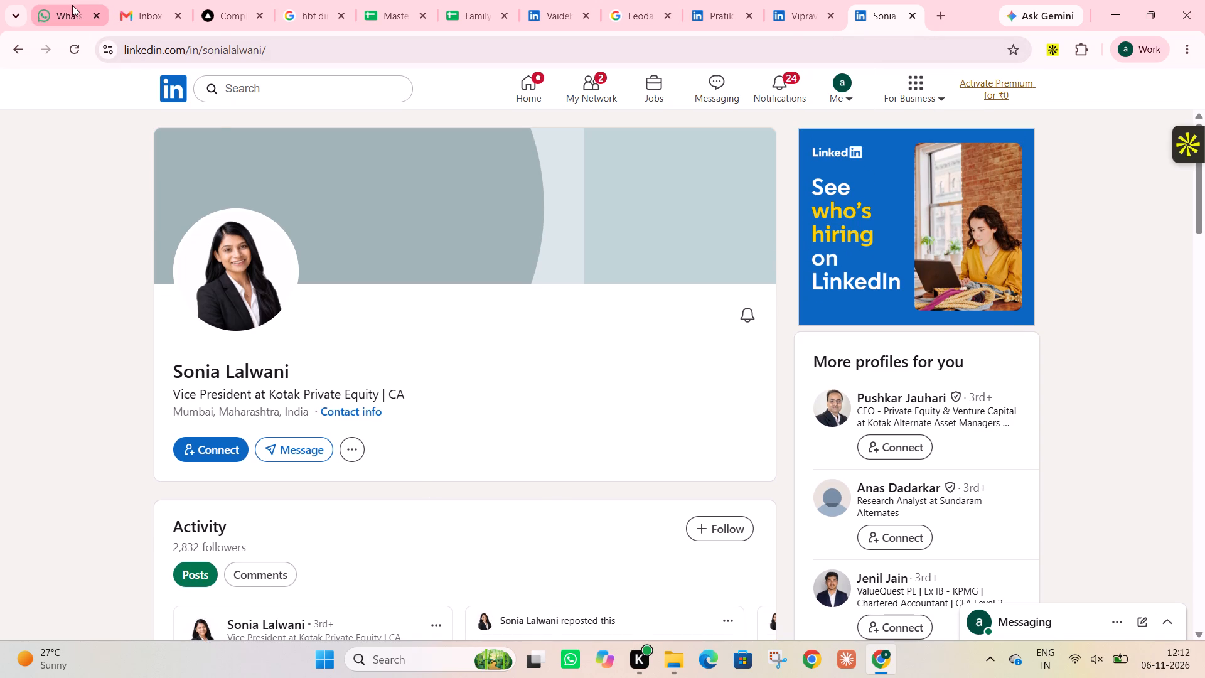
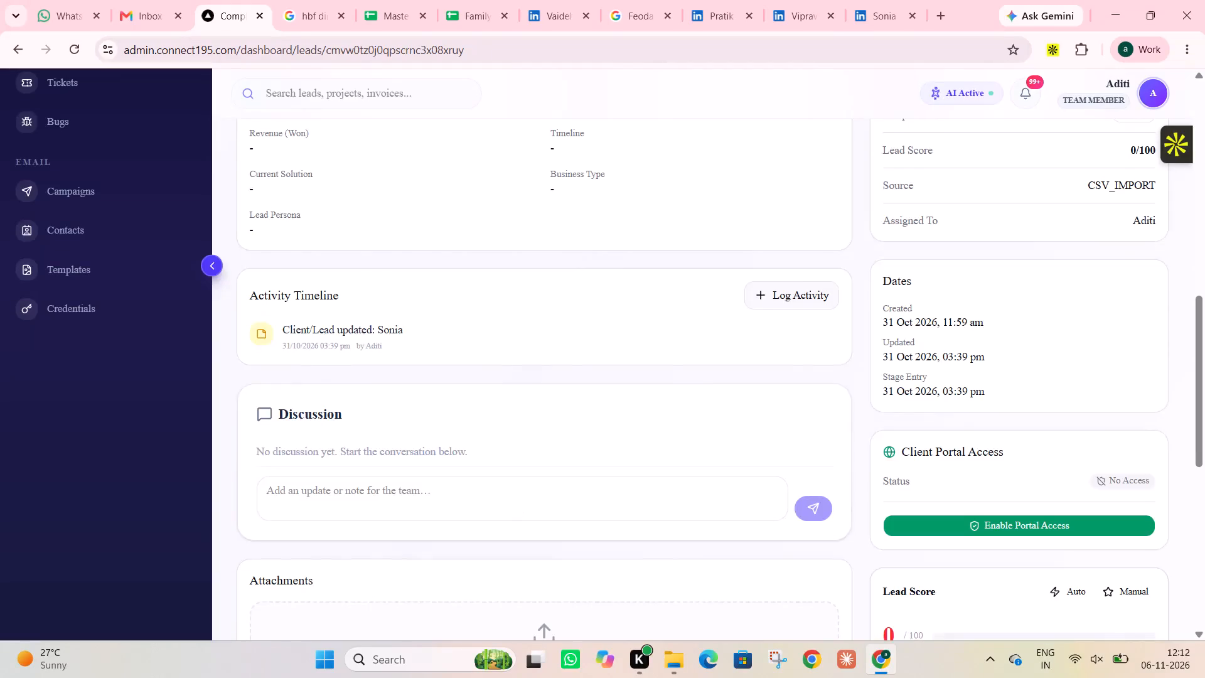
# Go back to the contact information on Sonia's lead record and highlight the phone number.
pyautogui.scroll(3, 516, 505)
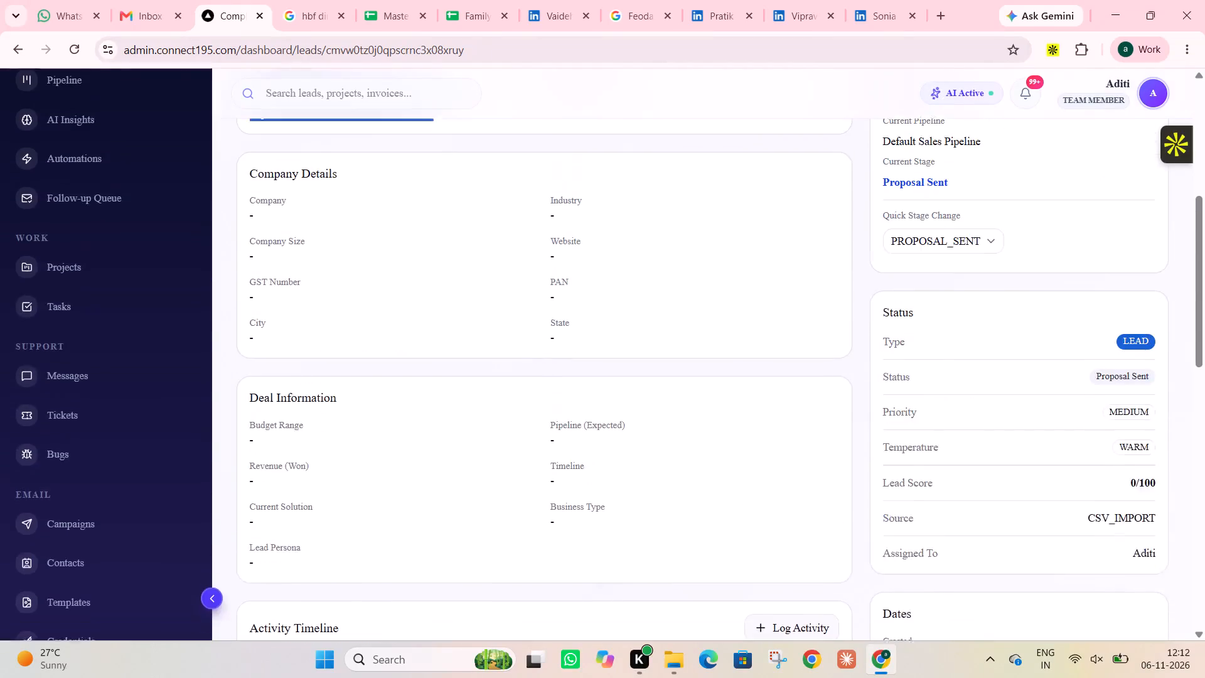
pyautogui.scroll(1, 516, 505)
pyautogui.scroll(2, 562, 261)
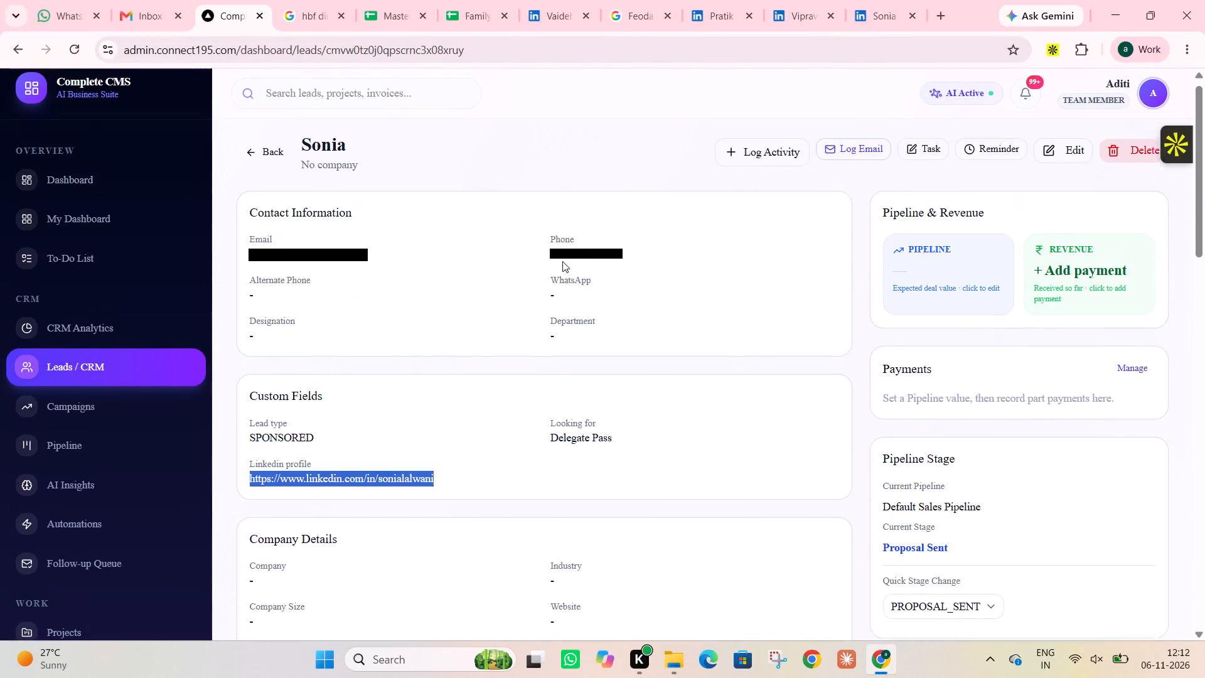
pyautogui.moveTo(565, 265); pyautogui.dragTo(599, 267)
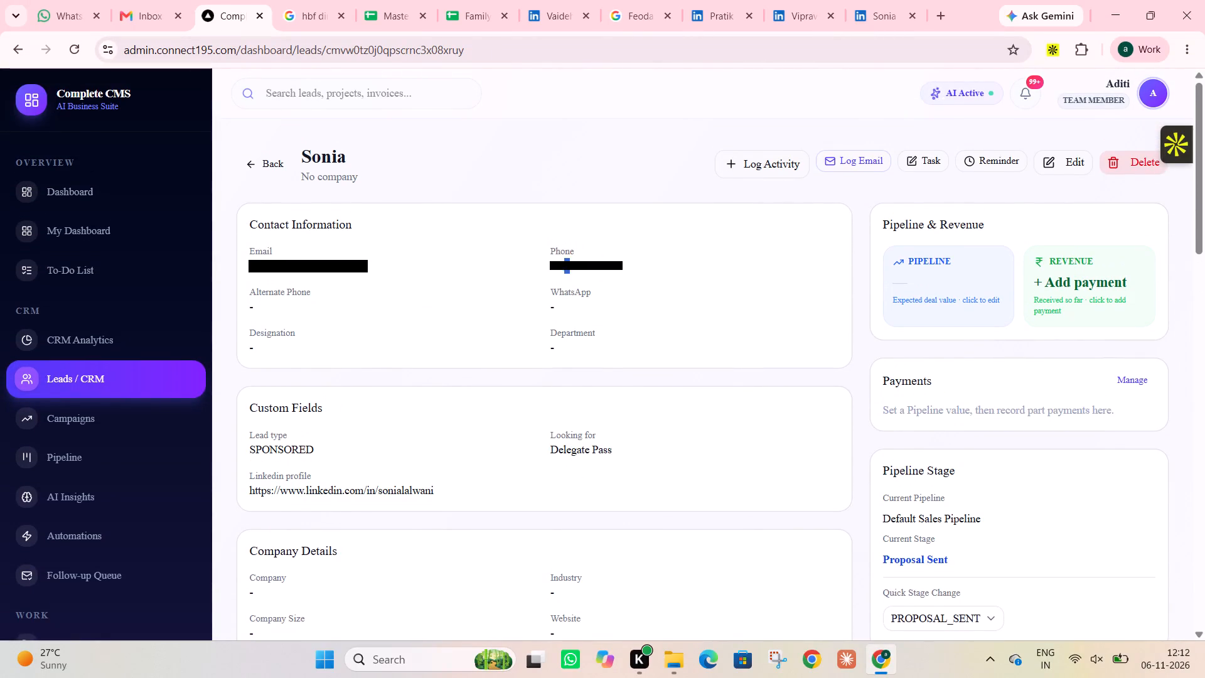
pyautogui.moveTo(599, 267); pyautogui.dragTo(641, 266)
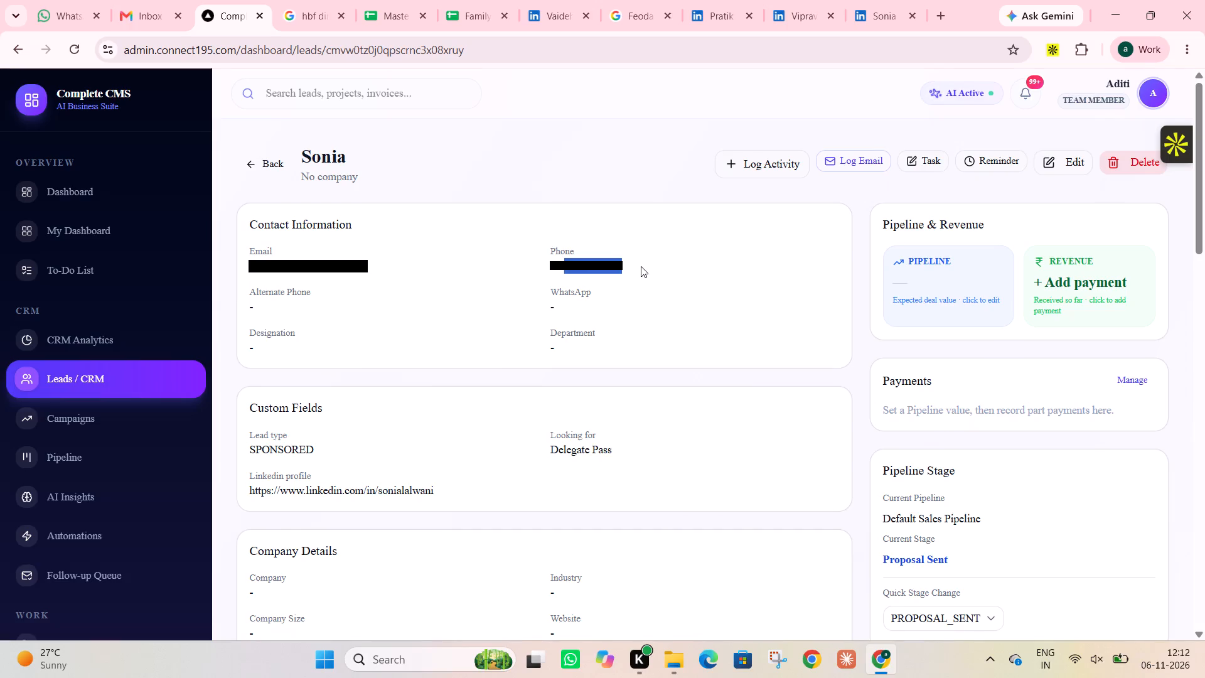
# Check Sonia's job title and company on her LinkedIn profile, and return to her lead record in the CMS.
pyautogui.click(882, 0)
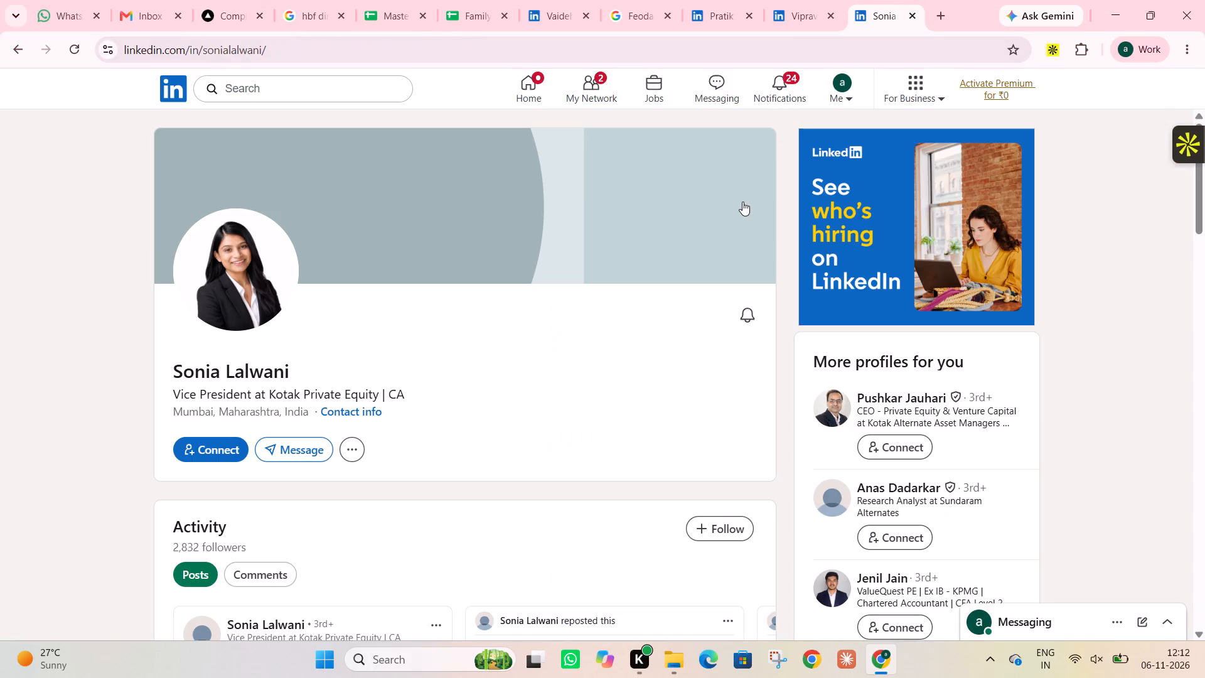
pyautogui.click(220, 28)
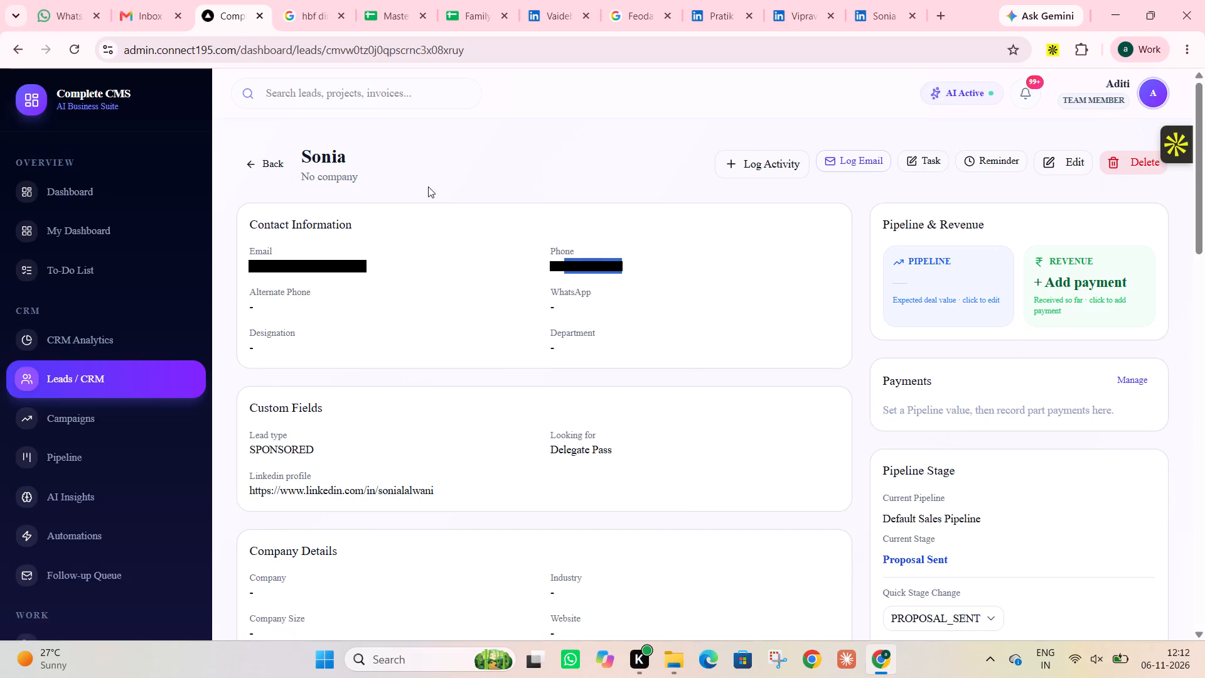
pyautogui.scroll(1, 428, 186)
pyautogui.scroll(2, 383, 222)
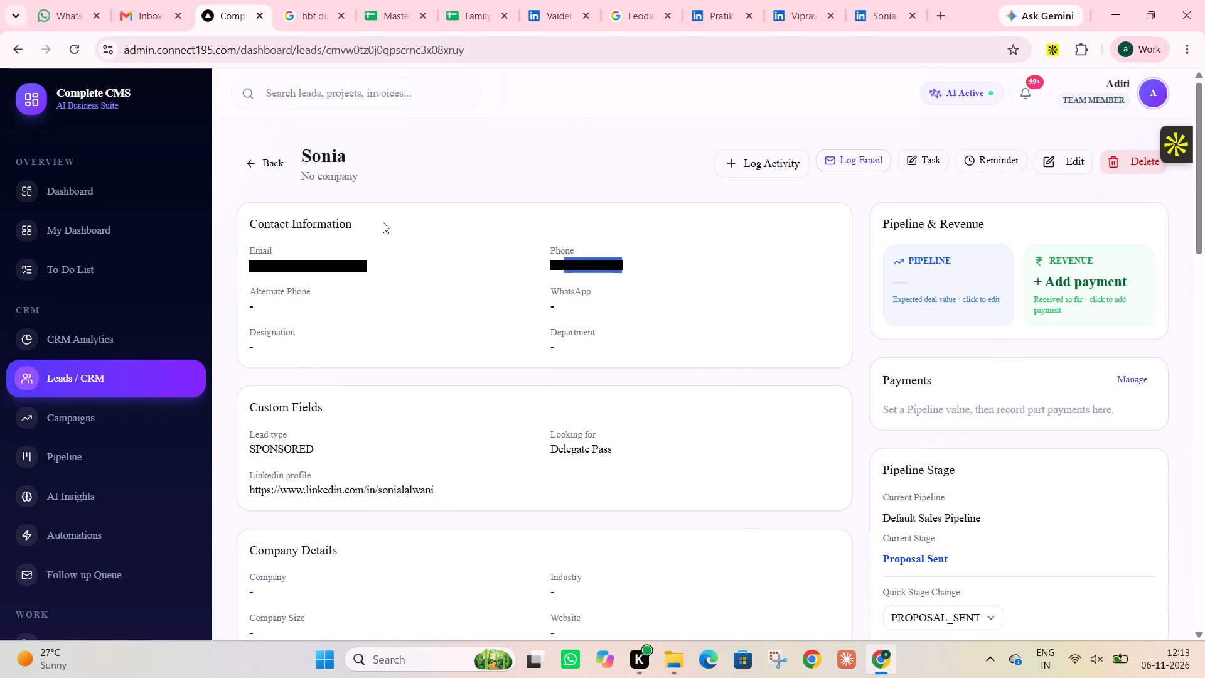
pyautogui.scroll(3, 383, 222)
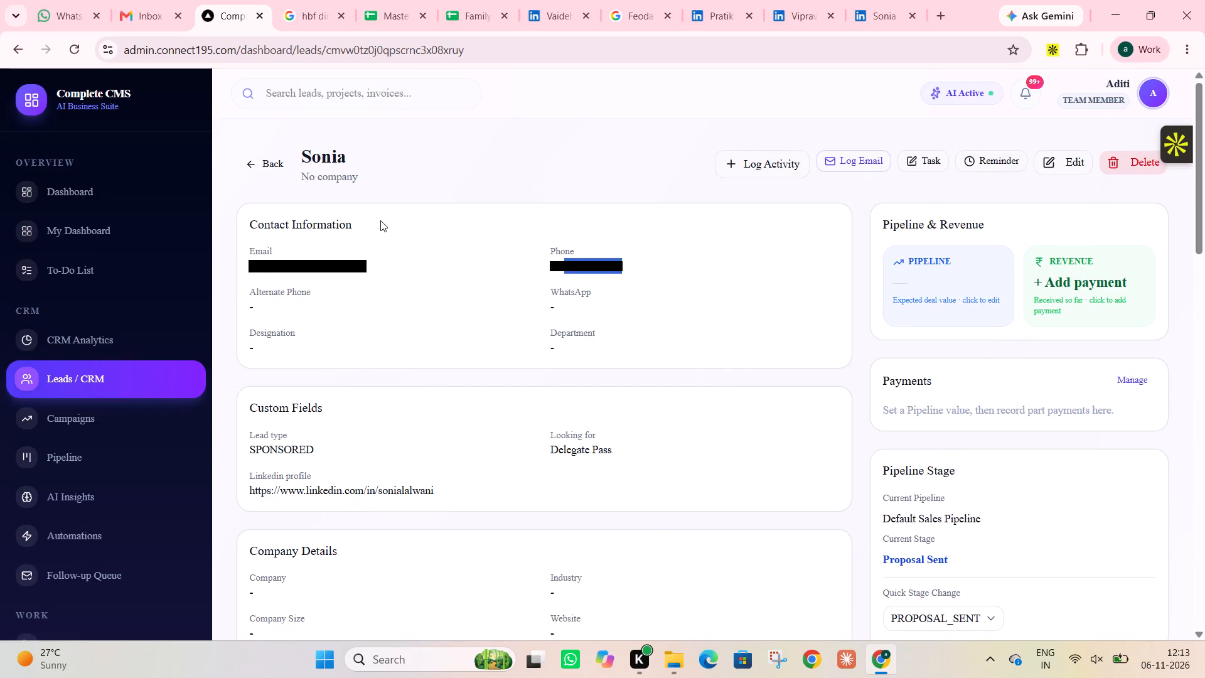
# Reopen Sonia's lead from the Proposal Sent list, review its deal information, activity timeline and discussion, and return to the list.
pyautogui.click(250, 168)
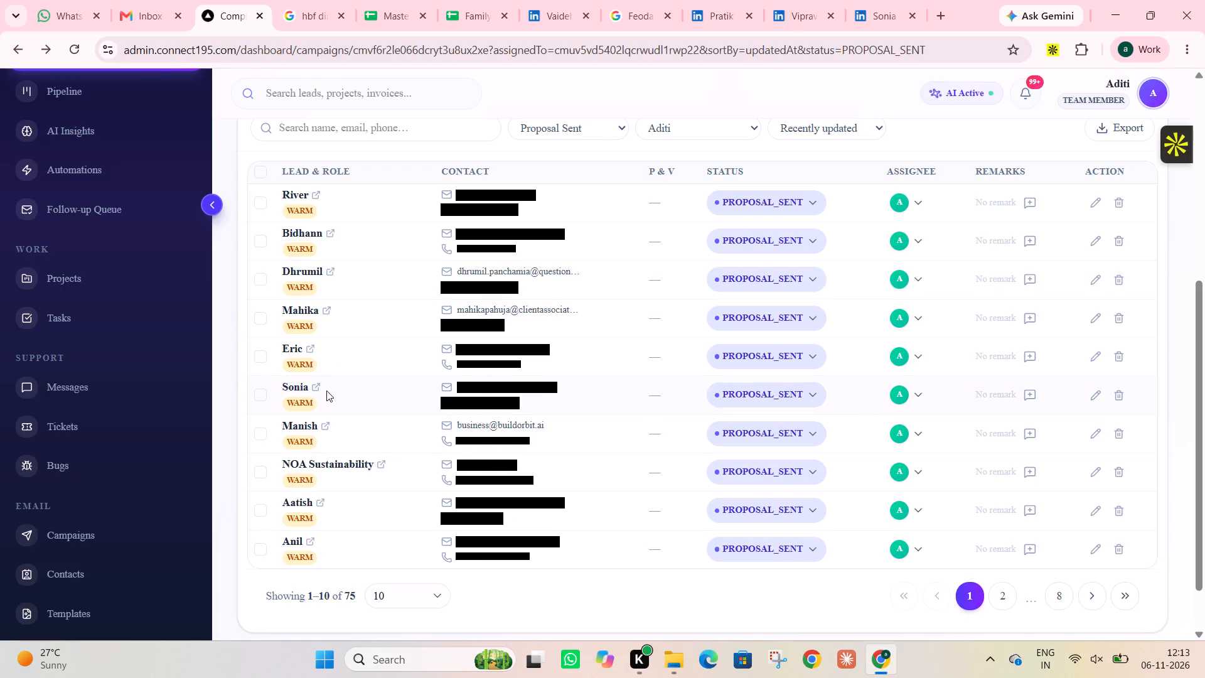
pyautogui.click(291, 382)
pyautogui.scroll(-2, 466, 394)
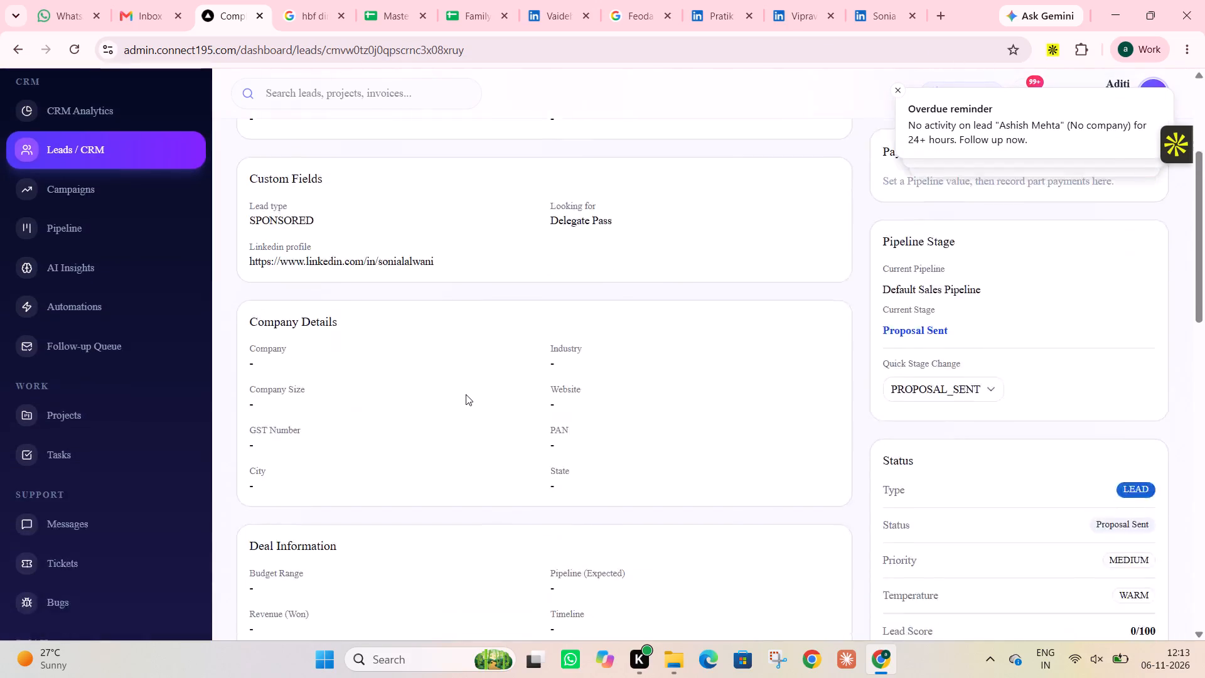
pyautogui.scroll(-5, 466, 394)
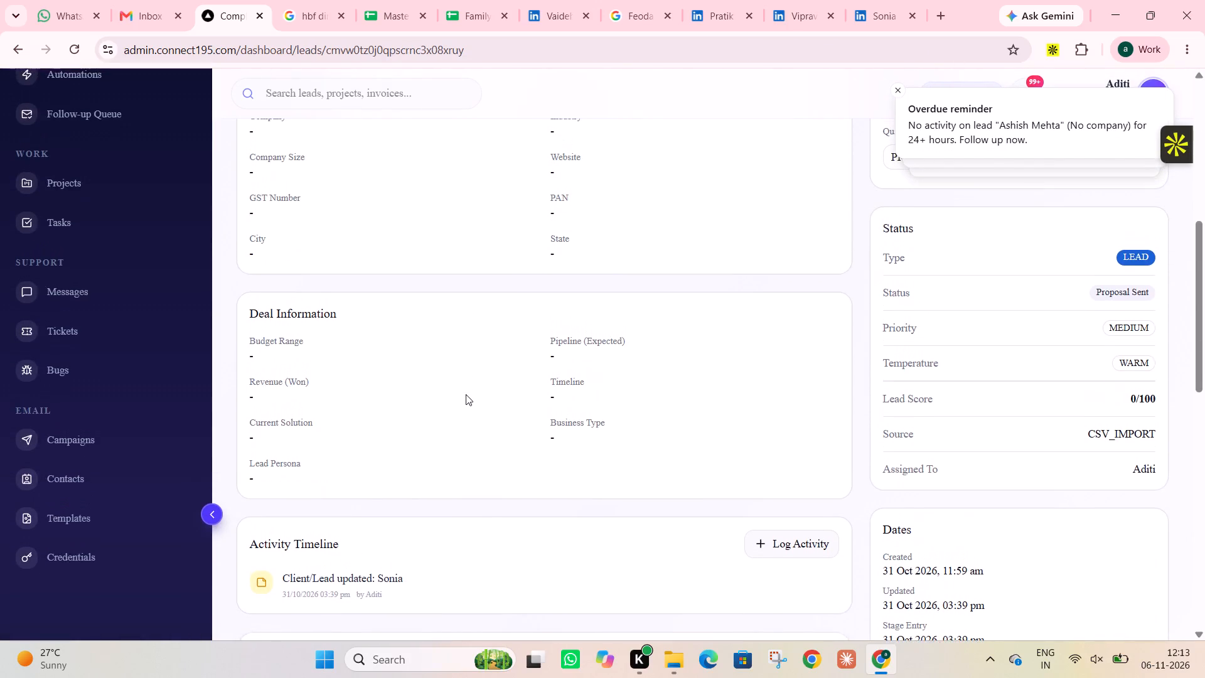
pyautogui.scroll(-3, 466, 394)
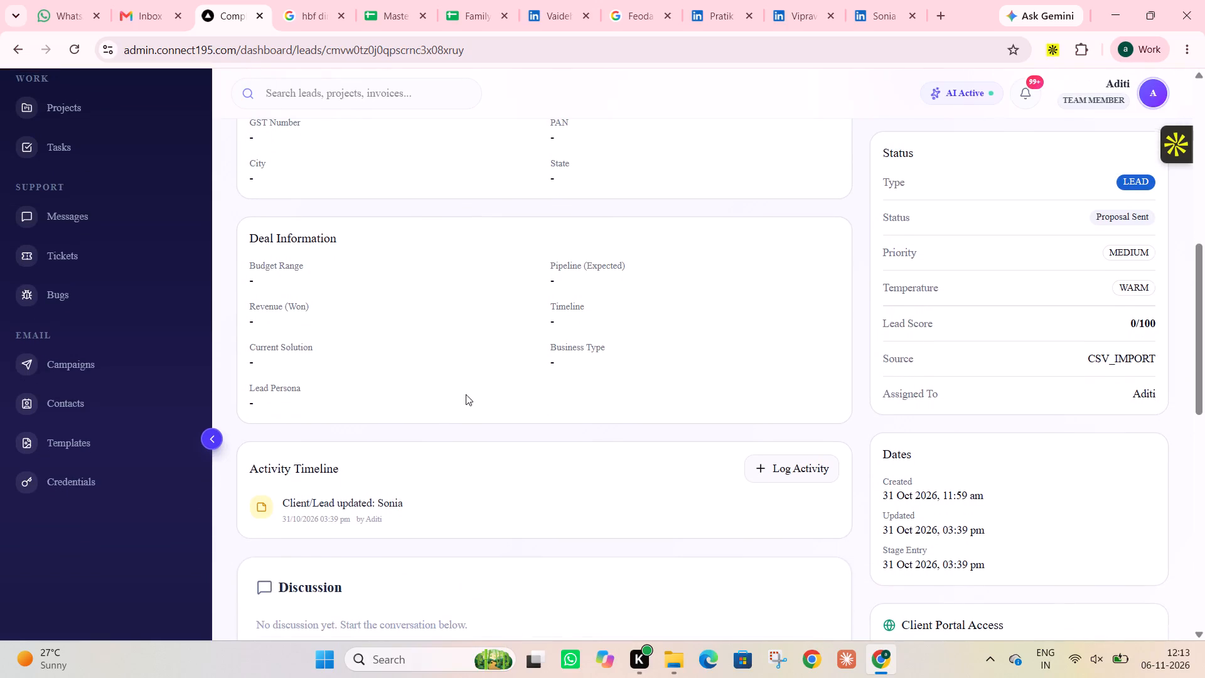
pyautogui.scroll(-1, 466, 394)
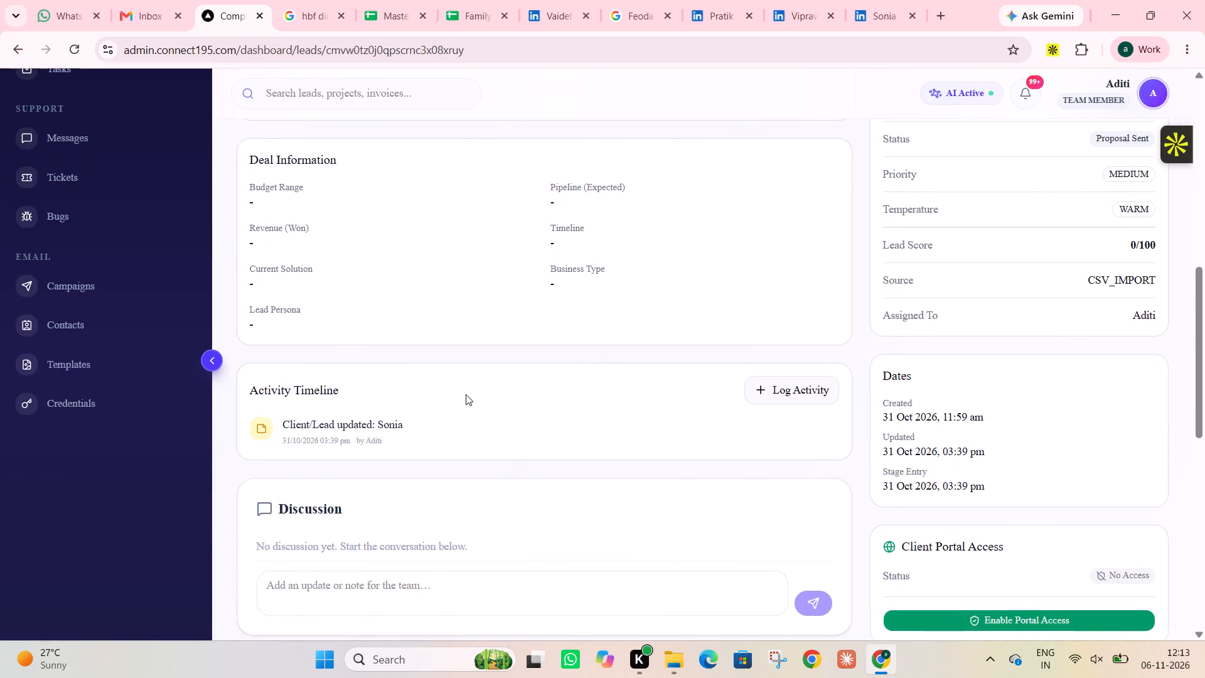
pyautogui.scroll(4, 466, 394)
pyautogui.scroll(3, 378, 309)
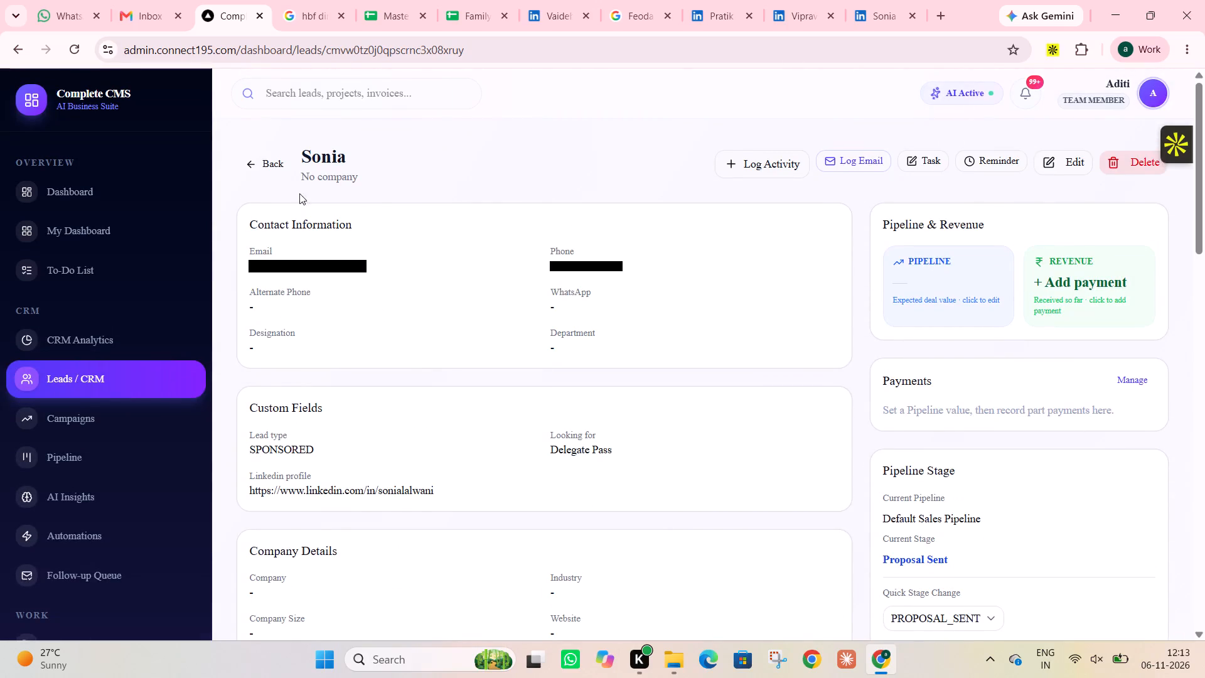
pyautogui.click(247, 167)
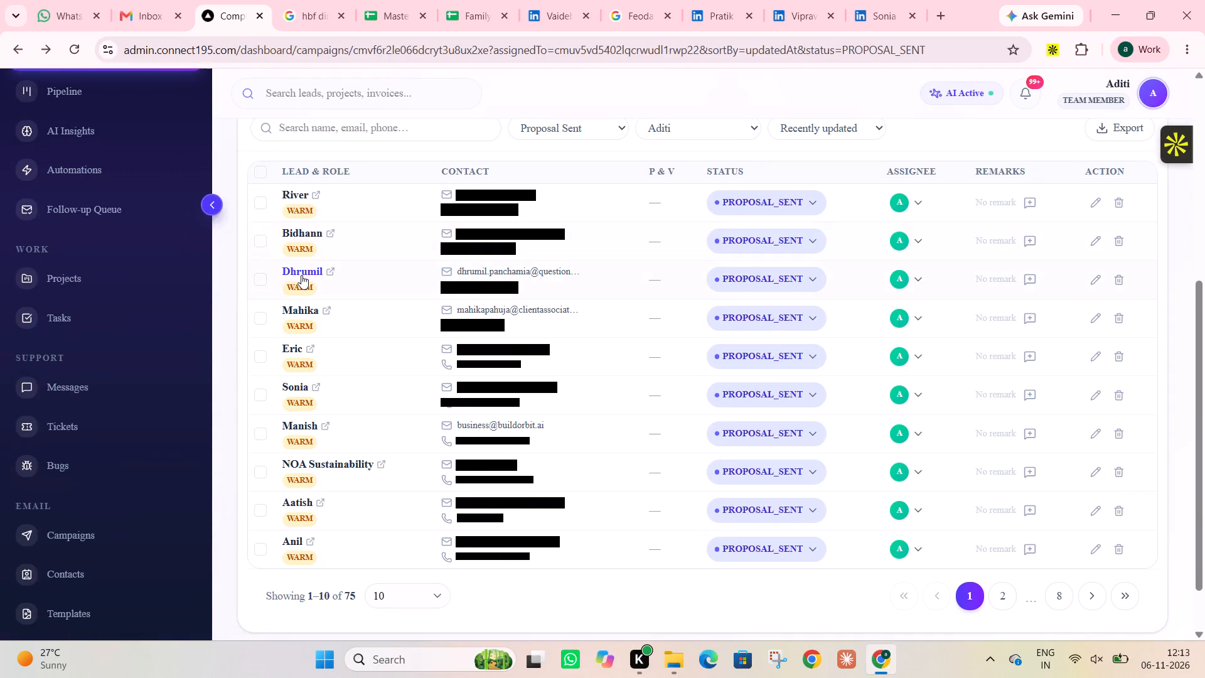
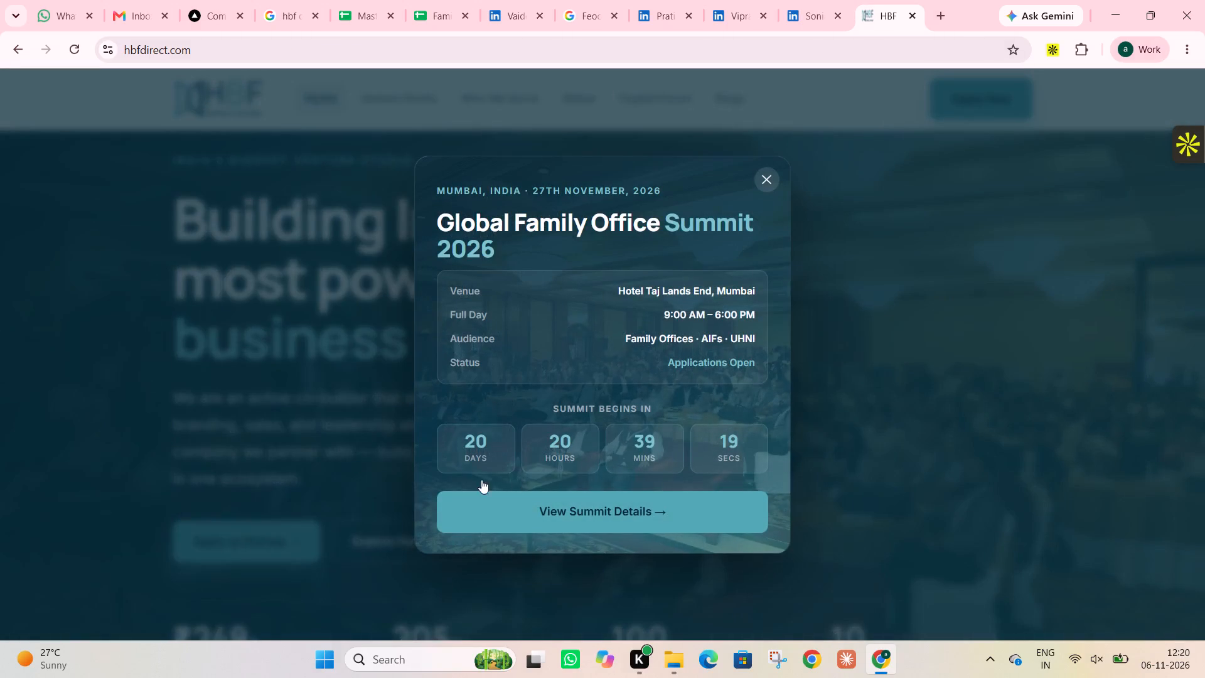
# Open the Global Family Office Summit 2026 details page on the HBF site, look through it, and select its web address.
pyautogui.click(564, 513)
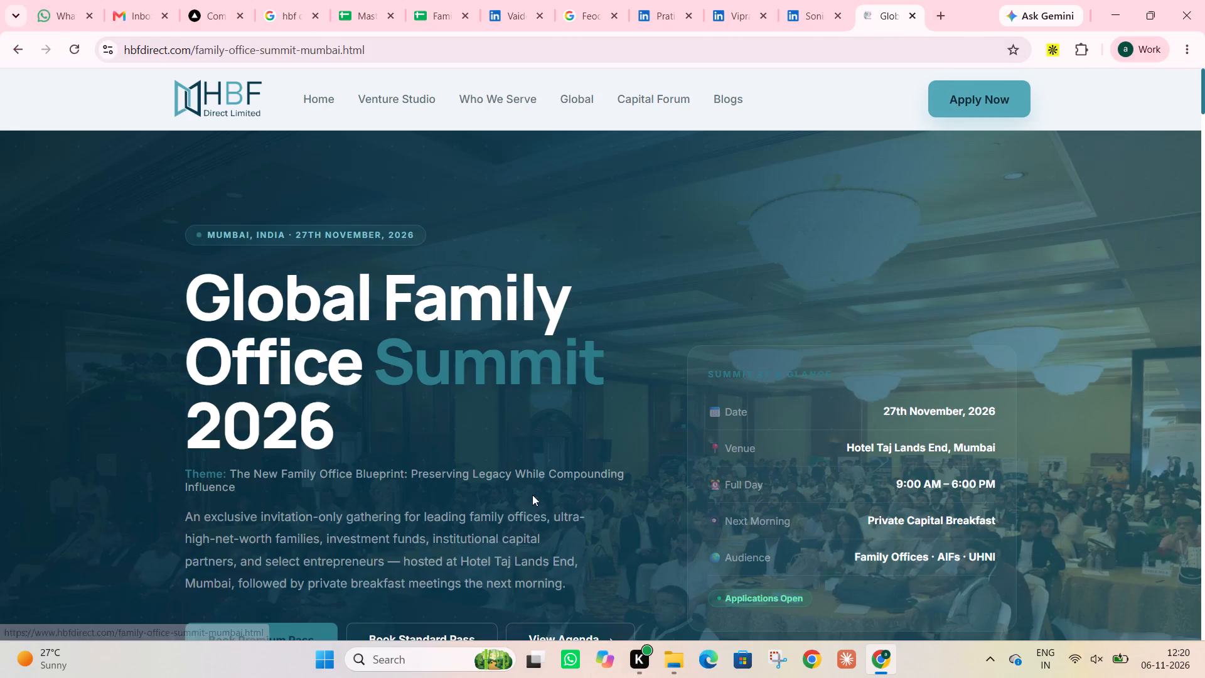
pyautogui.scroll(-10, 542, 276)
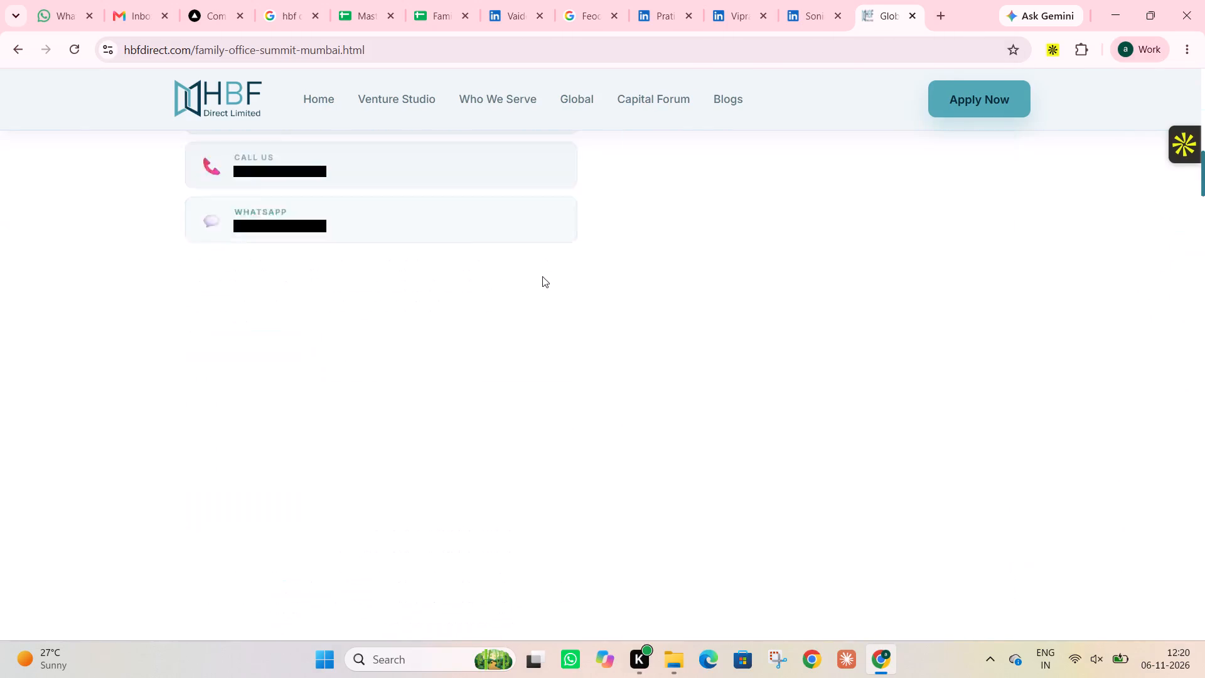
pyautogui.scroll(-6, 542, 276)
pyautogui.scroll(1, 542, 276)
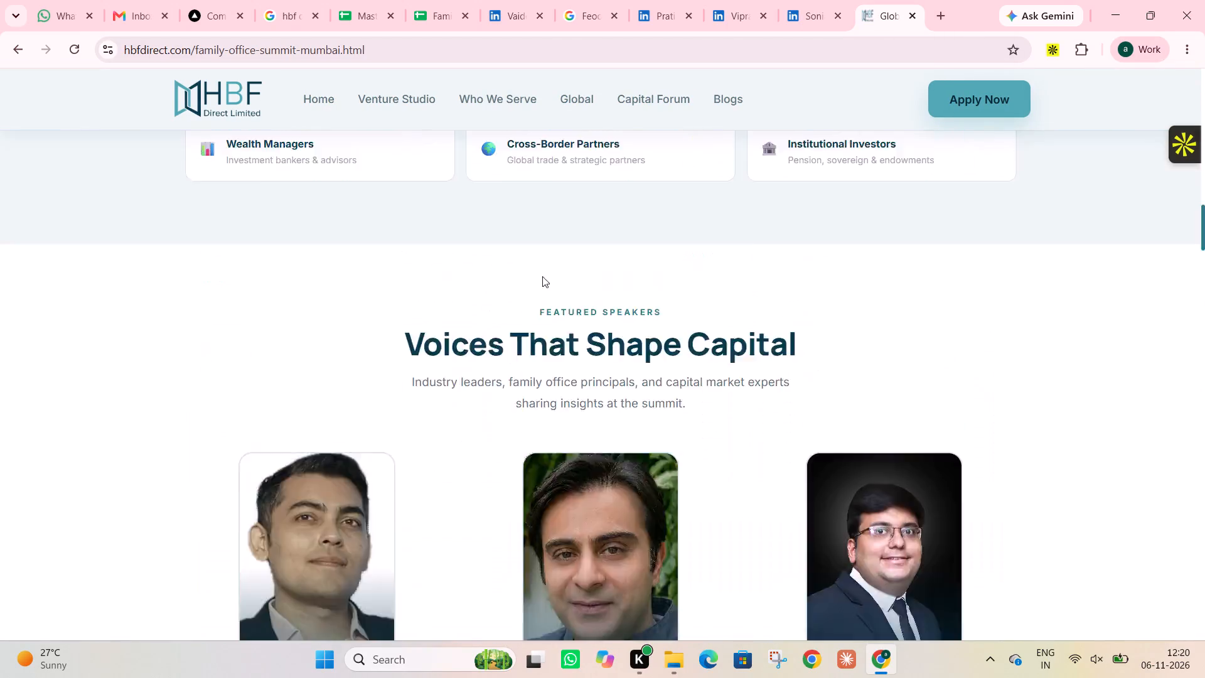
pyautogui.scroll(4, 542, 276)
pyautogui.click(446, 44)
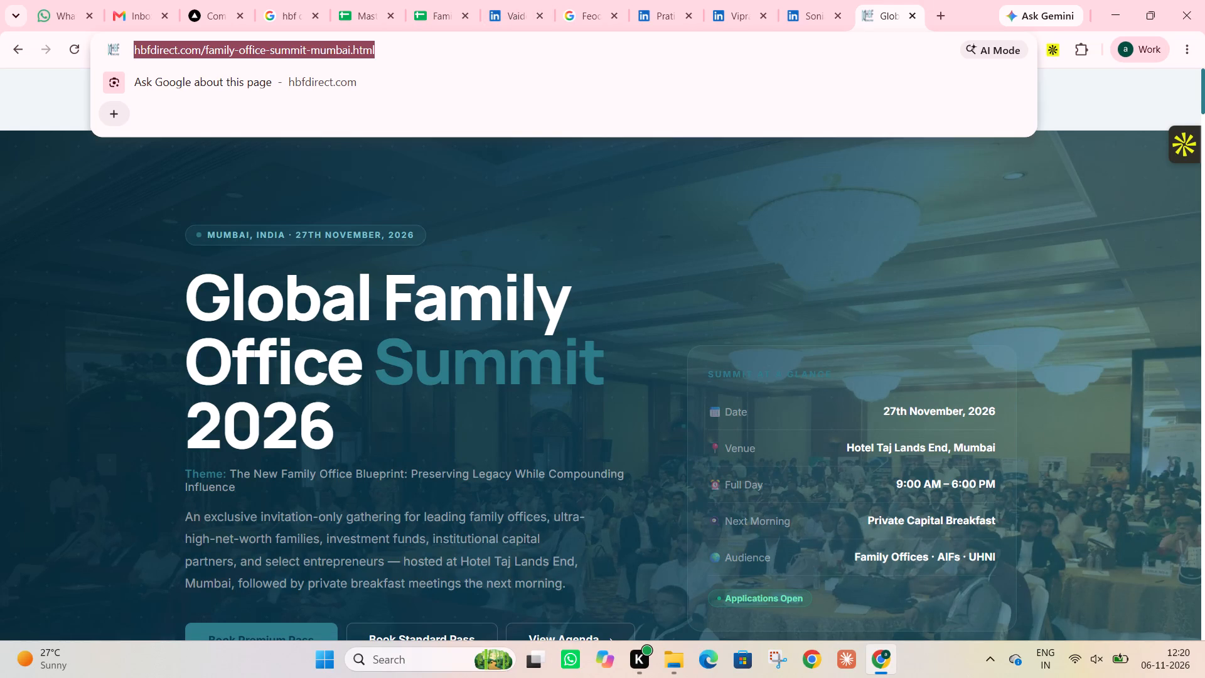
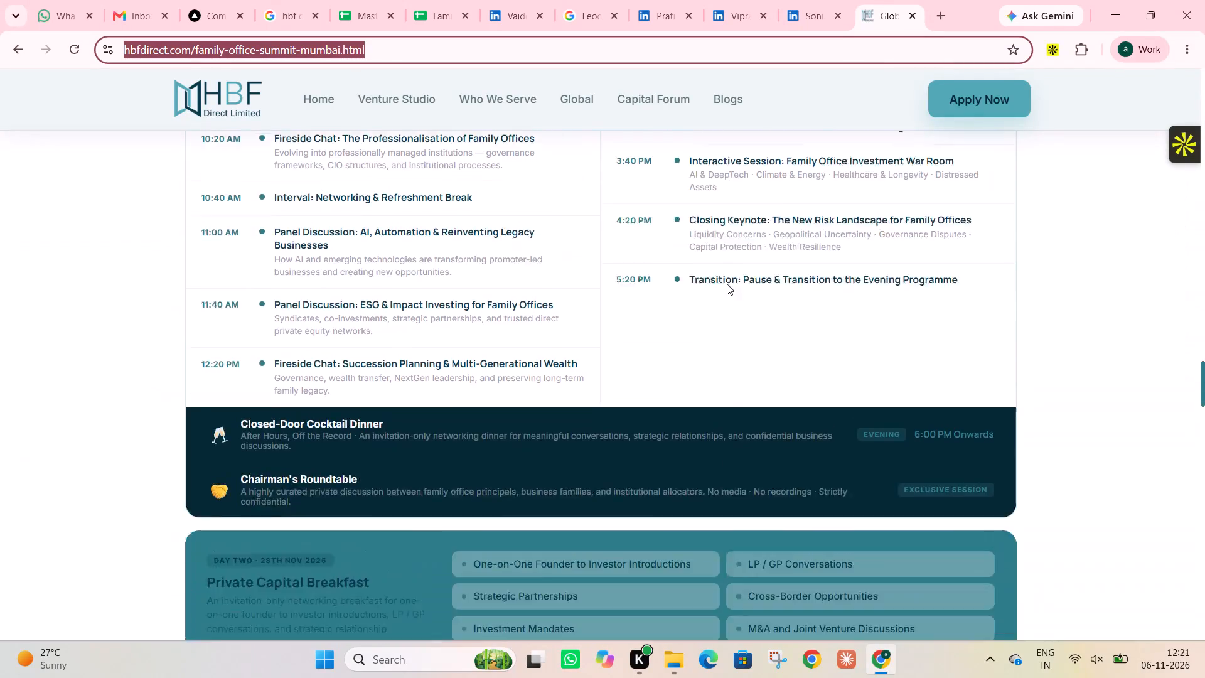
# Review the Full Day Summit agenda, covering the morning and afternoon sessions, on the Mumbai family office summit page.
pyautogui.scroll(5, 727, 284)
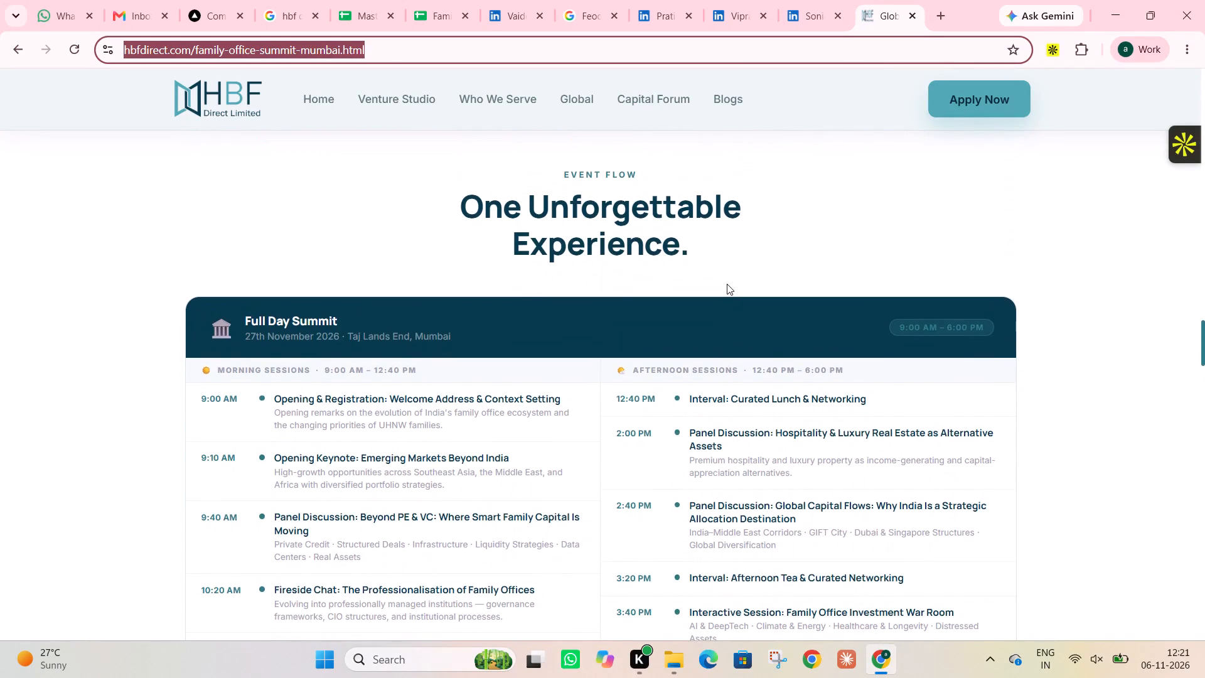
pyautogui.scroll(-2, 727, 284)
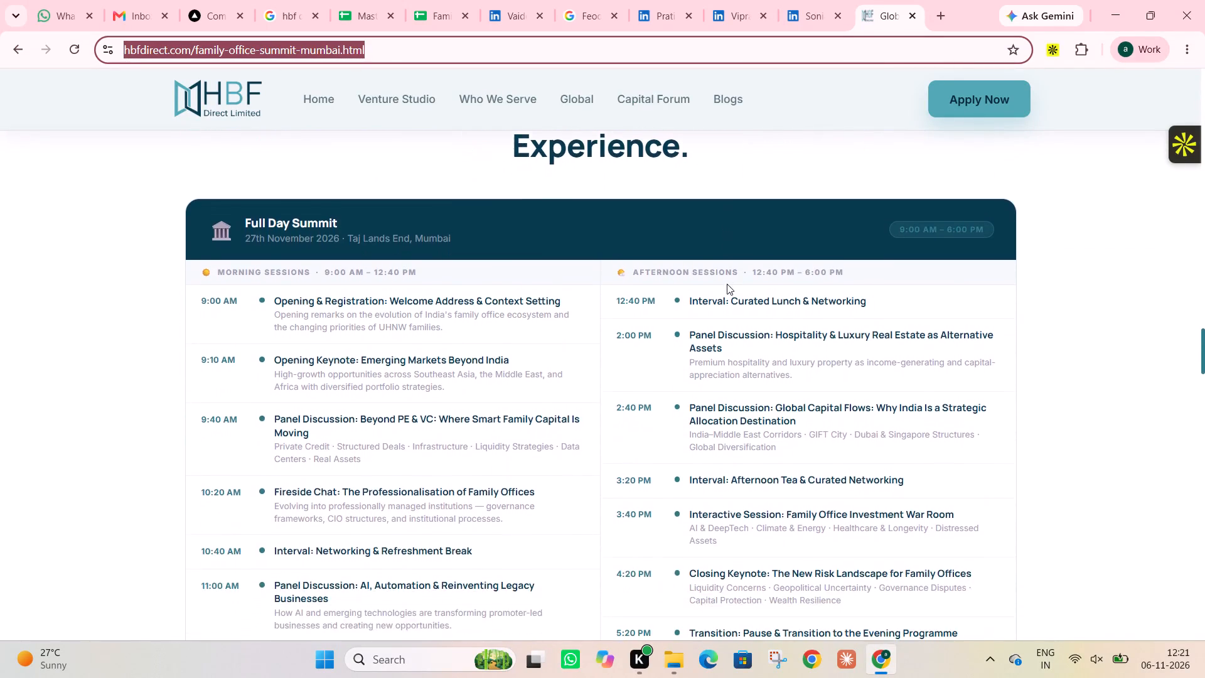
pyautogui.scroll(-1, 727, 284)
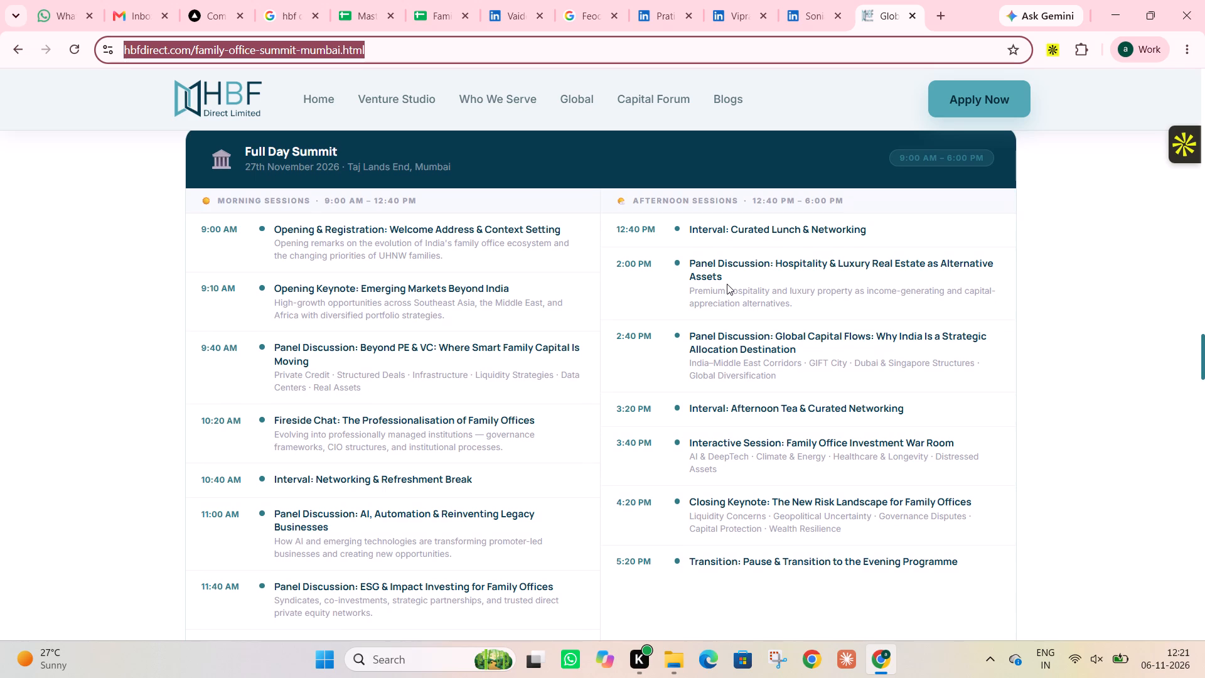
# Review the rest of the Mumbai summit agenda, through the Closed-Door Cocktail Dinner, Chairman's Roundtable and day-two Private Capital Breakfast.
pyautogui.scroll(-1, 727, 284)
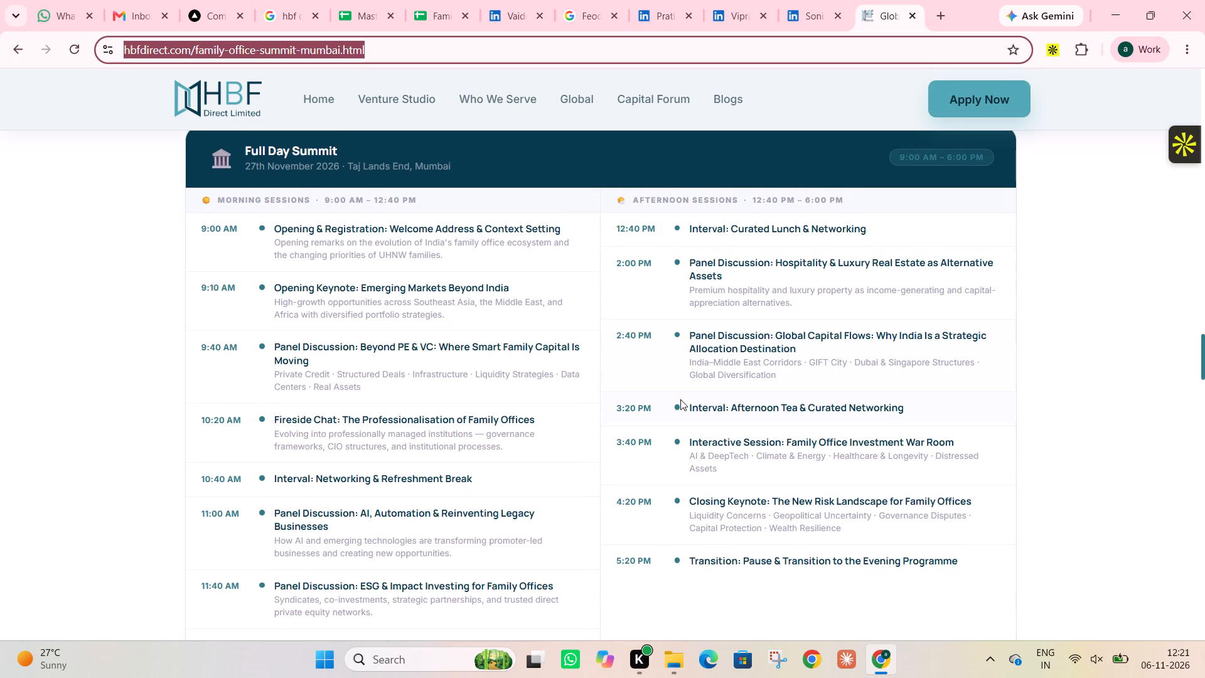
pyautogui.scroll(-3, 680, 399)
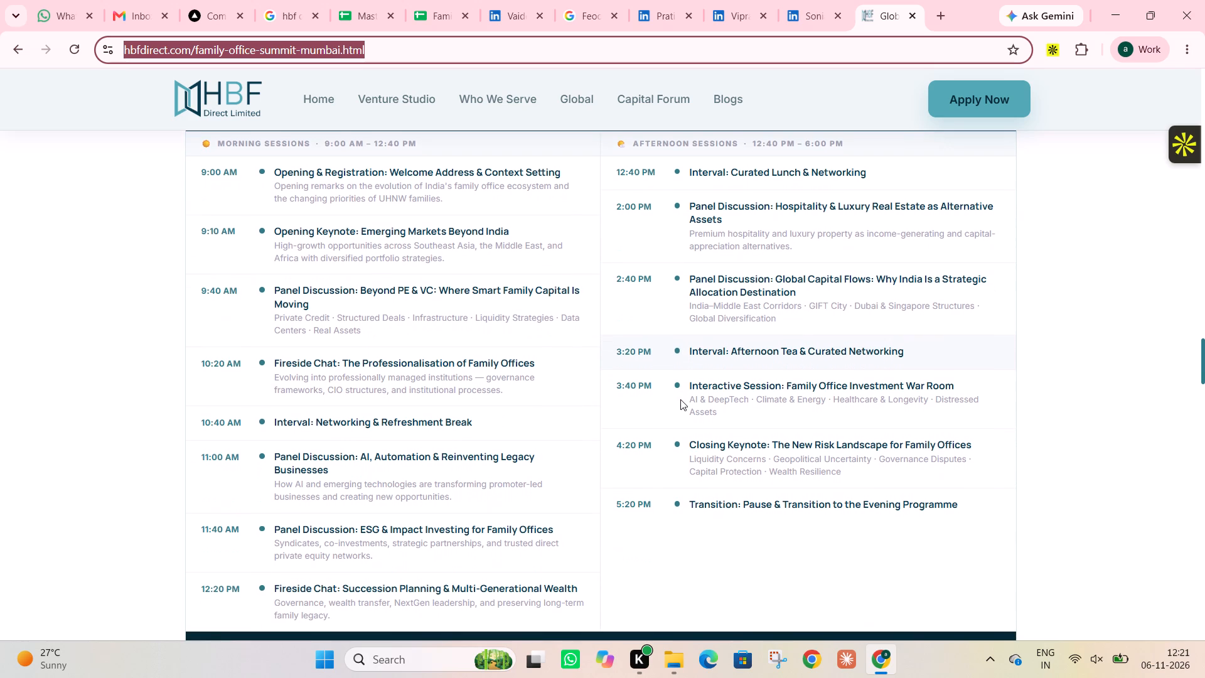
pyautogui.scroll(-1, 680, 399)
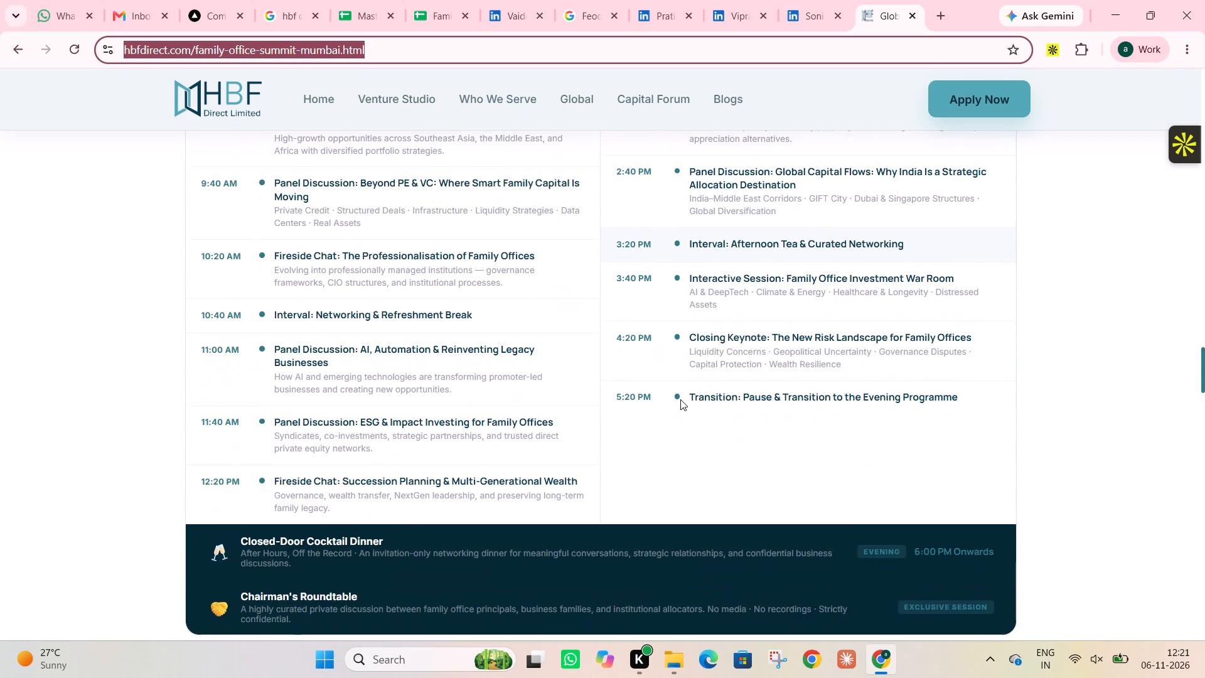
pyautogui.scroll(-2, 680, 399)
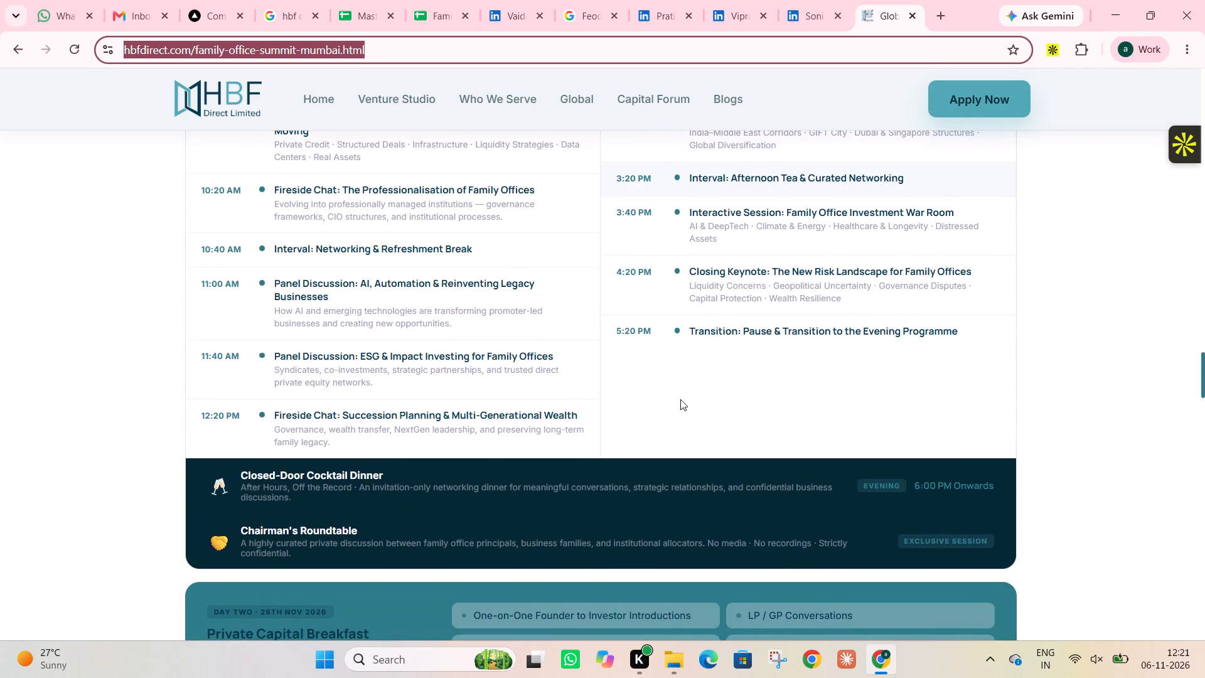
pyautogui.scroll(-4, 680, 399)
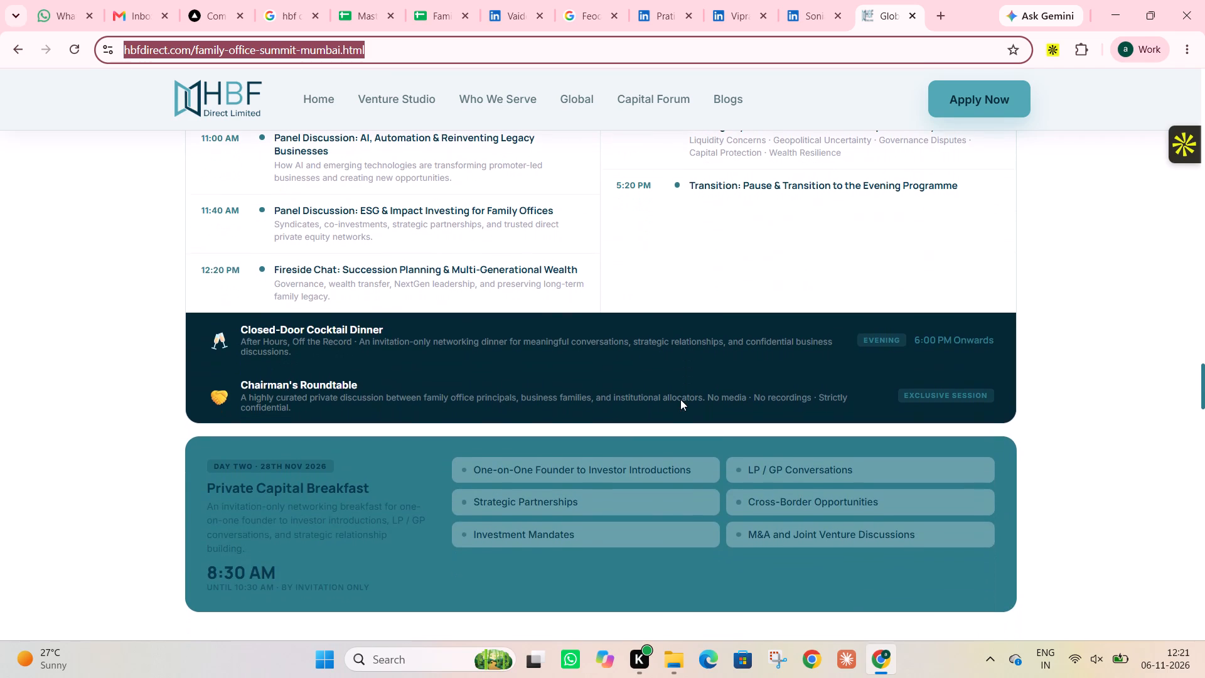
pyautogui.scroll(-1, 680, 399)
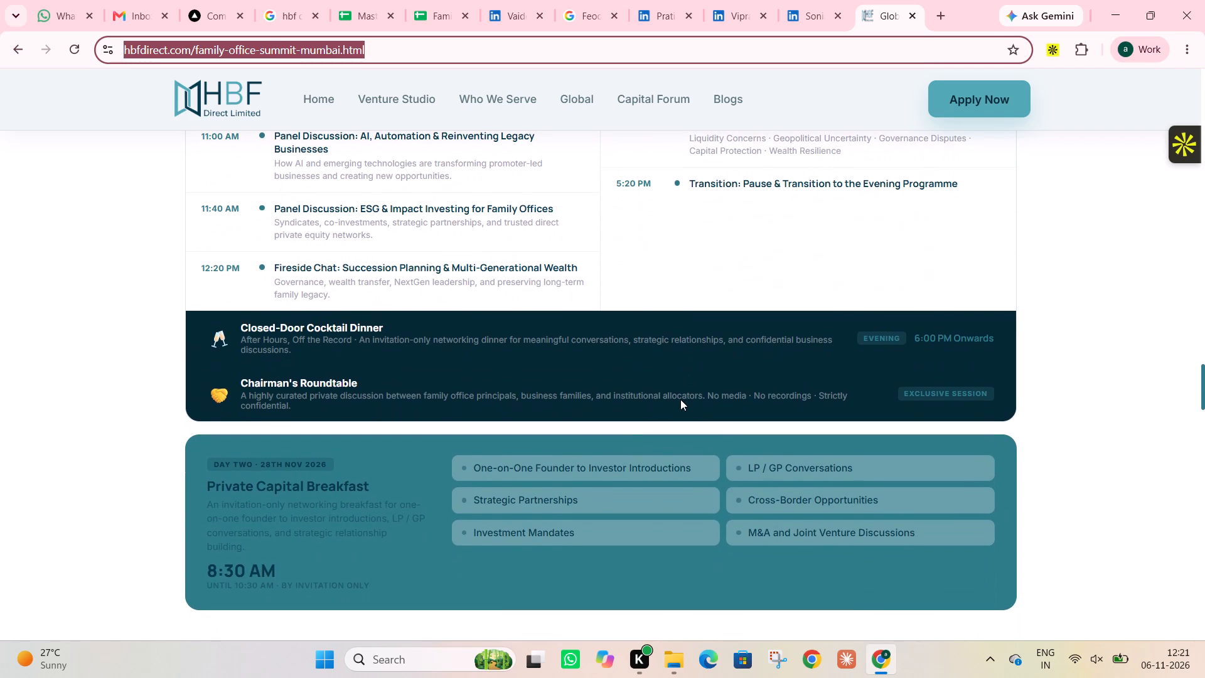
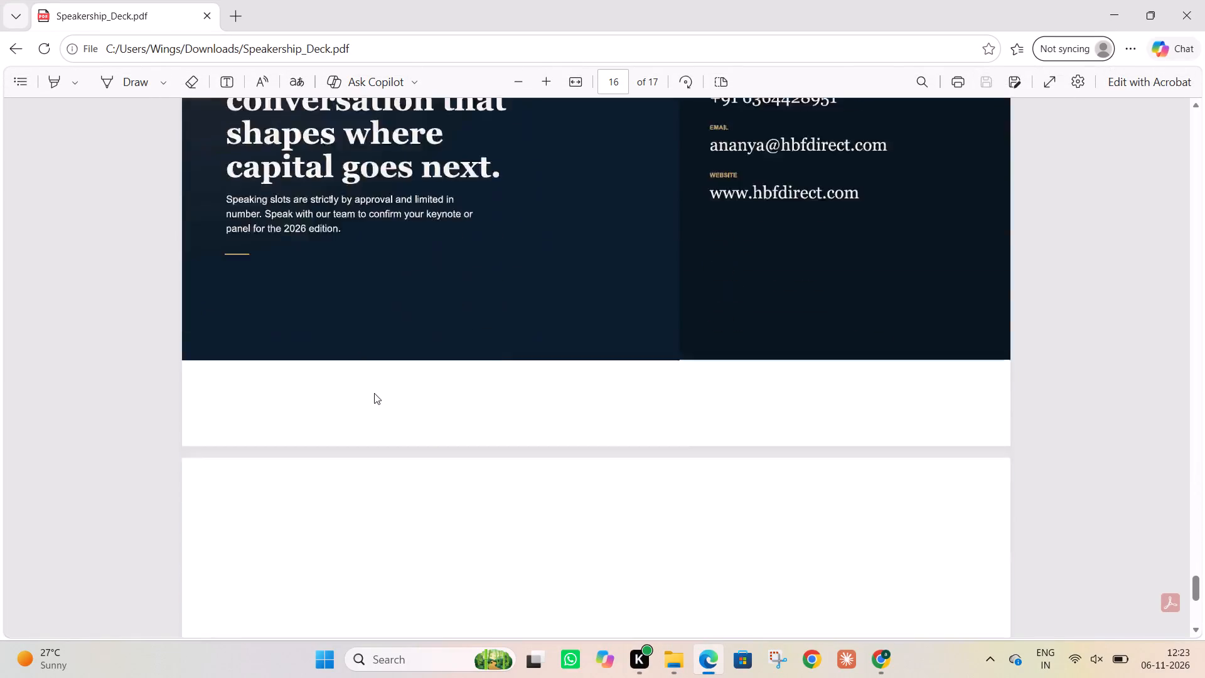
# Review the closing pages of the speakership deck PDF, from the contact page back to the Panel Discussion Speaker package.
pyautogui.scroll(-7, 374, 393)
pyautogui.scroll(5, 374, 393)
pyautogui.scroll(-2, 374, 393)
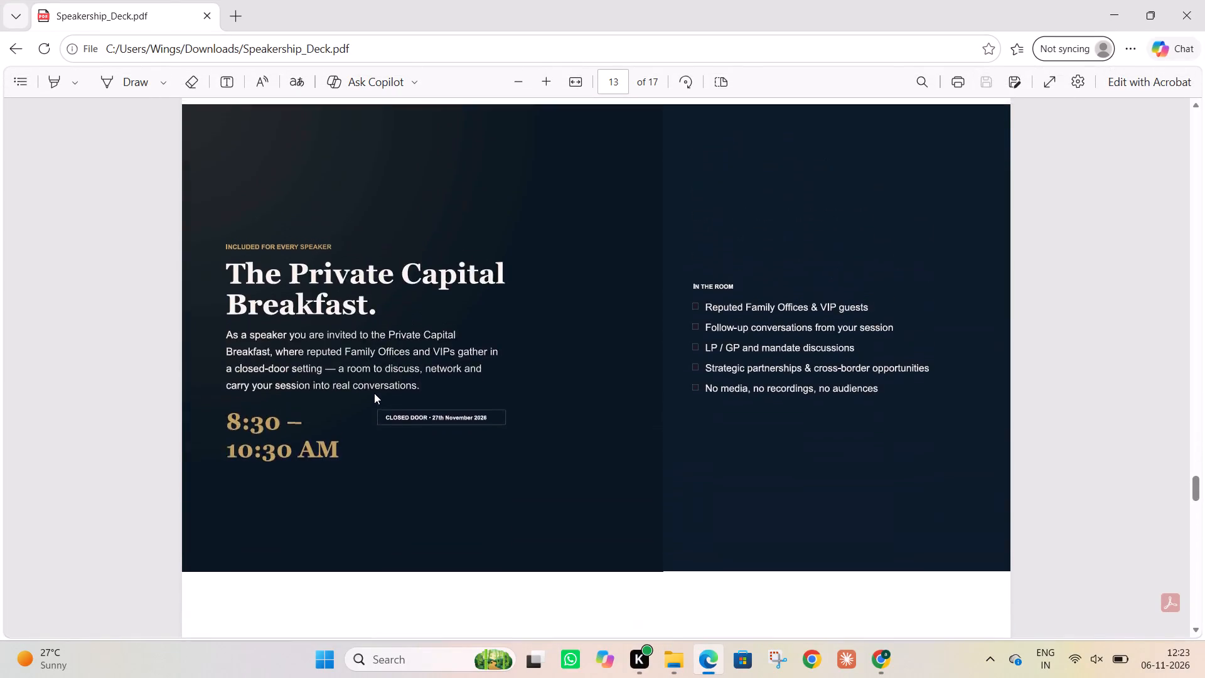
pyautogui.scroll(-1, 374, 393)
pyautogui.scroll(8, 374, 393)
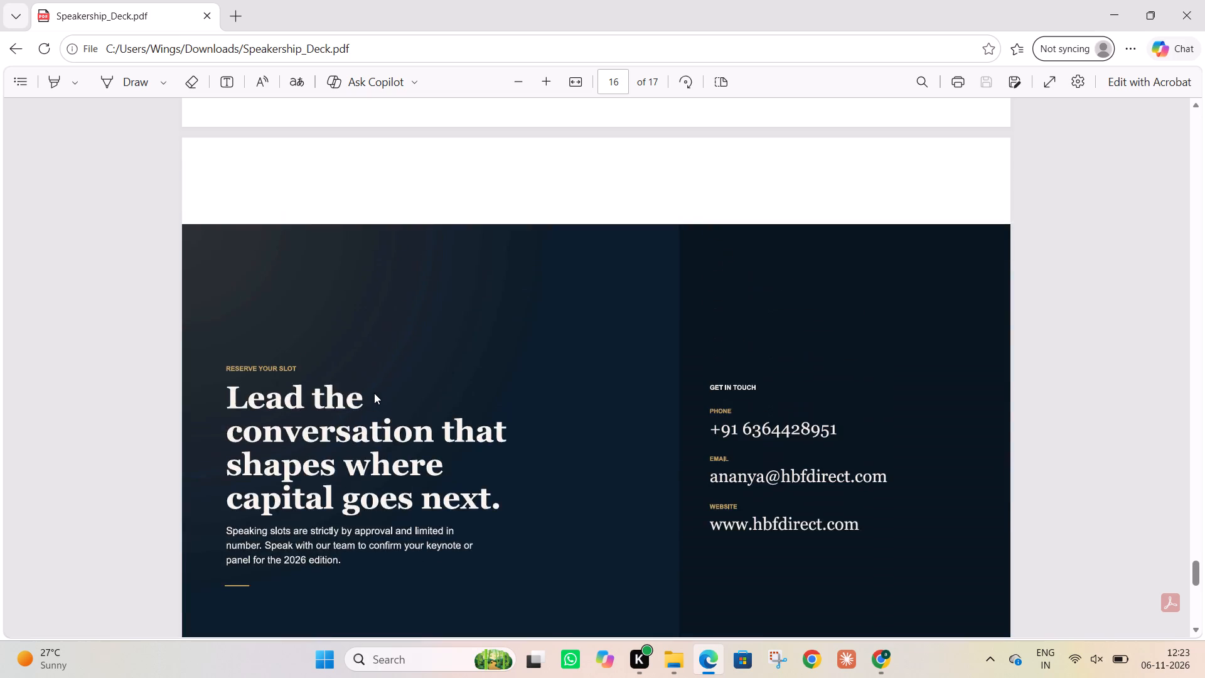
pyautogui.scroll(9, 374, 393)
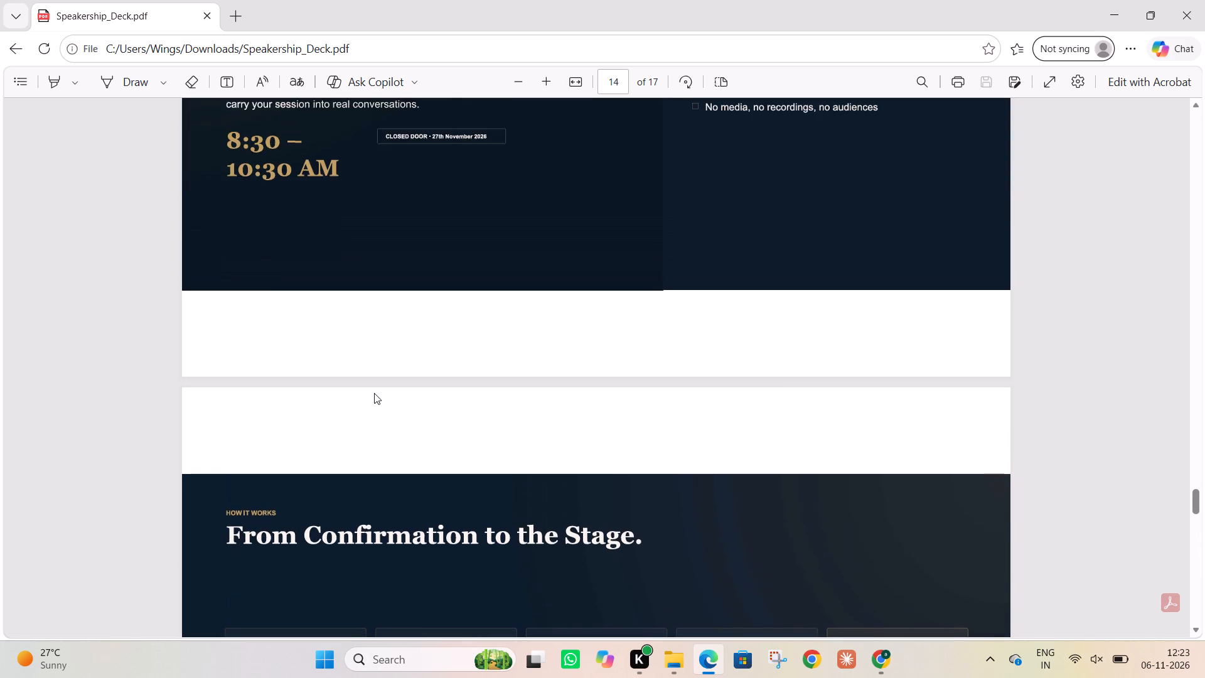
pyautogui.scroll(9, 374, 393)
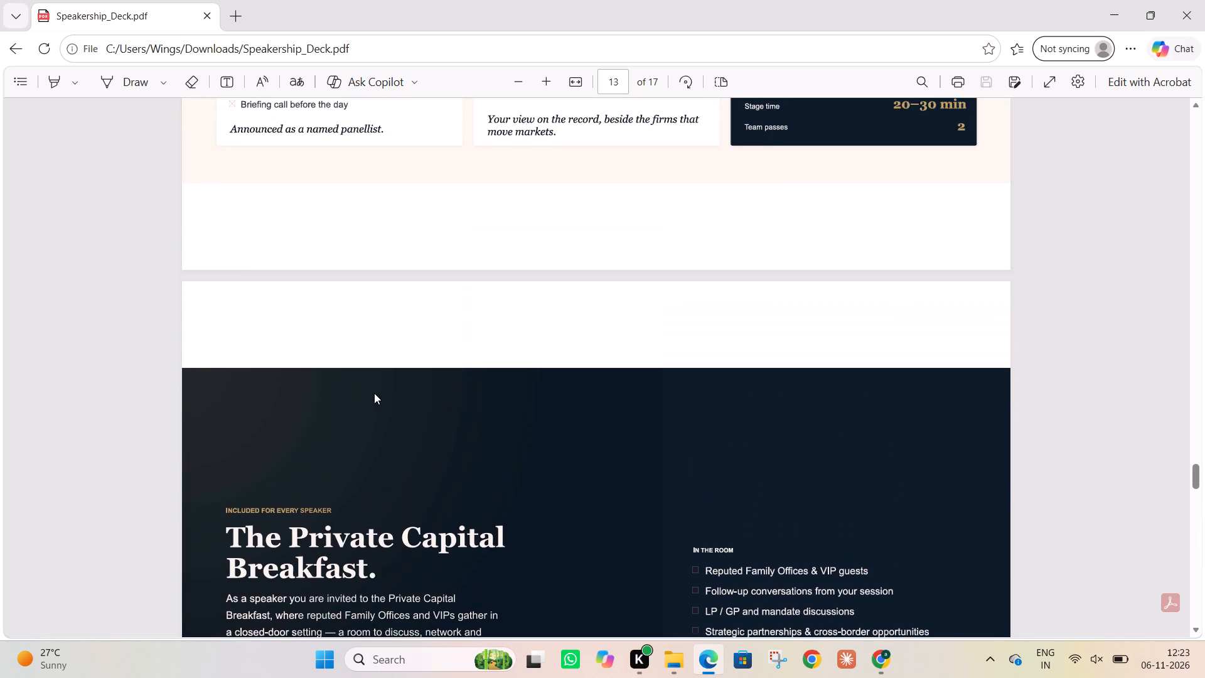
pyautogui.scroll(3, 374, 393)
pyautogui.hscroll(-1, 374, 393)
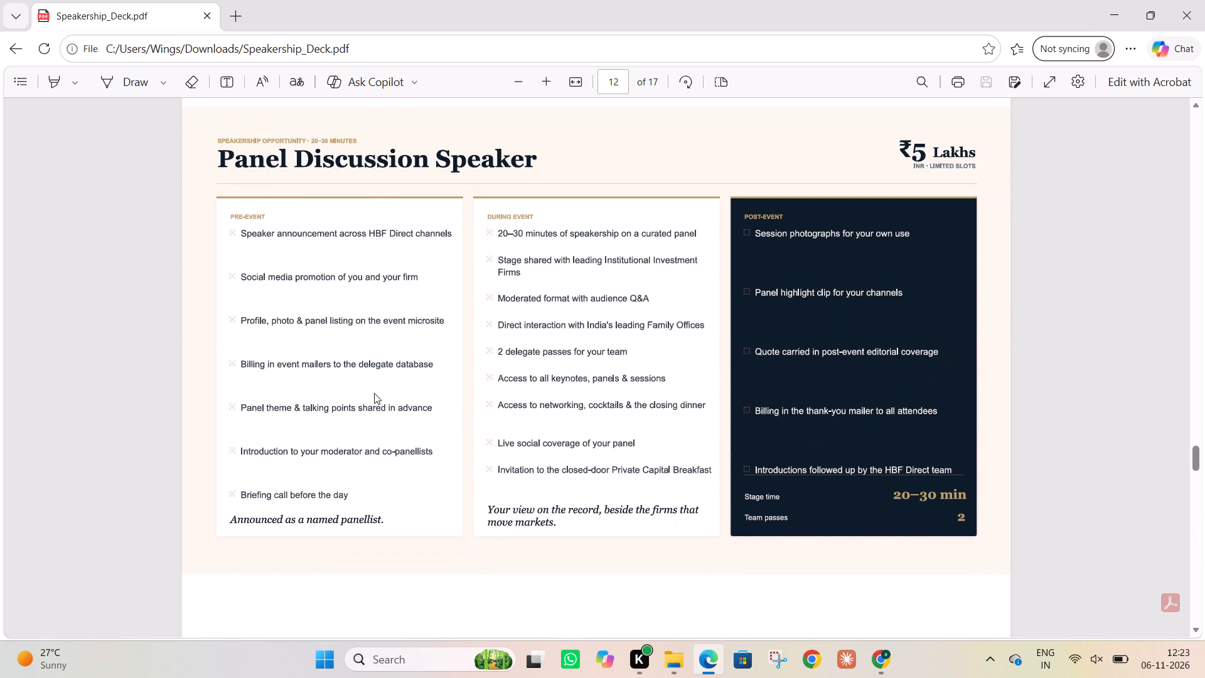
pyautogui.hscroll(-1, 374, 393)
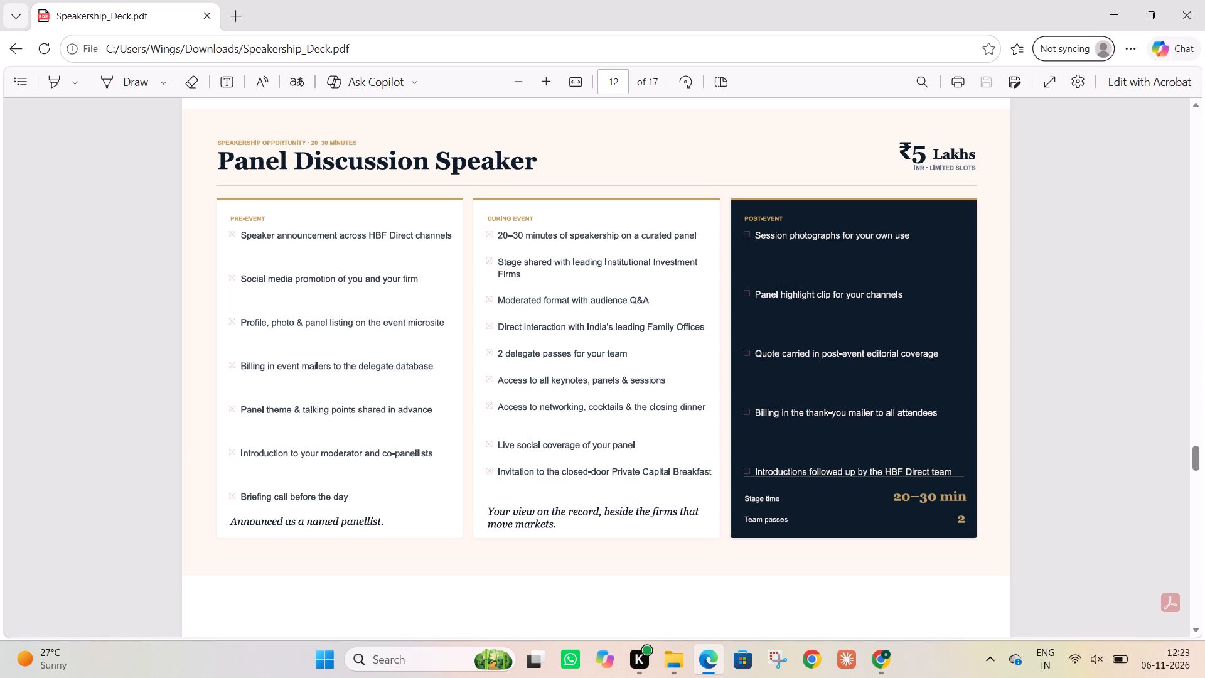
# Review the Speakership Deck backwards from the Panel Discussion Speaker page through the keynote and panel overview and speaking themes to the event timeline.
pyautogui.scroll(4, 313, 369)
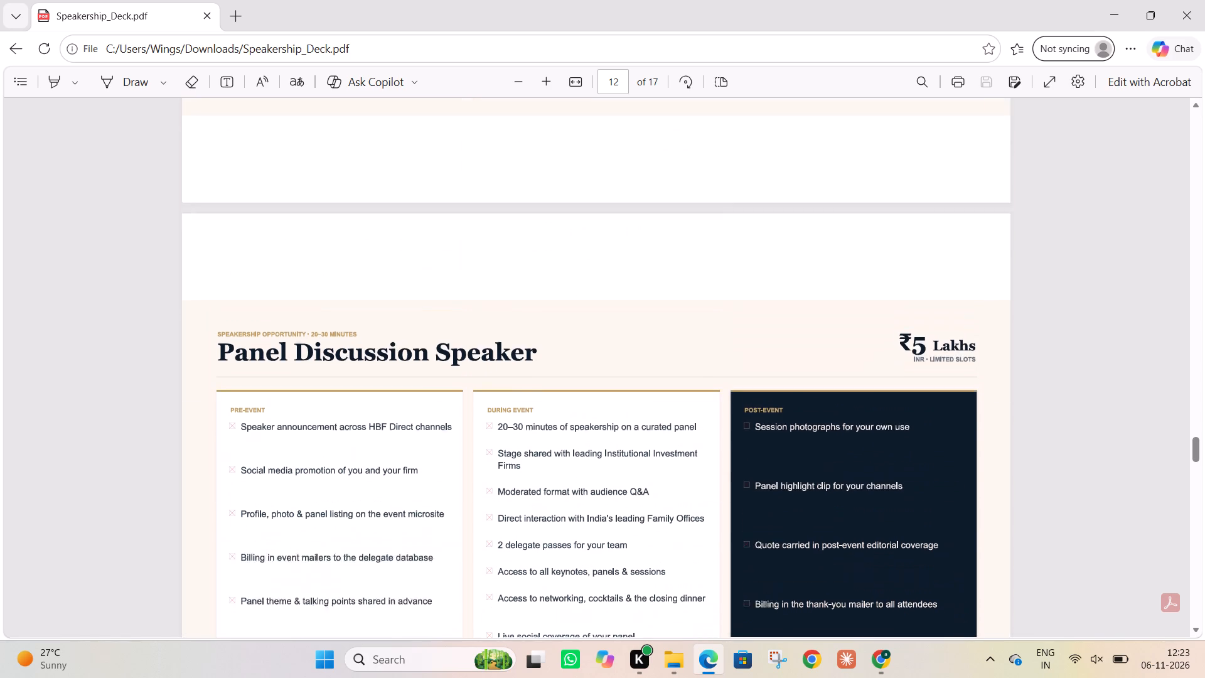
pyautogui.scroll(10, 313, 369)
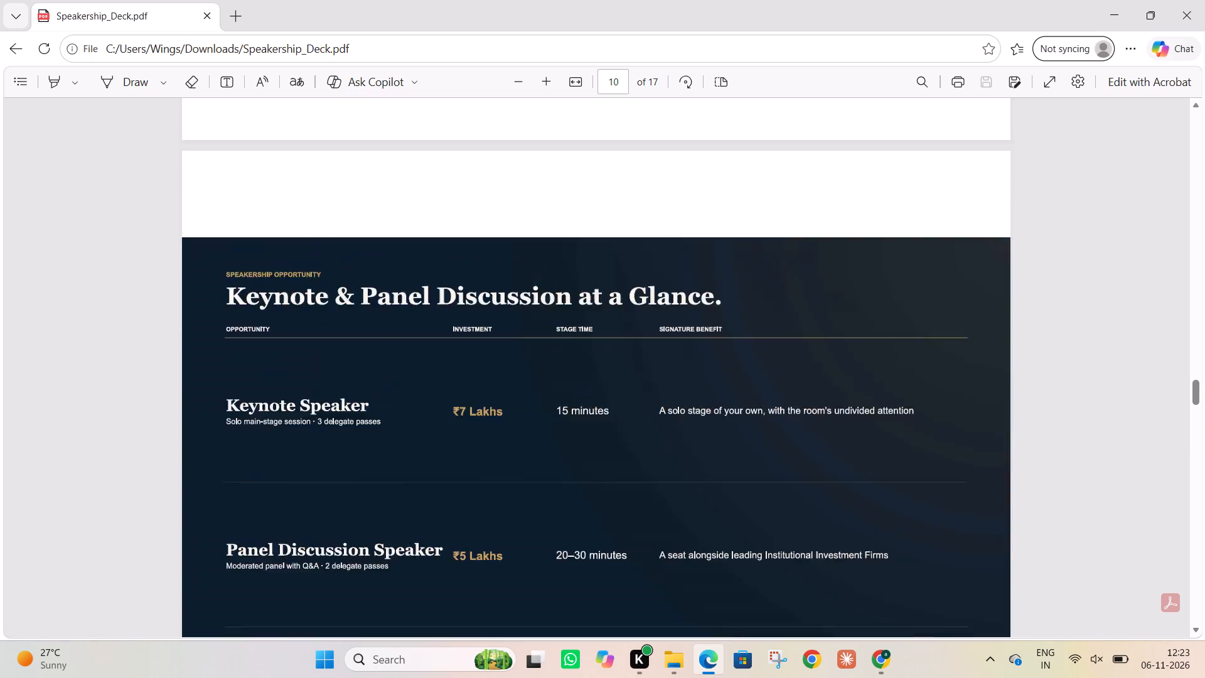
pyautogui.scroll(1, 313, 369)
pyautogui.scroll(-2, 313, 369)
pyautogui.scroll(1, 313, 369)
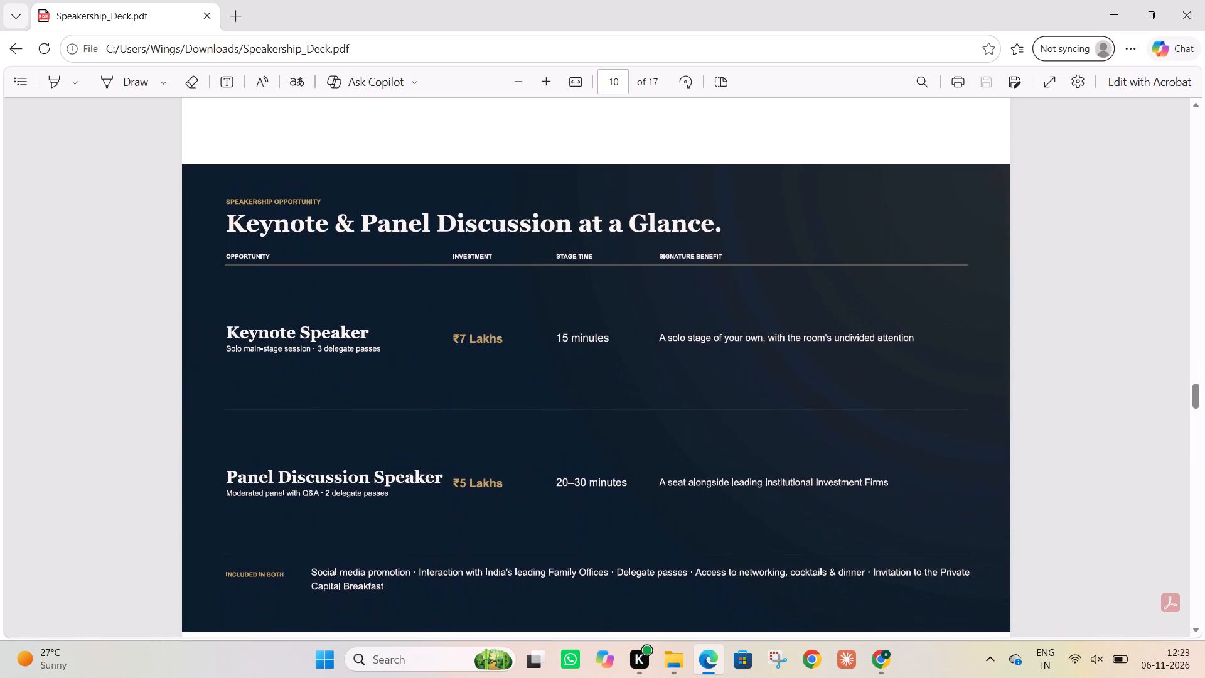
pyautogui.scroll(6, 313, 369)
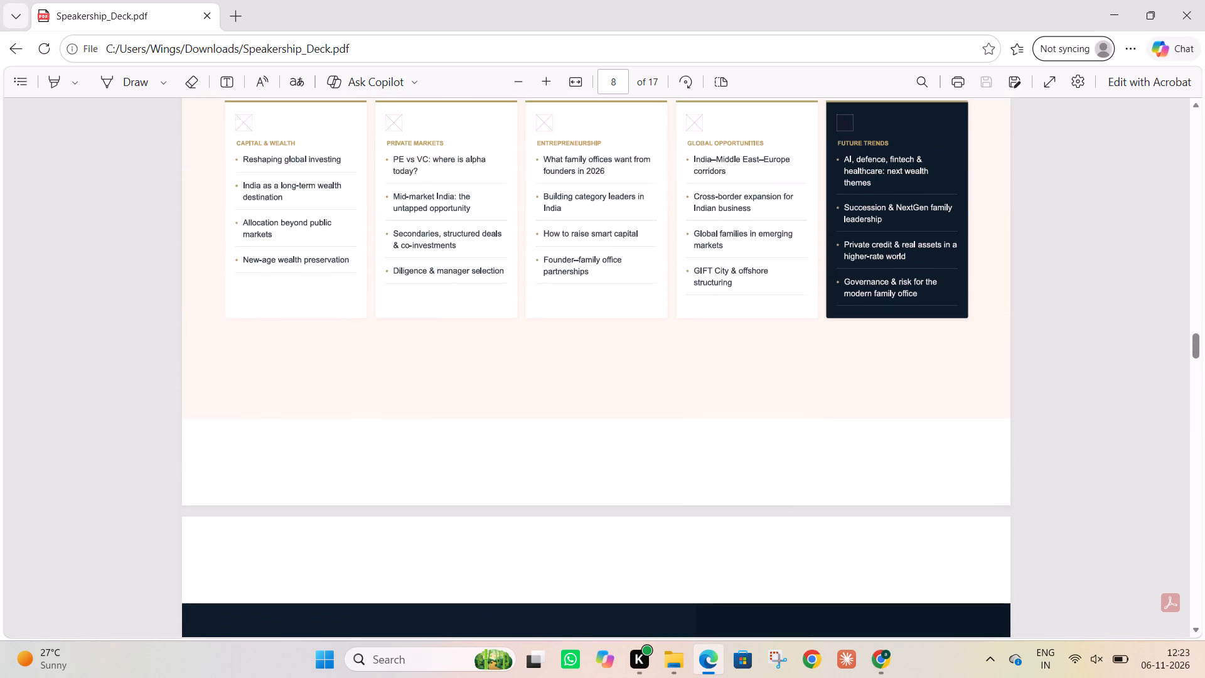
pyautogui.scroll(4, 313, 369)
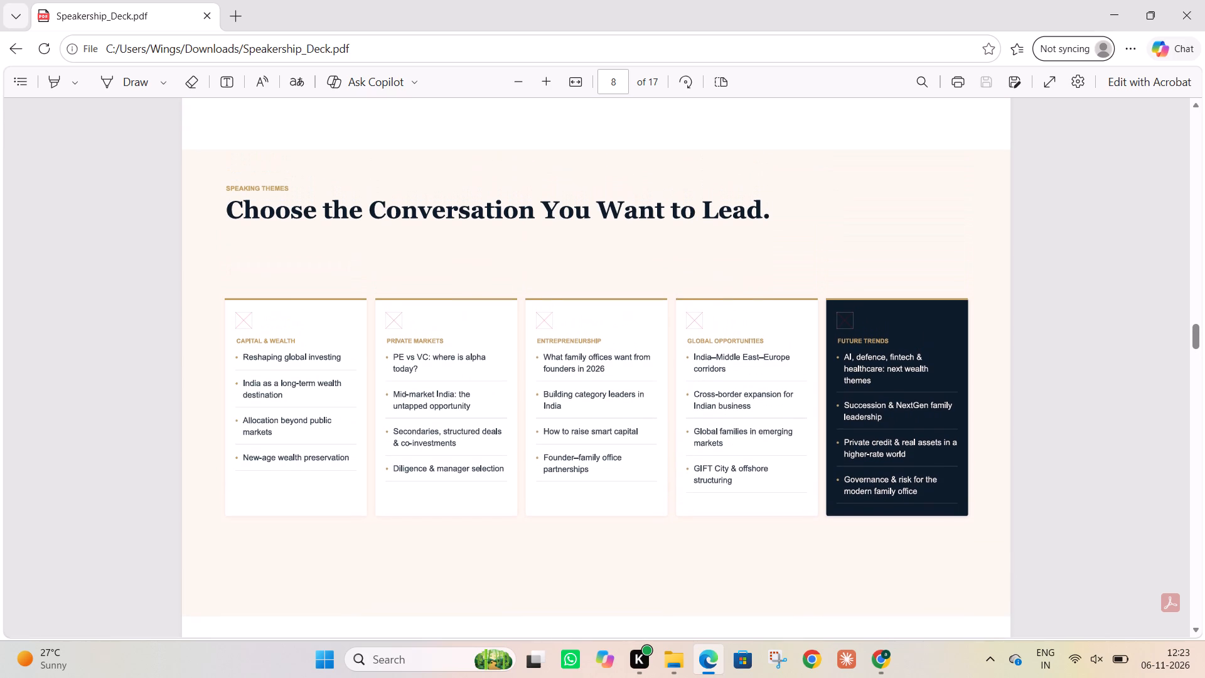
pyautogui.scroll(5, 313, 369)
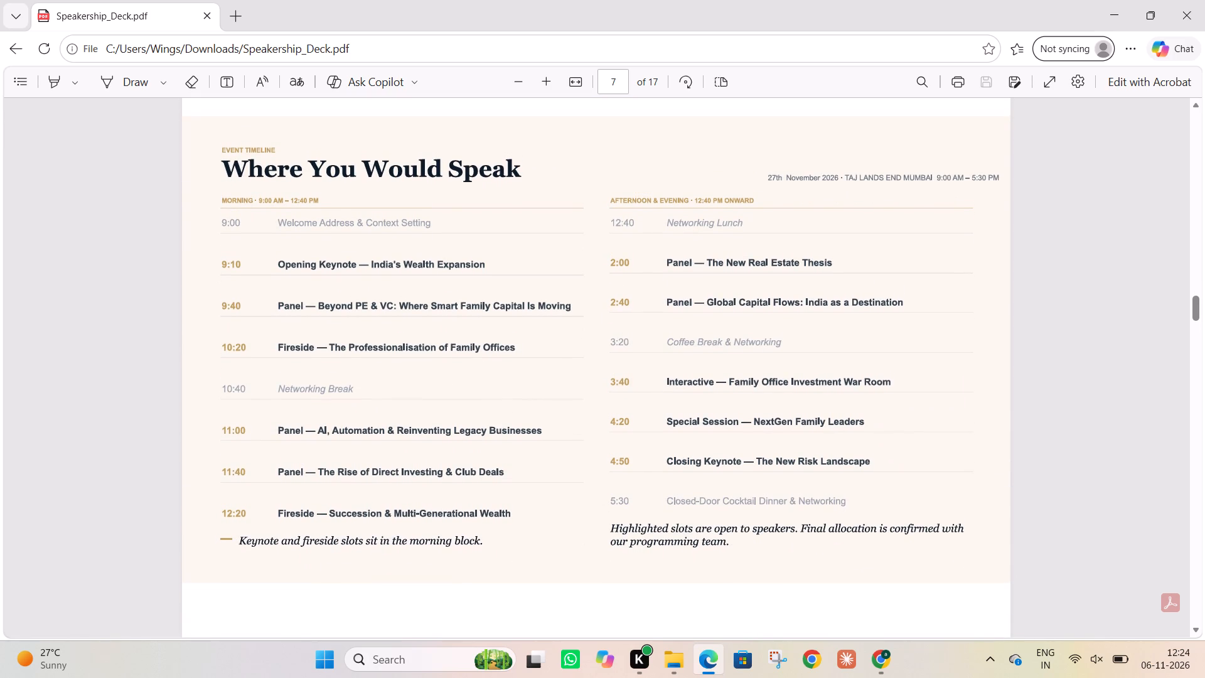
# Look back through the Speakership Deck from the event timeline to the cover page, and return to the Where You Would Speak timeline.
pyautogui.scroll(1, 313, 369)
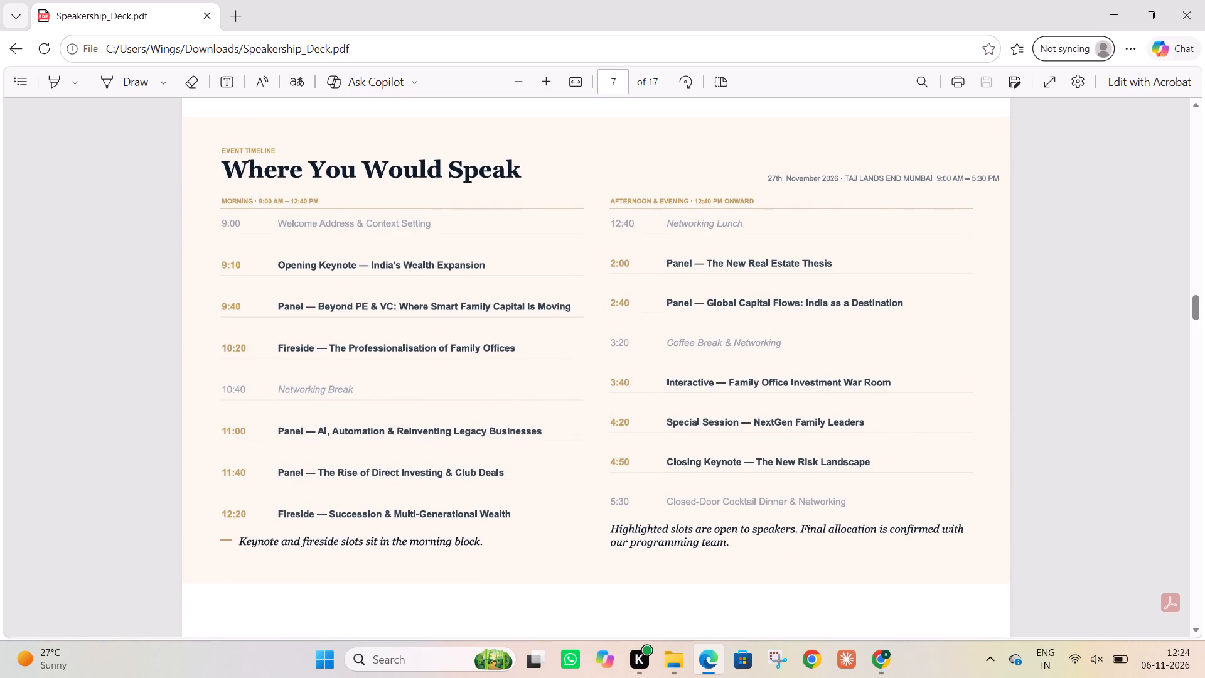
pyautogui.scroll(11, 313, 369)
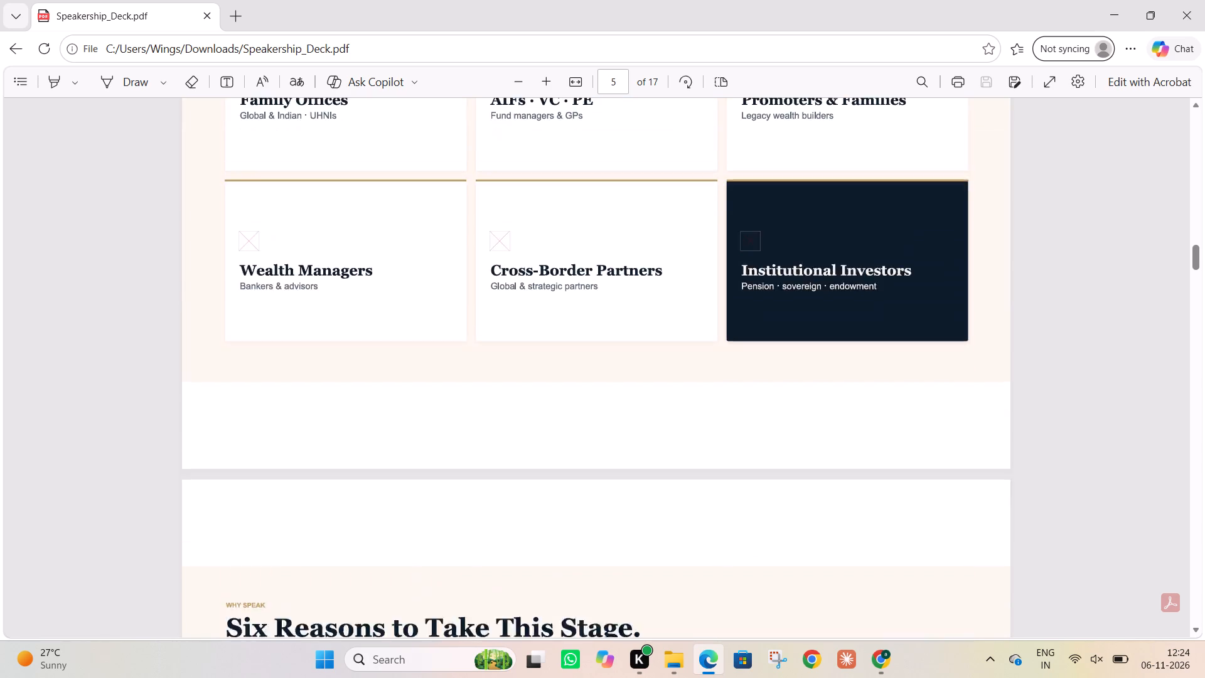
pyautogui.scroll(11, 313, 369)
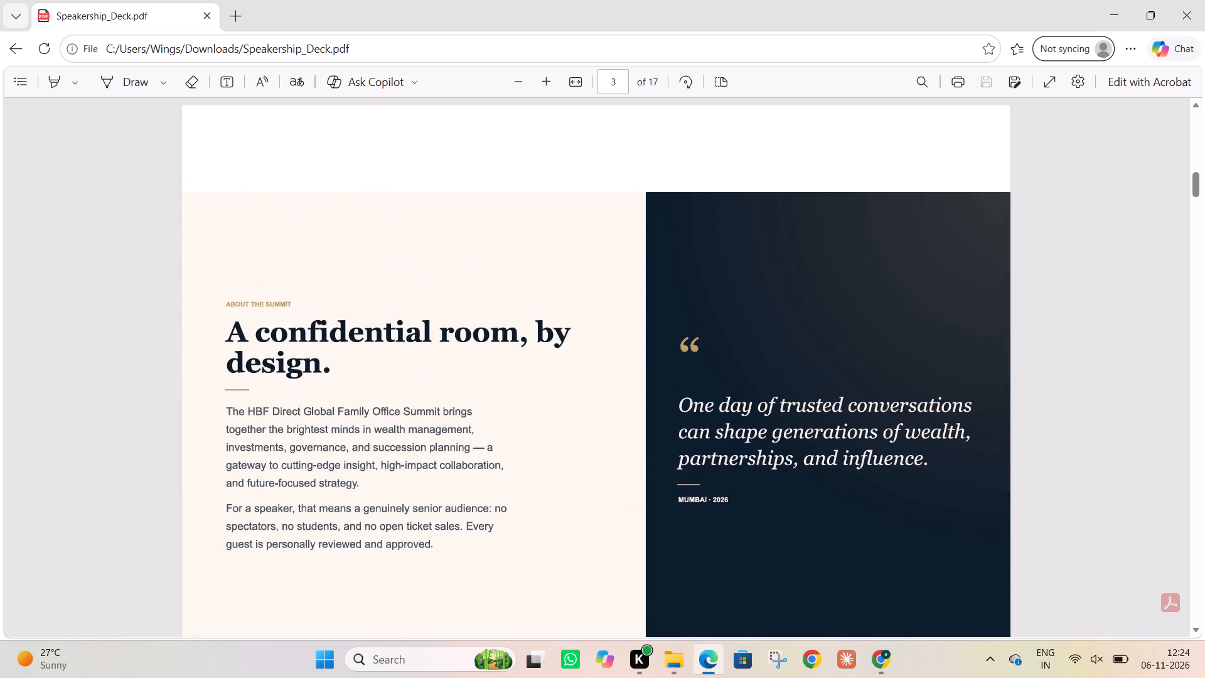
pyautogui.scroll(16, 313, 369)
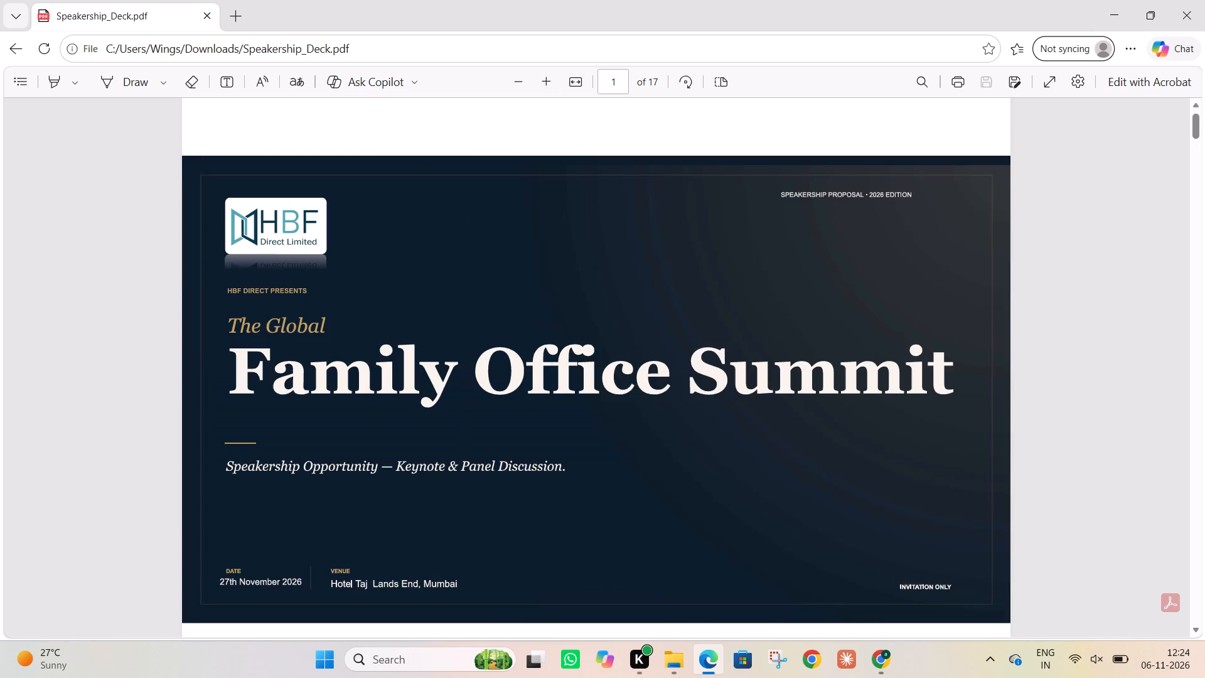
pyautogui.scroll(-9, 313, 369)
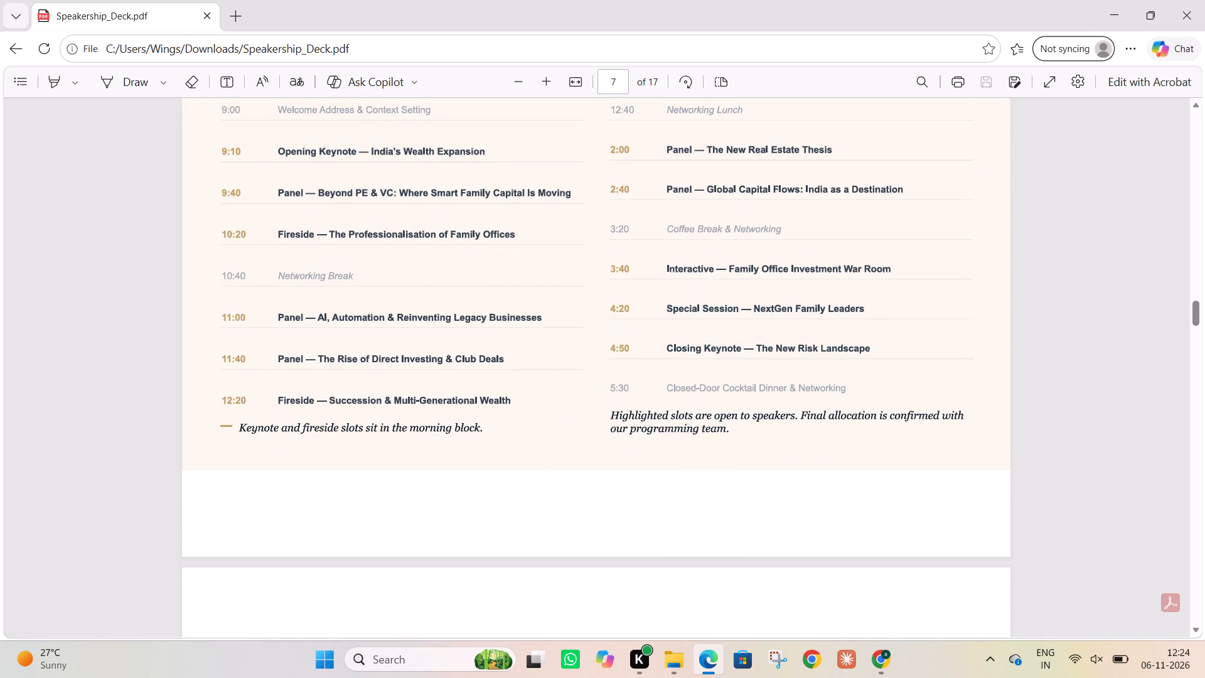
pyautogui.scroll(1, 313, 369)
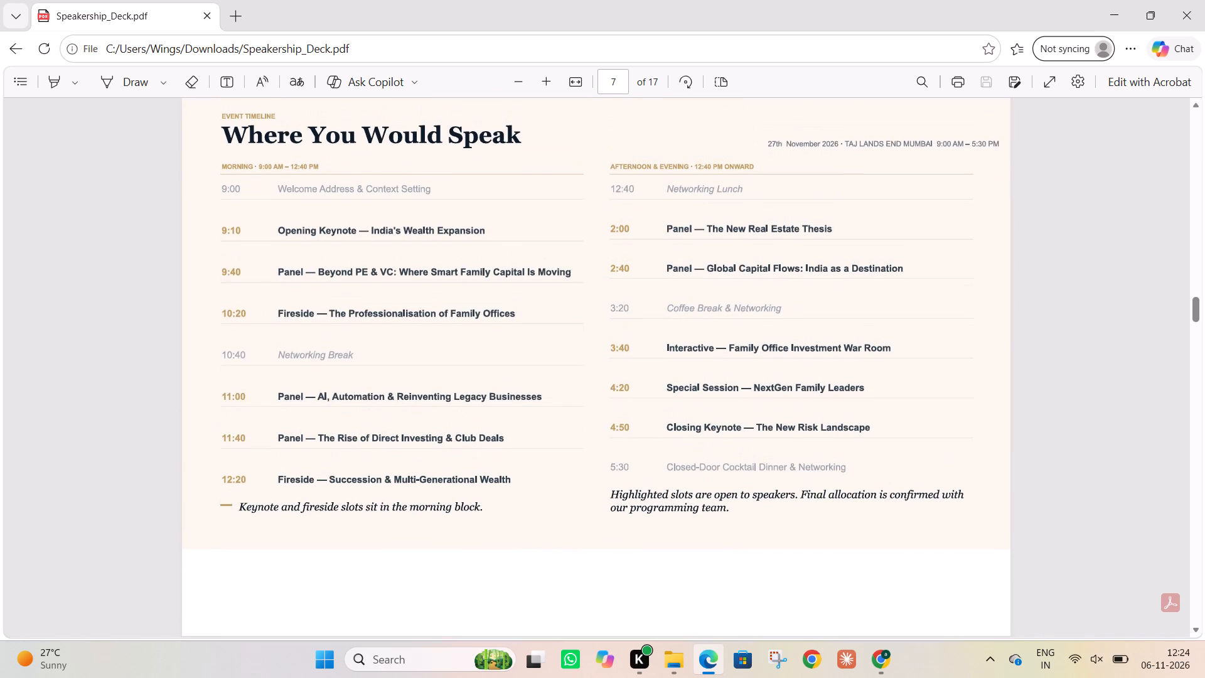
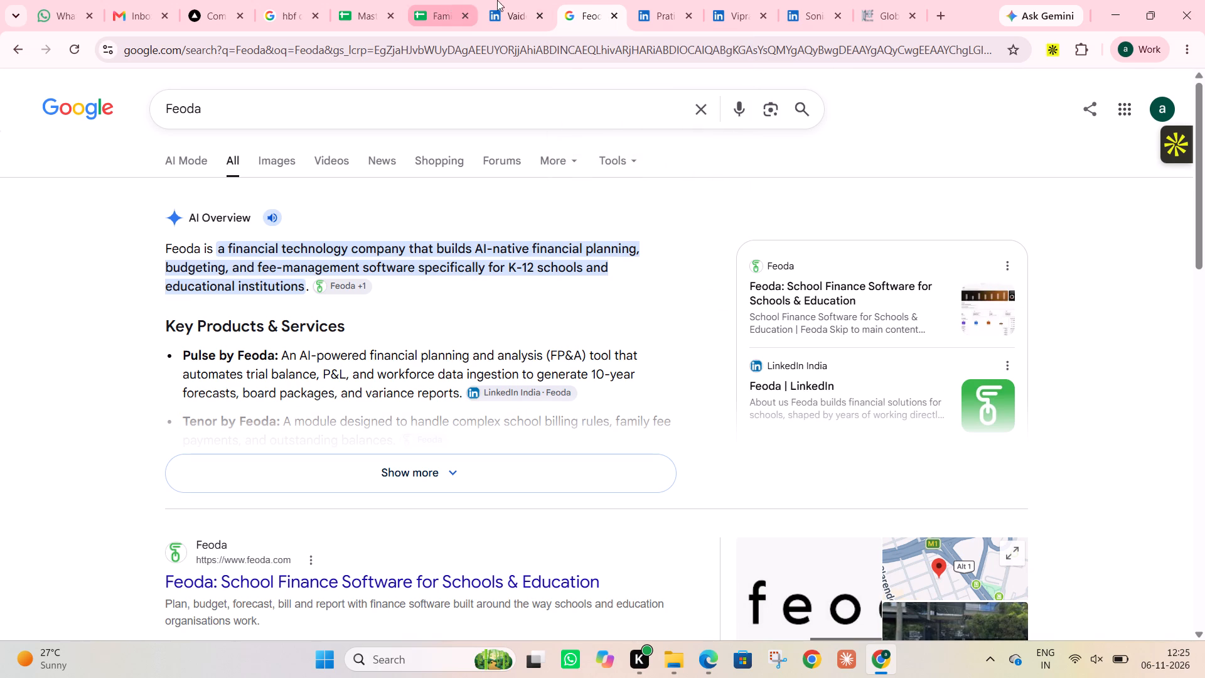
# Return from the Feoda search results to Vaidehi's LinkedIn profile to view her headline and company.
pyautogui.click(518, 1)
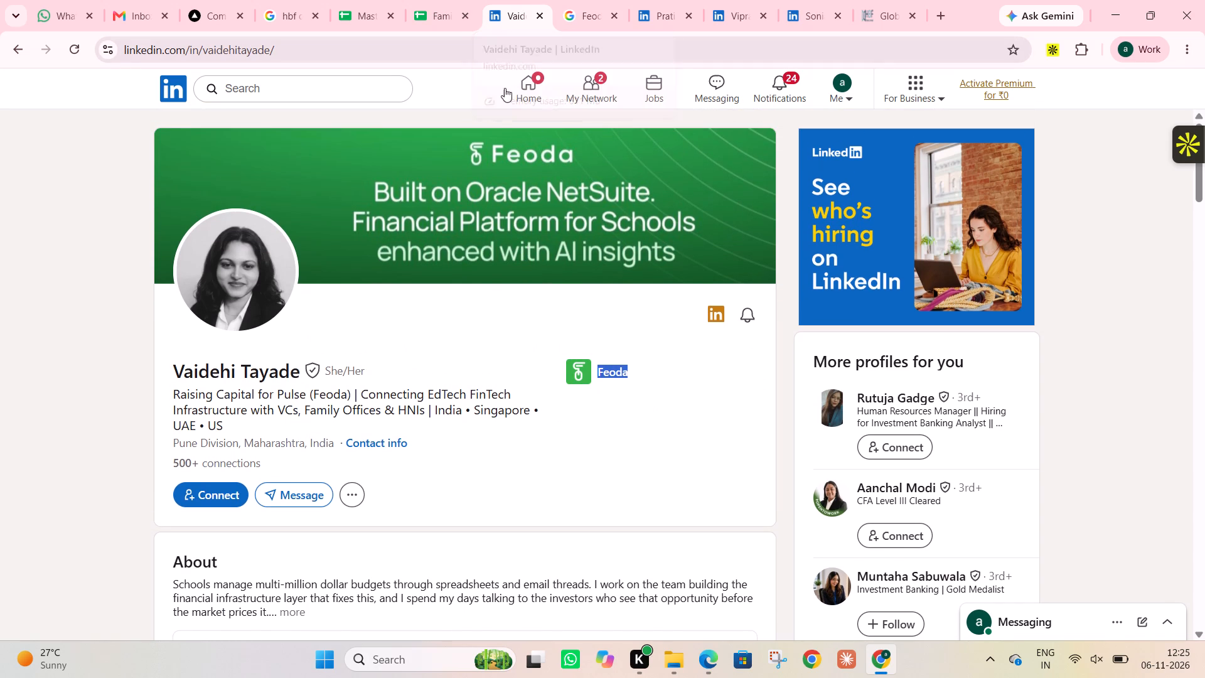
pyautogui.click(183, 0)
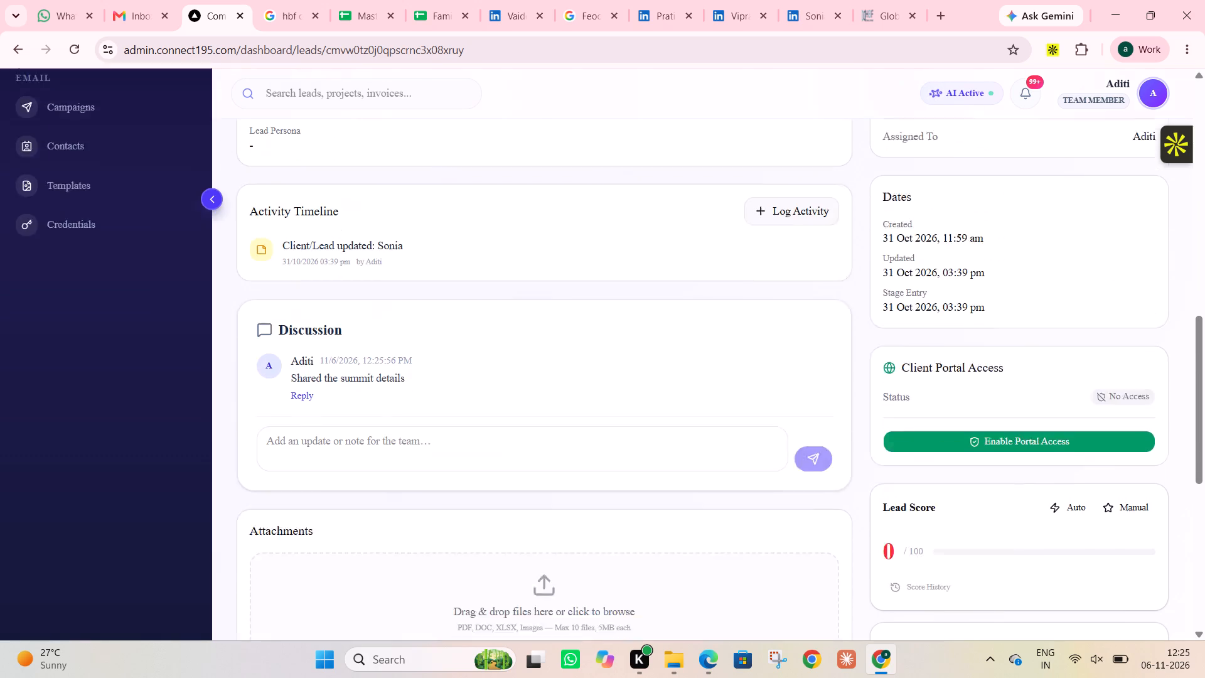
pyautogui.scroll(4, 973, 206)
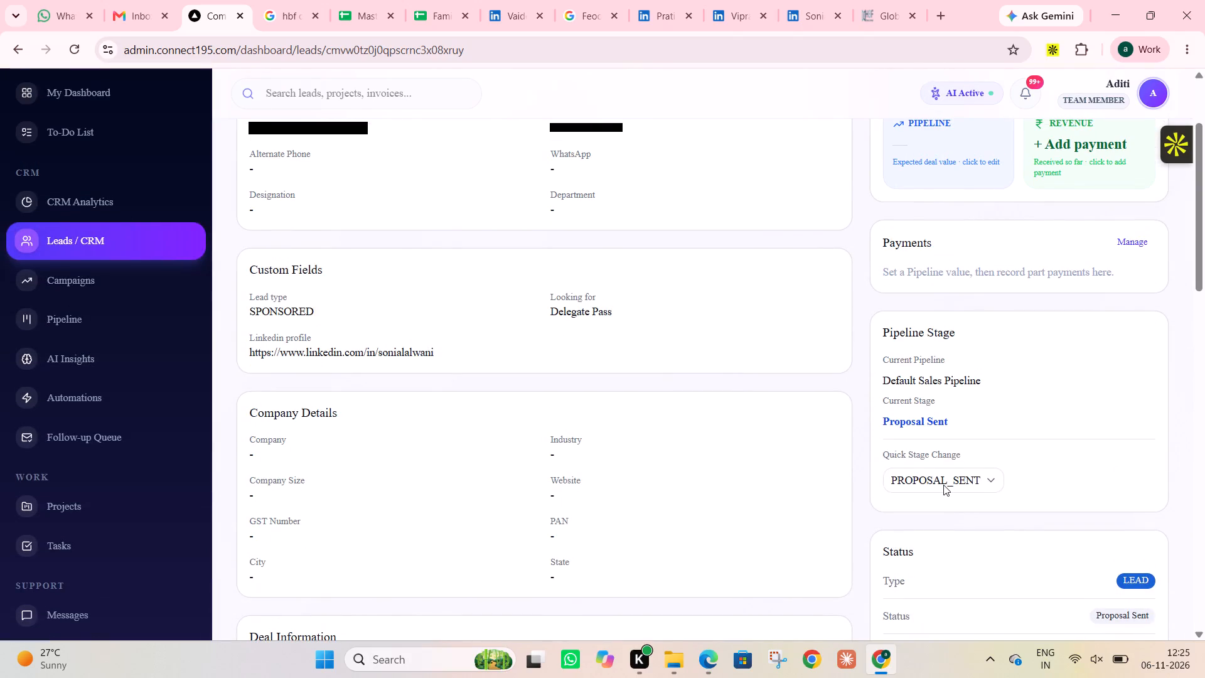
pyautogui.click(943, 485)
pyautogui.click(917, 456)
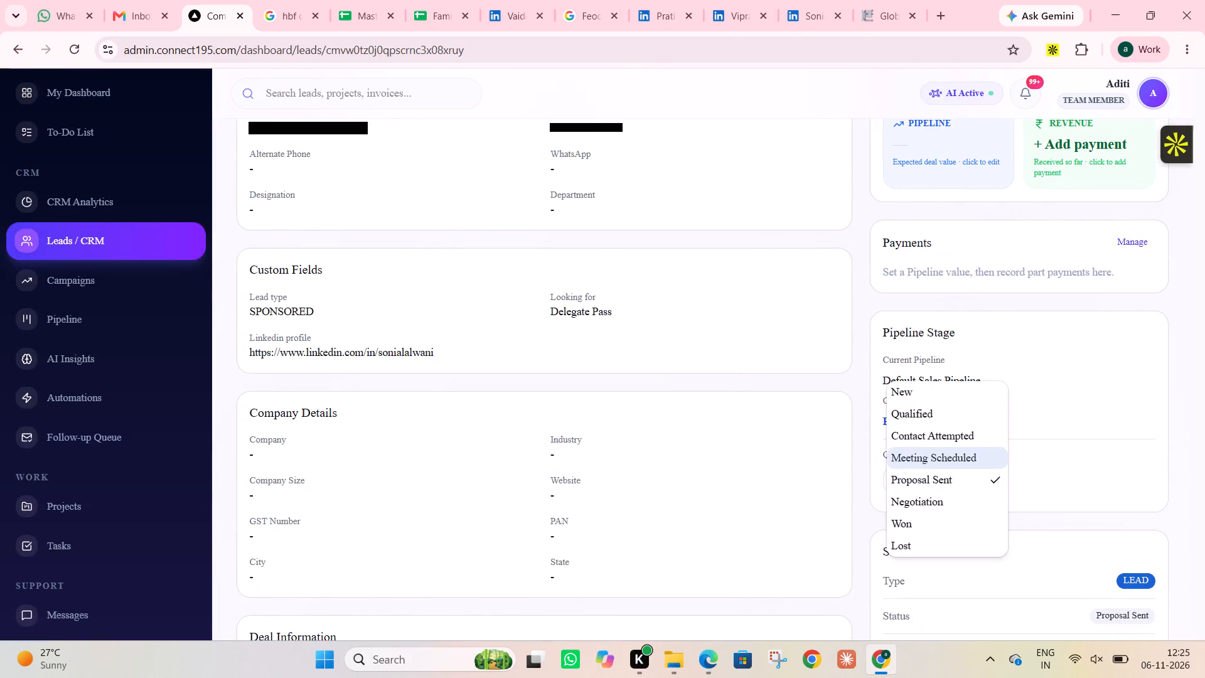
# Find the open Google search results page for Feoda and close it.
pyautogui.click(296, 8)
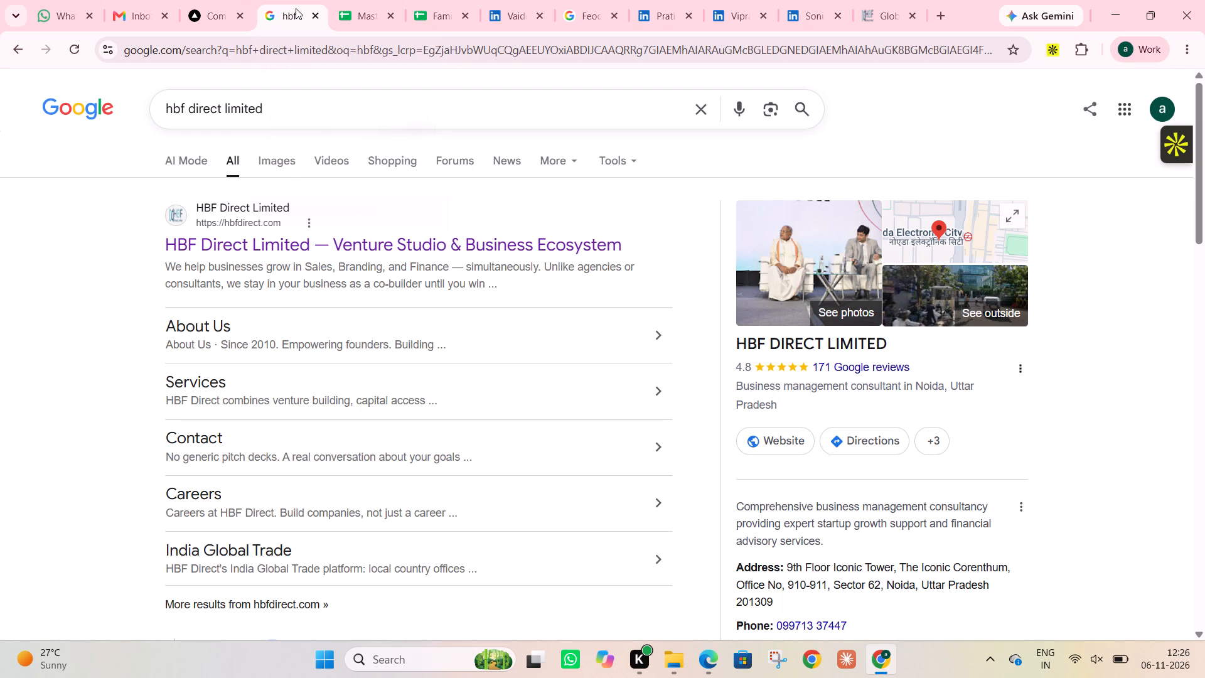
pyautogui.click(344, 16)
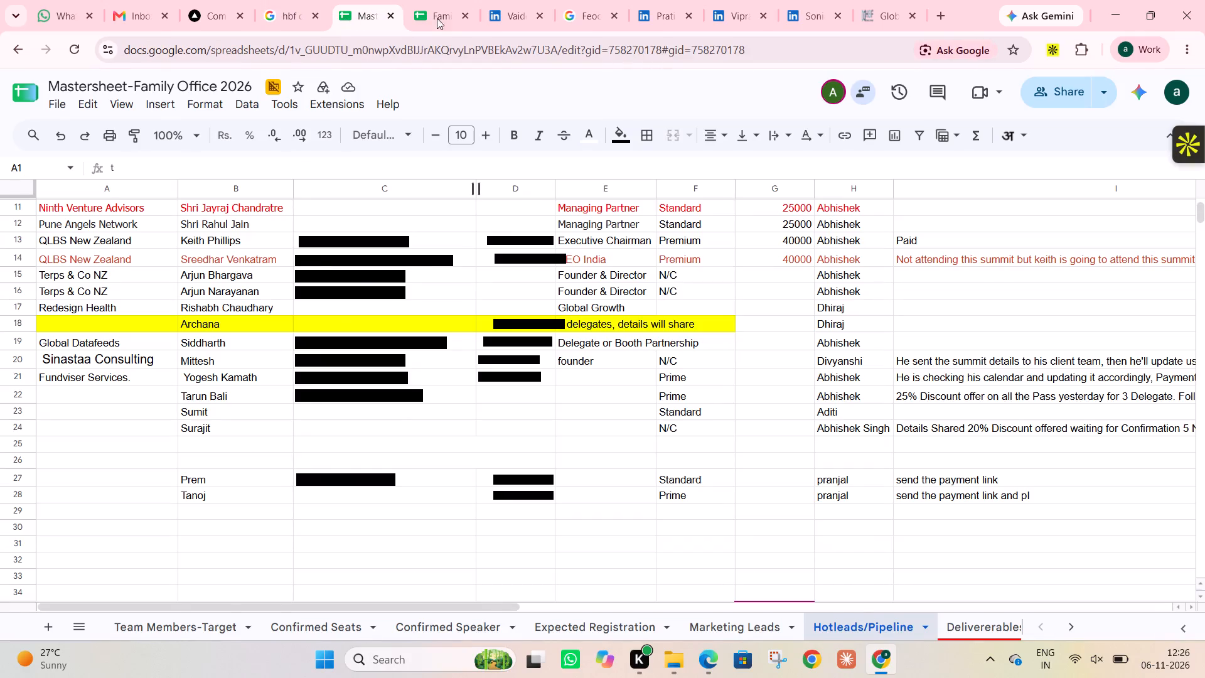
pyautogui.click(510, 25)
pyautogui.click(573, 20)
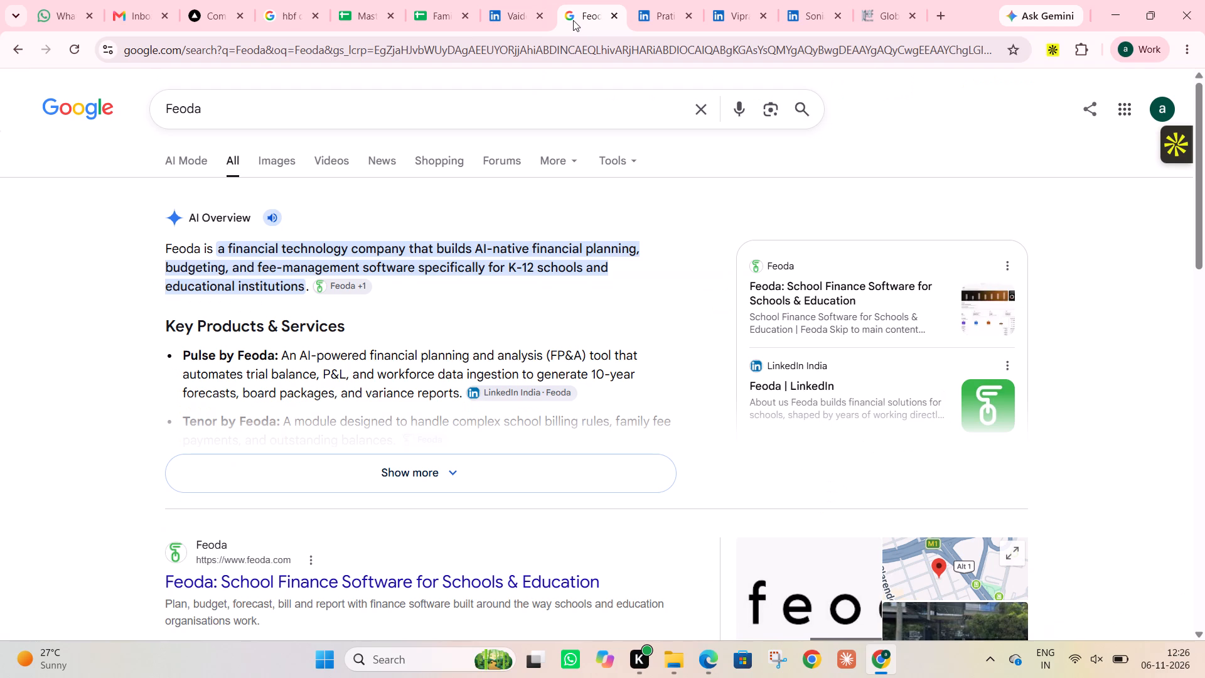
pyautogui.click(614, 17)
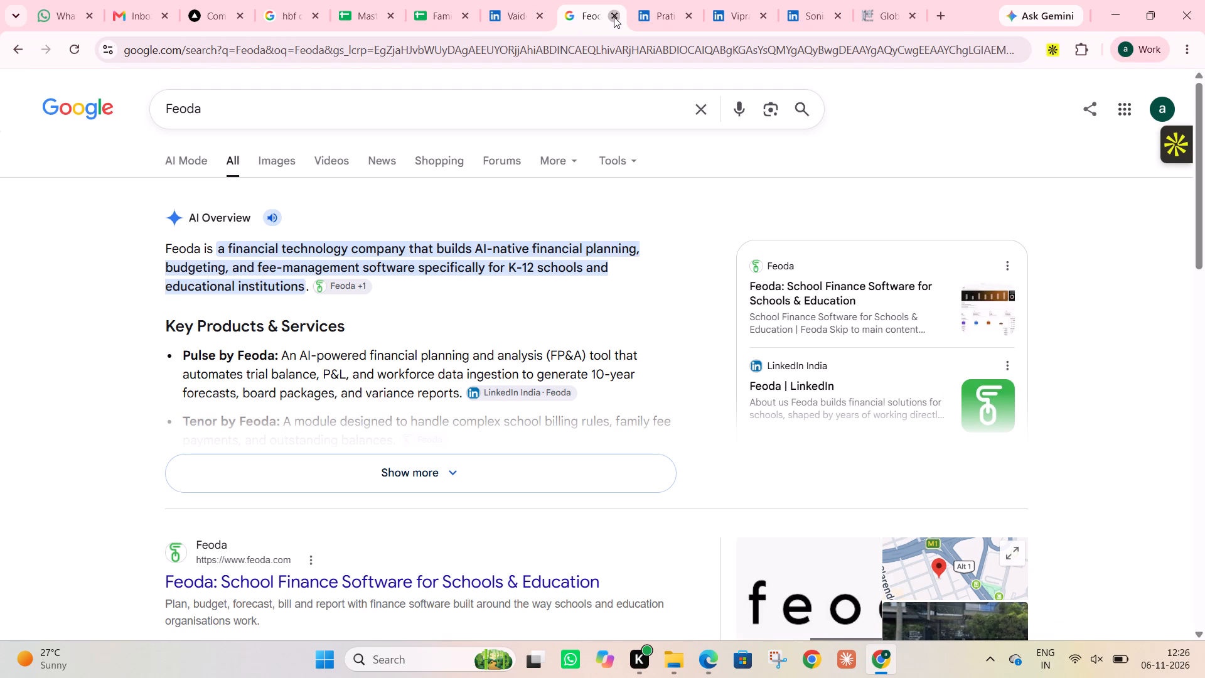
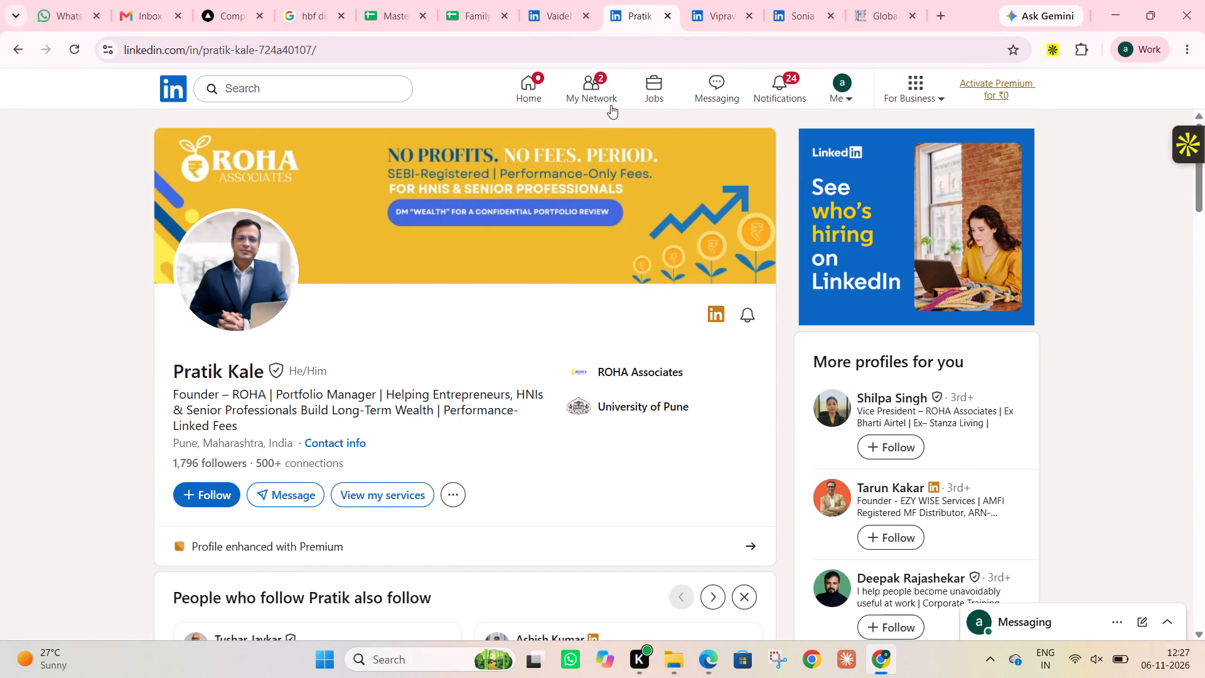
# Close the open LinkedIn profile pages of the researched leads, from Pratik's through Vaidehi's.
pyautogui.click(667, 17)
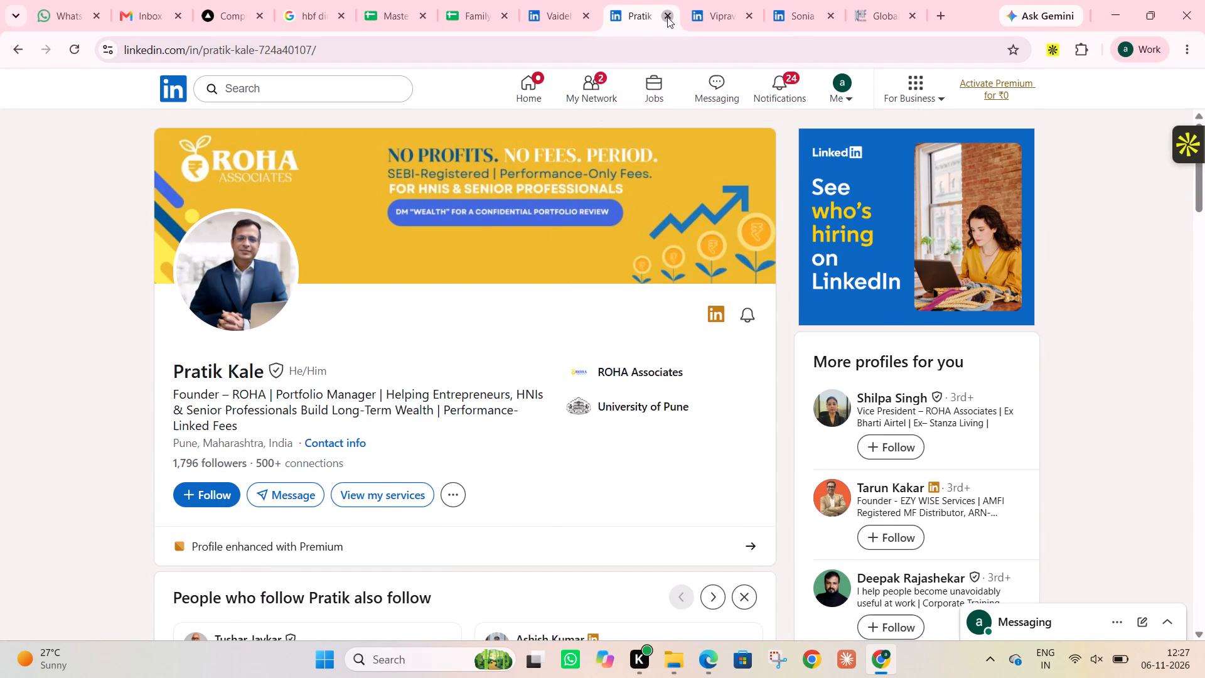
pyautogui.click(667, 17)
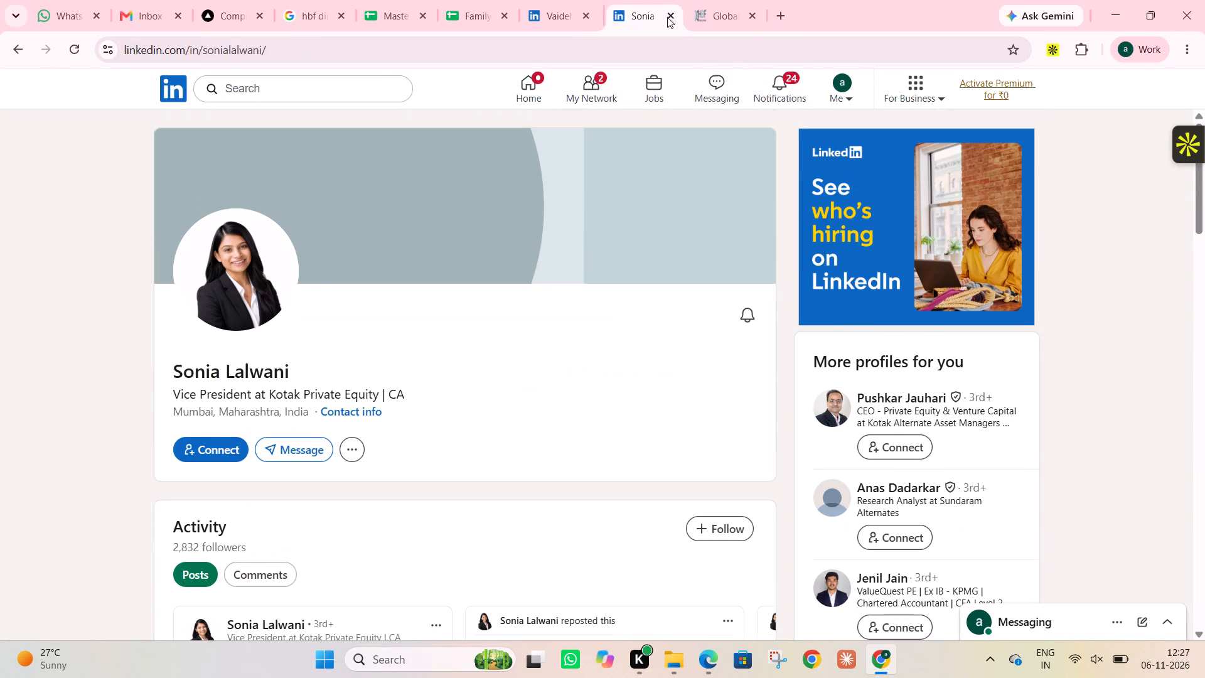
pyautogui.click(667, 17)
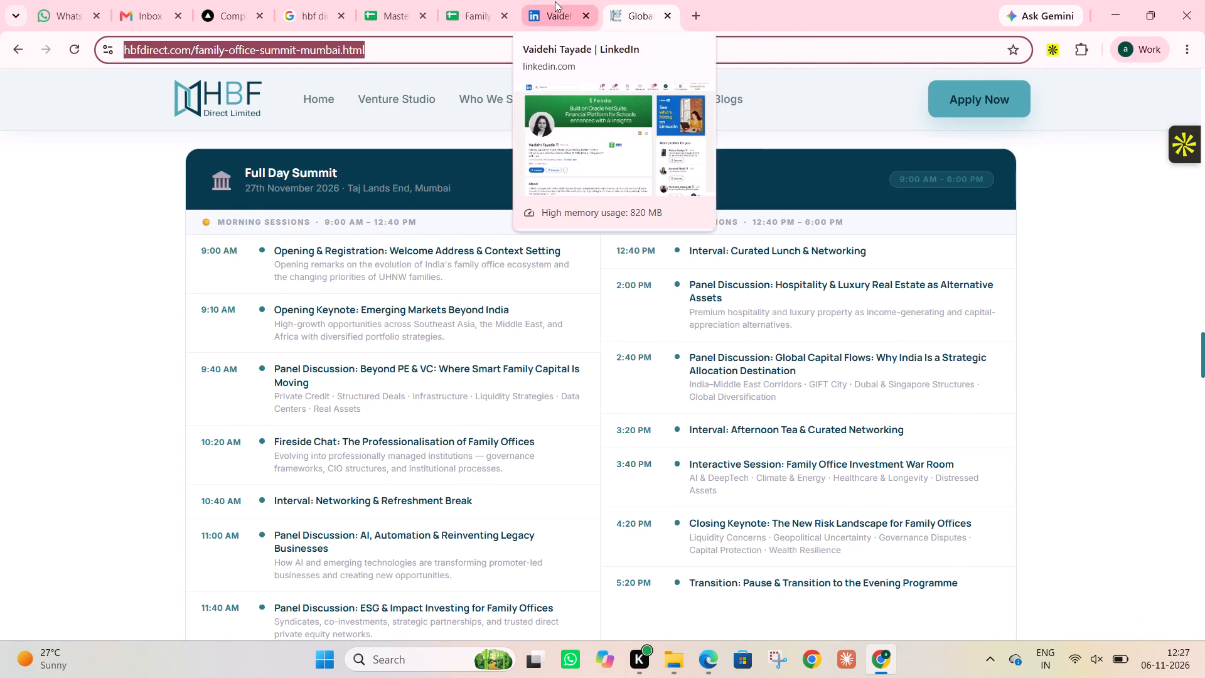
pyautogui.click(555, 1)
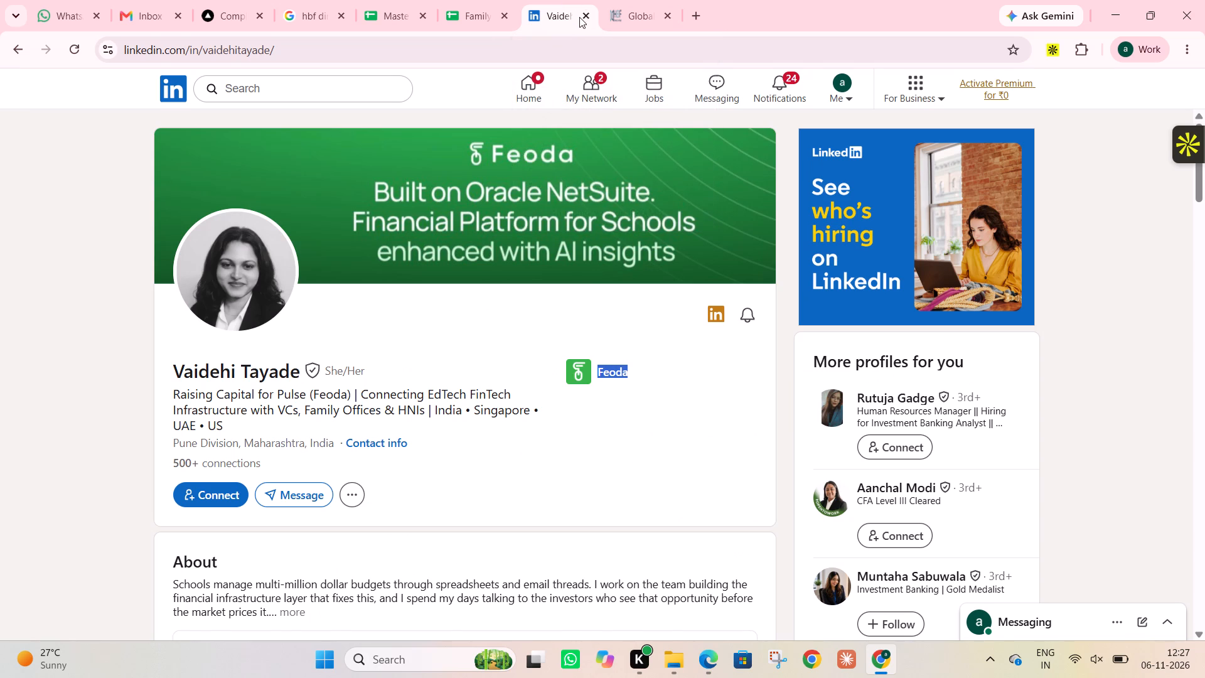
pyautogui.click(582, 17)
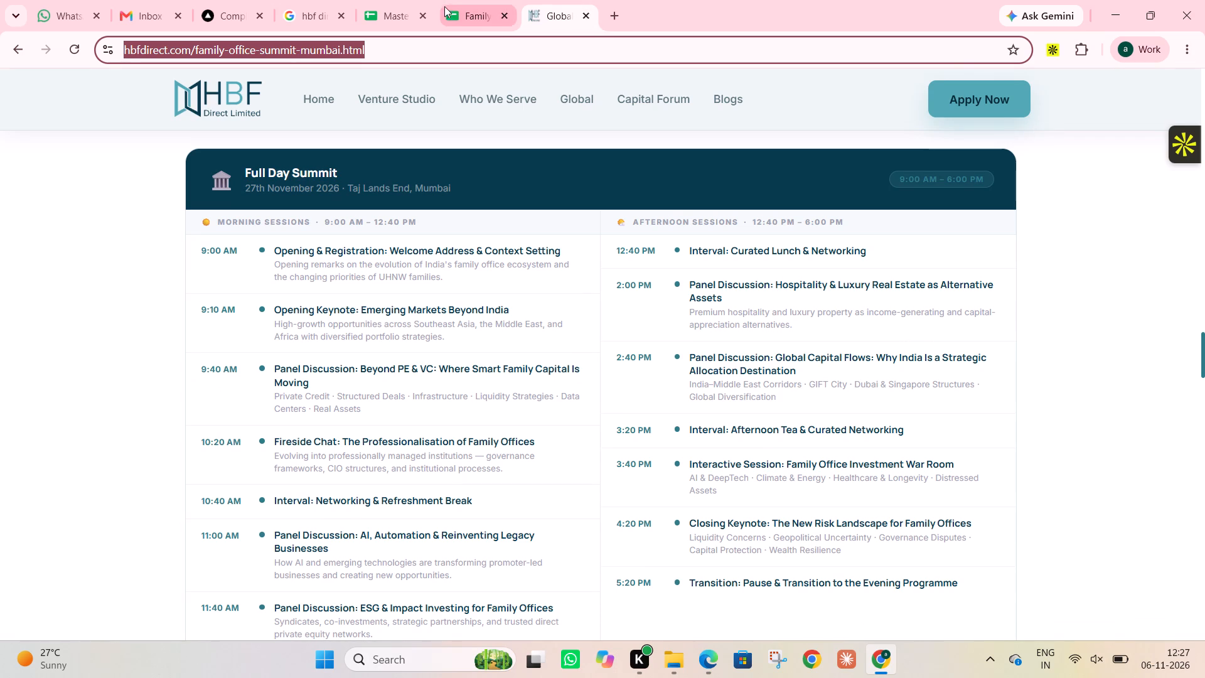
# Return to the CRM, go back from Sonia's record to the campaign, and filter Aditi's leads by Meeting Scheduled.
pyautogui.click(470, 4)
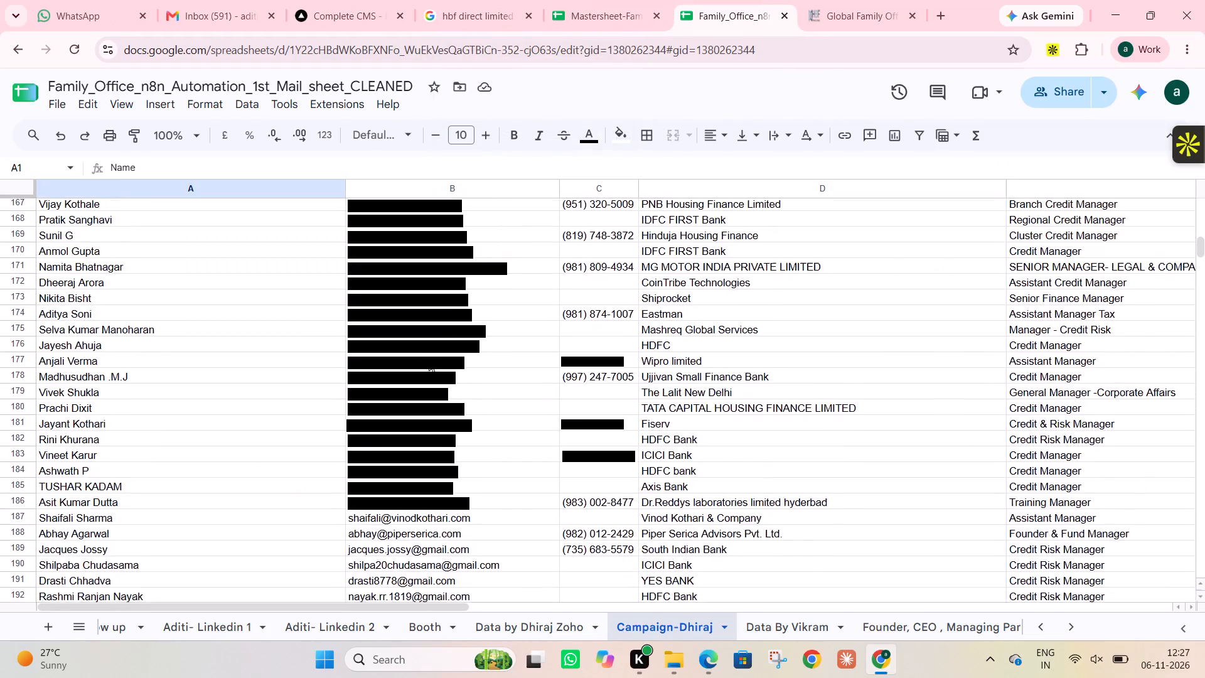
pyautogui.click(338, 0)
pyautogui.scroll(6, 366, 444)
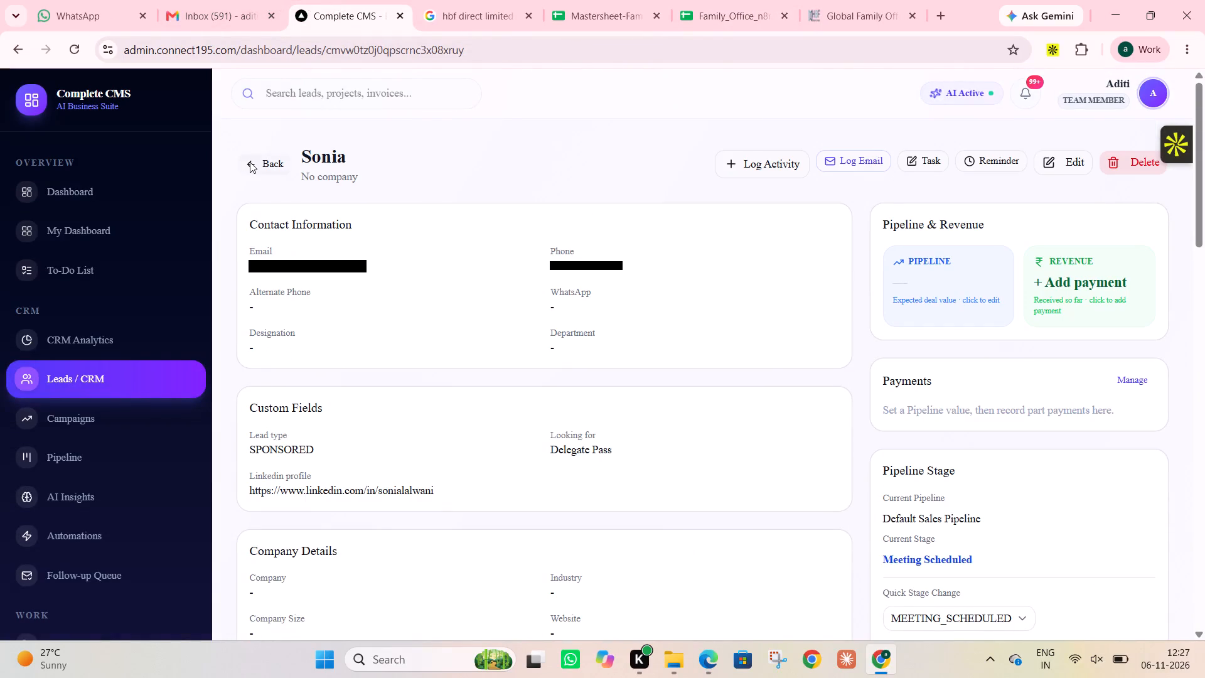
pyautogui.click(250, 162)
pyautogui.scroll(1, 383, 438)
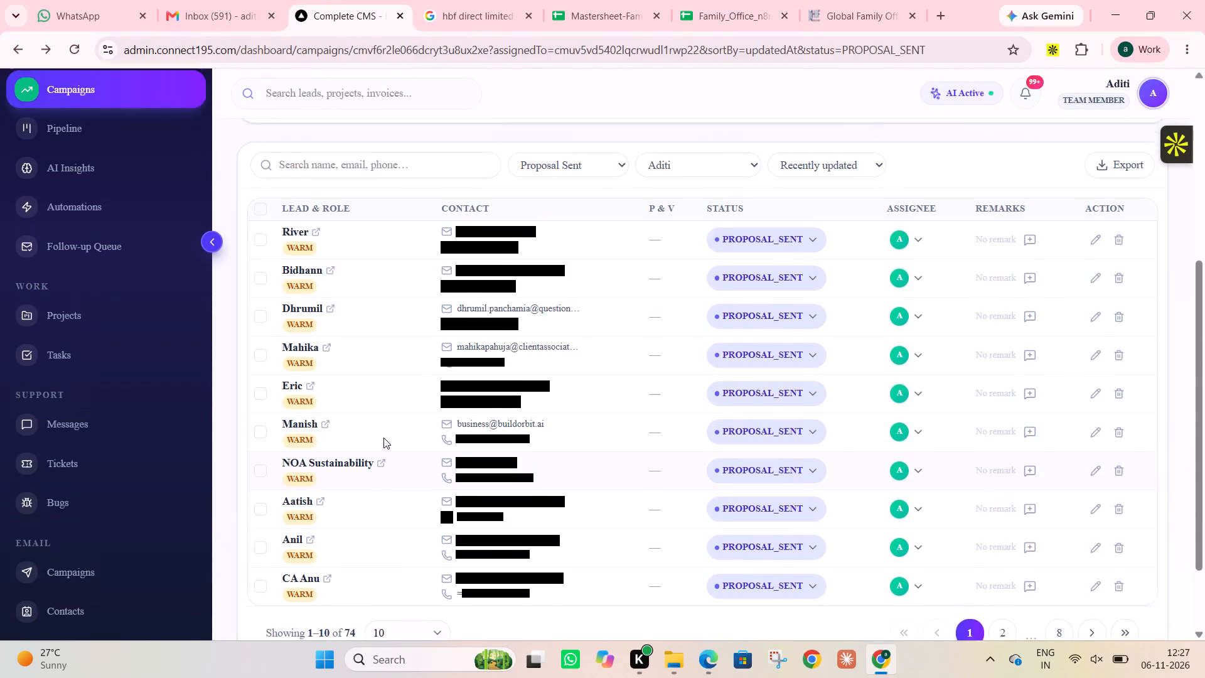
pyautogui.scroll(1, 383, 438)
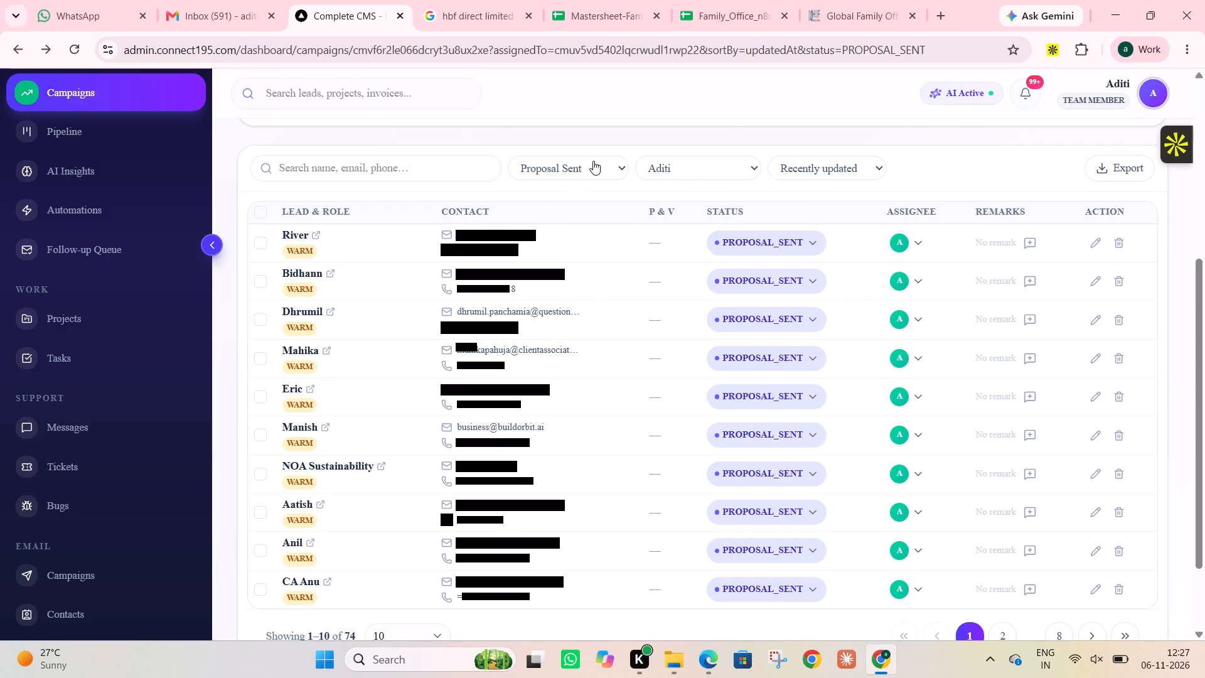
pyautogui.click(571, 168)
pyautogui.click(551, 265)
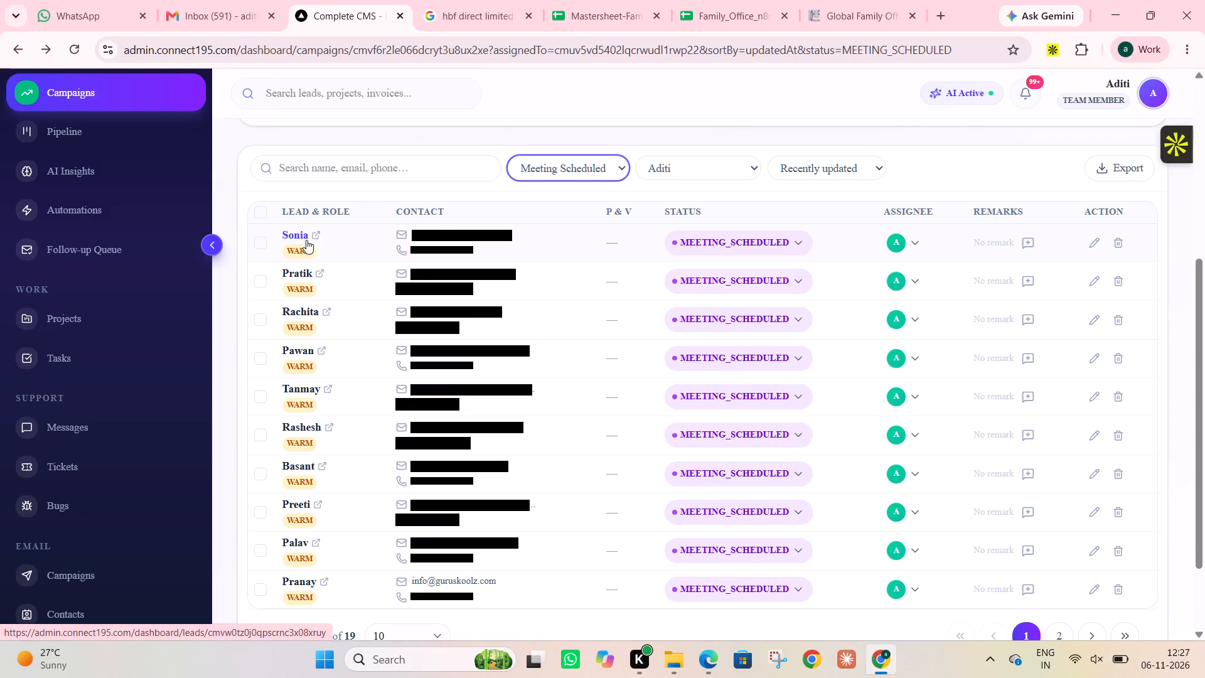
# Review the activity timeline and discussion notes in Rachita's lead record, then return to the campaign list.
pyautogui.click(303, 311)
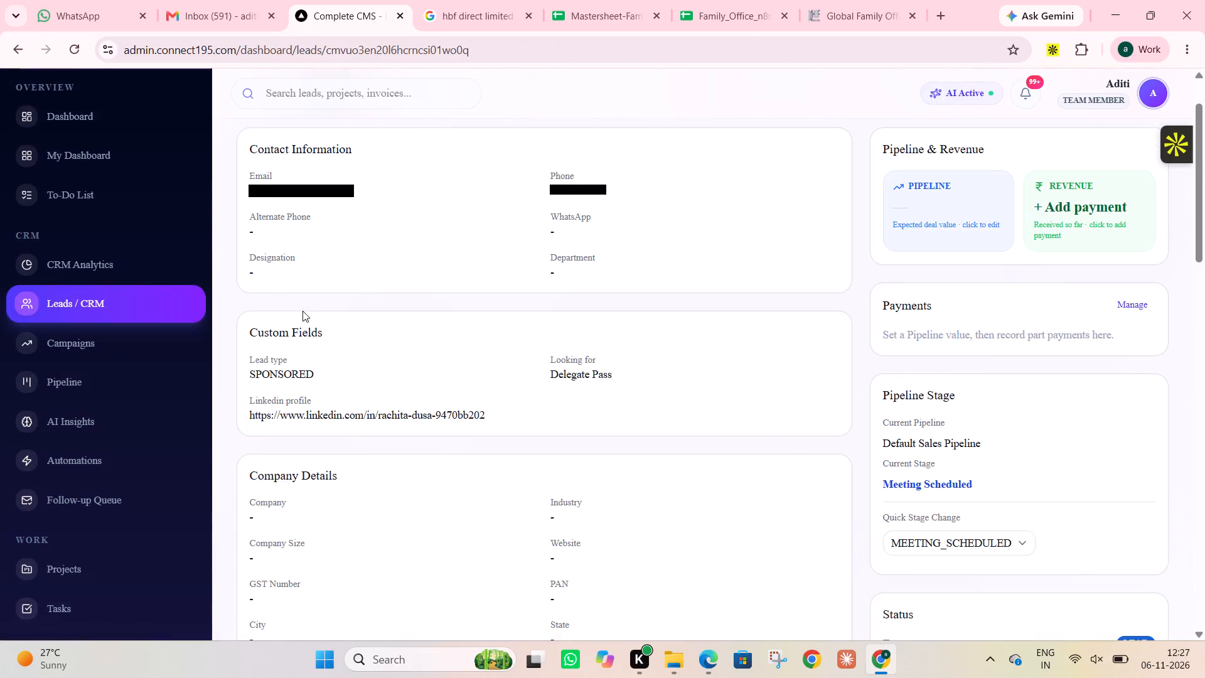
pyautogui.scroll(-5, 351, 430)
pyautogui.scroll(1, 351, 430)
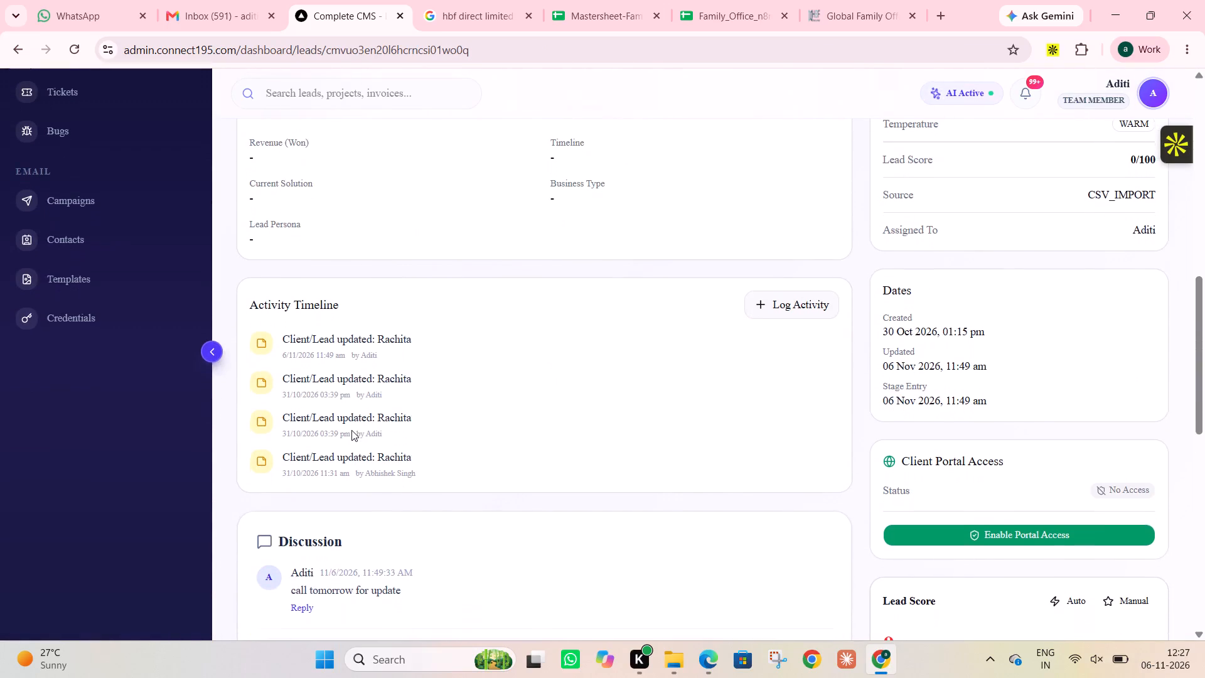
pyautogui.scroll(2, 351, 430)
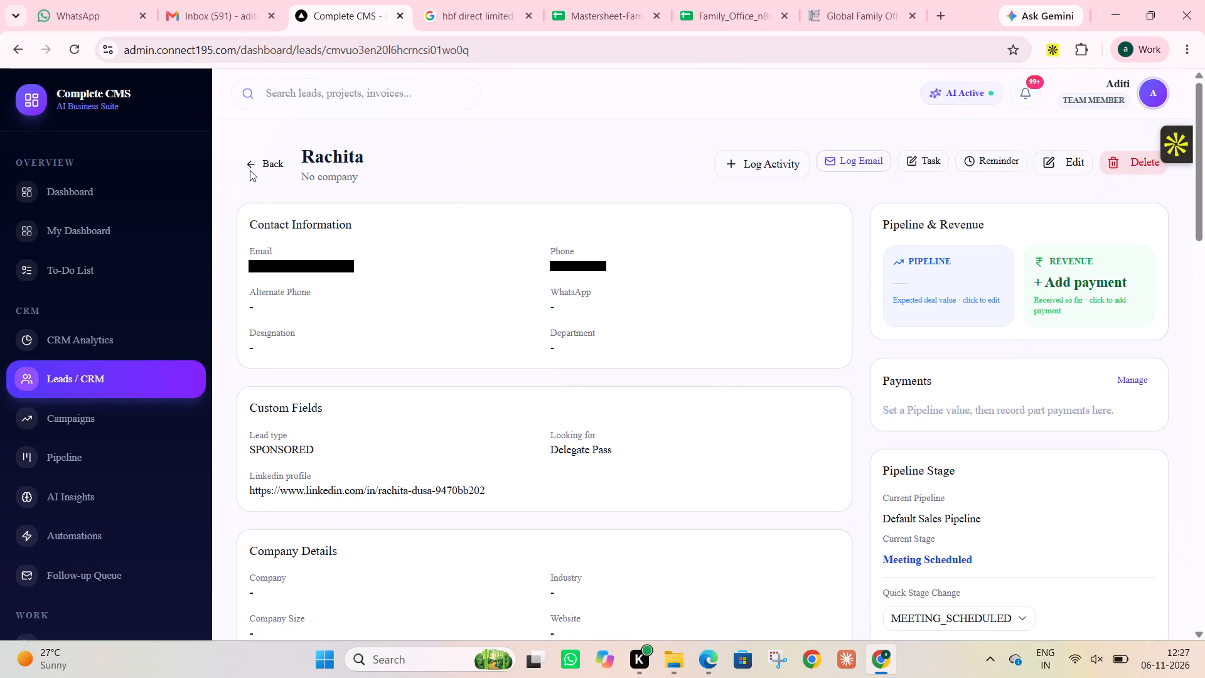
pyautogui.click(252, 161)
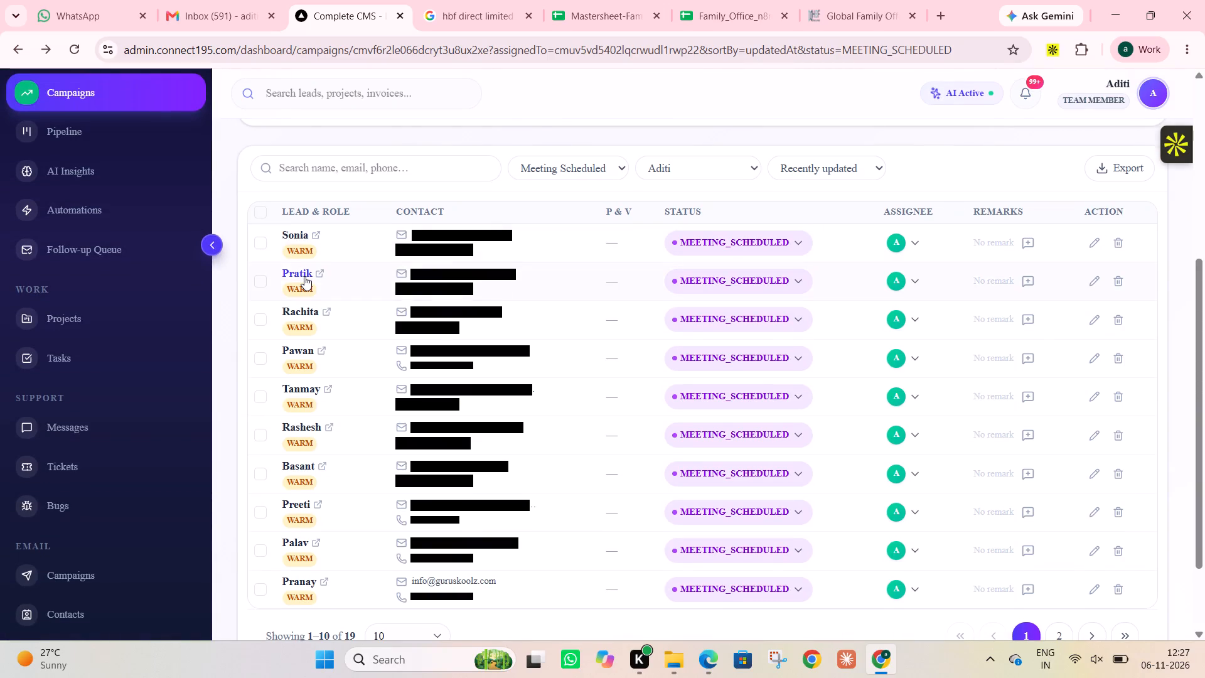
# Review the details and activity timeline in Pratik's lead record, then return to the campaign list.
pyautogui.click(304, 276)
pyautogui.scroll(-5, 318, 387)
pyautogui.scroll(2, 318, 387)
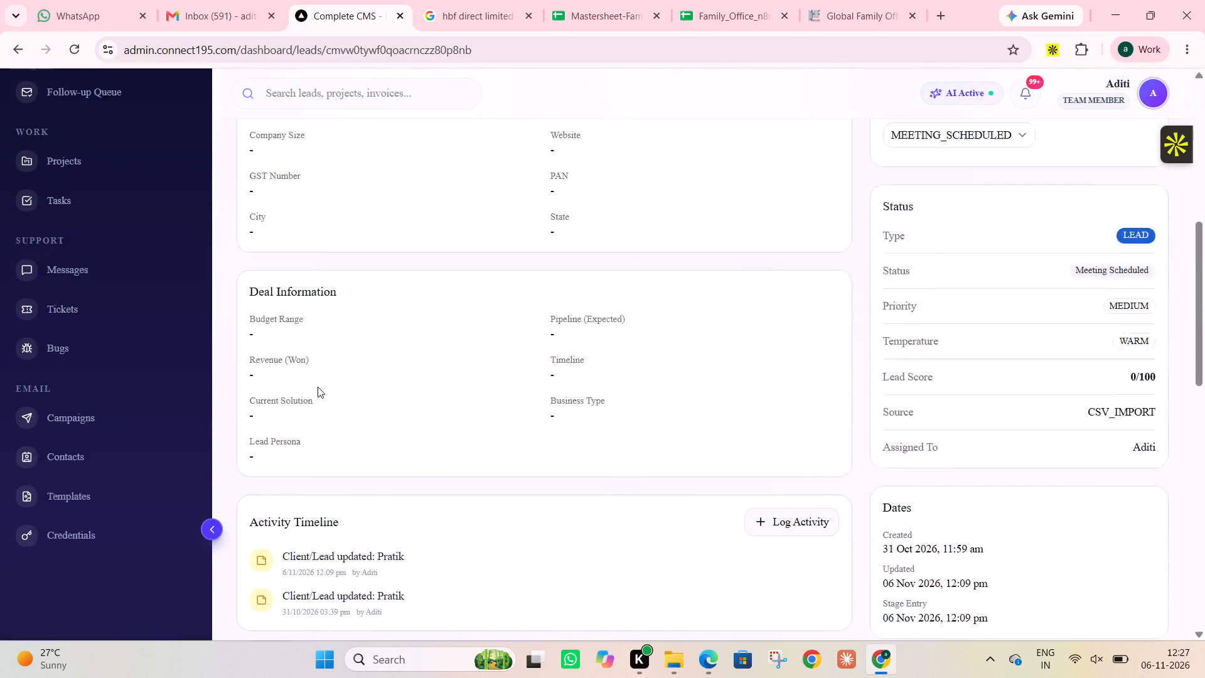
pyautogui.scroll(4, 318, 387)
pyautogui.click(262, 166)
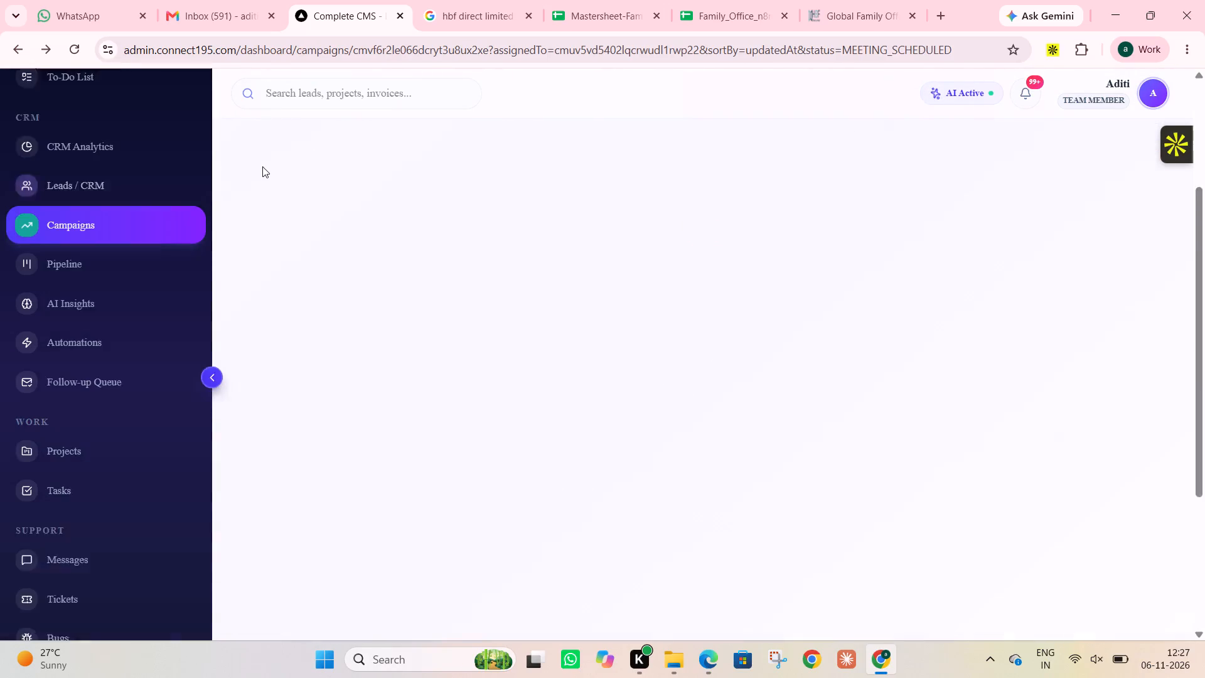
# Filter Aditi's campaign leads by Qualified and review the discussion notes in Vaidehi's lead record.
pyautogui.click(614, 175)
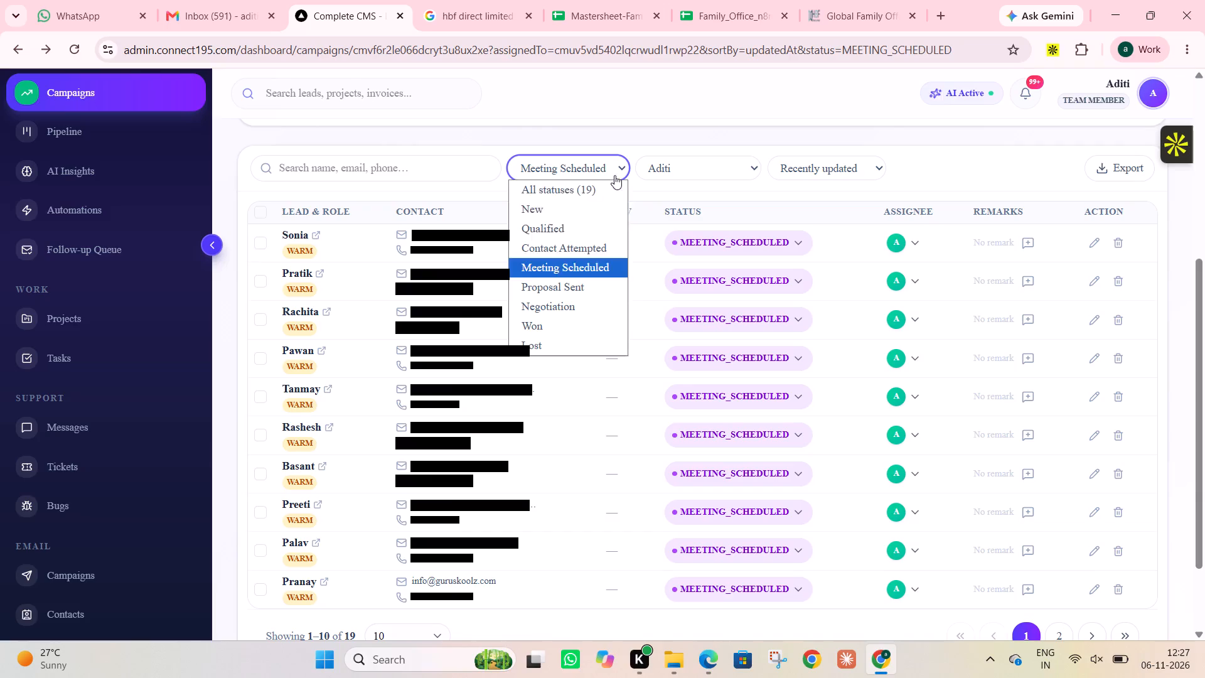
pyautogui.click(582, 223)
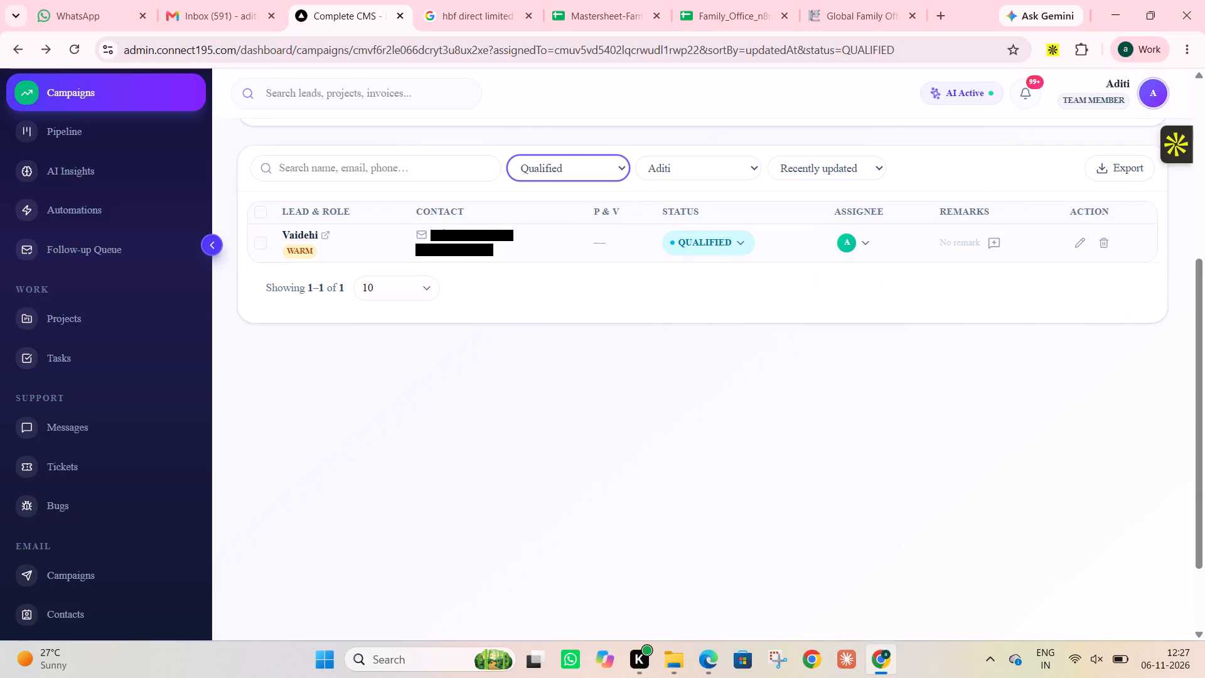
pyautogui.click(306, 232)
pyautogui.scroll(-4, 457, 351)
pyautogui.scroll(1, 457, 351)
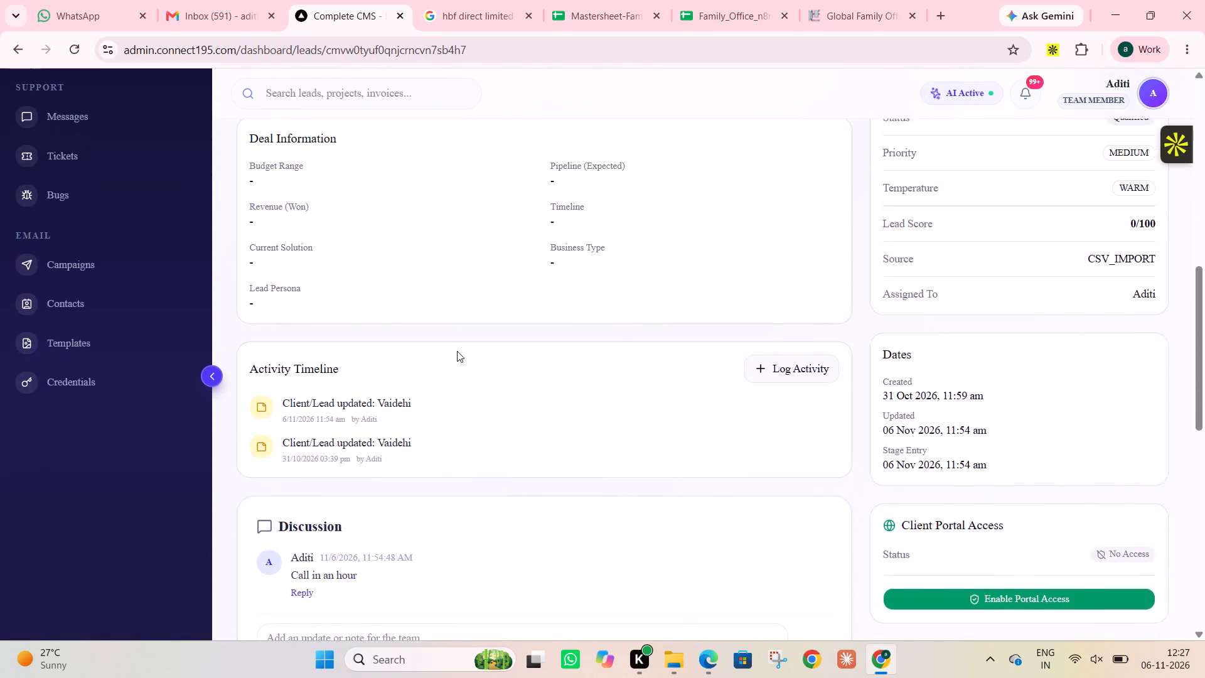
pyautogui.scroll(1, 457, 351)
pyautogui.click(250, 161)
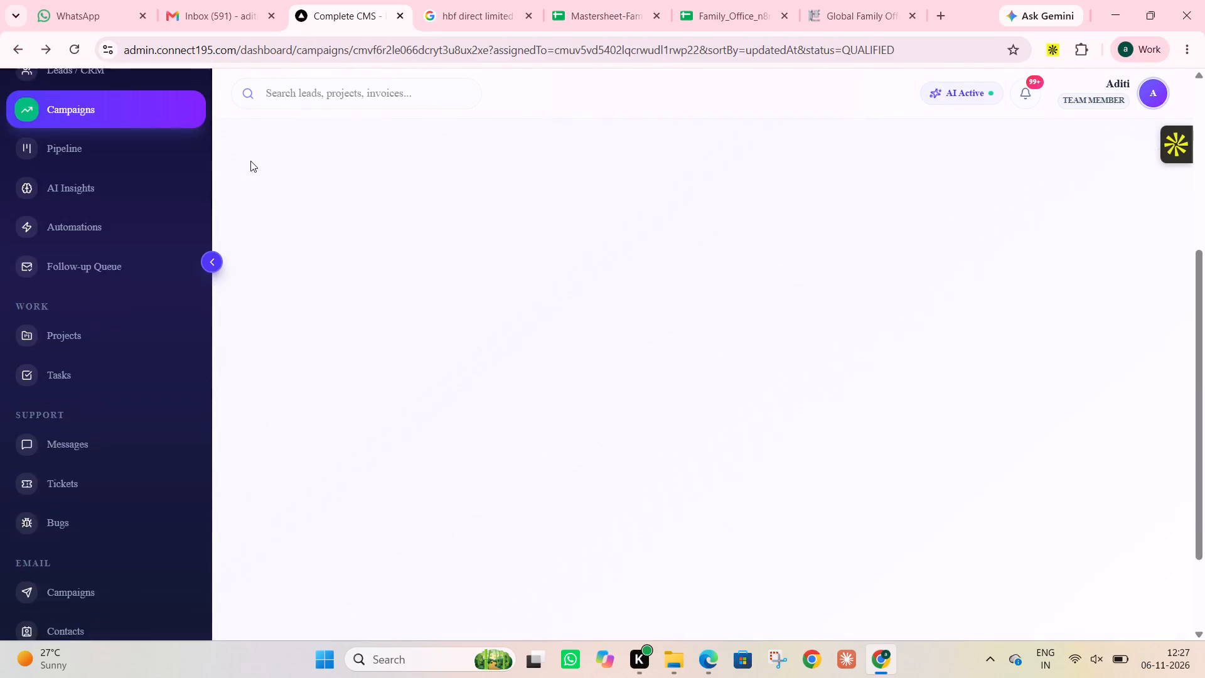
# Open the status filter choices for Aditi's leads in the Linkedin-family-office-leads-v2 campaign.
pyautogui.scroll(4, 249, 164)
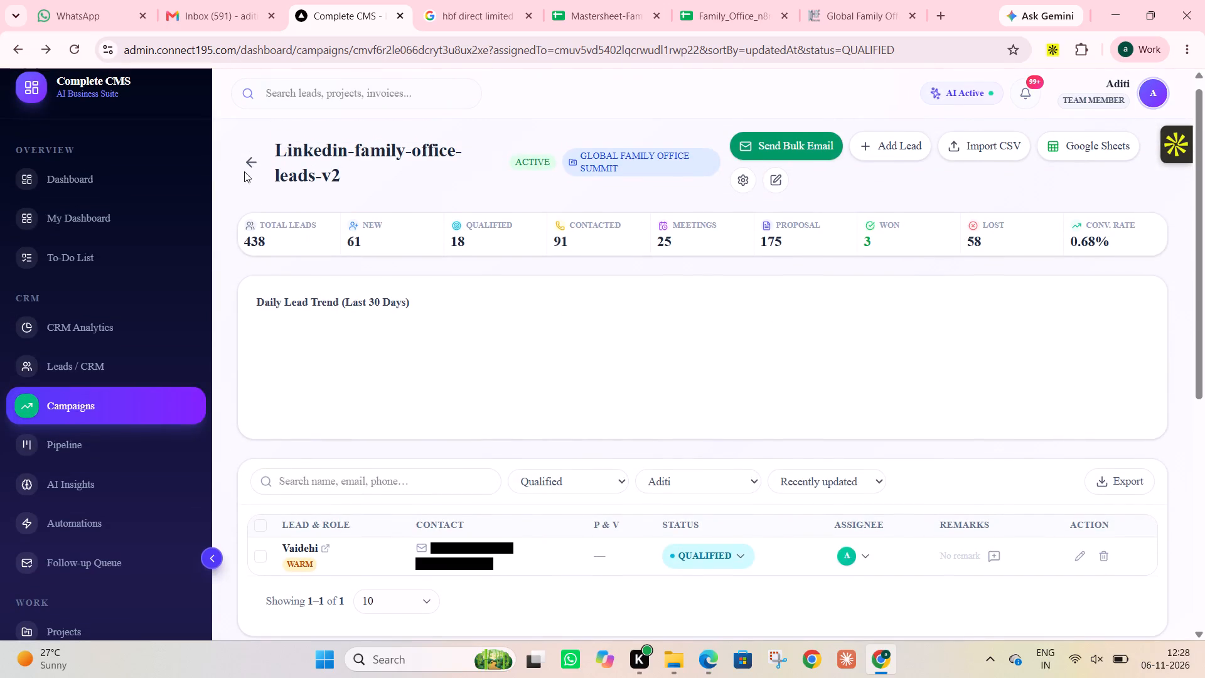
pyautogui.click(555, 485)
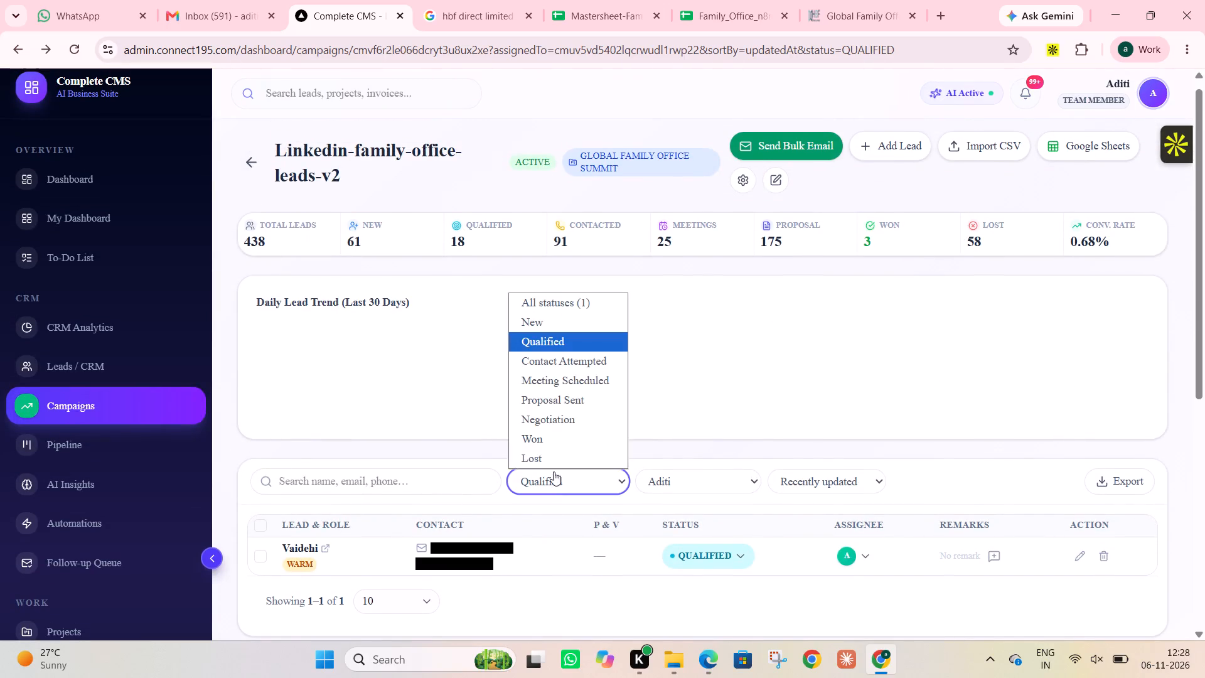
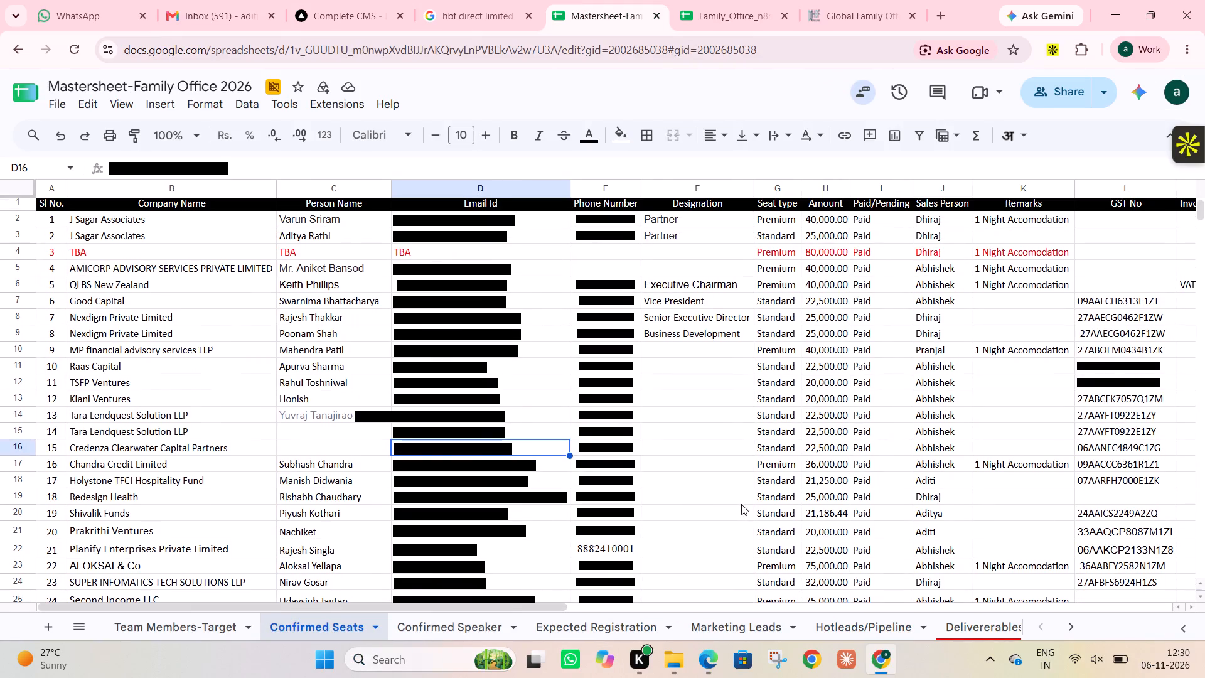
# Review the Confirmed Seats list and the Team Members-Target sheet in the Mastersheet-Family Office 2026 spreadsheet.
pyautogui.scroll(1, 741, 504)
pyautogui.scroll(-1, 741, 504)
pyautogui.hscroll(1, 741, 504)
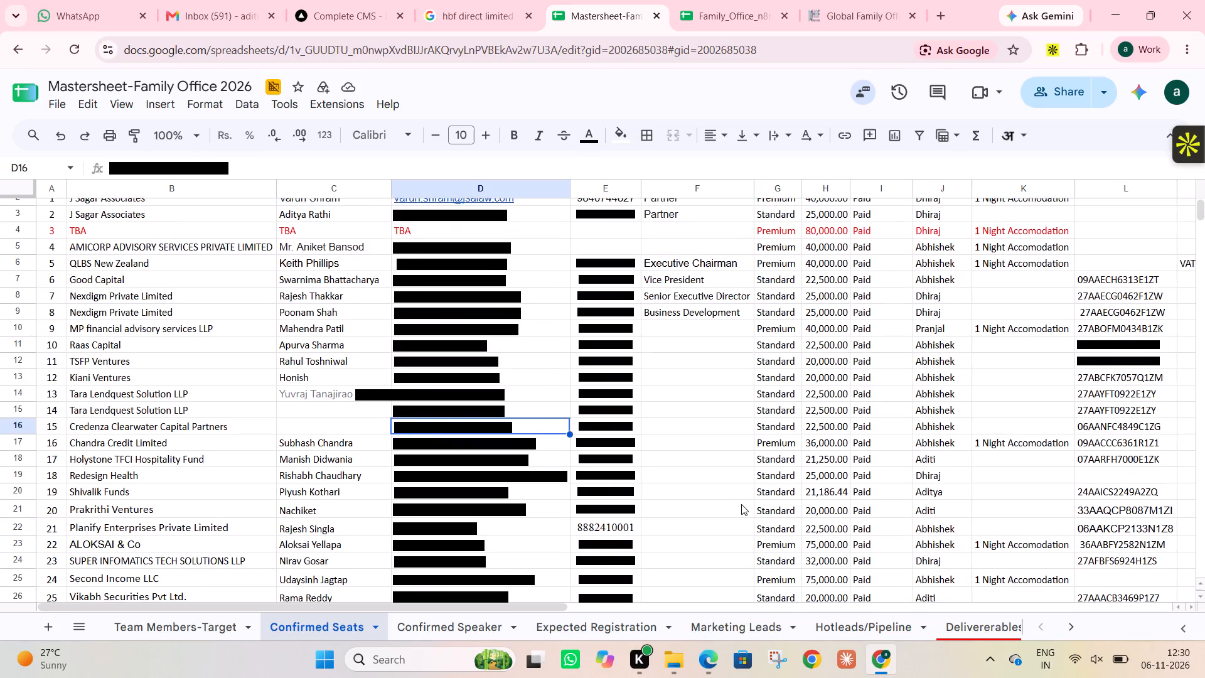
pyautogui.hscroll(1, 741, 504)
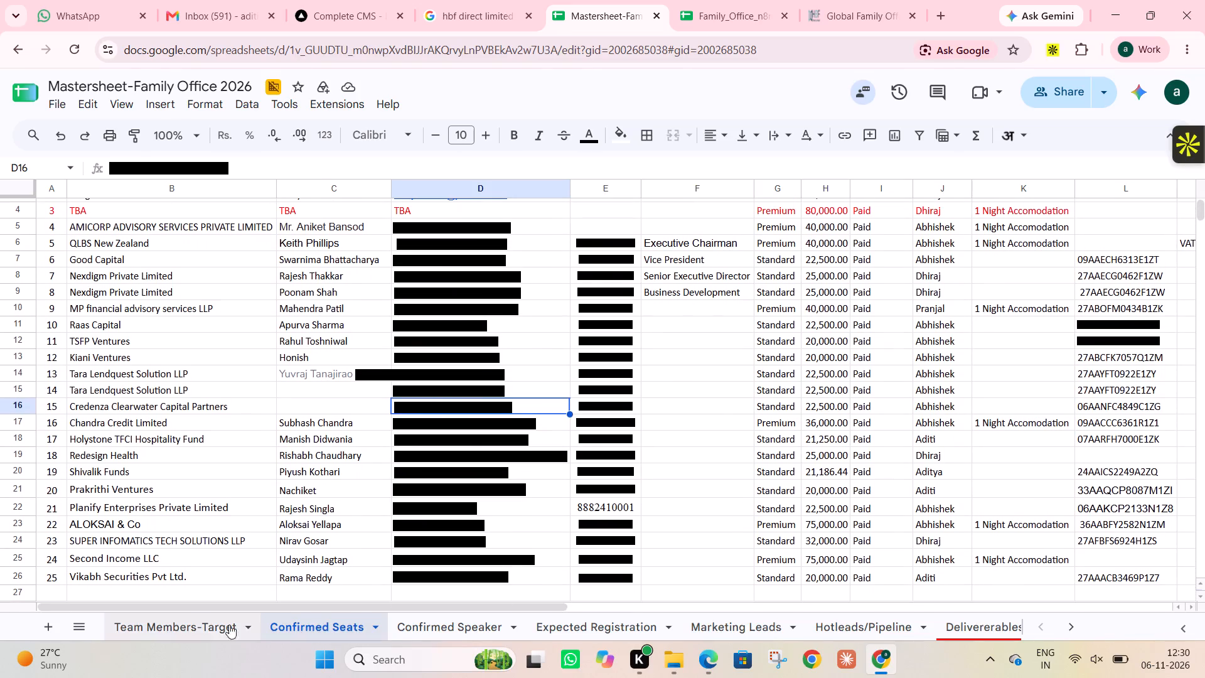
pyautogui.click(202, 622)
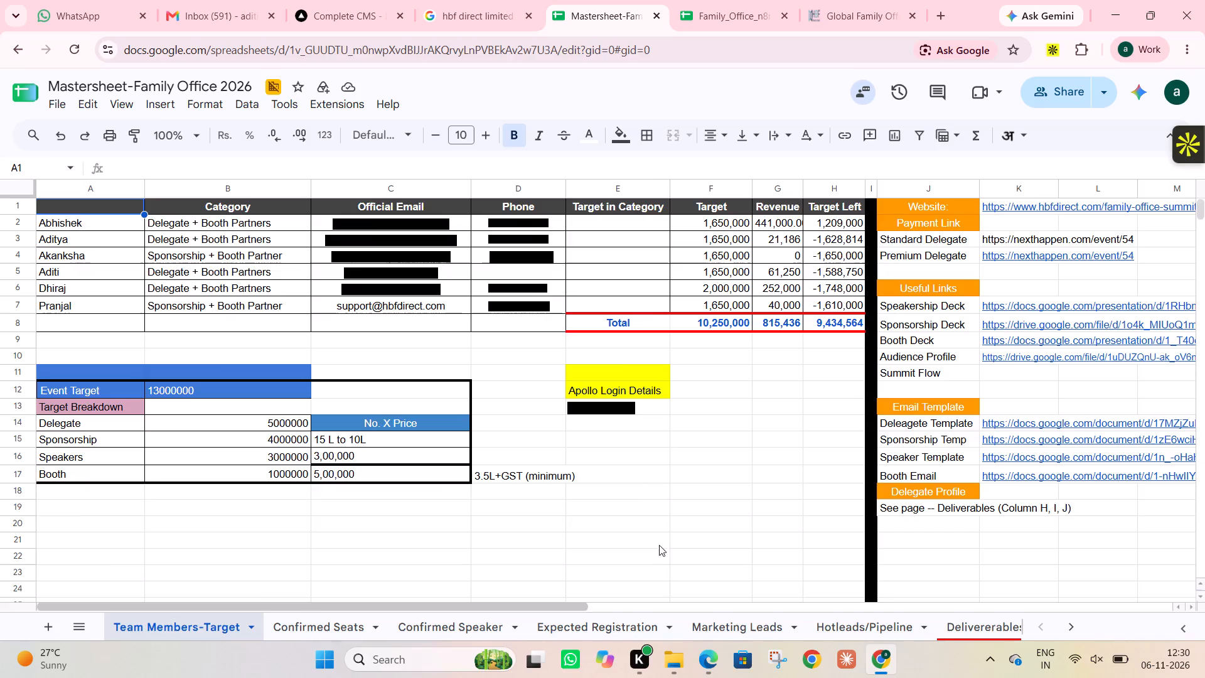
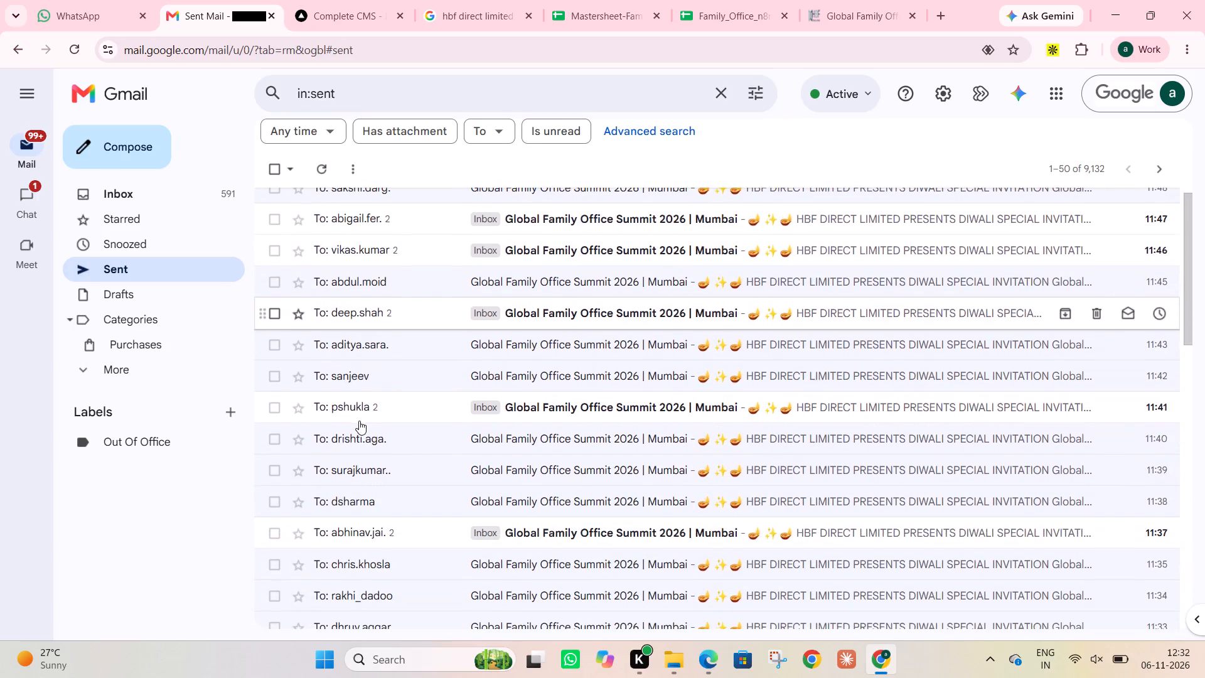
# Look through the sent Global Family Office Summit 2026 Diwali invitation emails, then open the starred emails.
pyautogui.scroll(-5, 359, 421)
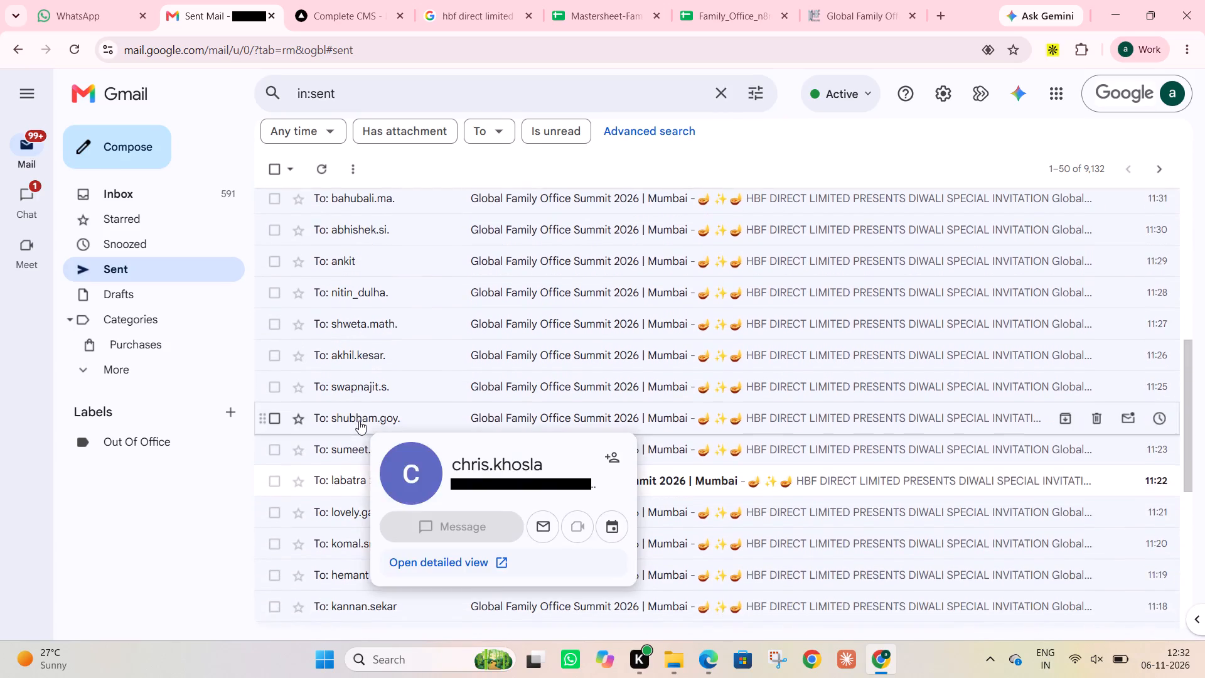
pyautogui.scroll(-2, 359, 421)
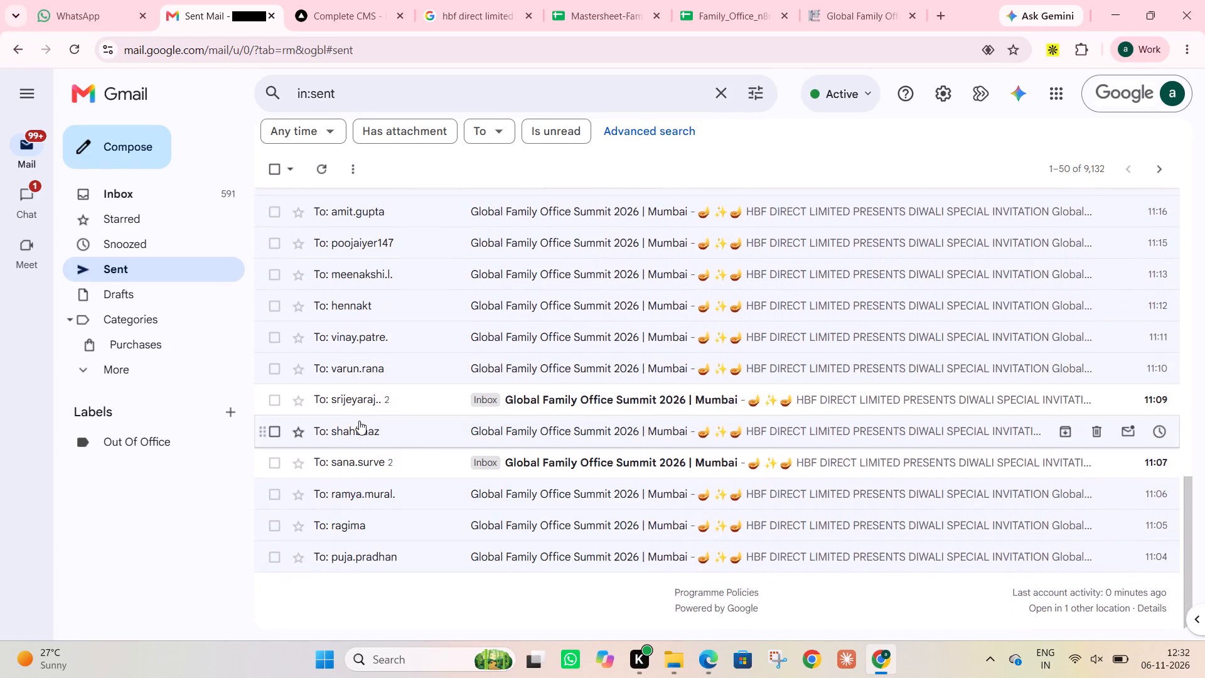
pyautogui.click(147, 227)
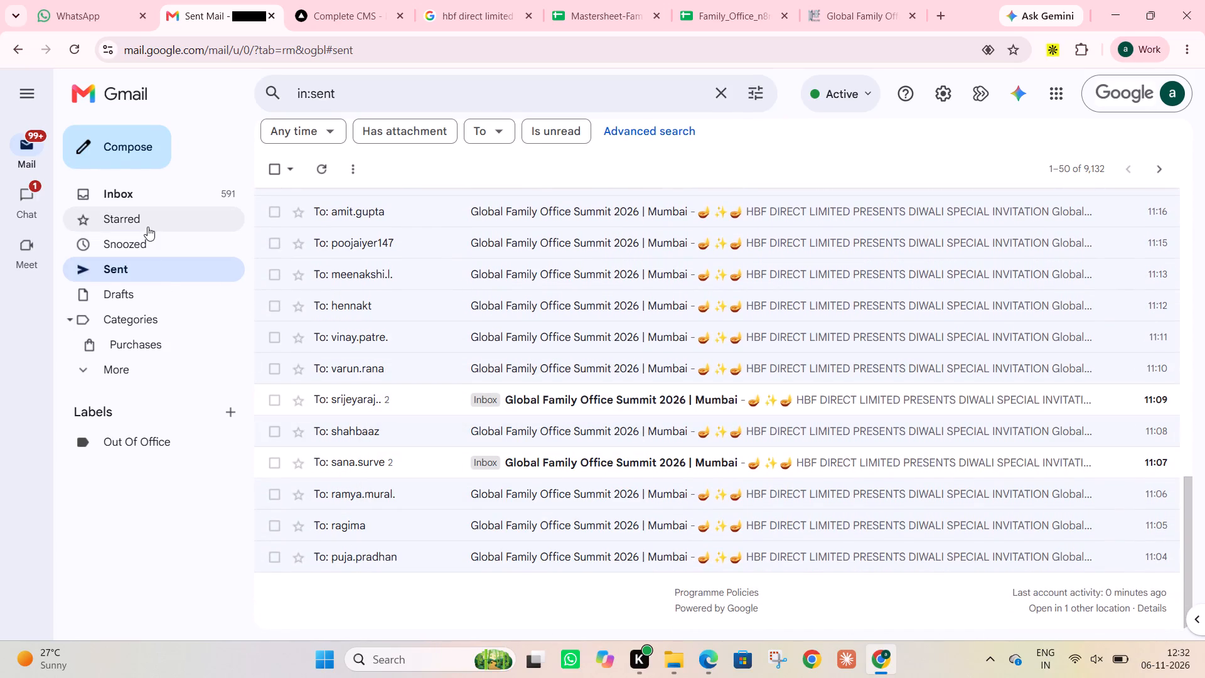
pyautogui.scroll(3, 332, 277)
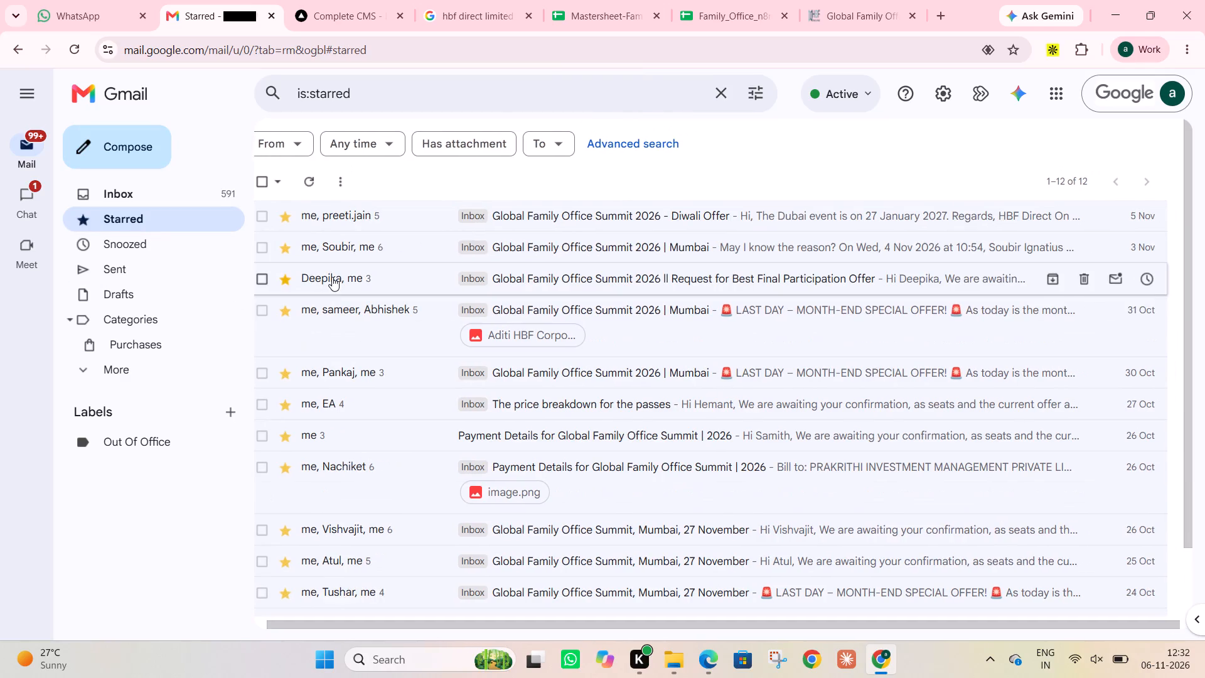
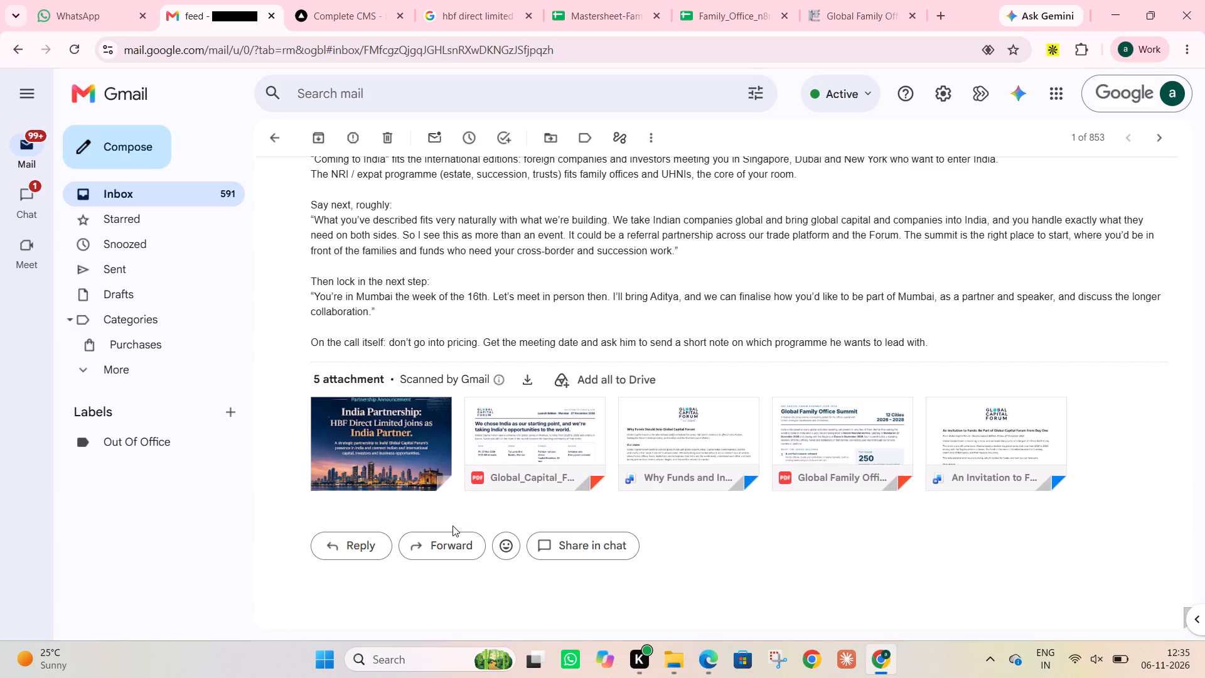
# Read back through the open inbox email's call notes, covering the partnership pitch, the questions to ask and the programme descriptions.
pyautogui.scroll(3, 453, 525)
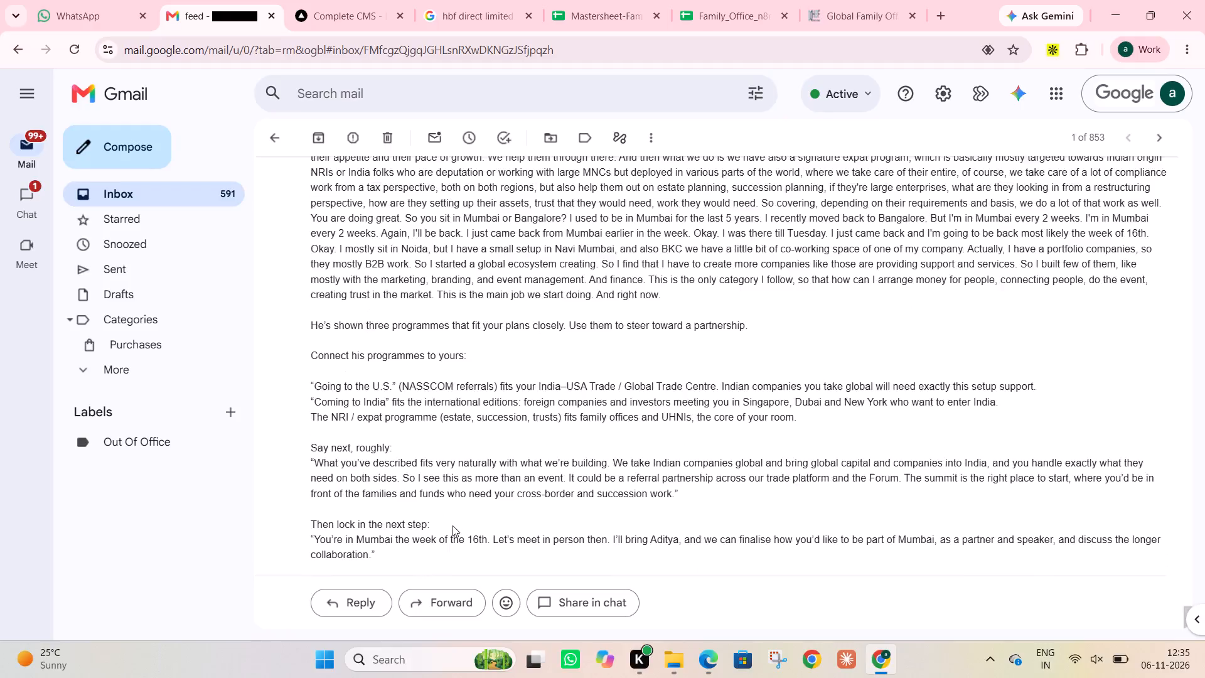
pyautogui.scroll(4, 453, 525)
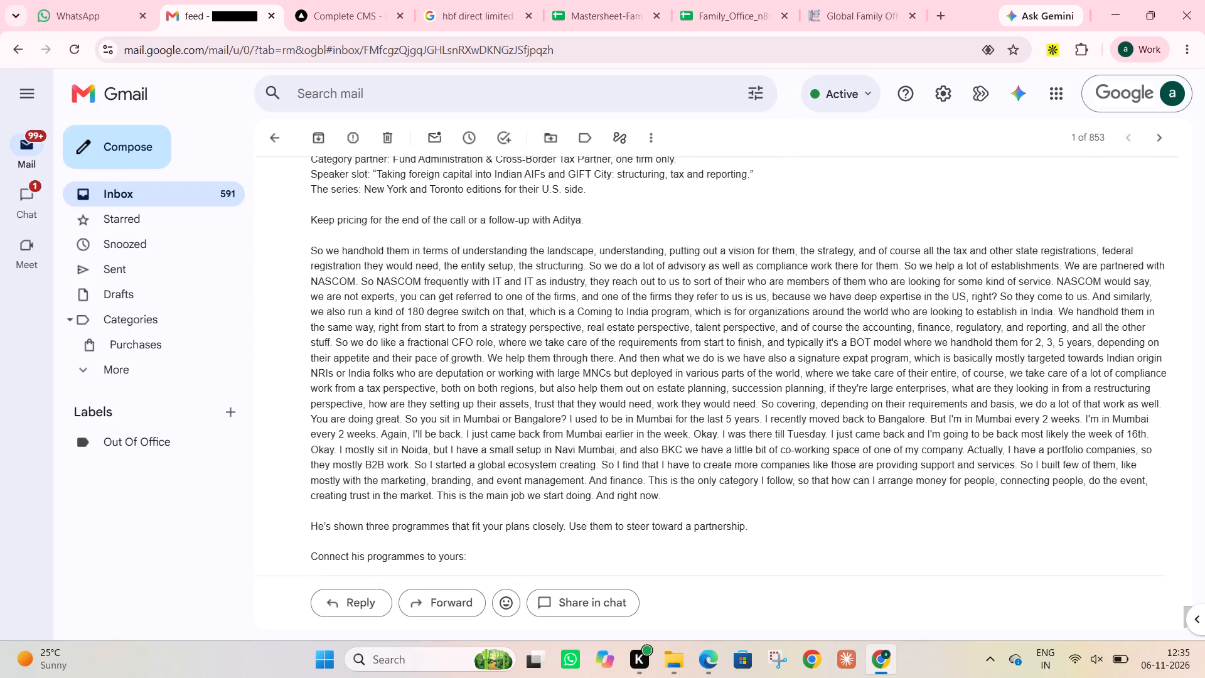
pyautogui.scroll(4, 453, 525)
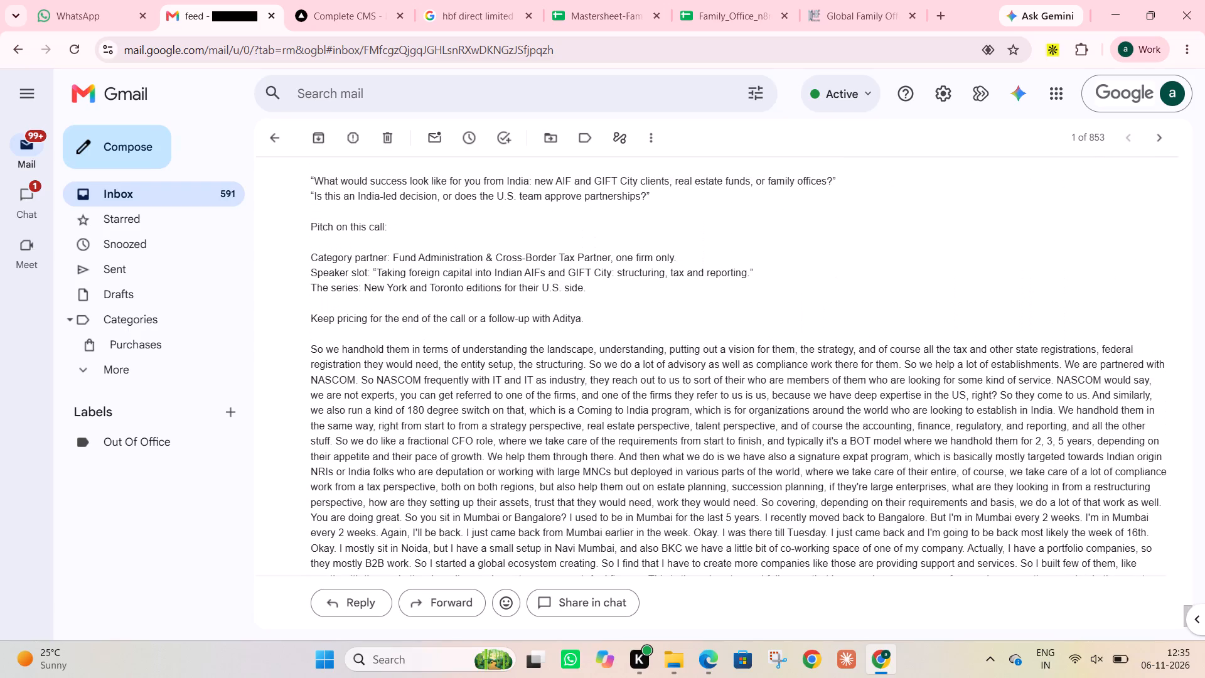
pyautogui.scroll(1, 453, 525)
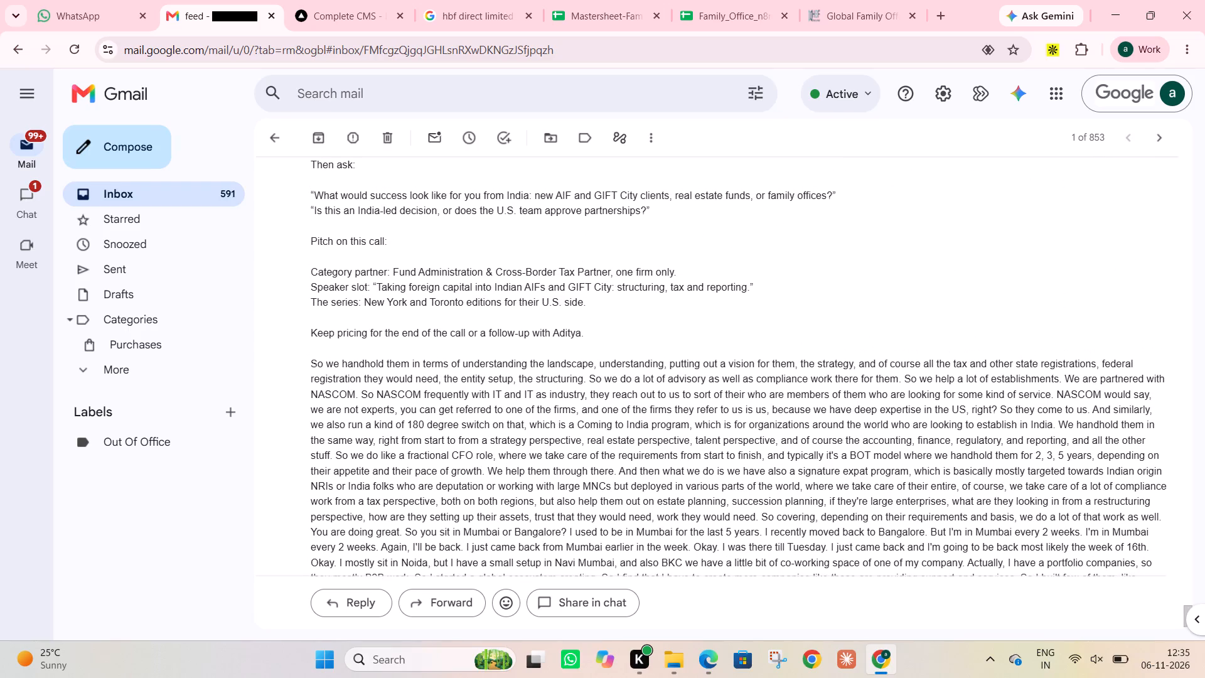
pyautogui.click(453, 525)
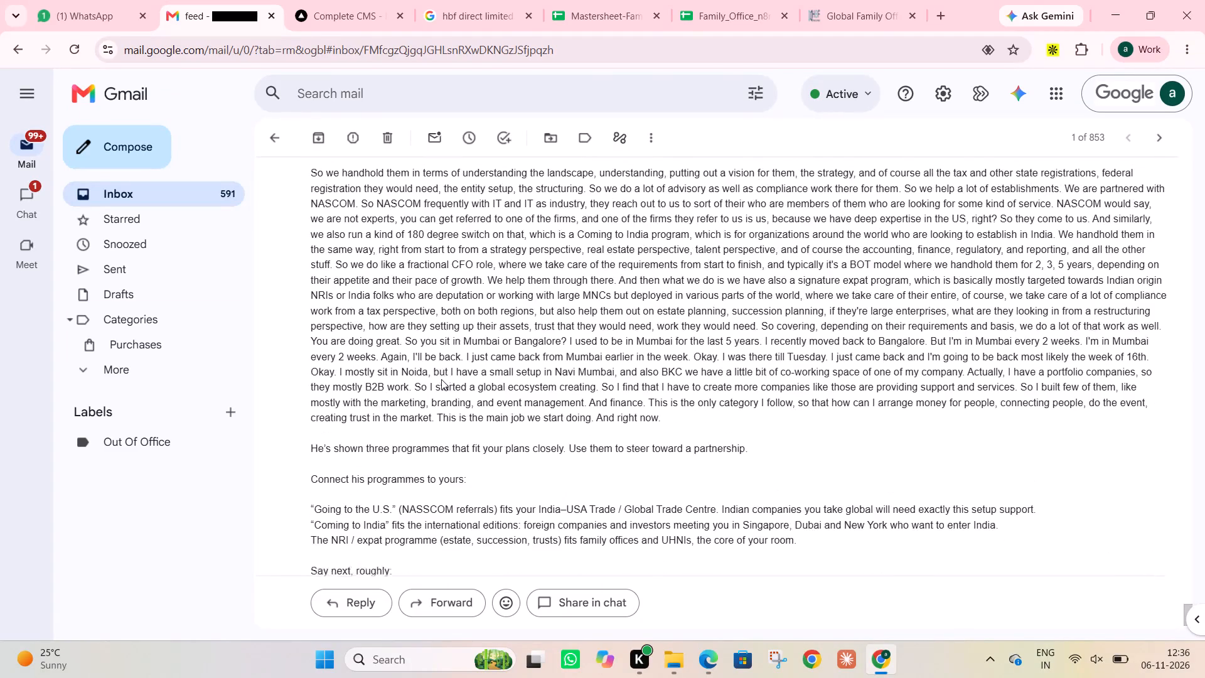
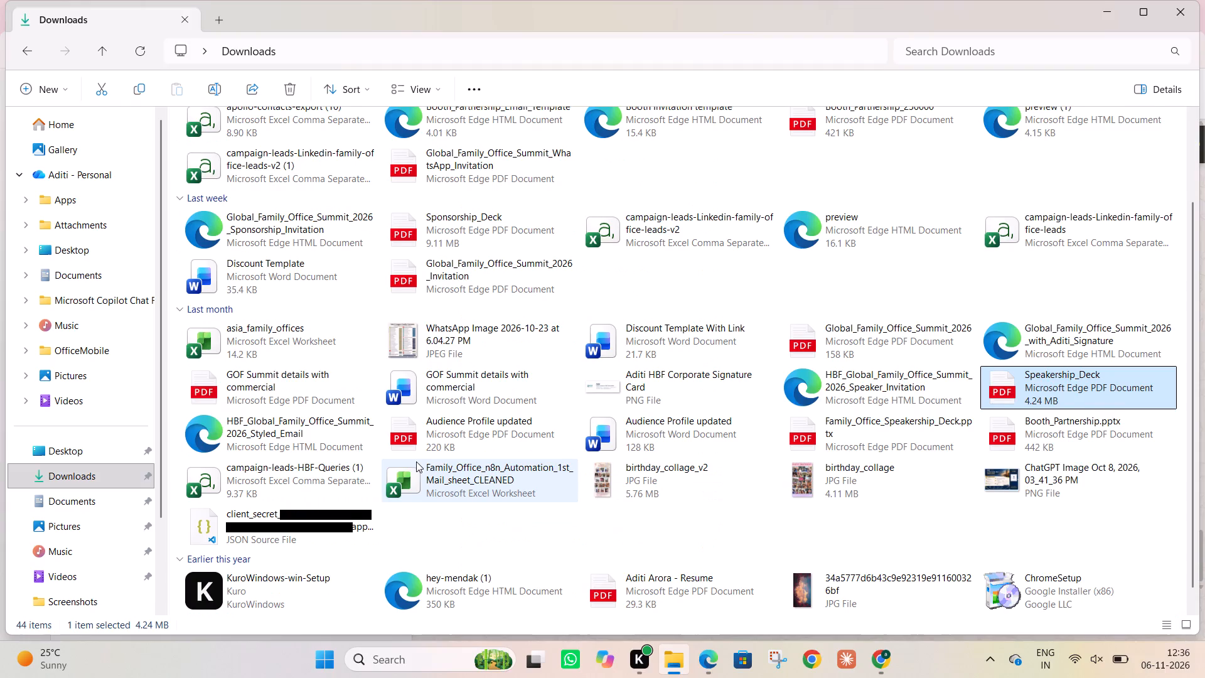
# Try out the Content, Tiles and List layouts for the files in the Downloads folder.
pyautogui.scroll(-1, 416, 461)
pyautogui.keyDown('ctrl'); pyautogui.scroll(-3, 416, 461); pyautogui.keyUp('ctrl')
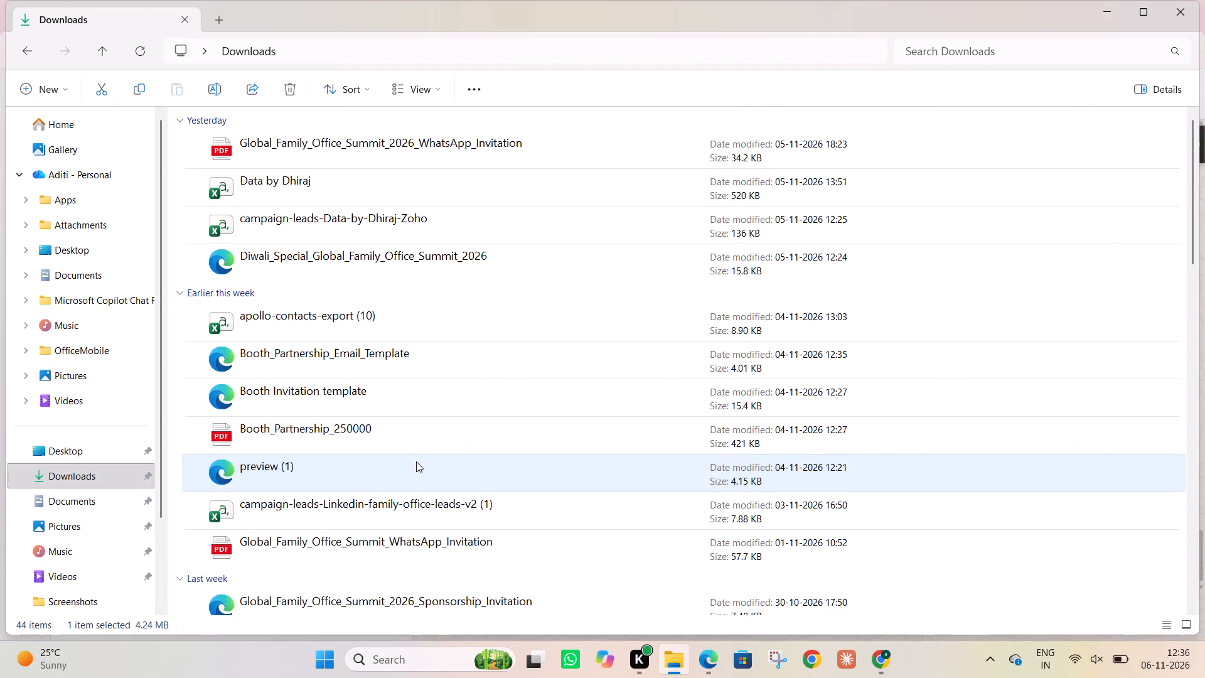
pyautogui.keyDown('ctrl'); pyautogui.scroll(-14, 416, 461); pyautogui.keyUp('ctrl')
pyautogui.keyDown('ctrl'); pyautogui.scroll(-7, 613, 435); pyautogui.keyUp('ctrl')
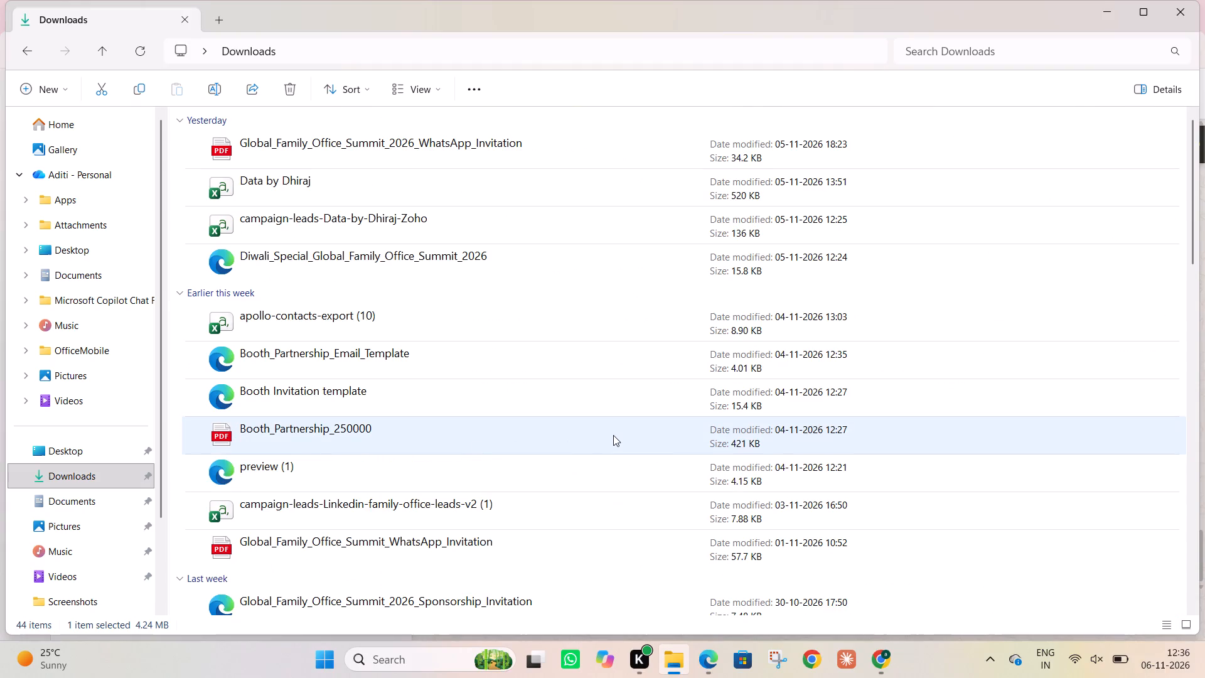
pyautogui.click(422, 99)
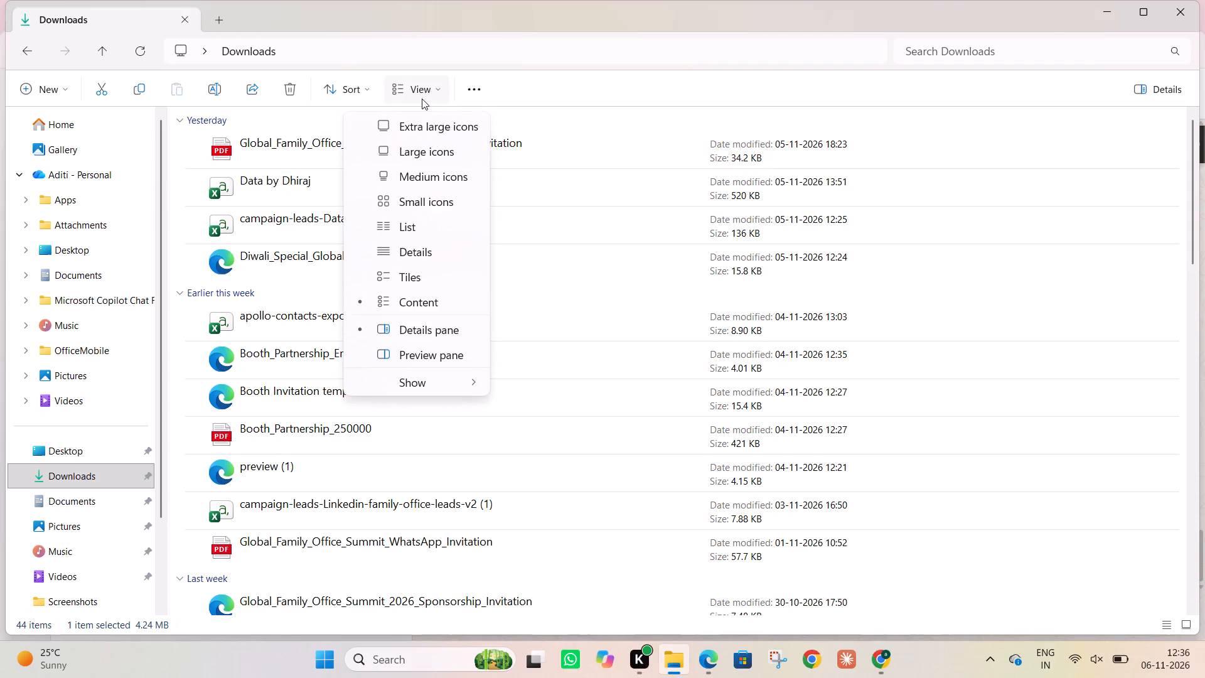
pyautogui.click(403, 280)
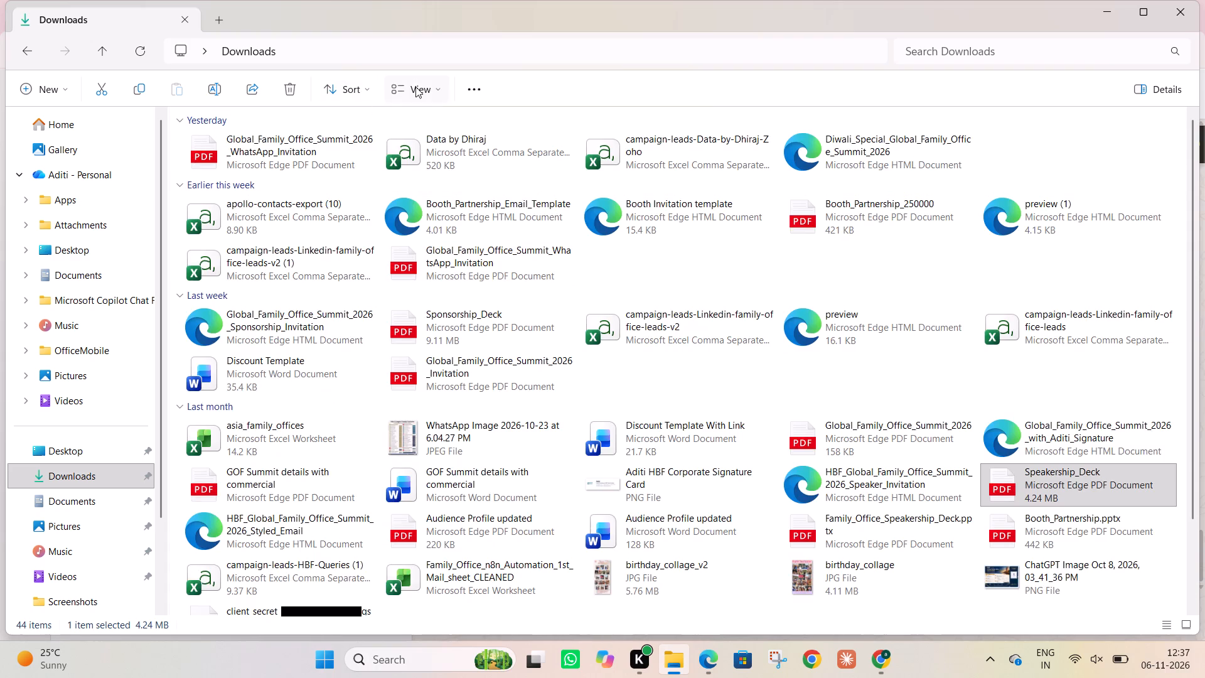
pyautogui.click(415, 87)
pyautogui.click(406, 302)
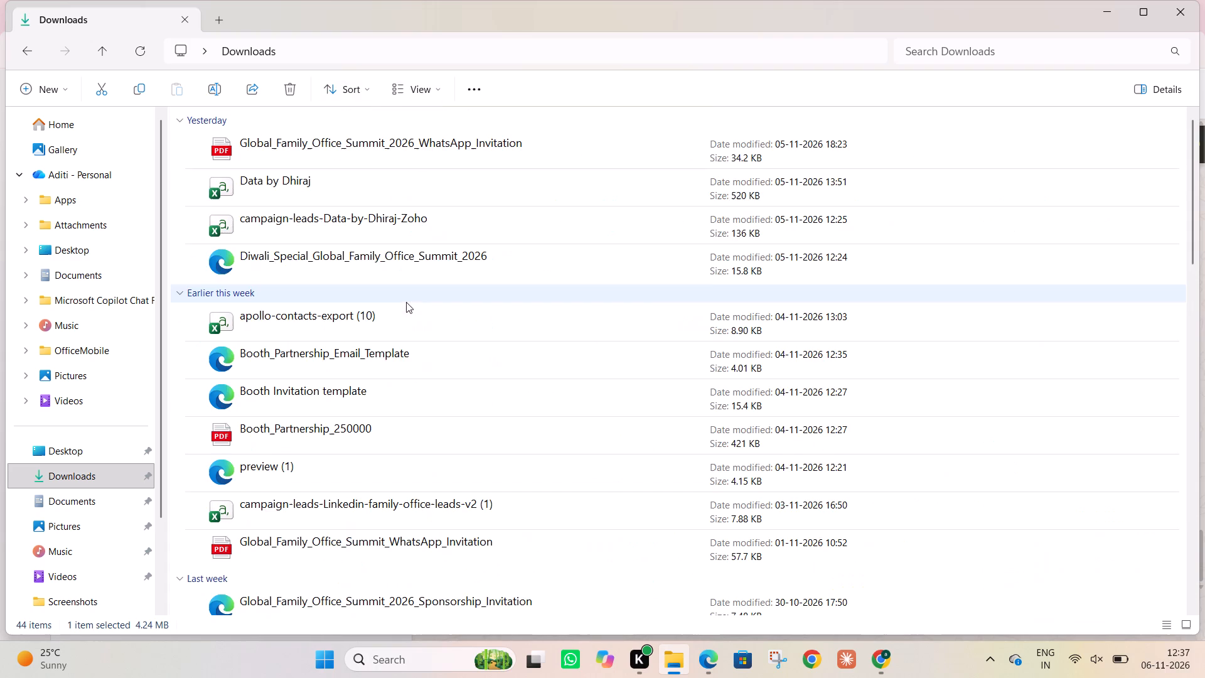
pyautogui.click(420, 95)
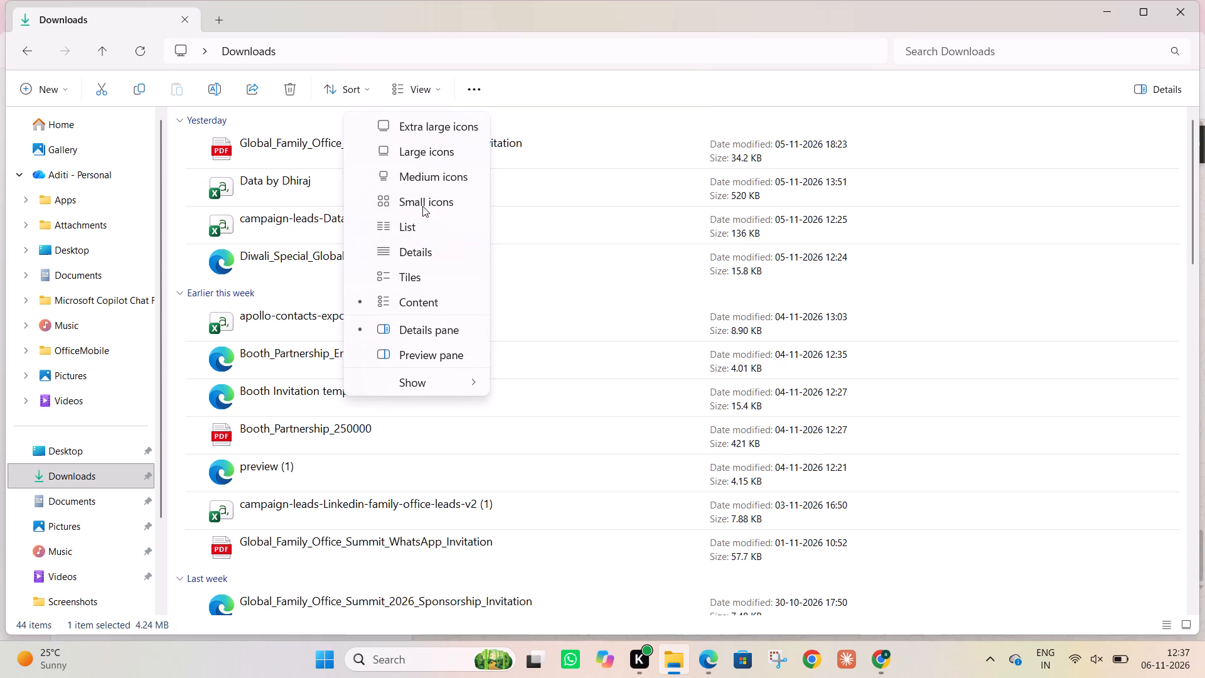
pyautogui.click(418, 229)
# Switch the Downloads folder to the Details layout and clear the file selection.
pyautogui.click(409, 92)
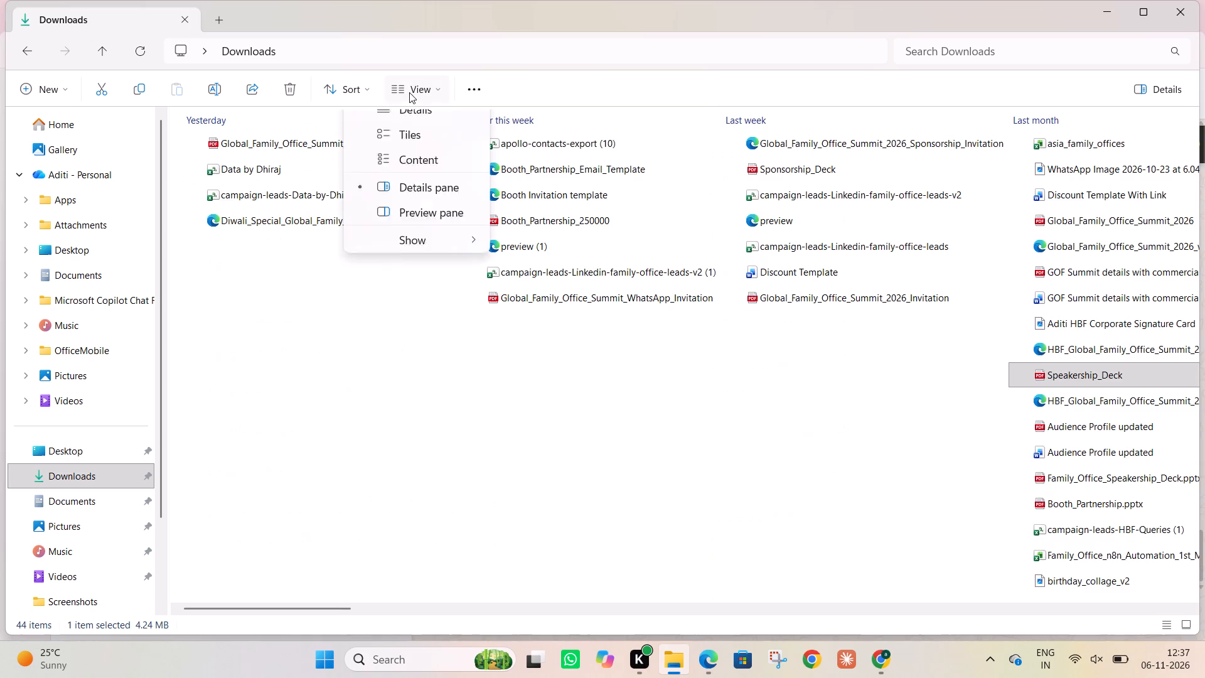
pyautogui.click(413, 249)
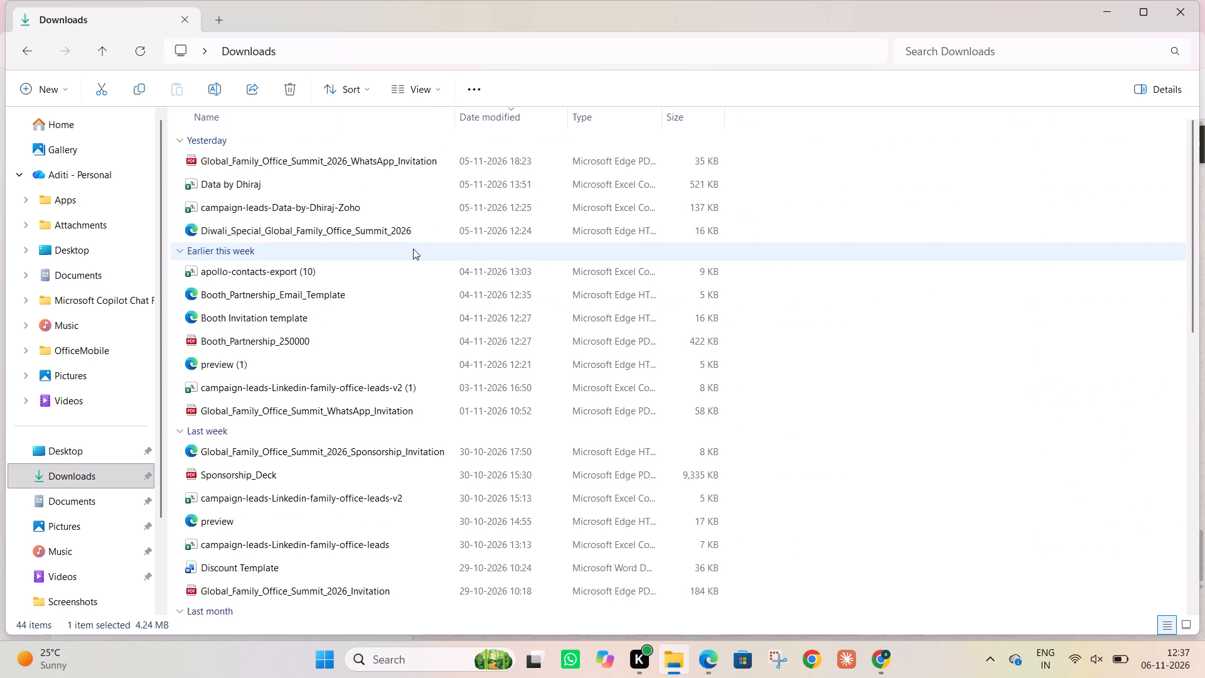
pyautogui.click(1010, 294)
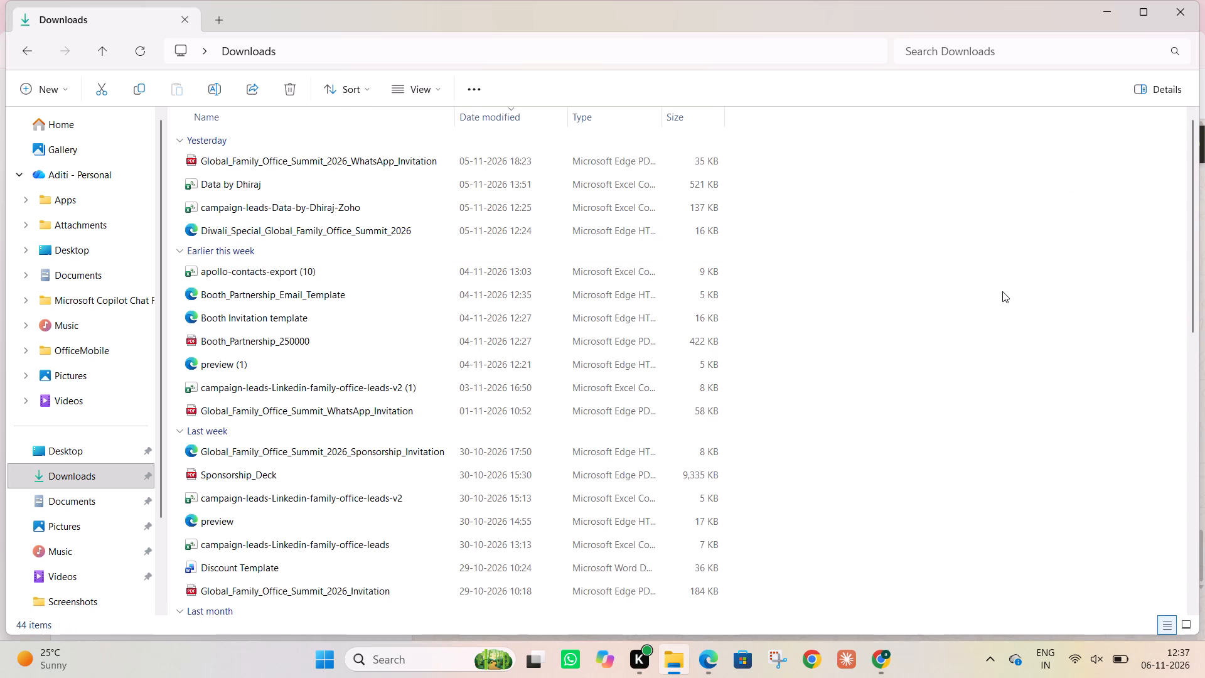
pyautogui.scroll(2, 632, 448)
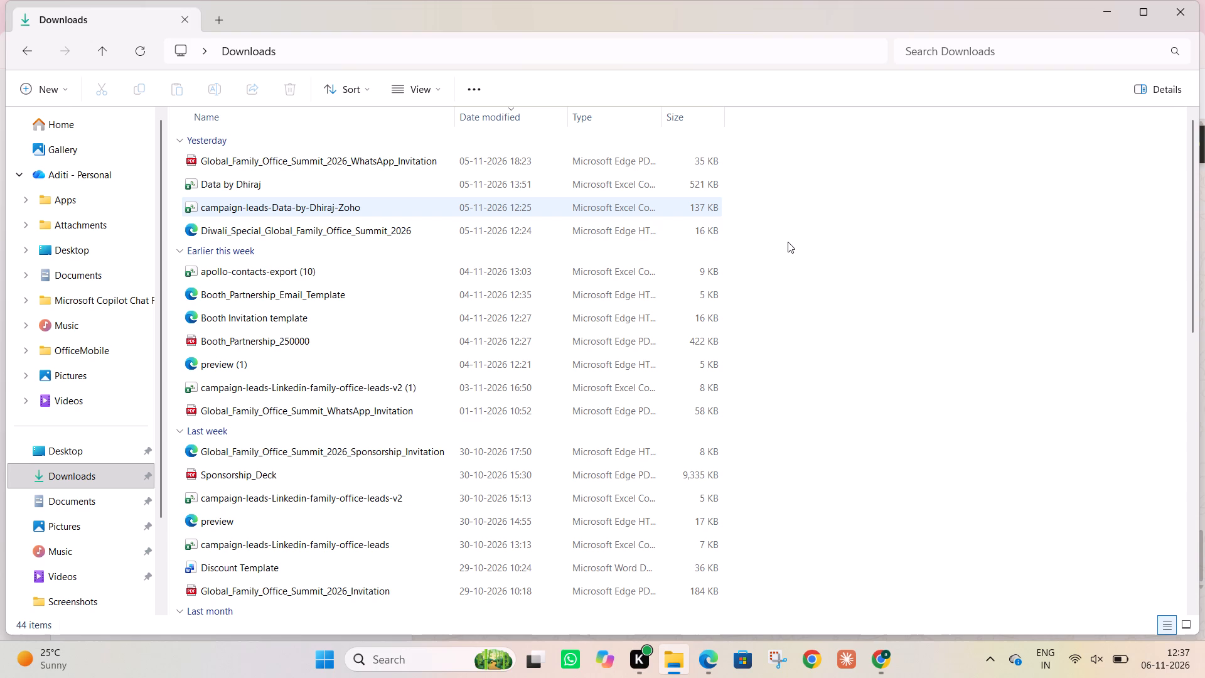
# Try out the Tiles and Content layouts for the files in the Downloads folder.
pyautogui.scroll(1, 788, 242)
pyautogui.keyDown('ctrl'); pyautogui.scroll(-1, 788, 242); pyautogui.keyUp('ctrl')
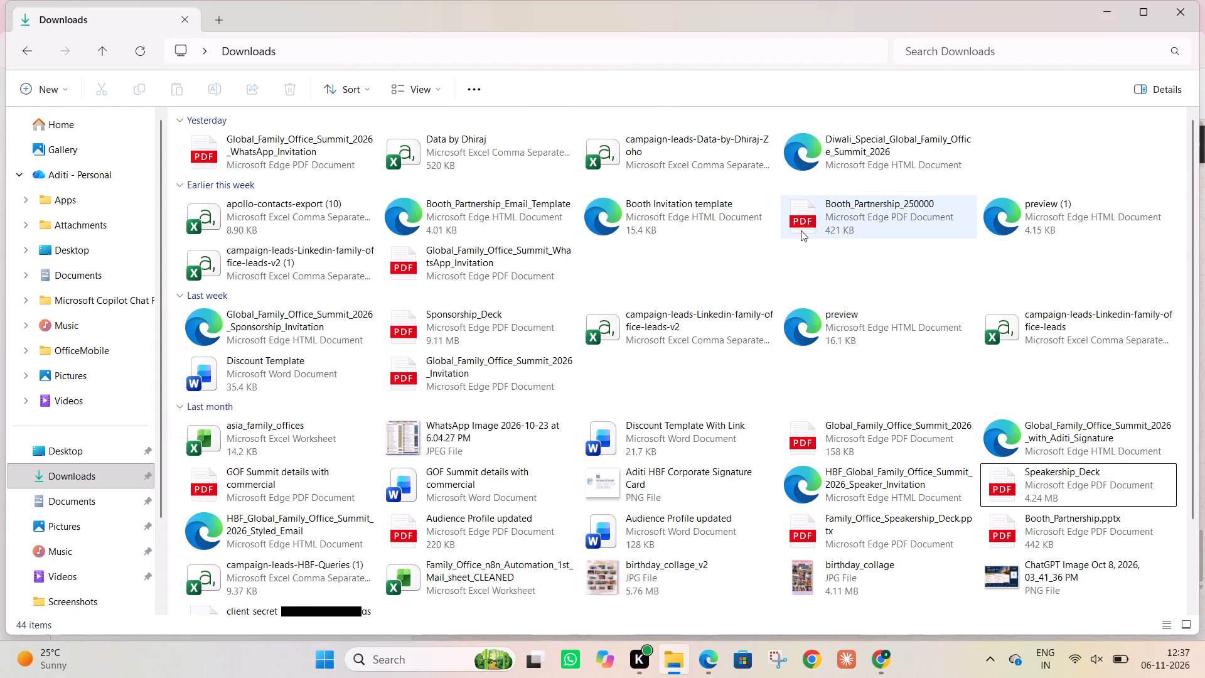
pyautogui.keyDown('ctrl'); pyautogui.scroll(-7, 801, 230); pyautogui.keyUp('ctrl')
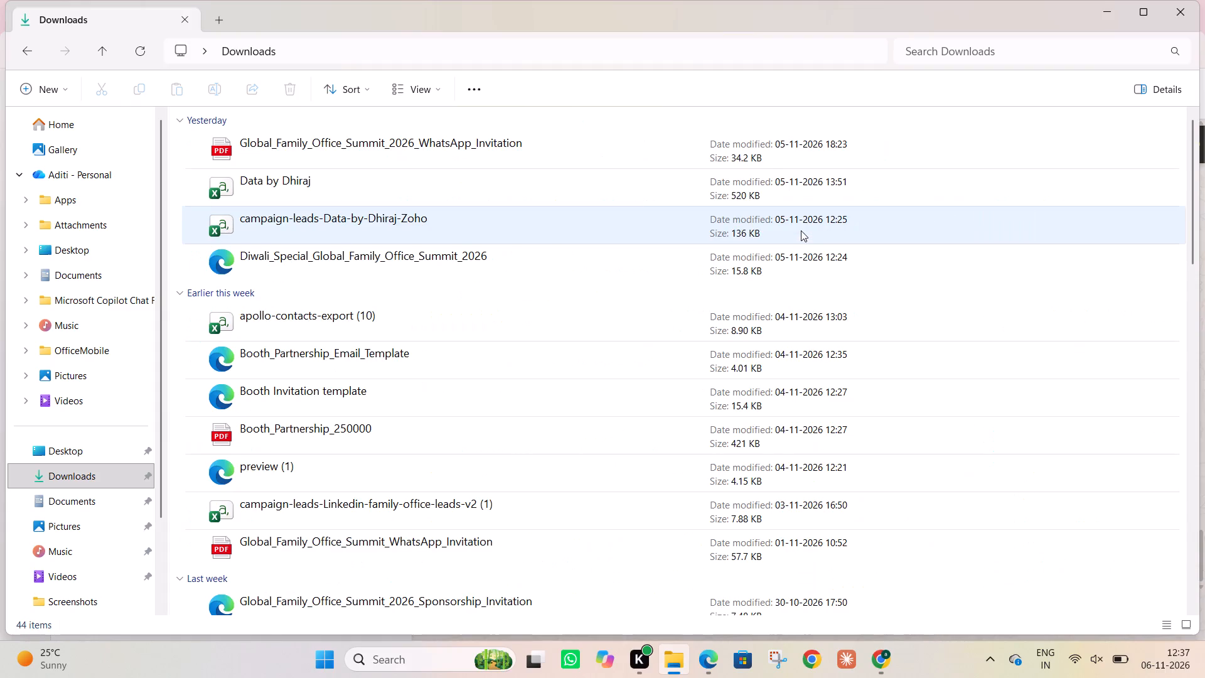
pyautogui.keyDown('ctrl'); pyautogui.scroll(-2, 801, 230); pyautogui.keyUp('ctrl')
# Switch the Downloads folder to the Details layout.
pyautogui.click(427, 95)
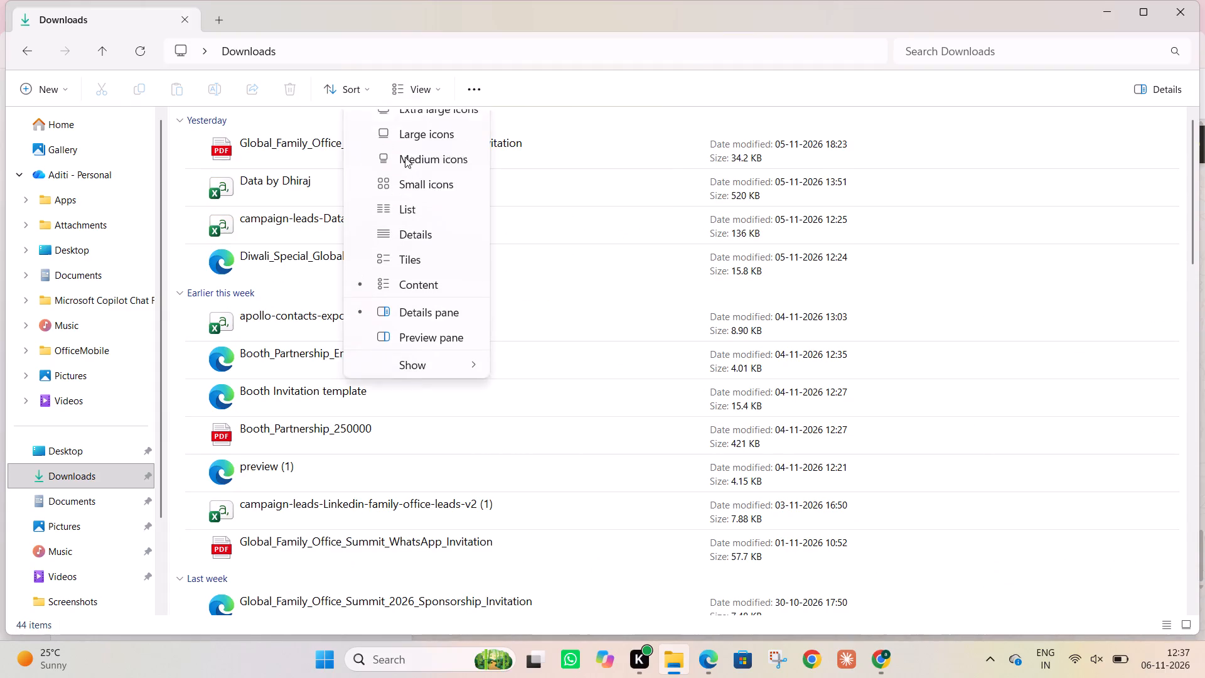
pyautogui.click(410, 250)
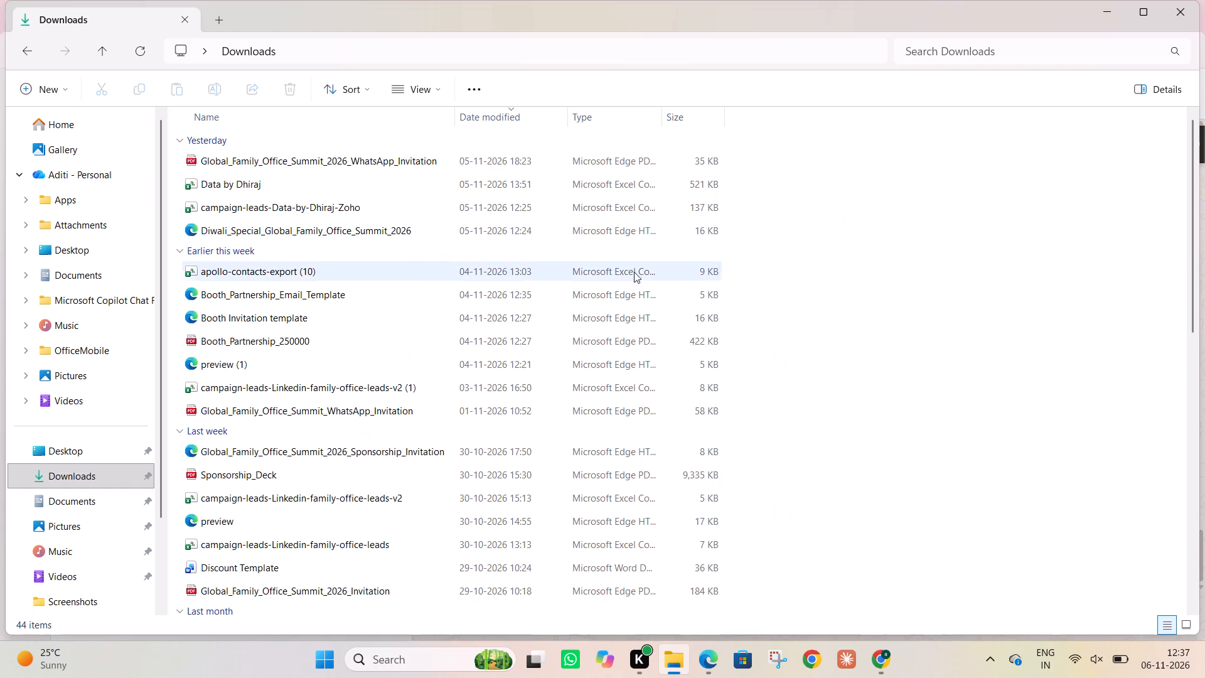
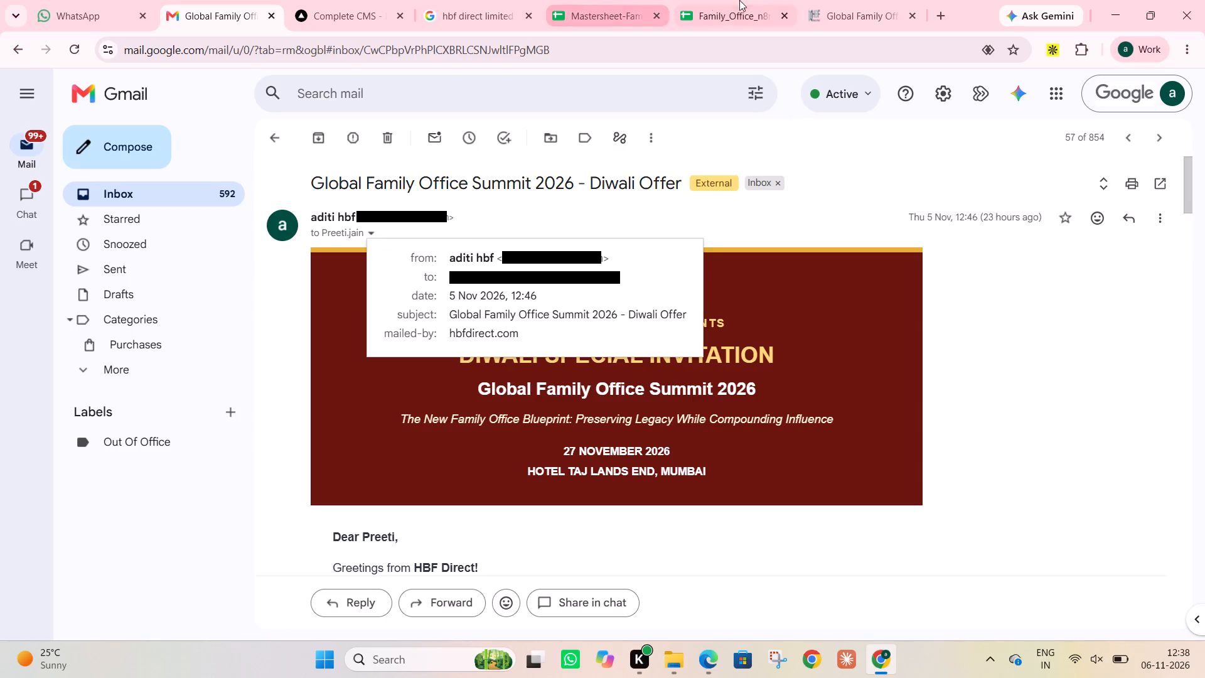
# Search the Campaign-Dhiraj sheet in the Family_Office_n8n automation spreadsheet for the email recipient's first name, "preeti".
pyautogui.click(717, 0)
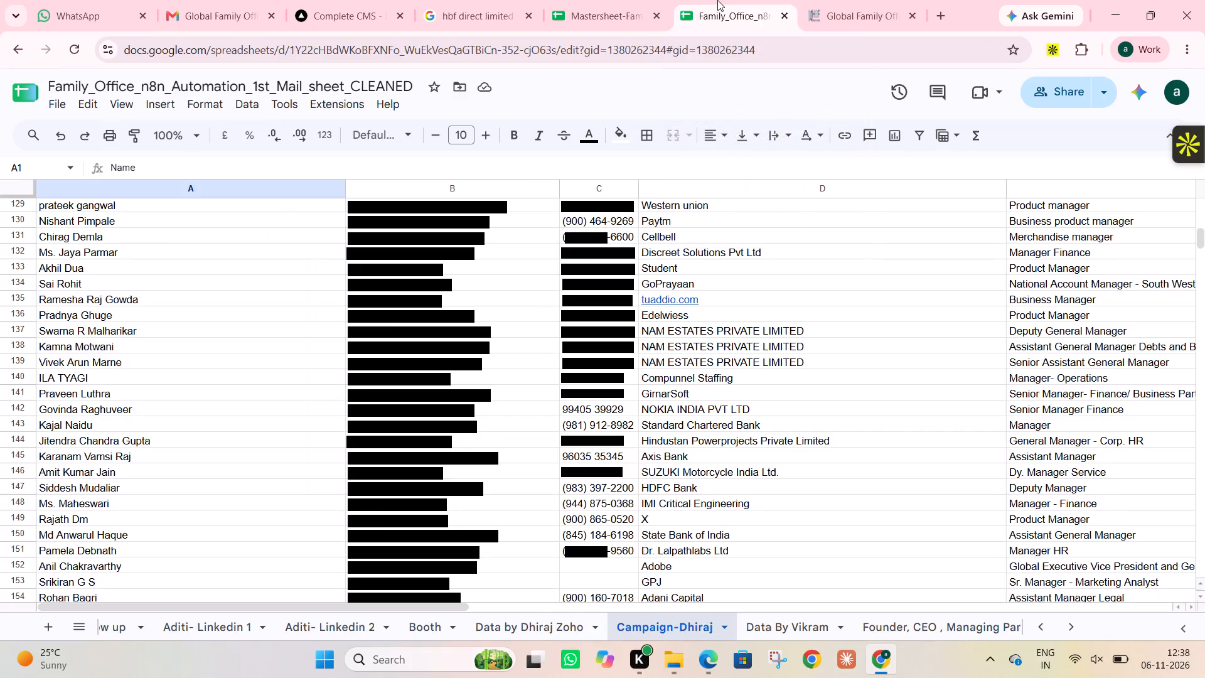
pyautogui.hotkey('ctrl', 'f')
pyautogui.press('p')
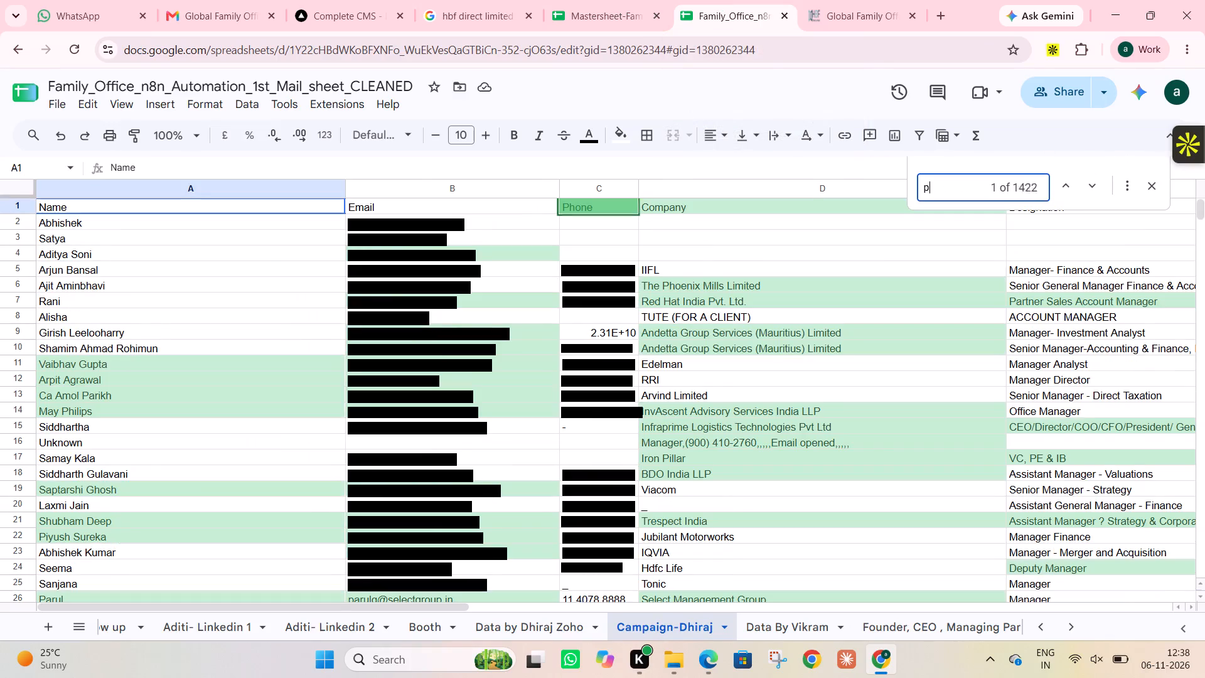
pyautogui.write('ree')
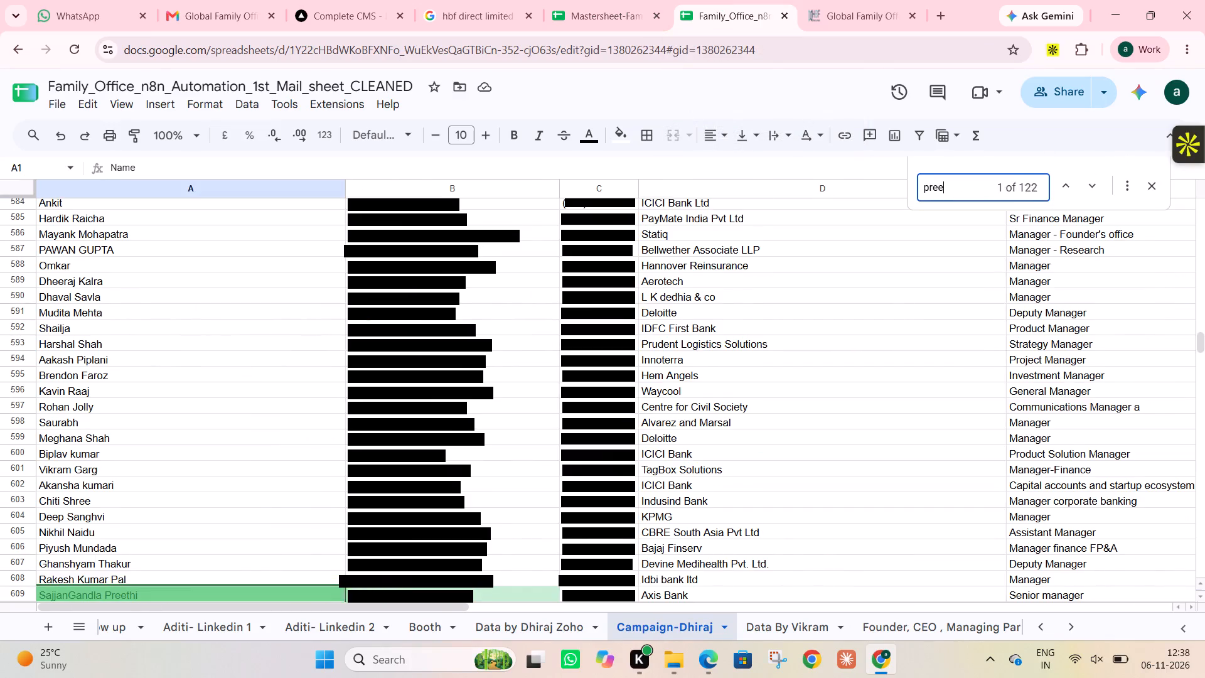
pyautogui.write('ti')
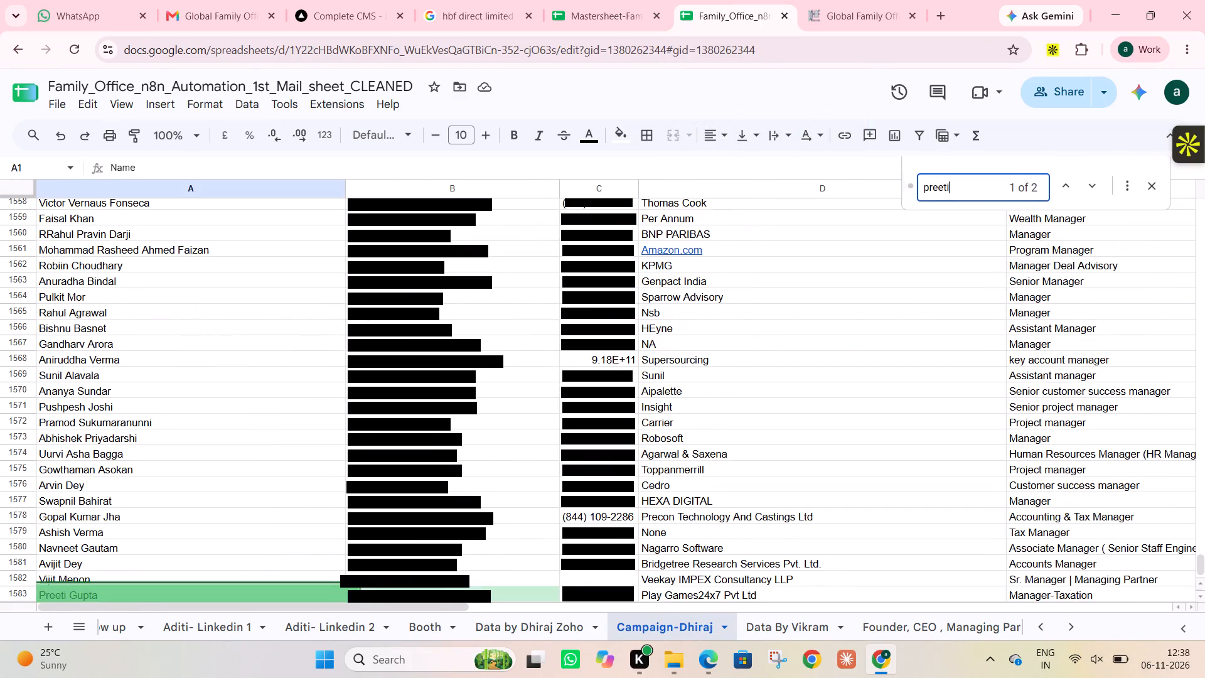
# Narrow the Campaign-Dhiraj sheet search to Preeti's first name and surname joined by a dot.
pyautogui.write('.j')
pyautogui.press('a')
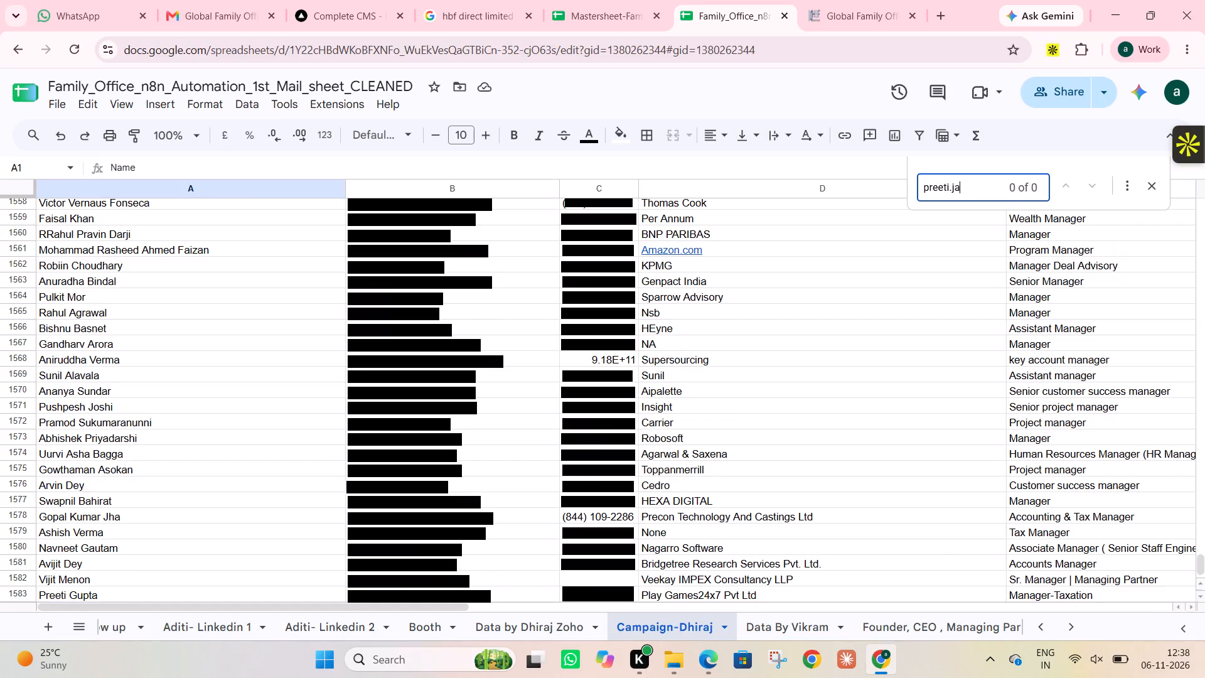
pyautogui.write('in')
# Look through the last rows of the Campaign-Dhiraj sheet for Preeti's contact entry.
pyautogui.scroll(-2, 549, 324)
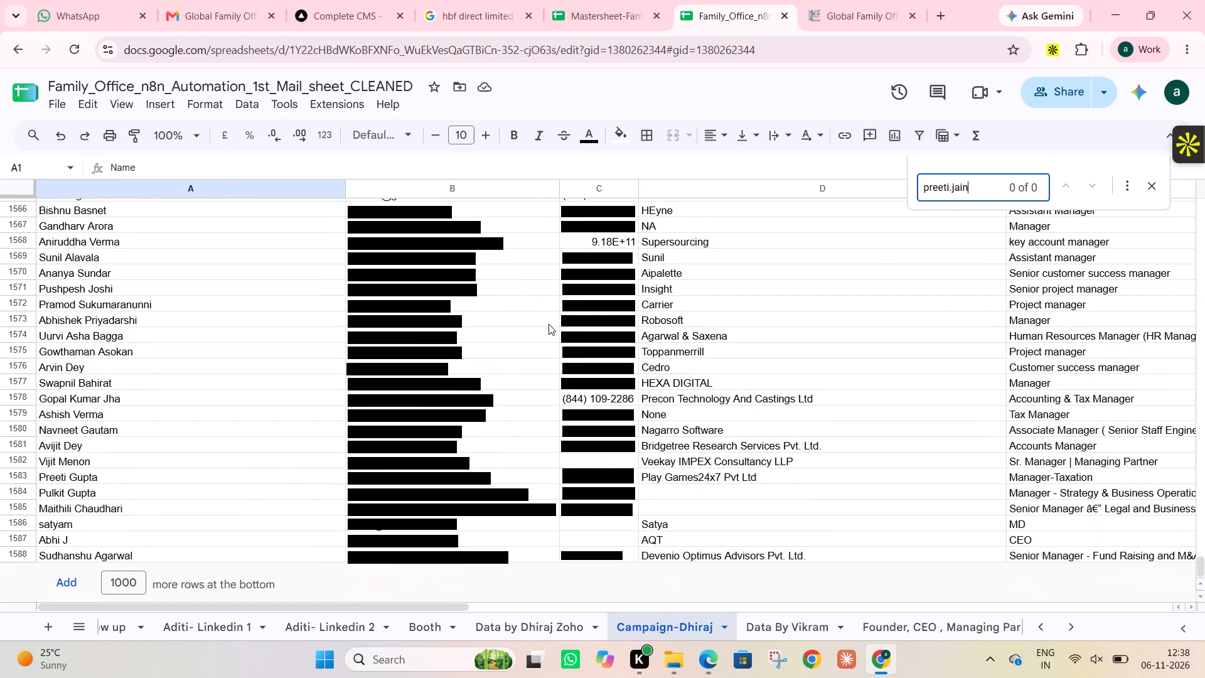
pyautogui.scroll(-2, 549, 324)
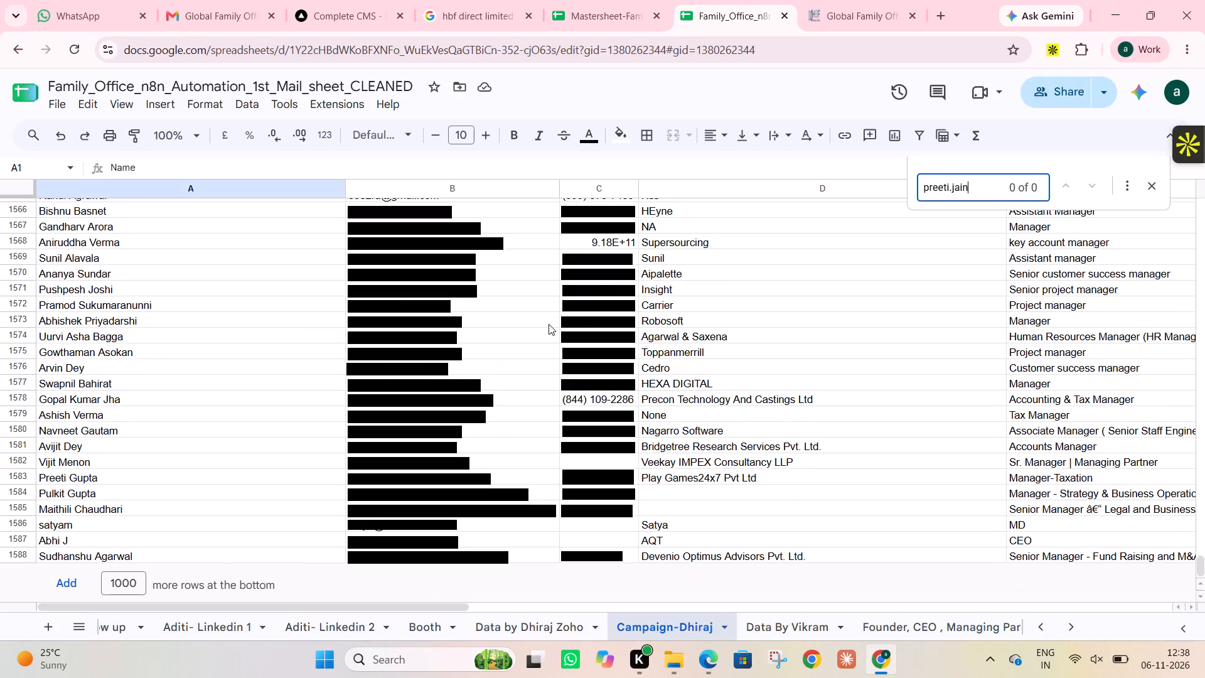
pyautogui.scroll(-3, 549, 324)
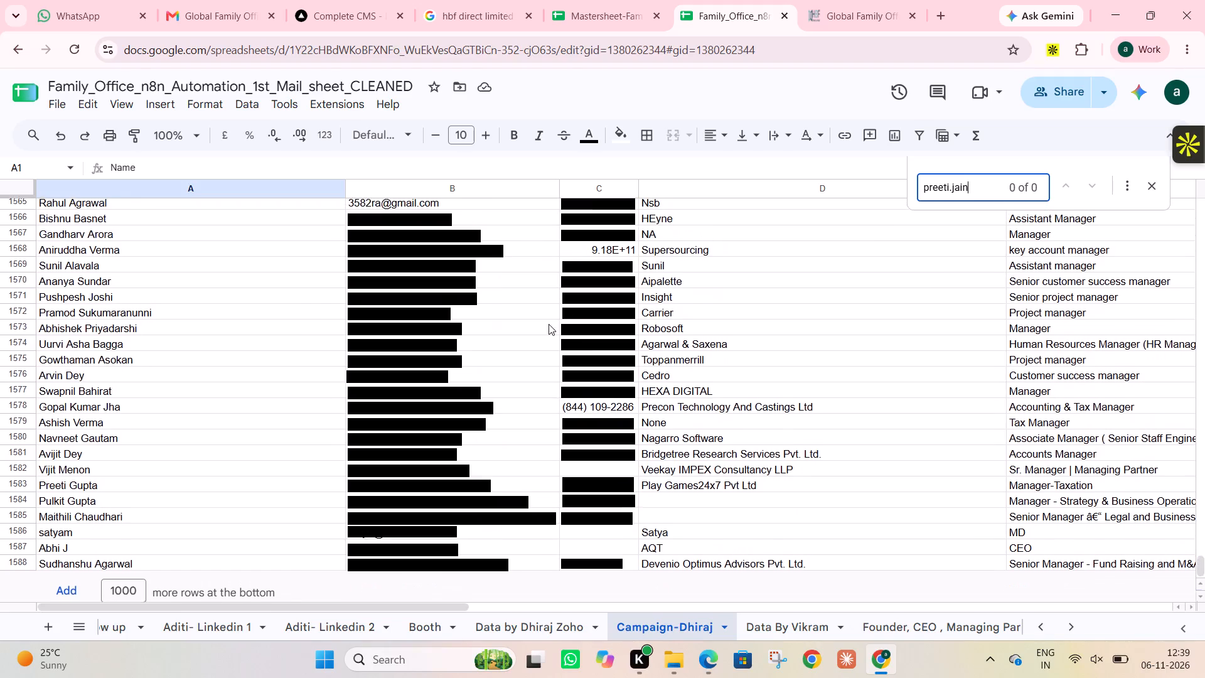
pyautogui.scroll(-1, 549, 324)
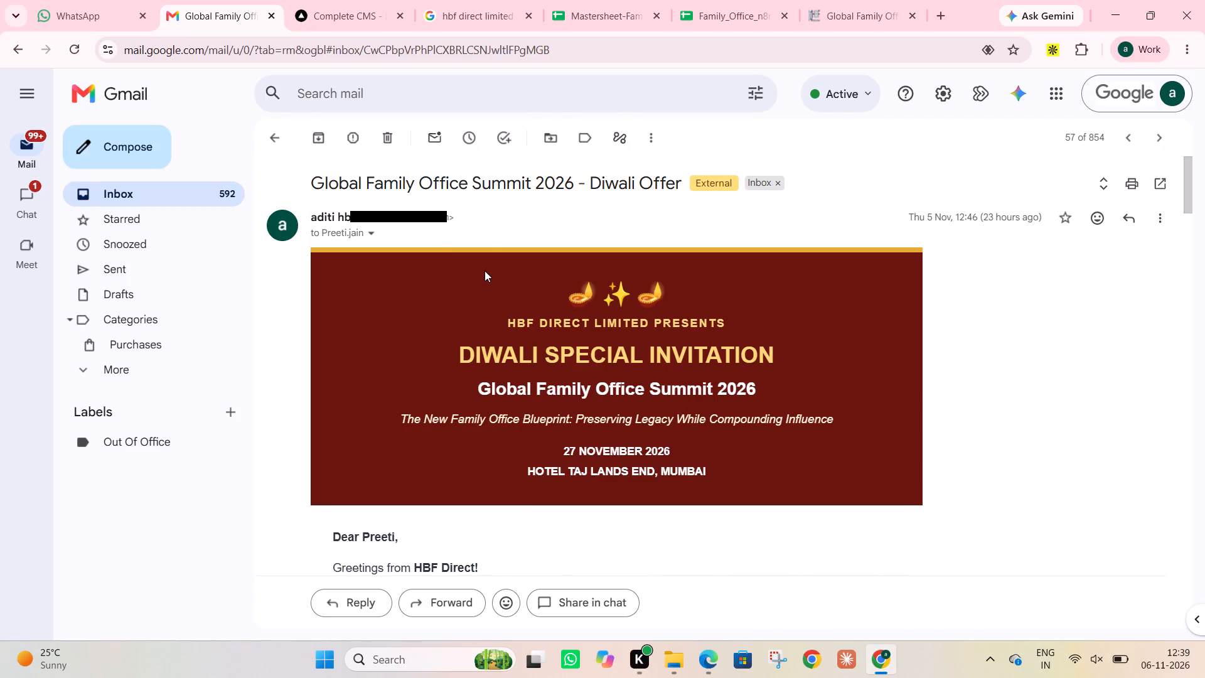
pyautogui.click(734, 0)
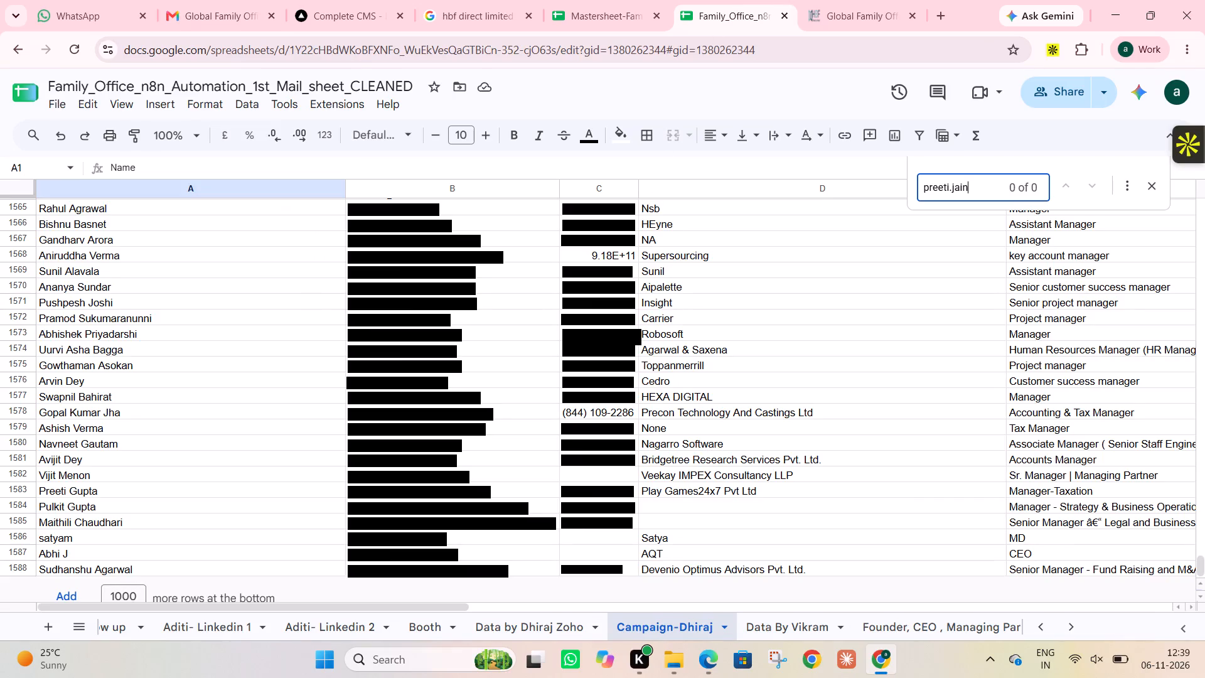
pyautogui.scroll(-1, 634, 332)
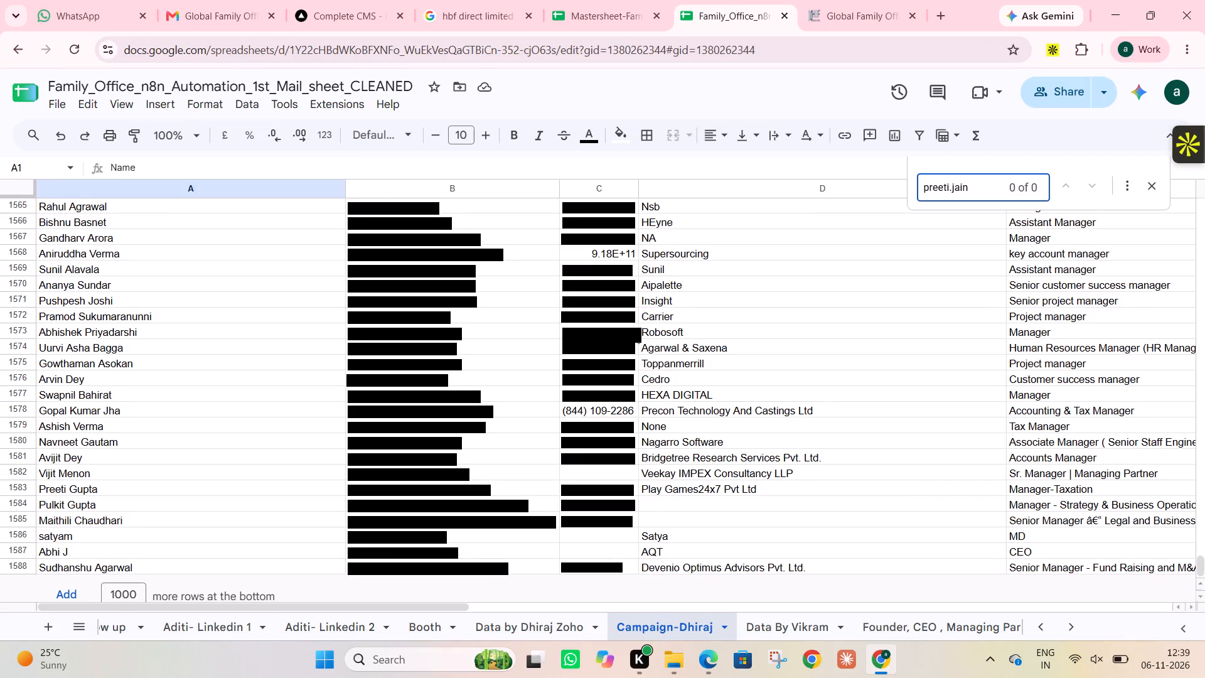
pyautogui.scroll(-1, 634, 332)
pyautogui.scroll(6, 634, 332)
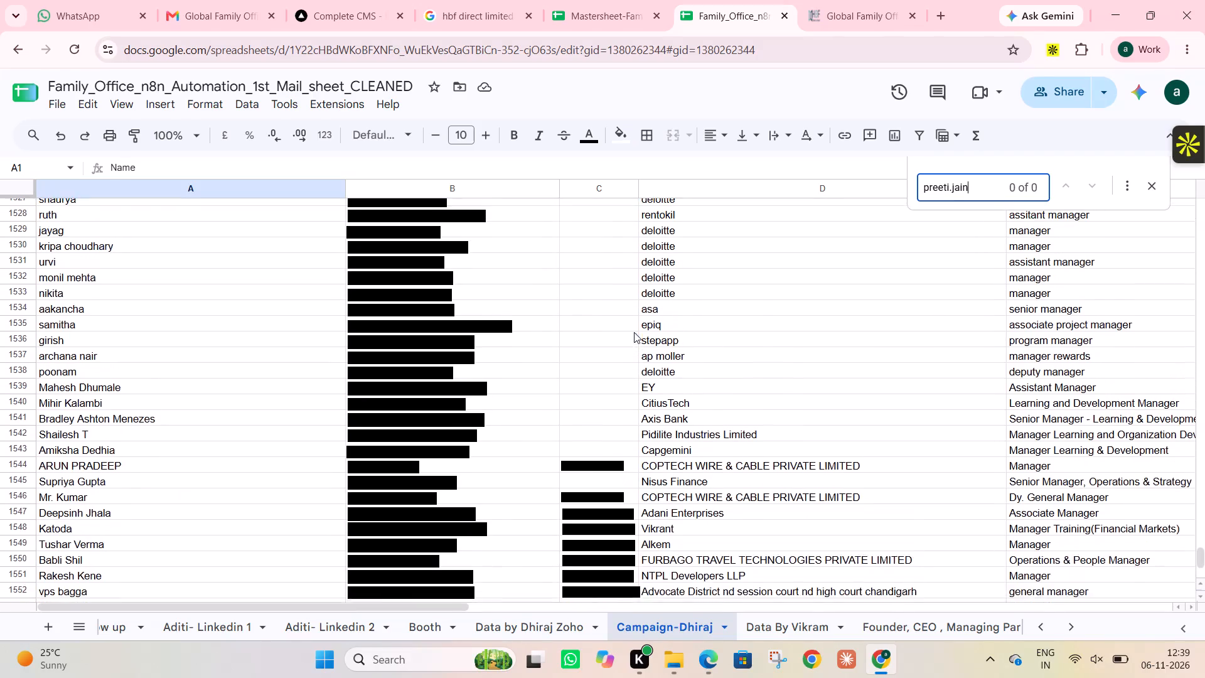
pyautogui.scroll(5, 634, 332)
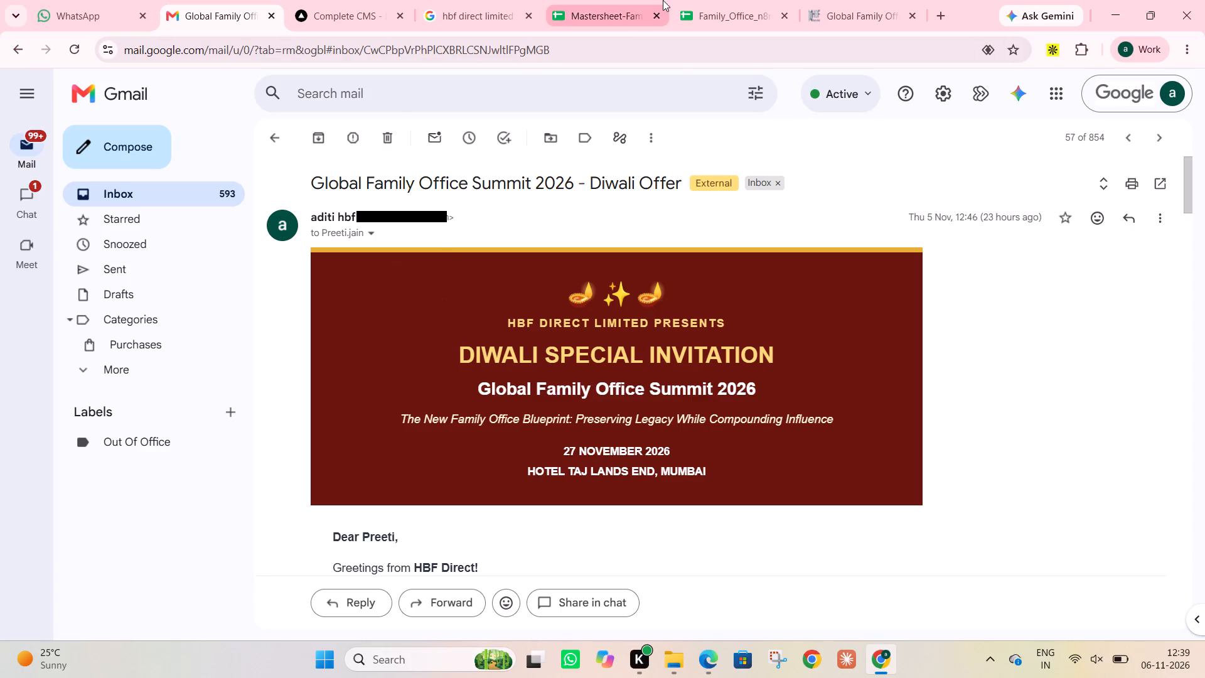
pyautogui.click(706, 6)
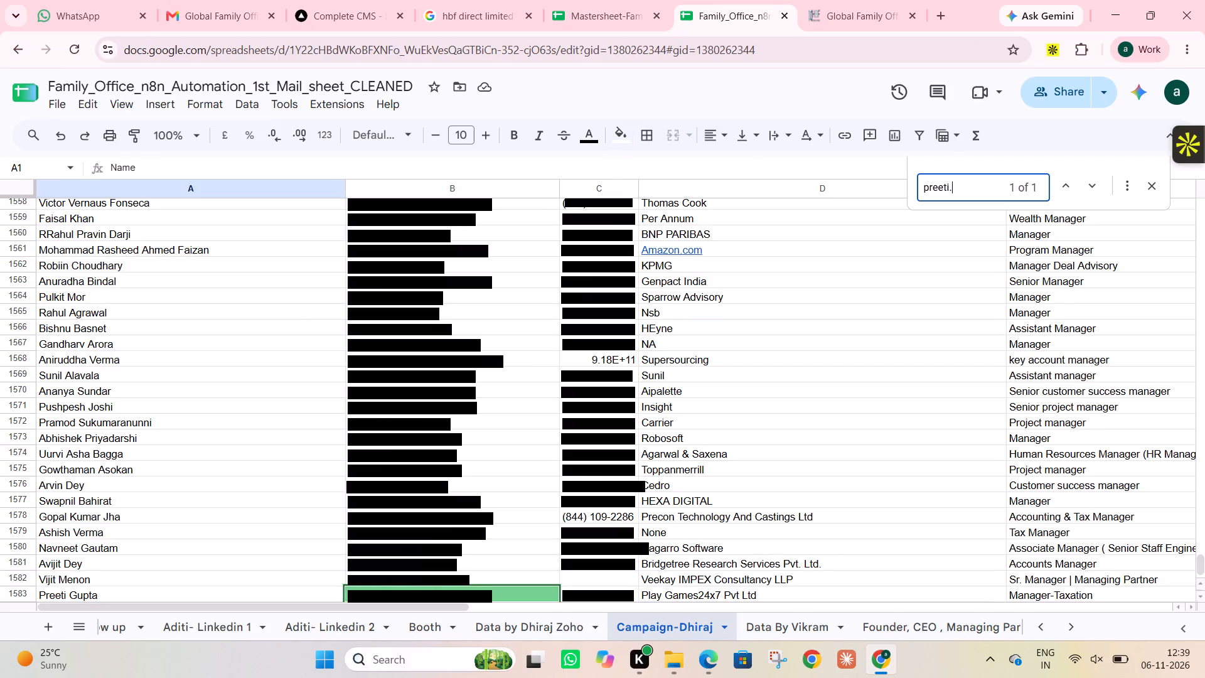
# Look through the workbook's sheet names and the Campaign-Dhiraj contact rows around and above the match, and close the search.
pyautogui.hscroll(3, 310, 623)
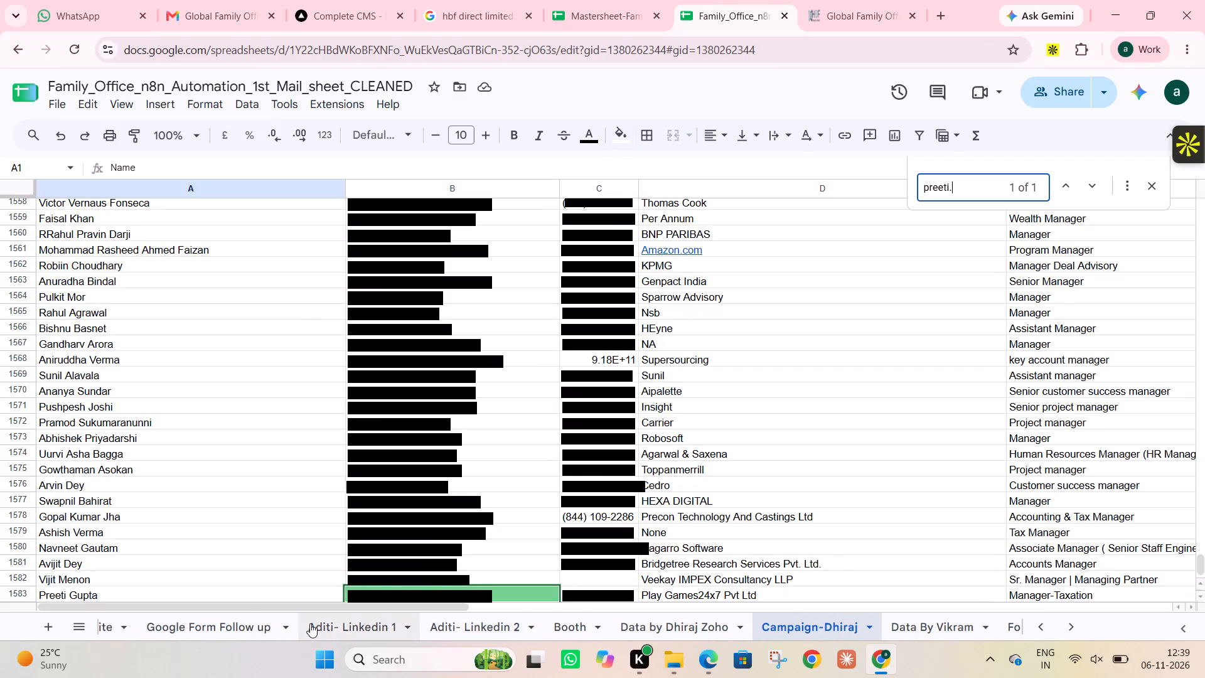
pyautogui.hscroll(2, 310, 623)
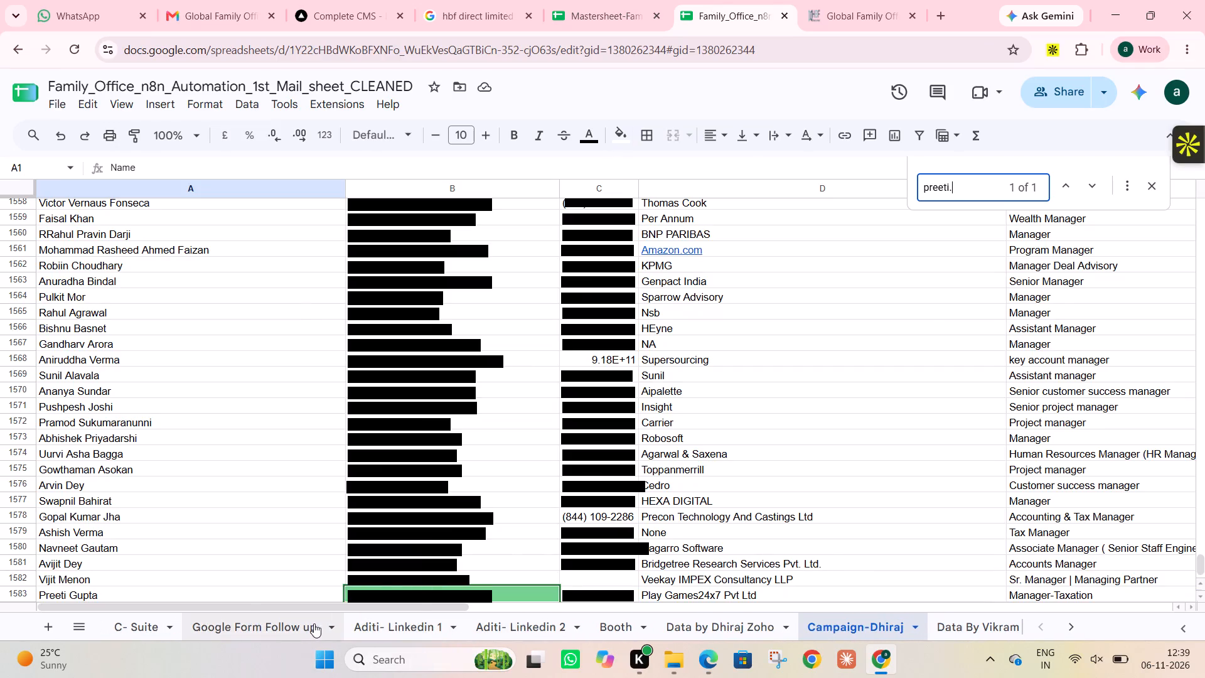
pyautogui.hscroll(-4, 412, 632)
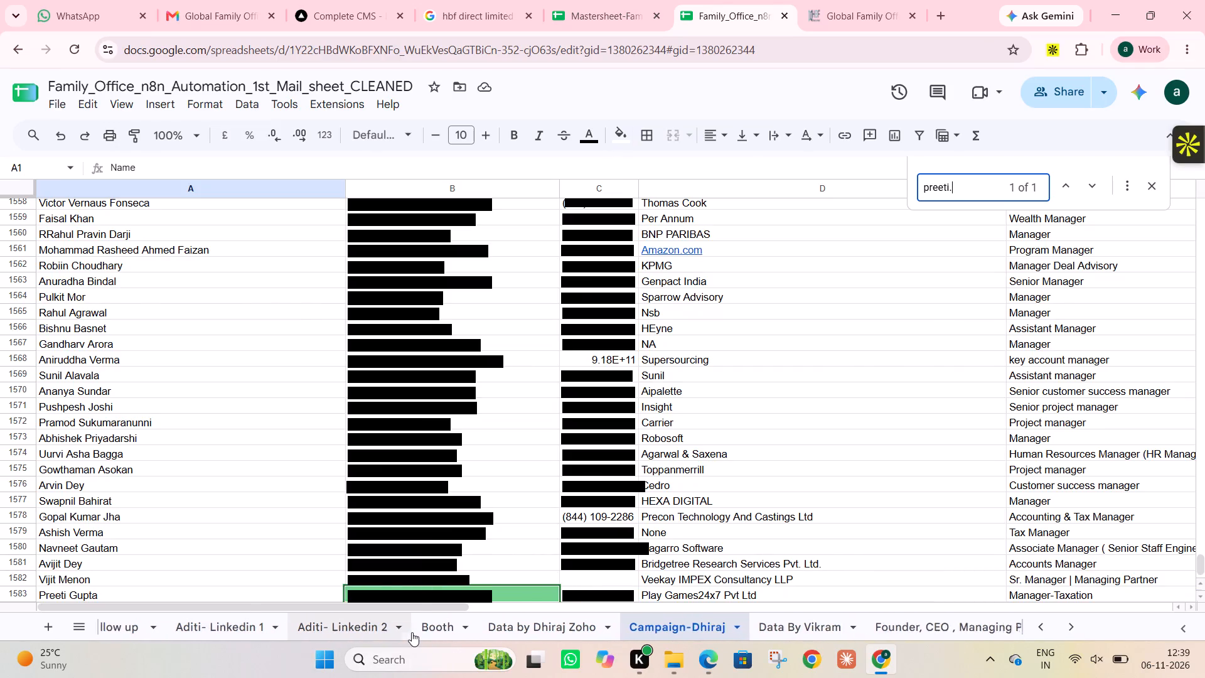
pyautogui.hscroll(-1, 412, 632)
pyautogui.scroll(-1, 451, 429)
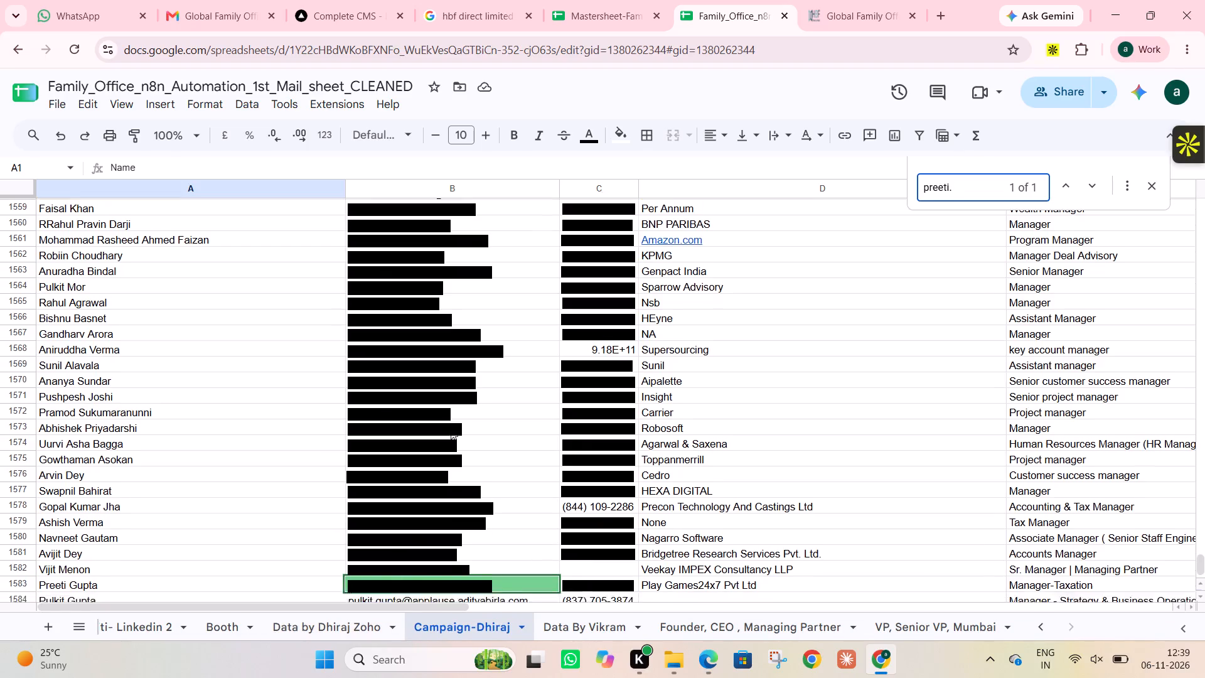
pyautogui.scroll(-1, 451, 429)
pyautogui.scroll(1, 451, 429)
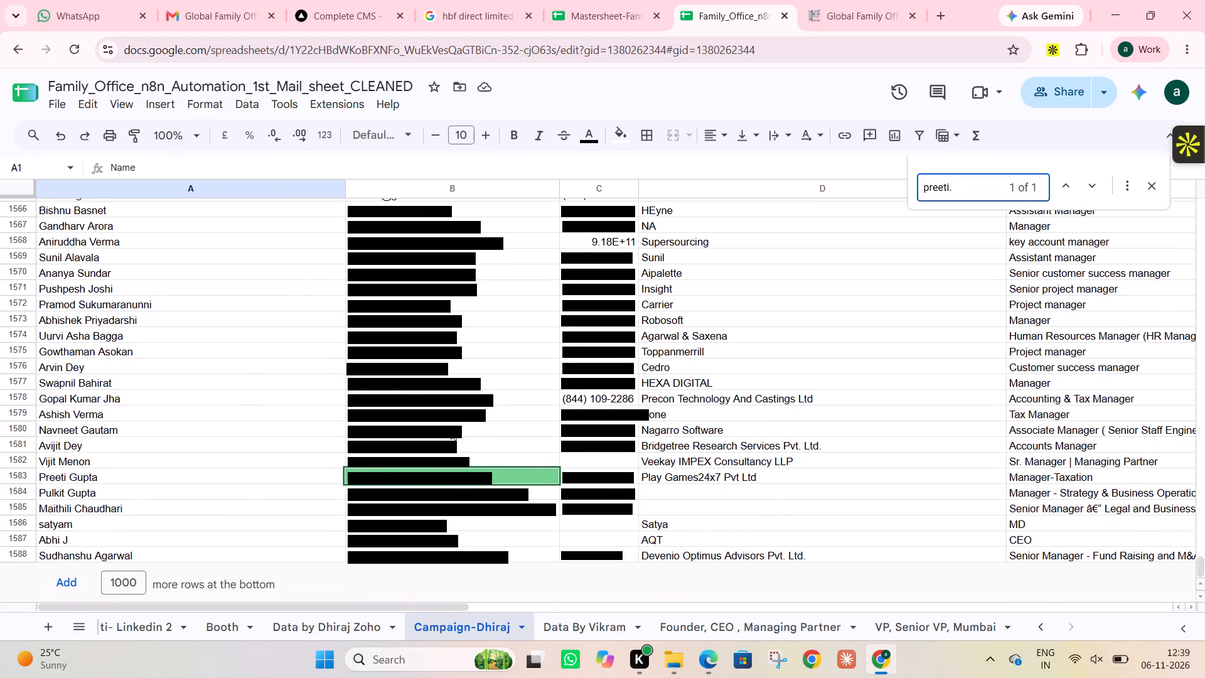
pyautogui.scroll(6, 451, 429)
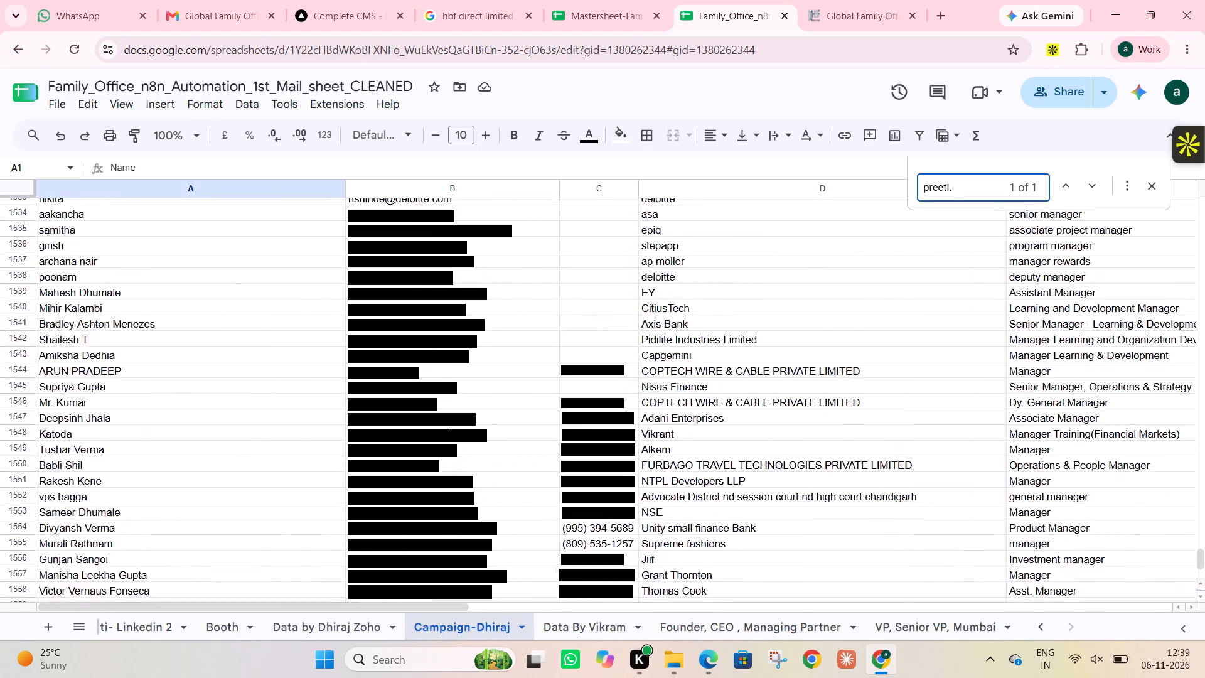
pyautogui.scroll(15, 451, 429)
pyautogui.scroll(14, 451, 429)
pyautogui.scroll(16, 451, 429)
pyautogui.hotkey('ctrl', 'Up')
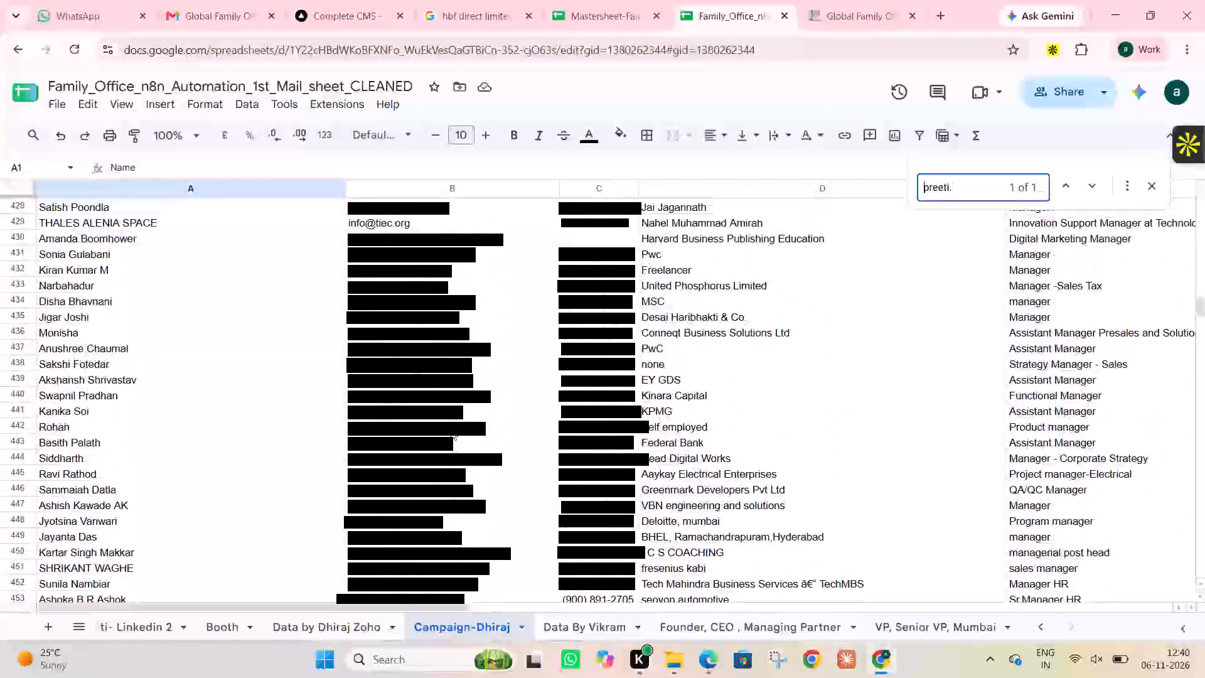
pyautogui.hotkey('ctrl', 'shift', 'Up')
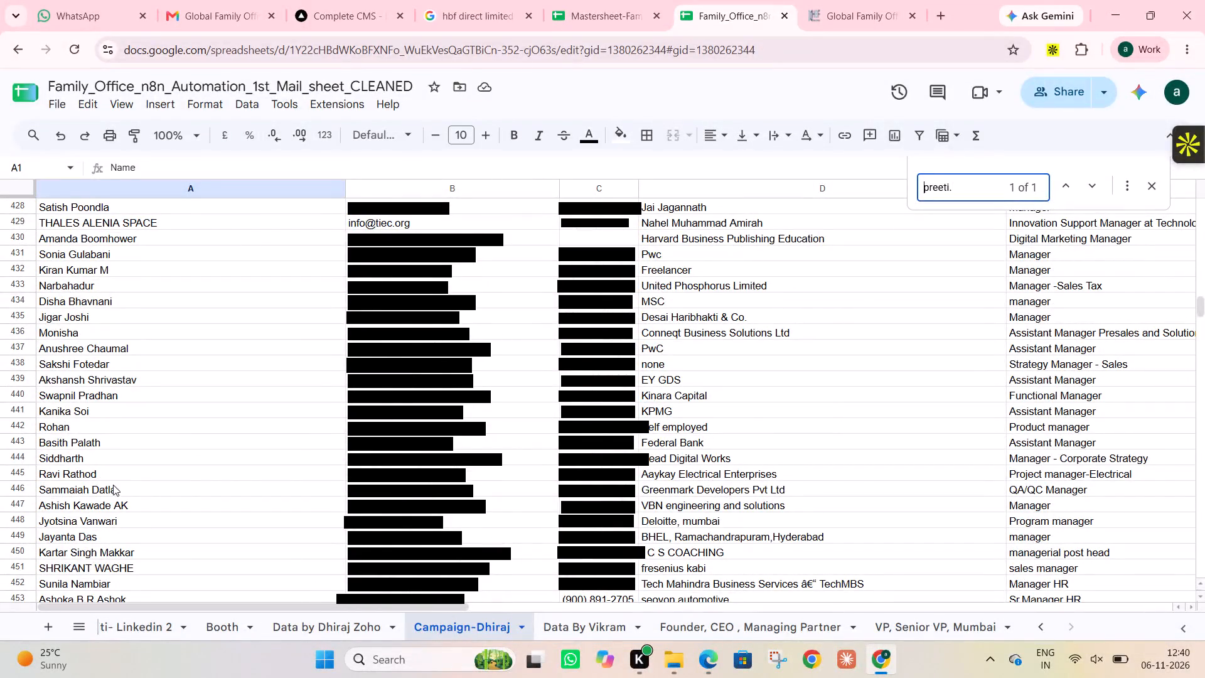
pyautogui.scroll(2, 586, 444)
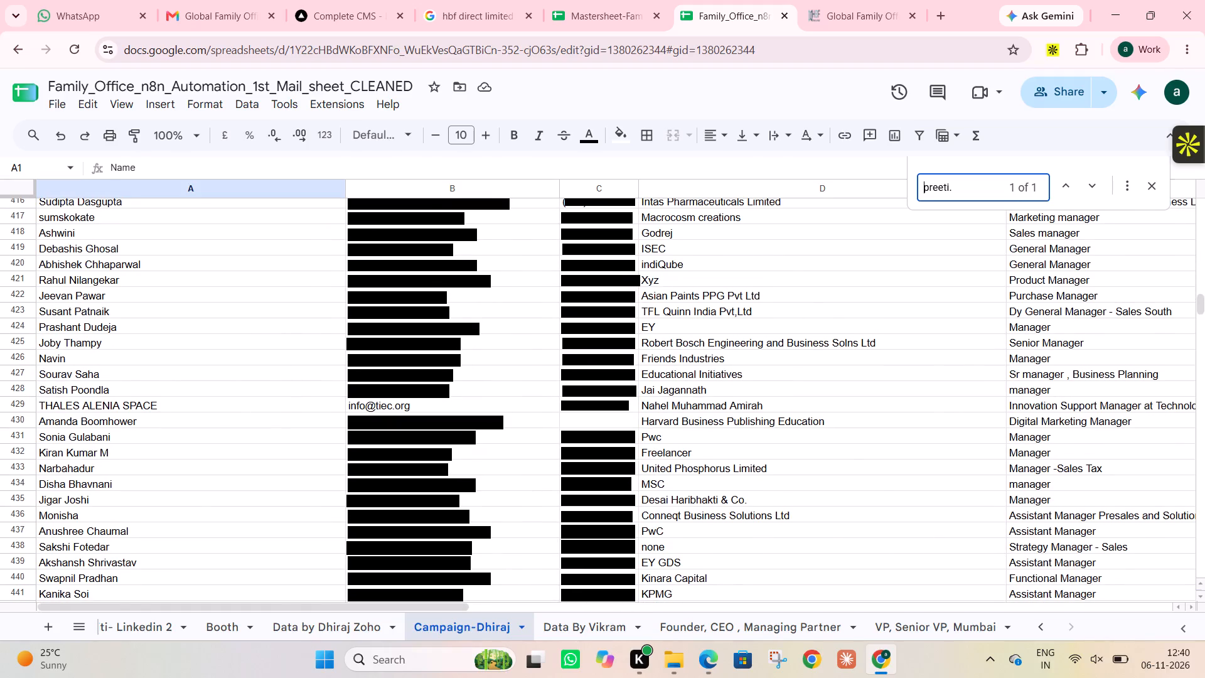
pyautogui.click(1150, 188)
# Return to the Company header in Campaign-Dhiraj and examine the first contact rows across to the Diwali status column.
pyautogui.scroll(1, 764, 453)
pyautogui.click(764, 453)
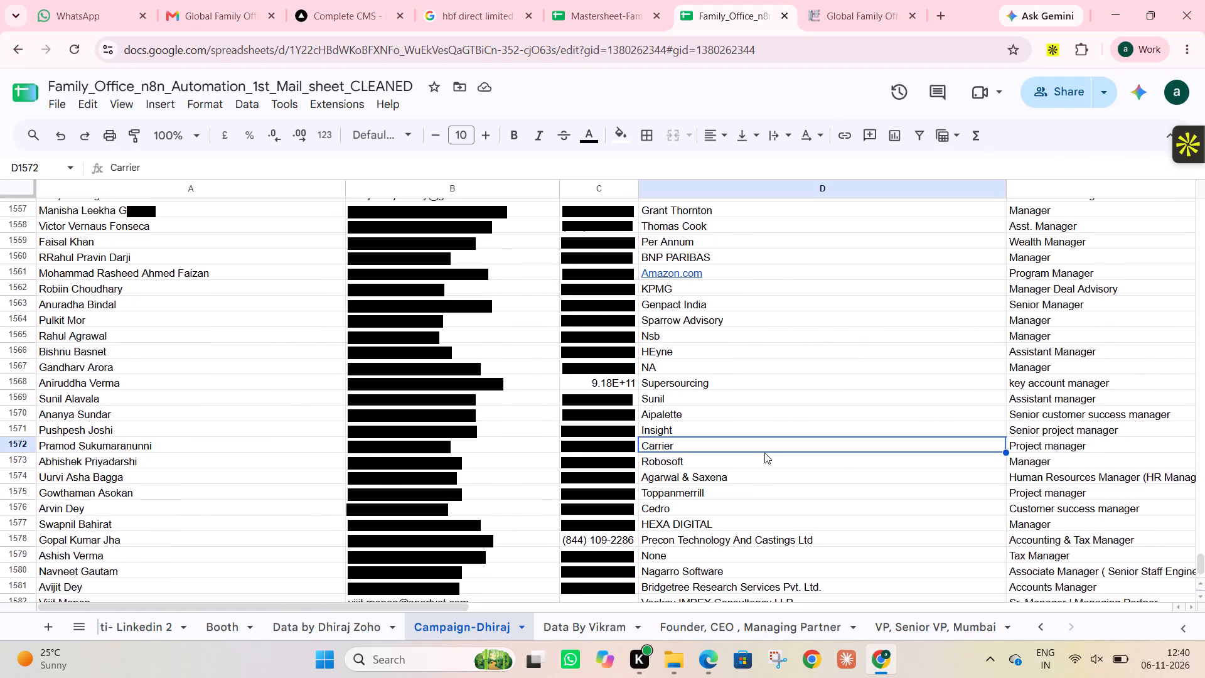
pyautogui.hotkey('ctrl', 'shift', 'Up')
pyautogui.scroll(2, 764, 453)
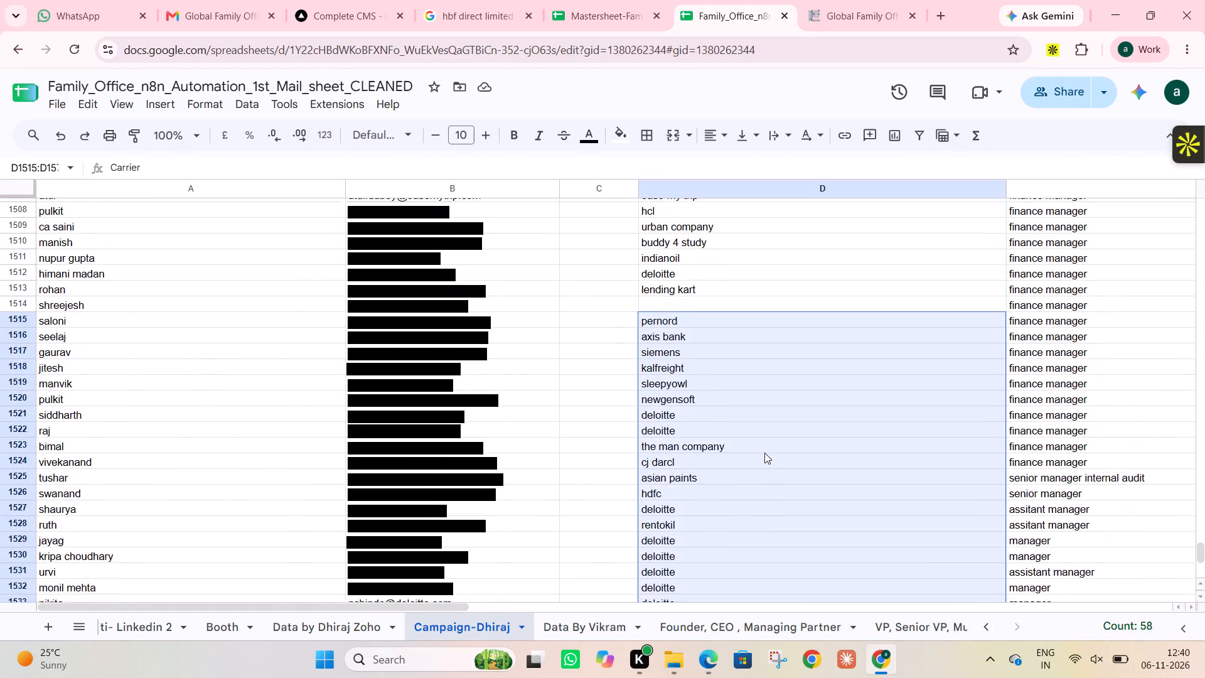
pyautogui.hotkey('ctrl', 'Up')
pyautogui.hotkey('ctrl', 'Up')
pyautogui.hotkey('ctrl', 'Up')
pyautogui.hotkey('ctrl', 'Up')
pyautogui.hotkey('ctrl', 'Up')
pyautogui.hotkey('ctrl', 'Up')
pyautogui.hotkey('ctrl', 'Up')
pyautogui.hotkey('ctrl', 'Up')
pyautogui.hotkey('ctrl', 'Up')
pyautogui.hotkey('ctrl', 'Up')
pyautogui.hotkey('ctrl', 'Up')
pyautogui.hotkey('ctrl', 'Up')
pyautogui.hotkey('ctrl', 'Up')
pyautogui.hotkey('ctrl', 'Up')
pyautogui.hotkey('ctrl', 'Up')
pyautogui.hotkey('ctrl', 'Up')
pyautogui.hotkey('ctrl', 'Up')
pyautogui.hotkey('ctrl', 'Up')
pyautogui.hotkey('ctrl', 'Up')
pyautogui.hotkey('ctrl', 'Up')
pyautogui.hotkey('ctrl', 'Up')
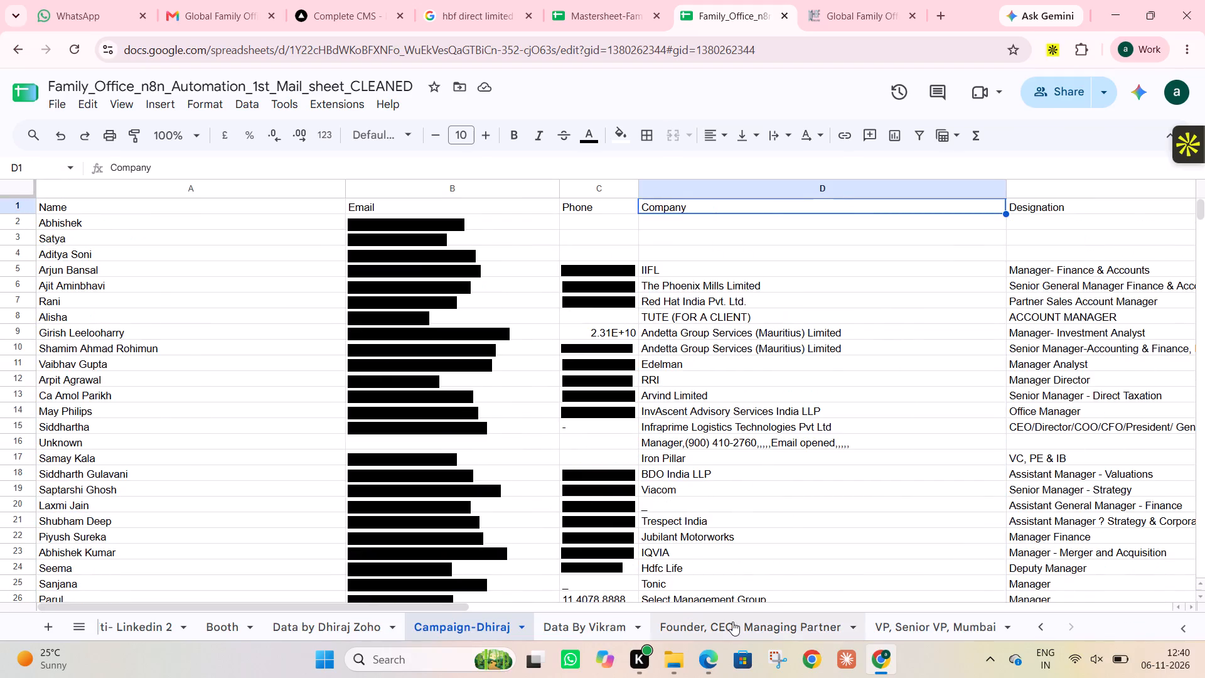
pyautogui.scroll(-1, 650, 518)
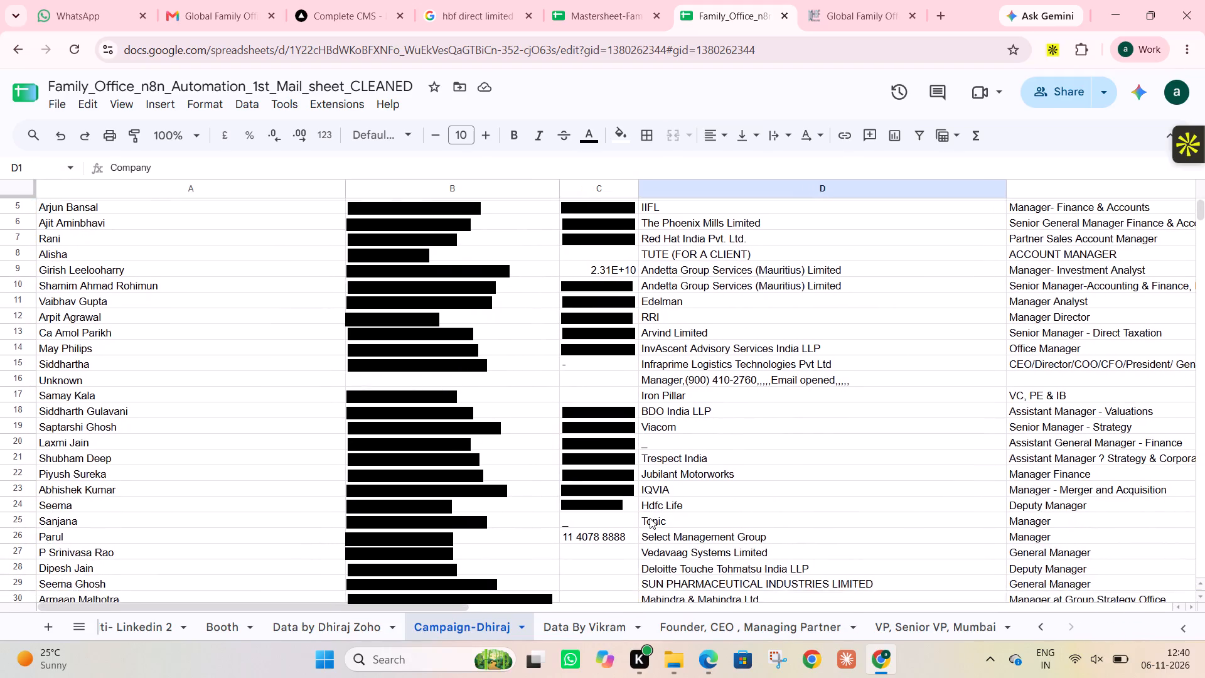
pyautogui.scroll(-1, 650, 518)
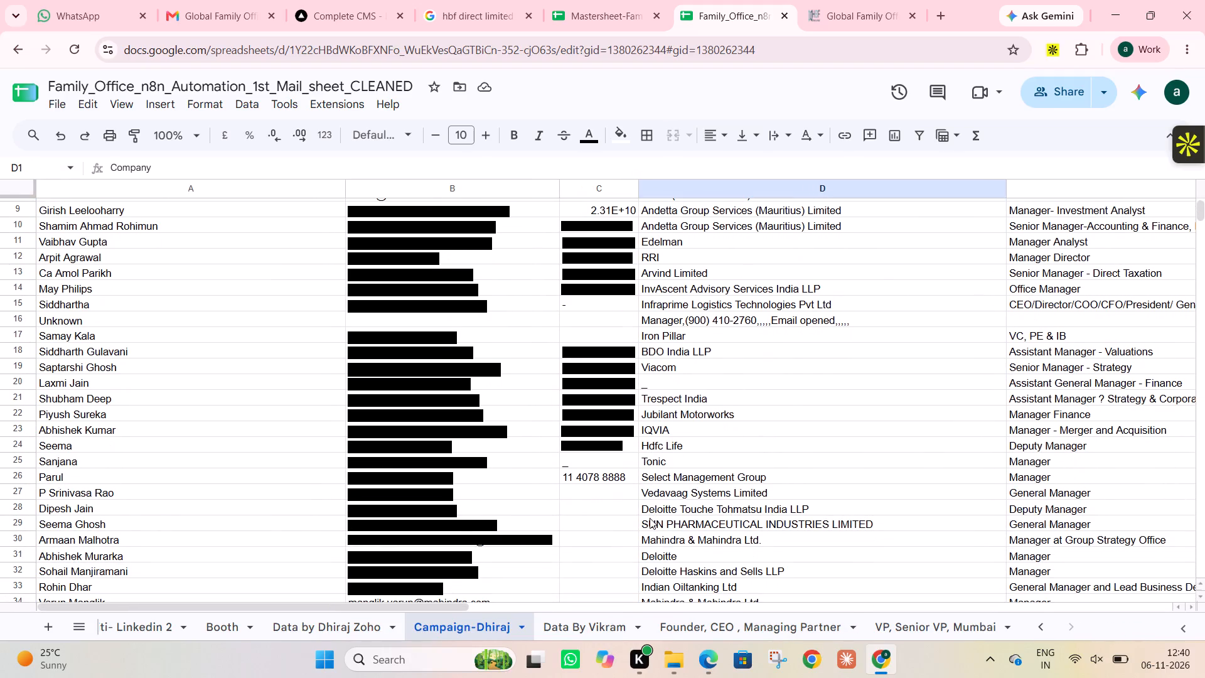
pyautogui.scroll(2, 650, 518)
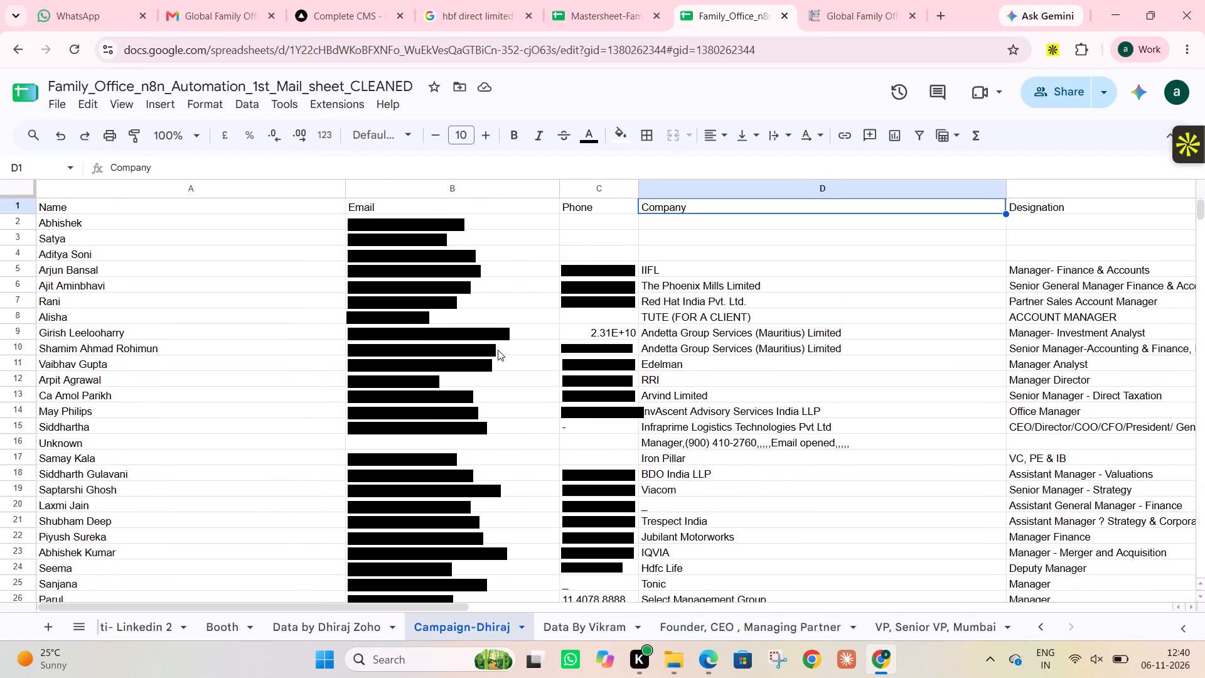
pyautogui.hscroll(-6, 498, 350)
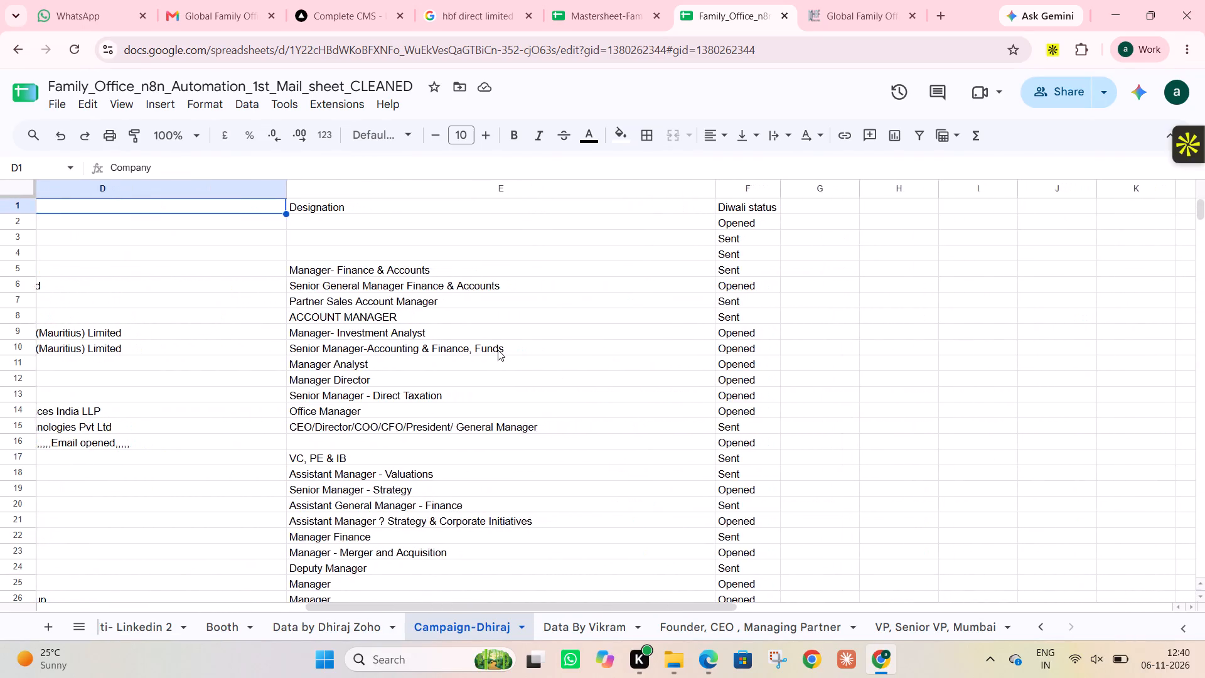
pyautogui.hscroll(5, 498, 350)
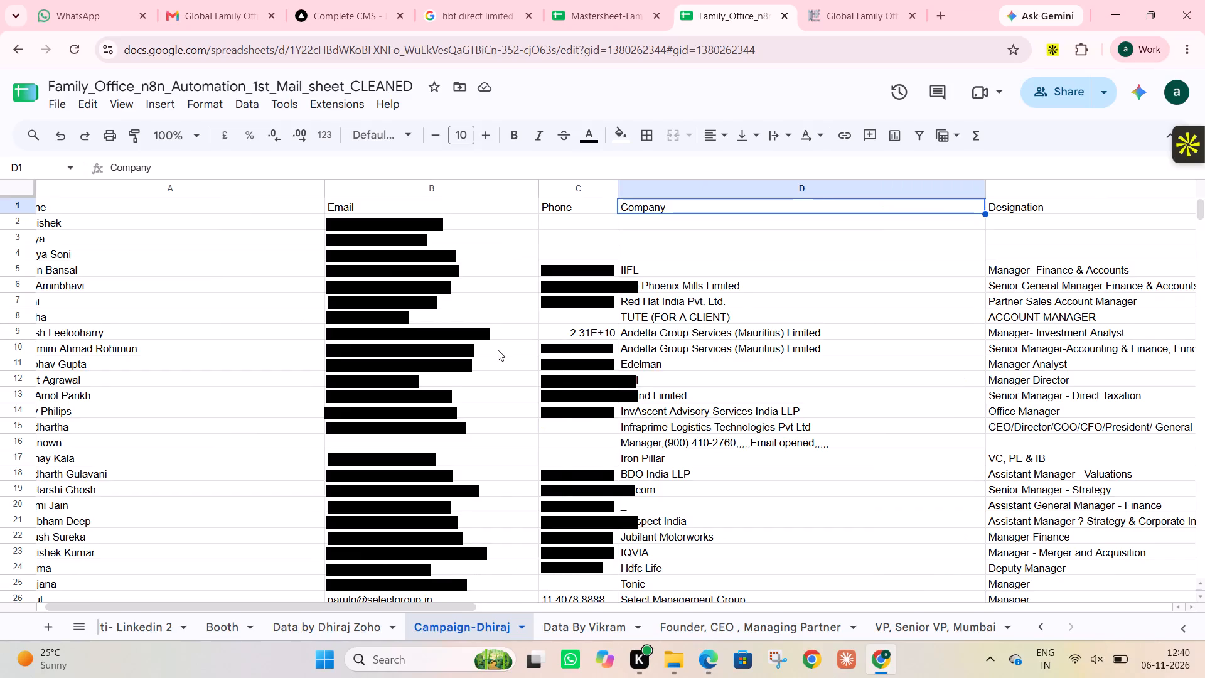
# Search the Campaign-Dhiraj sheet for "preeti" and go to the next match.
pyautogui.hotkey('ctrl', 'f')
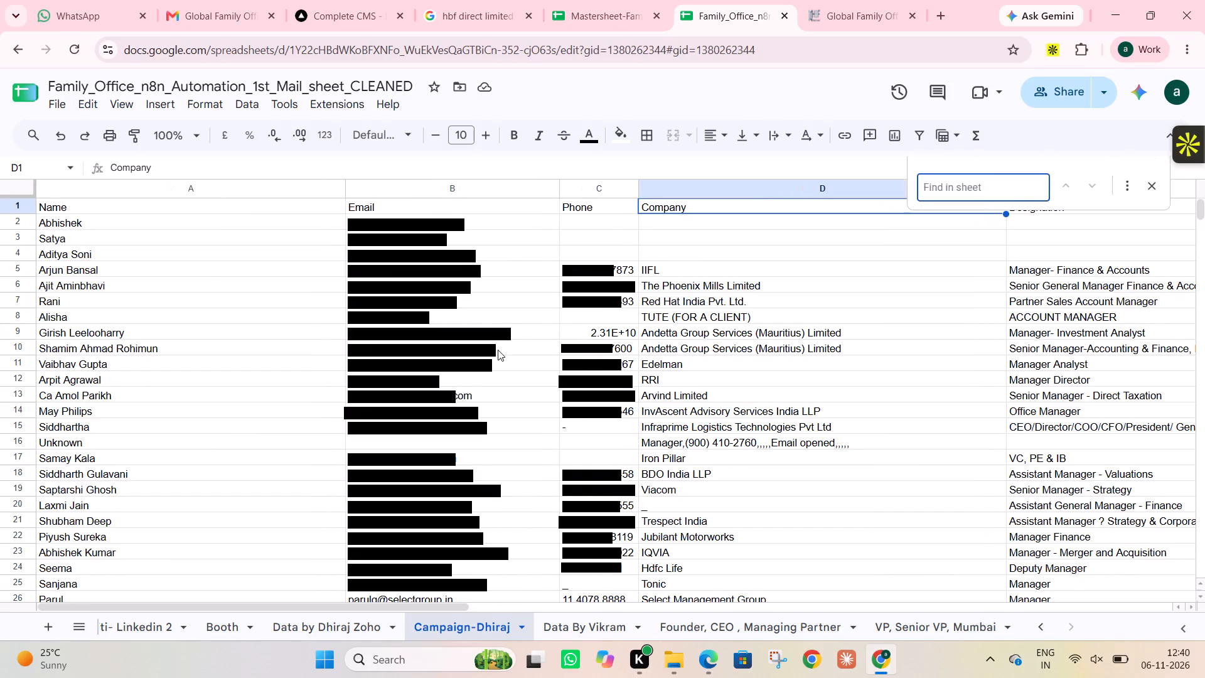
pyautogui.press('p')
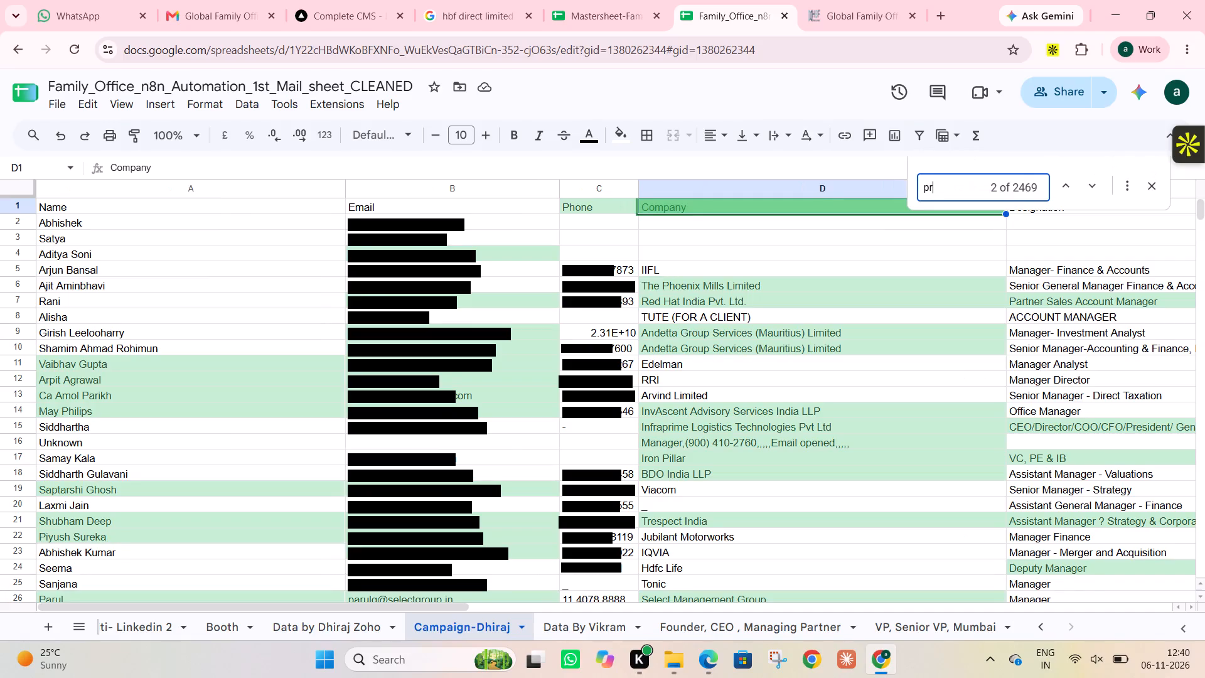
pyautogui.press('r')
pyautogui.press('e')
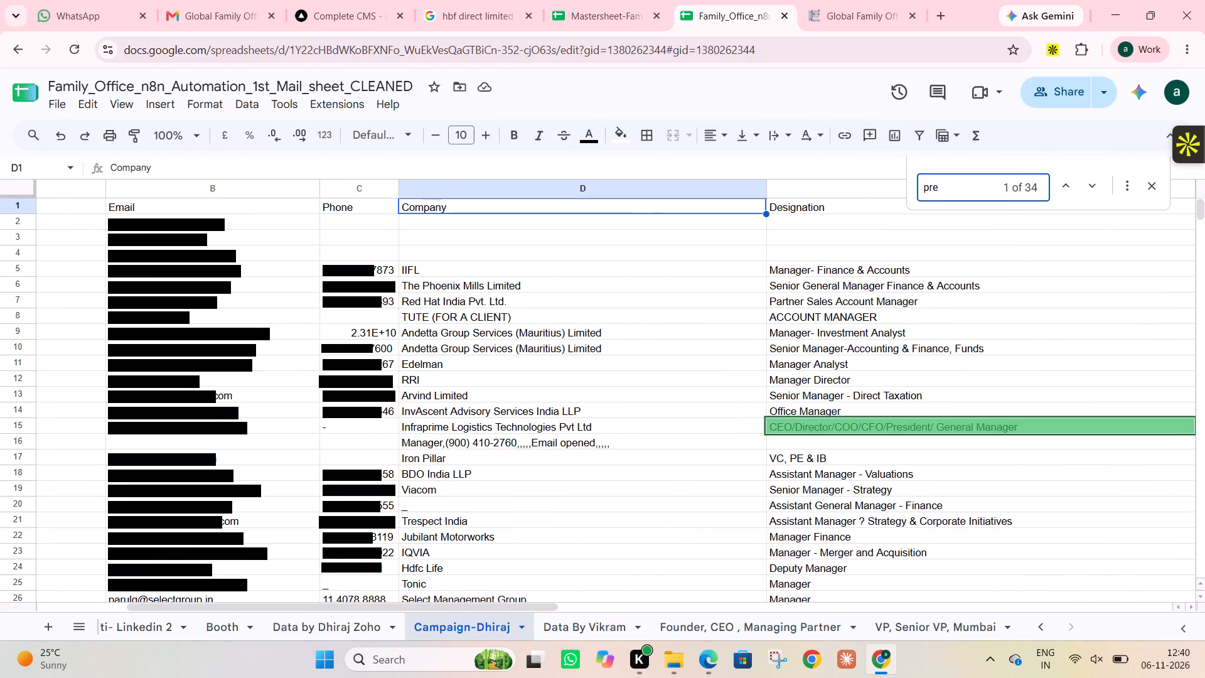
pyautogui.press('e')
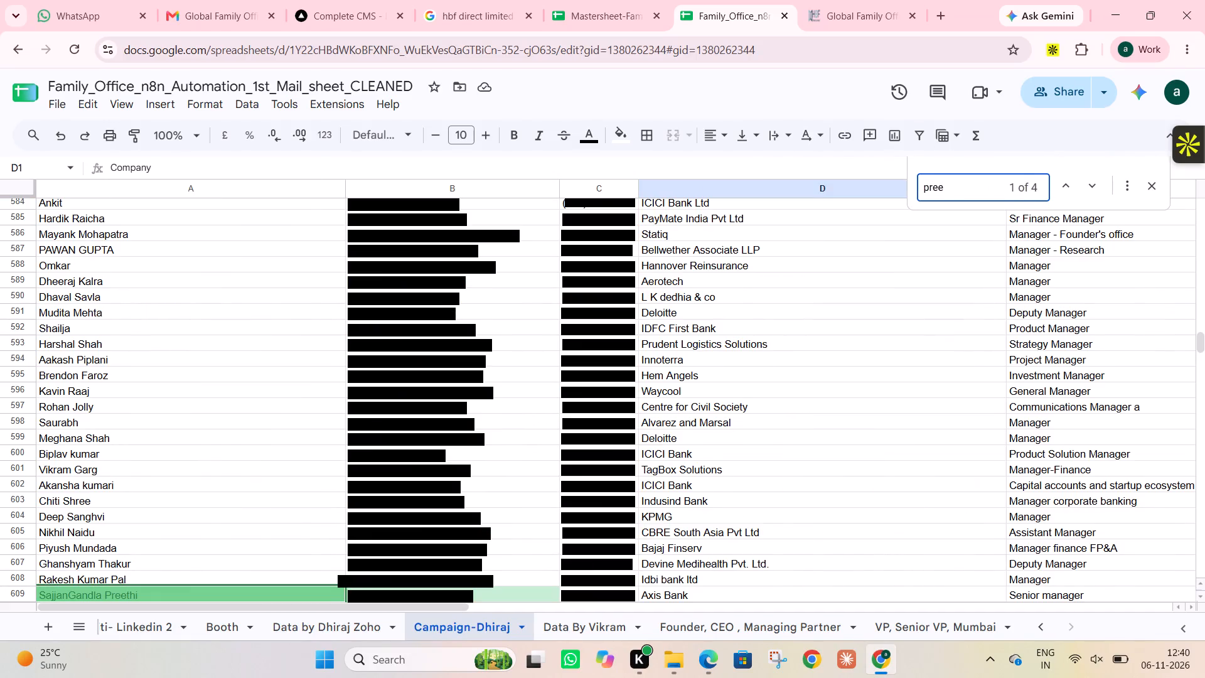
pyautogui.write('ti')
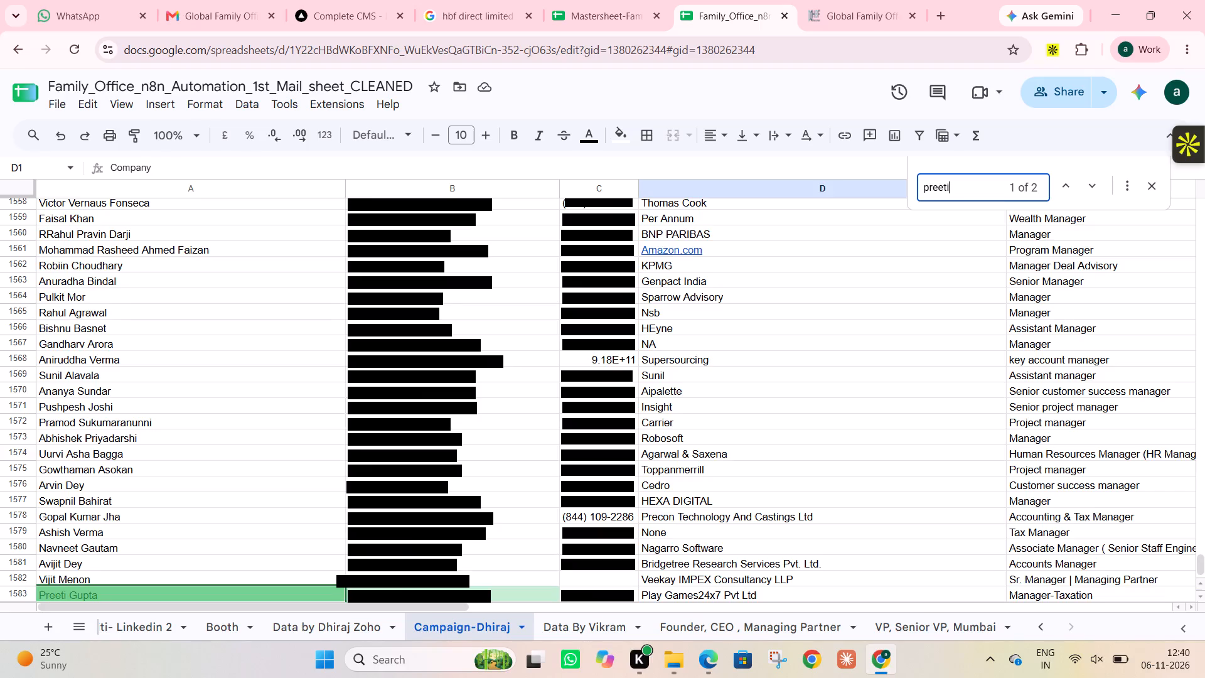
pyautogui.click(1093, 191)
pyautogui.scroll(-1, 1087, 196)
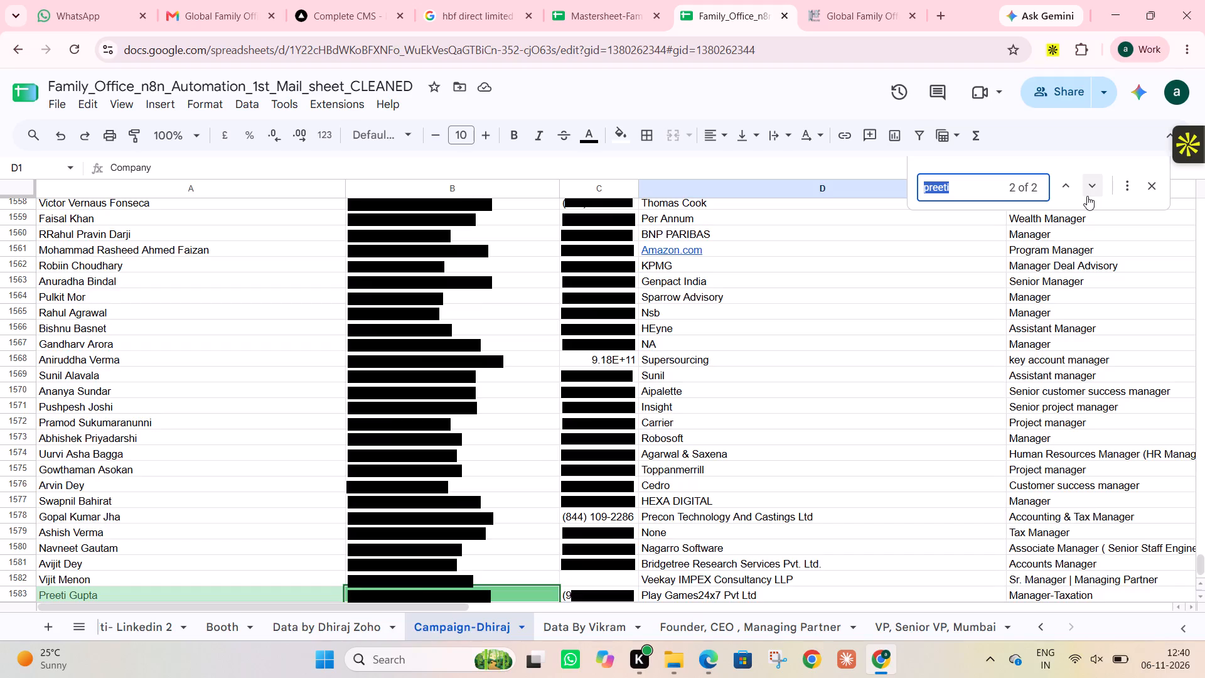
# In the CRM's Linkedin-family-office-leads-v2 campaign, set the status filter to all statuses and search the leads for "pree".
pyautogui.click(299, 0)
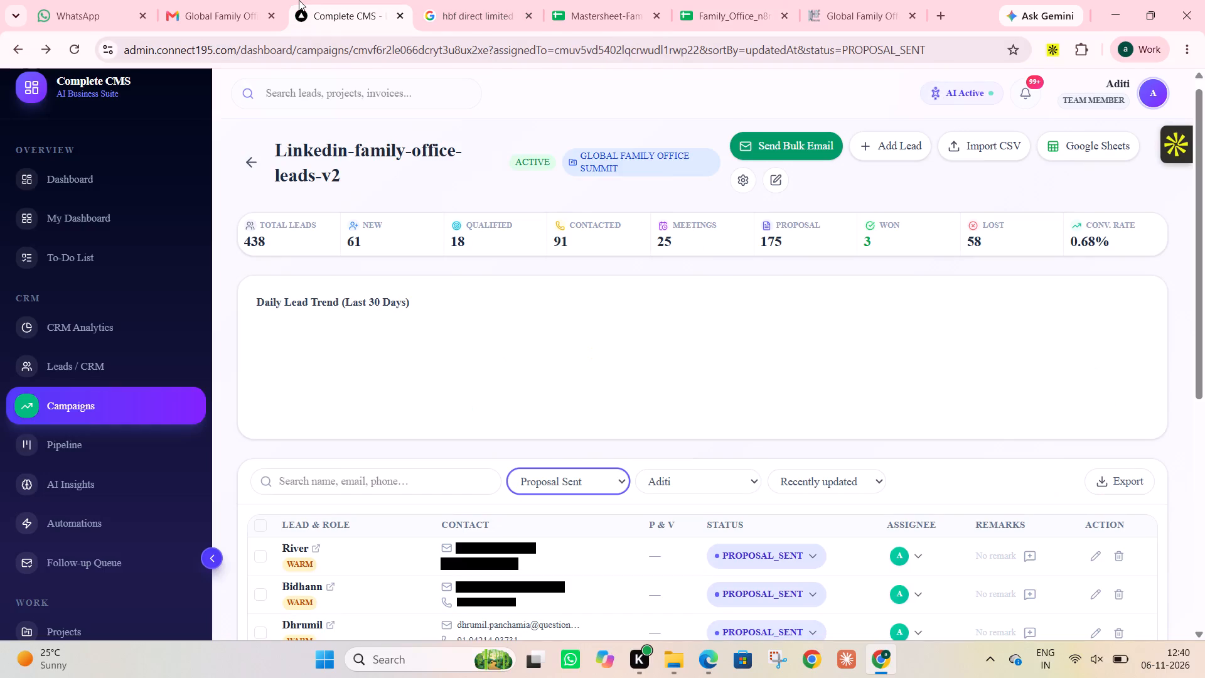
pyautogui.scroll(-1, 378, 405)
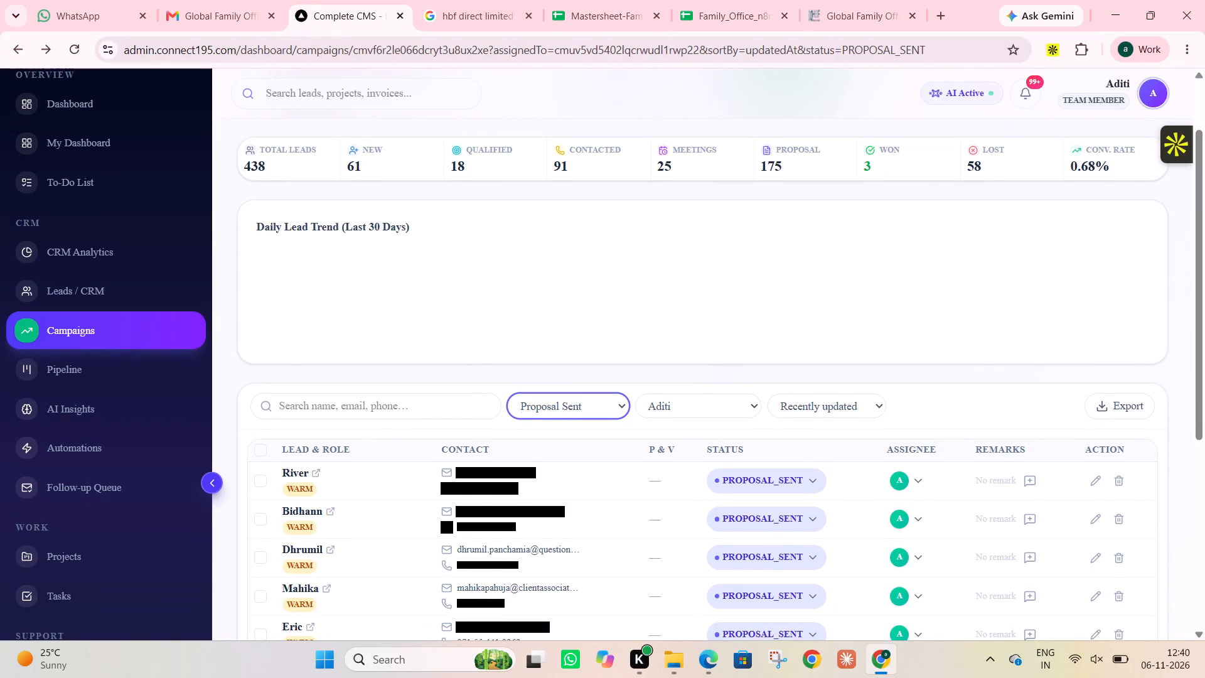
pyautogui.click(558, 407)
pyautogui.click(545, 427)
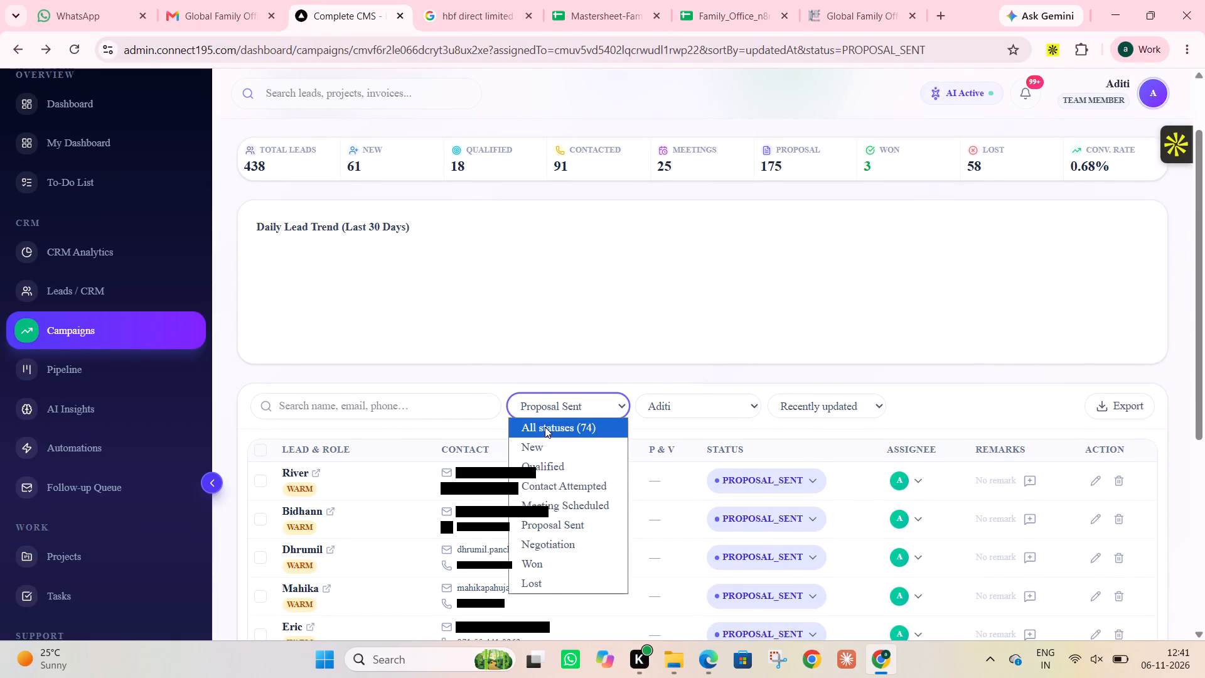
pyautogui.click(349, 409)
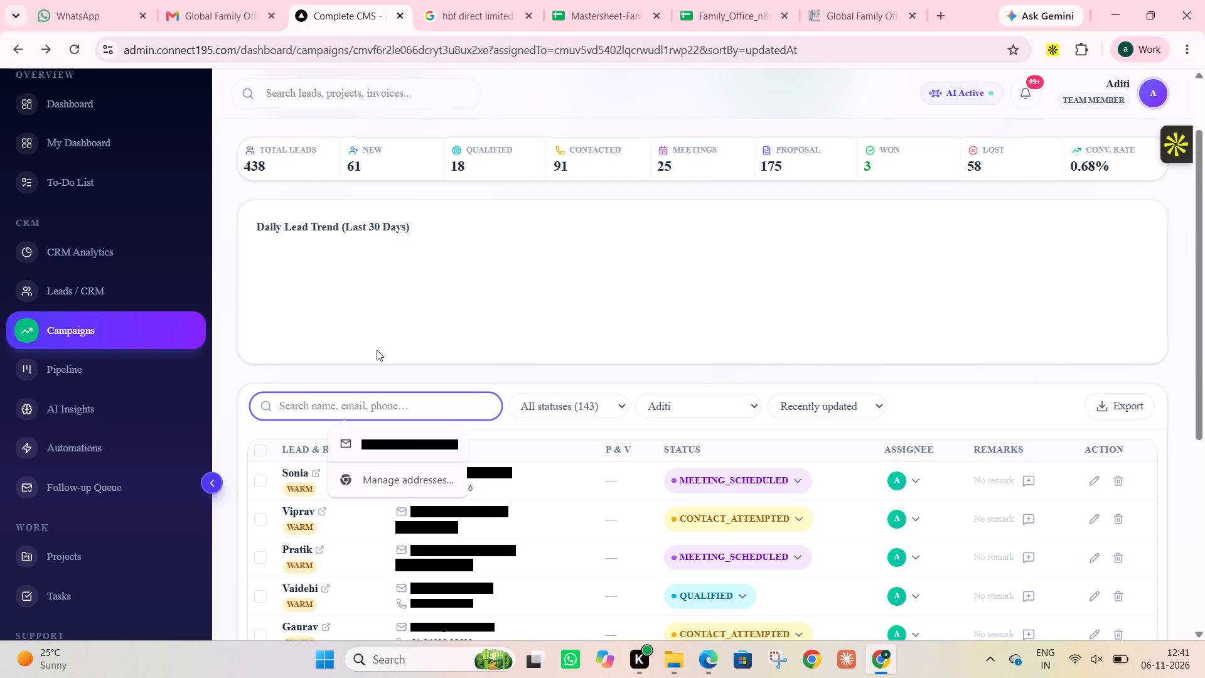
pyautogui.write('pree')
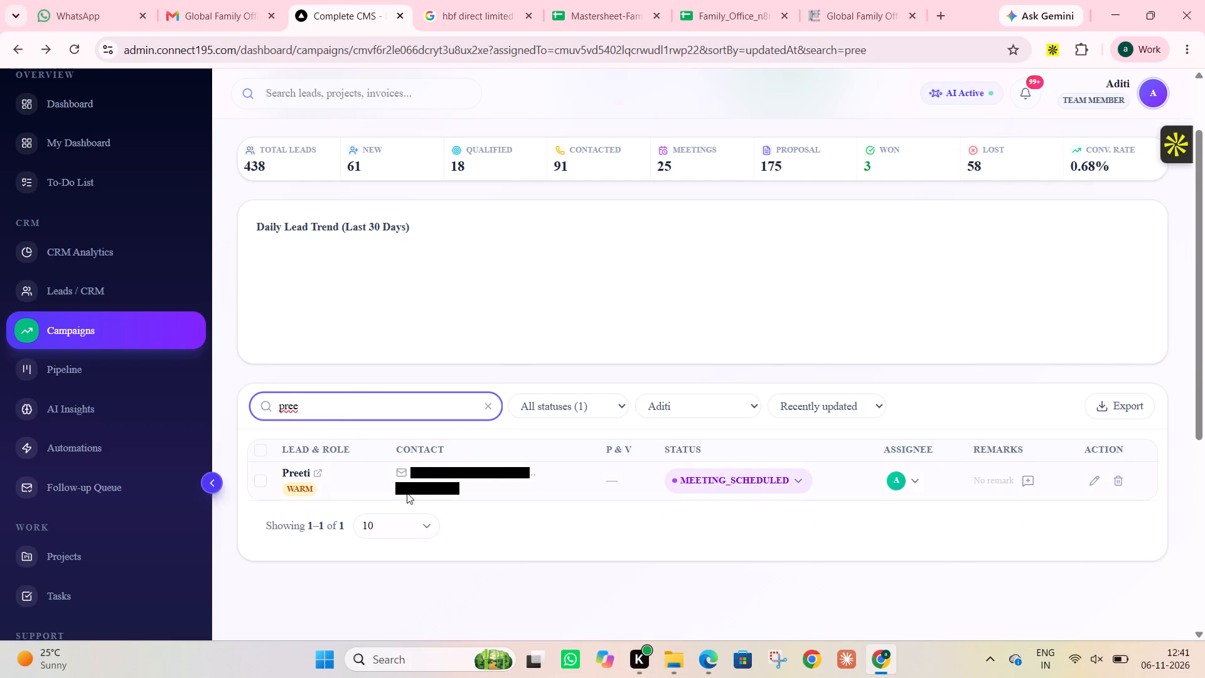
# Open Preeti's lead record and review its details, activity timeline and discussion notes.
pyautogui.click(316, 476)
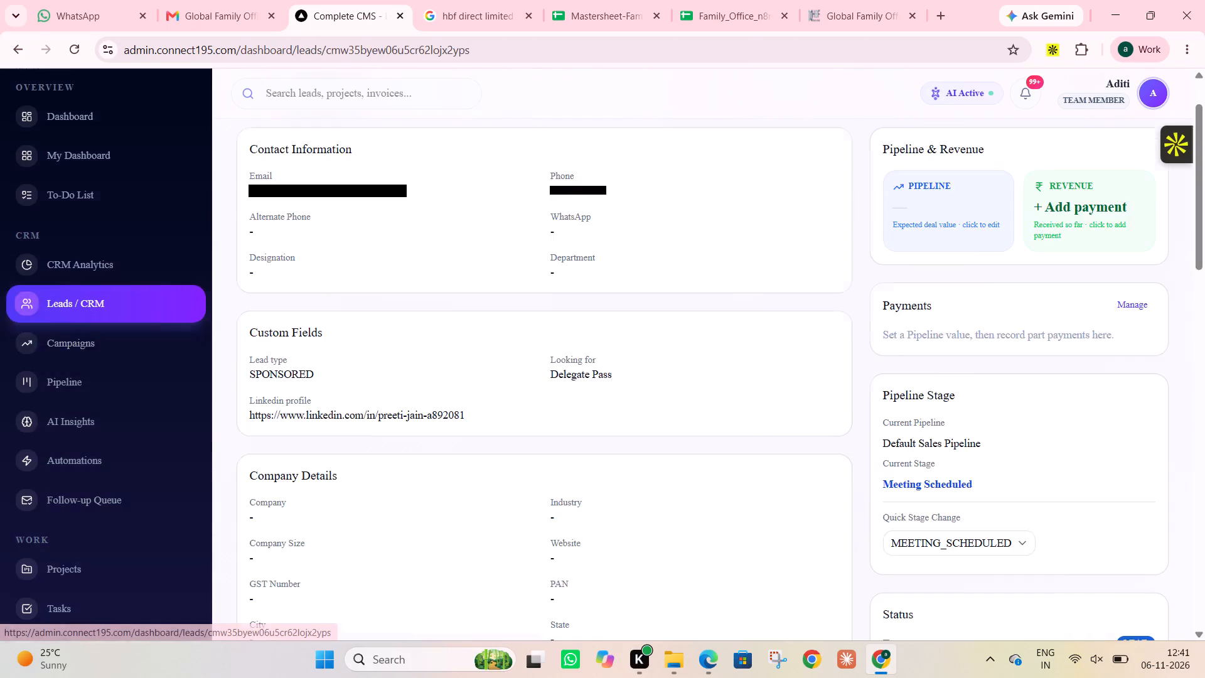
pyautogui.scroll(-7, 316, 476)
pyautogui.scroll(1, 316, 476)
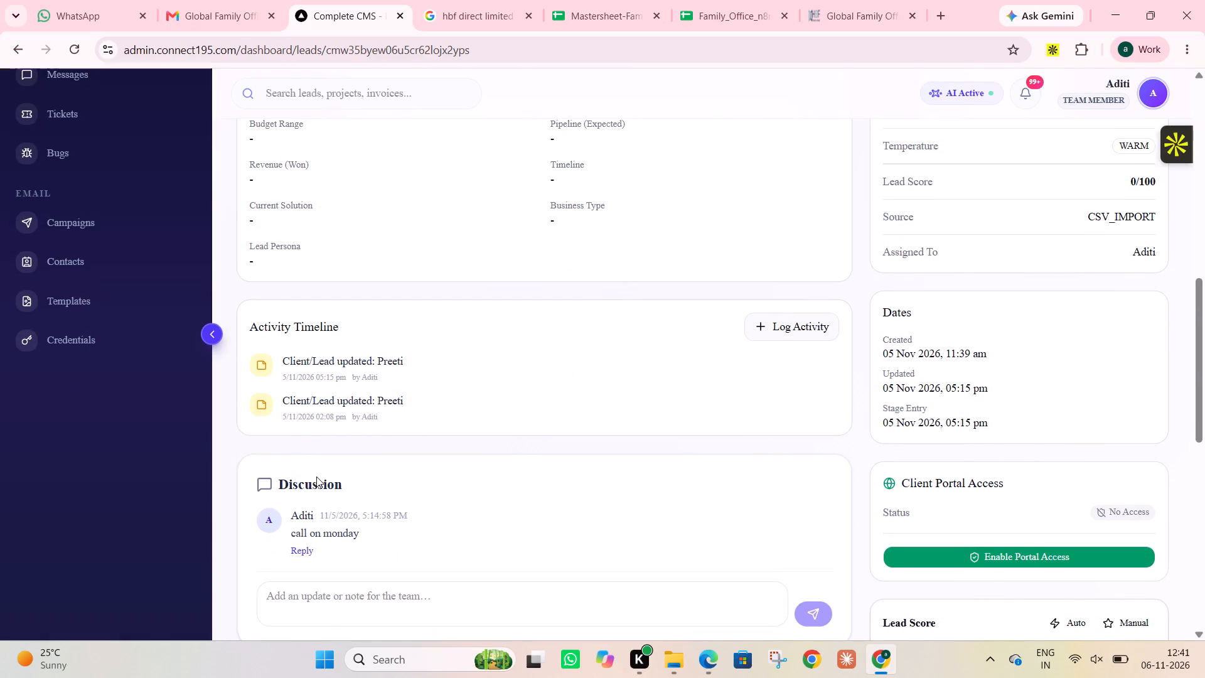
pyautogui.scroll(3, 316, 476)
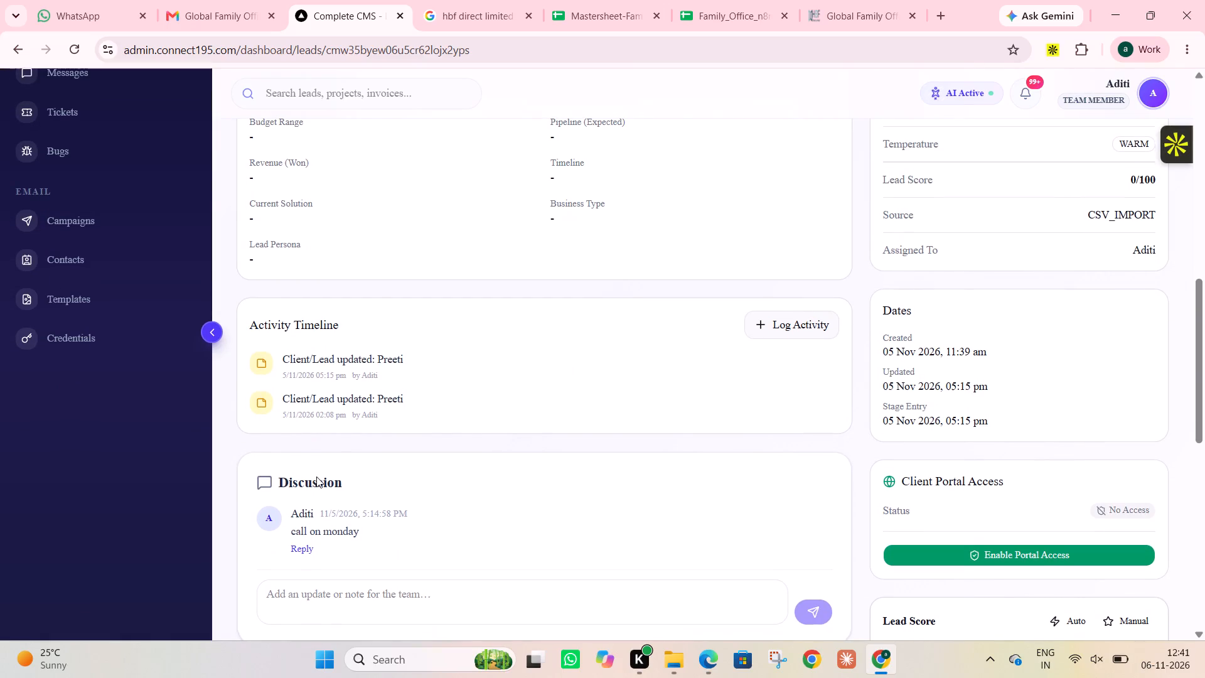
pyautogui.scroll(4, 316, 476)
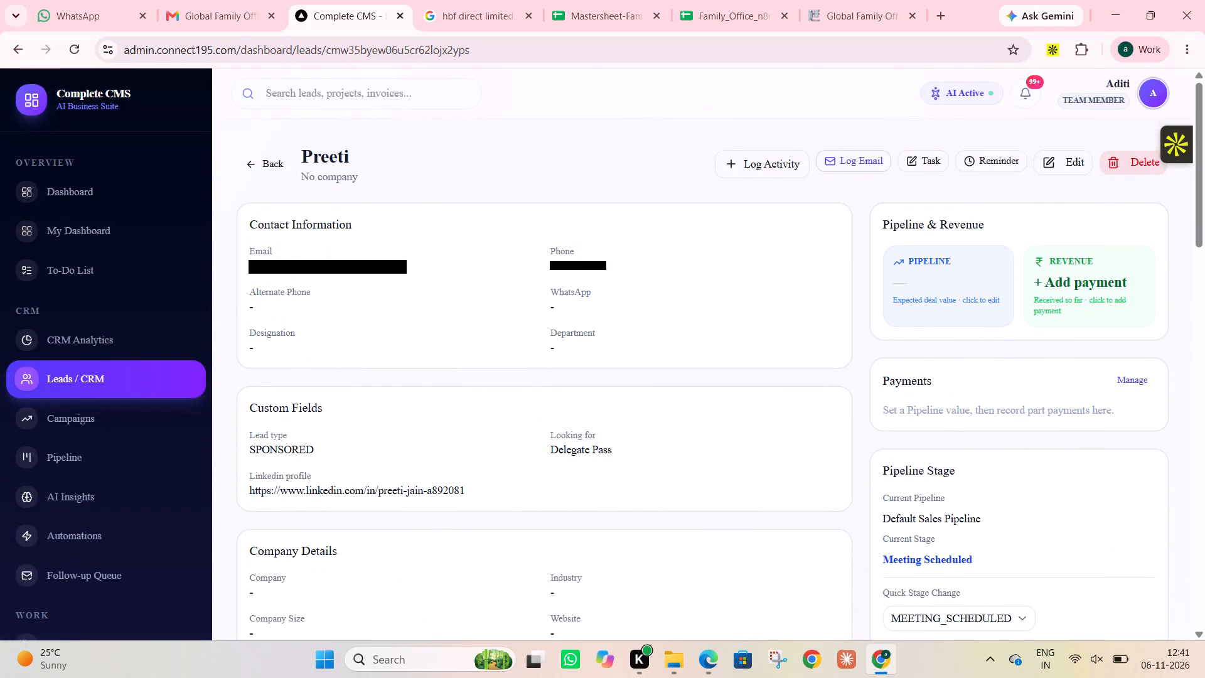
# Copy the LinkedIn profile address from Preeti's custom fields and open it in a new browser tab.
pyautogui.moveTo(249, 489); pyautogui.dragTo(463, 487)
pyautogui.hotkey('ctrl', 'c')
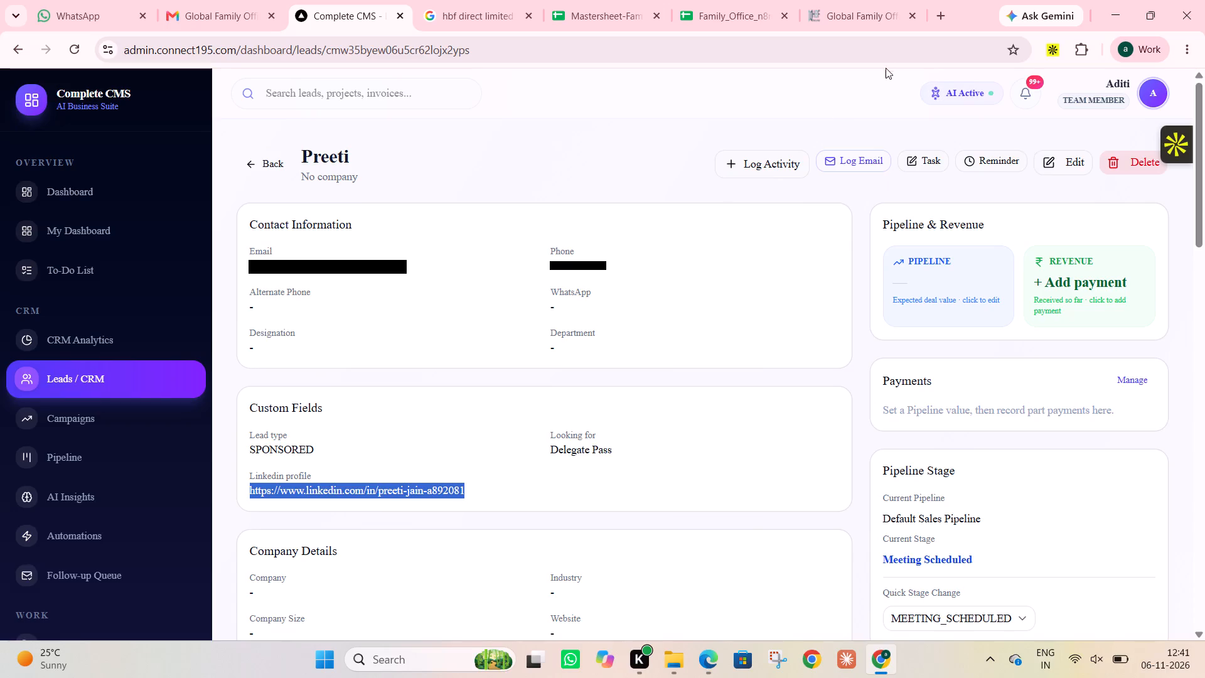
pyautogui.click(936, 16)
pyautogui.hotkey('ctrl', 'v')
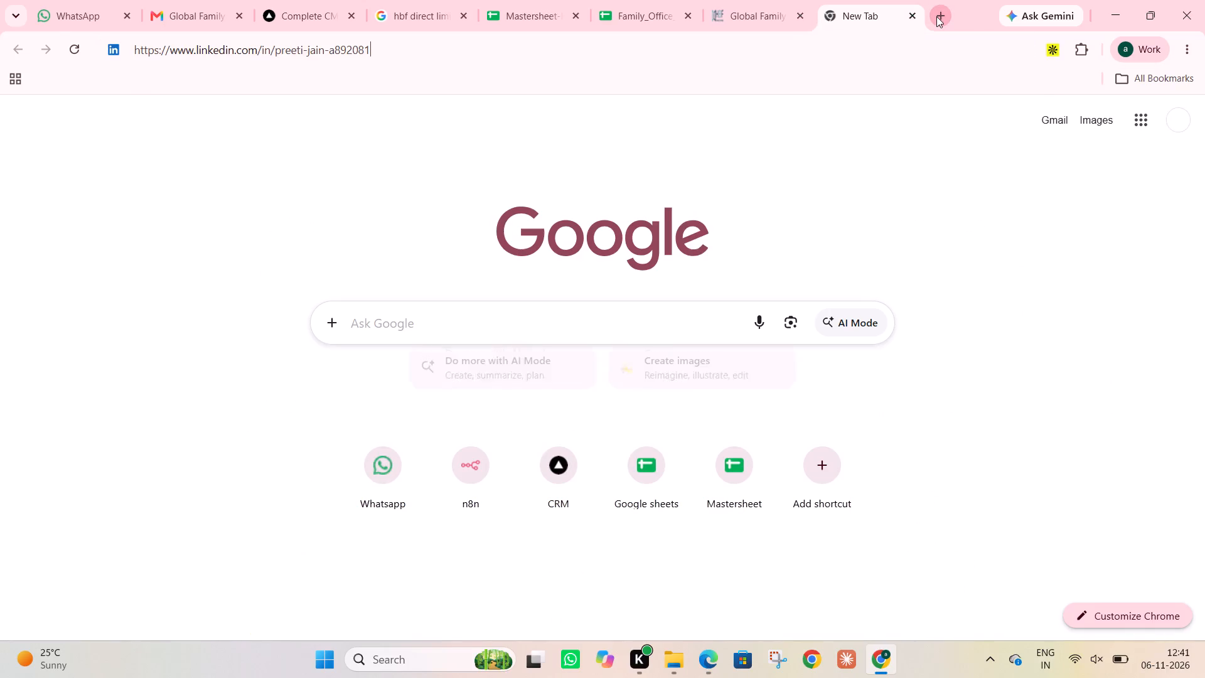
pyautogui.press('Return')
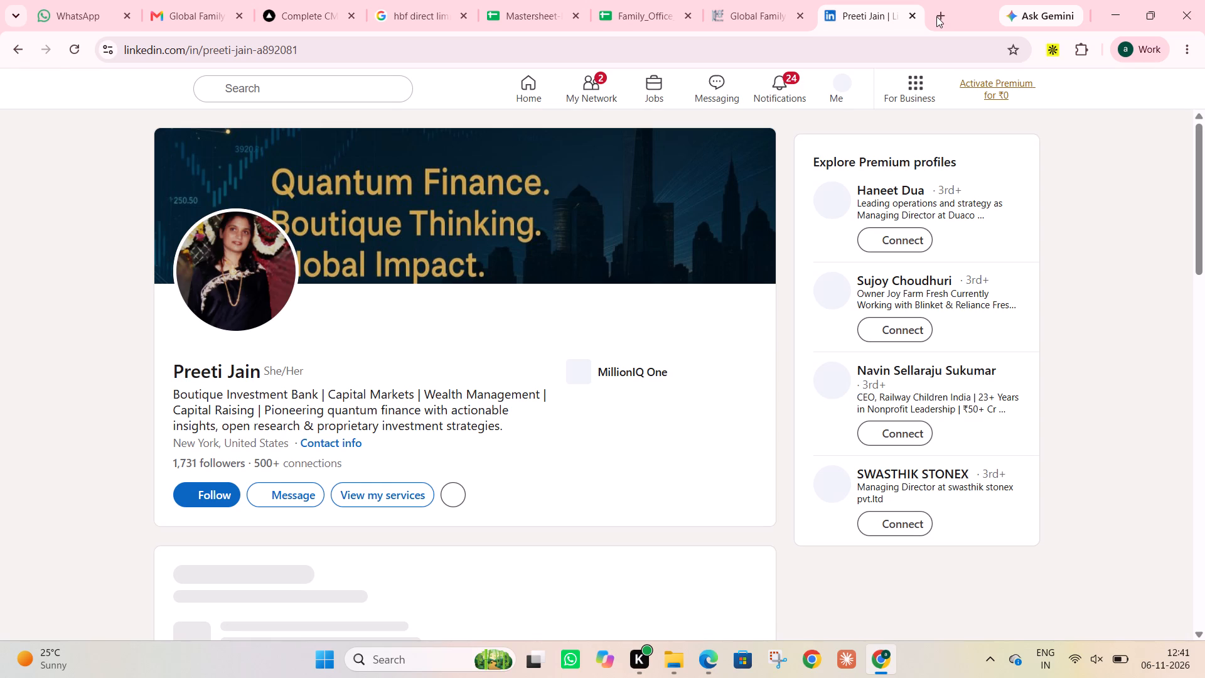
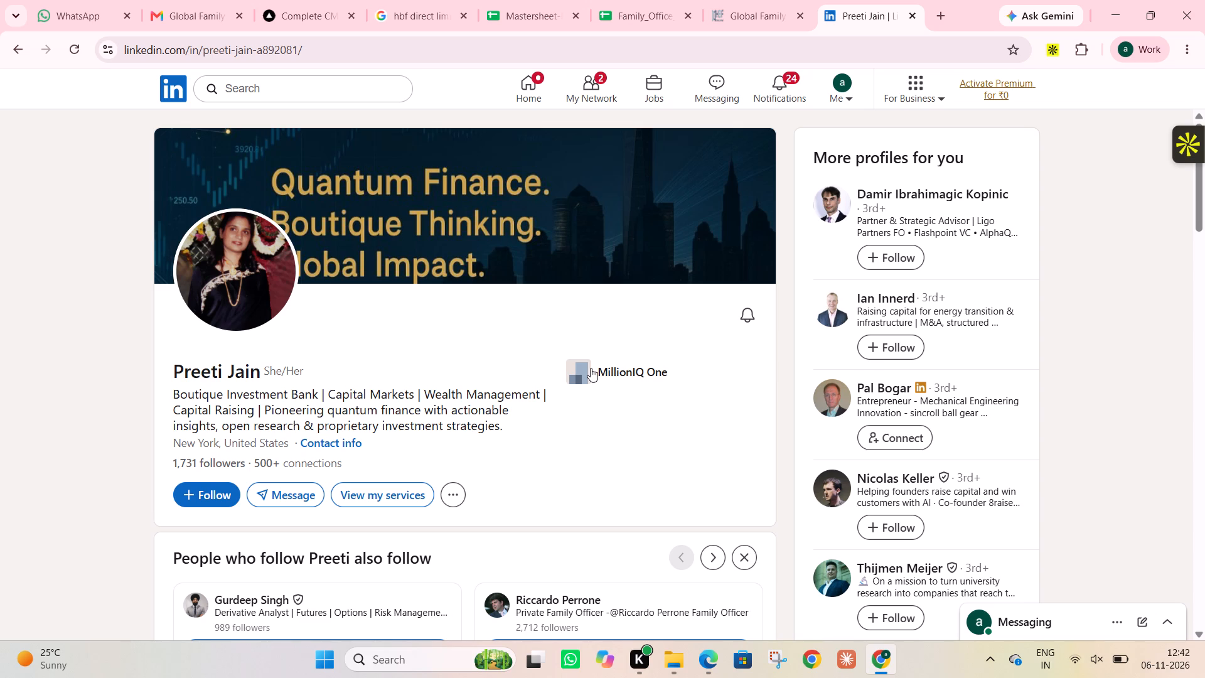
# Select the company name MillionIQ on the lead's LinkedIn profile.
pyautogui.moveTo(591, 368); pyautogui.dragTo(638, 374)
# Copy the company name MillionIQ One from the lead's LinkedIn profile and search the web for it in a new browser tab.
pyautogui.moveTo(638, 374); pyautogui.dragTo(673, 375)
pyautogui.scroll(1, 673, 375)
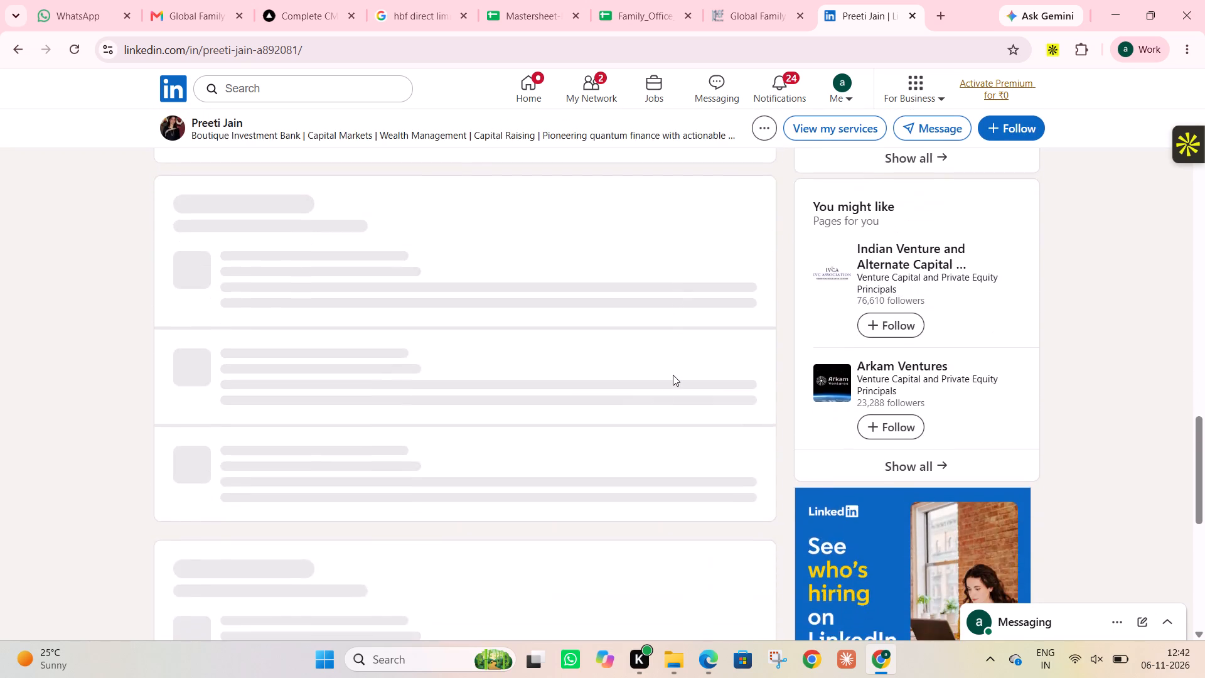
pyautogui.scroll(12, 673, 375)
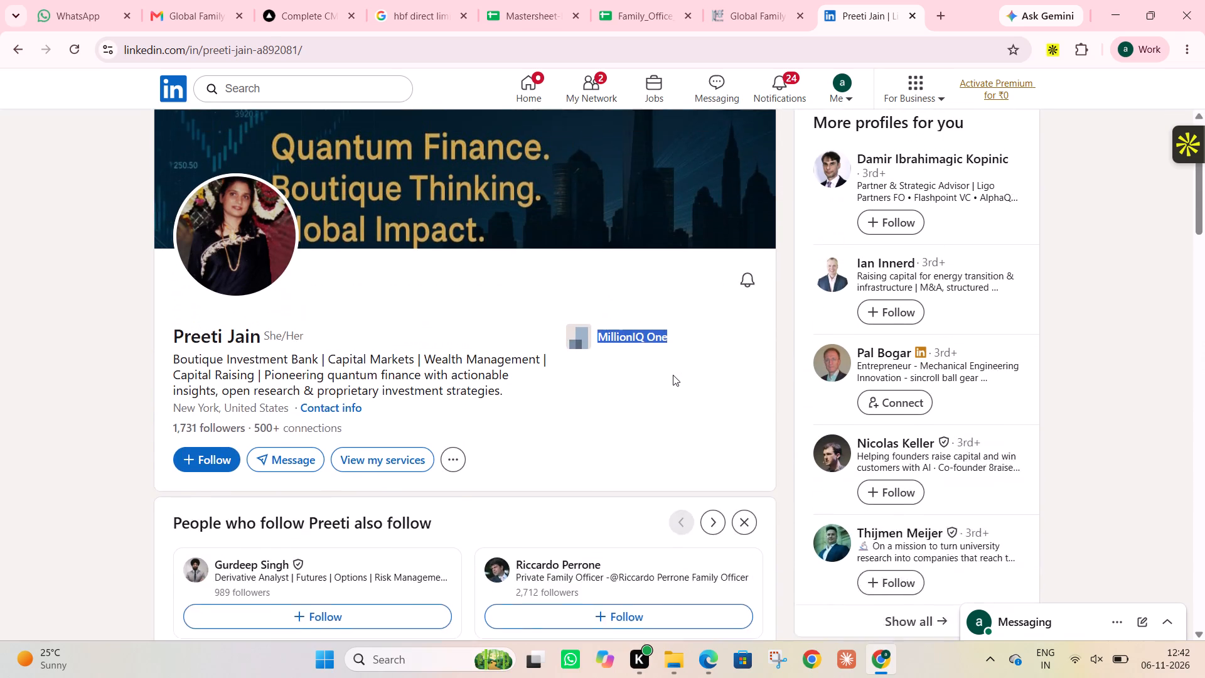
pyautogui.hotkey('ctrl', 'c')
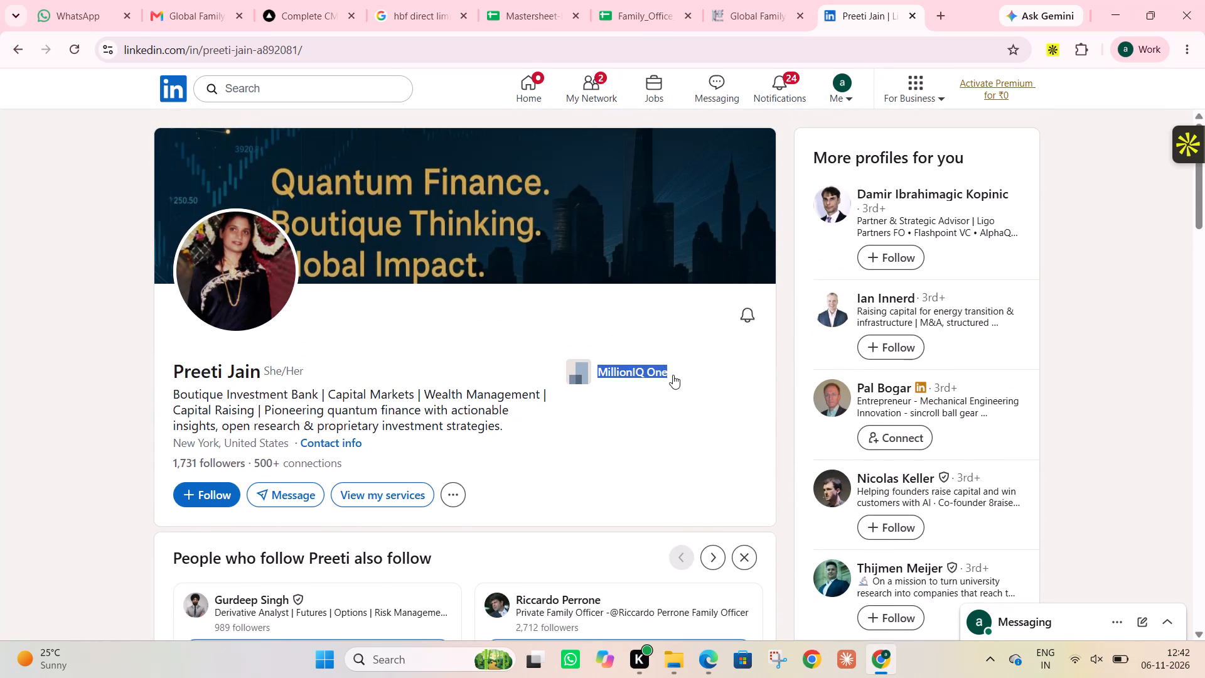
pyautogui.click(940, 18)
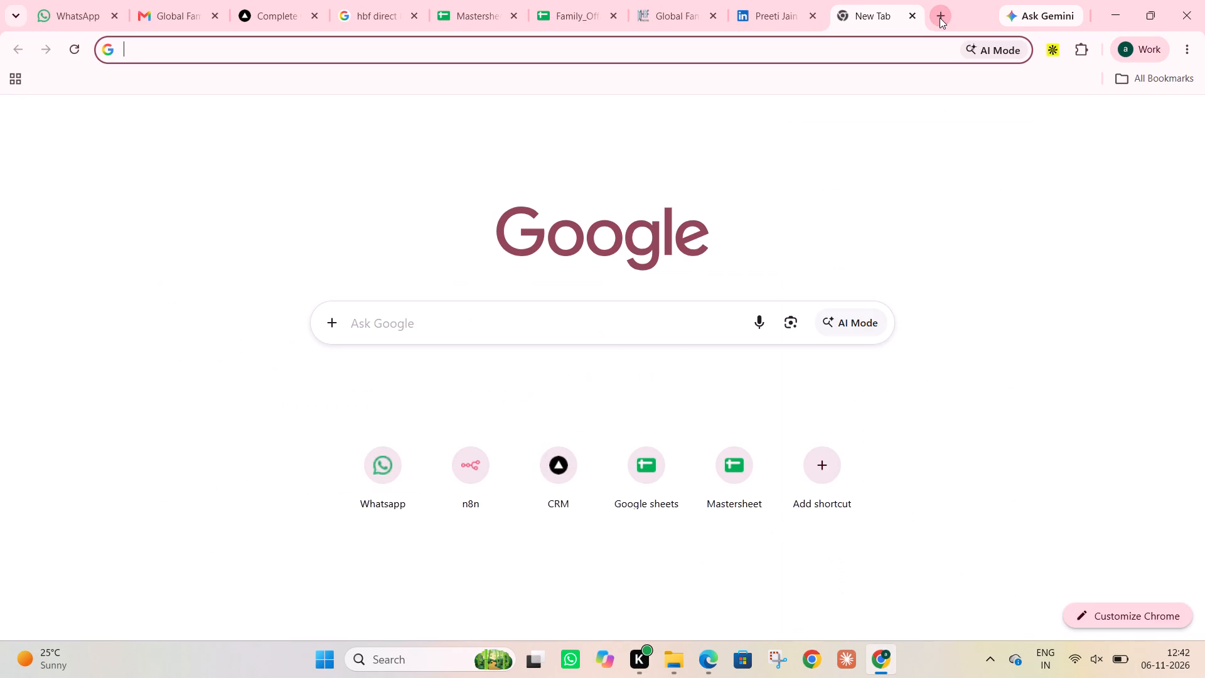
pyautogui.hotkey('ctrl', 'v')
pyautogui.press('Return')
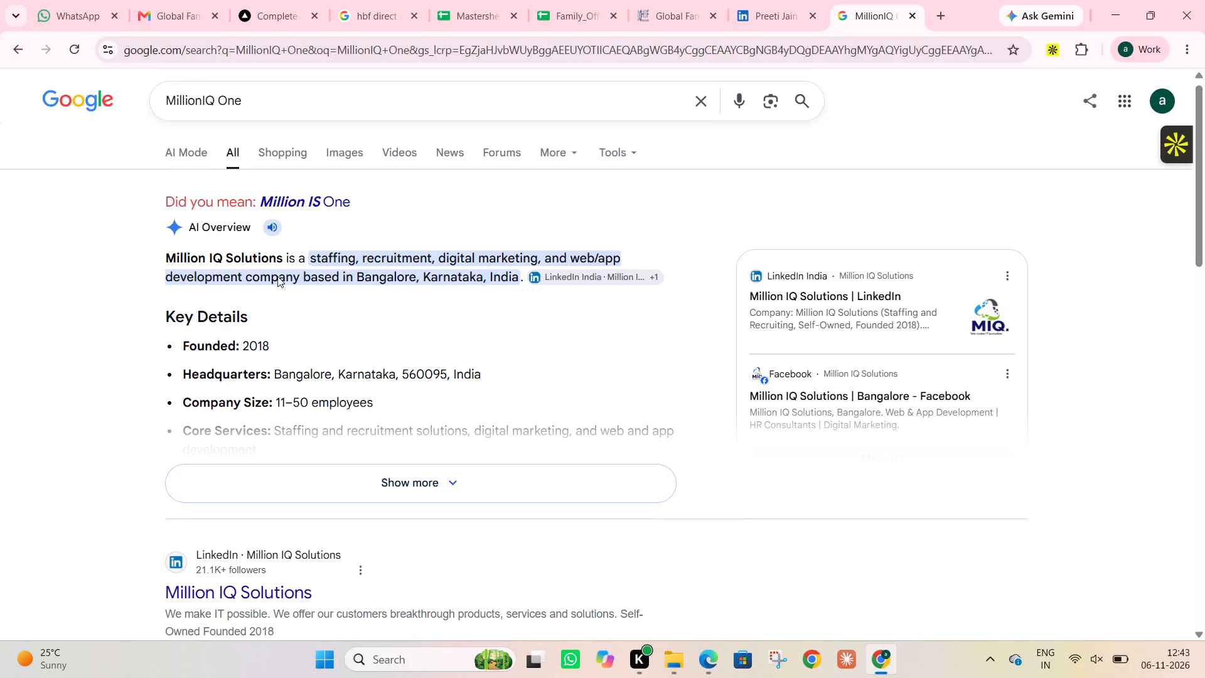
# Return to Preeti's lead record in the CRM.
pyautogui.click(291, 21)
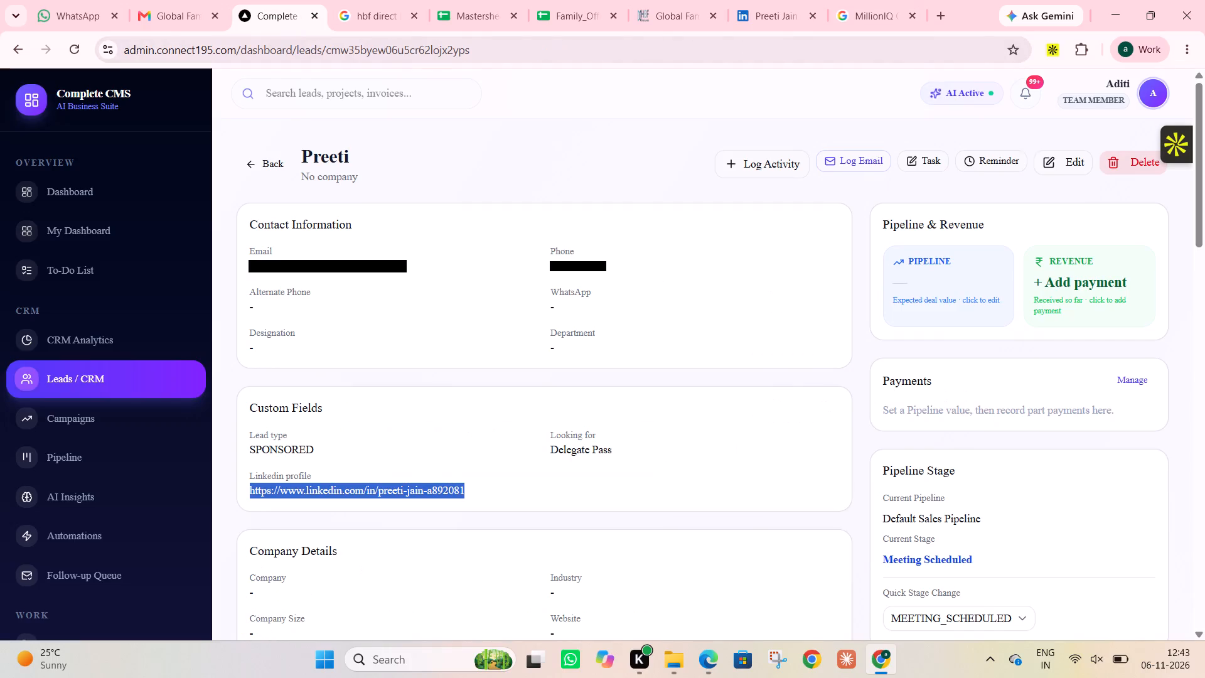
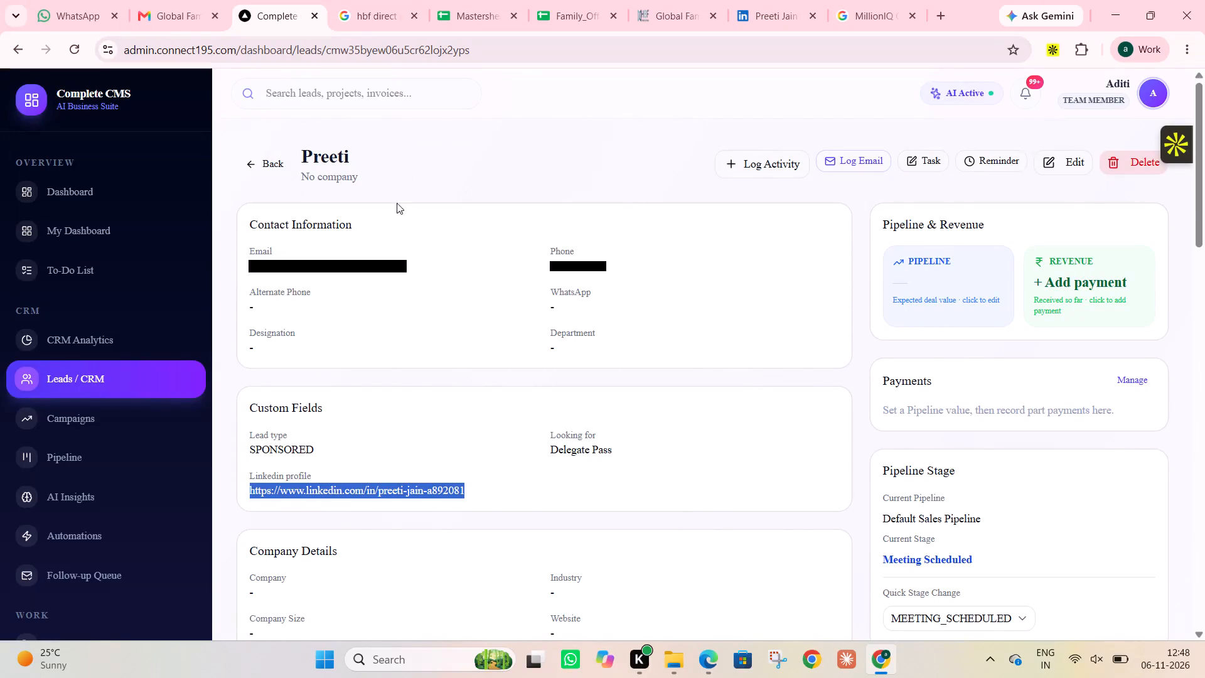
# Return to the campaign's lead list, filter it to Lost status and clear the name search.
pyautogui.click(244, 167)
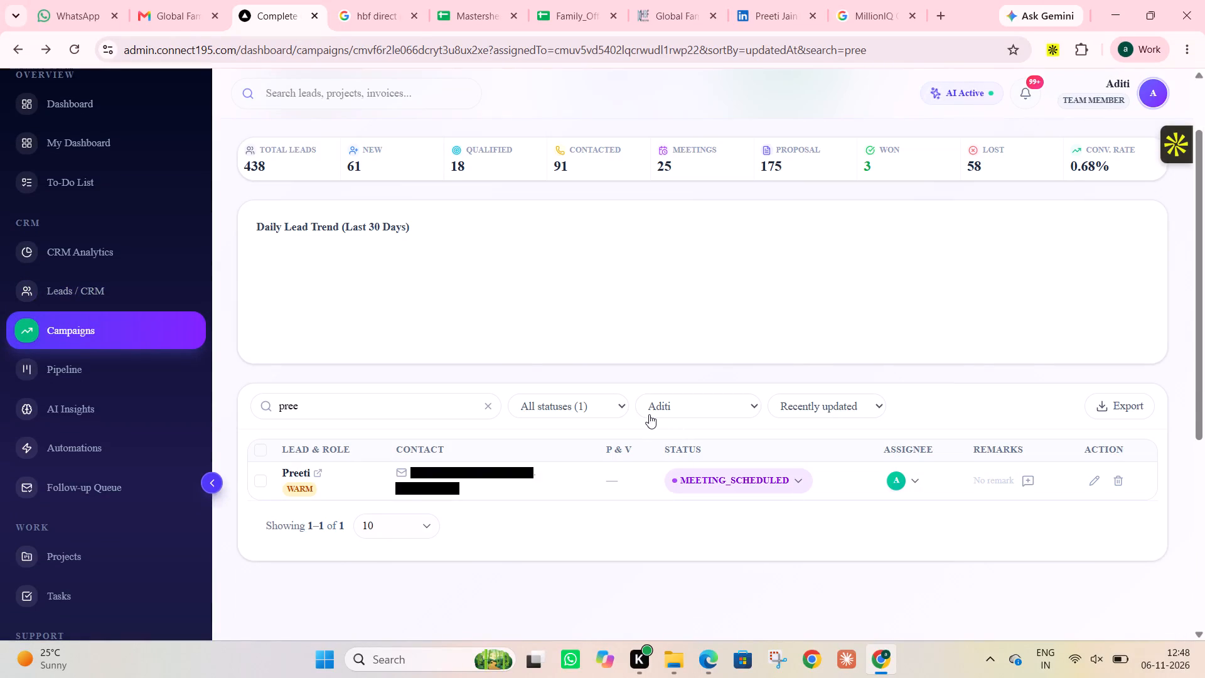
pyautogui.click(596, 412)
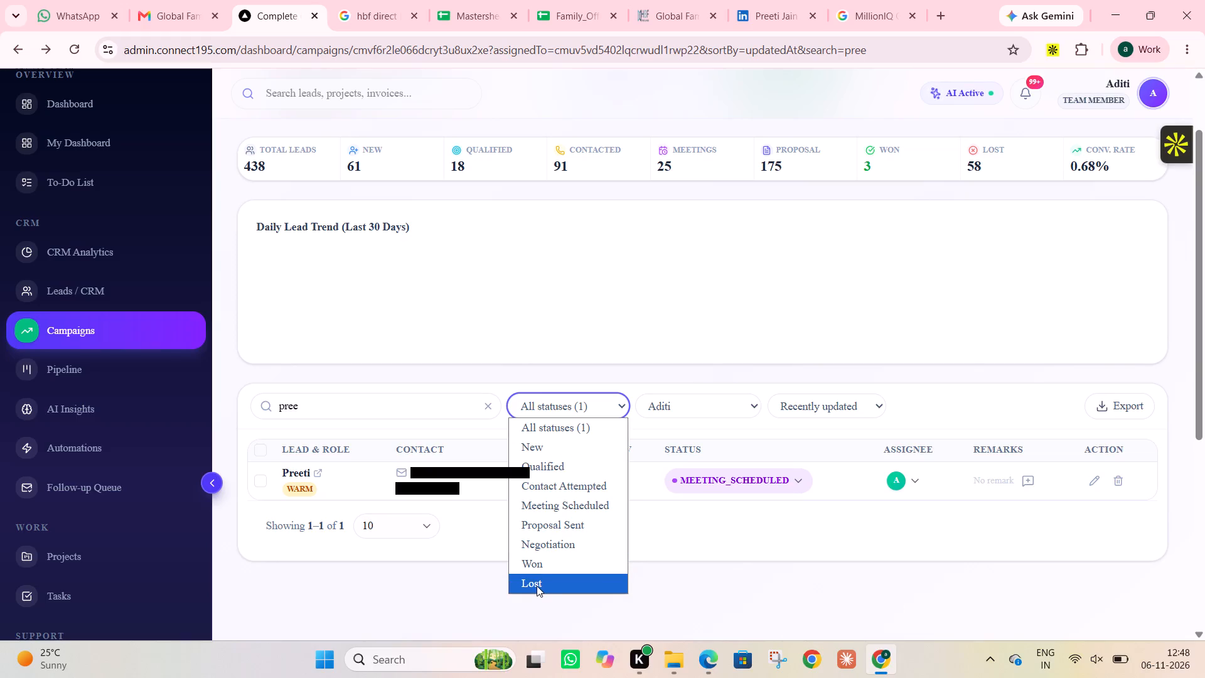
pyautogui.click(537, 586)
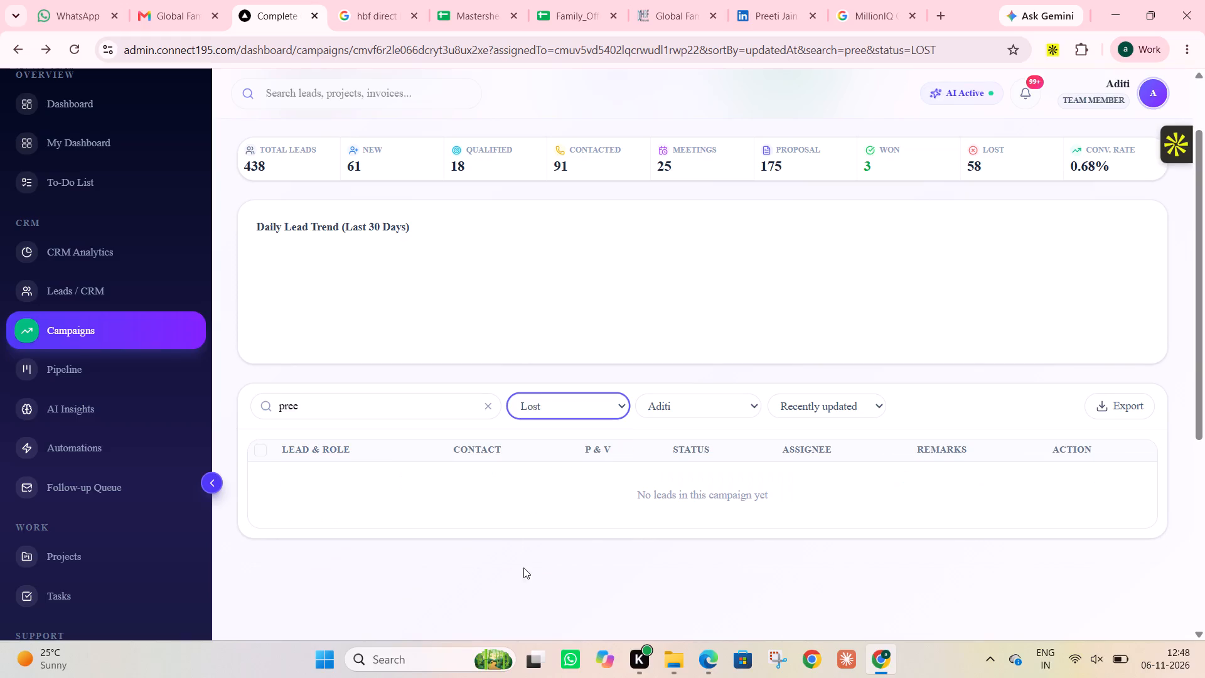
pyautogui.scroll(-1, 522, 498)
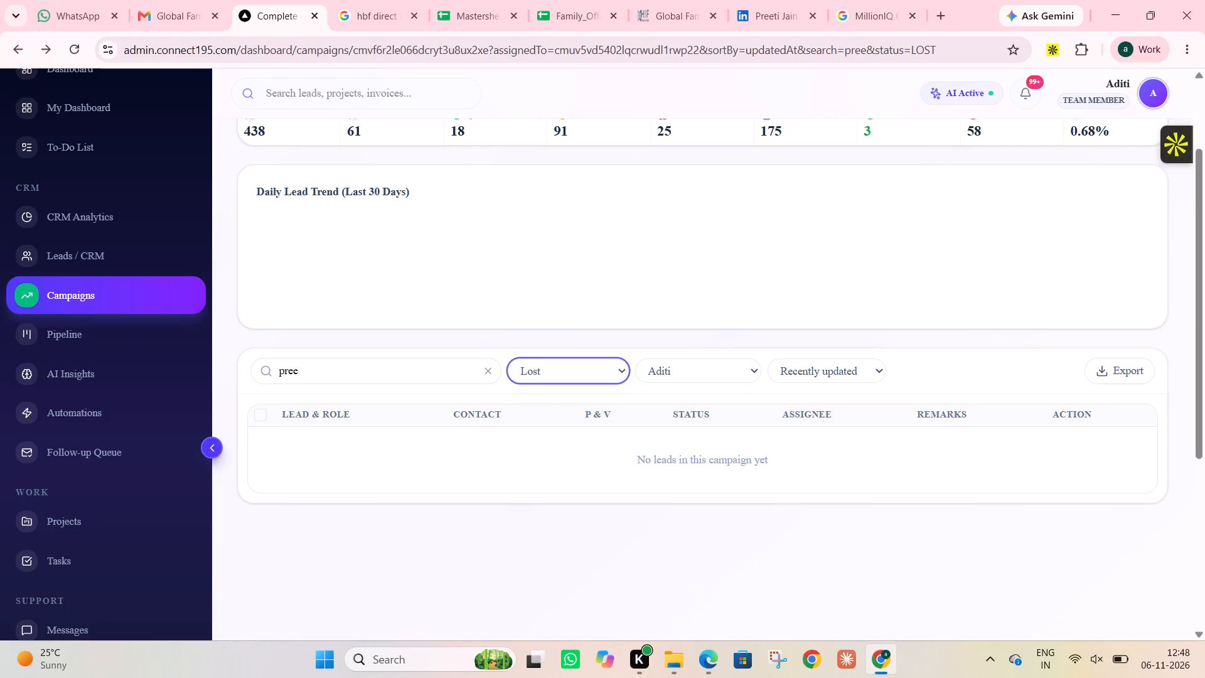
pyautogui.click(485, 374)
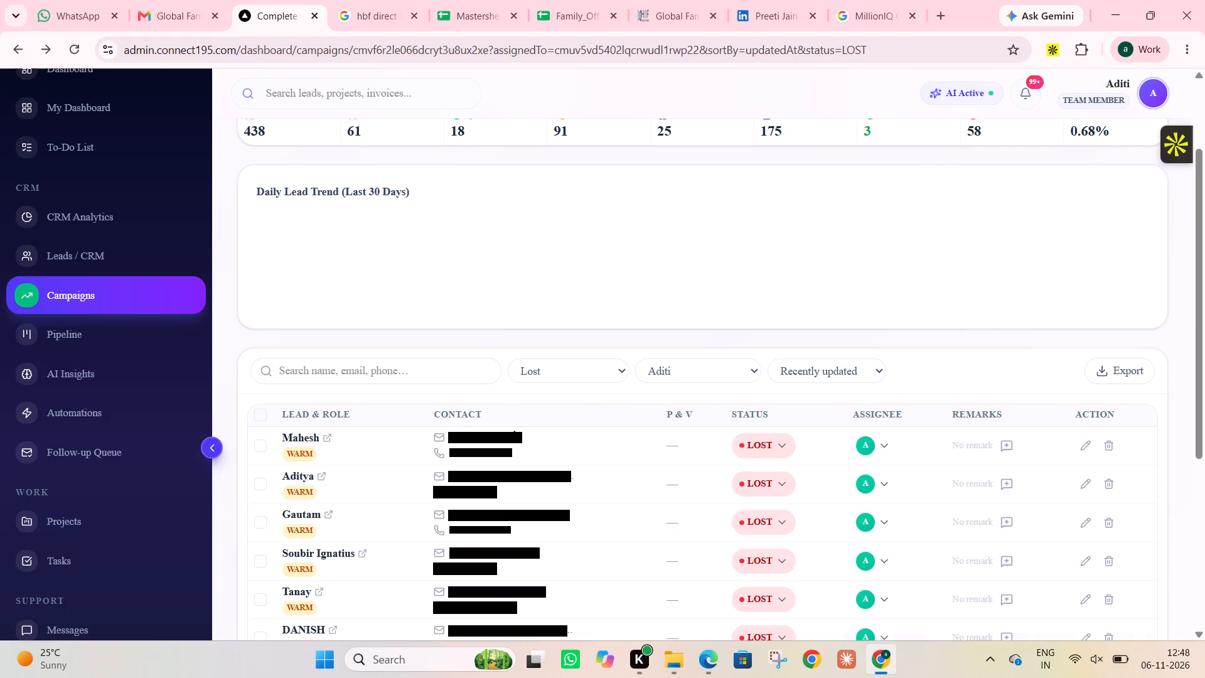
# Look through all three pages of lost leads assigned to Aditi in the campaign list.
pyautogui.scroll(-2, 532, 459)
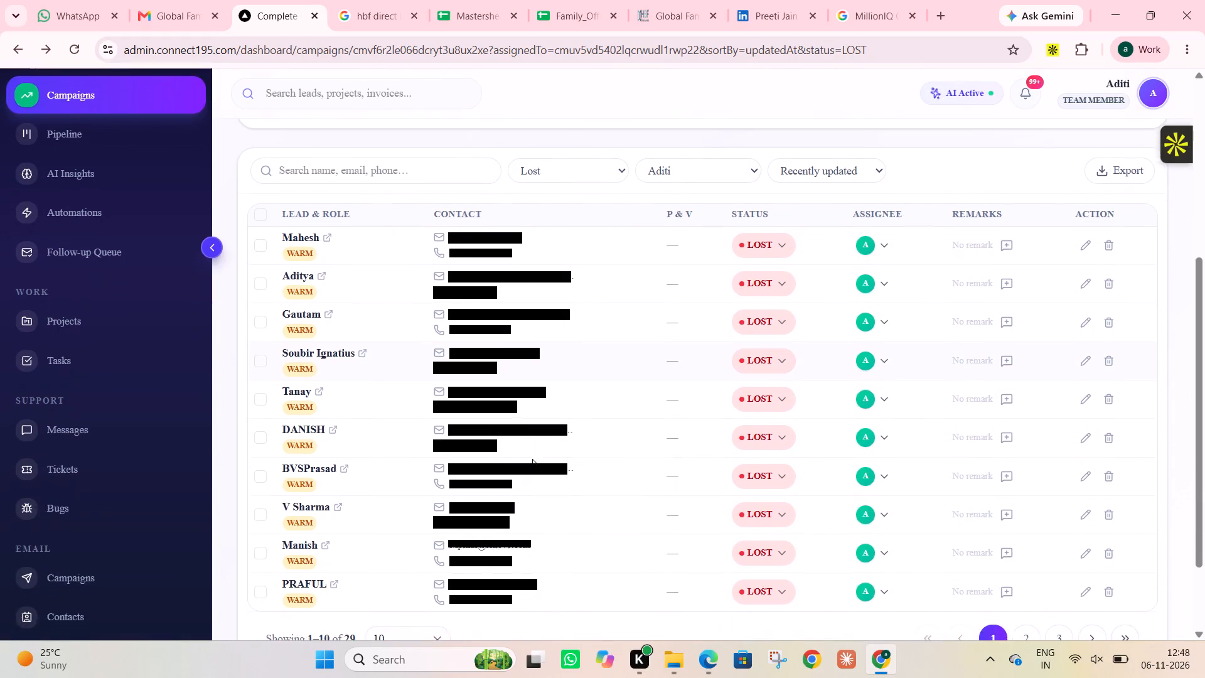
pyautogui.scroll(-1, 532, 459)
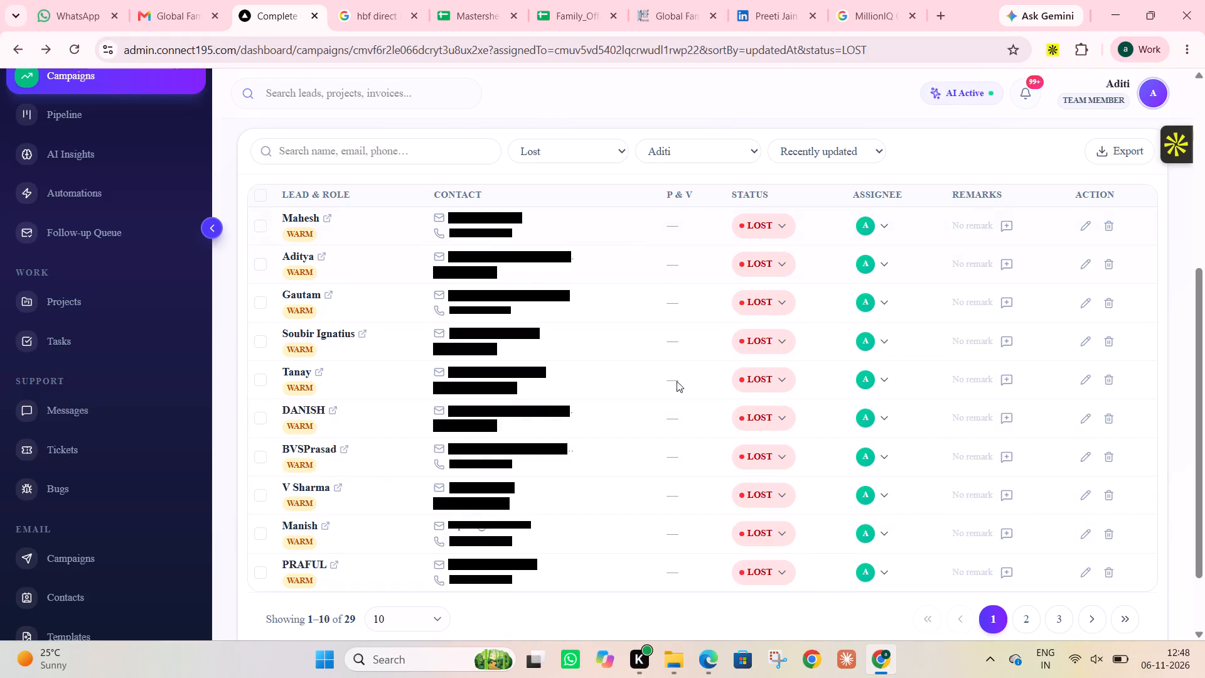
pyautogui.scroll(-1, 647, 468)
pyautogui.click(1022, 550)
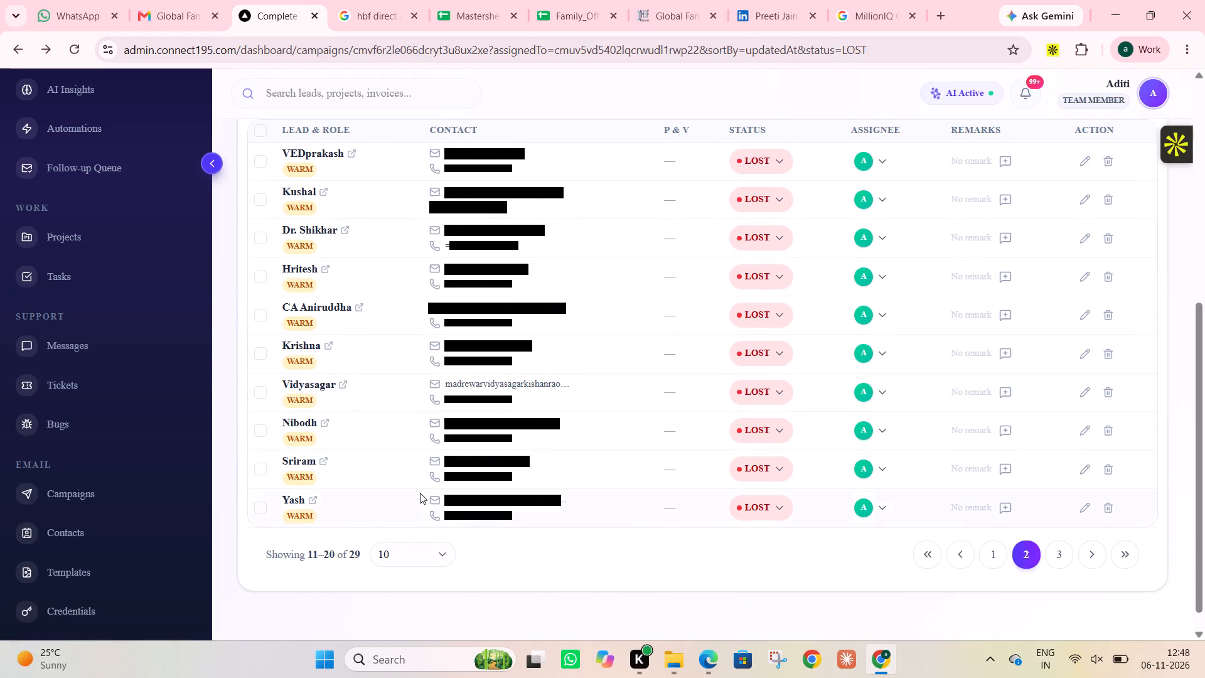
pyautogui.scroll(1, 315, 356)
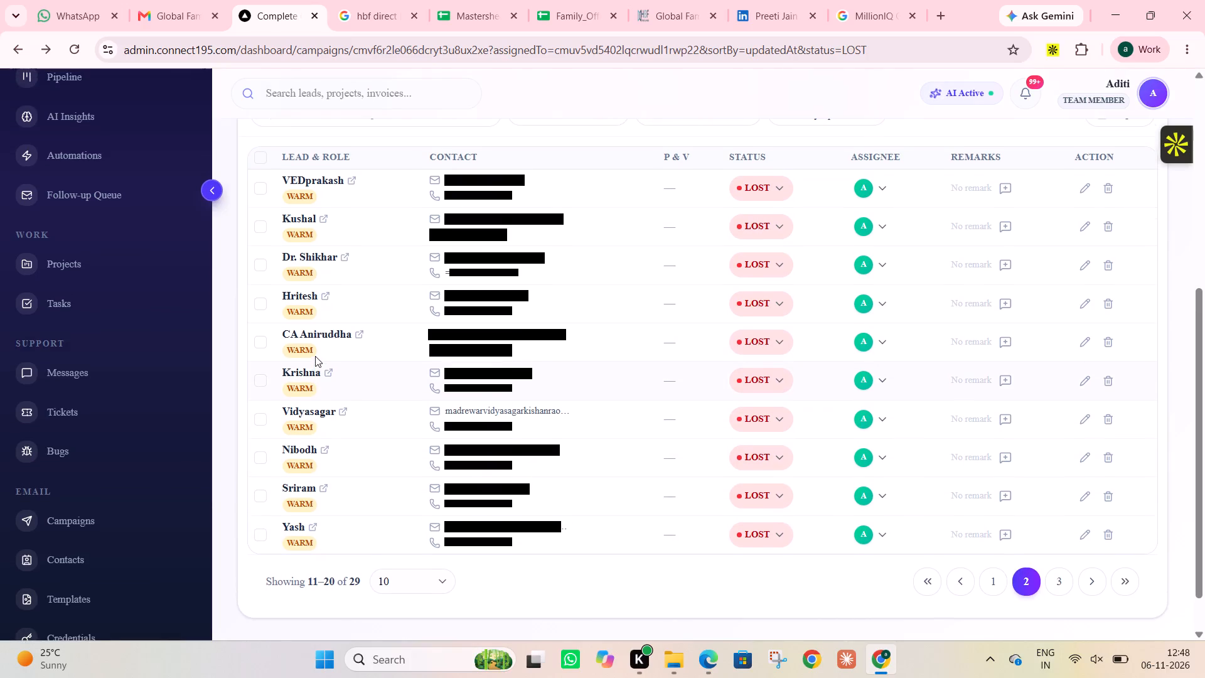
pyautogui.scroll(1, 315, 356)
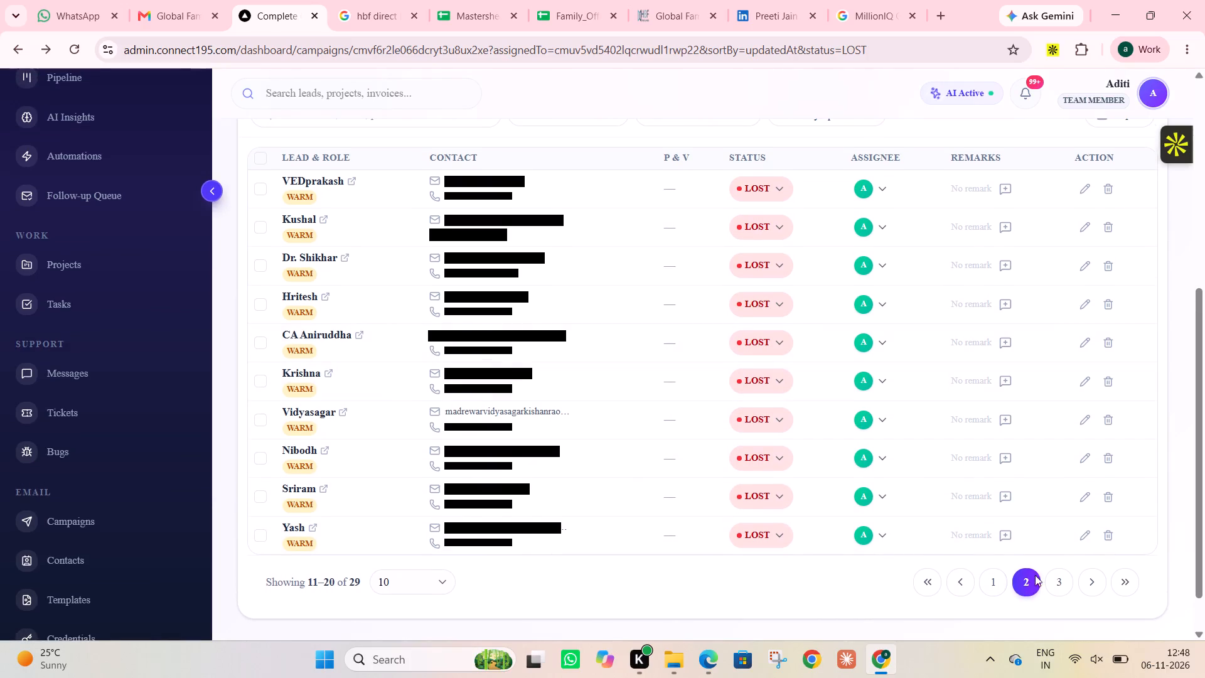
pyautogui.click(1061, 576)
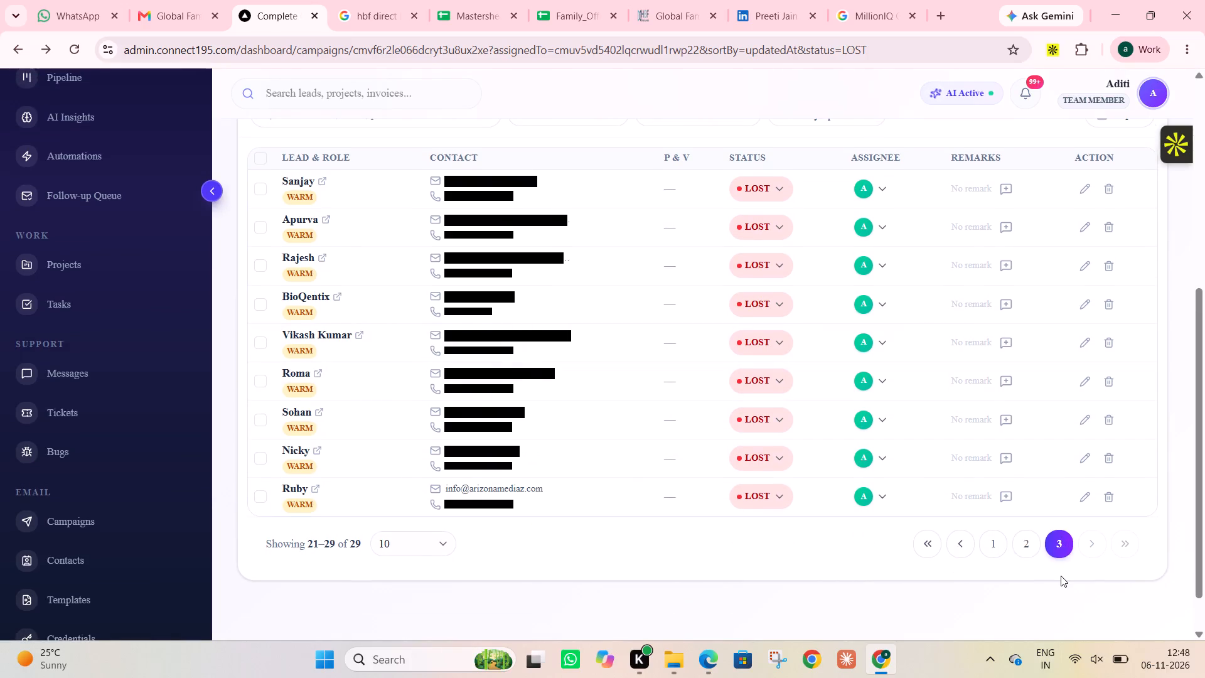
# Open the lost lead Apurva and review the contact information, custom fields, activity timeline and discussion.
pyautogui.click(308, 222)
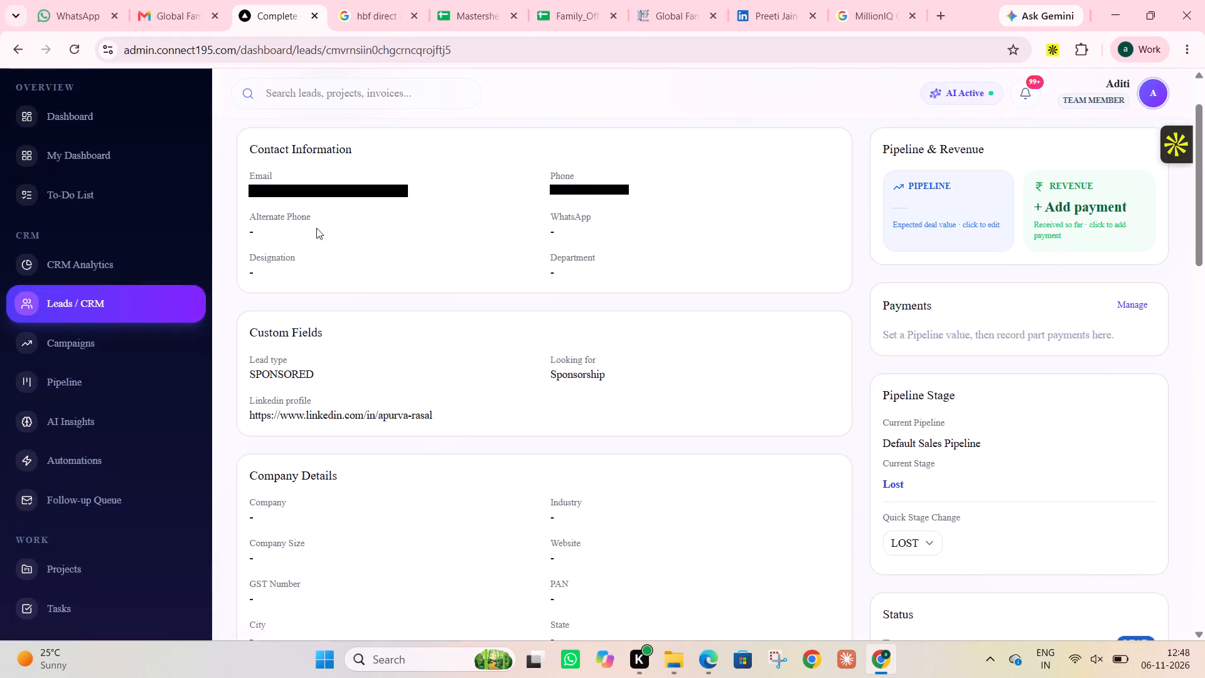
pyautogui.scroll(-7, 467, 350)
pyautogui.scroll(2, 467, 350)
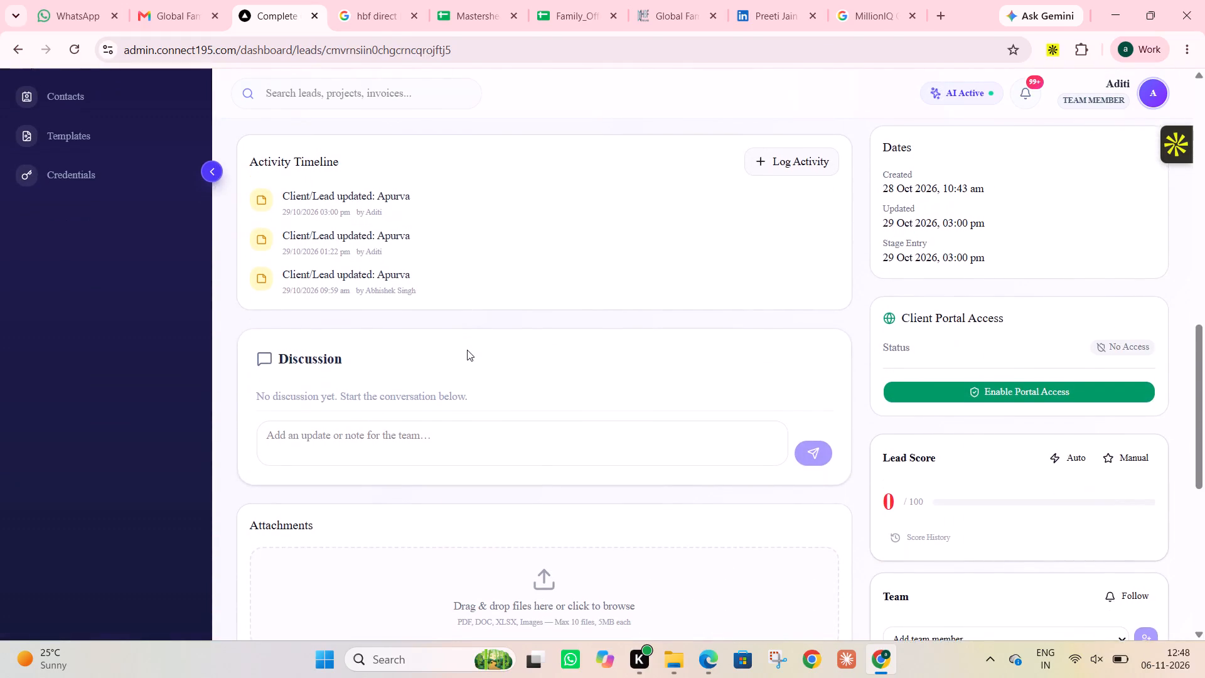
pyautogui.scroll(1, 467, 350)
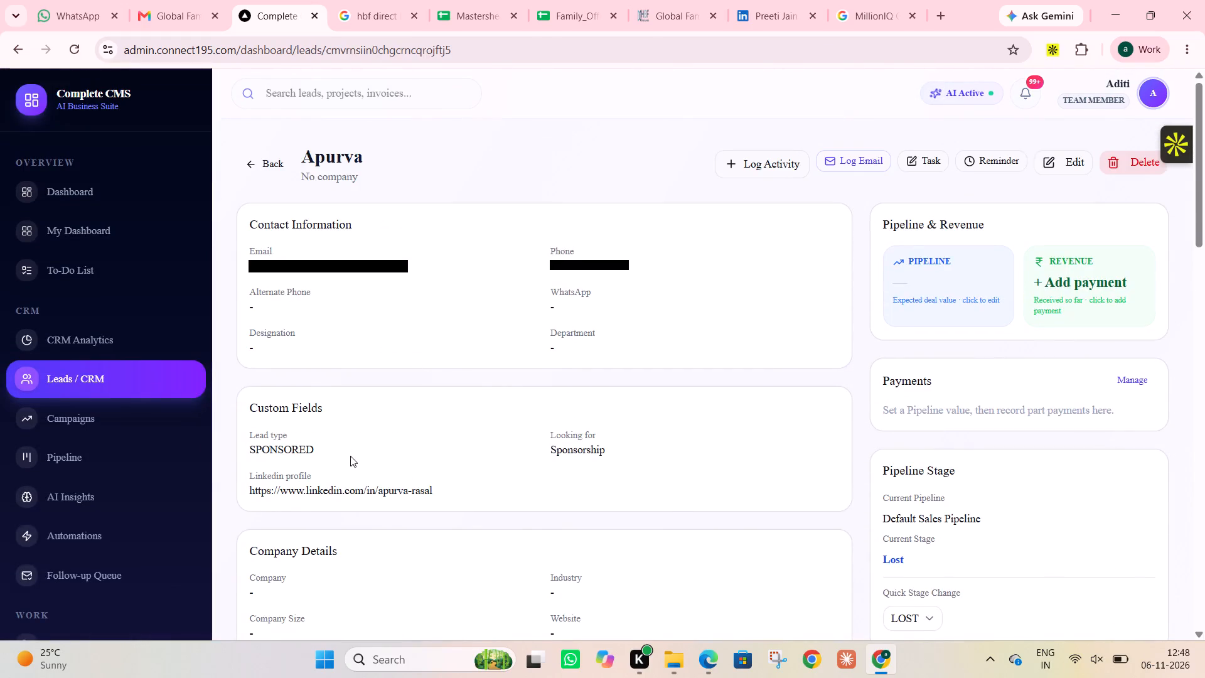
# Go back to the campaign's lost leads and show page 3 of the list.
pyautogui.click(238, 168)
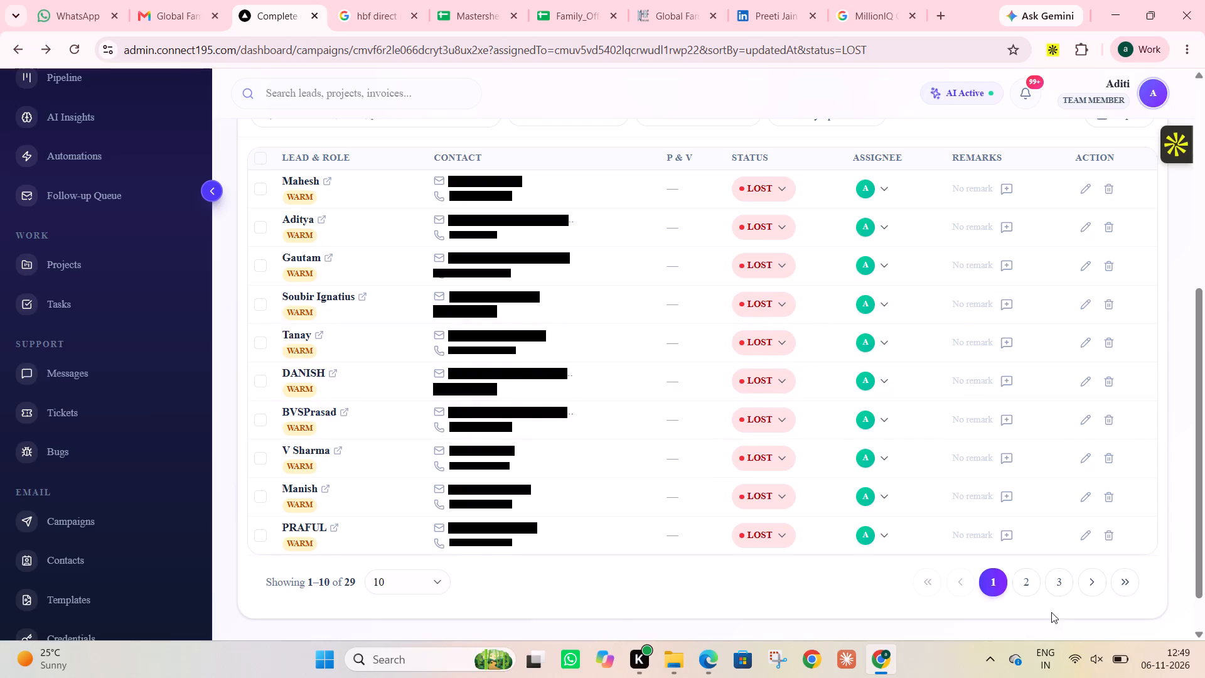
pyautogui.click(1059, 587)
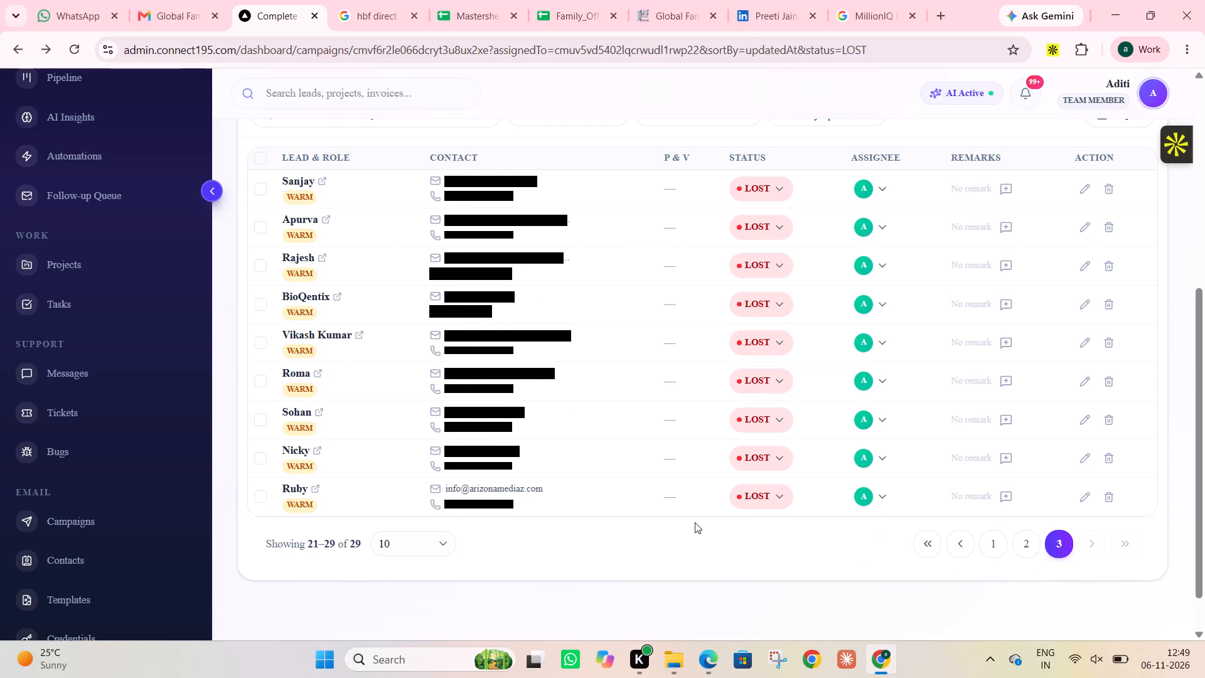
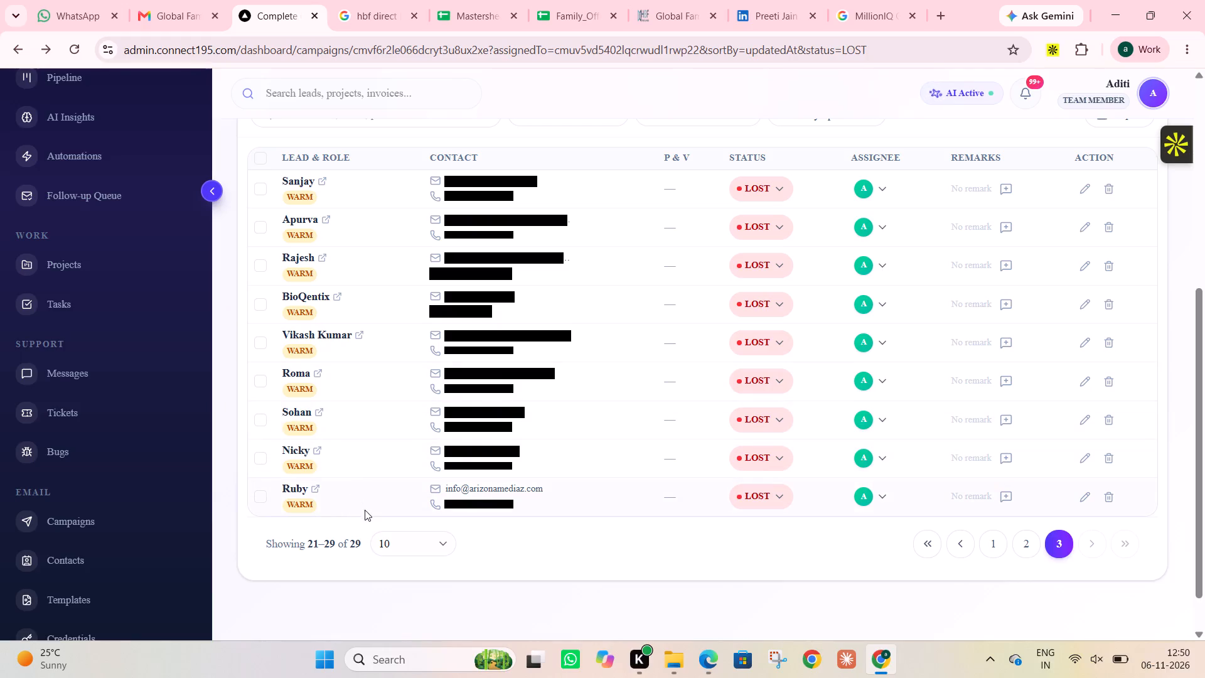
# Open the lost lead Apurva and load the LinkedIn profile address from the custom fields in a new browser tab.
pyautogui.click(298, 381)
pyautogui.click(306, 218)
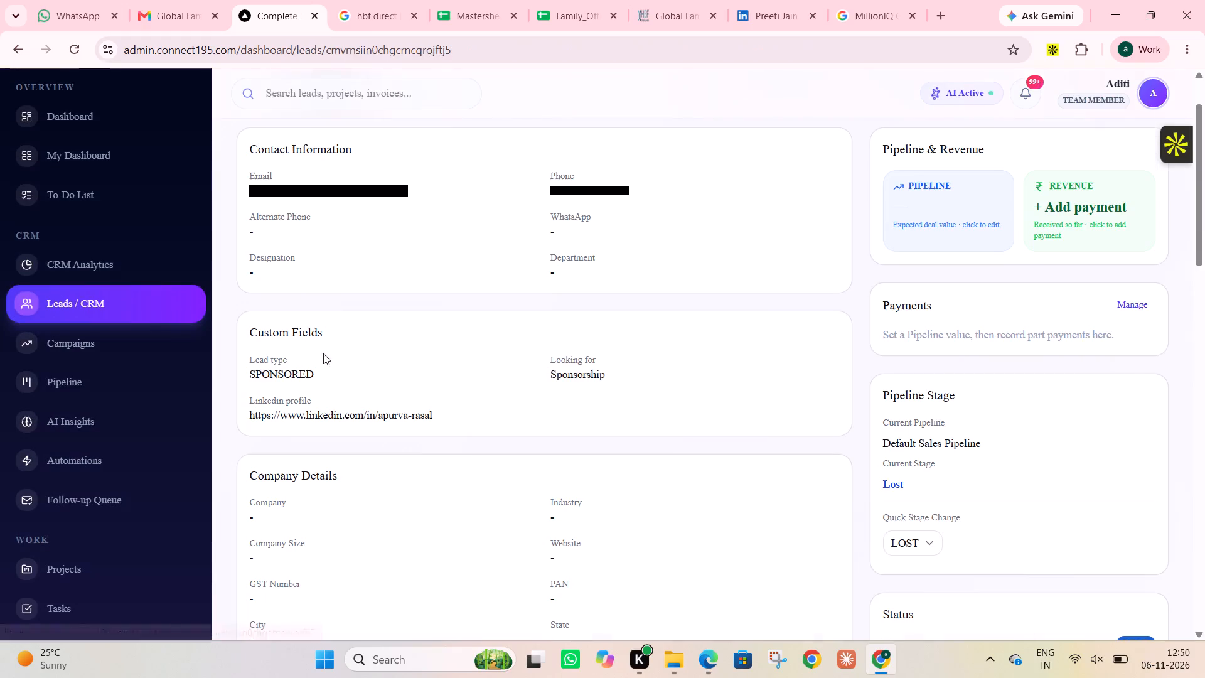
pyautogui.click(253, 412)
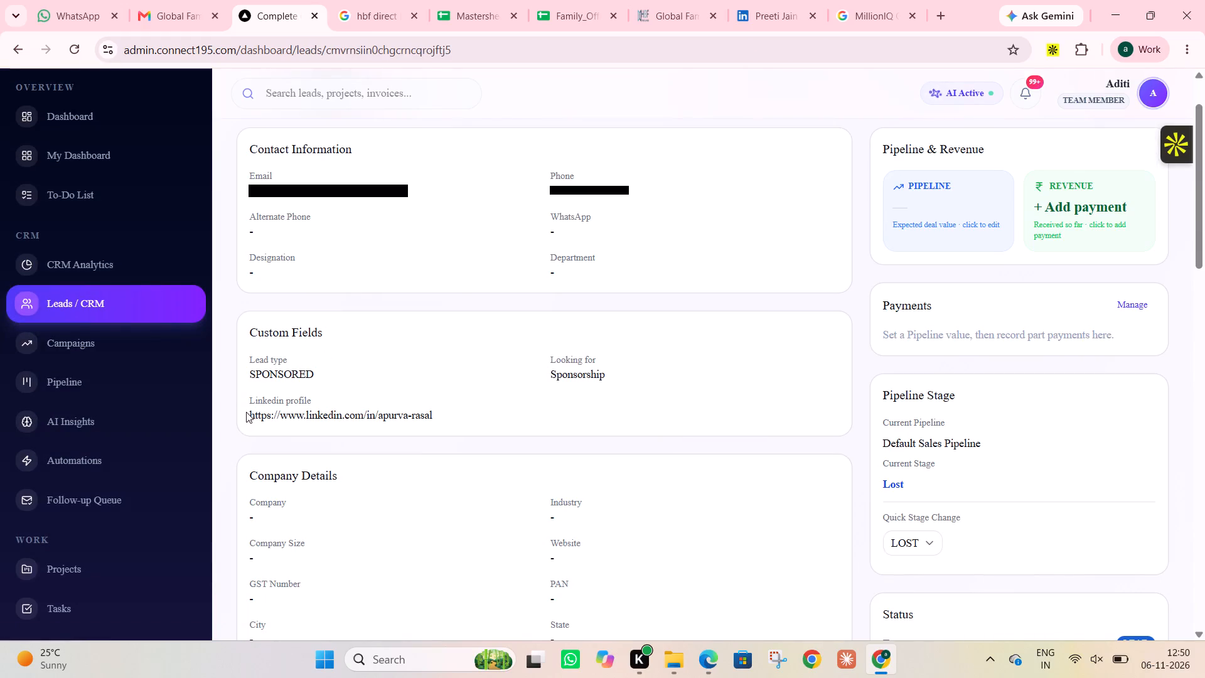
pyautogui.moveTo(249, 416); pyautogui.dragTo(441, 417)
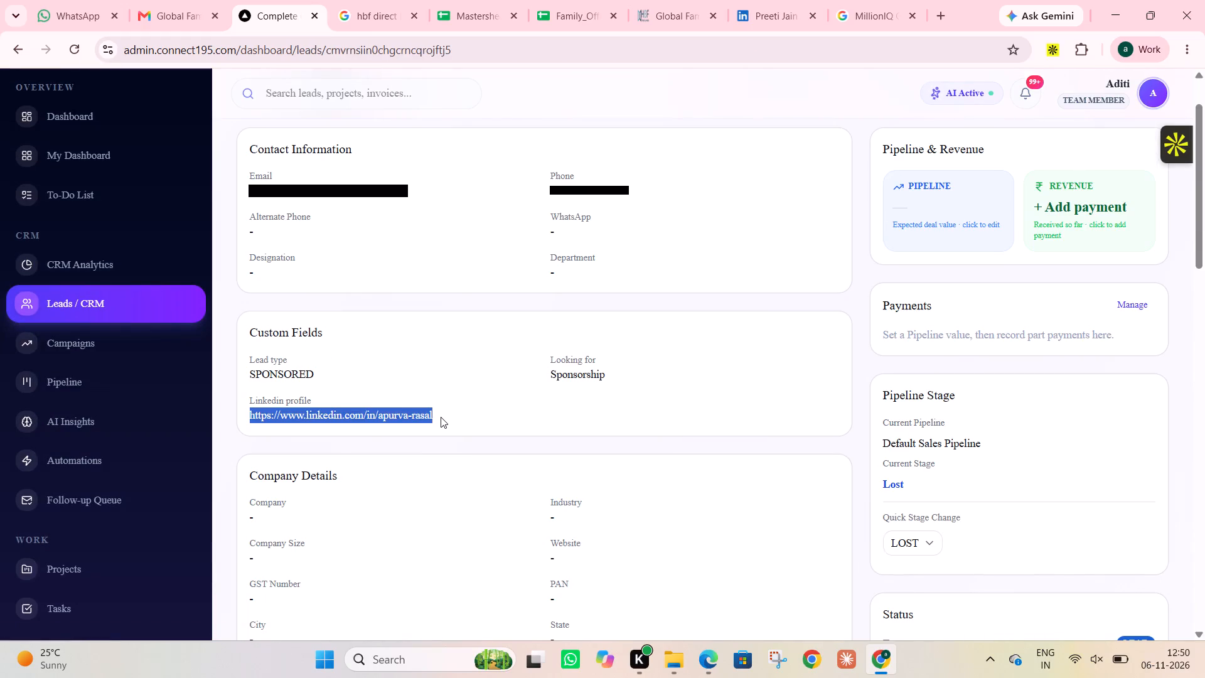
pyautogui.moveTo(441, 417); pyautogui.dragTo(449, 416)
pyautogui.hotkey('ctrl', 'c')
pyautogui.keyDown('ctrl'); pyautogui.click(449, 416); pyautogui.keyUp('ctrl')
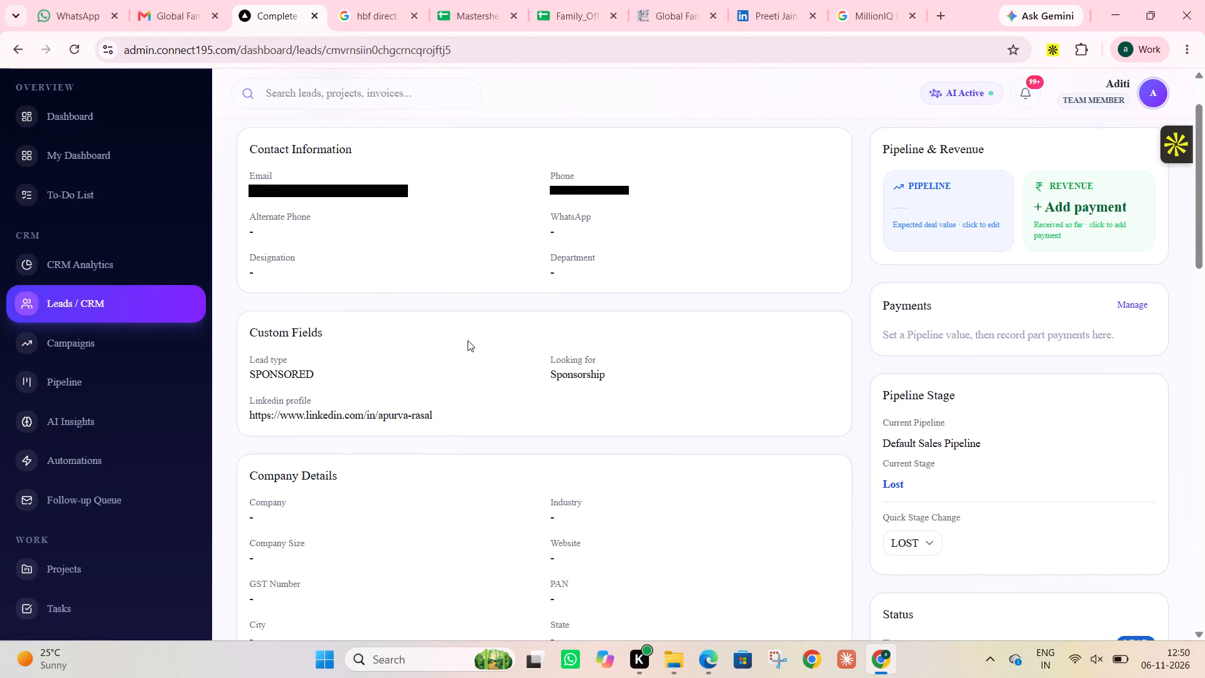
pyautogui.click(939, 9)
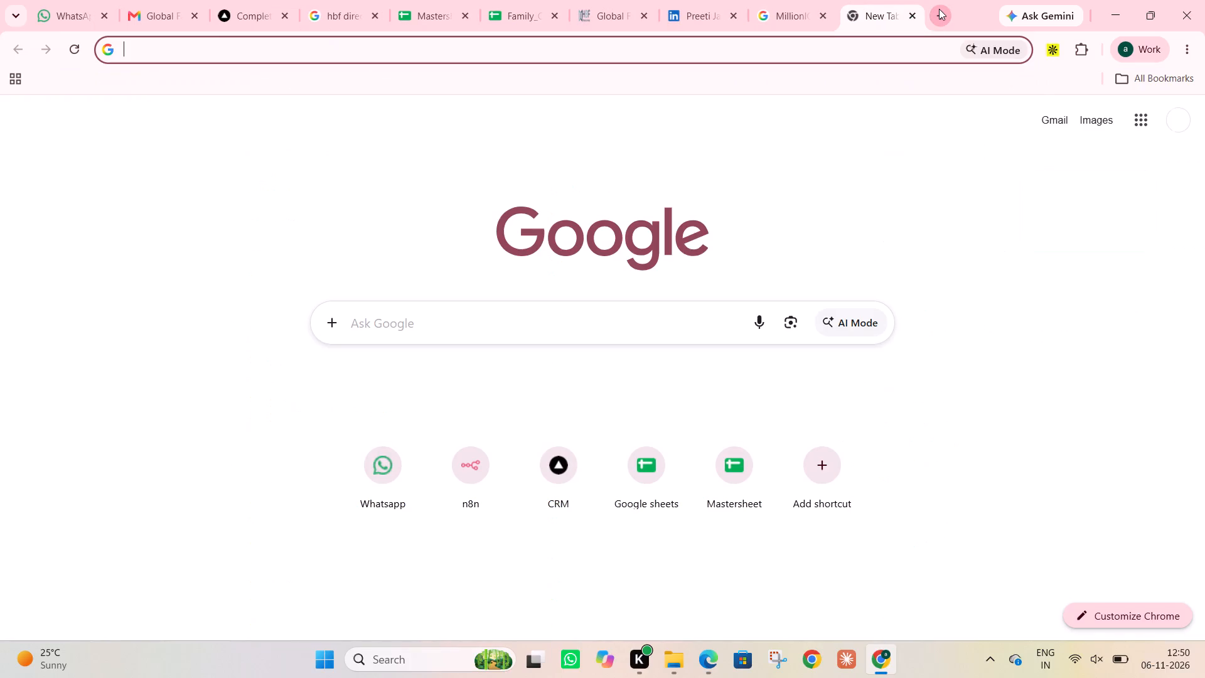
pyautogui.hotkey('ctrl', 'v')
pyautogui.press('Return')
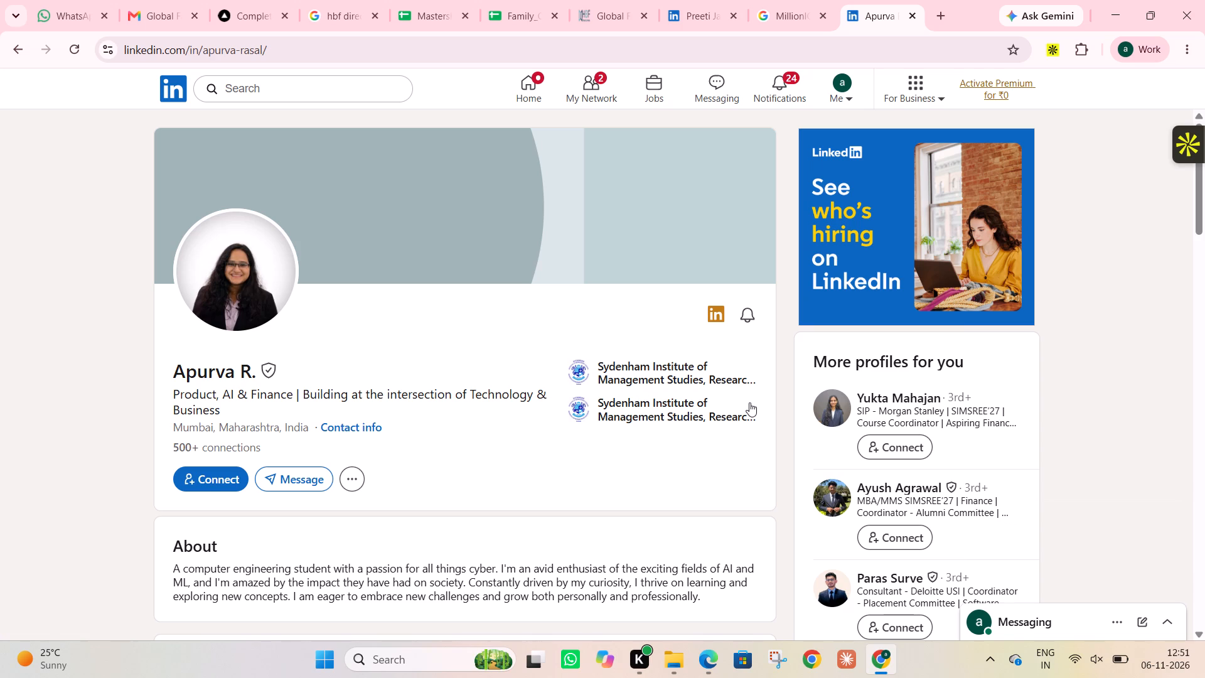
# Search the web in a new tab for the Sydenham Institute of Management Studies, Research and Entrepreneurship named on the profile.
pyautogui.moveTo(591, 360); pyautogui.dragTo(733, 363)
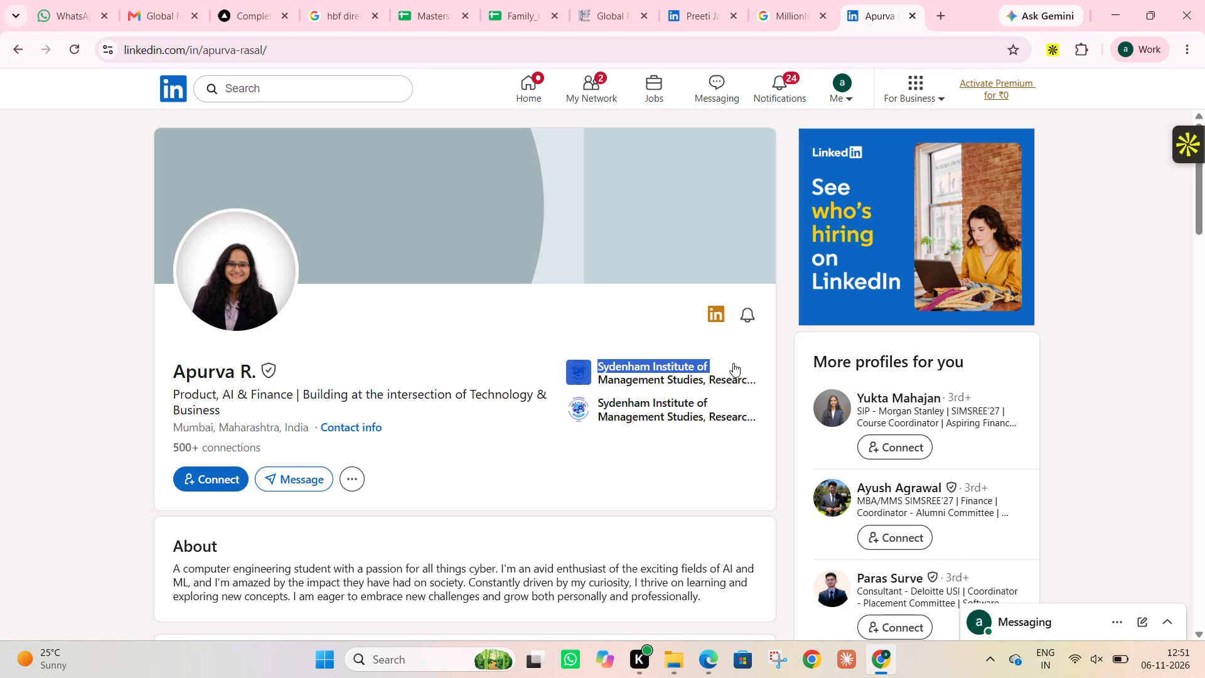
pyautogui.moveTo(733, 363); pyautogui.dragTo(764, 389)
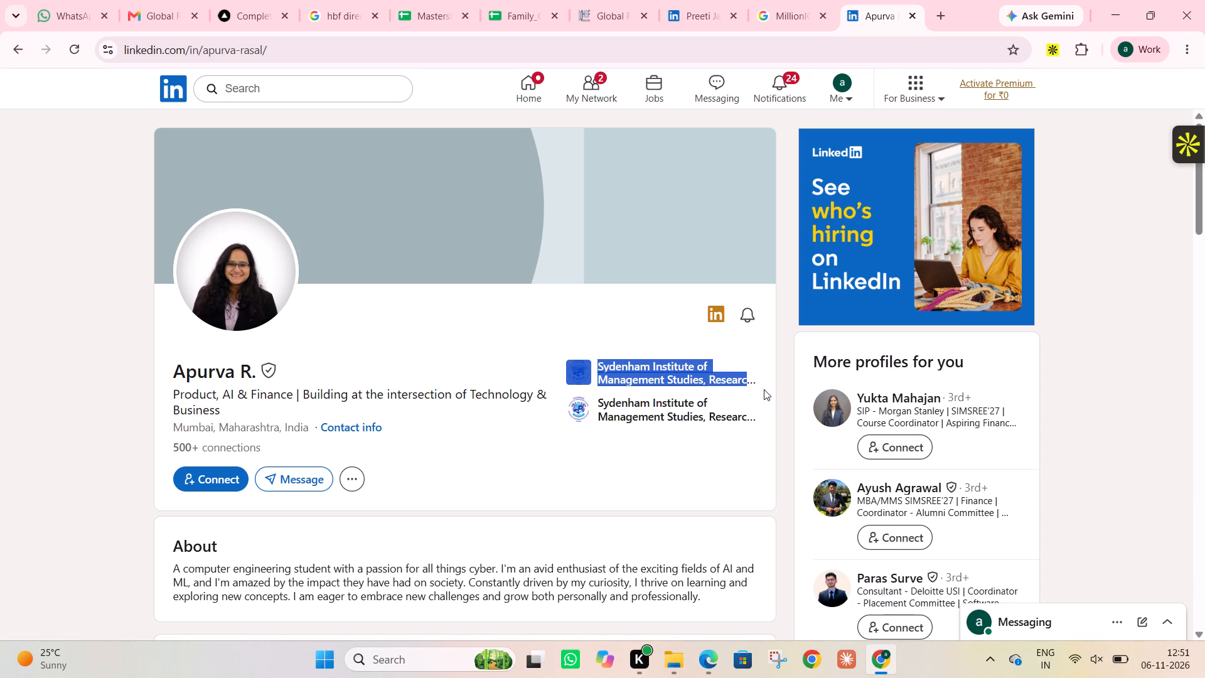
pyautogui.hotkey('ctrl', 'c')
pyautogui.keyDown('ctrl'); pyautogui.click(764, 389); pyautogui.keyUp('ctrl')
pyautogui.click(939, 4)
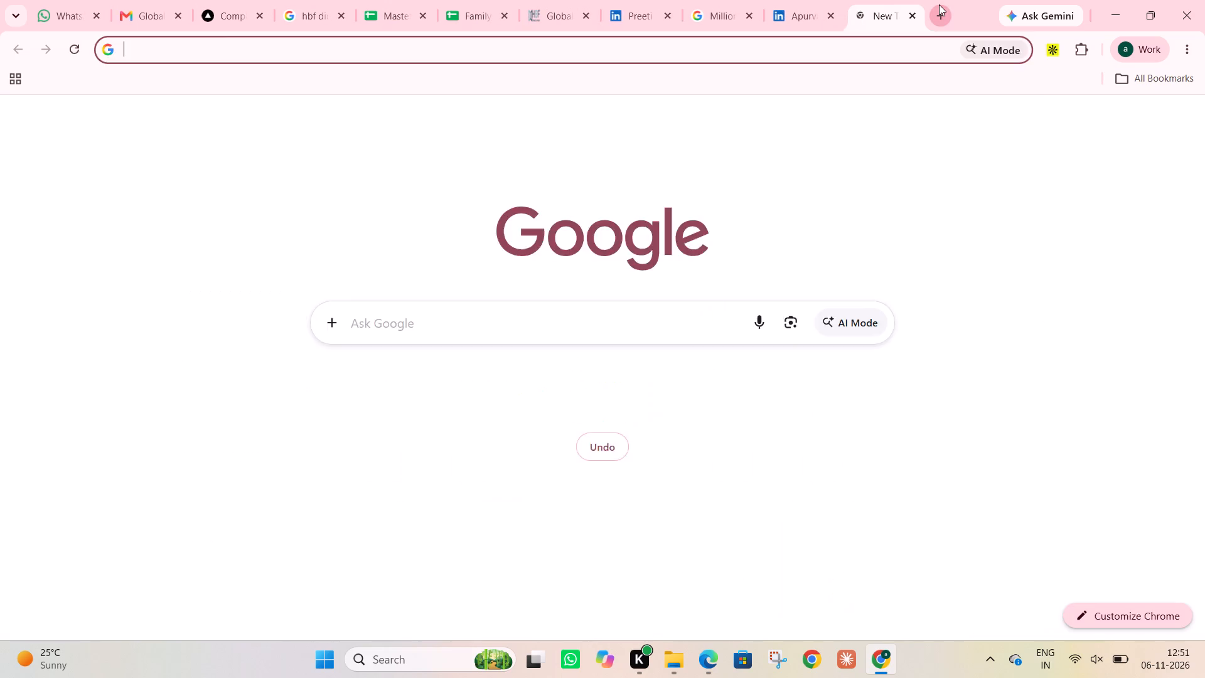
pyautogui.hotkey('ctrl', 'v')
pyautogui.press('Return')
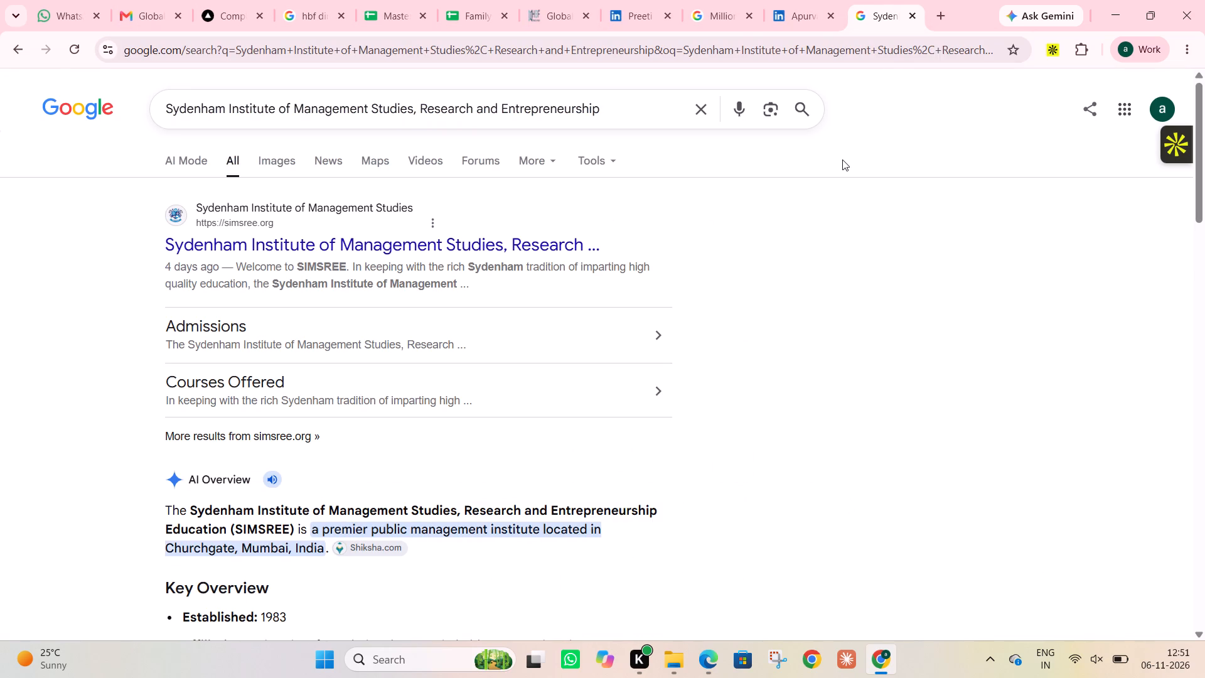
# Recheck Apurva's LinkedIn profile and return to the contact information on the lead's CRM record.
pyautogui.click(762, 12)
pyautogui.click(771, 9)
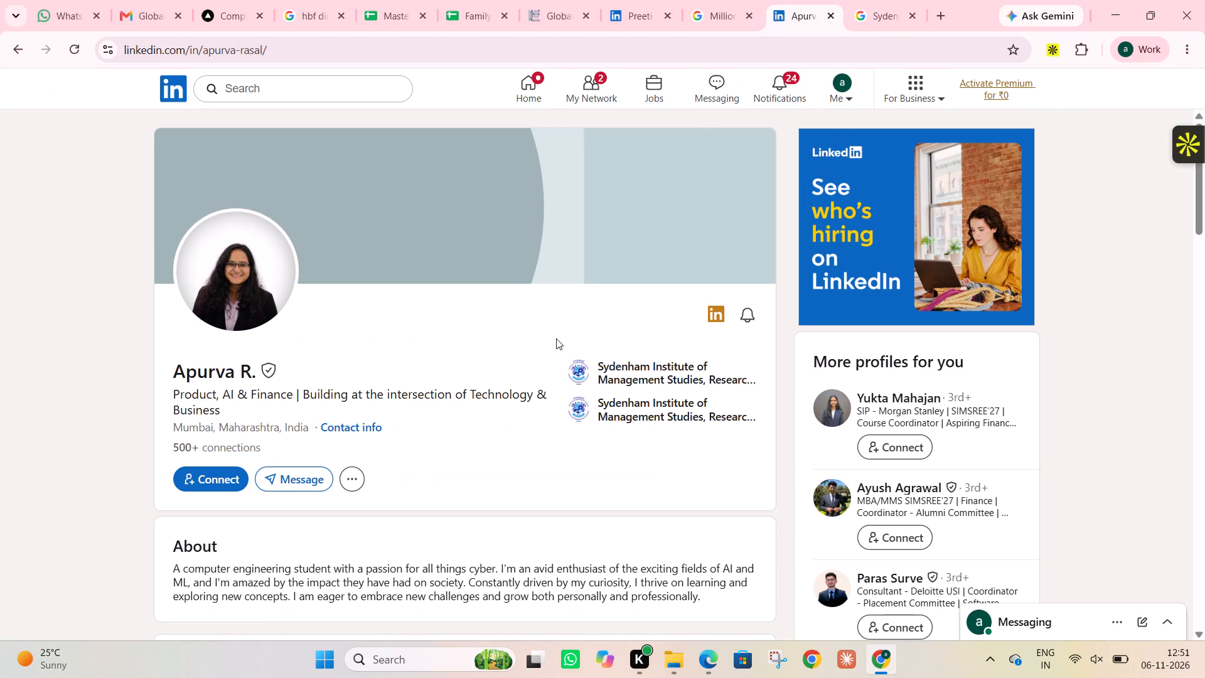
pyautogui.click(226, 14)
pyautogui.scroll(2, 282, 343)
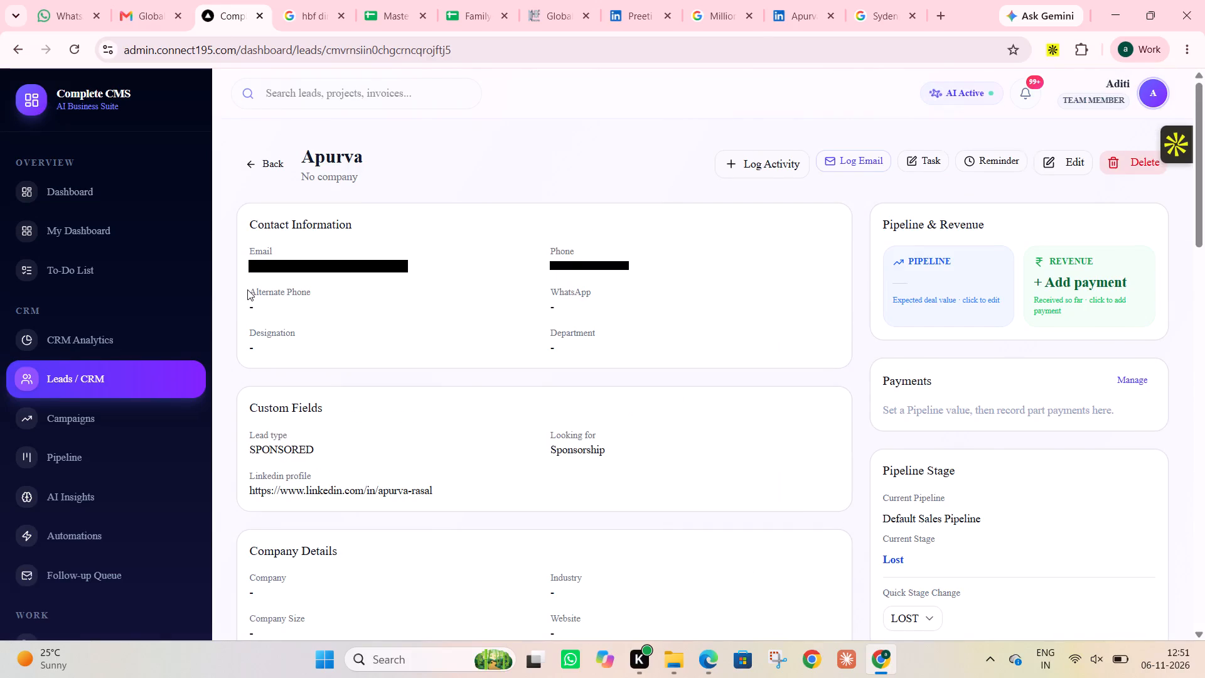
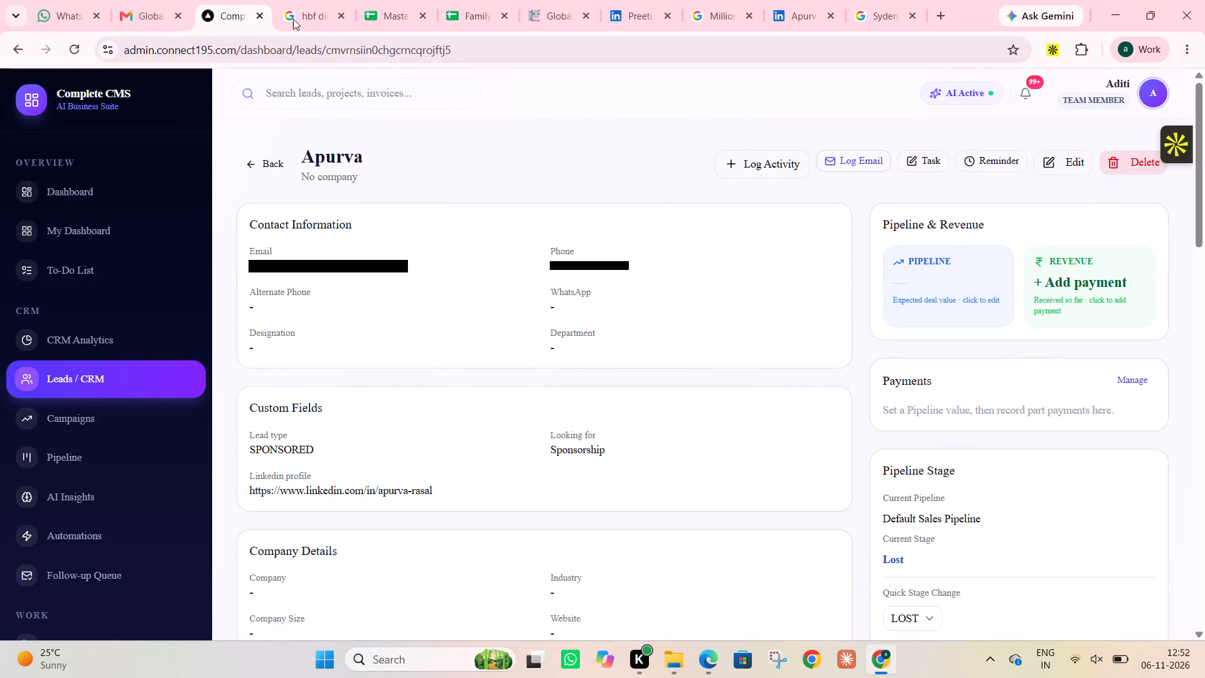
# Check the team members' targets and revenue in the Mastersheet-Family Office 2026 spreadsheet and return to Apurva's CRM record.
pyautogui.click(392, 13)
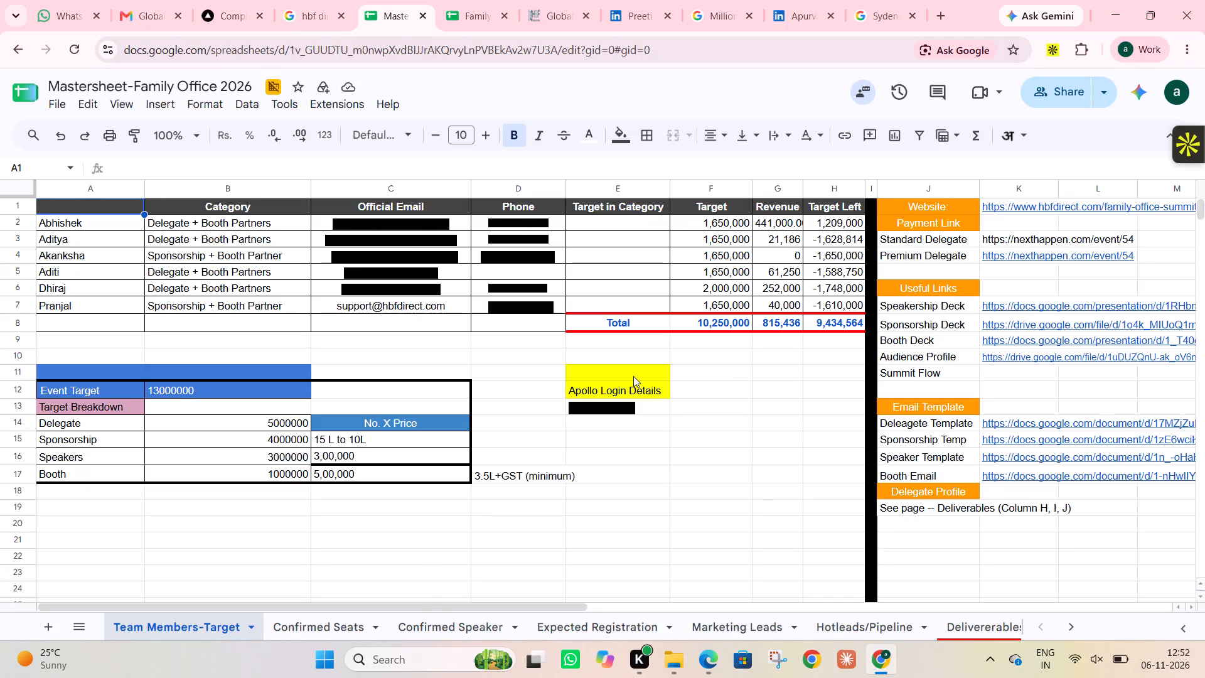
pyautogui.scroll(1, 727, 366)
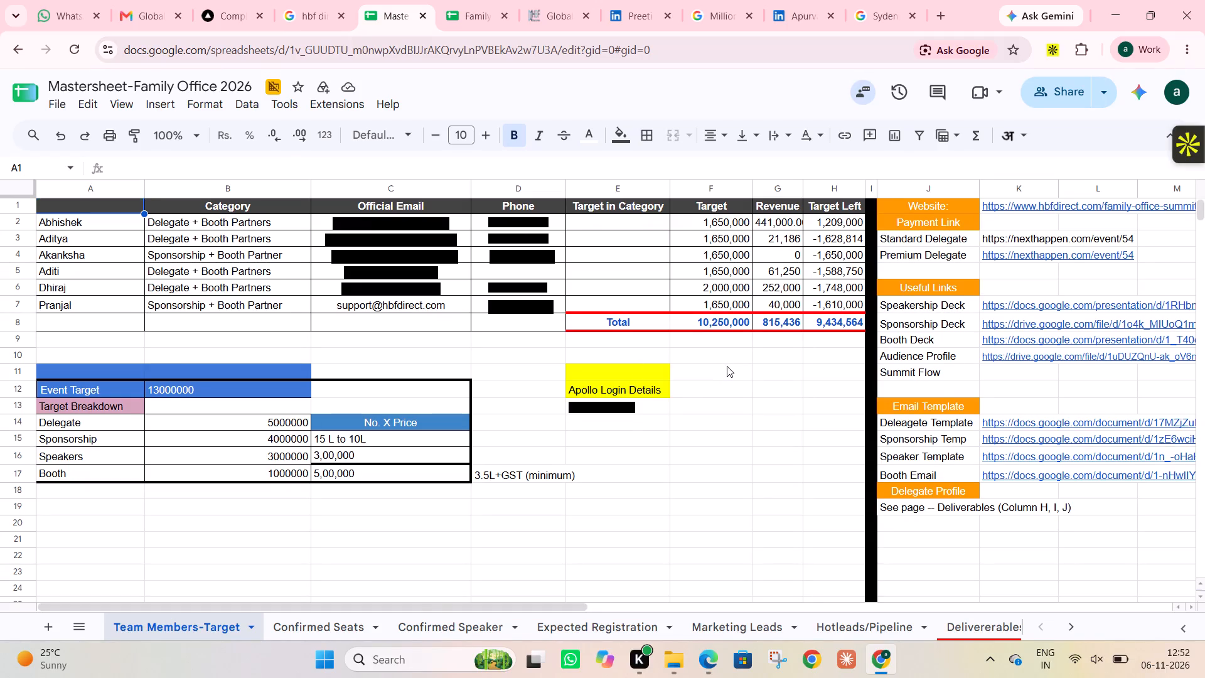
pyautogui.click(767, 217)
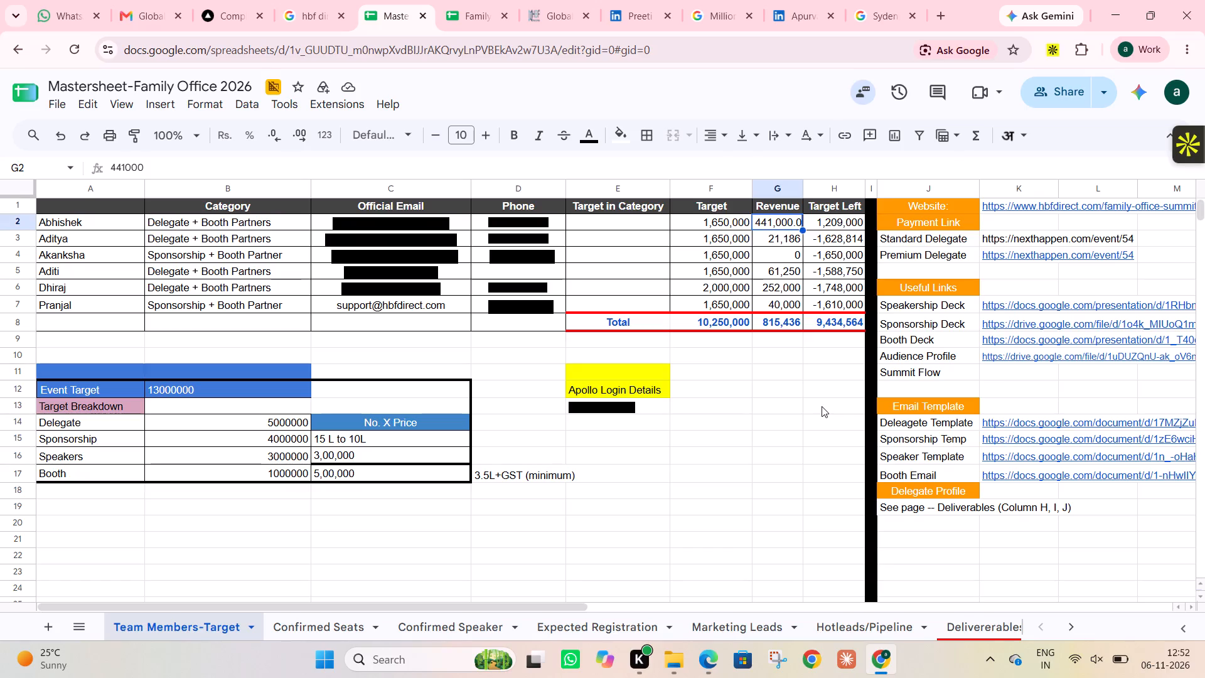
pyautogui.click(761, 475)
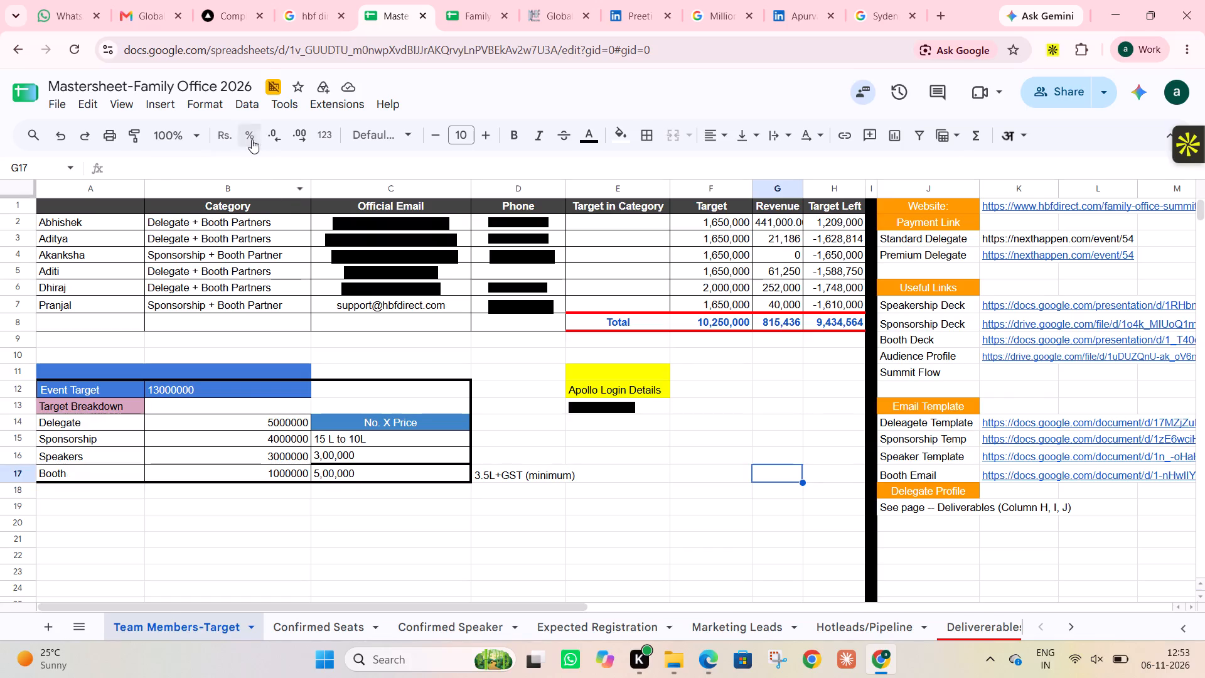
pyautogui.click(223, 18)
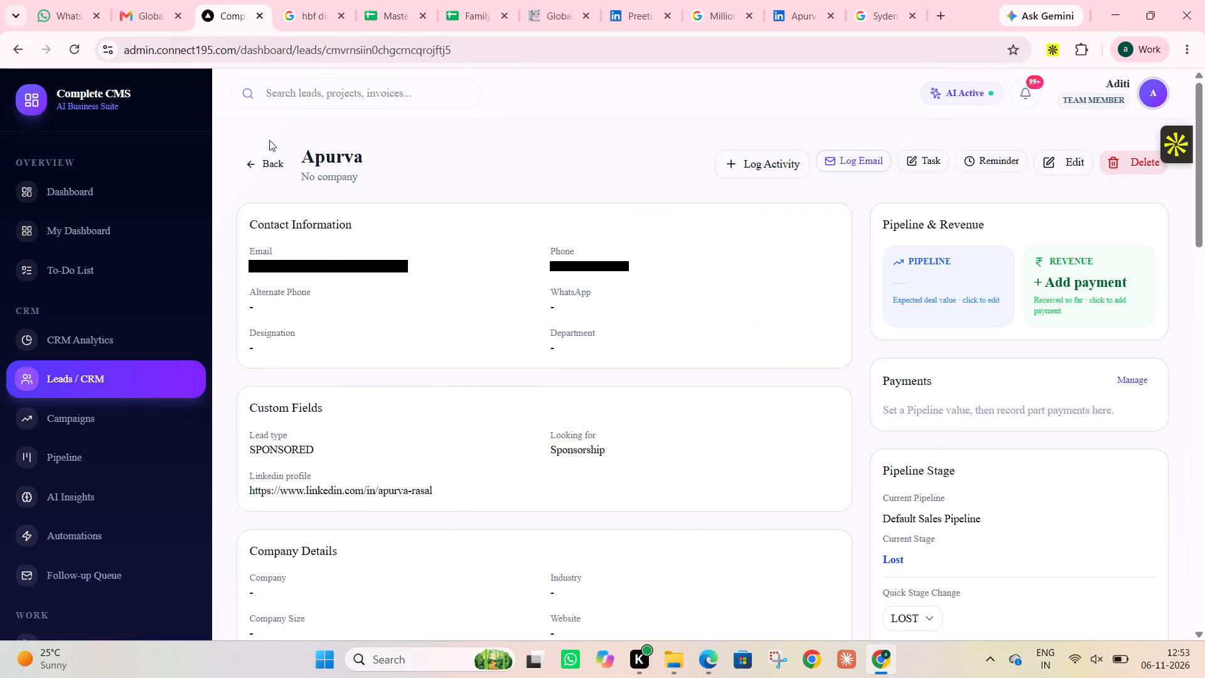
pyautogui.scroll(1, 326, 248)
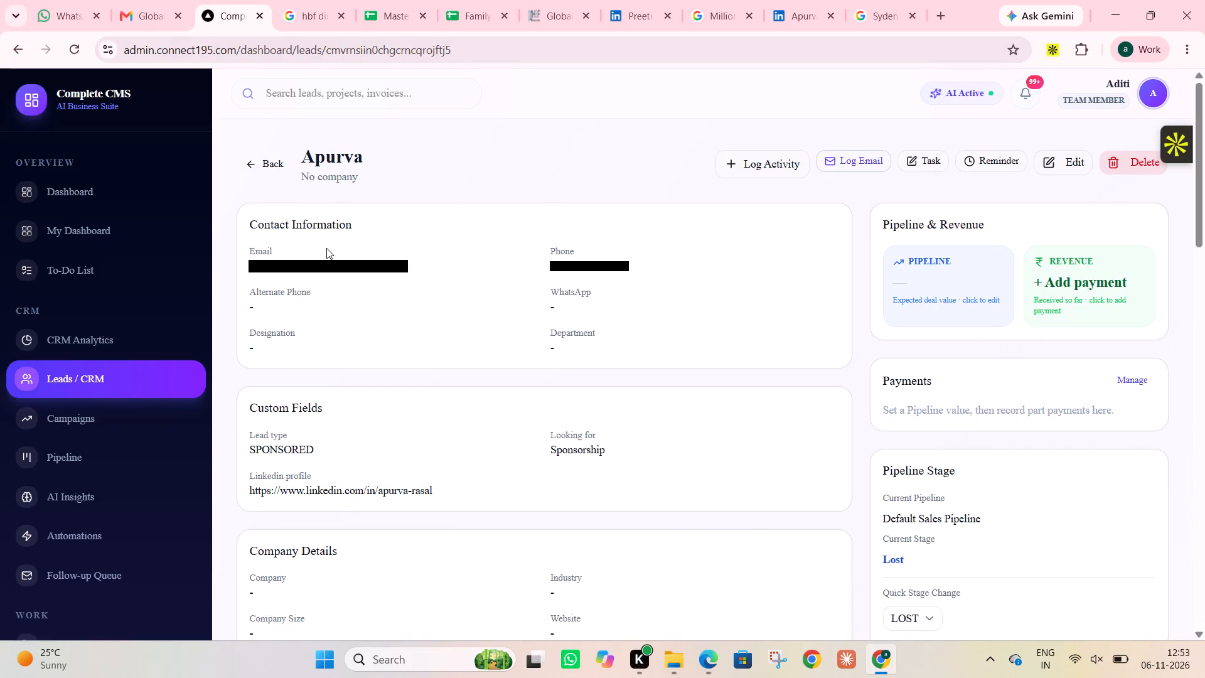
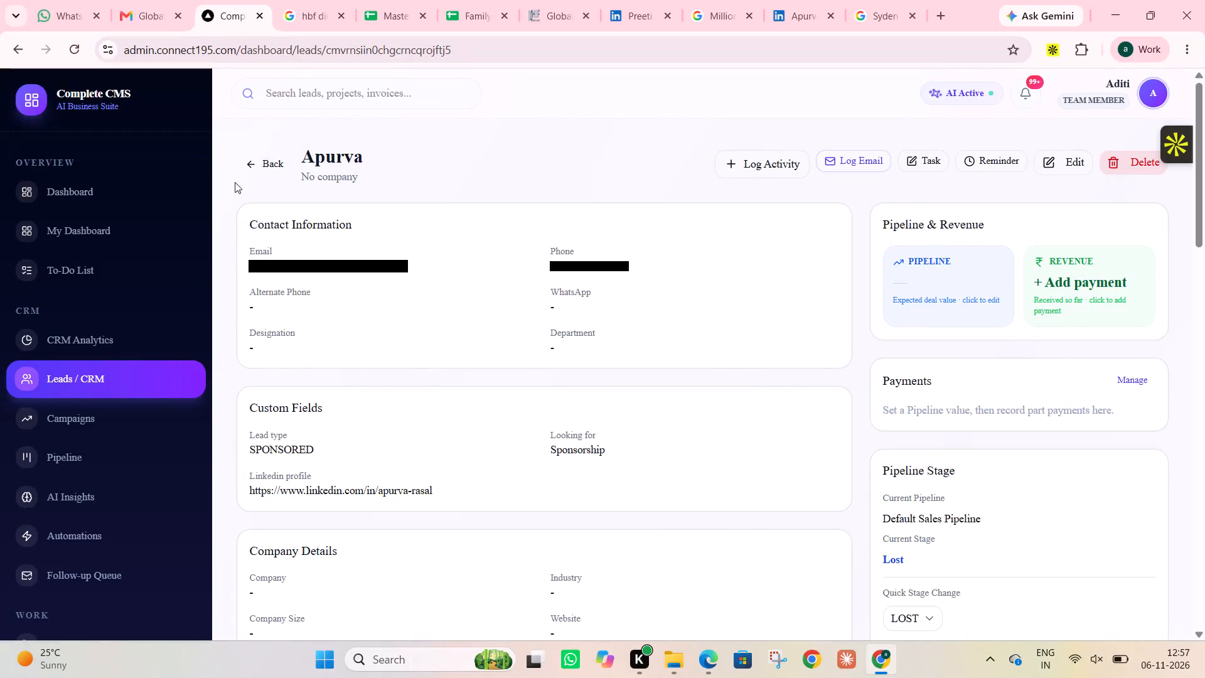
# Return to the campaign's leads list and filter Aditi's leads by the Meeting Scheduled status.
pyautogui.click(239, 166)
pyautogui.scroll(1, 660, 299)
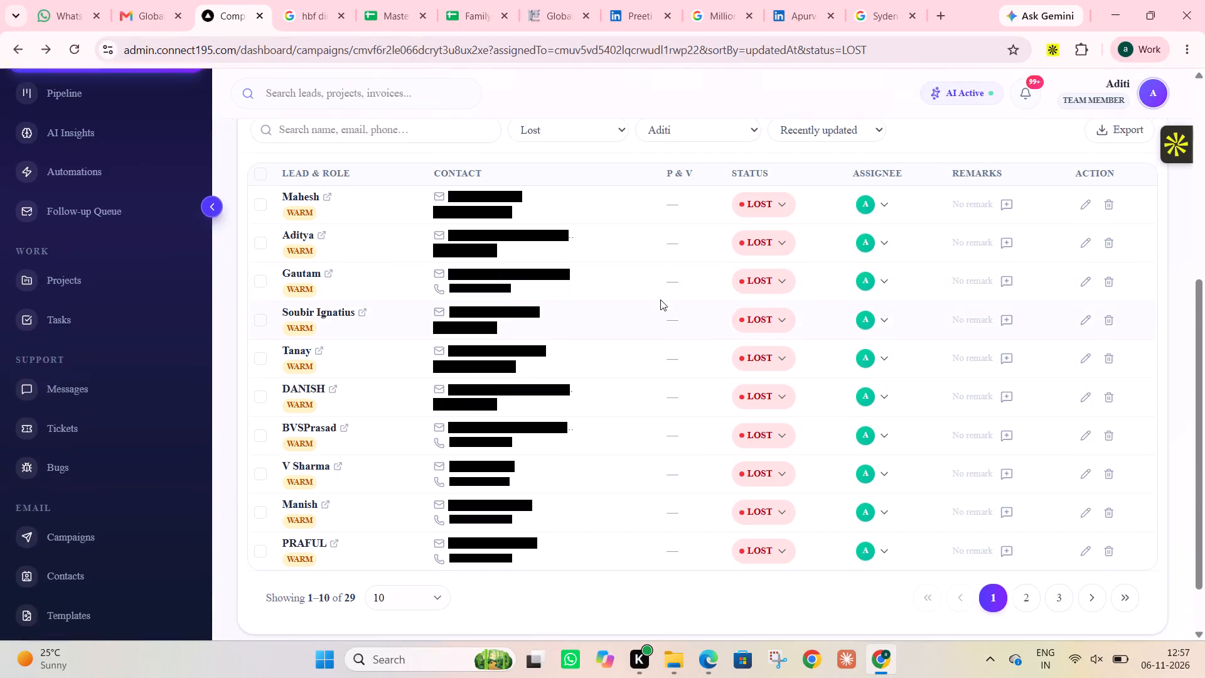
pyautogui.scroll(2, 660, 299)
pyautogui.click(572, 239)
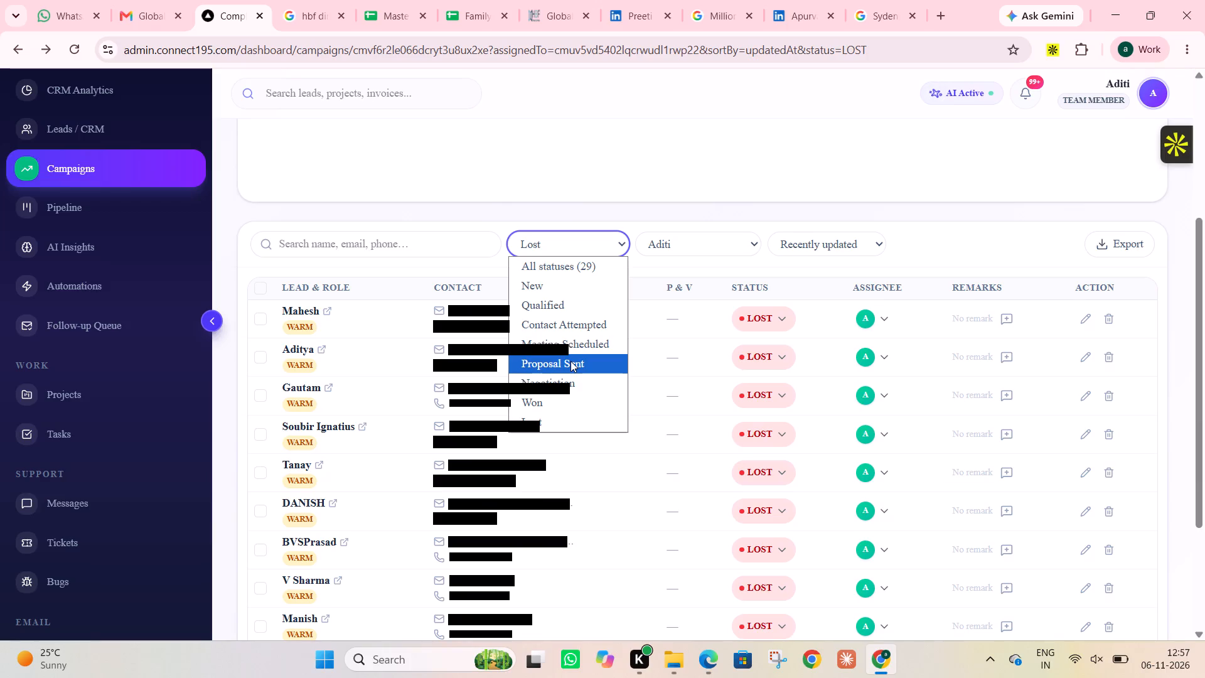
pyautogui.click(554, 345)
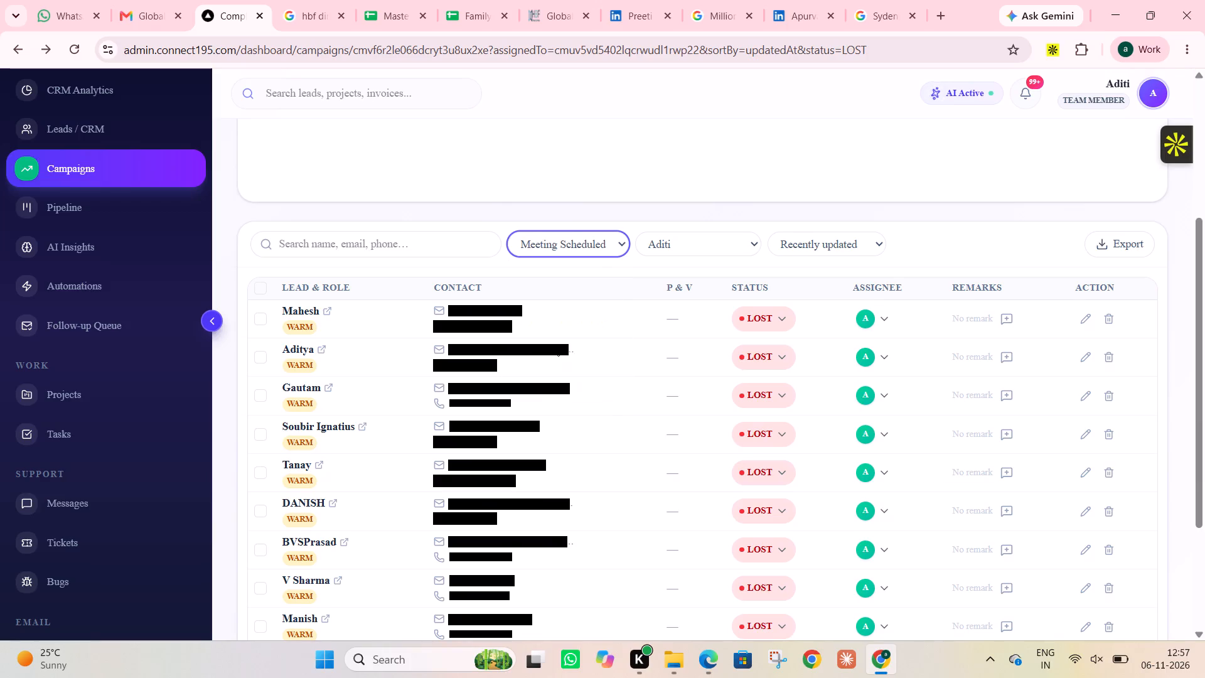
# Open Sonia's lead record from the Meeting Scheduled list, check its details and return to the list.
pyautogui.scroll(-1, 604, 422)
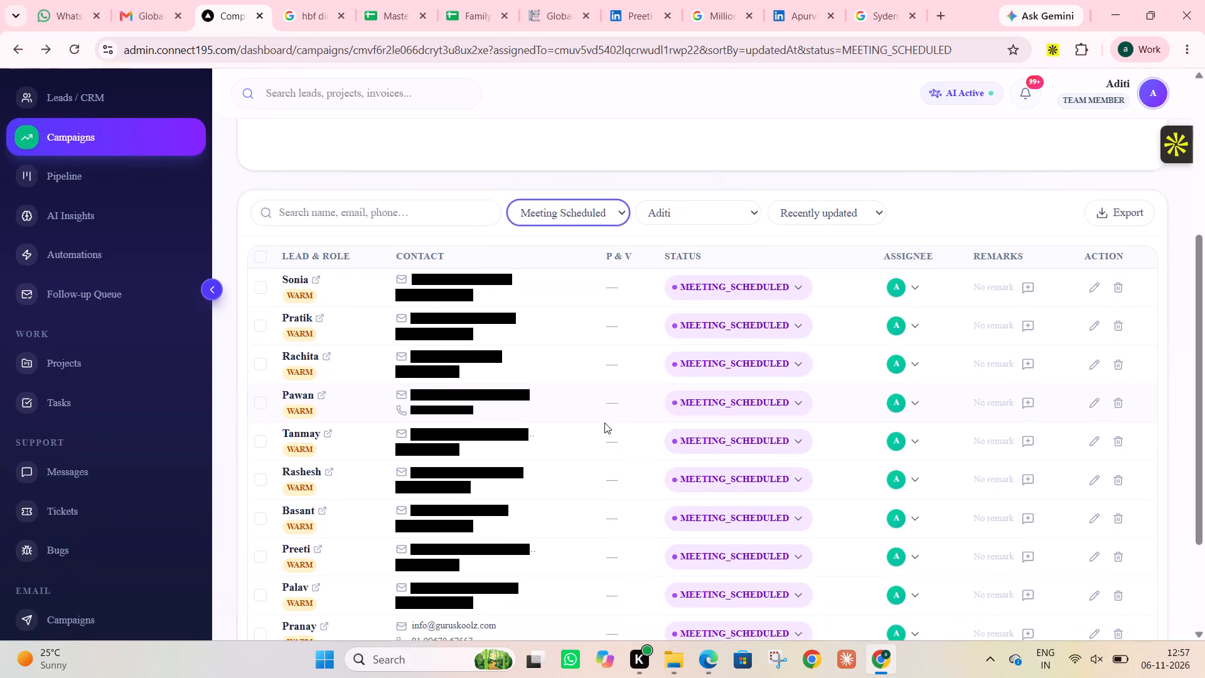
pyautogui.scroll(-1, 604, 422)
pyautogui.click(295, 277)
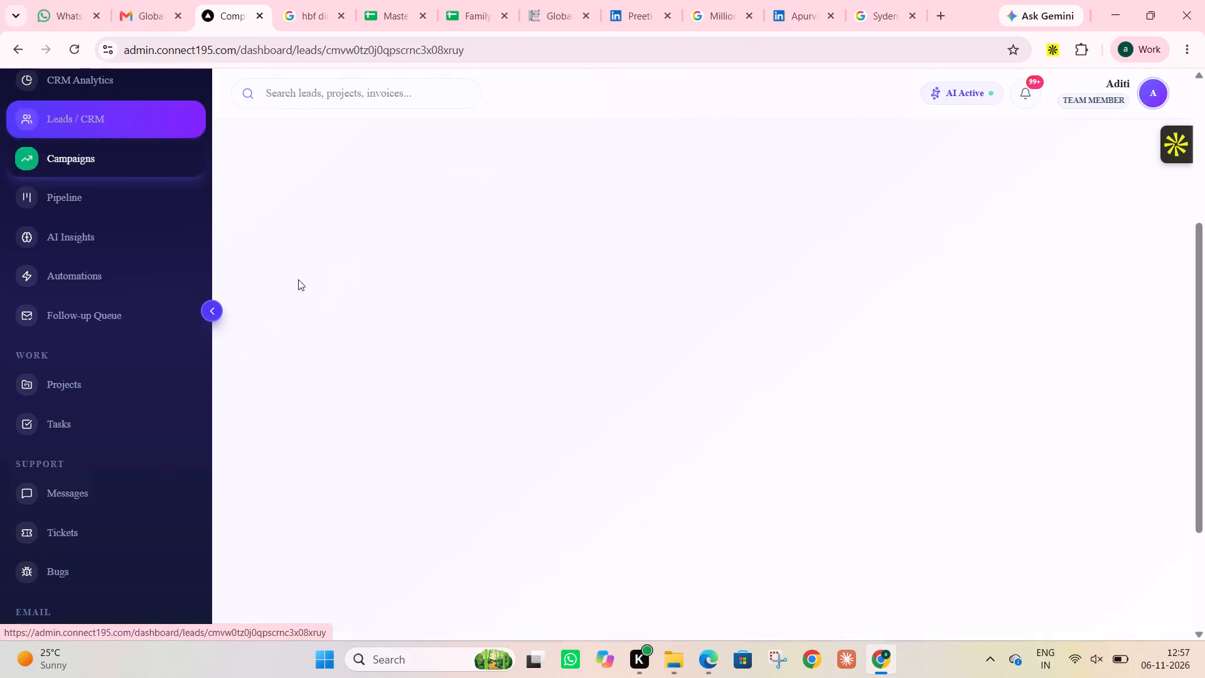
pyautogui.scroll(-5, 473, 401)
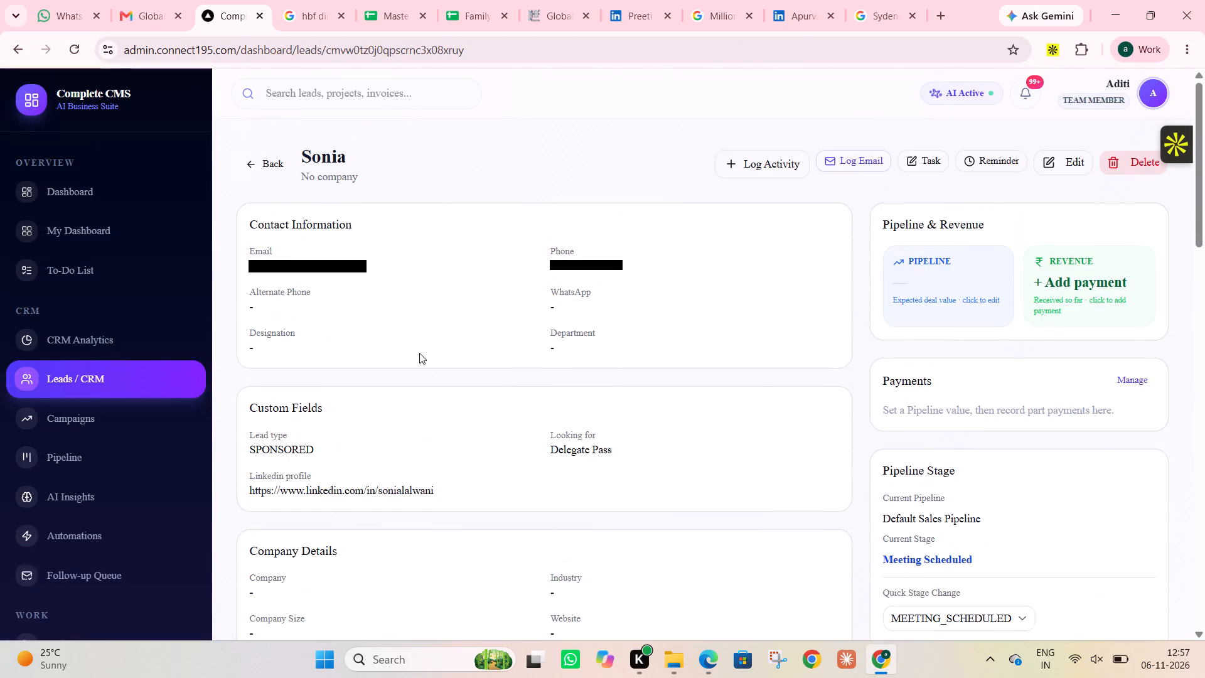
pyautogui.click(254, 165)
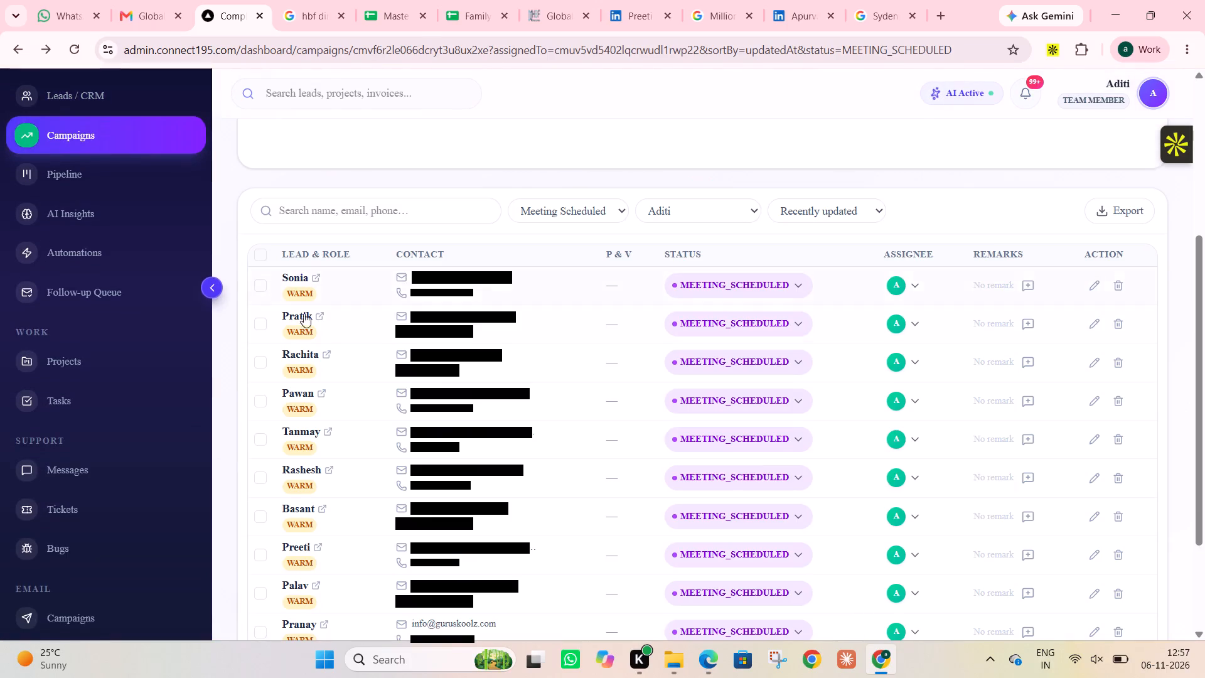
# Open Pratik's lead record, review its deal information, activity timeline and discussion notes, and return to the list.
pyautogui.click(304, 320)
pyautogui.scroll(-5, 345, 434)
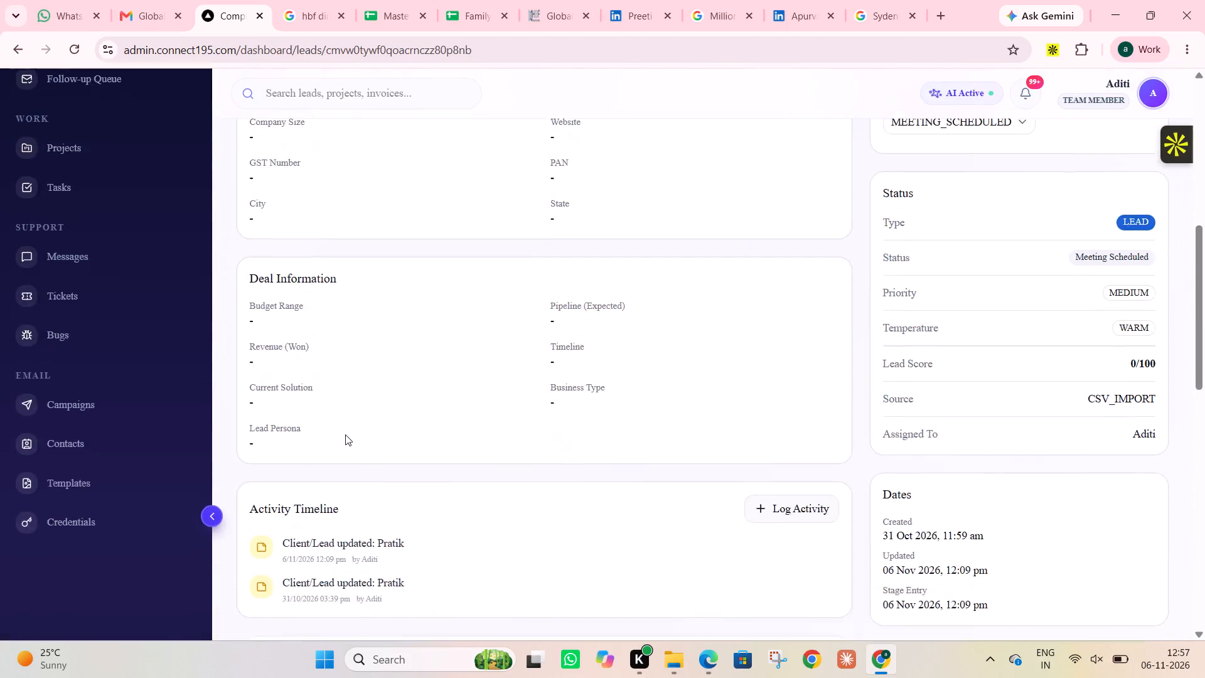
pyautogui.scroll(-2, 345, 434)
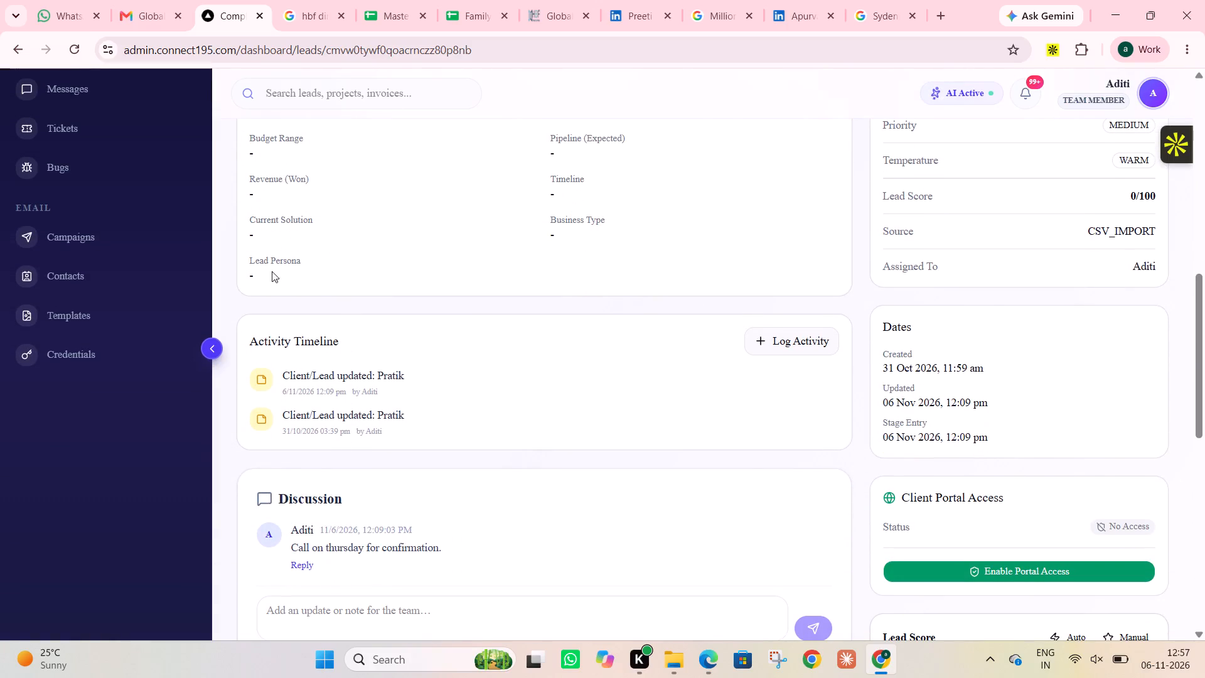
pyautogui.scroll(3, 272, 271)
pyautogui.scroll(2, 255, 185)
pyautogui.click(251, 169)
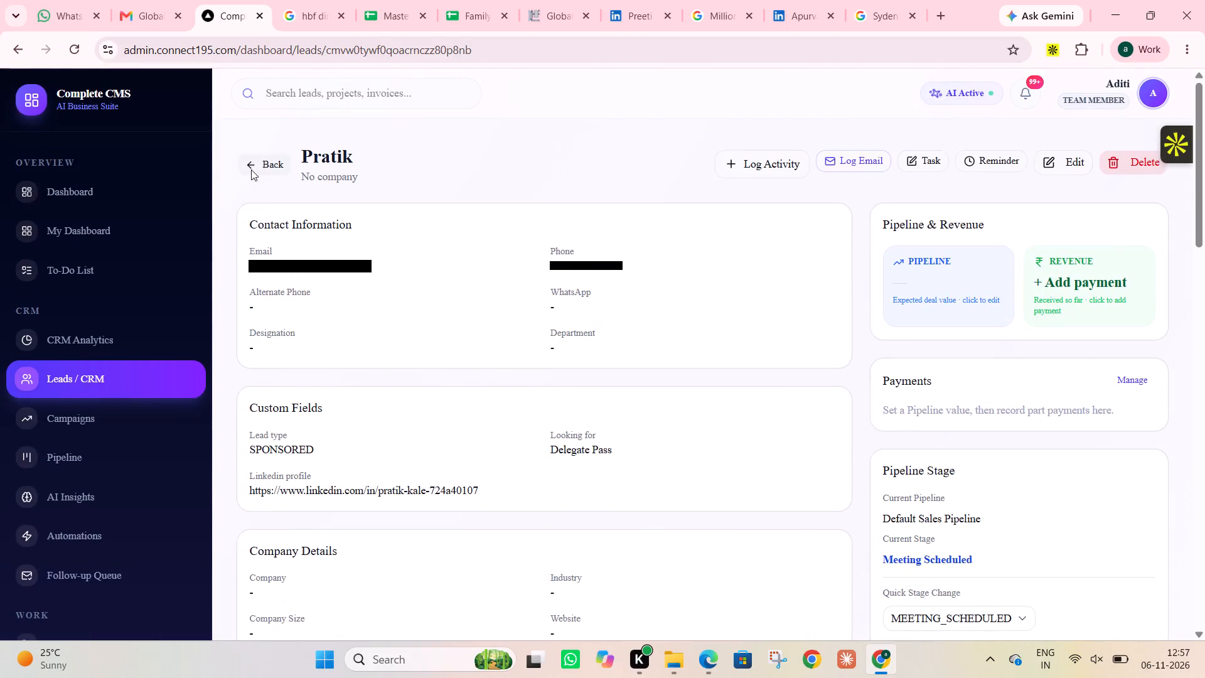
# Open Preeti's lead record from the Meeting Scheduled list and review its activity timeline and discussion notes.
pyautogui.scroll(-1, 371, 440)
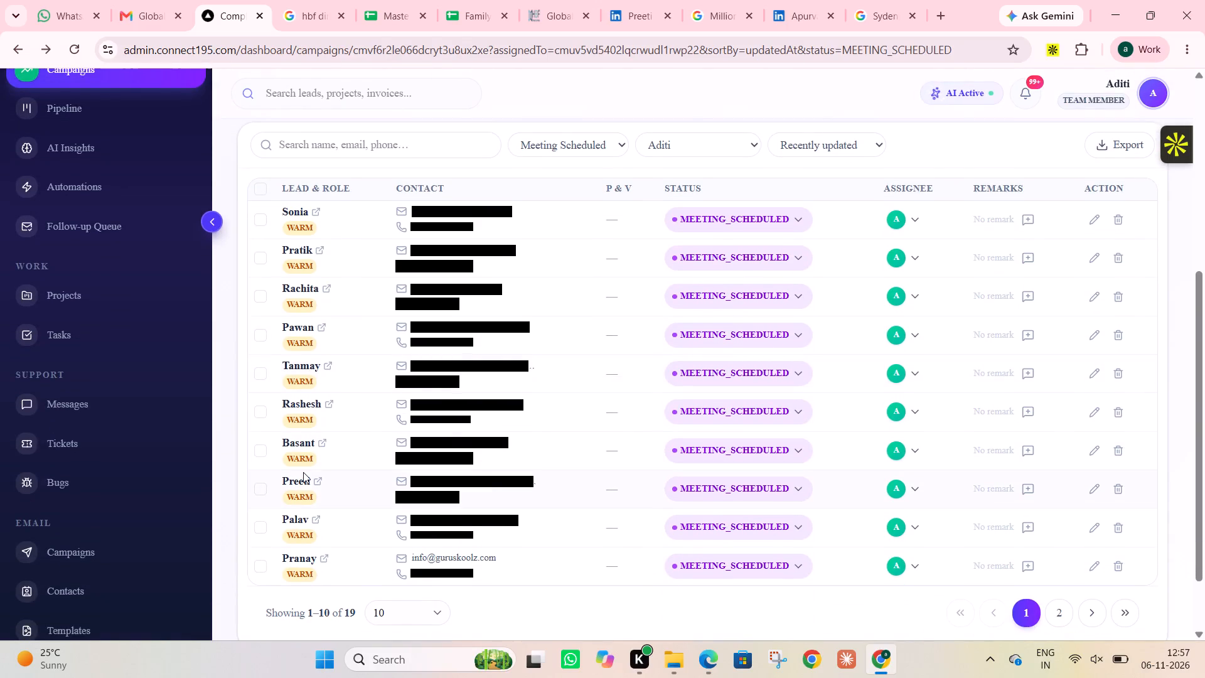
pyautogui.click(301, 485)
pyautogui.scroll(-5, 435, 477)
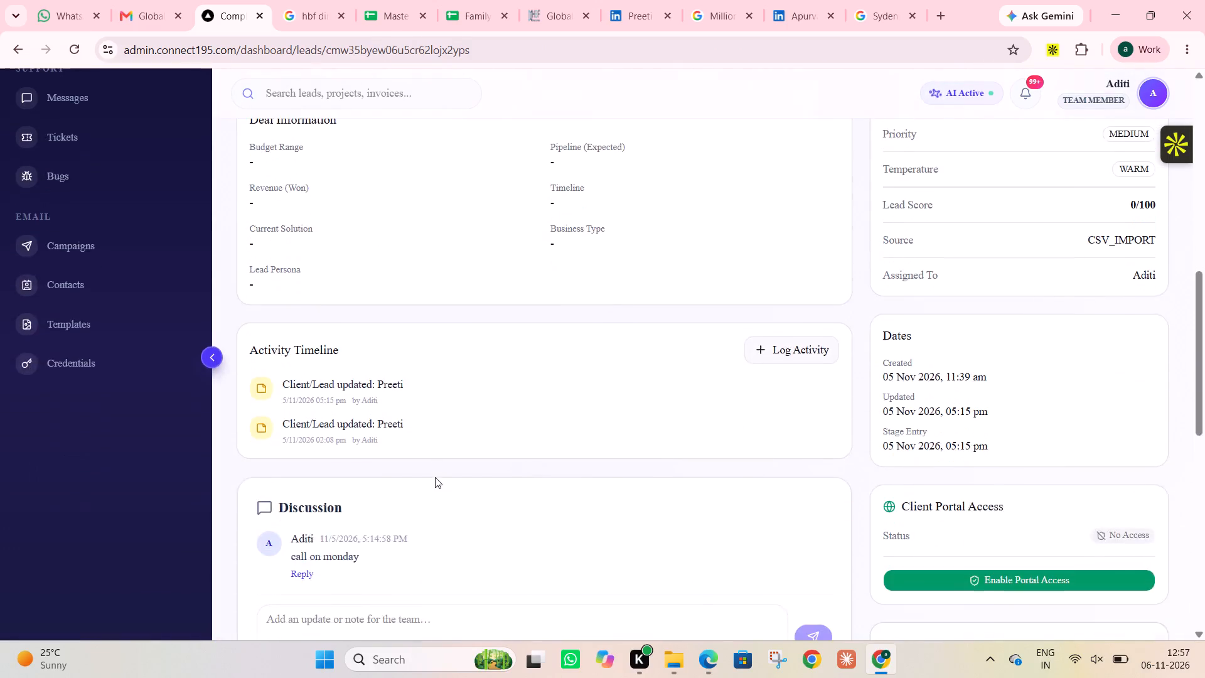
pyautogui.scroll(-1, 435, 477)
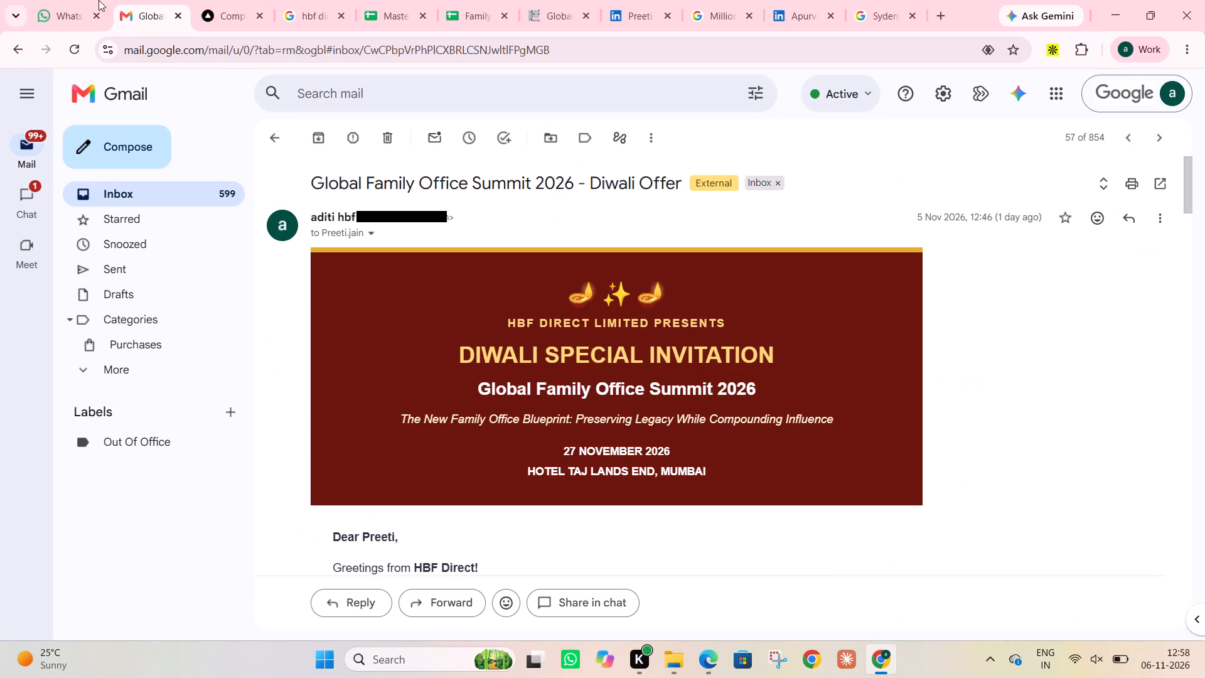
pyautogui.click(198, 0)
pyautogui.scroll(16, 314, 275)
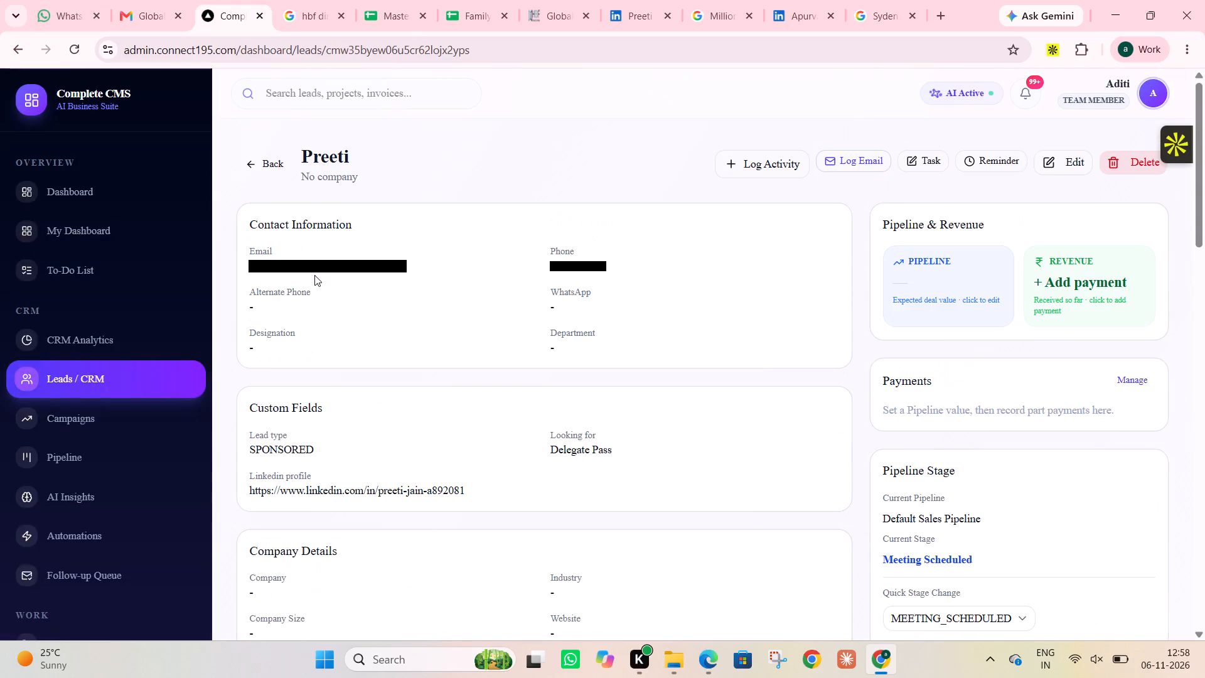
pyautogui.click(241, 161)
pyautogui.click(241, 161)
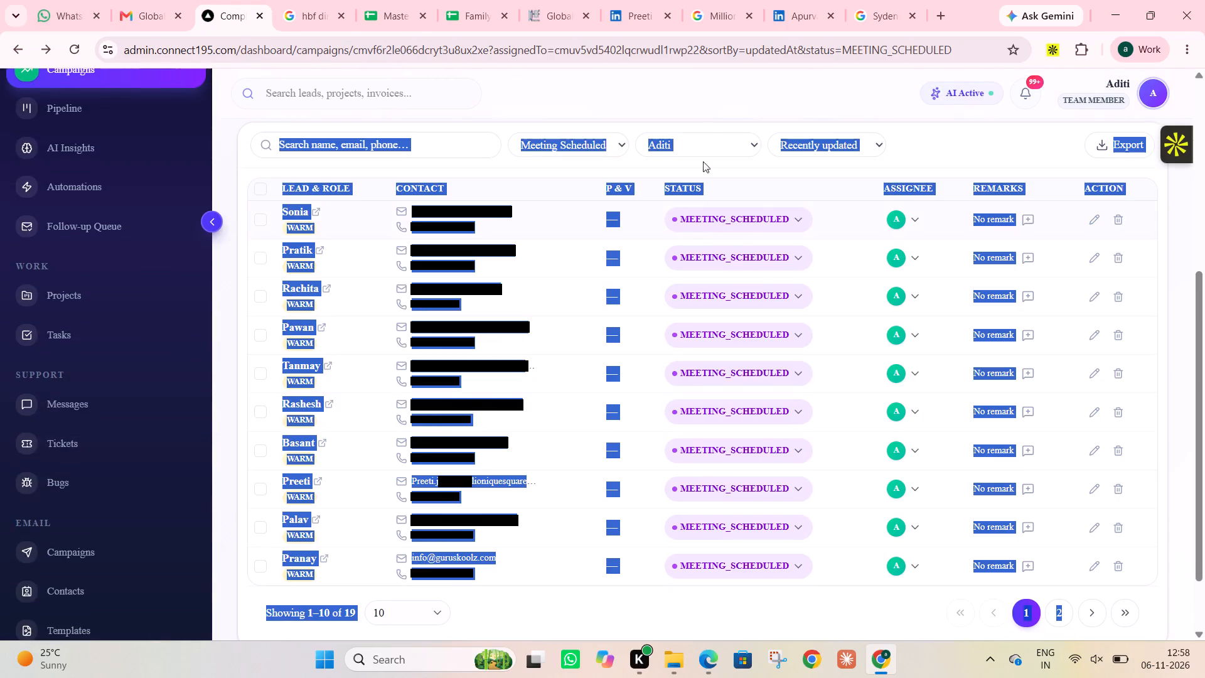
# Filter Aditi's leads in the campaign list by the Lost status.
pyautogui.click(690, 137)
pyautogui.click(588, 135)
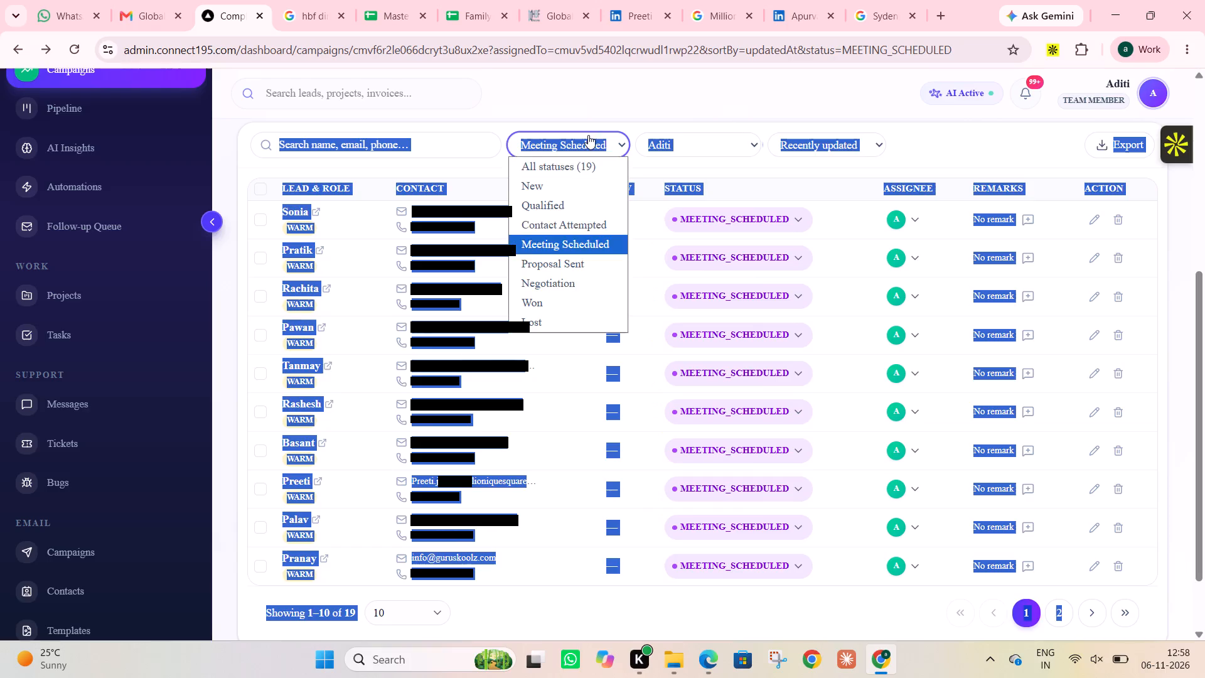
pyautogui.click(557, 319)
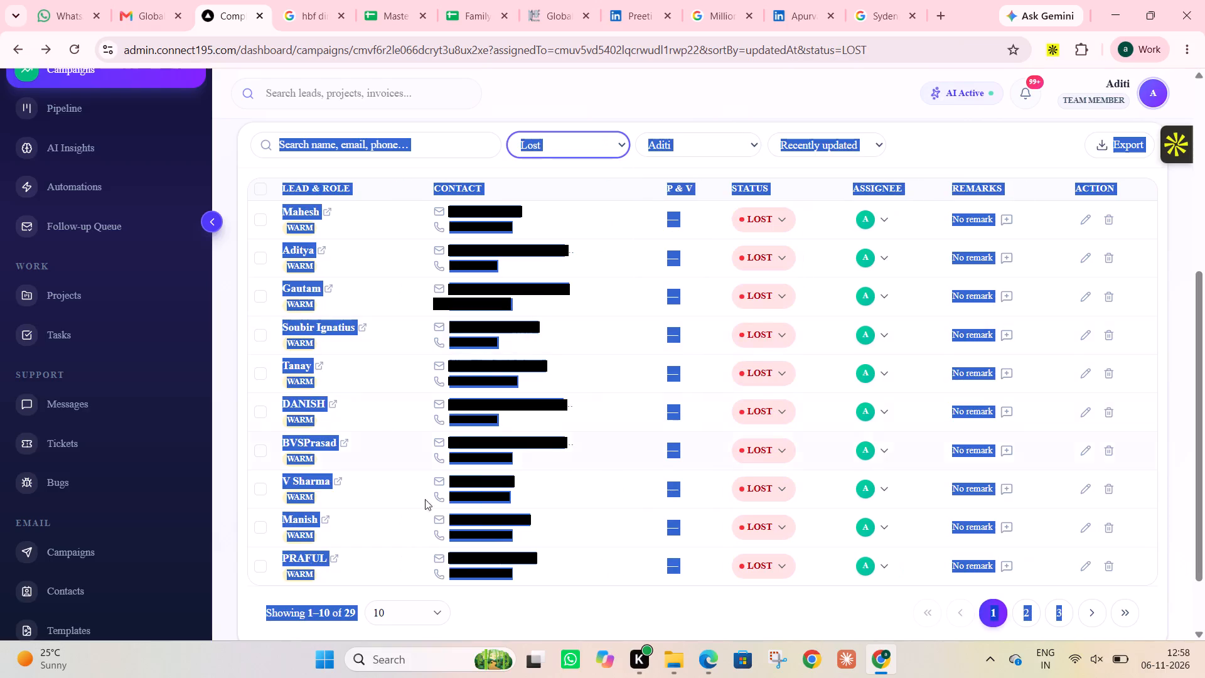
# Go to page 3 of Aditi's Lost leads in the campaign list.
pyautogui.click(222, 427)
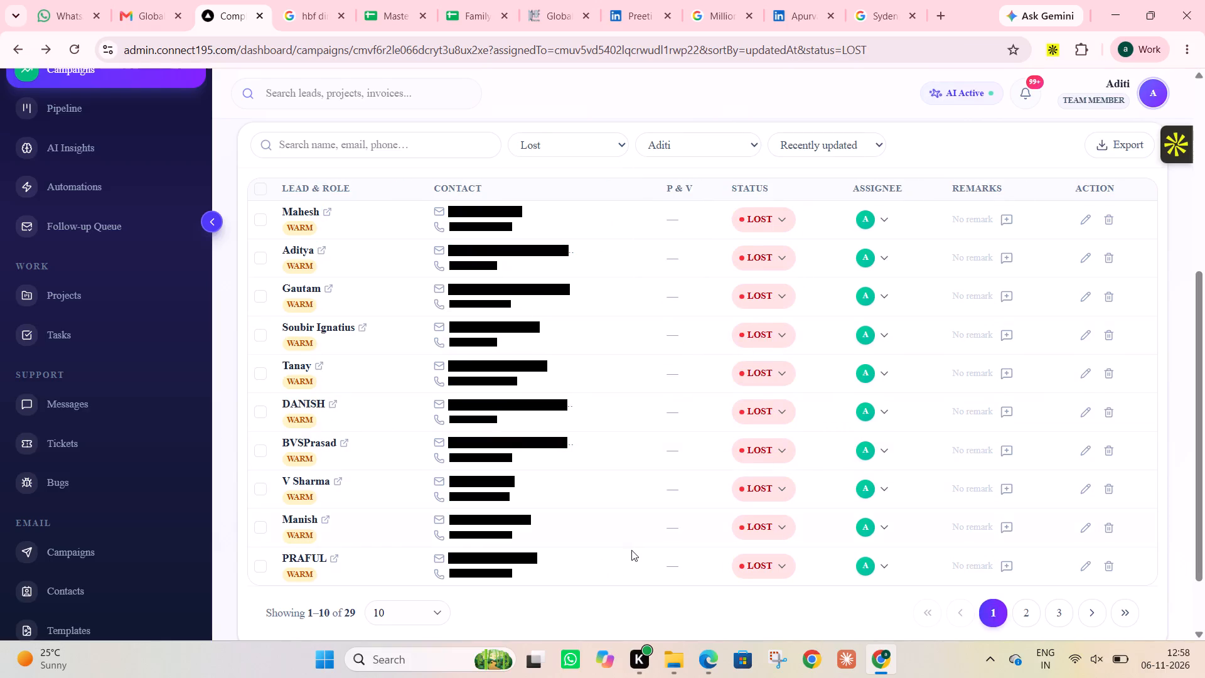
pyautogui.scroll(-1, 631, 550)
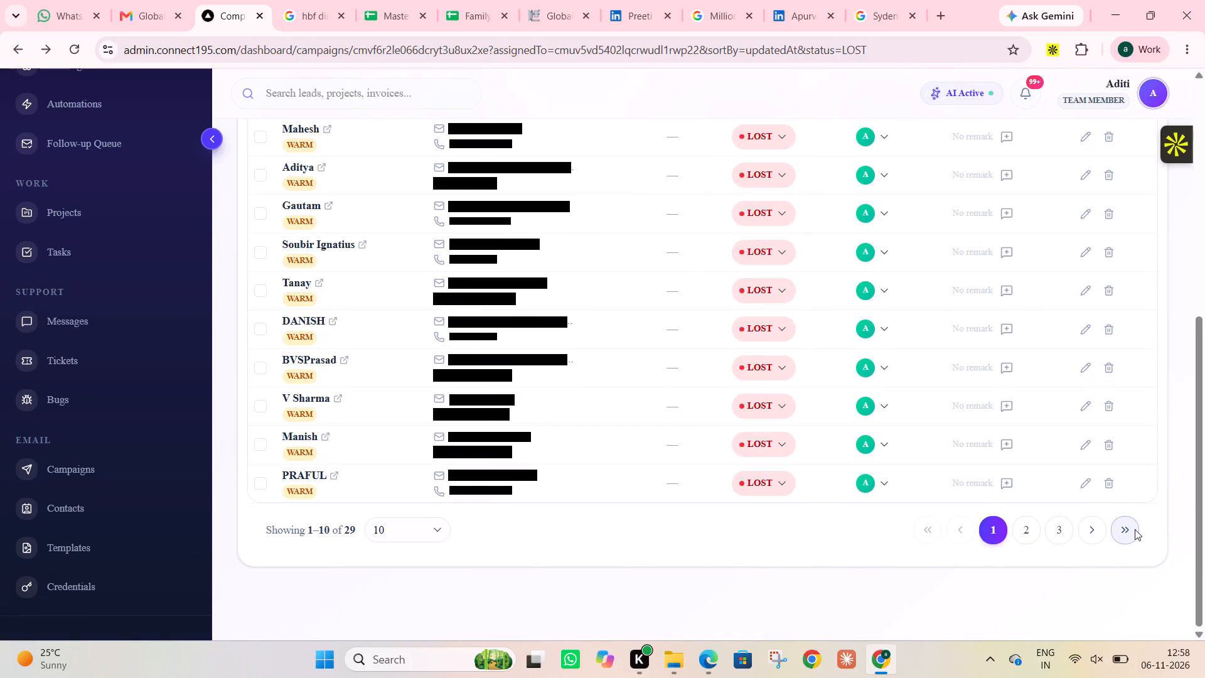
pyautogui.click(1063, 534)
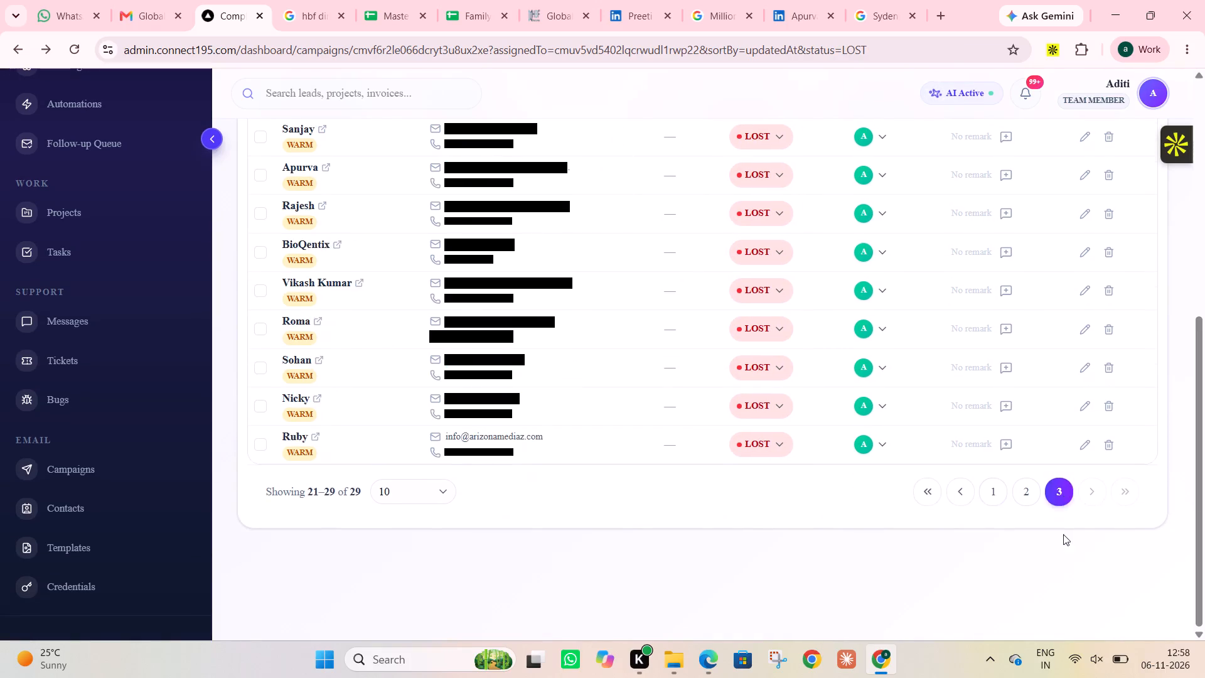
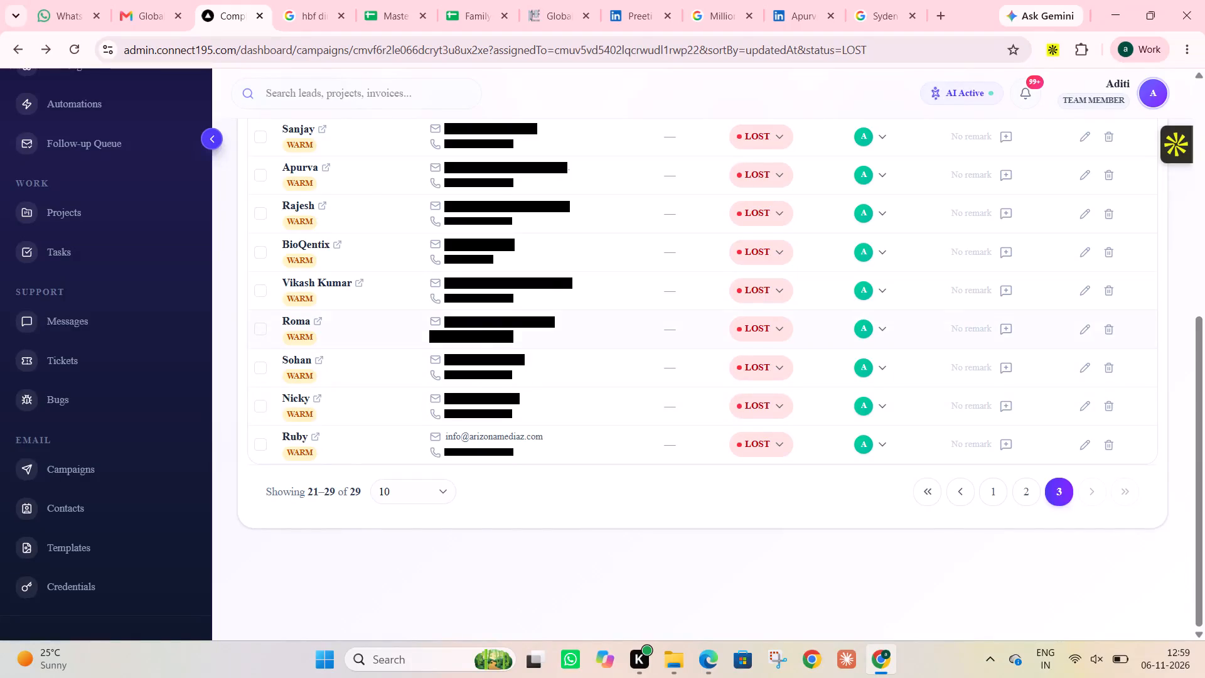
# Open Apurva's lead record from the Lost leads list, review its contact and custom fields, and switch to her LinkedIn profile.
pyautogui.click(316, 168)
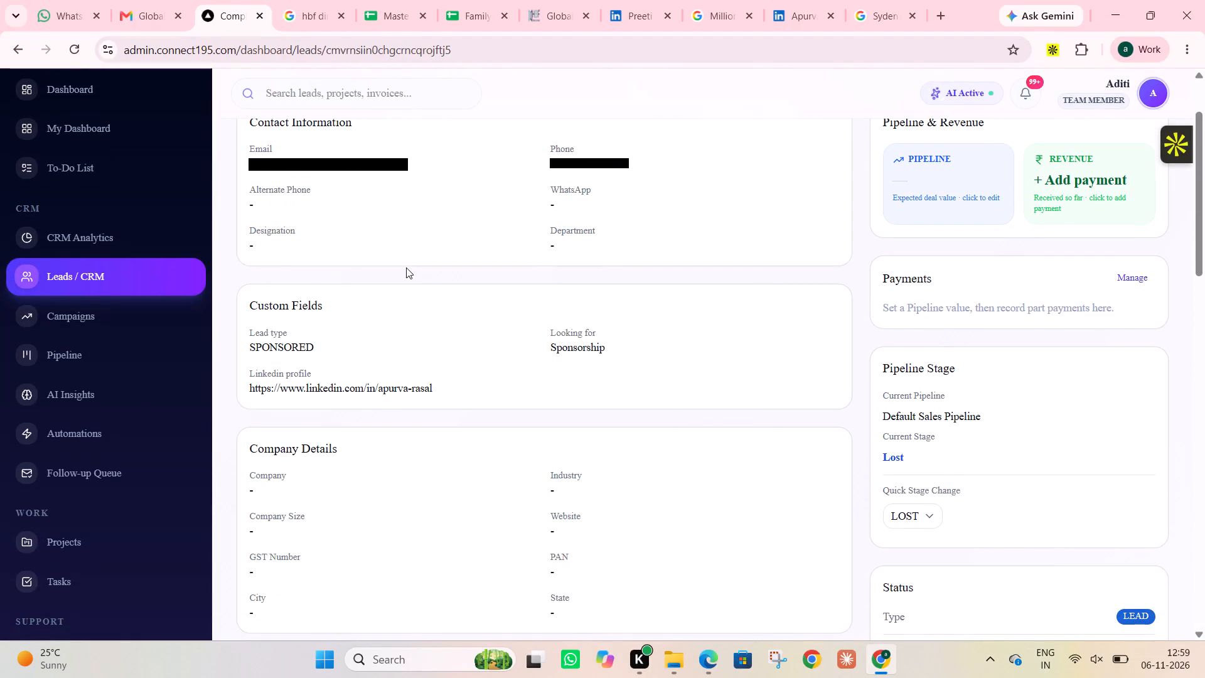
pyautogui.scroll(1, 406, 267)
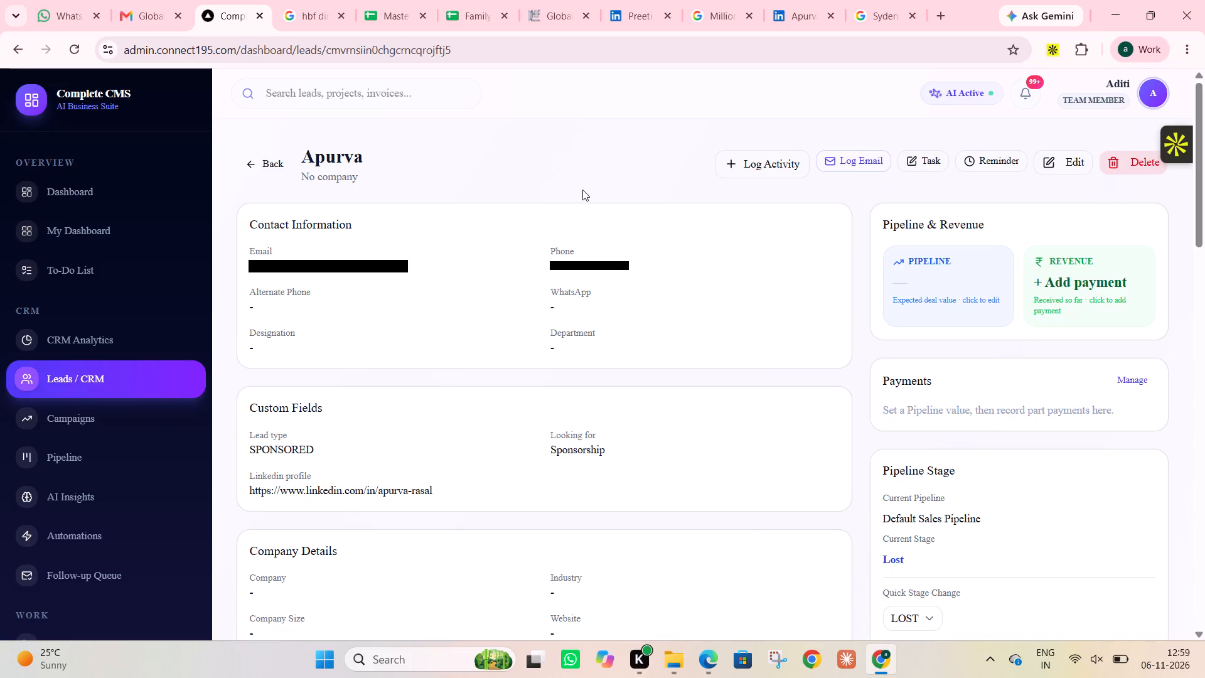
pyautogui.click(816, 19)
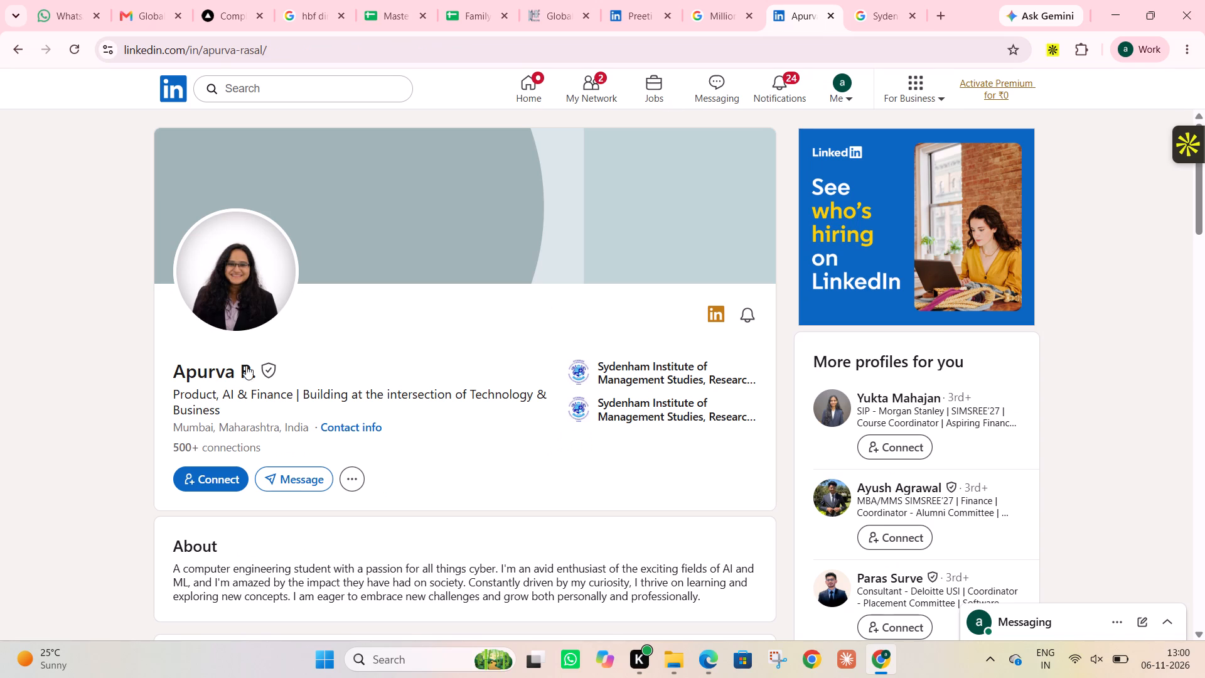
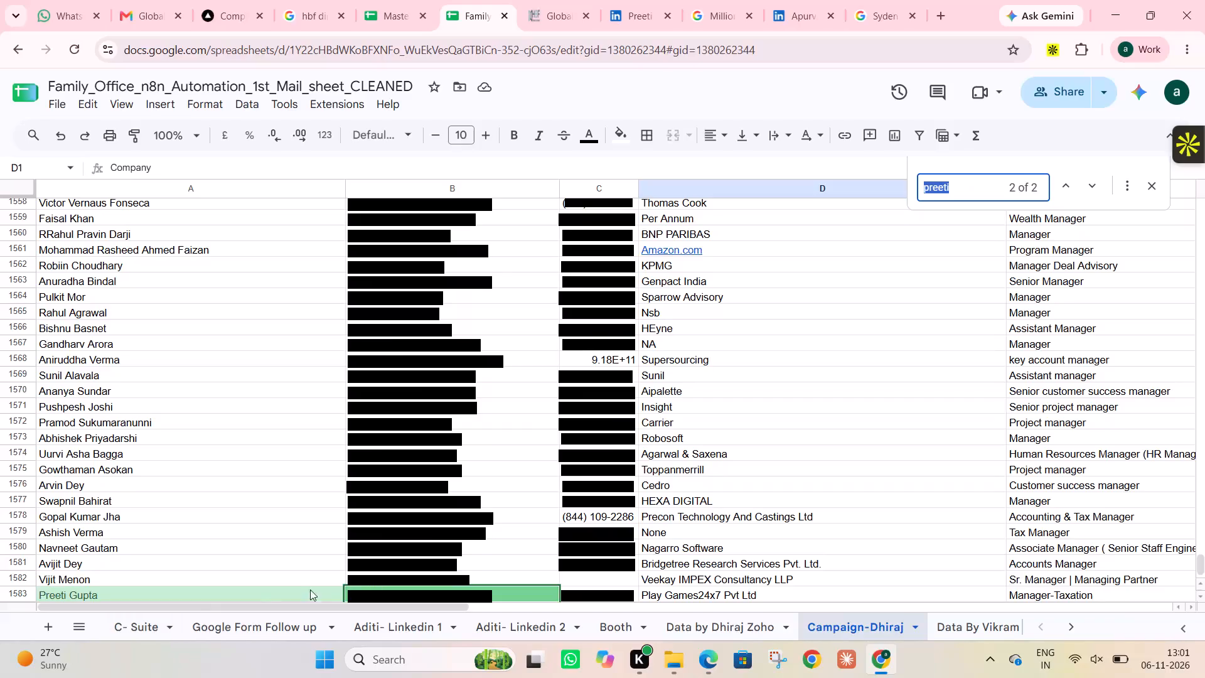
# Open the C- Suite sheet, dismiss the leftover search, and examine the contacts' company, title and email status columns.
pyautogui.click(129, 630)
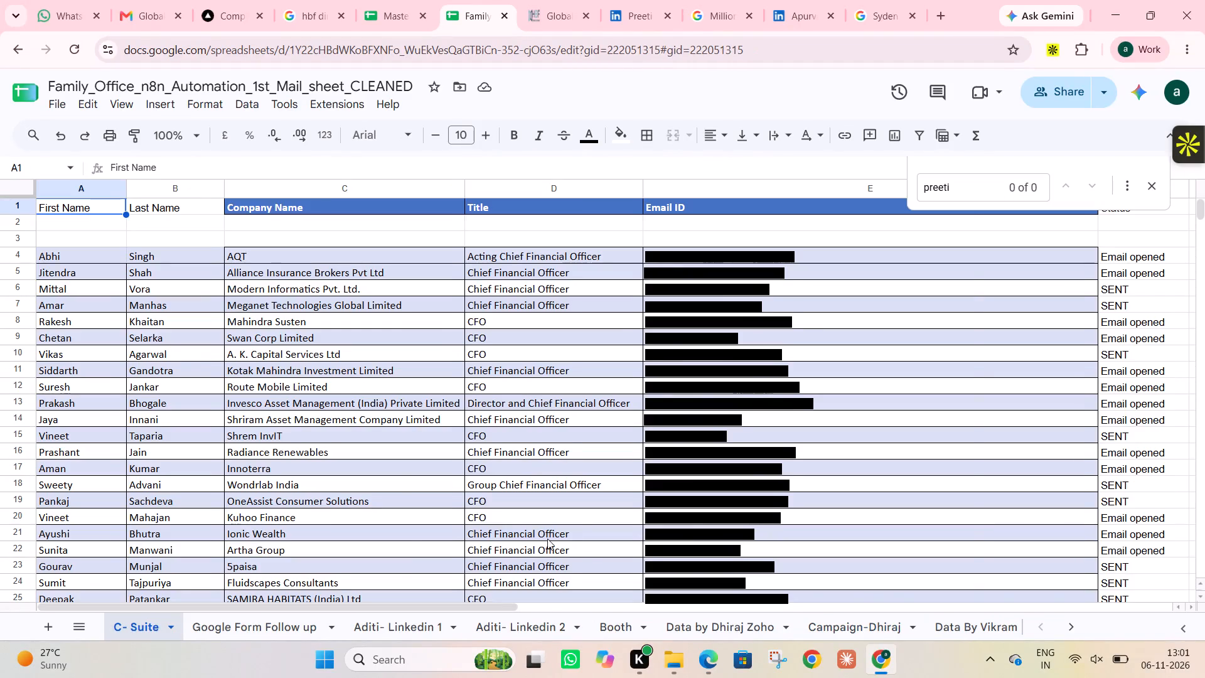
pyautogui.hscroll(-3, 547, 539)
pyautogui.scroll(1, 547, 539)
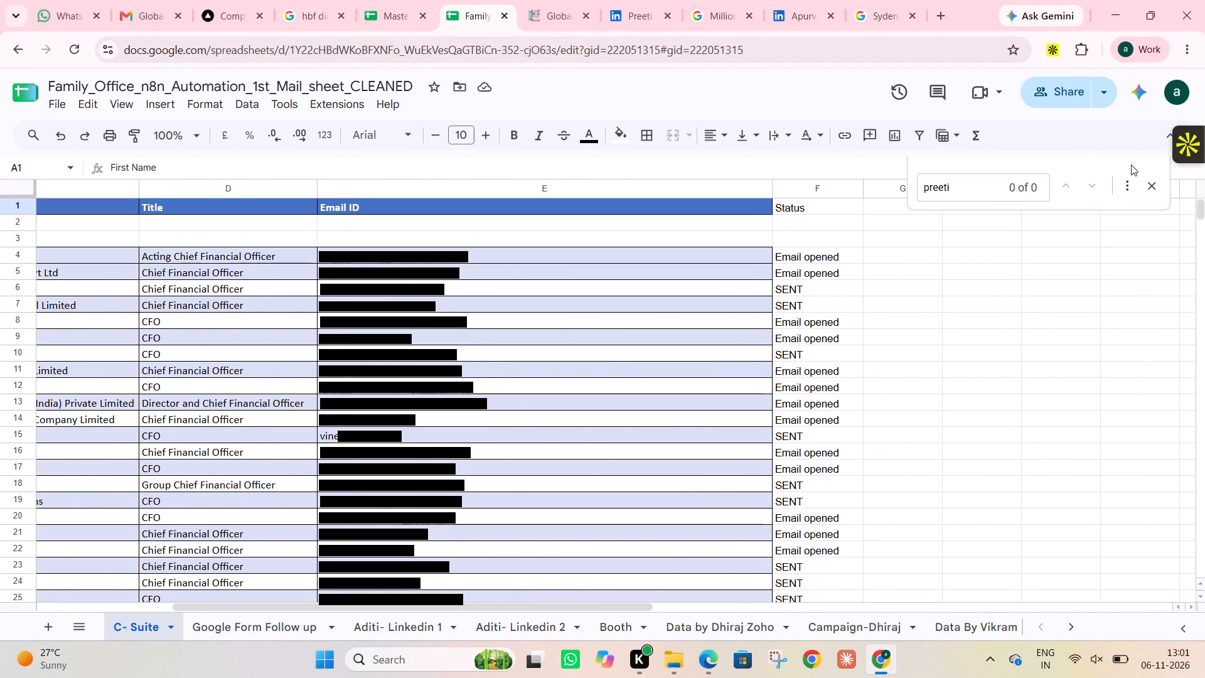
pyautogui.click(1147, 184)
pyautogui.hscroll(3, 975, 254)
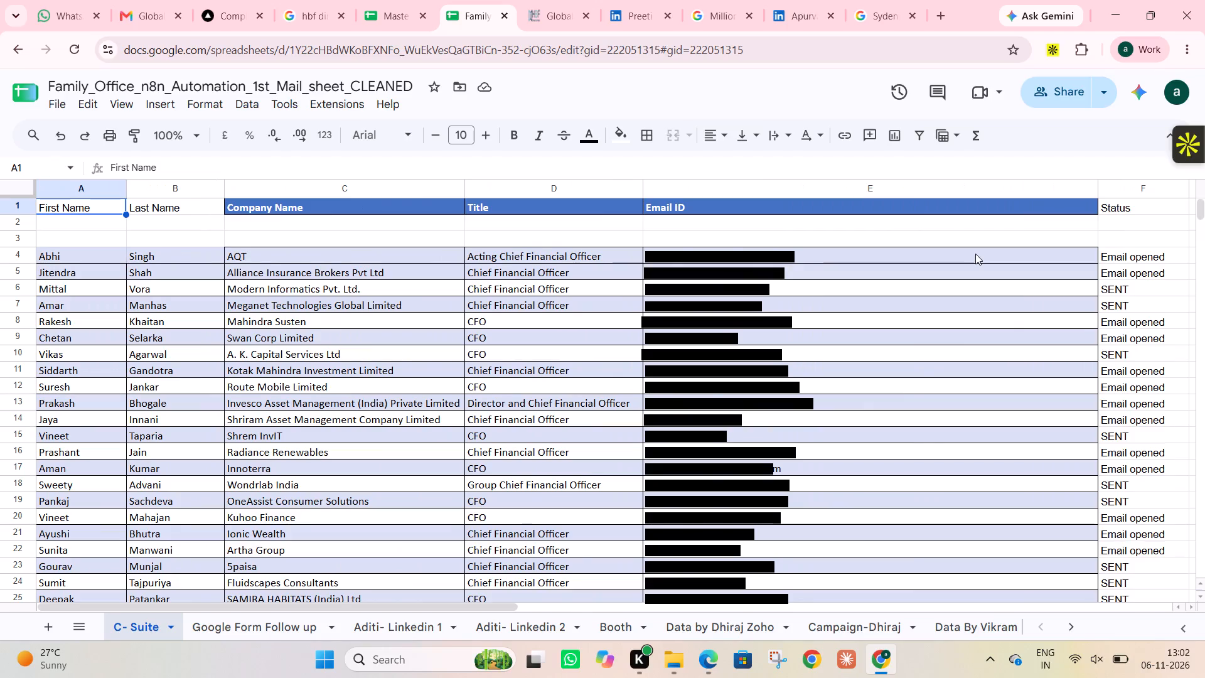
pyautogui.scroll(-1, 975, 254)
pyautogui.hscroll(-2, 975, 254)
pyautogui.scroll(1, 975, 254)
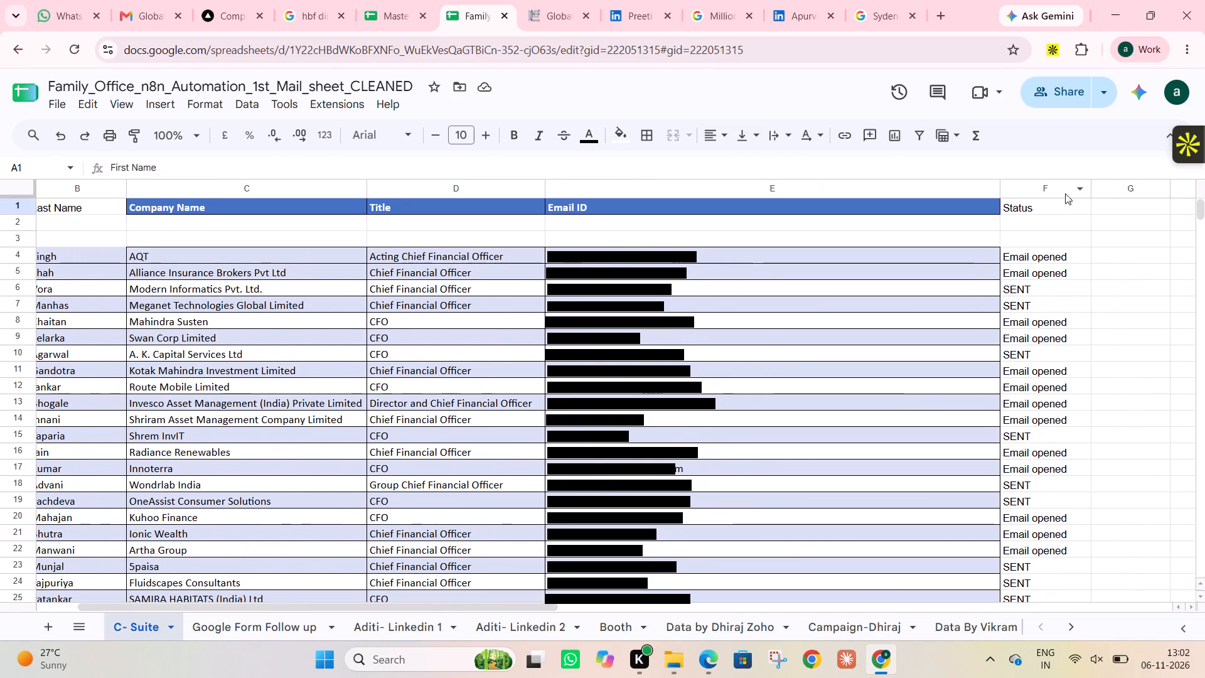
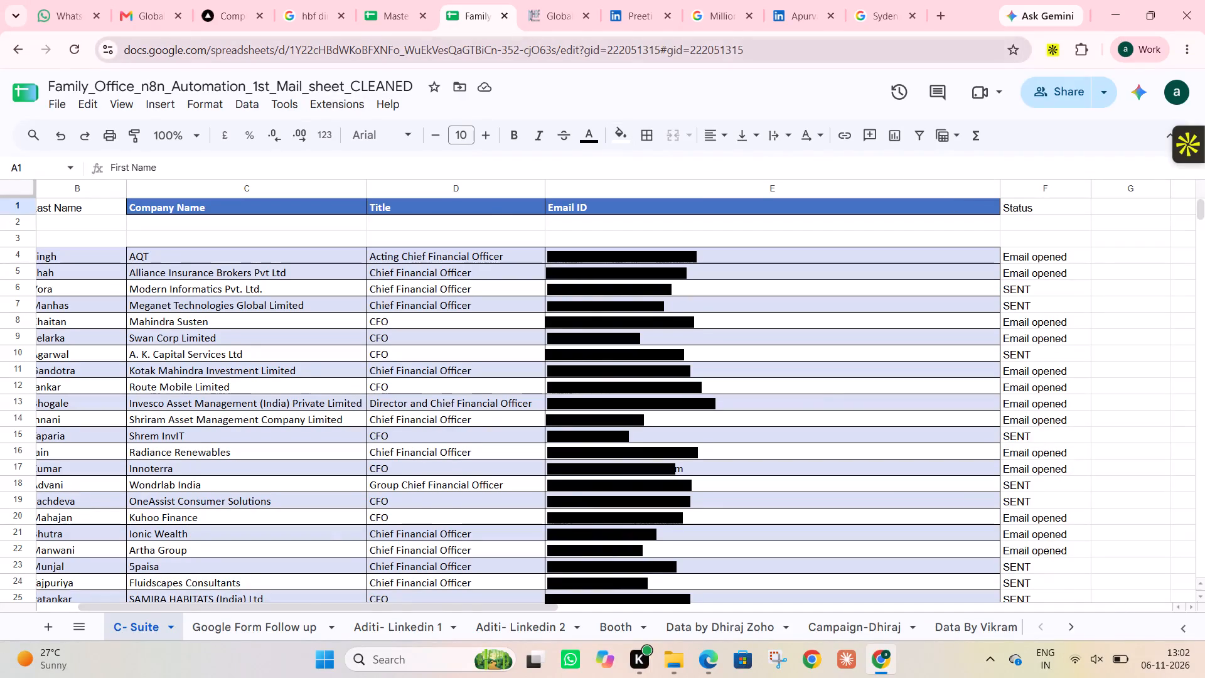
# Switch to Gmail and read the Diwali Offer email to Preeti through pass pricing, inclusions and the registration section.
pyautogui.click(137, 20)
pyautogui.scroll(-1, 444, 307)
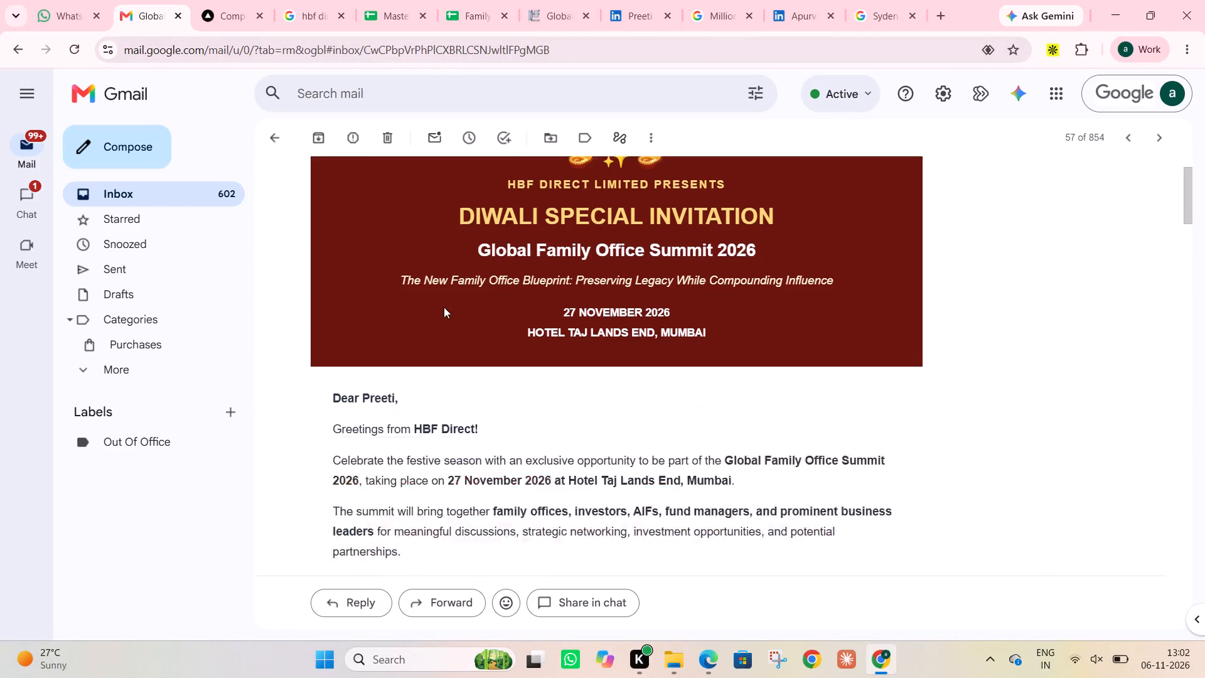
pyautogui.scroll(-10, 444, 307)
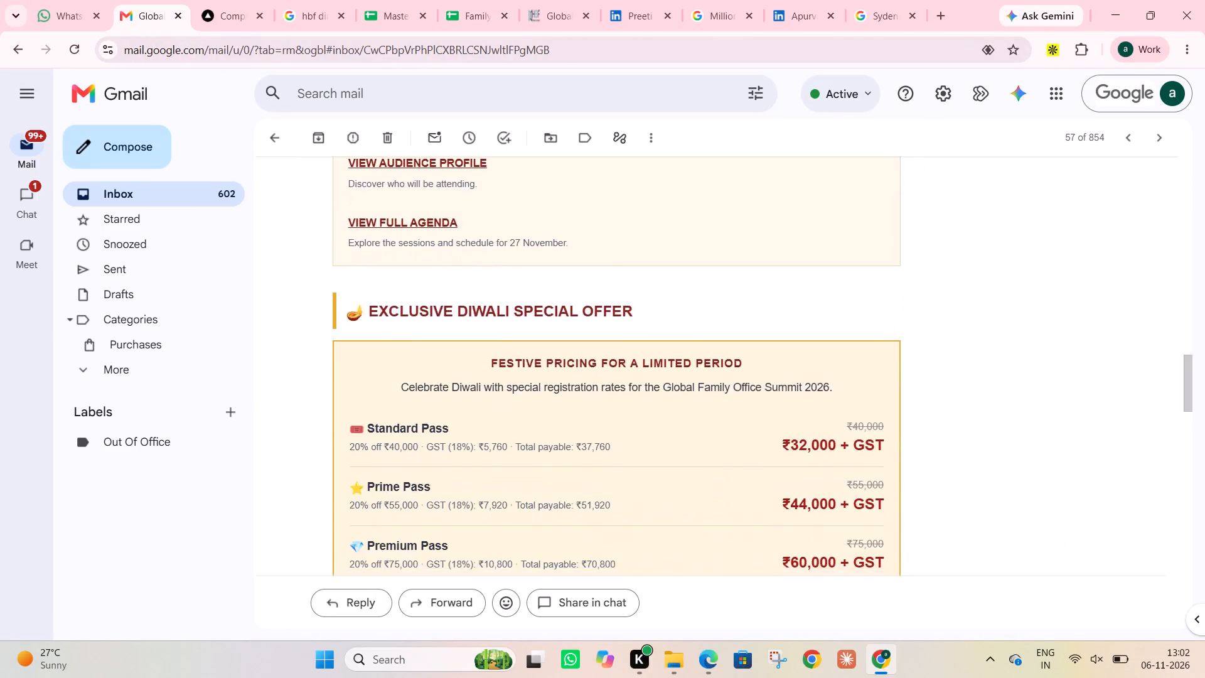
pyautogui.scroll(-9, 444, 307)
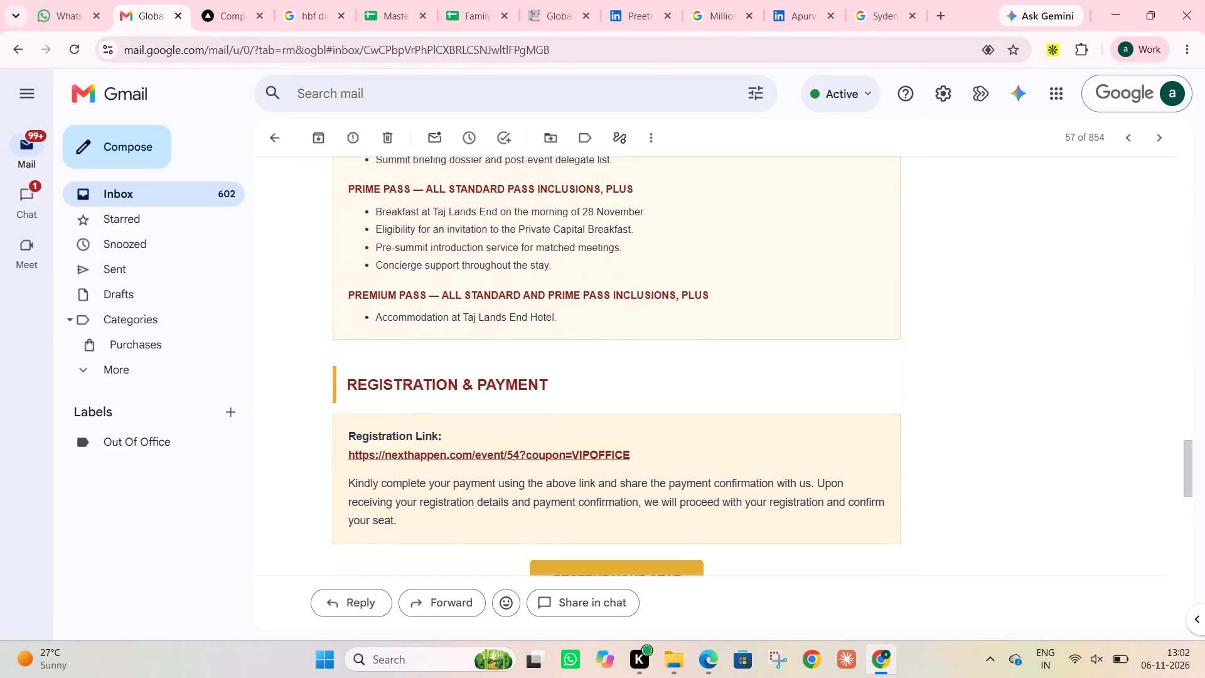
pyautogui.scroll(-2, 444, 307)
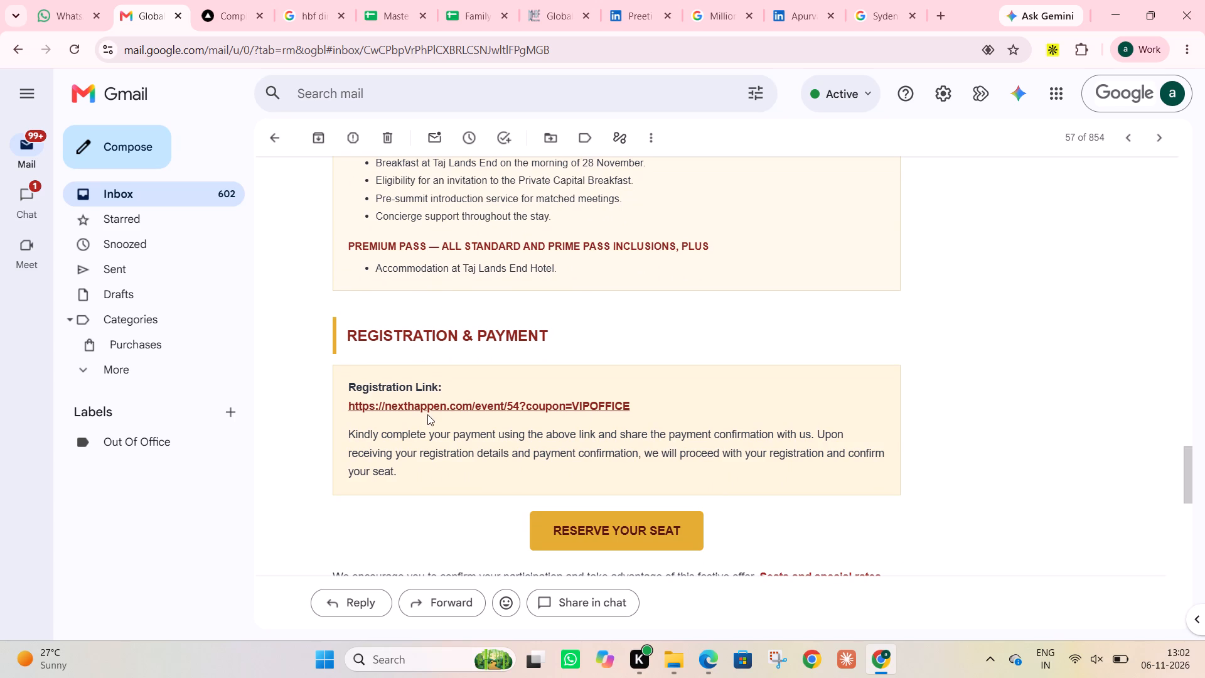
# Open the email's VIPOFFICE registration link, check the ticket options on the event page, and close that page.
pyautogui.click(424, 406)
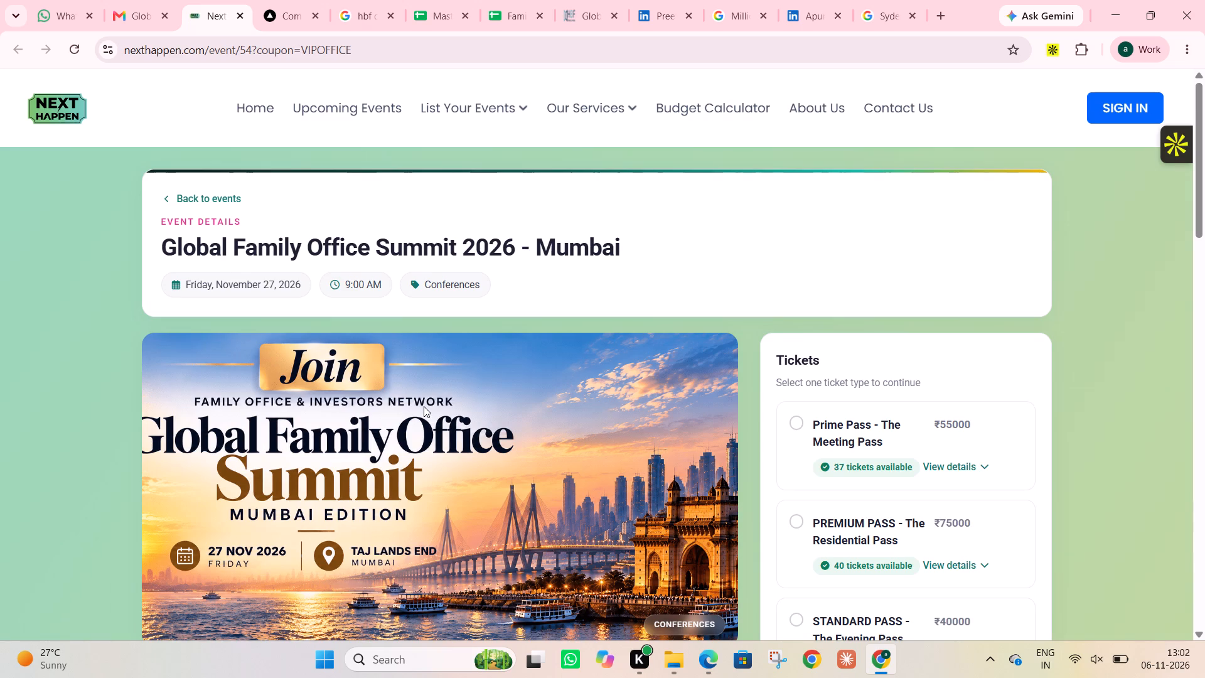
pyautogui.hscroll(-2, 424, 406)
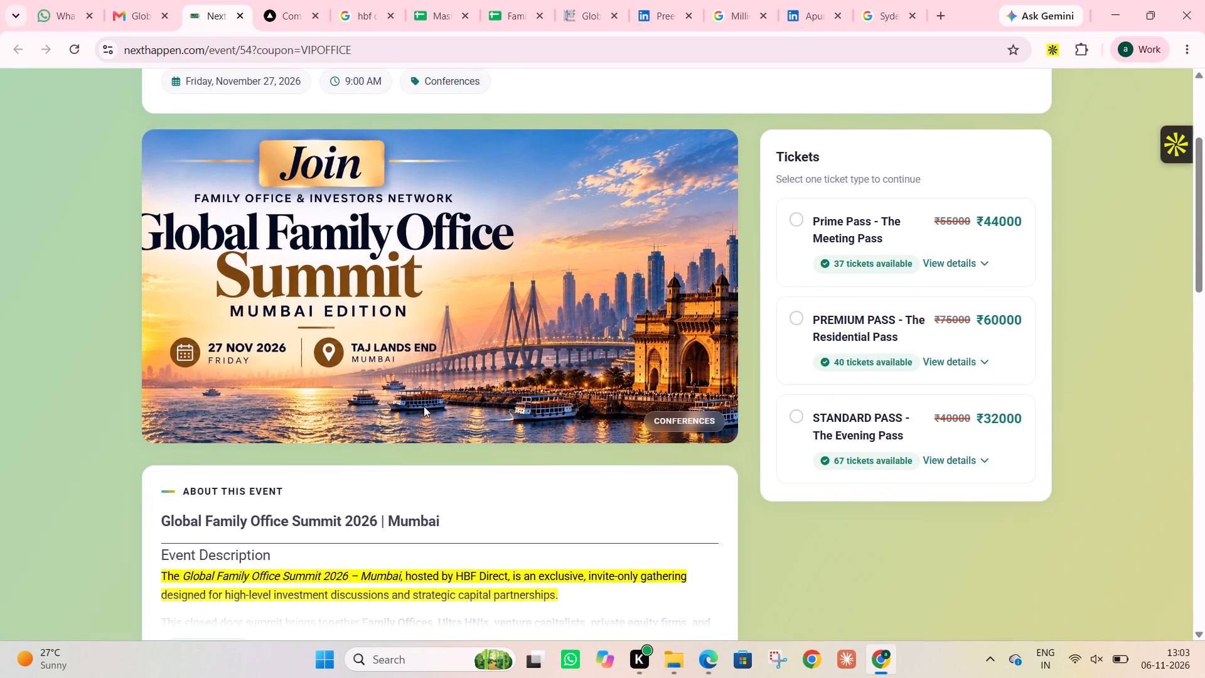
pyautogui.hscroll(-1, 424, 406)
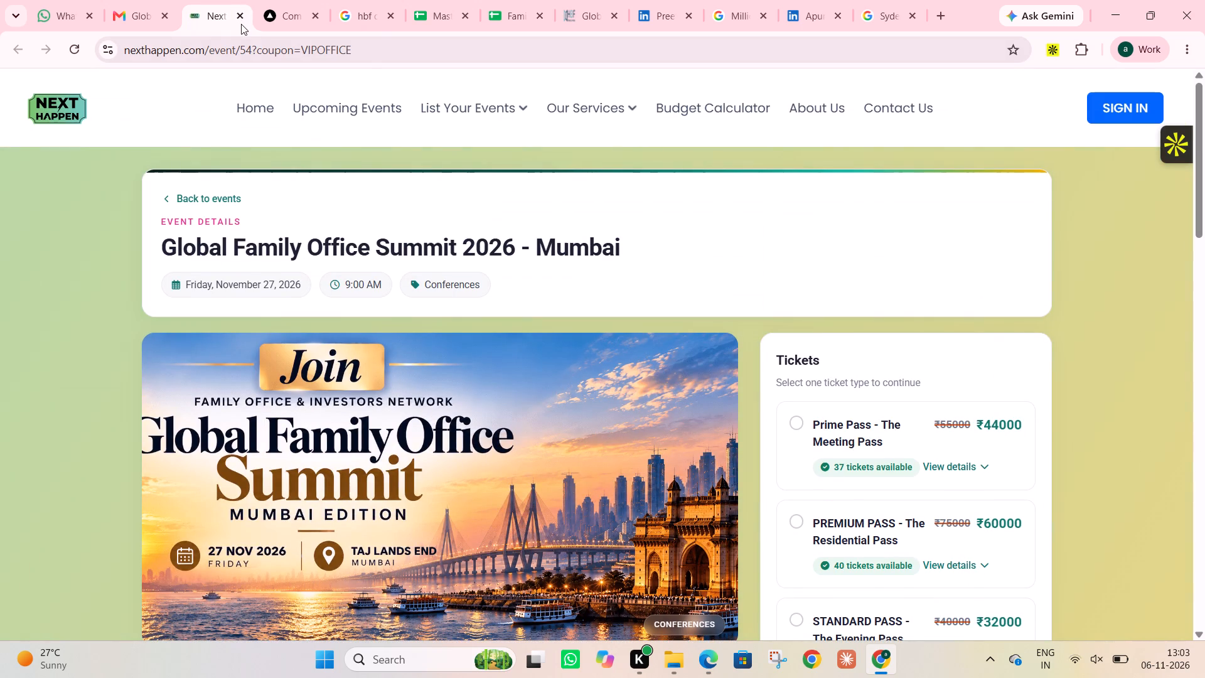
pyautogui.click(241, 24)
pyautogui.click(242, 14)
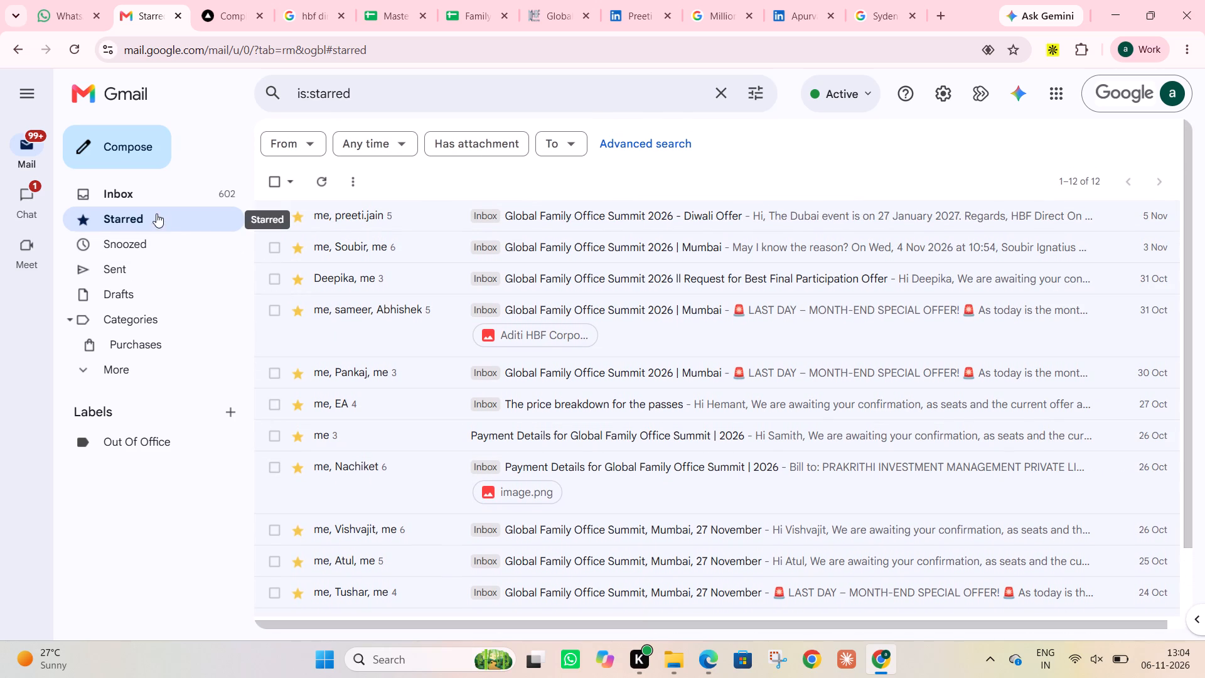
# Open the sent mail and page back through the 6 November Diwali invitation emails until reaching those sent on 5 November.
pyautogui.click(136, 274)
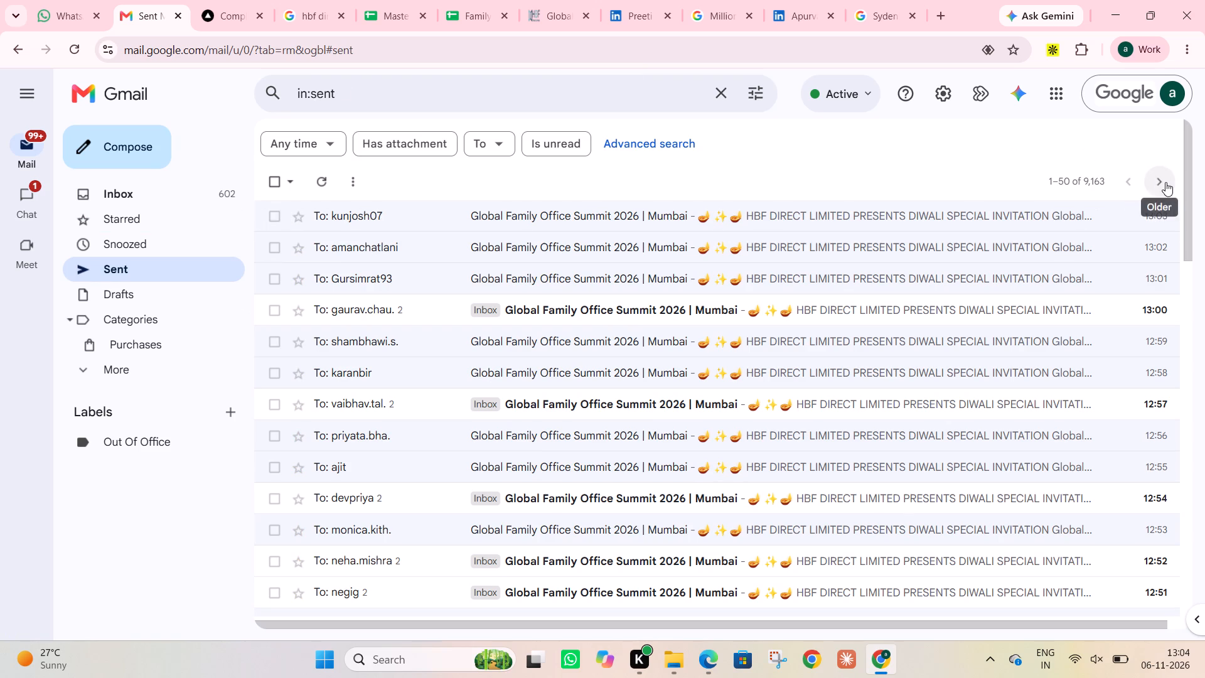
pyautogui.click(1165, 182)
pyautogui.click(1165, 182)
pyautogui.click(1165, 182)
pyautogui.doubleClick(1165, 182)
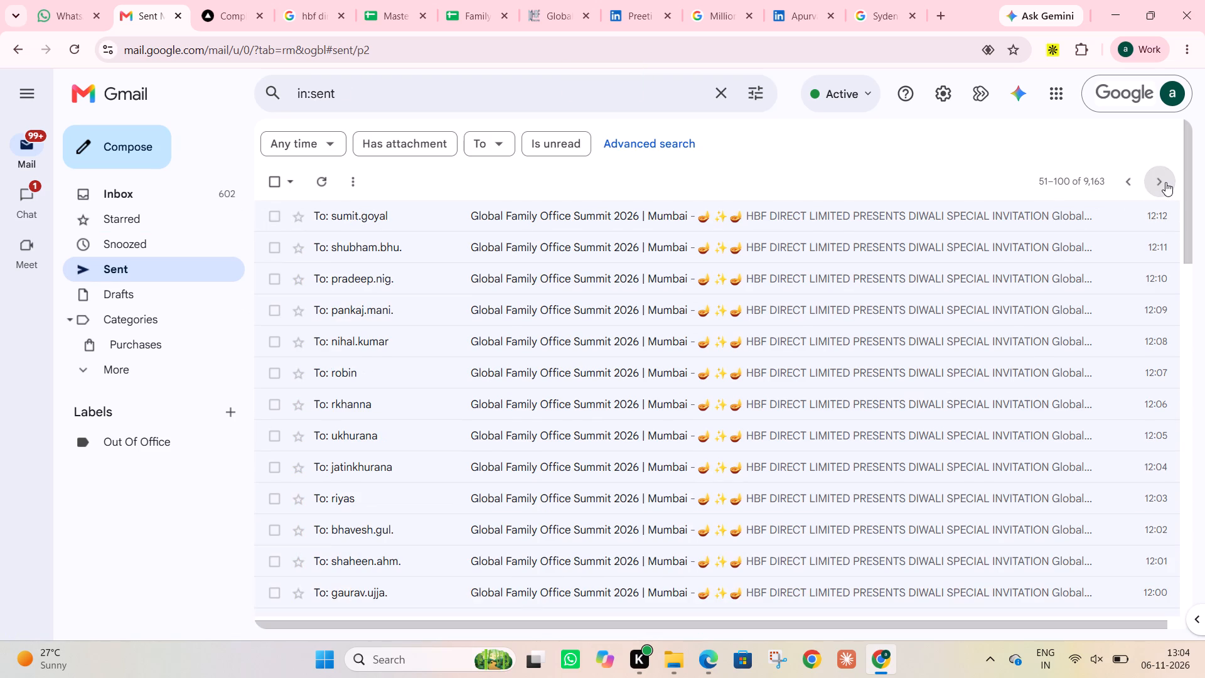
pyautogui.click(1165, 182)
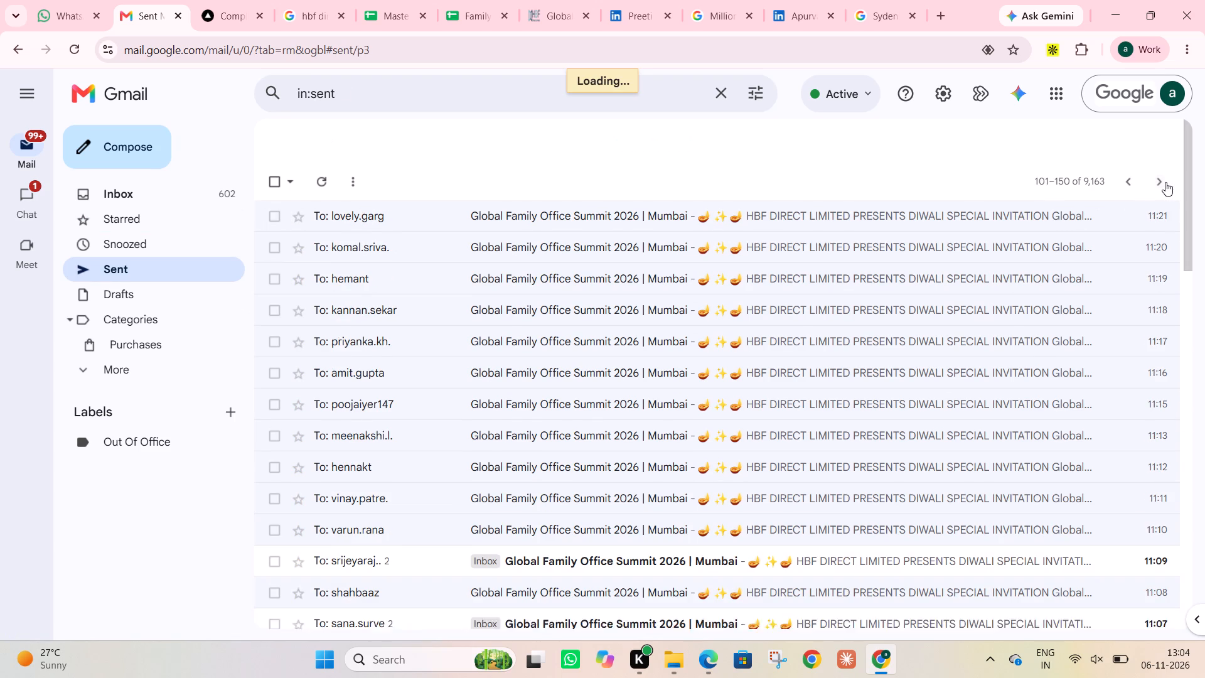
pyautogui.click(1165, 182)
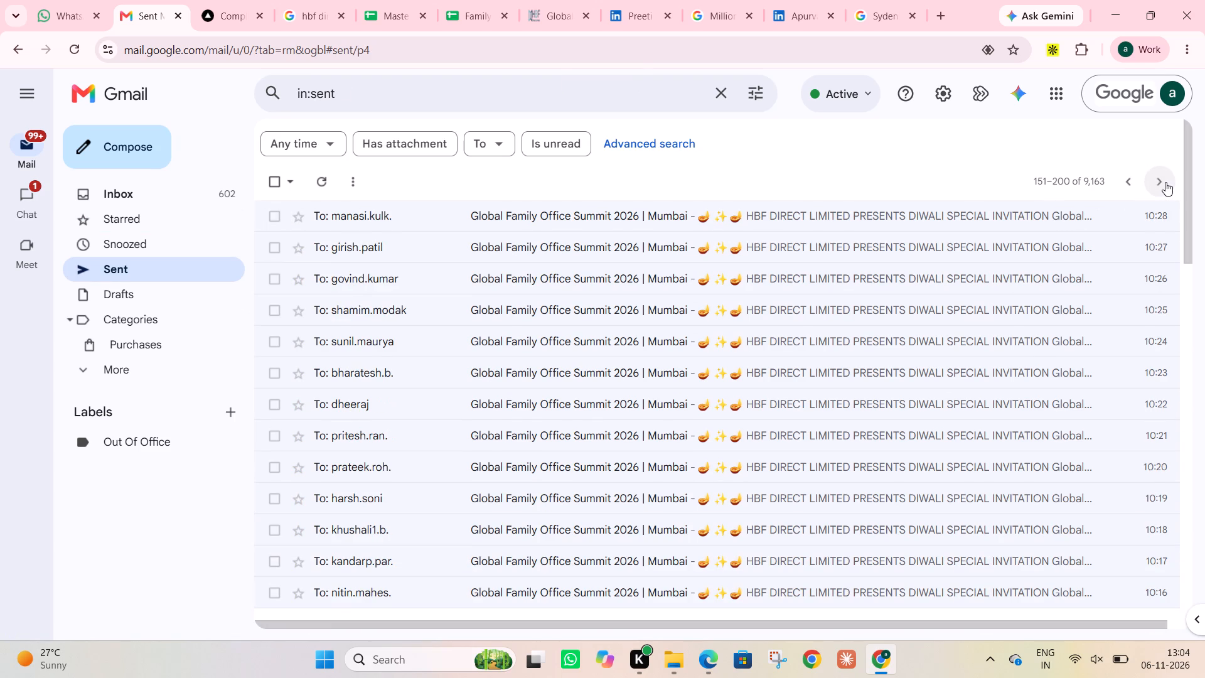
pyautogui.click(1165, 182)
pyautogui.click(1165, 182)
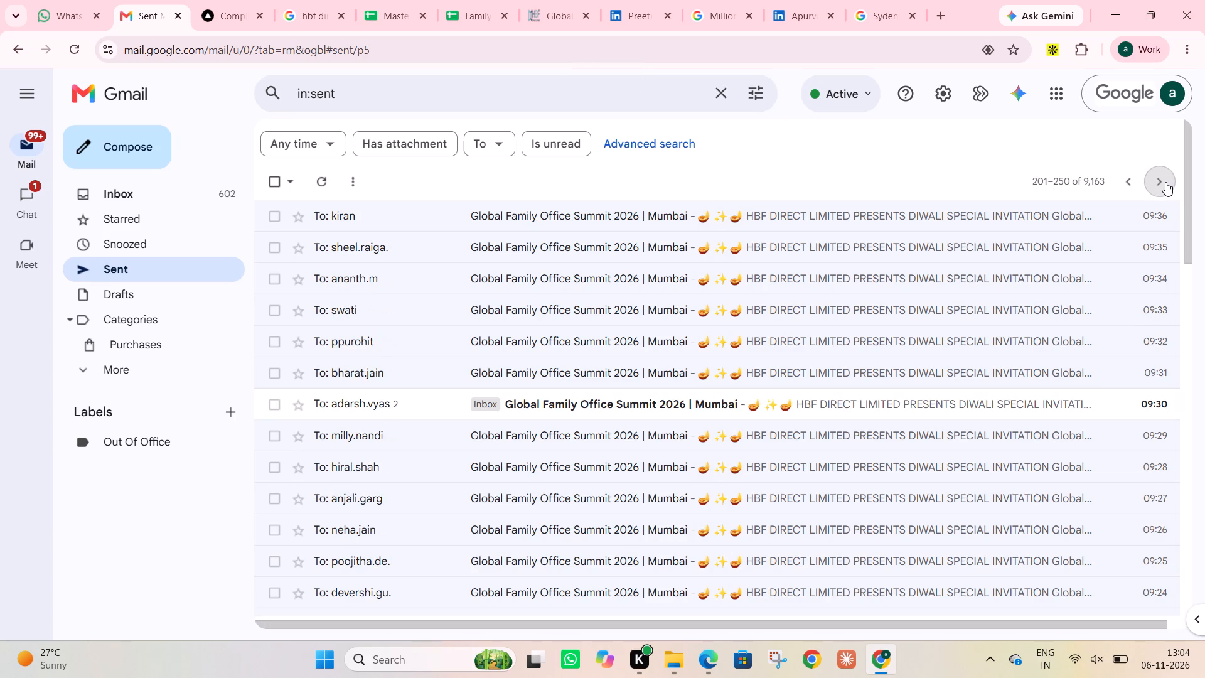
pyautogui.click(1165, 182)
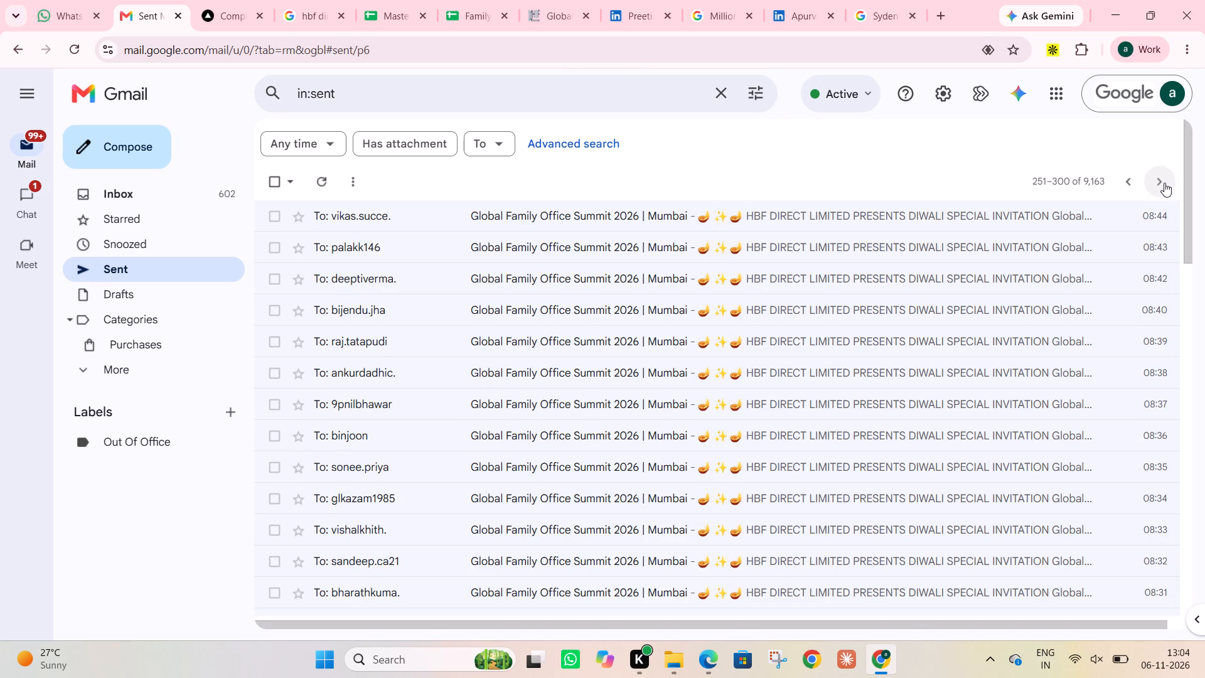
pyautogui.click(1164, 183)
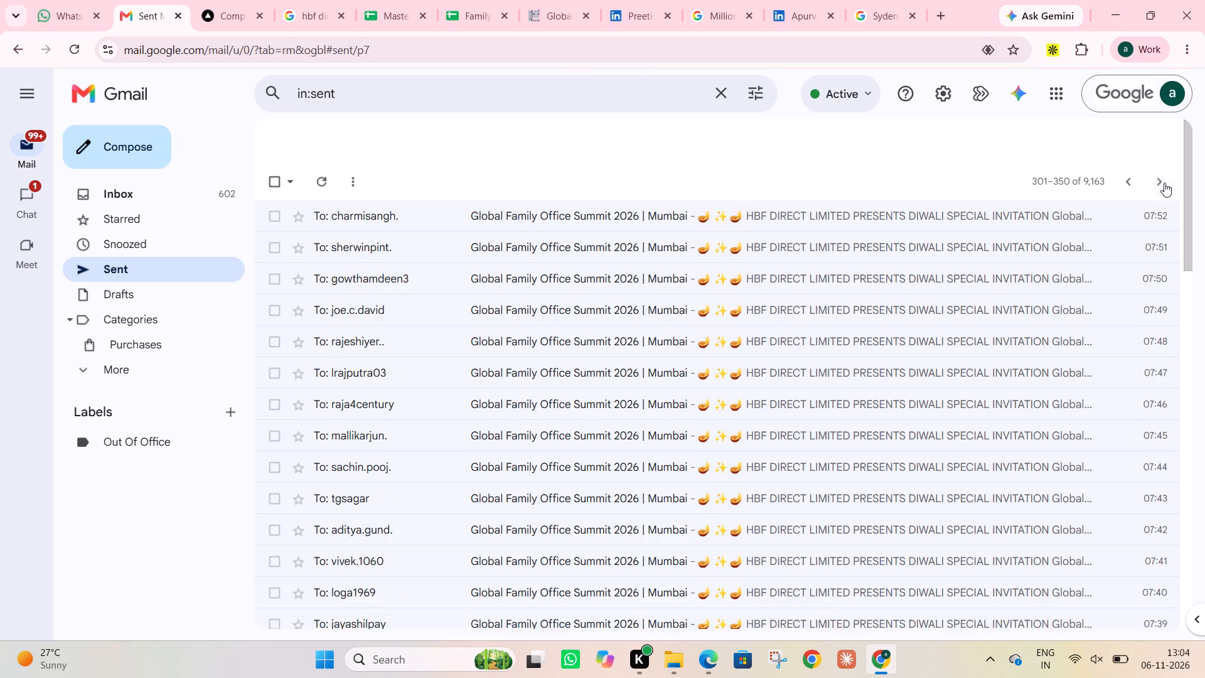
pyautogui.click(1164, 183)
pyautogui.click(1164, 183)
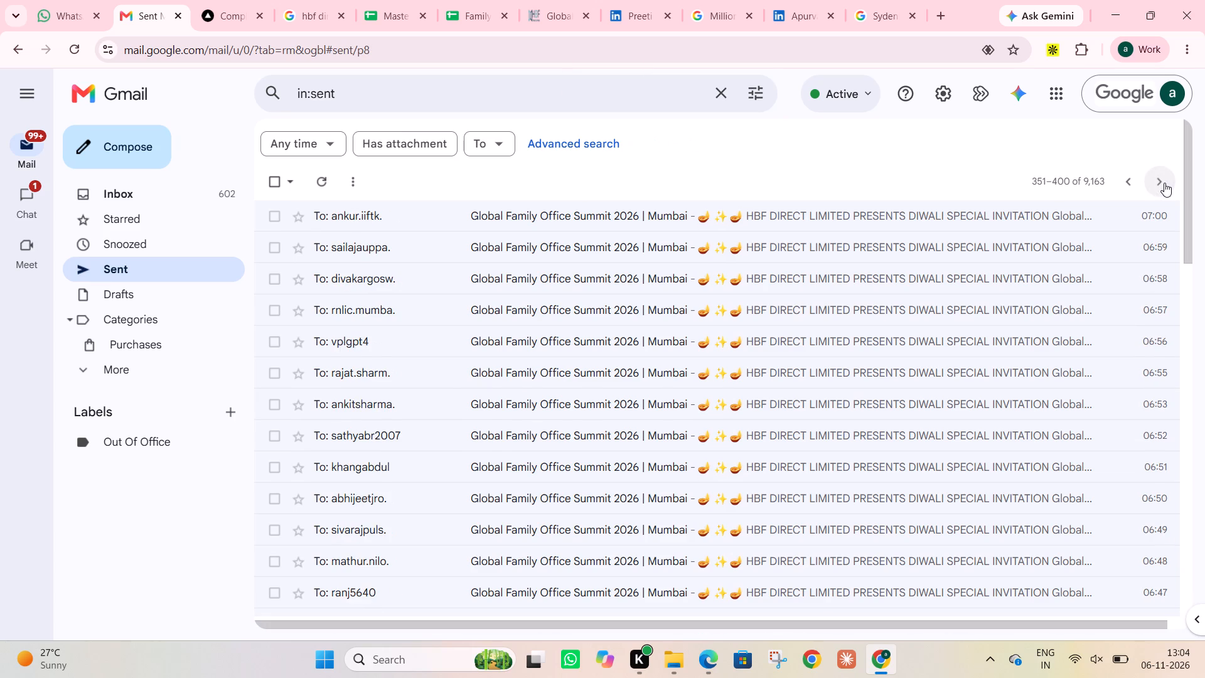
pyautogui.click(1164, 183)
pyautogui.click(1164, 183)
pyautogui.click(1164, 183)
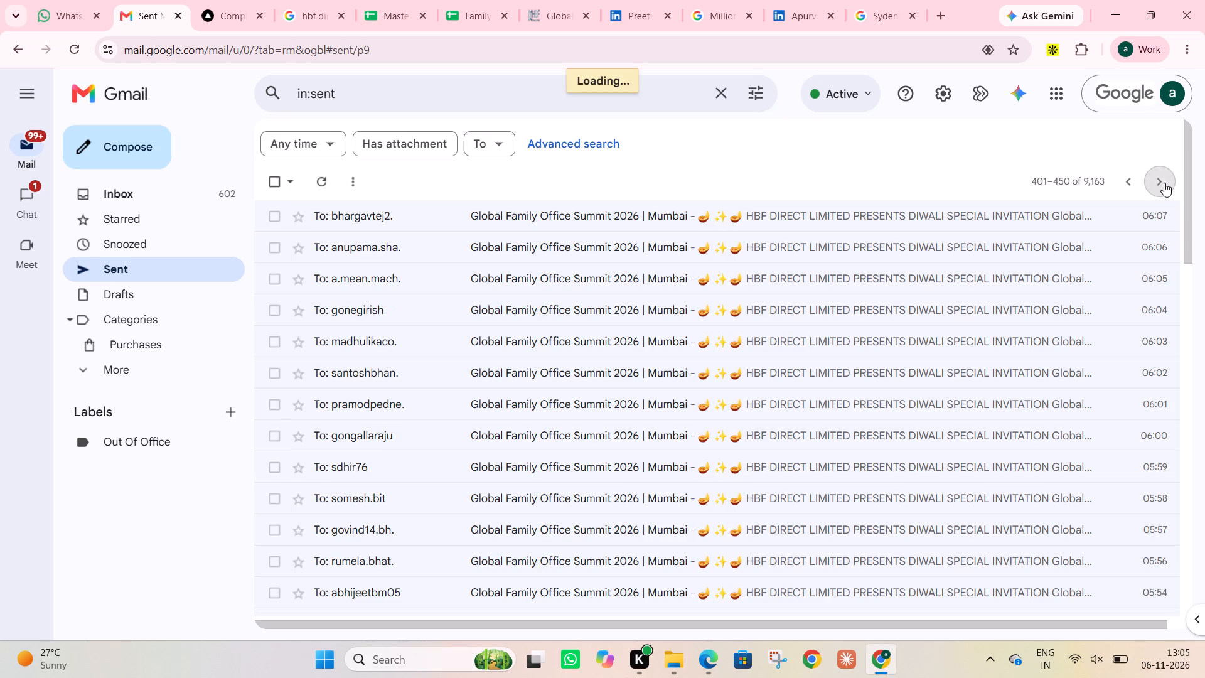
pyautogui.click(1164, 183)
pyautogui.click(1164, 183)
pyautogui.click(1165, 183)
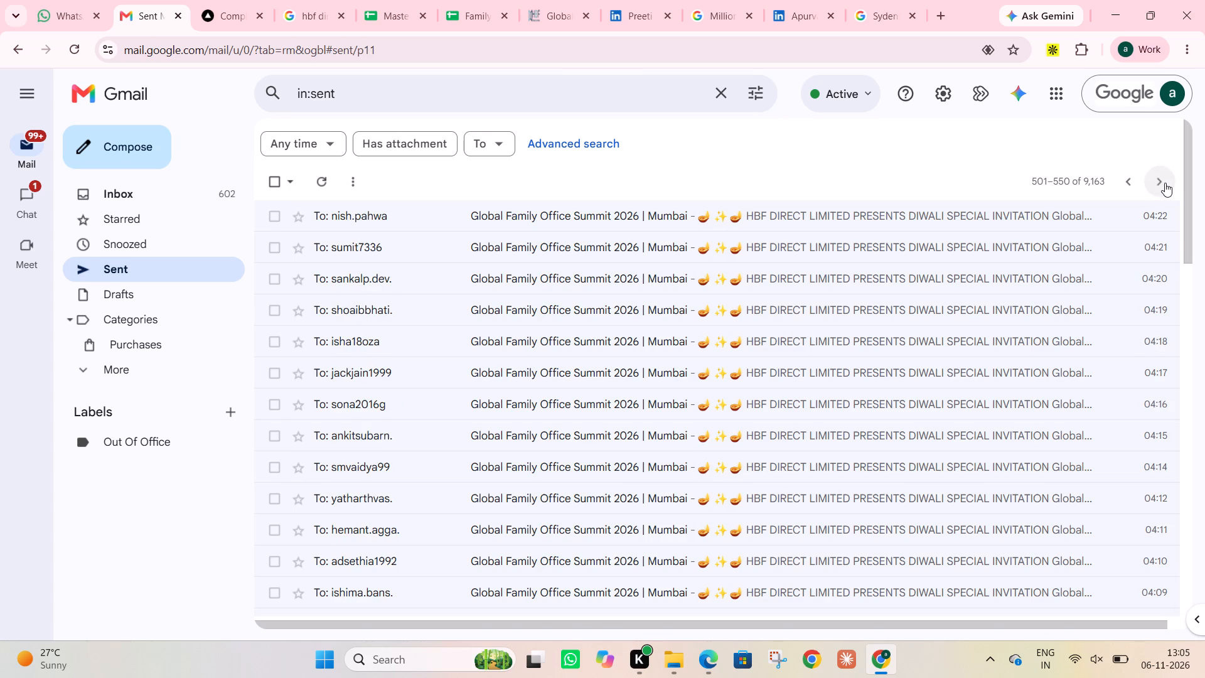
pyautogui.click(1165, 183)
pyautogui.click(1165, 183)
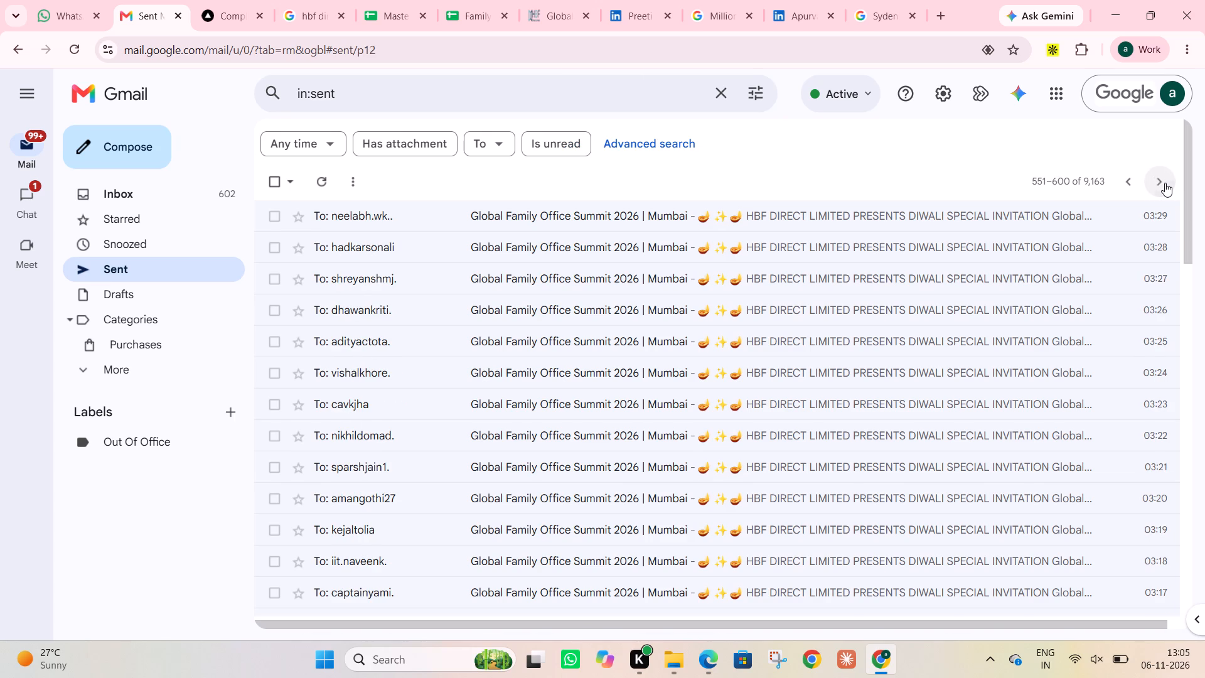
pyautogui.click(1165, 183)
pyautogui.click(1165, 183)
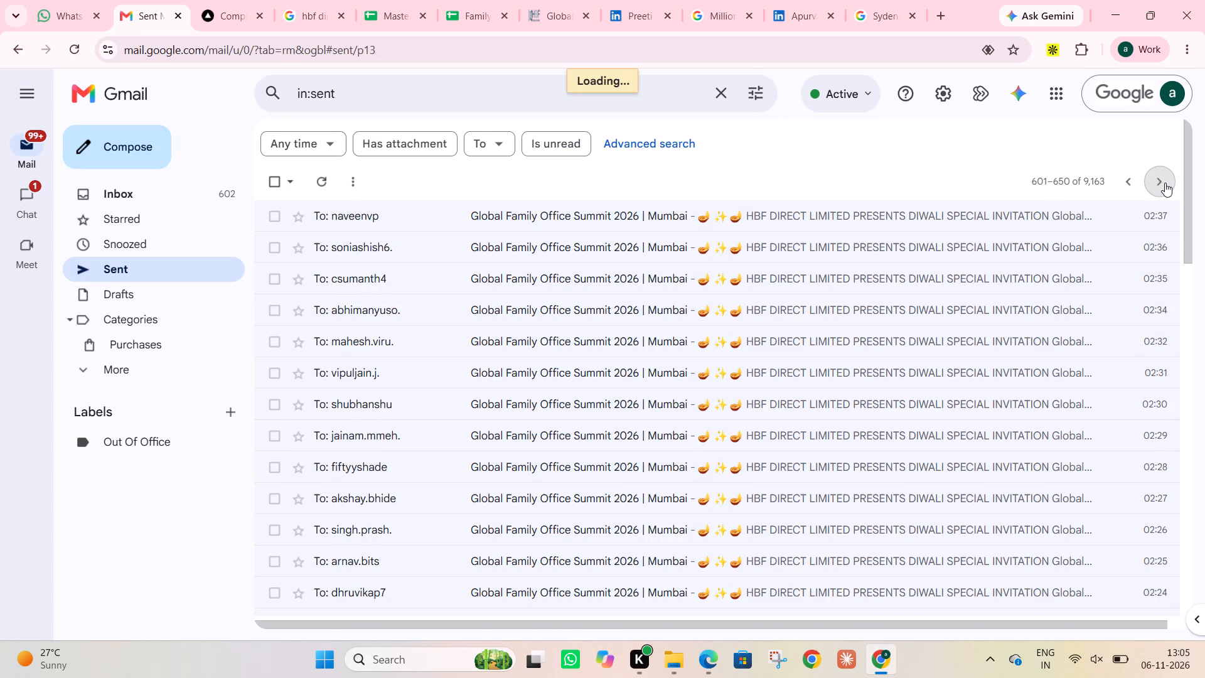
pyautogui.click(1165, 183)
pyautogui.click(1165, 183)
pyautogui.click(1165, 183)
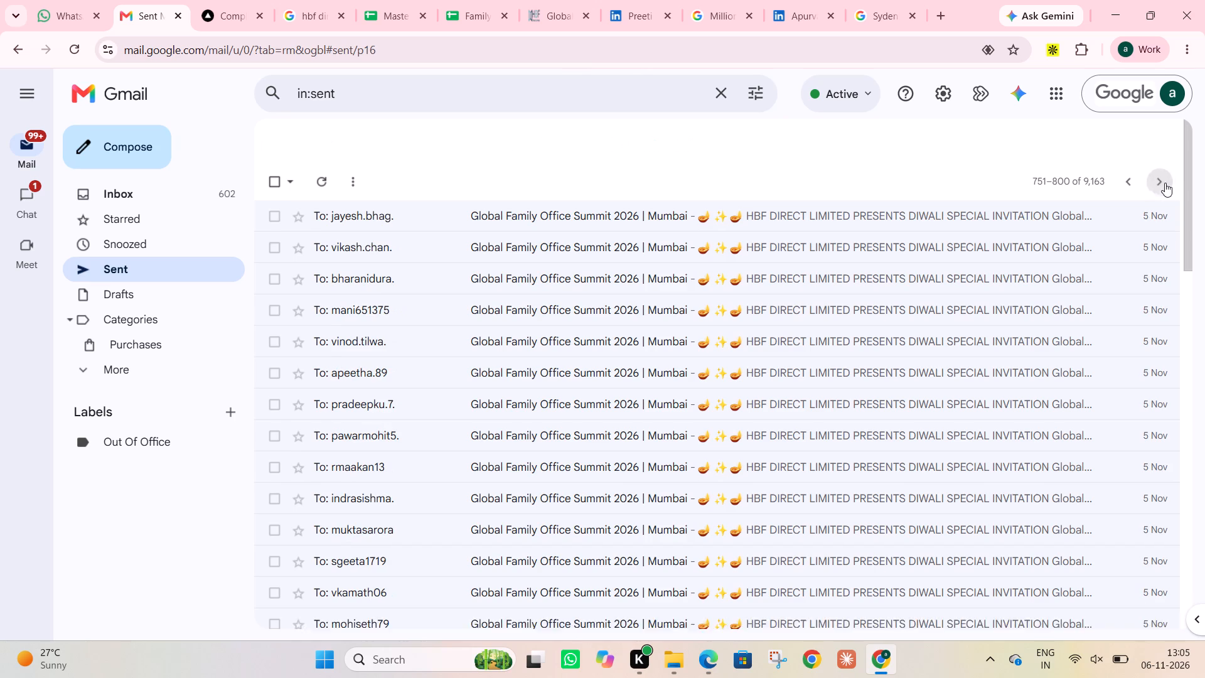
# Page back through the 5 November Diwali invitation emails until reaching the 4 November booth partnership messages.
pyautogui.click(1165, 183)
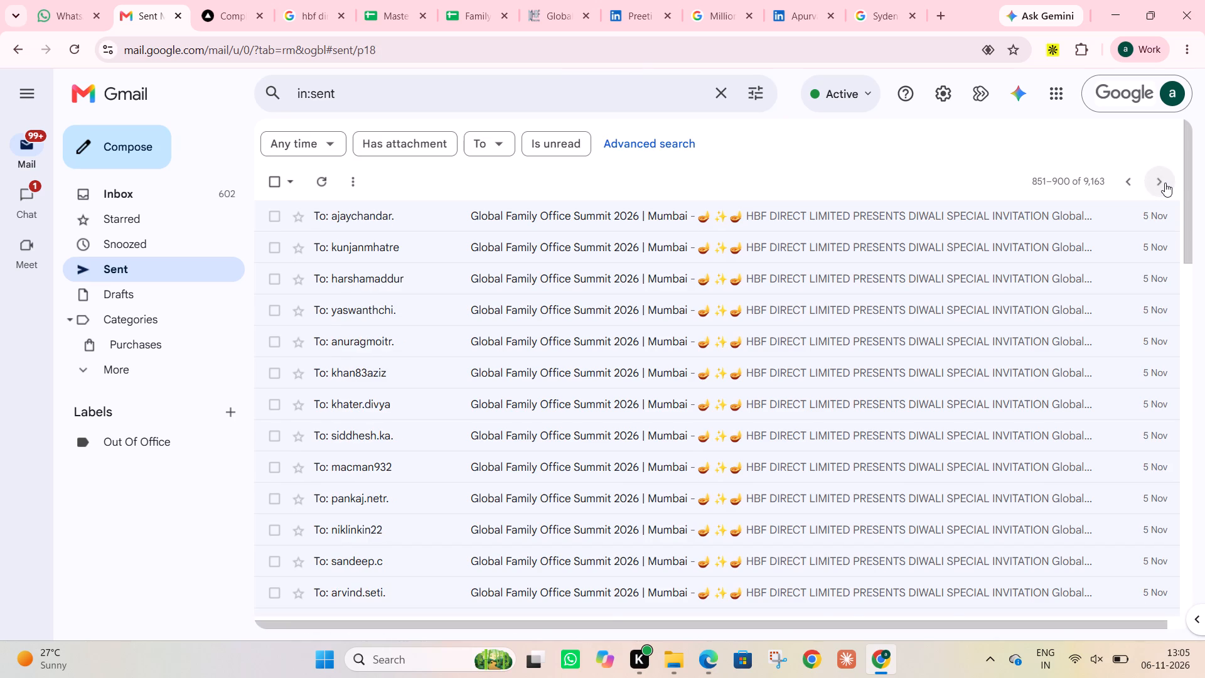
pyautogui.click(1165, 183)
pyautogui.click(1165, 183)
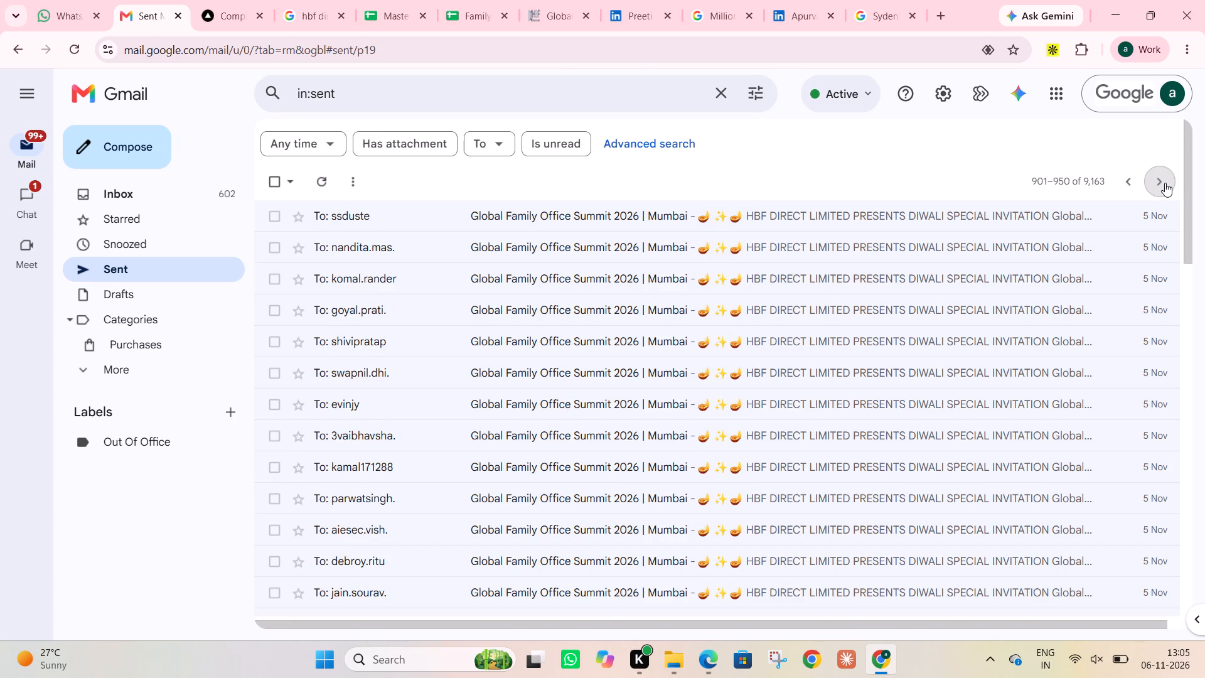
pyautogui.click(1165, 183)
pyautogui.click(1165, 183)
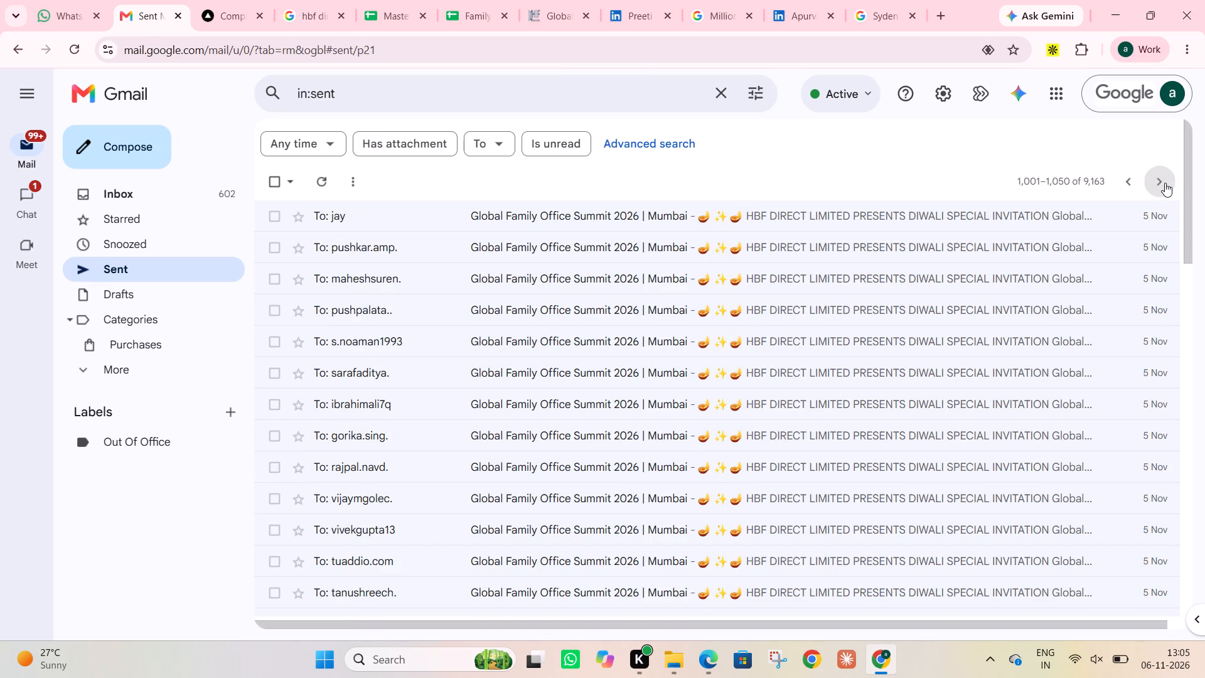
pyautogui.click(1165, 183)
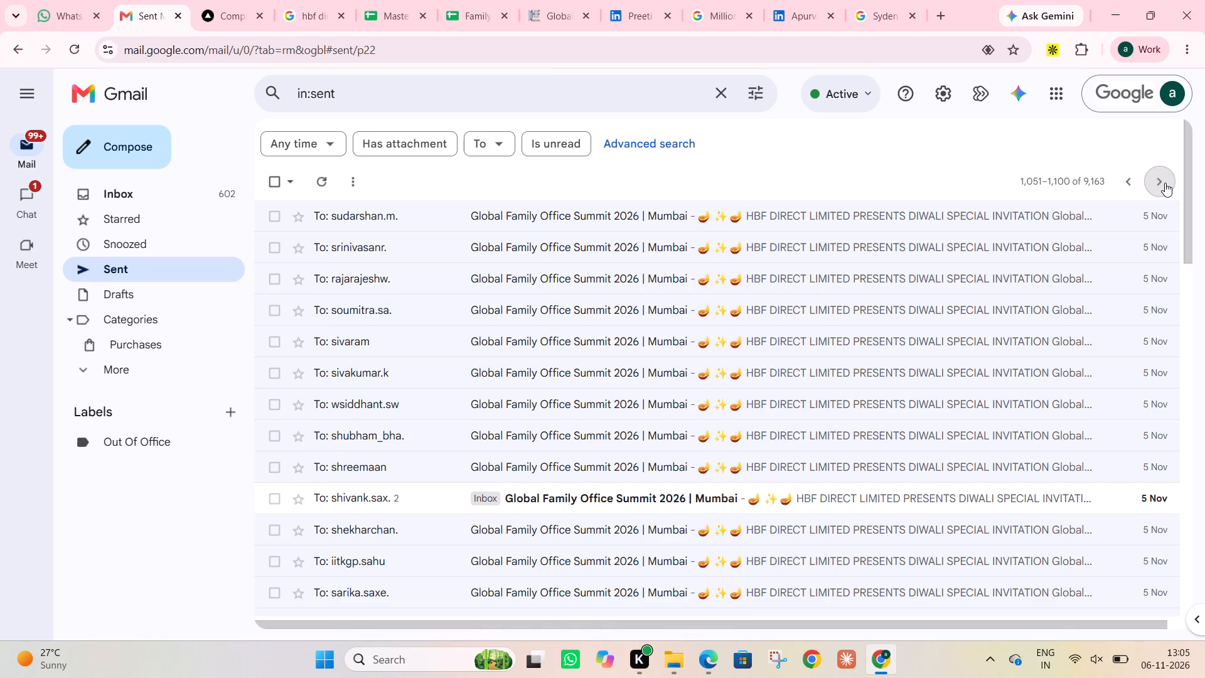
pyautogui.click(1165, 183)
pyautogui.click(1165, 183)
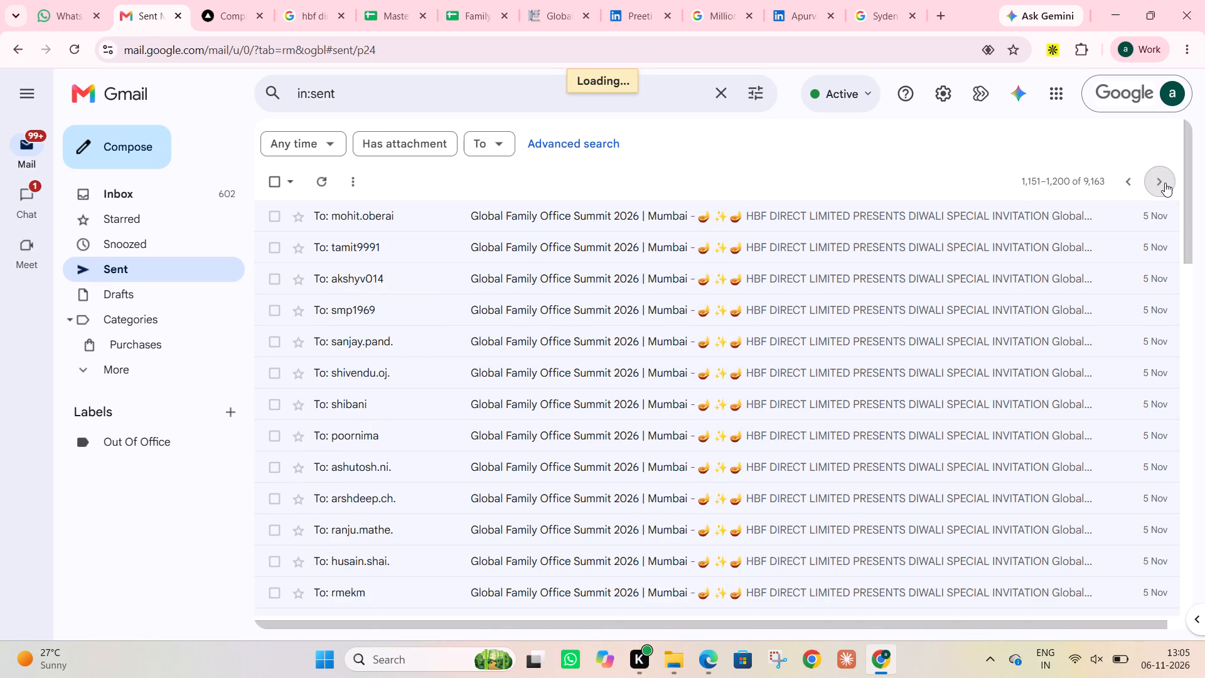
pyautogui.click(1165, 183)
pyautogui.click(1165, 183)
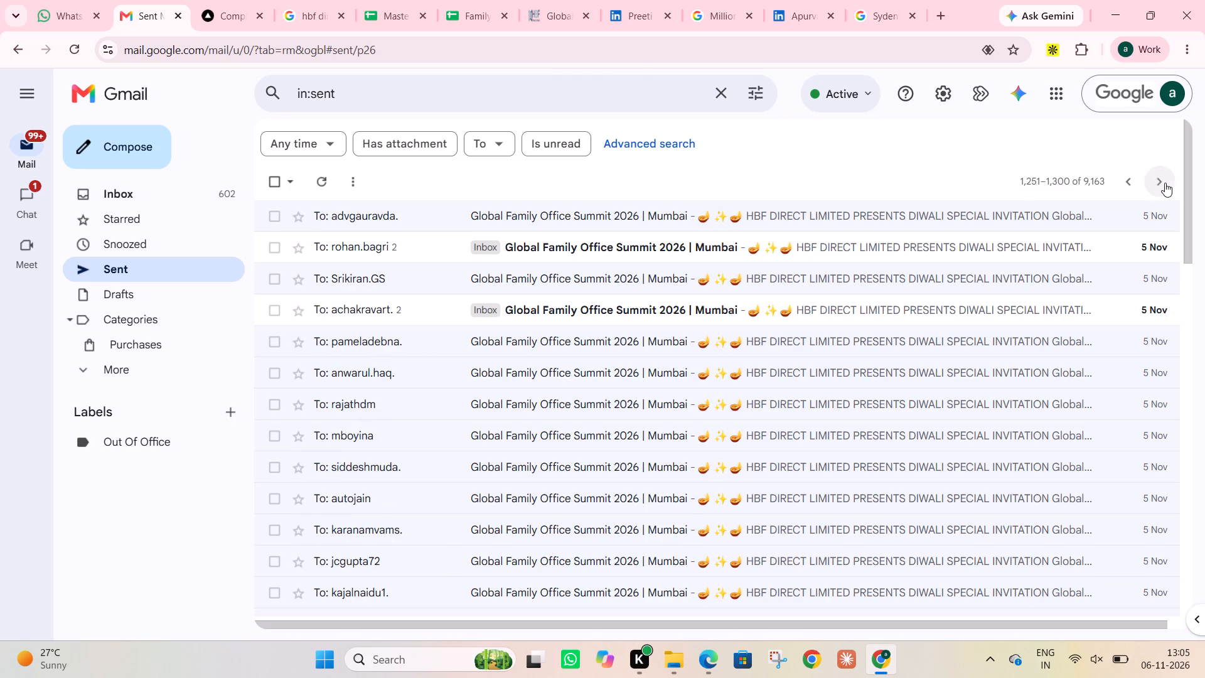
pyautogui.click(1165, 183)
pyautogui.click(1165, 183)
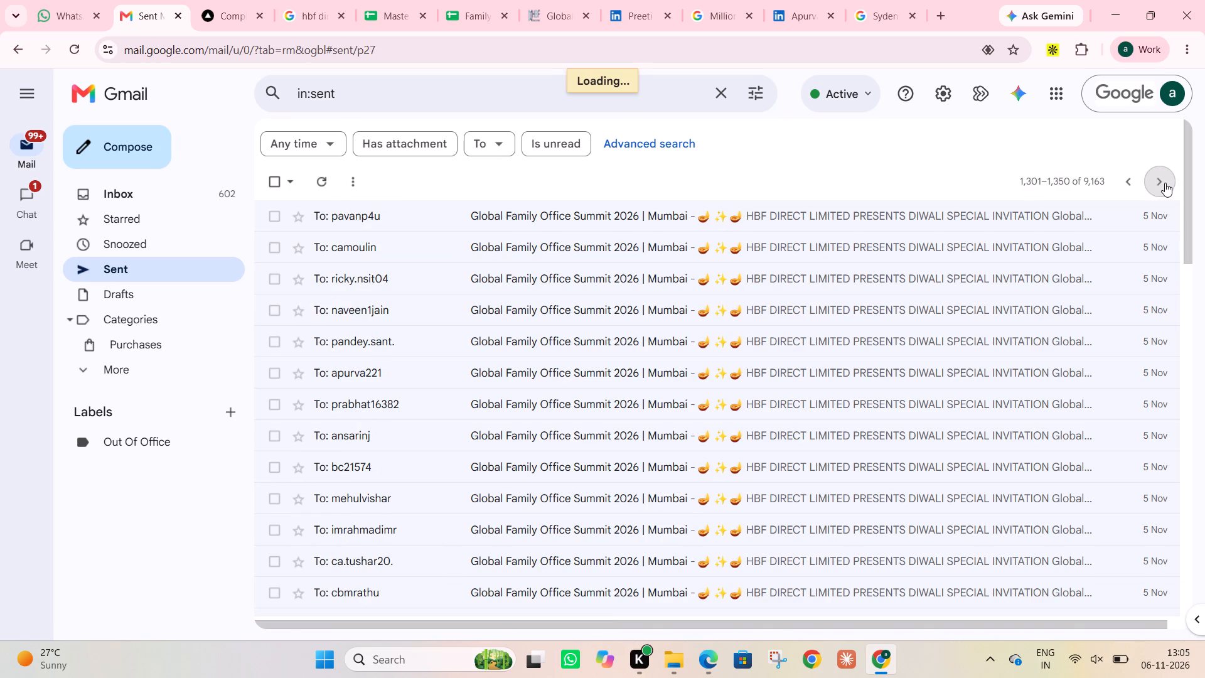
pyautogui.click(1165, 183)
pyautogui.click(1165, 183)
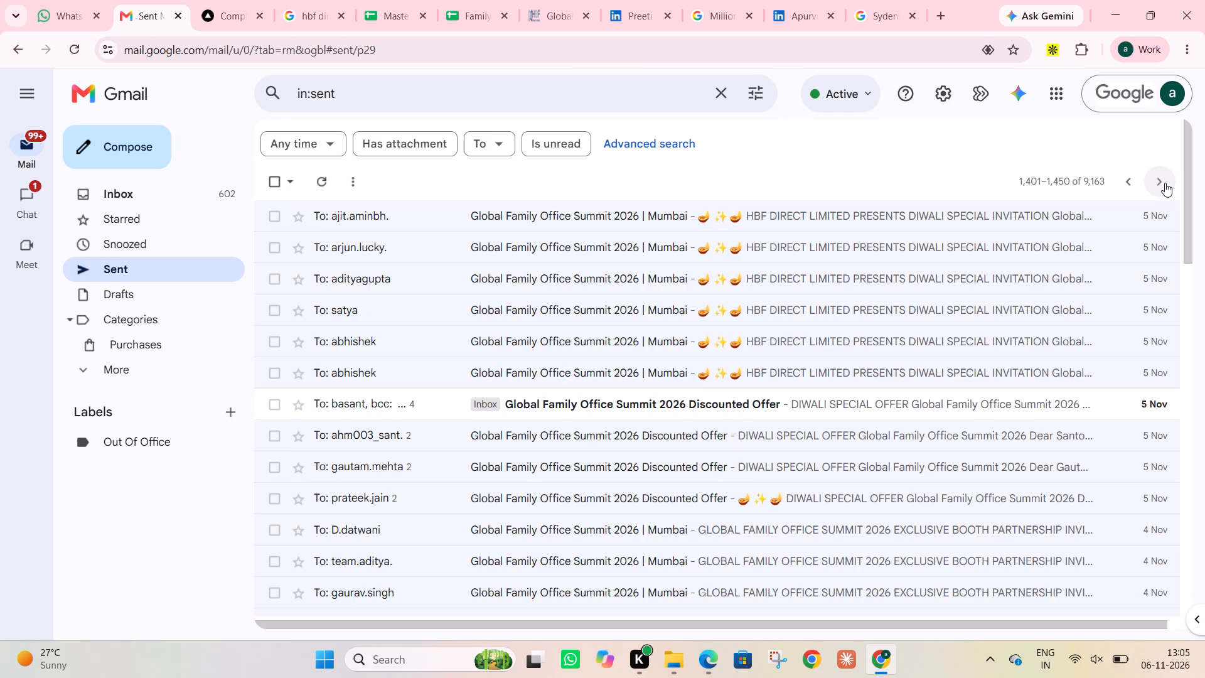
# Look through the older sent emails of 4 and 3 November until reaching the 31 October month-end offer messages.
pyautogui.click(1165, 183)
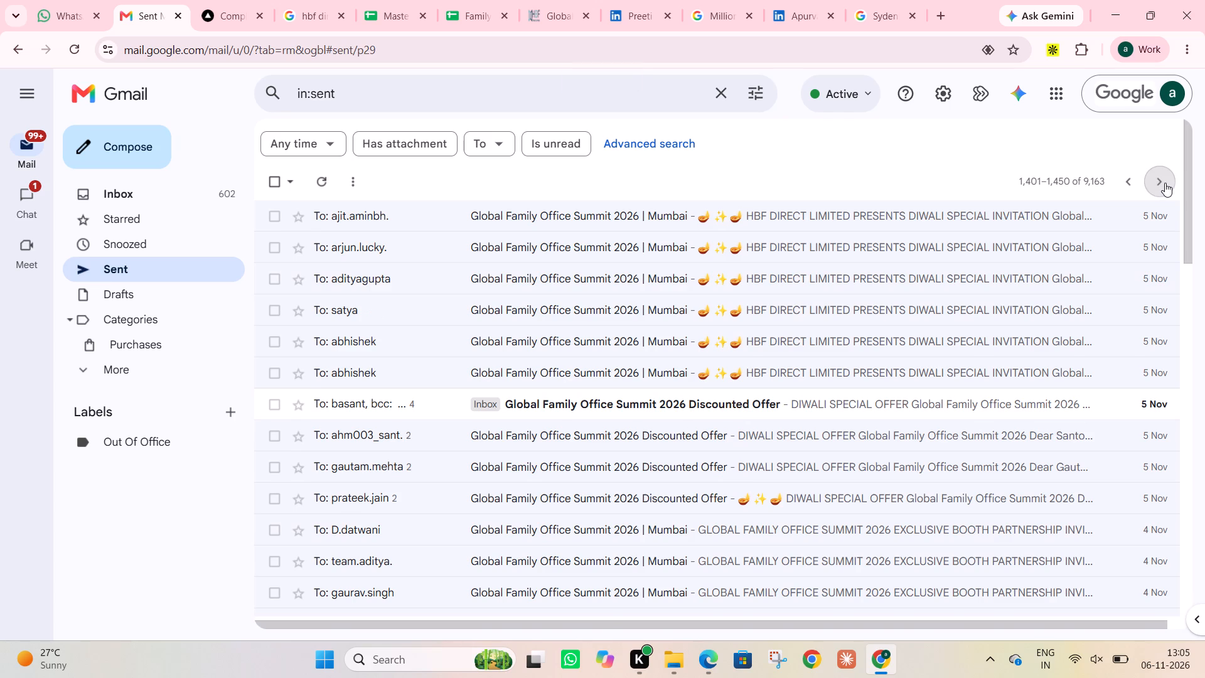
pyautogui.click(1165, 183)
pyautogui.click(1165, 183)
pyautogui.click(1165, 183)
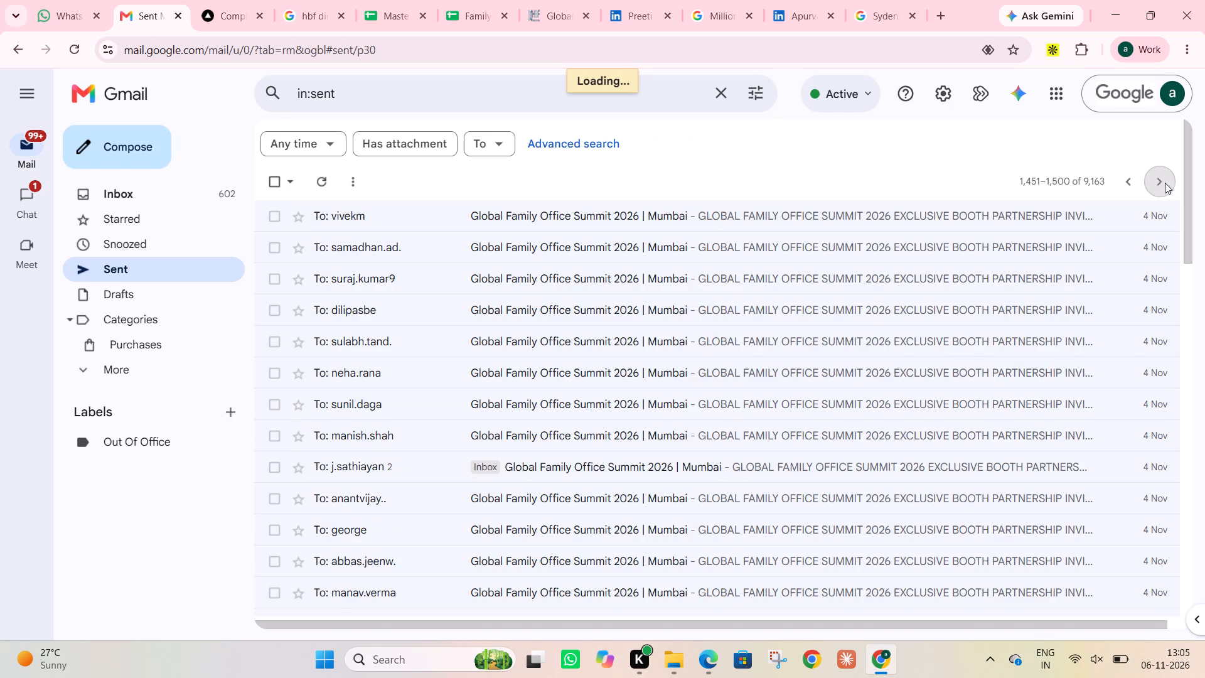
pyautogui.click(1165, 183)
pyautogui.click(1165, 183)
pyautogui.click(1165, 183)
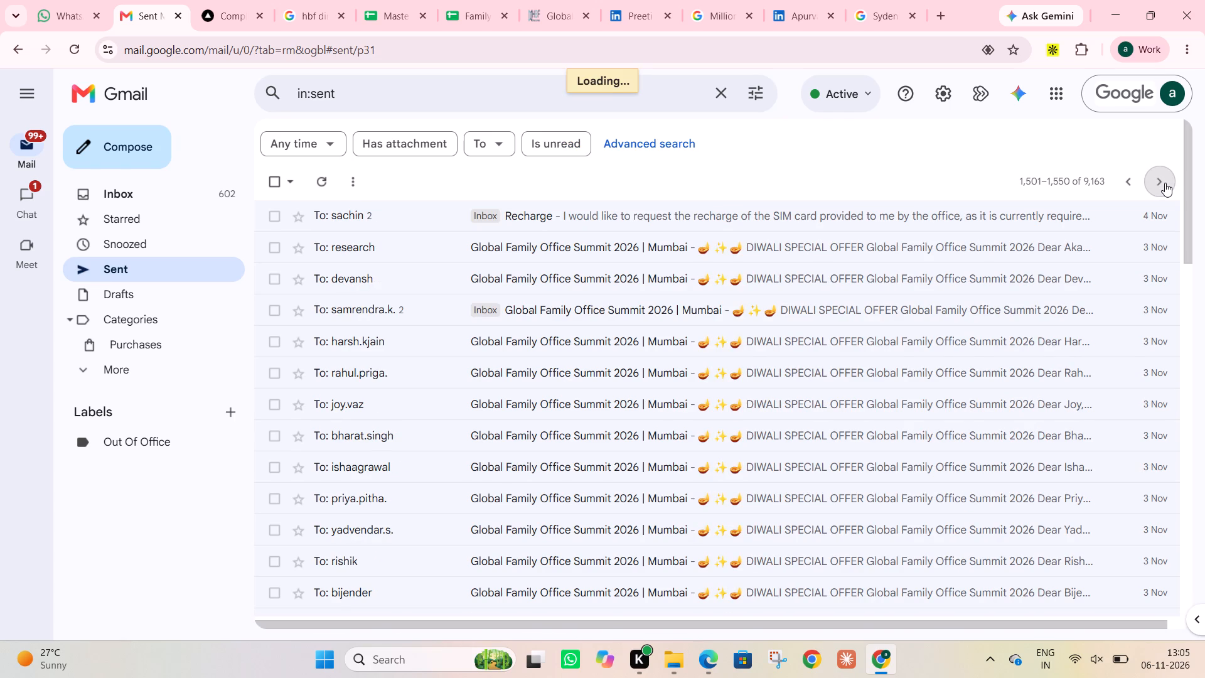
pyautogui.click(1165, 183)
pyautogui.click(1165, 183)
pyautogui.click(1165, 183)
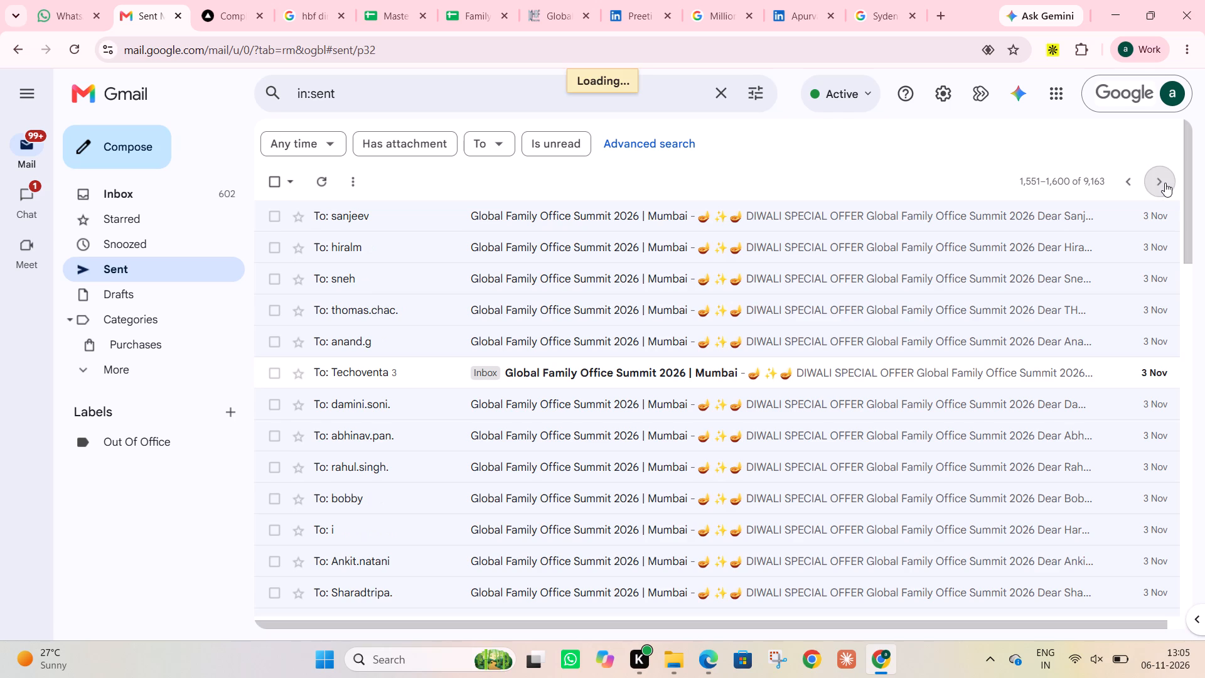
pyautogui.click(1165, 183)
pyautogui.click(1165, 183)
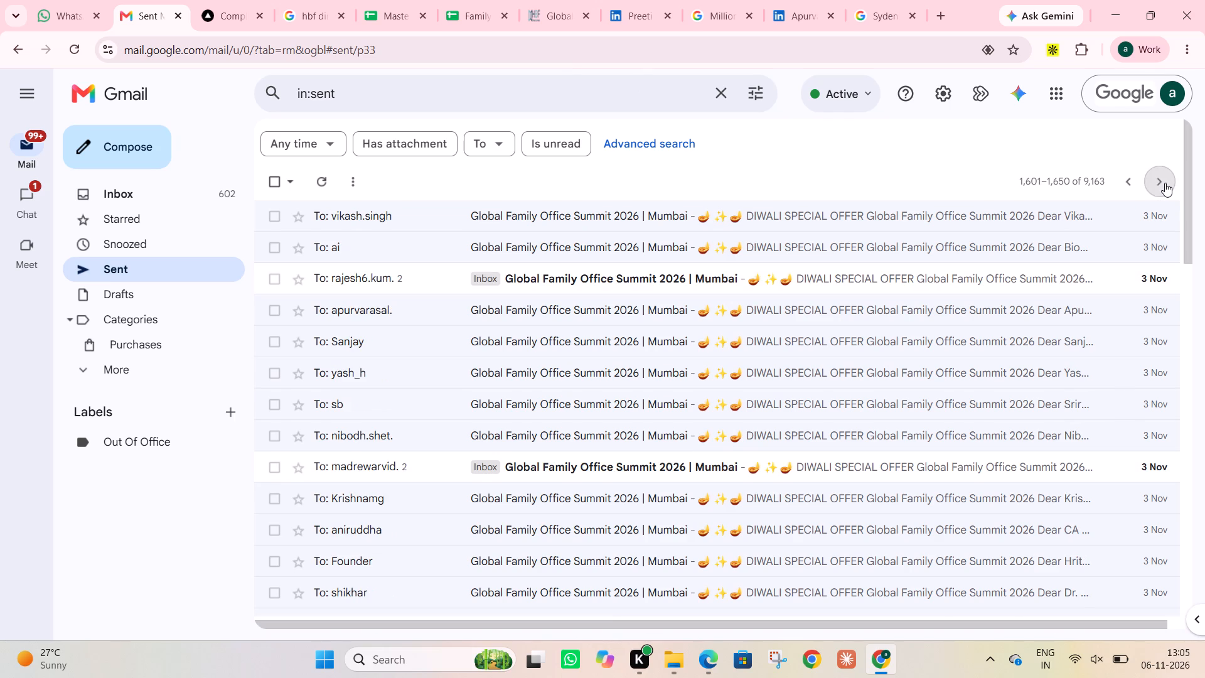
pyautogui.click(1165, 183)
pyautogui.click(1165, 183)
pyautogui.click(1165, 183)
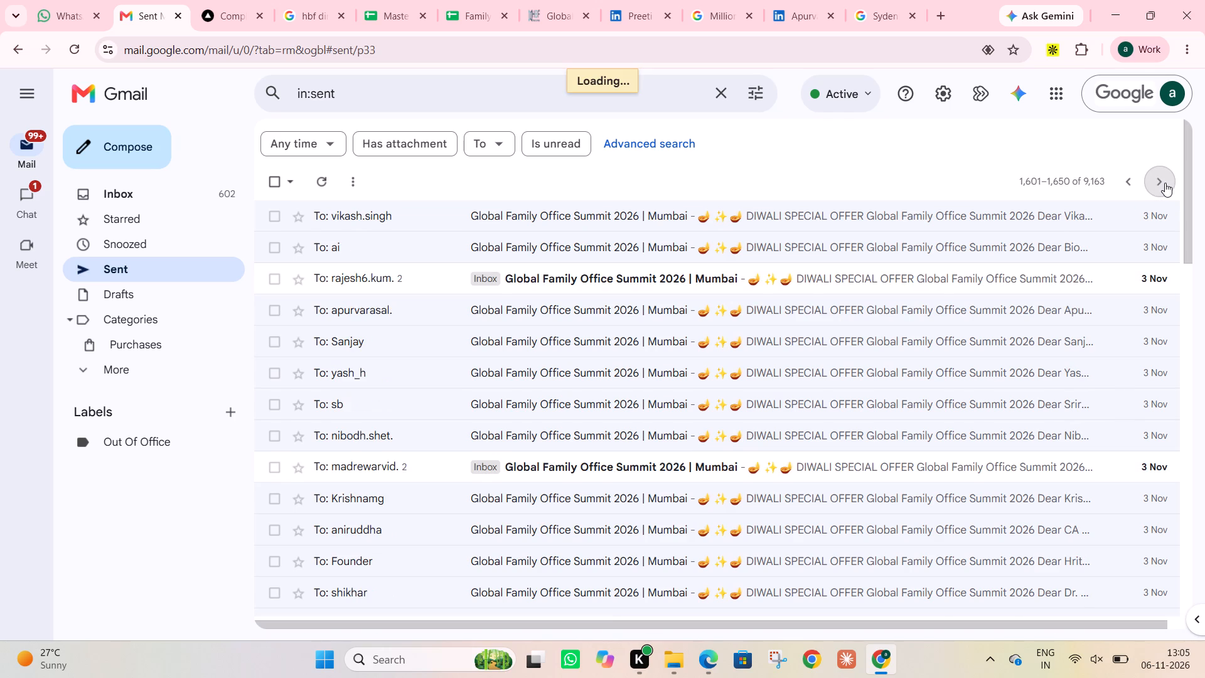
pyautogui.click(1165, 183)
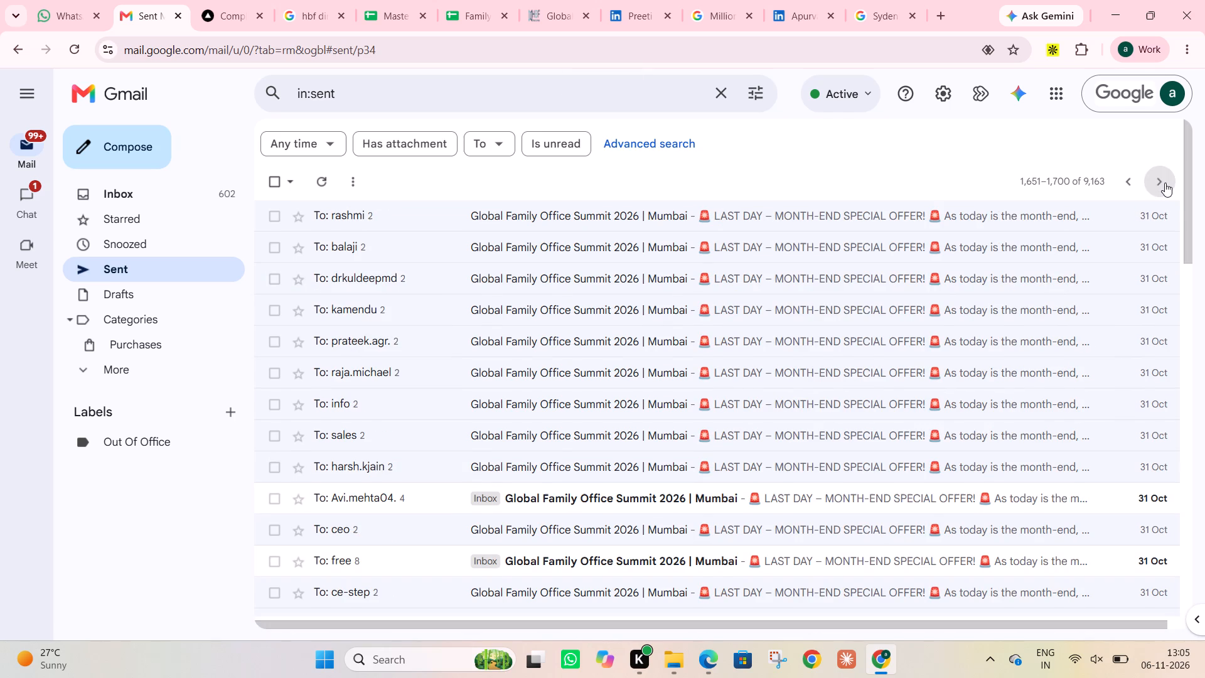
# Page back through the 31 October month-end special offer emails until reaching the messages sent on 30 October.
pyautogui.click(1165, 183)
pyautogui.click(1165, 183)
pyautogui.click(1165, 183)
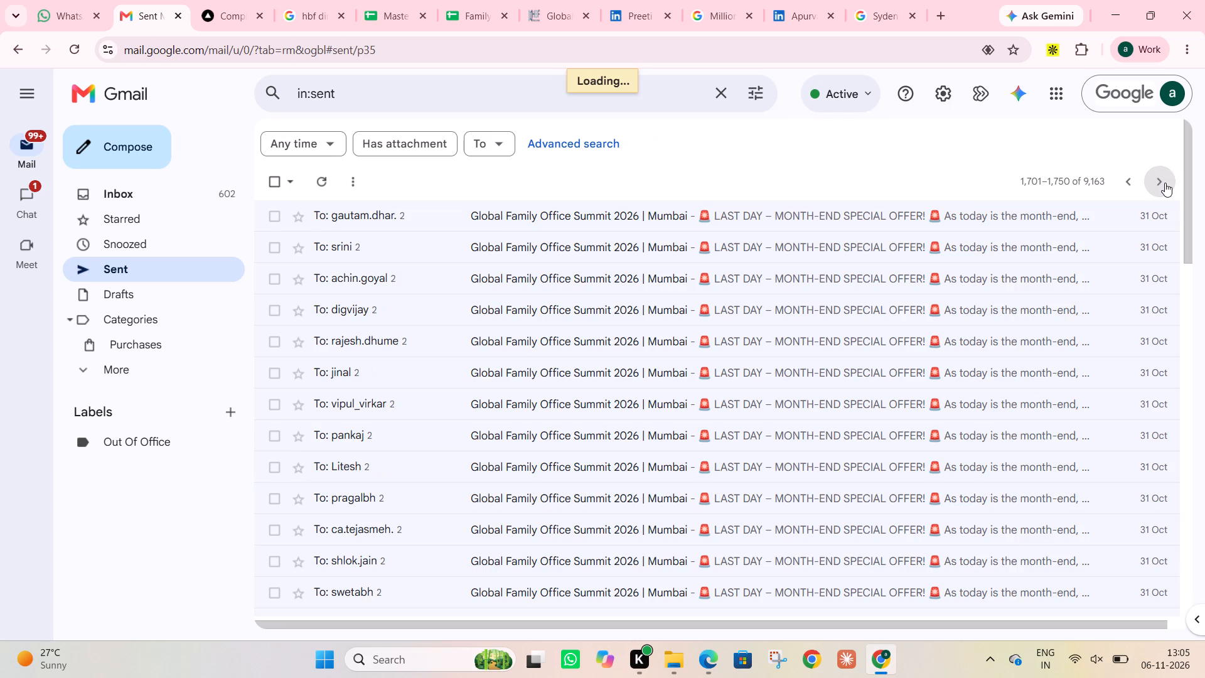
pyautogui.tripleClick(1165, 183)
pyautogui.click(1165, 183)
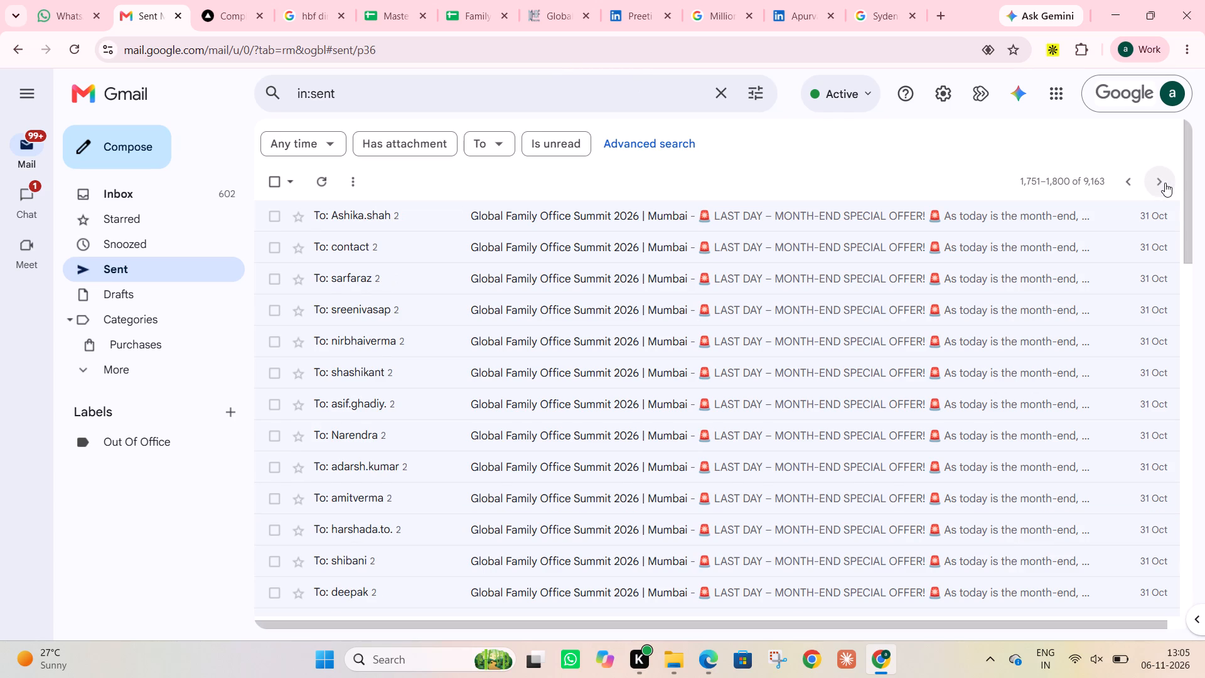
pyautogui.tripleClick(1165, 183)
pyautogui.tripleClick(1165, 183)
pyautogui.click(1165, 183)
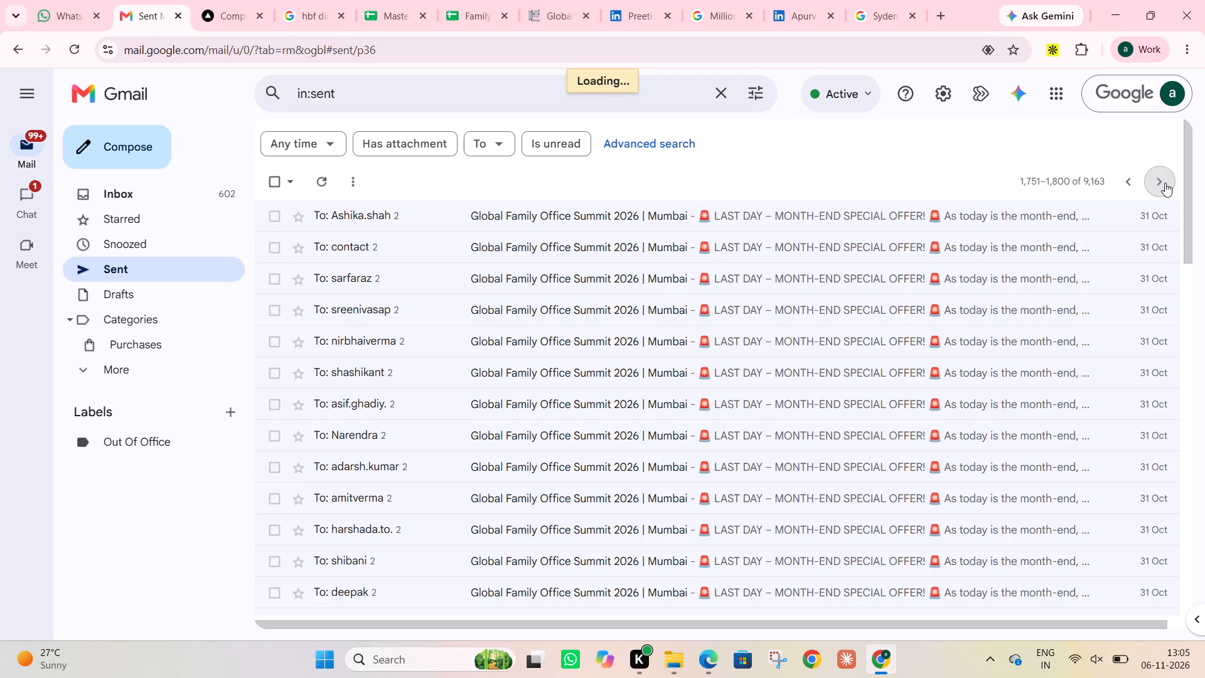
pyautogui.tripleClick(1165, 183)
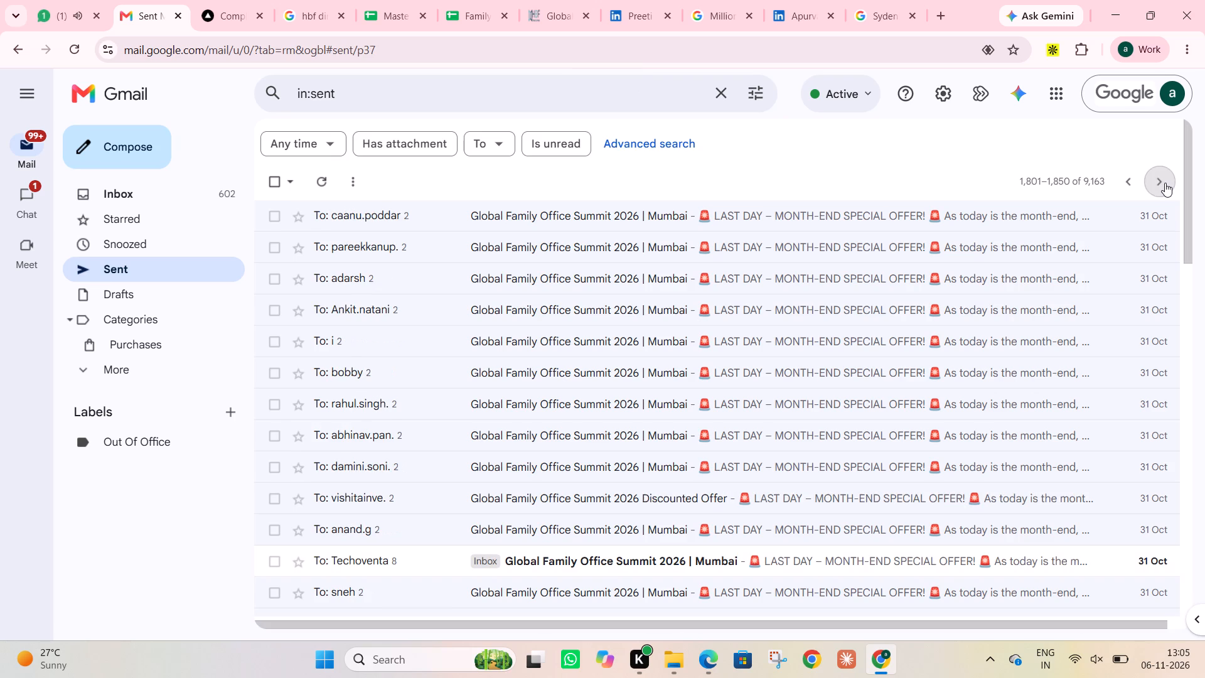
pyautogui.tripleClick(1165, 183)
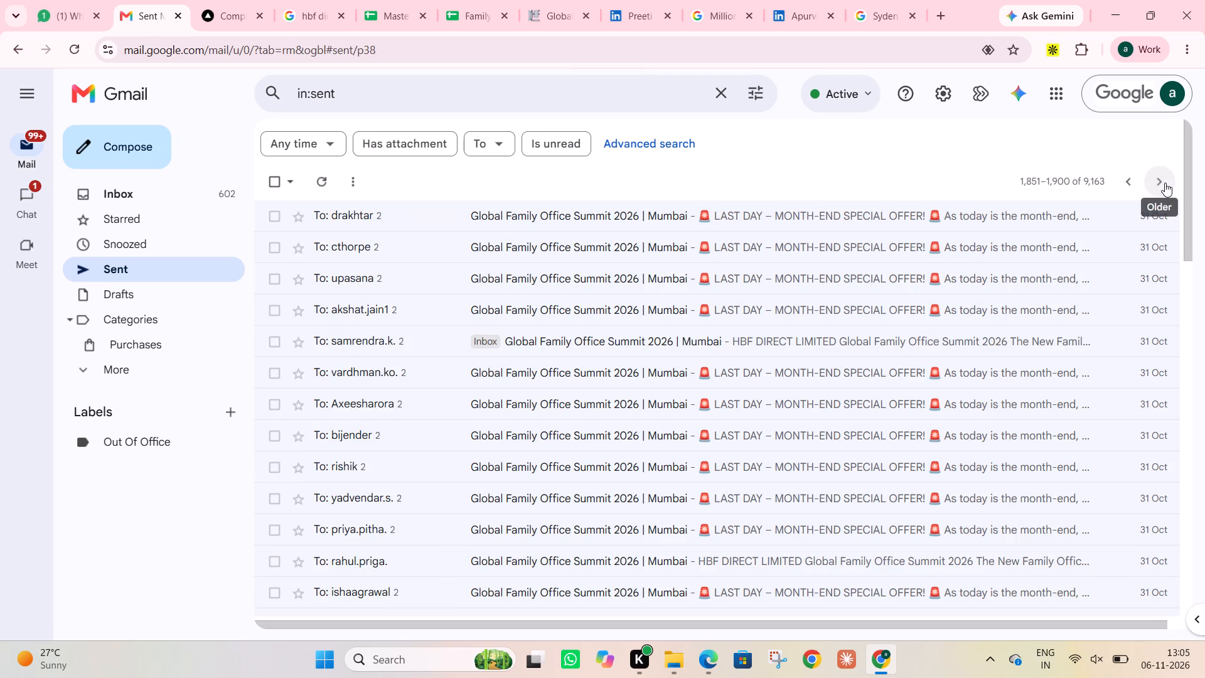
pyautogui.tripleClick(1165, 183)
pyautogui.tripleClick(1165, 183)
pyautogui.tripleClick(1165, 183)
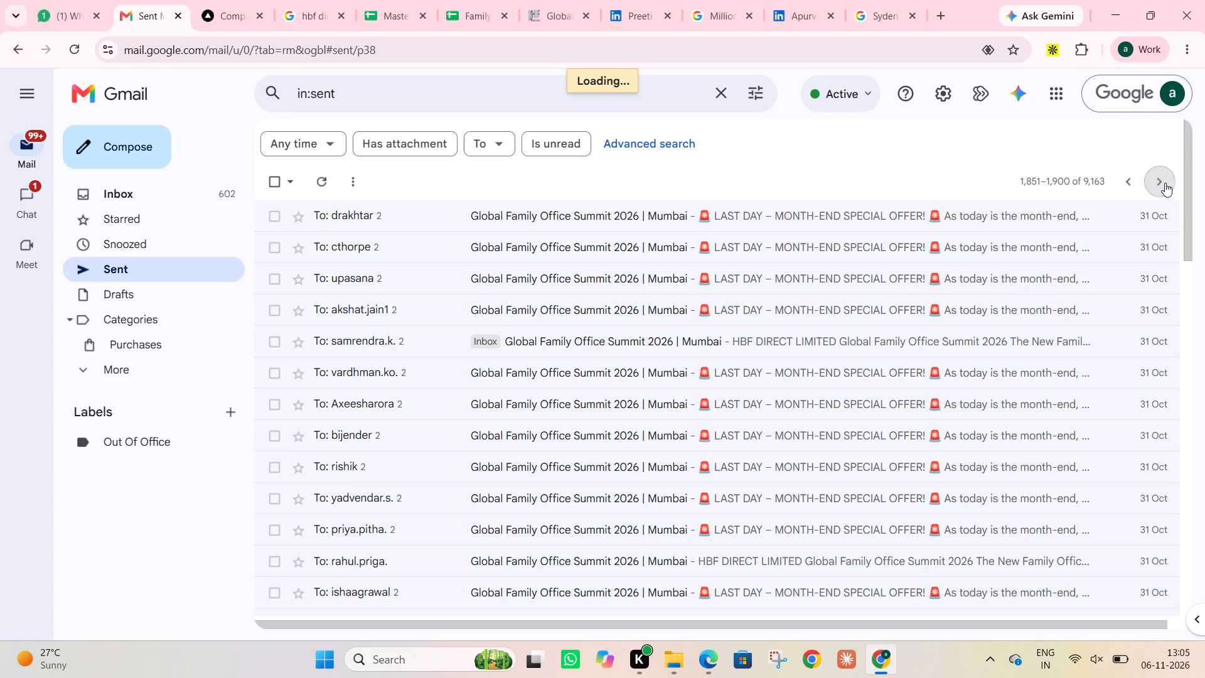
pyautogui.tripleClick(1165, 183)
pyautogui.doubleClick(1165, 183)
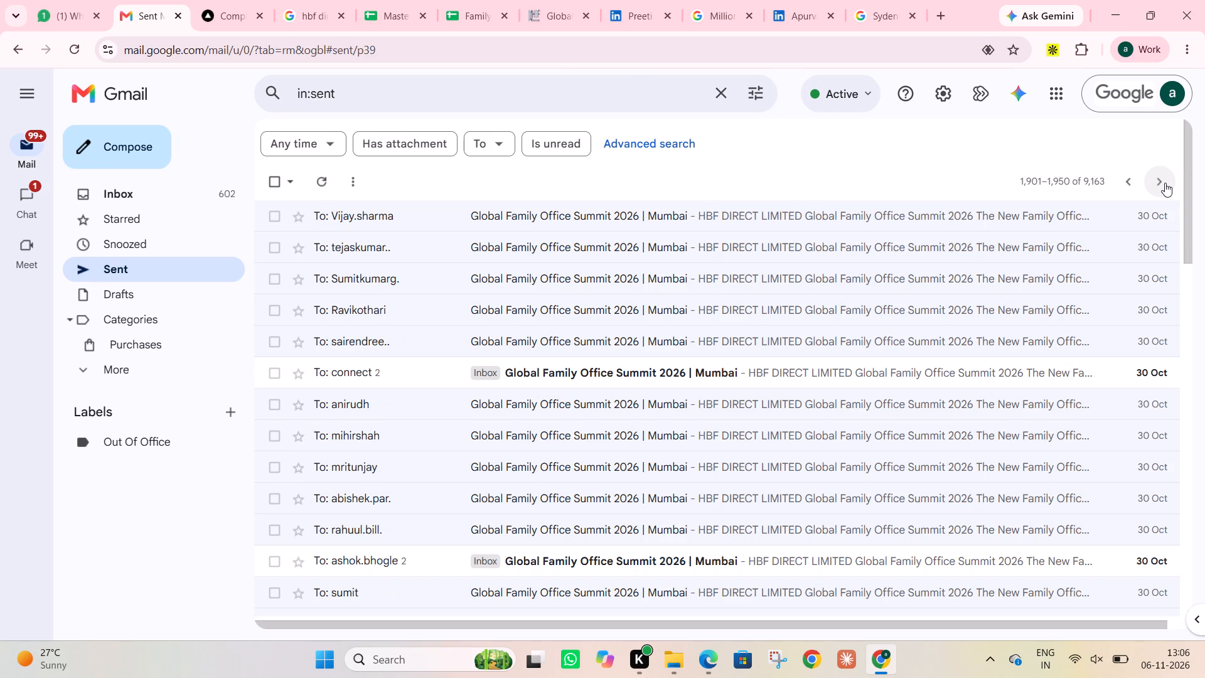
# Continue back through the 30 October Global Family Office Summit emails toward older sent messages.
pyautogui.click(1165, 183)
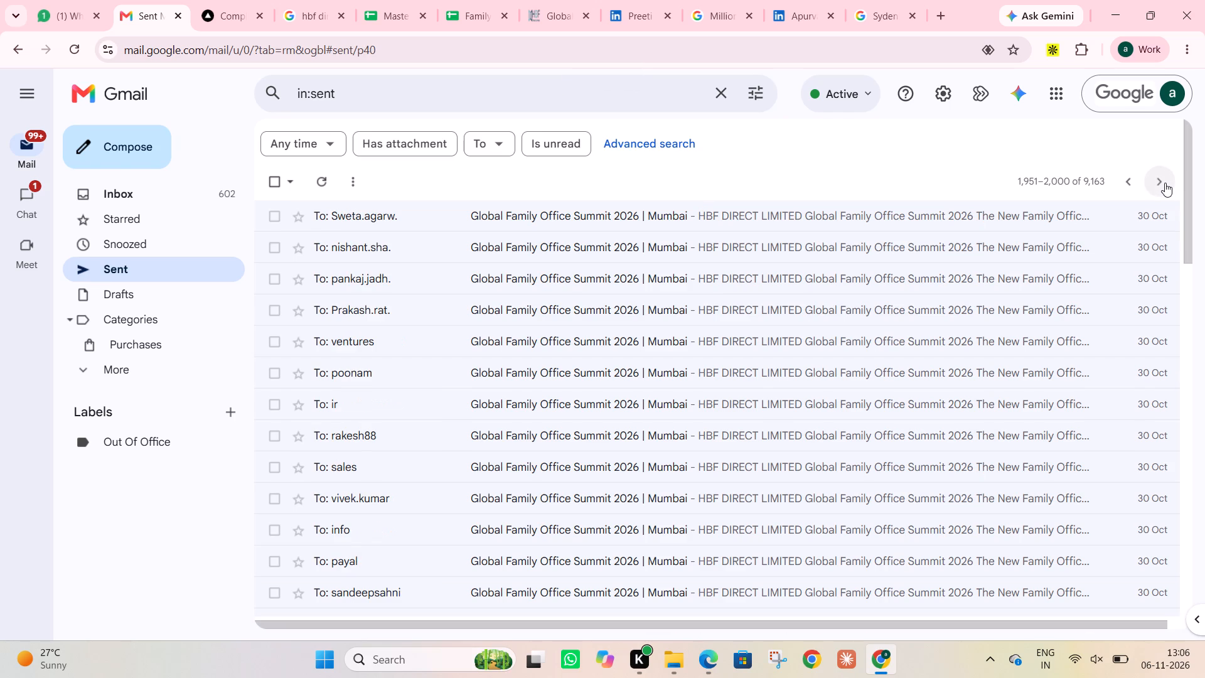
pyautogui.click(1165, 183)
pyautogui.tripleClick(1165, 183)
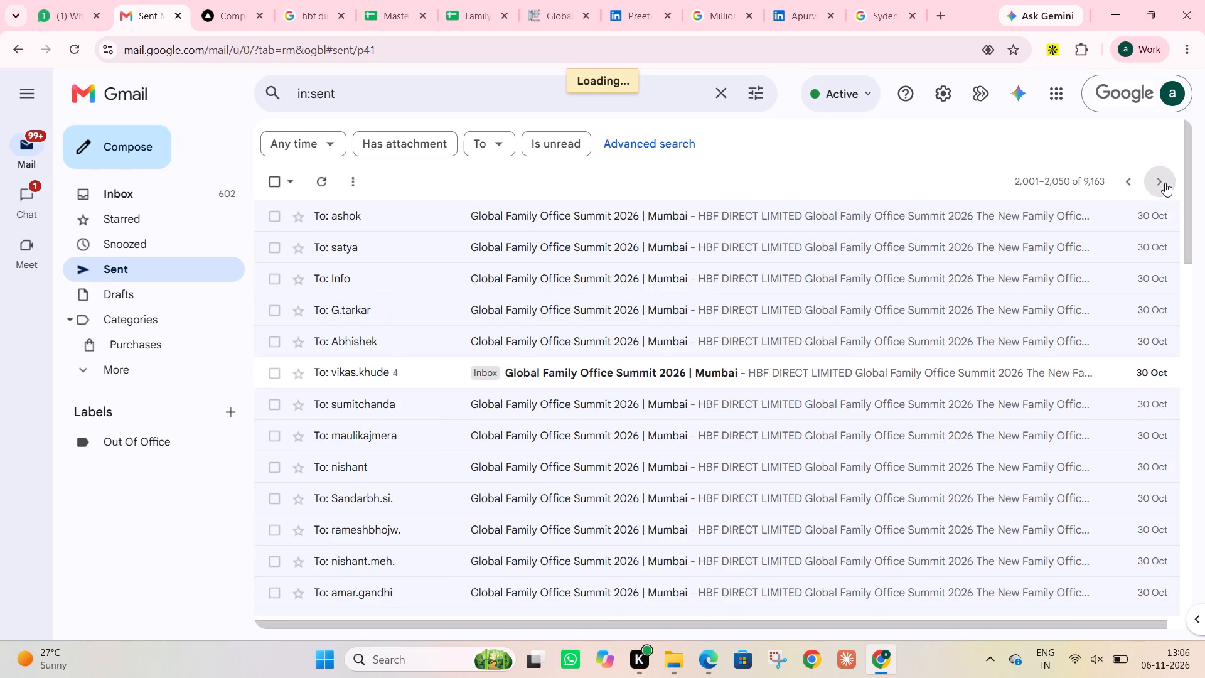
pyautogui.tripleClick(1165, 183)
pyautogui.tripleClick(1165, 183)
pyautogui.tripleClick(1165, 183)
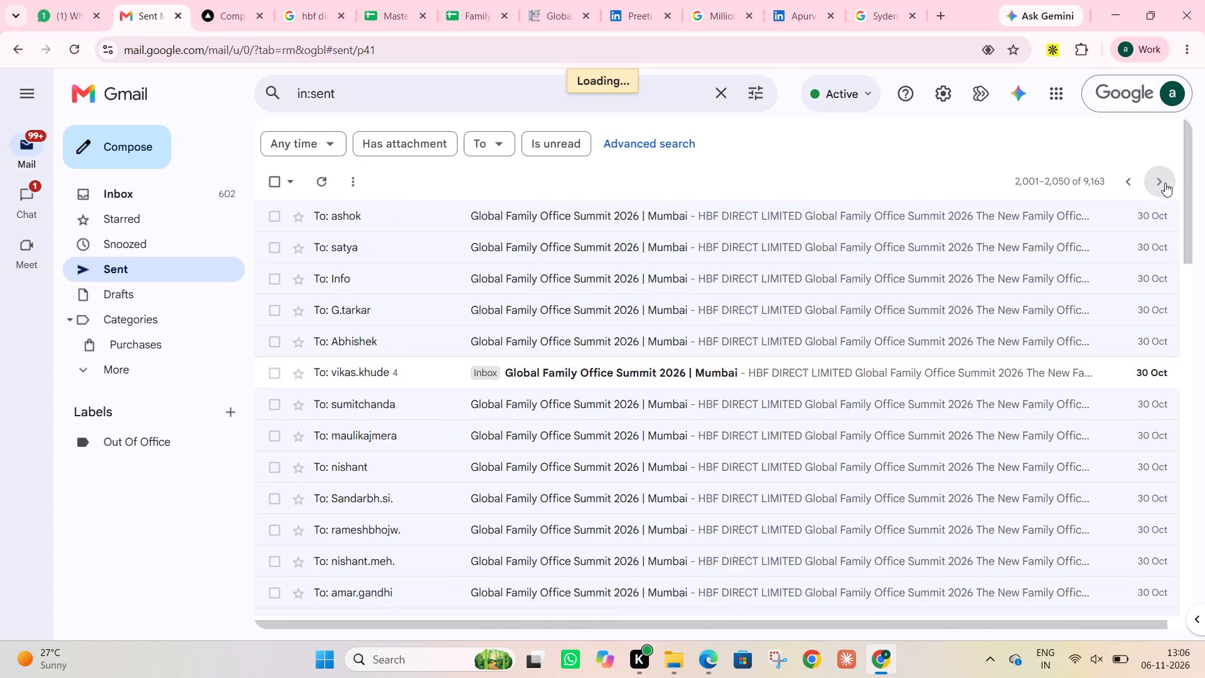
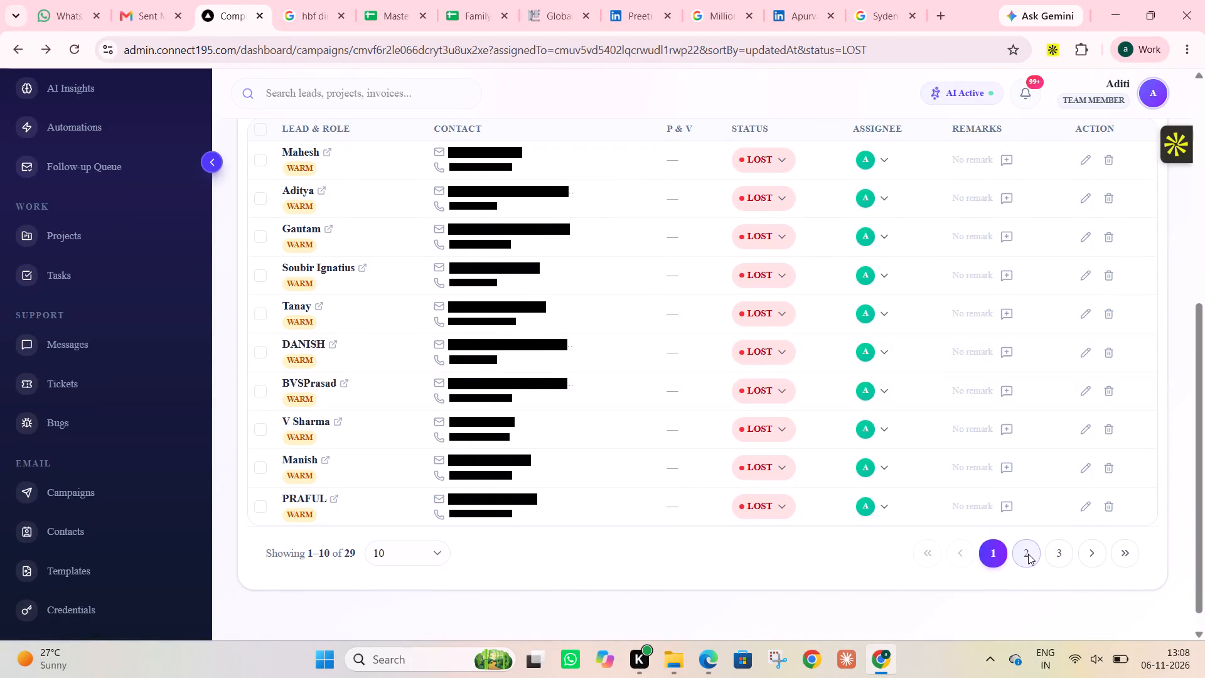
# Look through the second and third pages of Aditi's campaign leads with Lost status, and return to the second page.
pyautogui.click(1028, 554)
pyautogui.click(1056, 554)
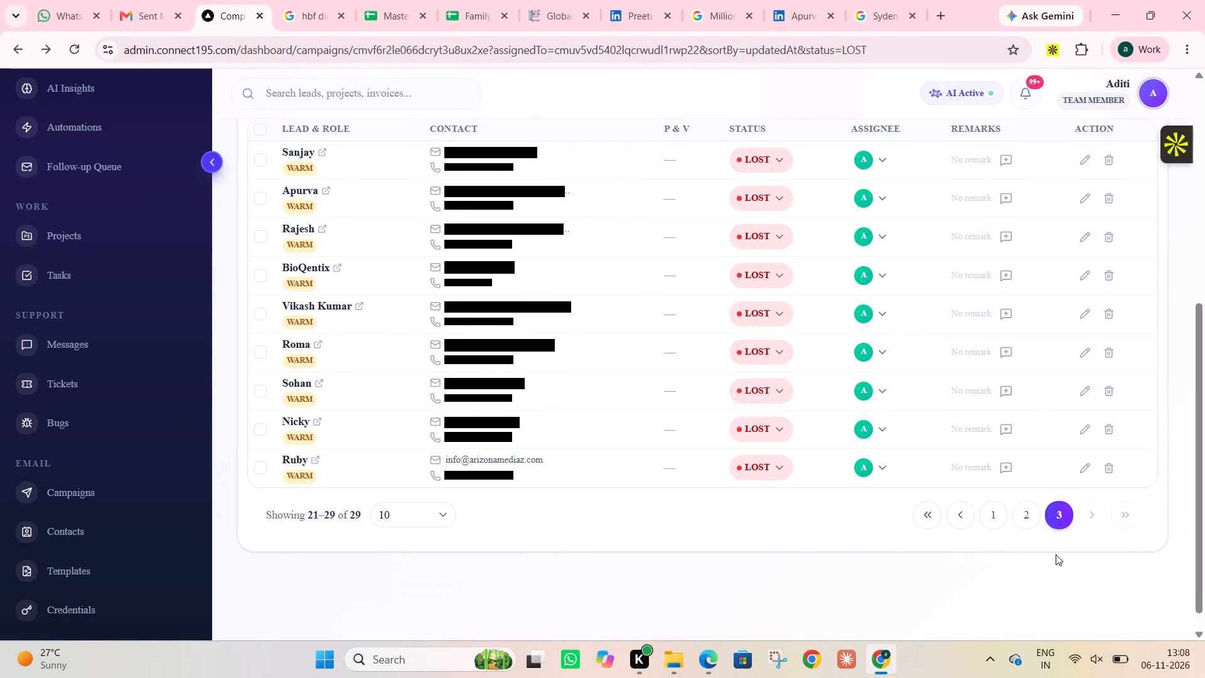
pyautogui.click(1024, 510)
pyautogui.scroll(1, 364, 332)
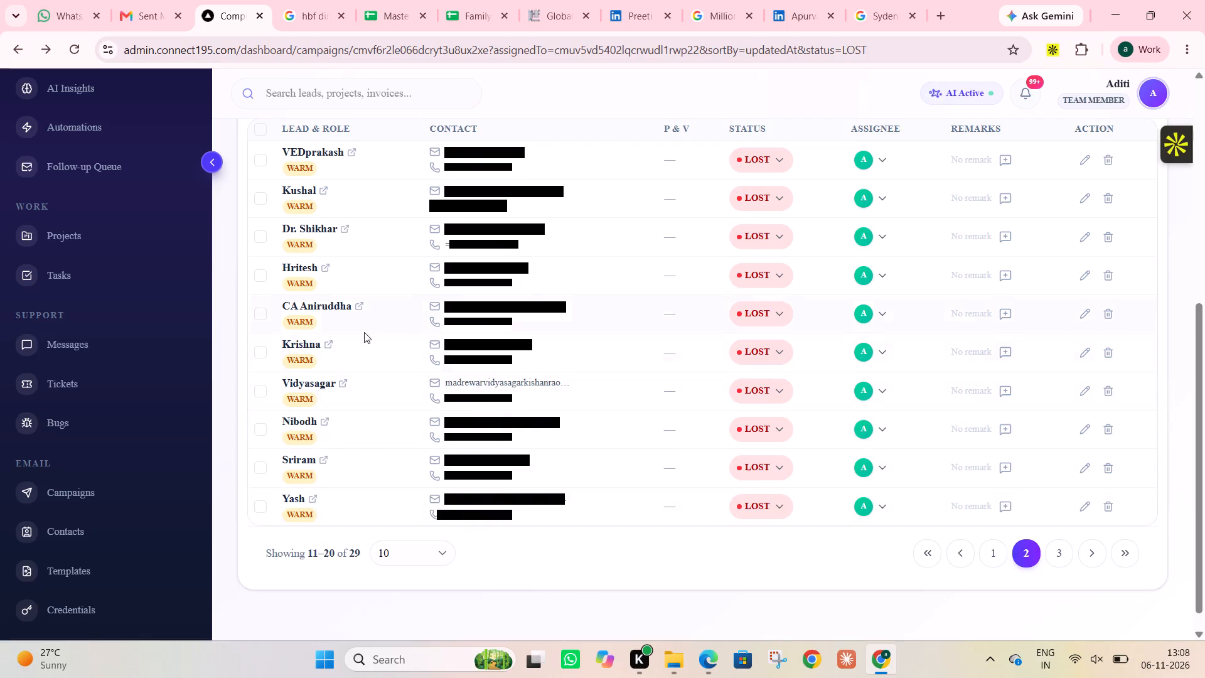
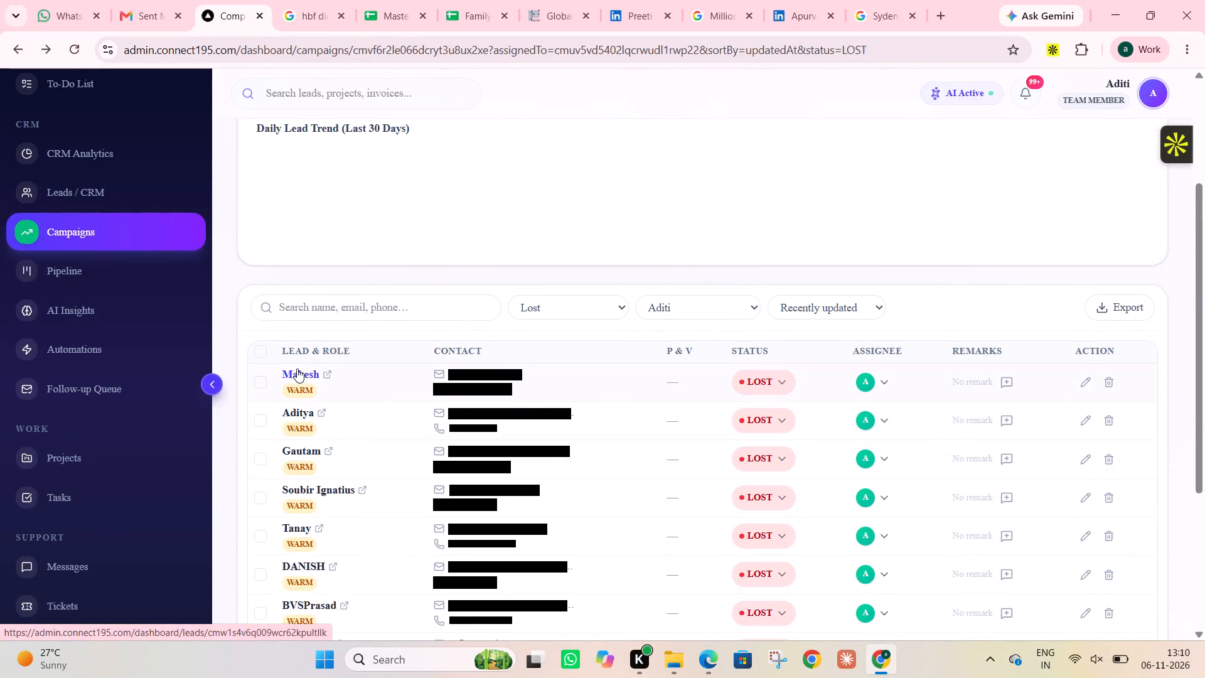
# Check the contact and custom field details in Mahesh's lost lead record and return to the campaign's lost leads list.
pyautogui.scroll(-7, 297, 369)
pyautogui.scroll(3, 297, 369)
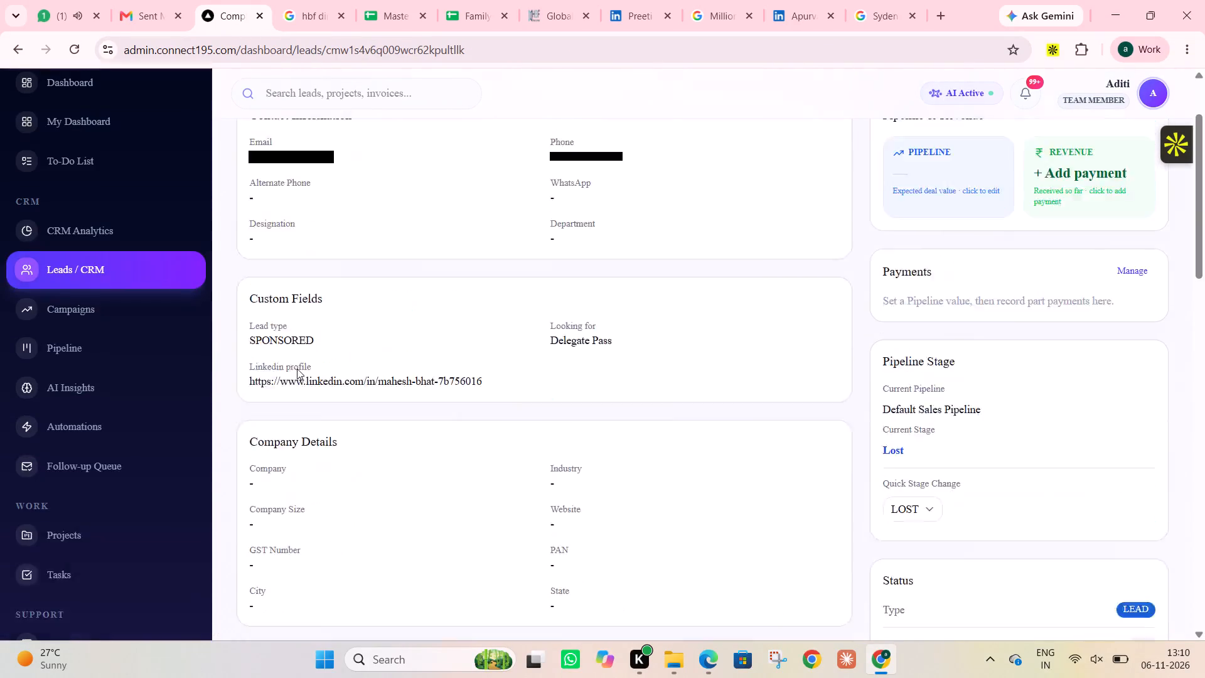
pyautogui.click(252, 164)
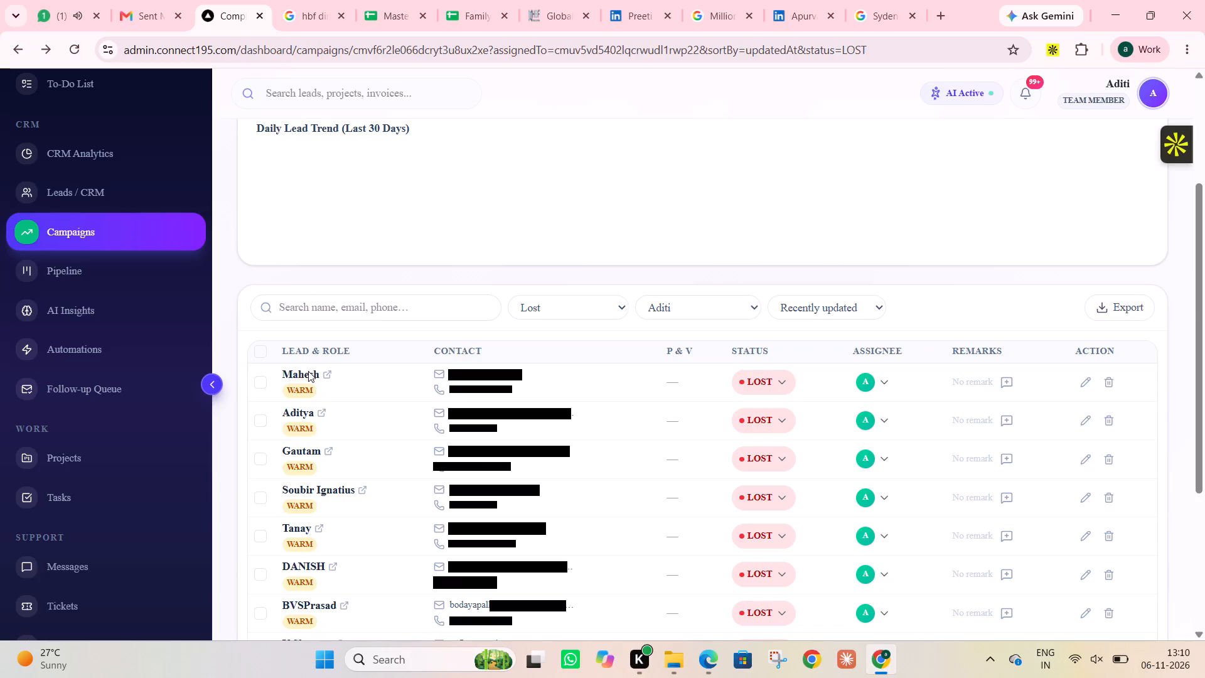
# Review the lost lead Aditya's record, including the activity timeline and discussion notes, and return to the campaign's lost-leads list.
pyautogui.click(297, 411)
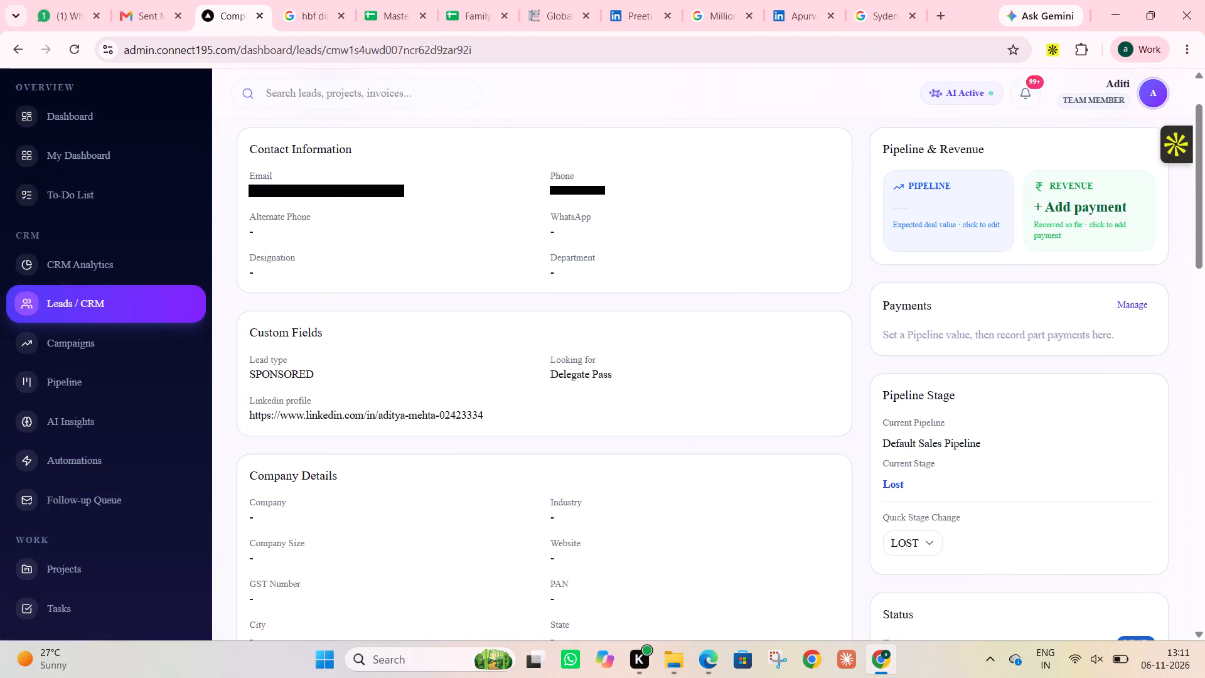
pyautogui.scroll(-6, 297, 411)
pyautogui.scroll(1, 297, 411)
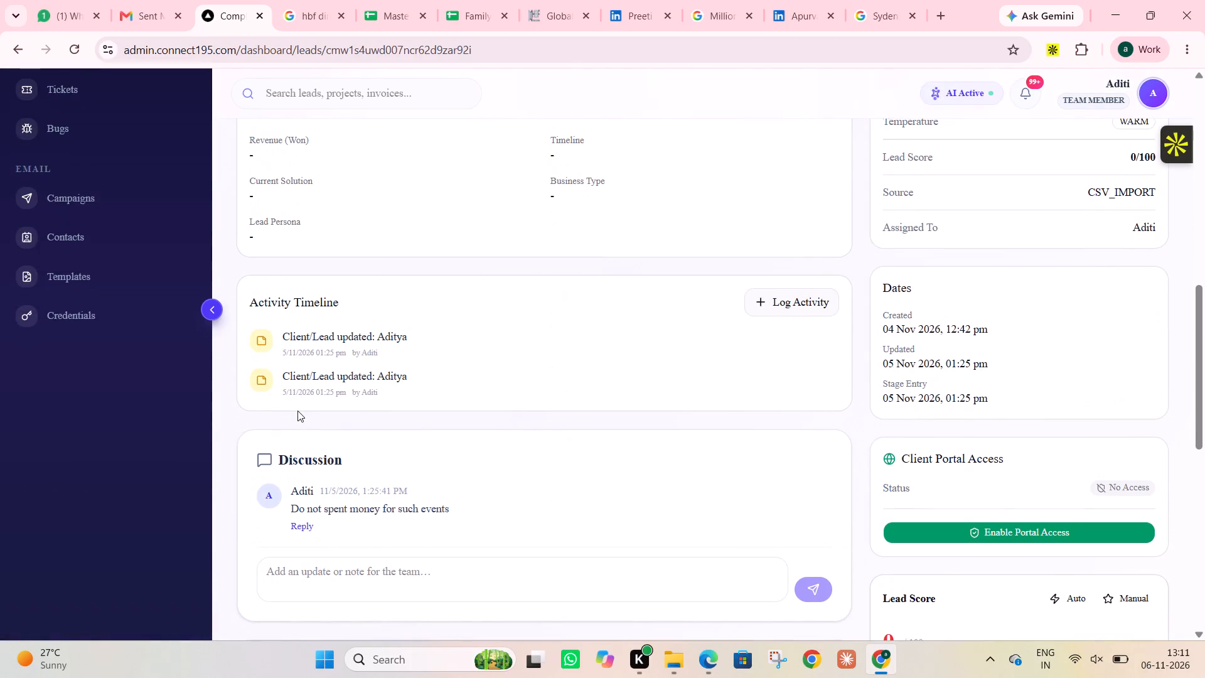
pyautogui.scroll(2, 297, 411)
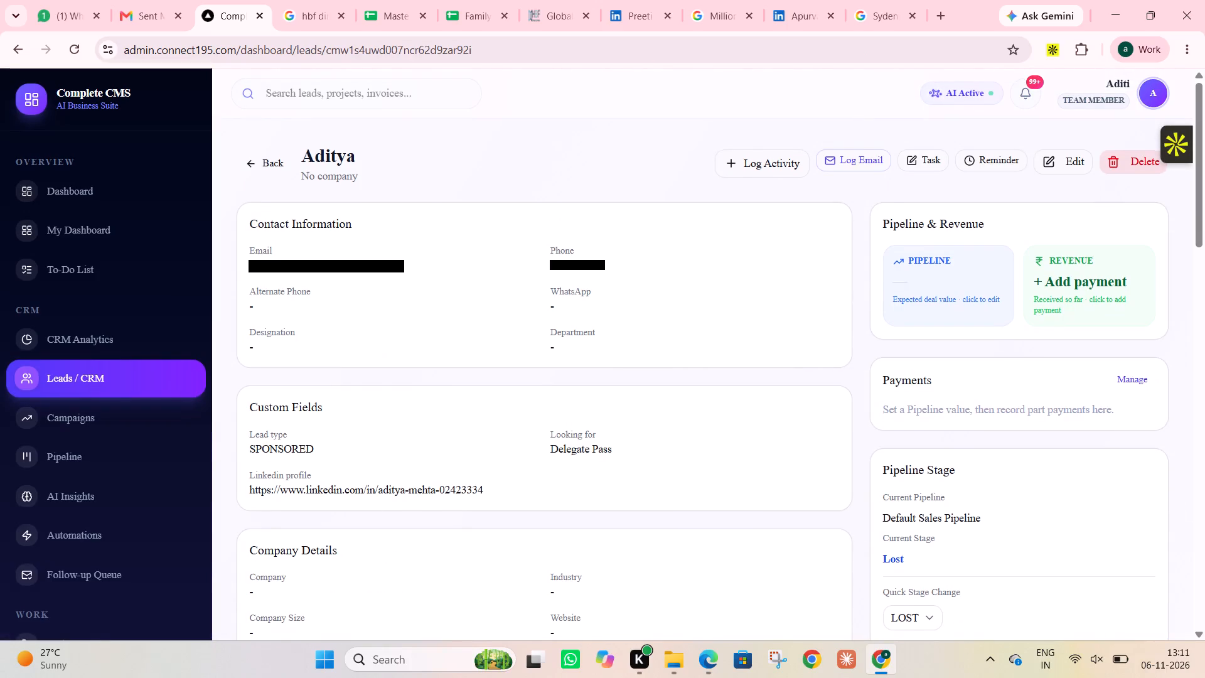
pyautogui.click(249, 169)
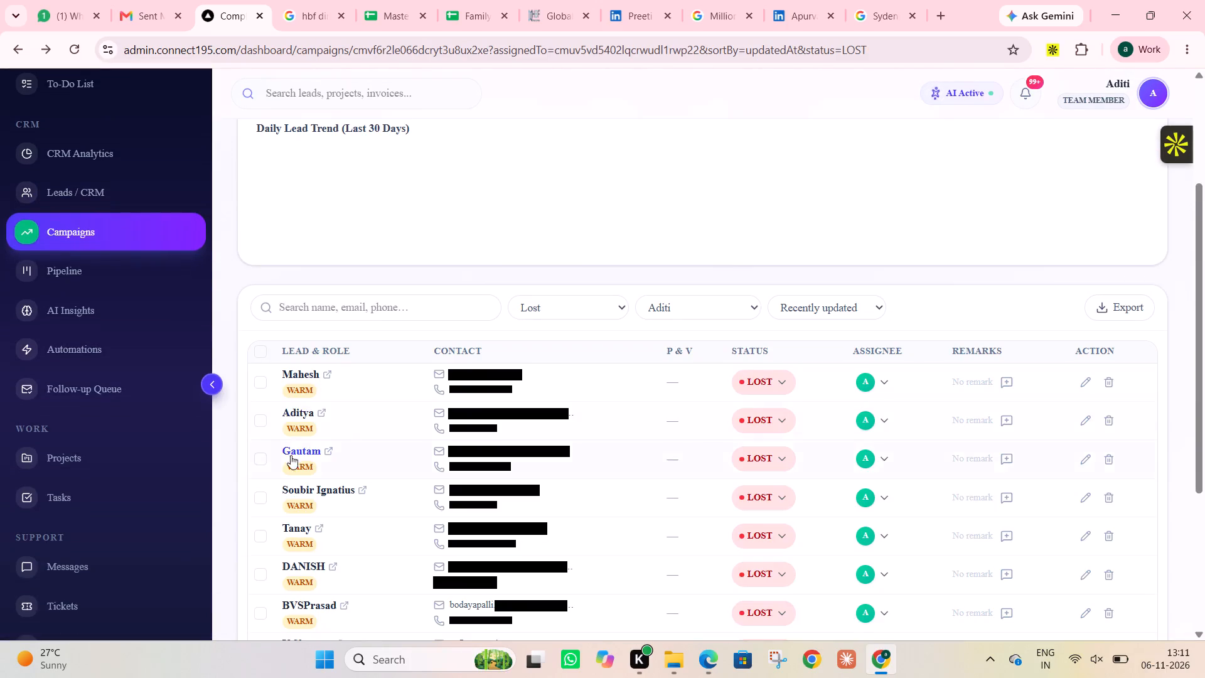
# Review the lost lead Gautam's record down to the discussion notes and return to the campaign's lost-leads list.
pyautogui.click(291, 453)
pyautogui.scroll(-7, 291, 453)
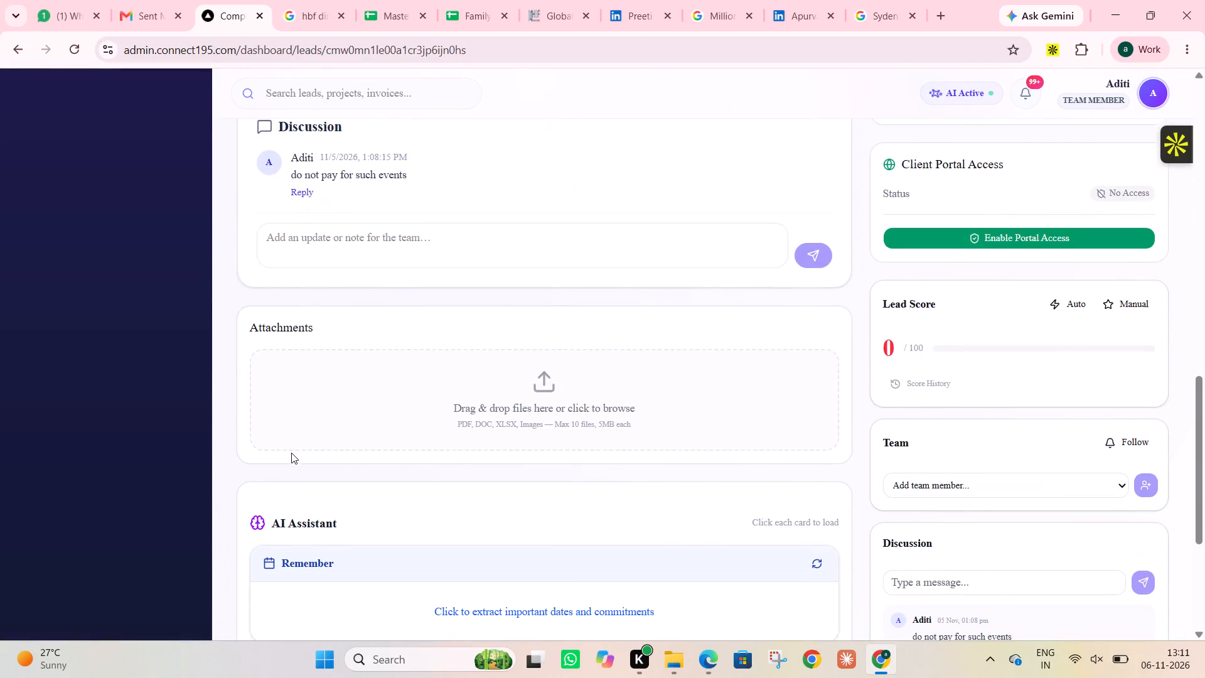
pyautogui.scroll(5, 258, 158)
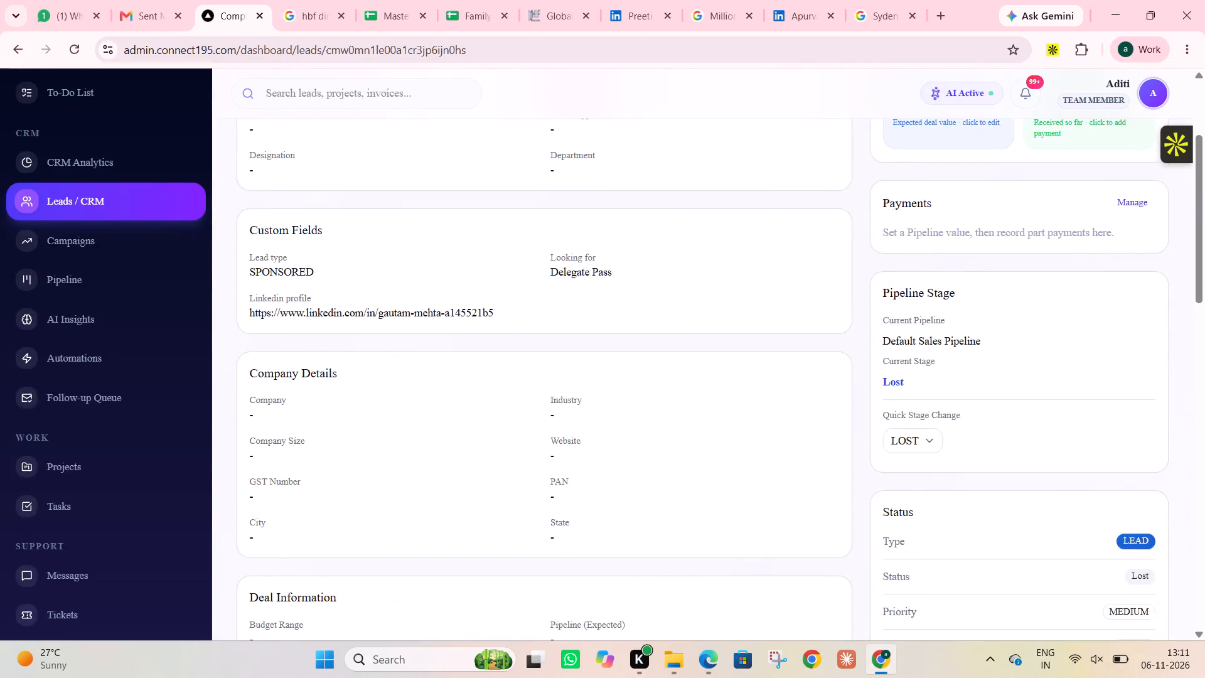
pyautogui.scroll(3, 256, 156)
pyautogui.click(250, 163)
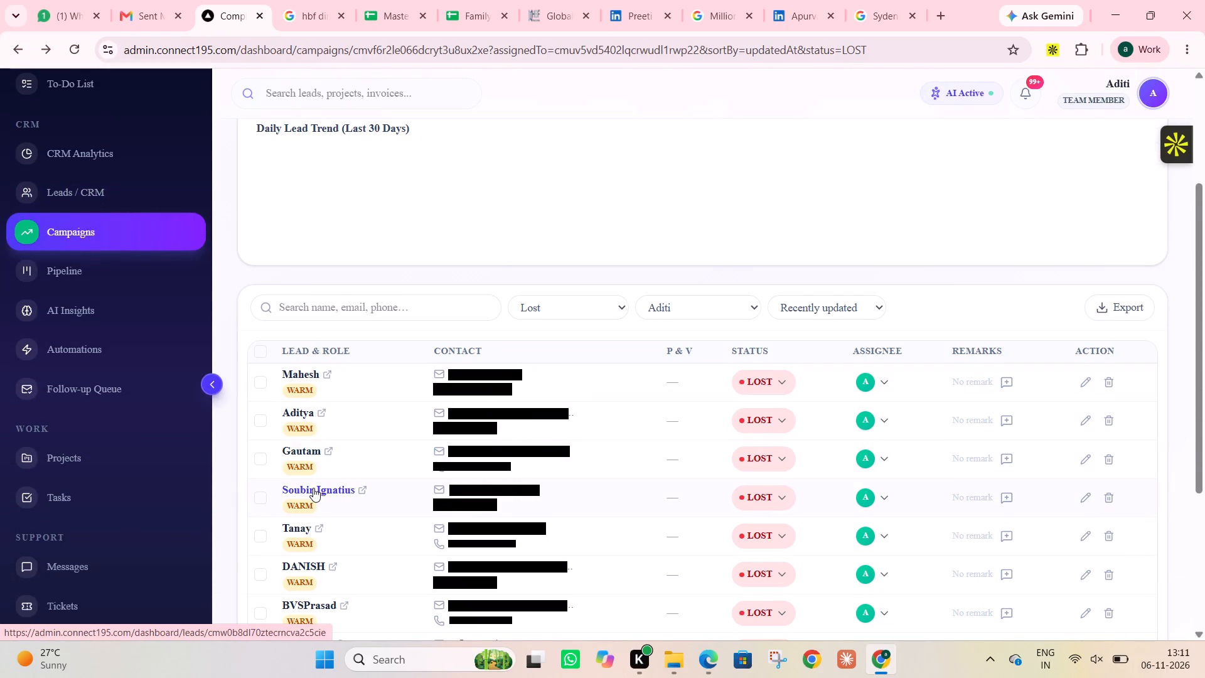
# Open the lost lead Tanay's record and examine the activity timeline, discussion notes and contact information.
pyautogui.scroll(-2, 313, 488)
pyautogui.click(298, 432)
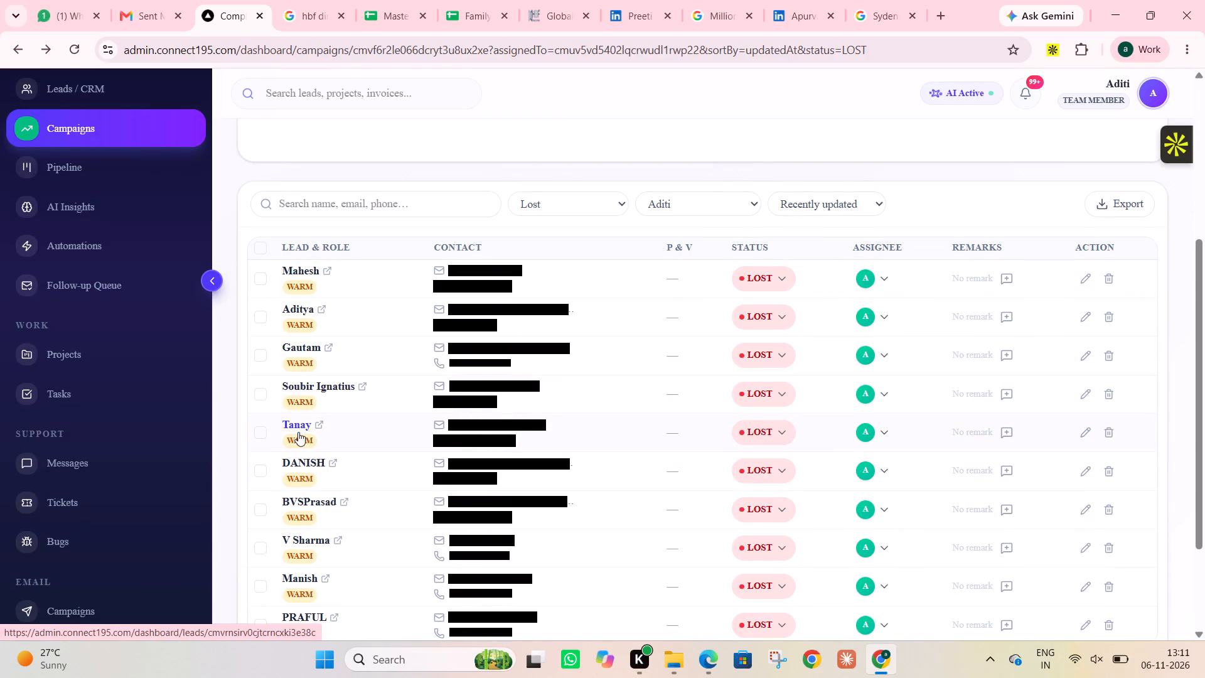
pyautogui.scroll(-8, 298, 432)
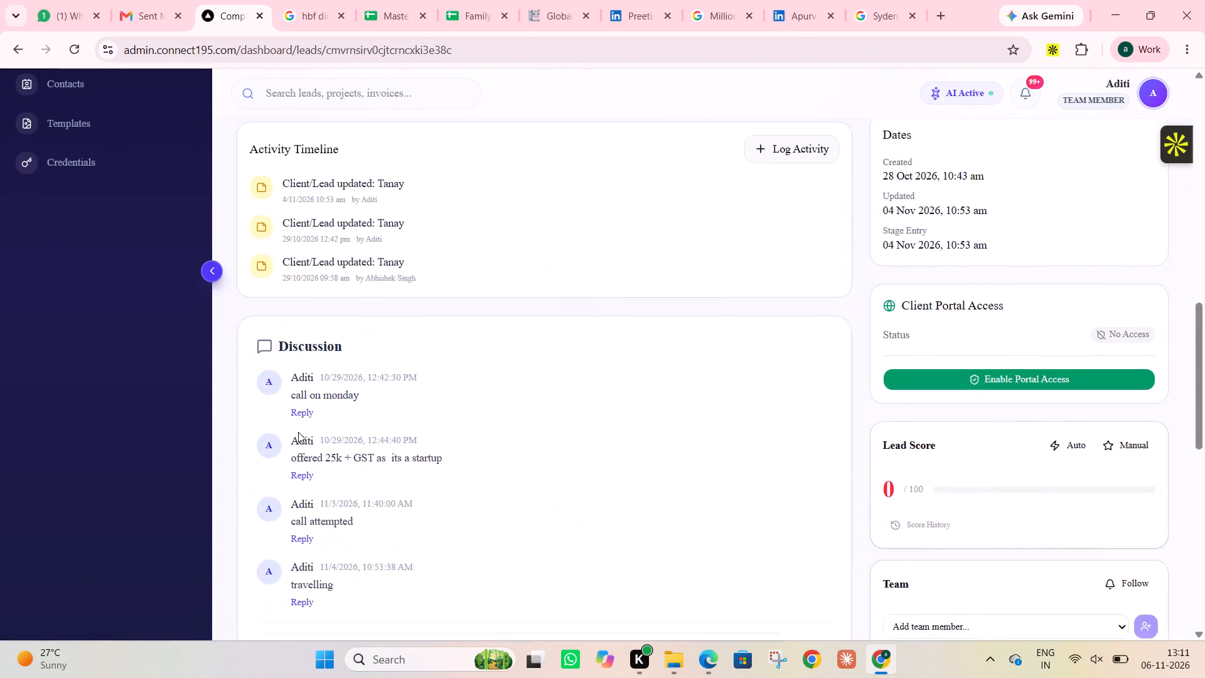
pyautogui.scroll(1, 298, 432)
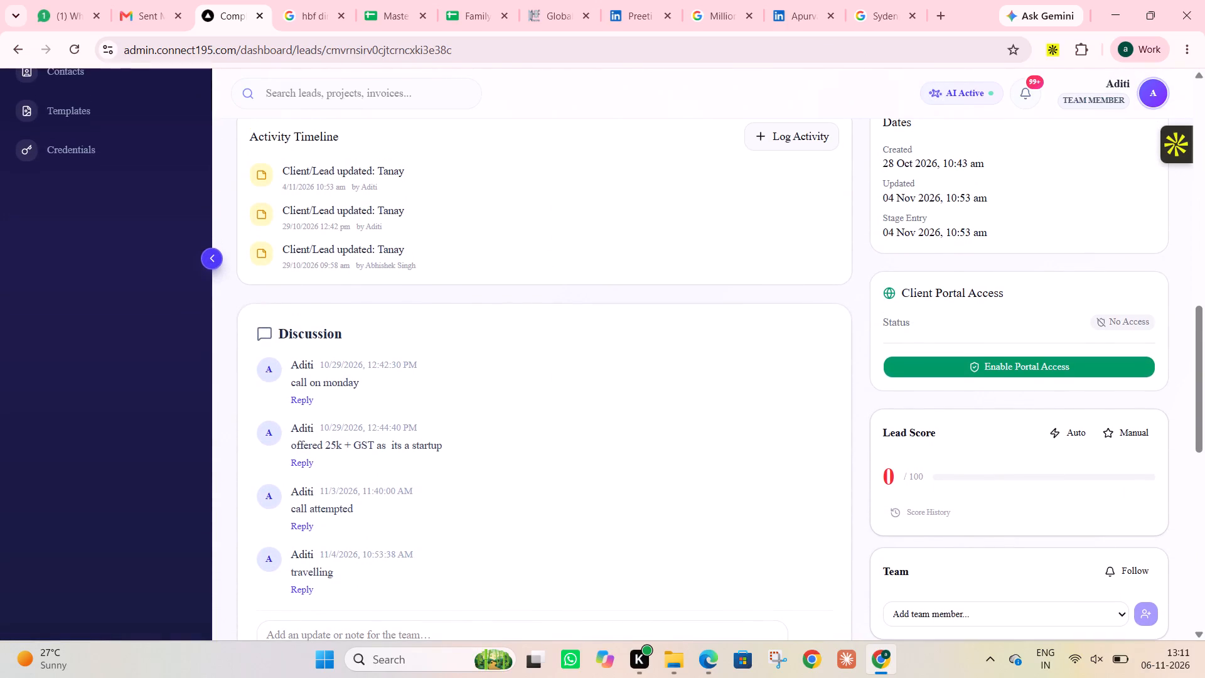
pyautogui.scroll(5, 298, 432)
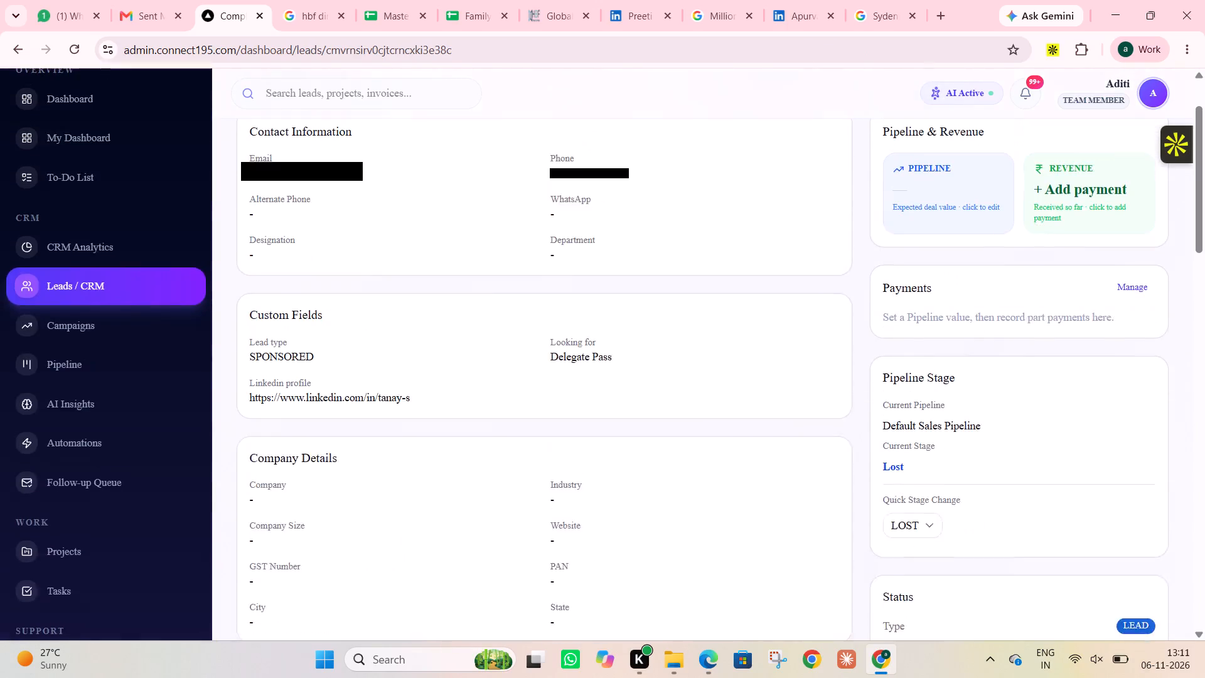
pyautogui.scroll(1, 298, 432)
pyautogui.scroll(1, 239, 171)
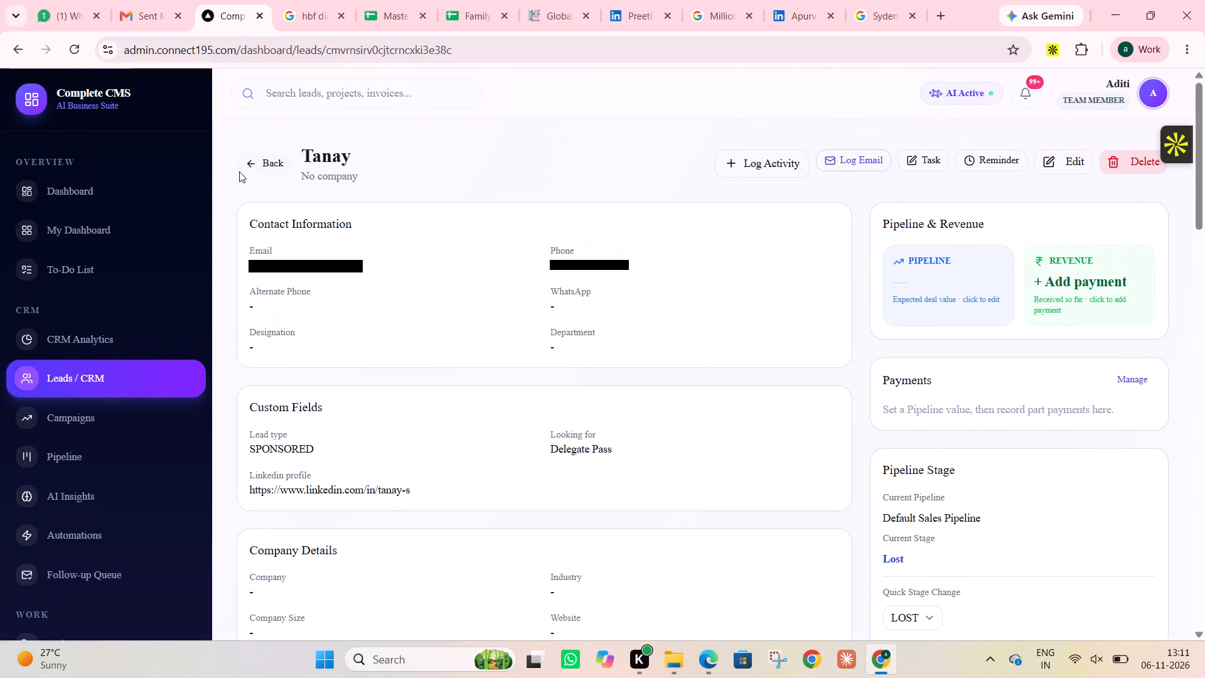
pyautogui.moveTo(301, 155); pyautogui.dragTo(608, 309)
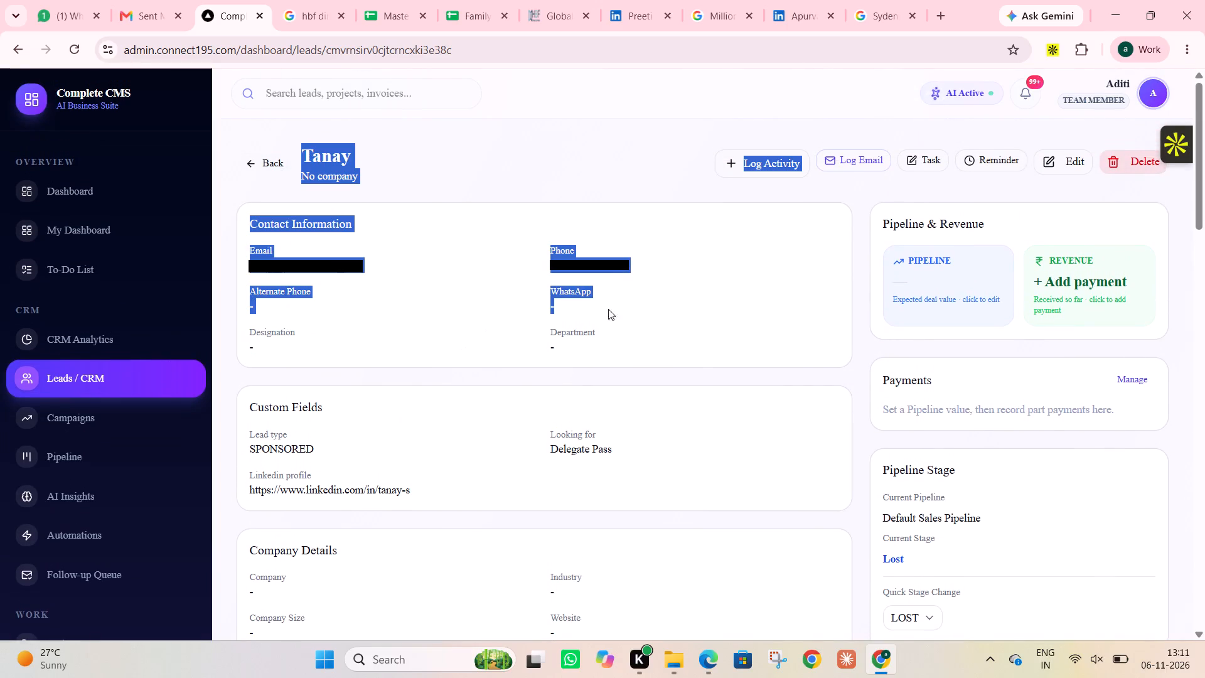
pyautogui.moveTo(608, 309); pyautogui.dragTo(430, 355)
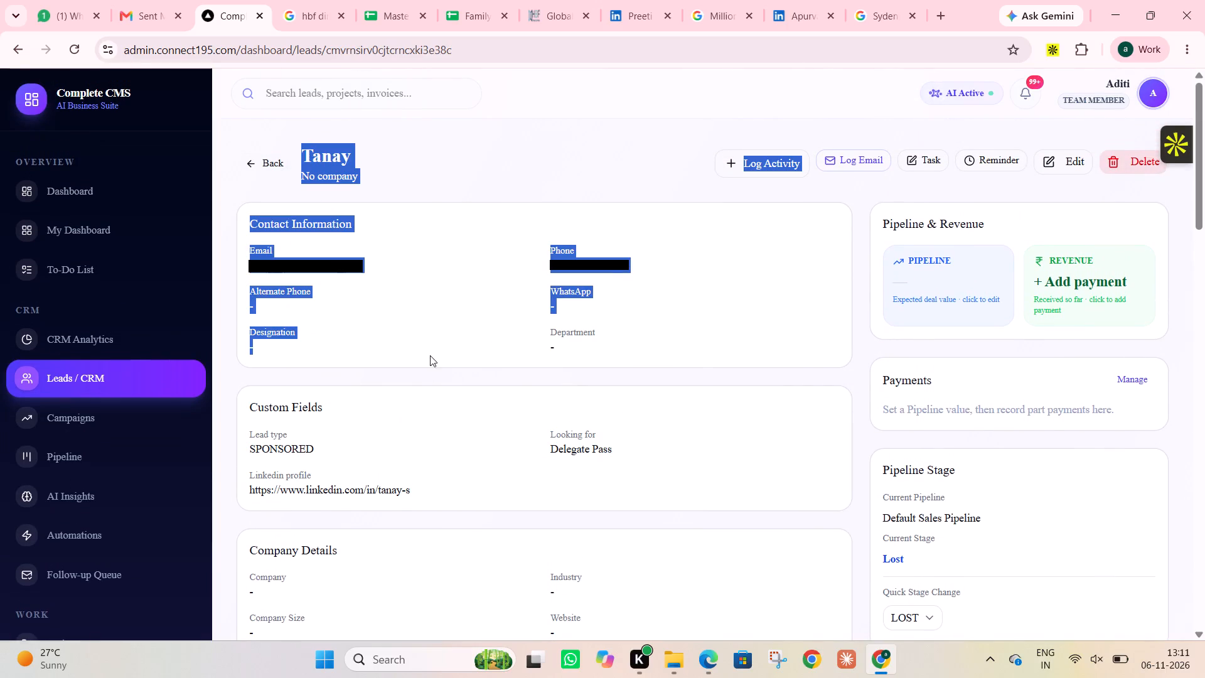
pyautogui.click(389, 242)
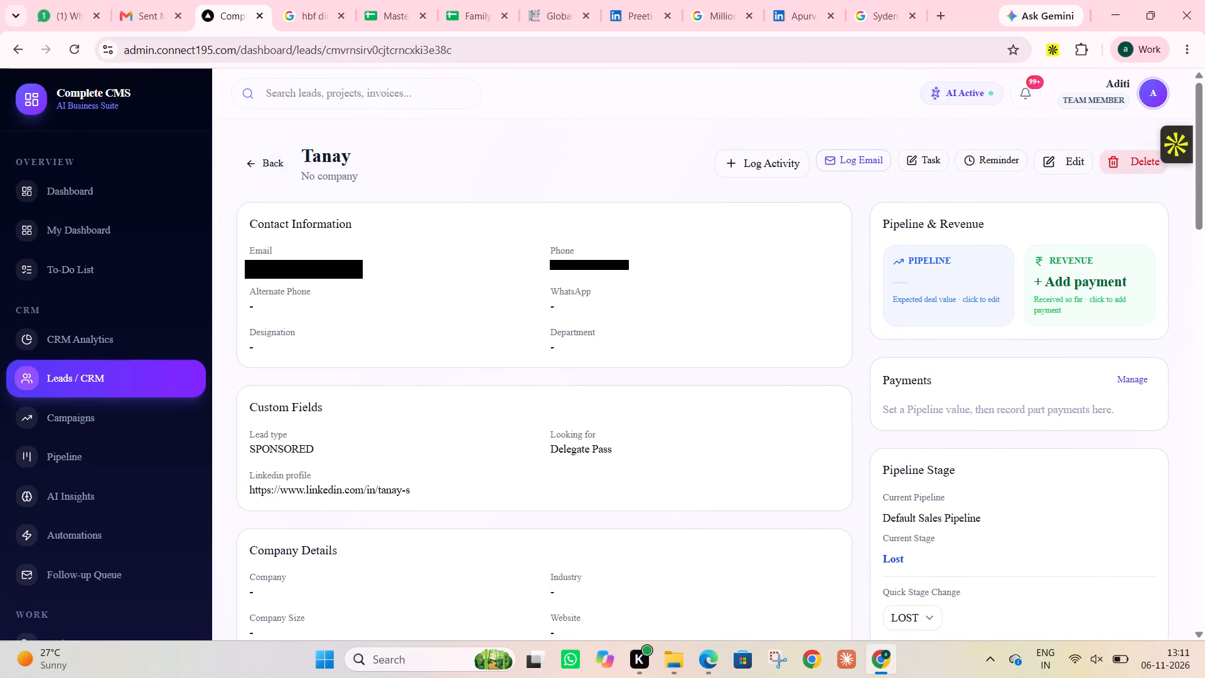
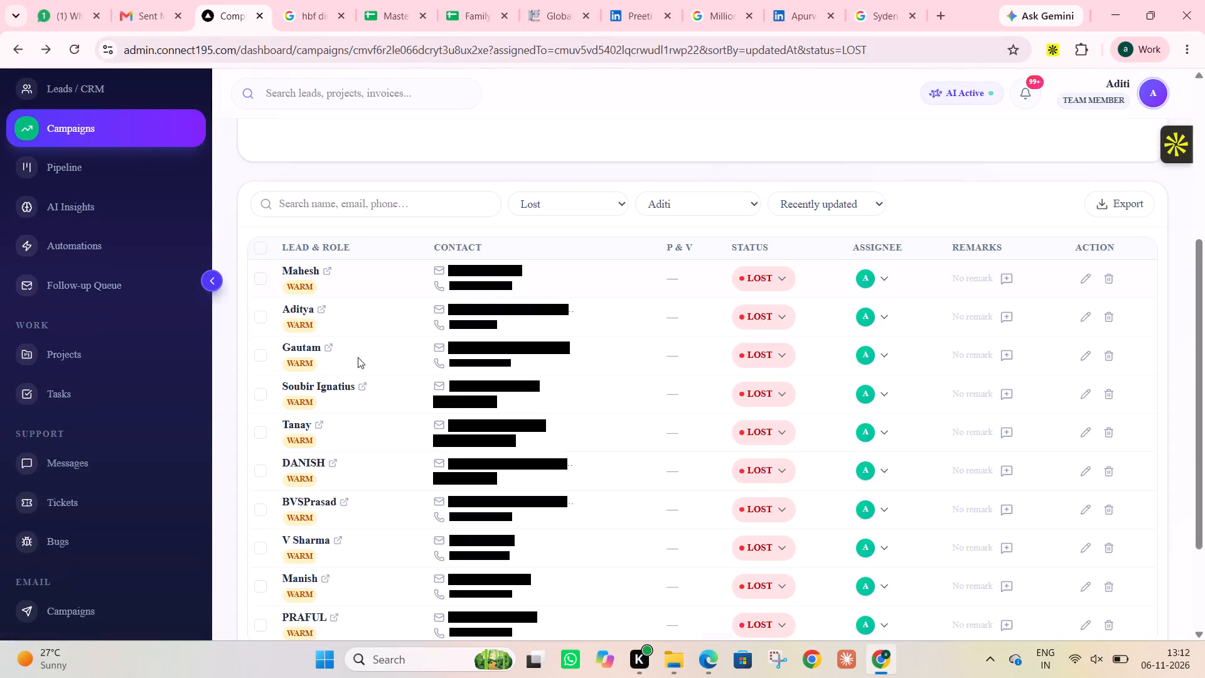
# Review the lost lead Danish's record, including the activity timeline and discussion notes, and return to the campaign's lost-leads list.
pyautogui.scroll(-1, 360, 402)
pyautogui.click(312, 357)
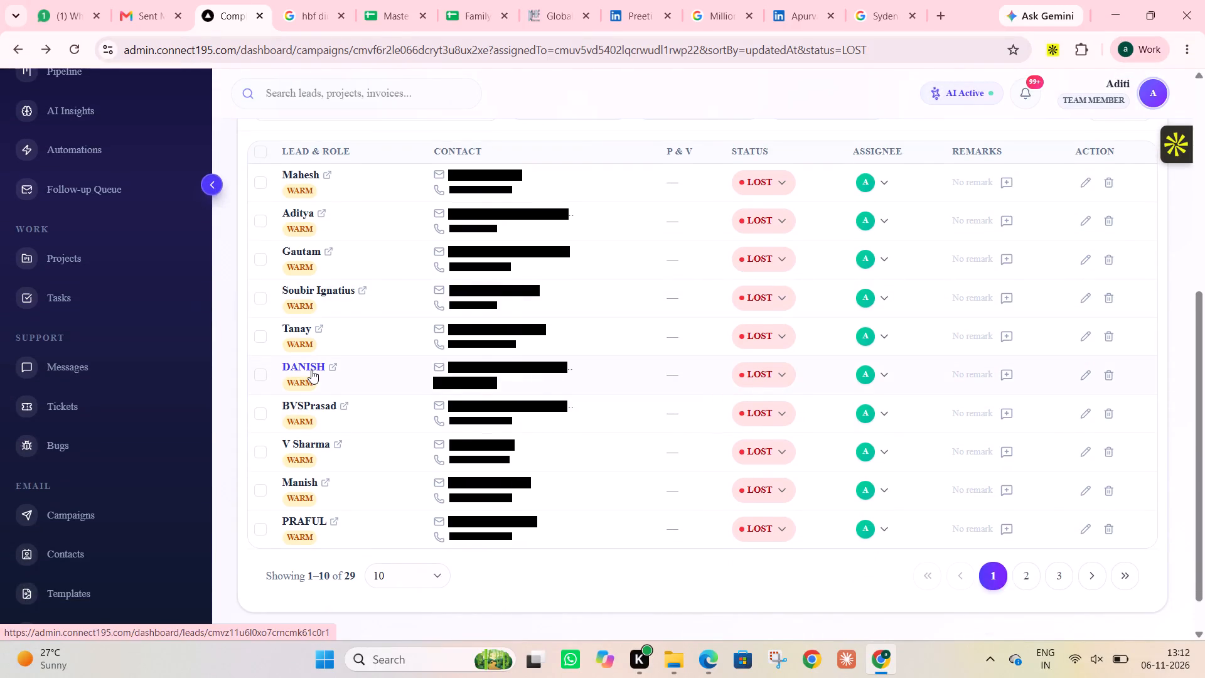
pyautogui.click(311, 370)
pyautogui.scroll(-8, 375, 448)
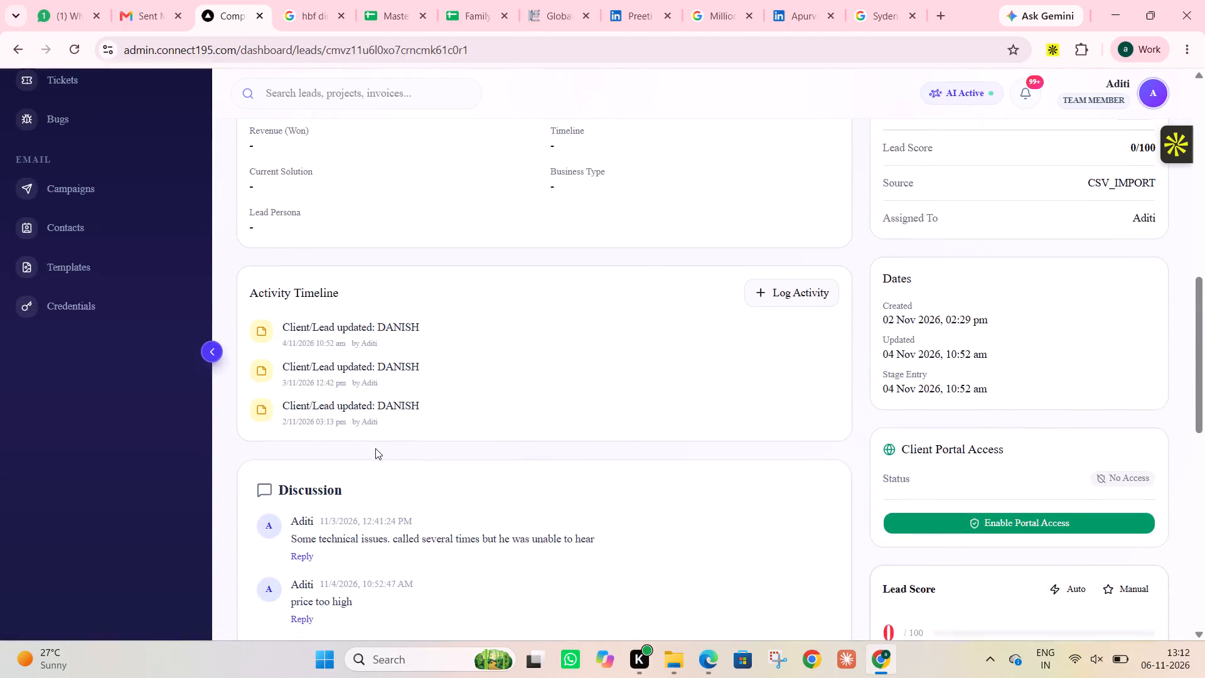
pyautogui.scroll(-1, 375, 448)
pyautogui.scroll(6, 322, 338)
pyautogui.scroll(4, 283, 172)
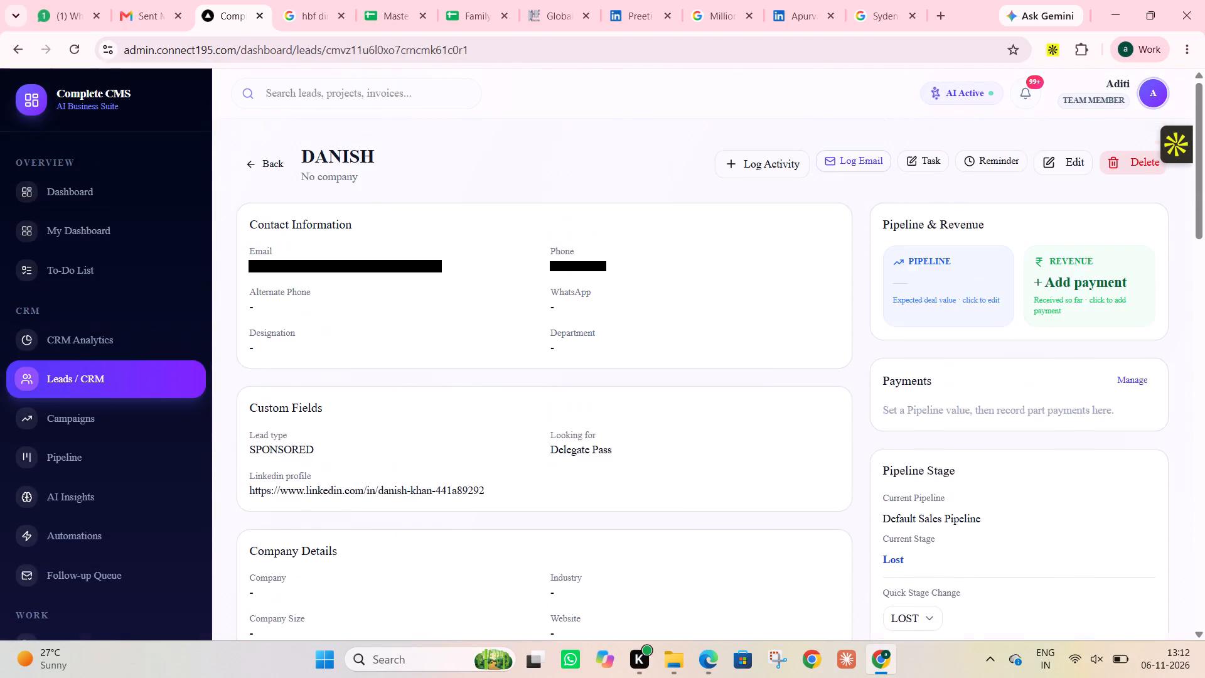
pyautogui.click(258, 168)
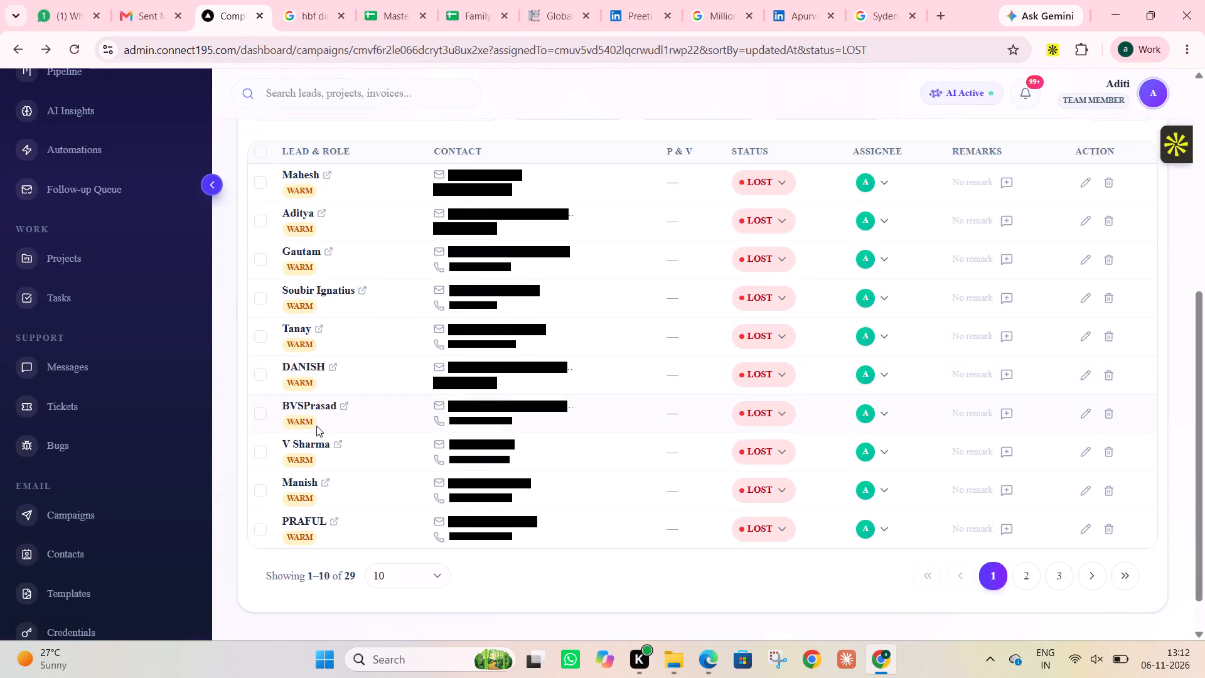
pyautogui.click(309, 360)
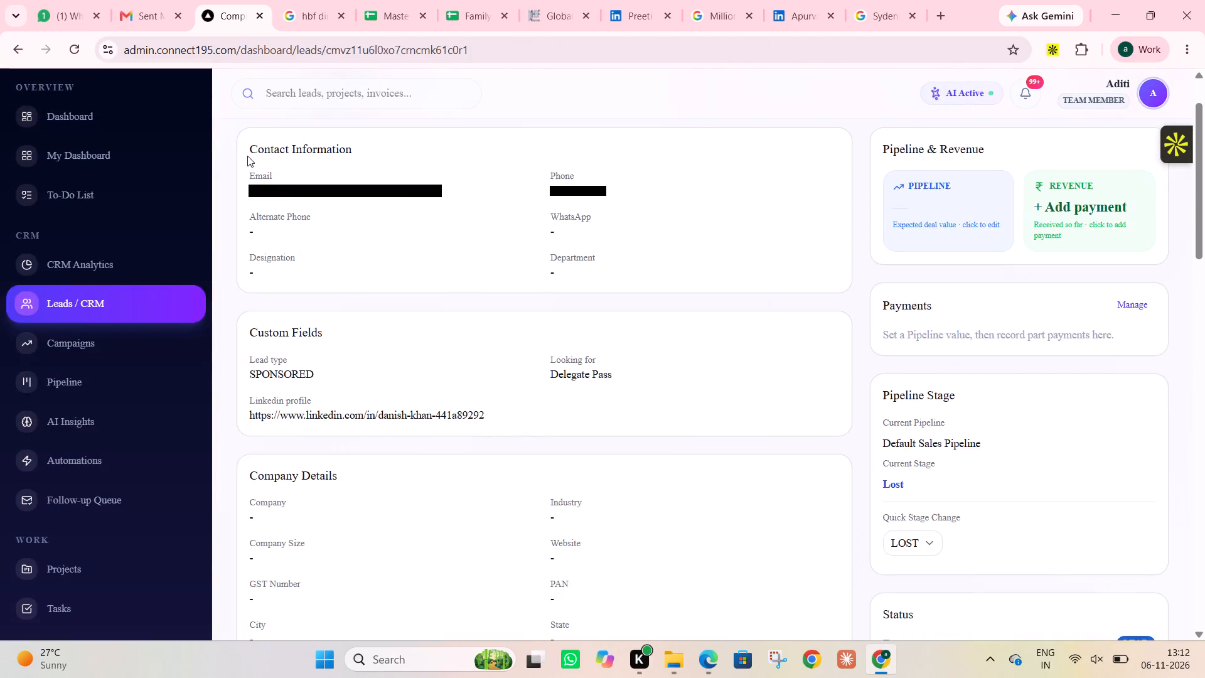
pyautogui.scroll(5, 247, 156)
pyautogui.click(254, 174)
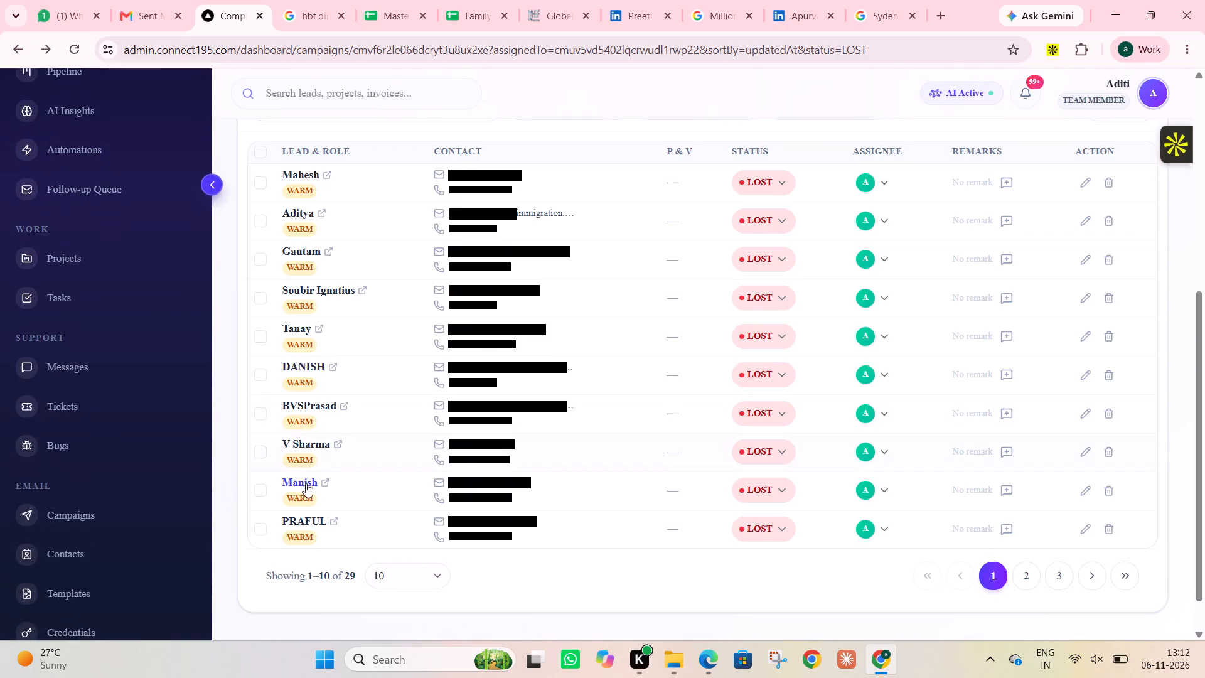
# Open the lost lead Prasad's record and examine the activity timeline, discussion notes and contact information.
pyautogui.moveTo(308, 416); pyautogui.dragTo(313, 409)
pyautogui.click(313, 409)
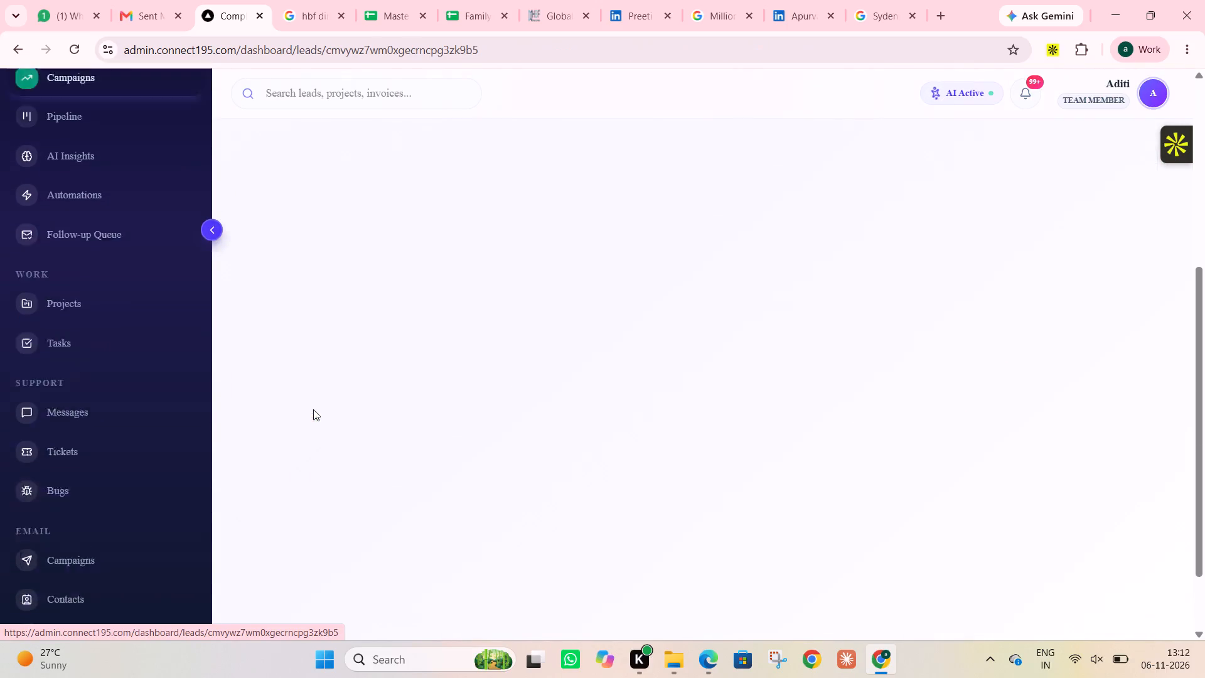
pyautogui.scroll(-7, 313, 409)
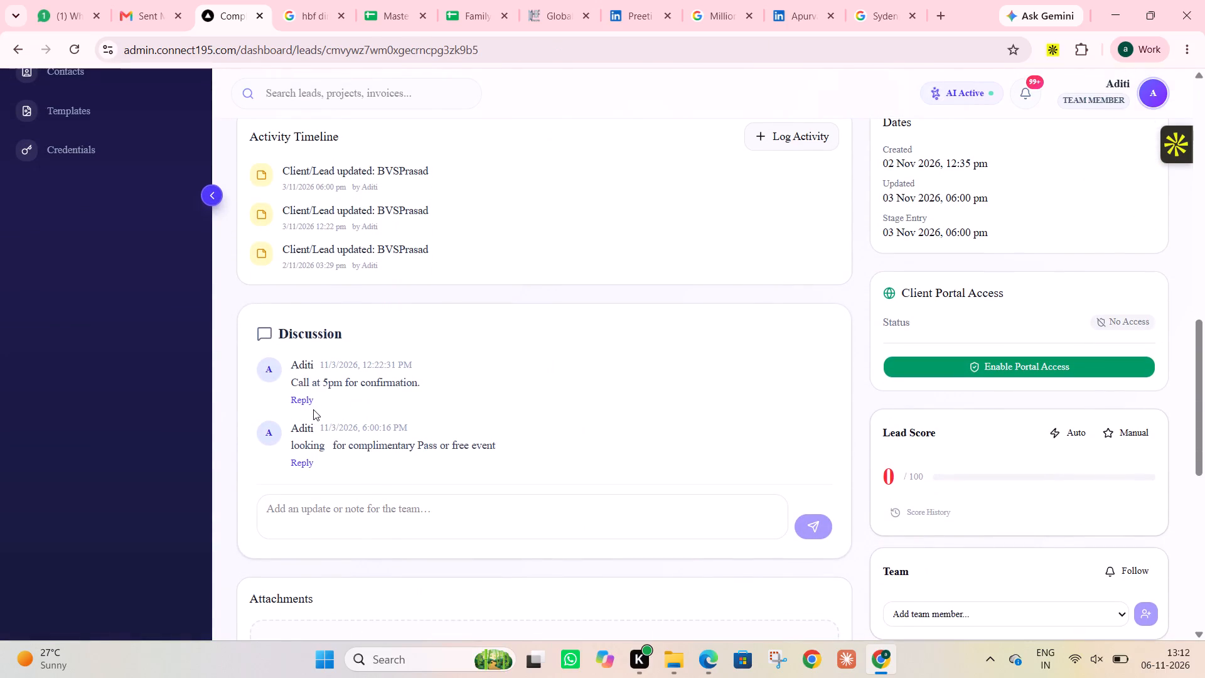
pyautogui.scroll(9, 313, 409)
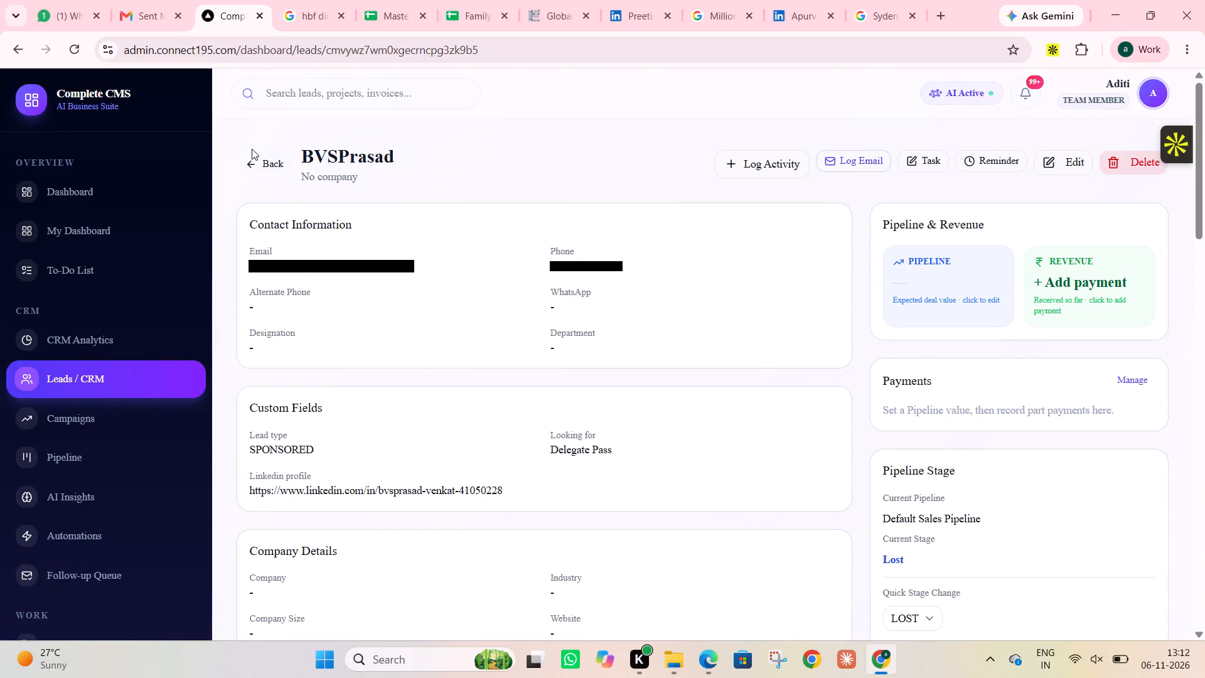
pyautogui.click(250, 161)
pyautogui.scroll(-1, 340, 369)
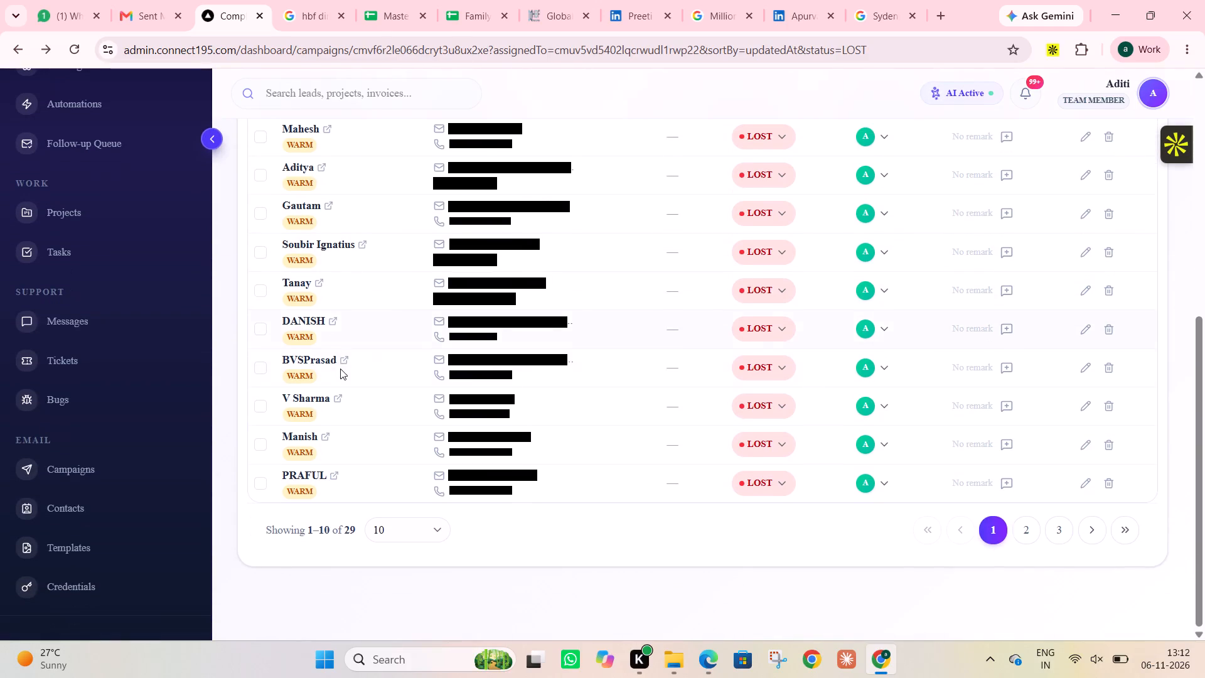
pyautogui.click(306, 397)
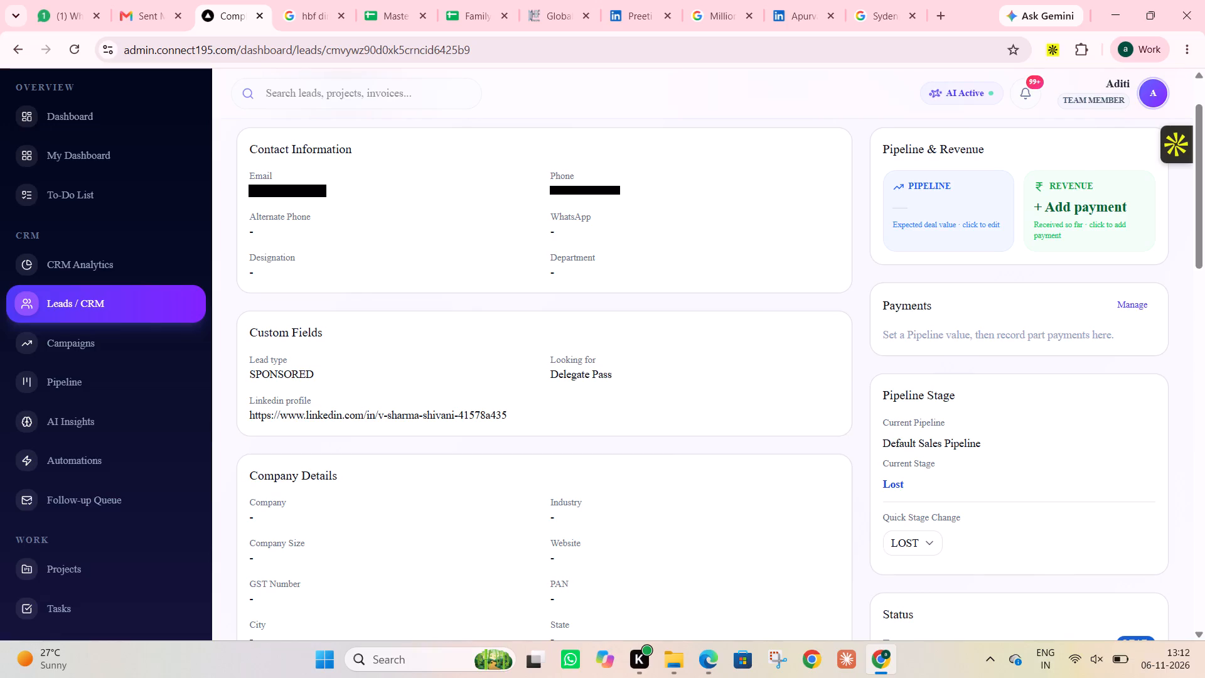
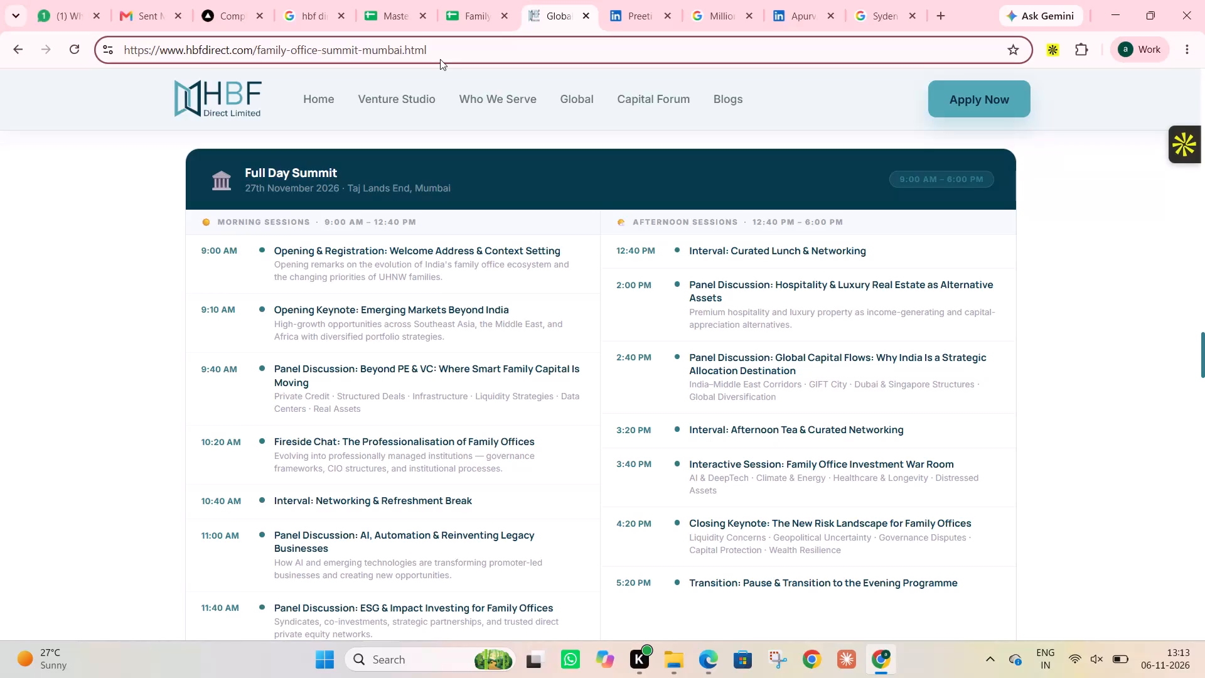
# Copy the web address of the HBF Direct family office summit Mumbai page.
pyautogui.click(440, 51)
pyautogui.tripleClick(440, 51)
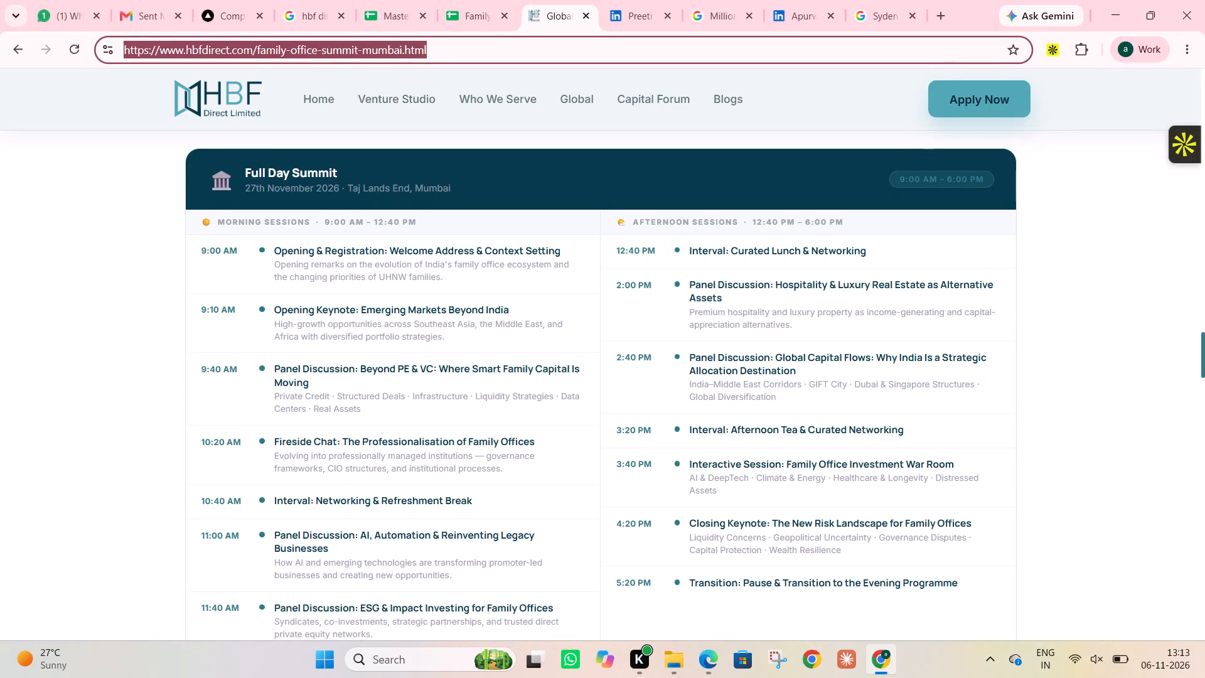
pyautogui.hotkey('ctrl', 'c')
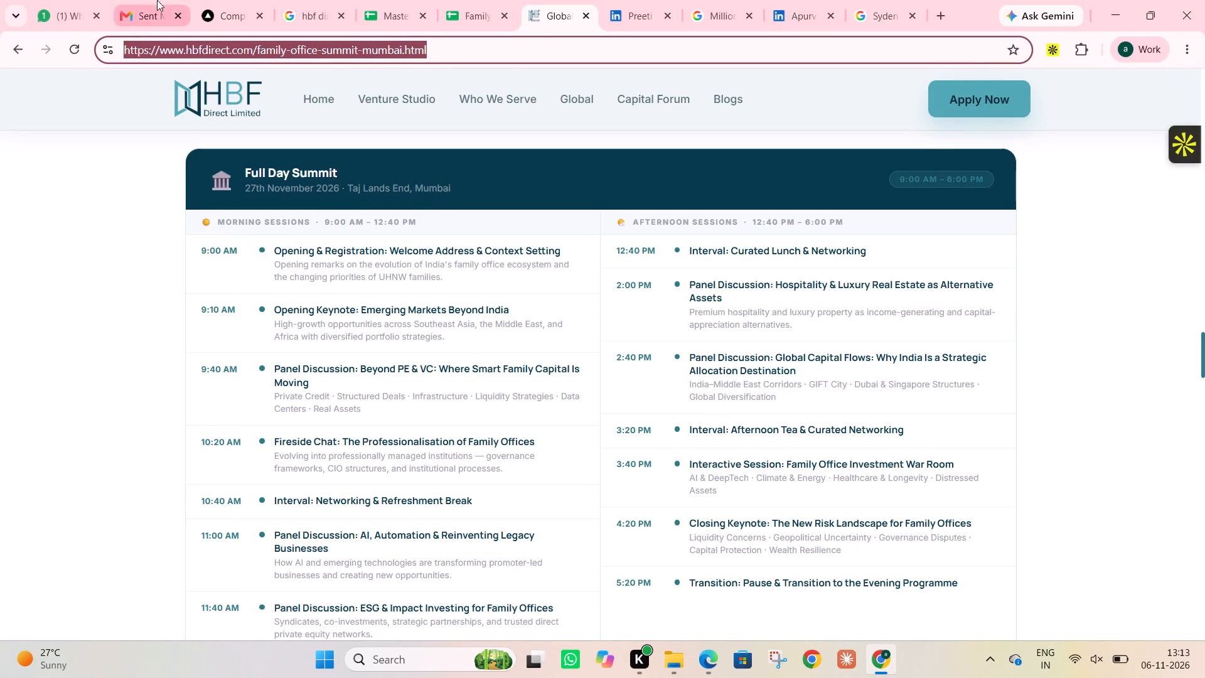
# Open the n8n project's workflows page in a new browser tab.
pyautogui.click(938, 6)
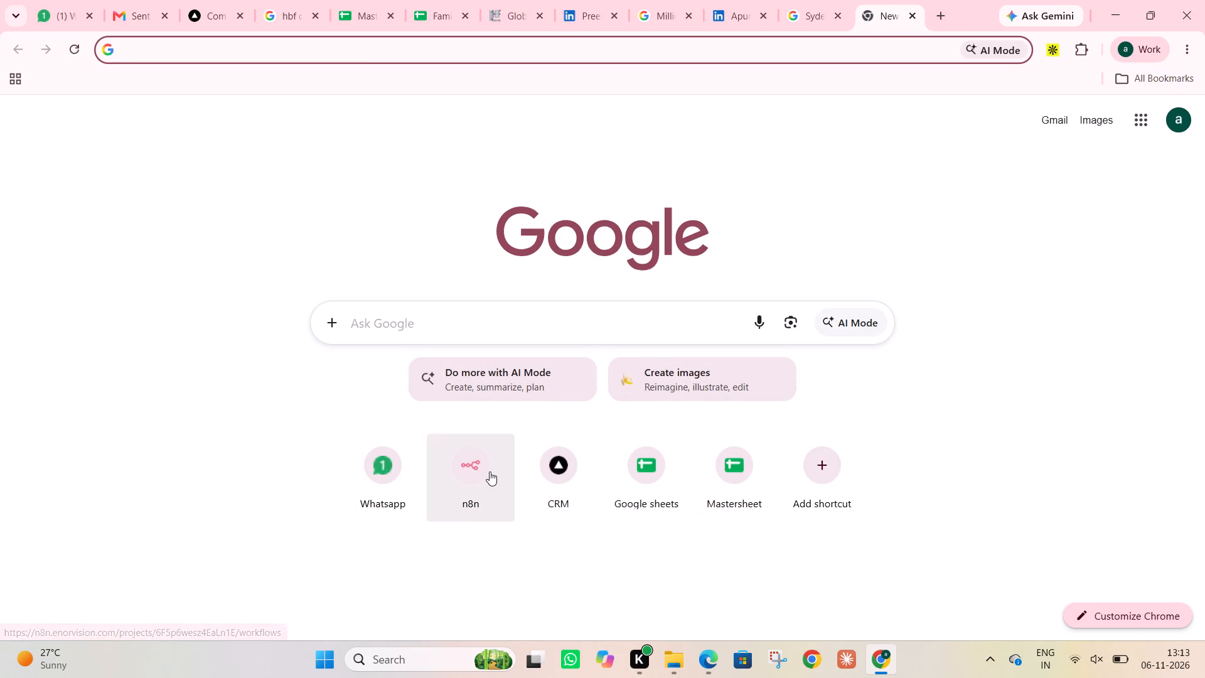
pyautogui.click(475, 463)
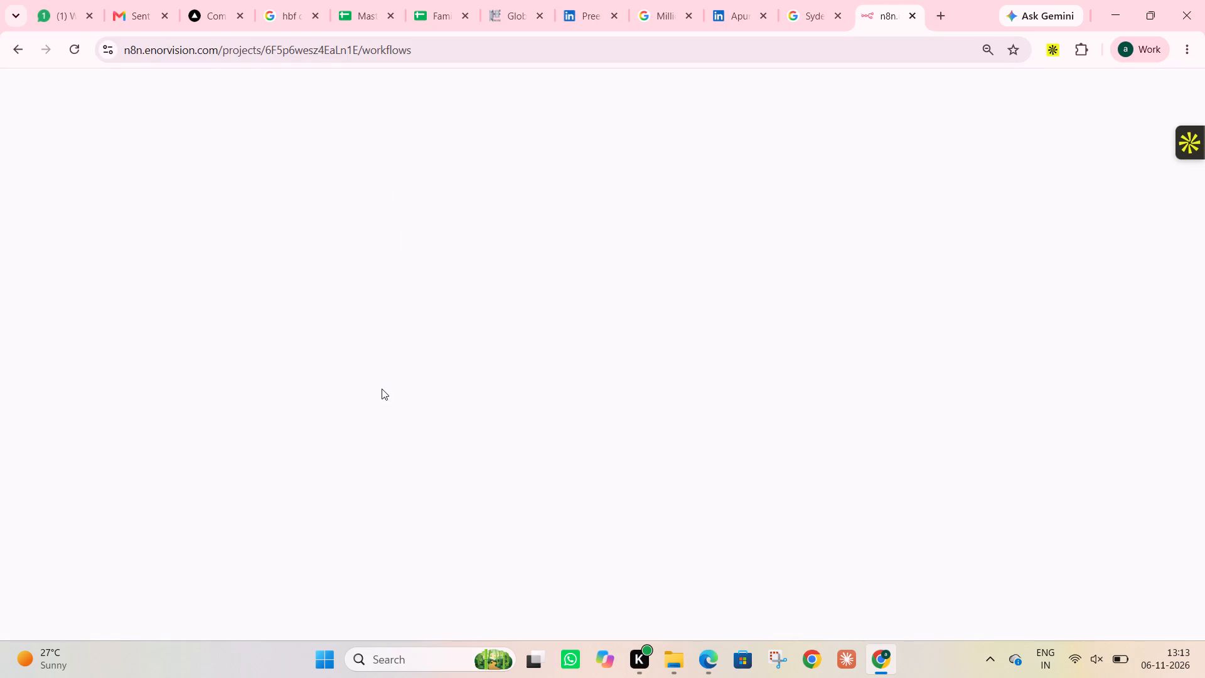
# Open the aditi-follow-up-1 workflow and set the Get row(s) in sheet node's source sheet to C- Suite.
pyautogui.click(297, 206)
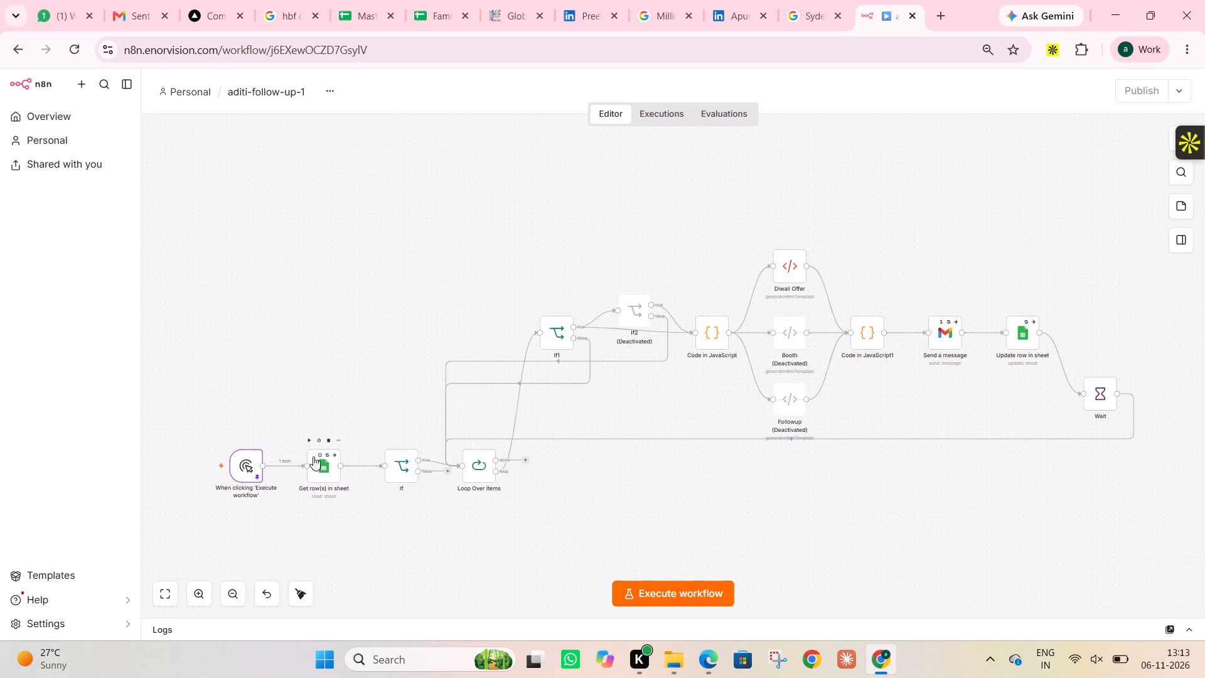
pyautogui.click(323, 468)
pyautogui.doubleClick(323, 468)
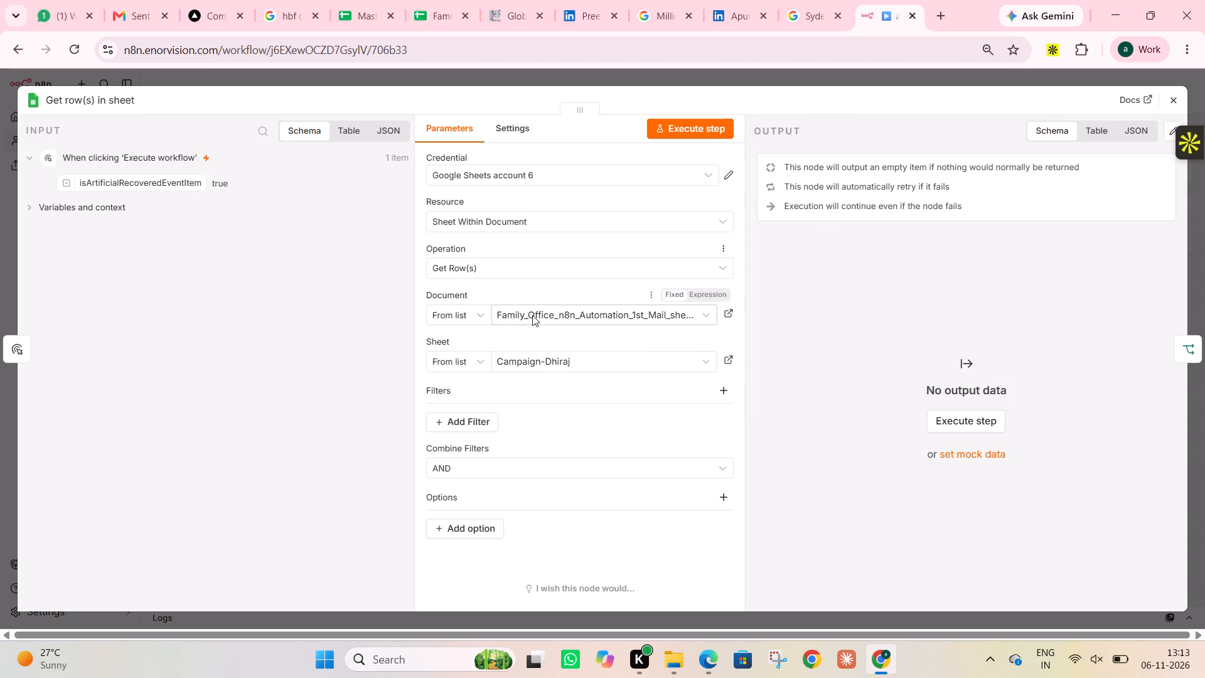
pyautogui.click(530, 357)
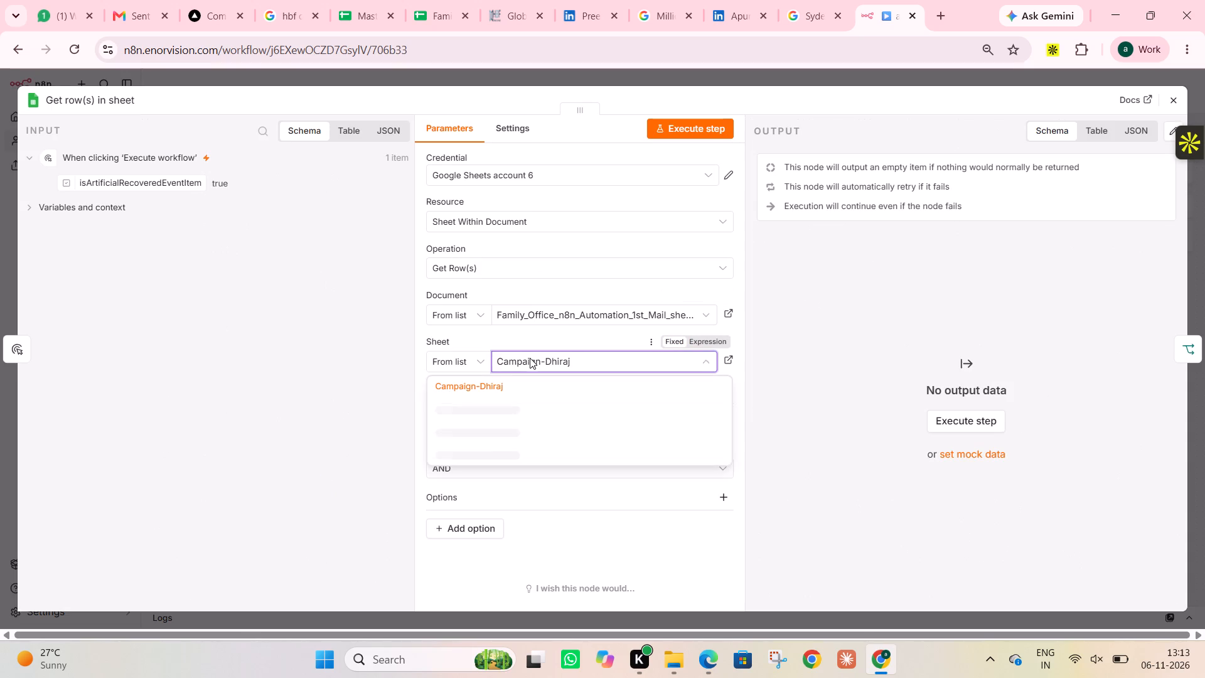
pyautogui.click(506, 416)
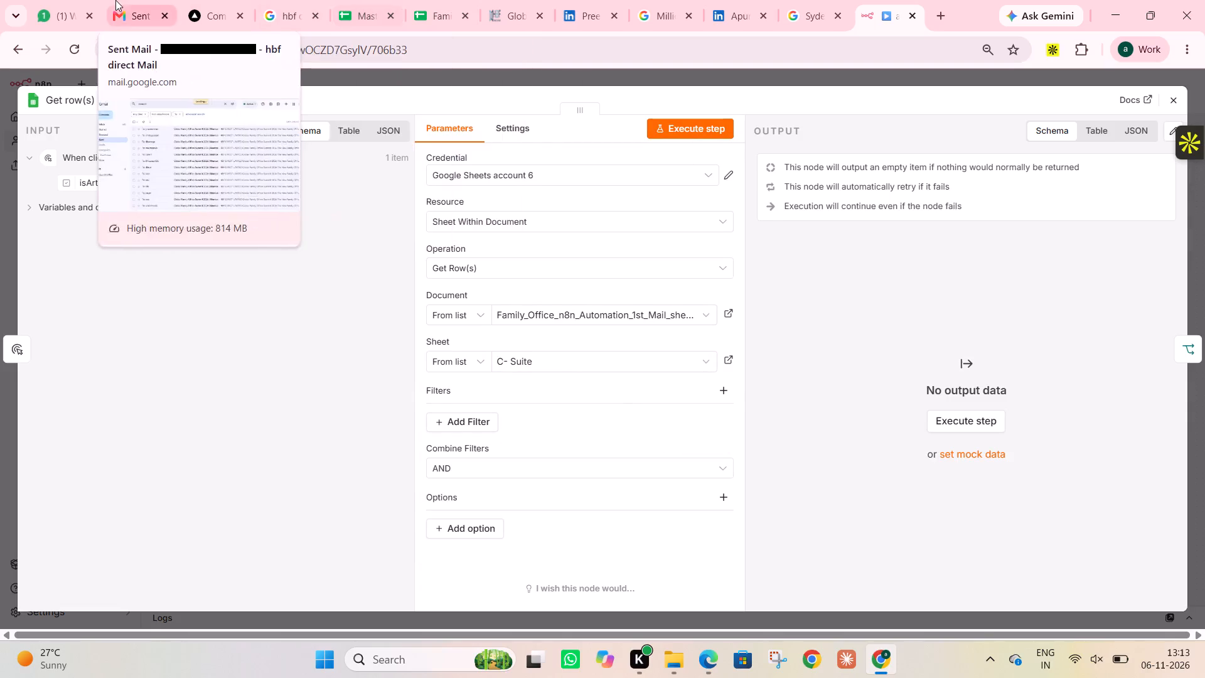
# Examine the C- Suite sheet of Family_Office_n8n_Automation_1st_Mail_sheet_CLEANED, checking contacts and their mail status down to the last row.
pyautogui.click(429, 11)
pyautogui.hscroll(-2, 778, 368)
pyautogui.scroll(-11, 778, 368)
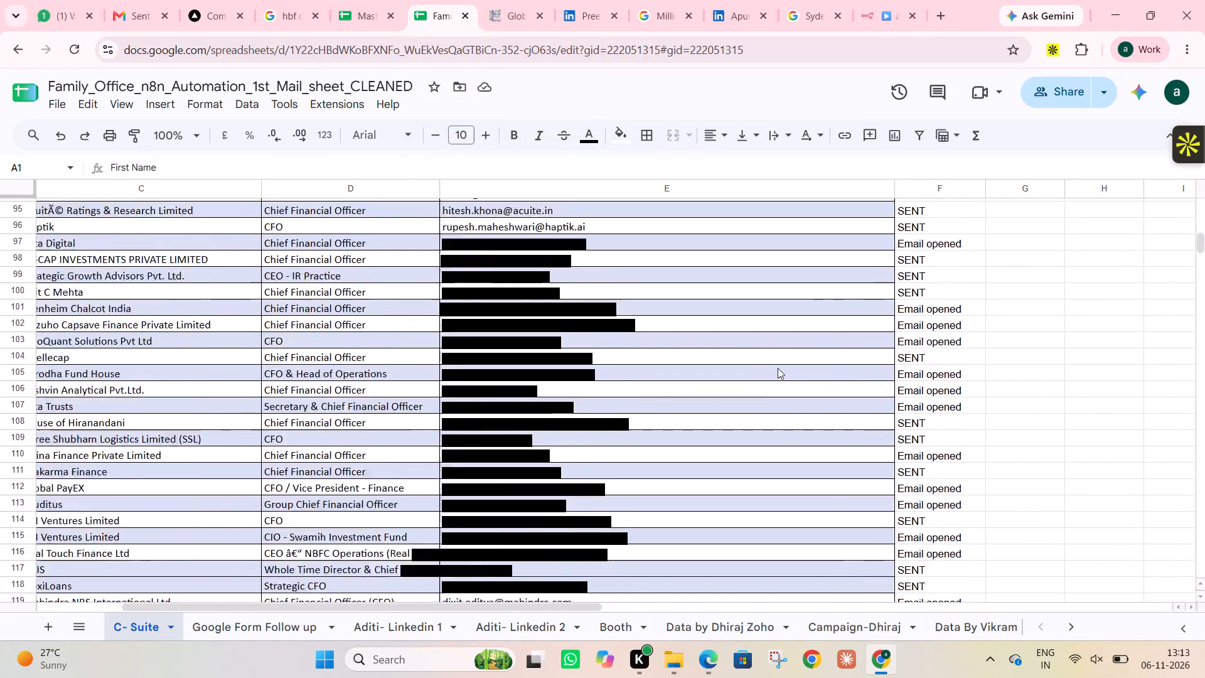
pyautogui.scroll(-16, 778, 368)
pyautogui.scroll(1, 778, 368)
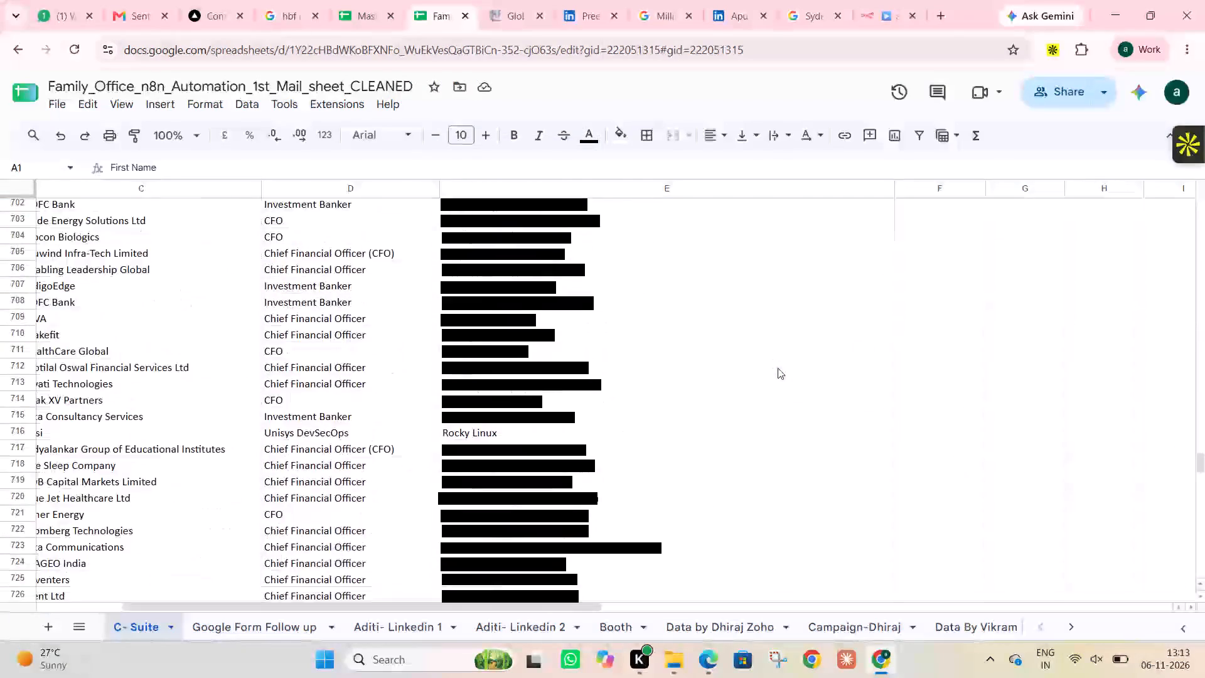
pyautogui.scroll(1, 778, 368)
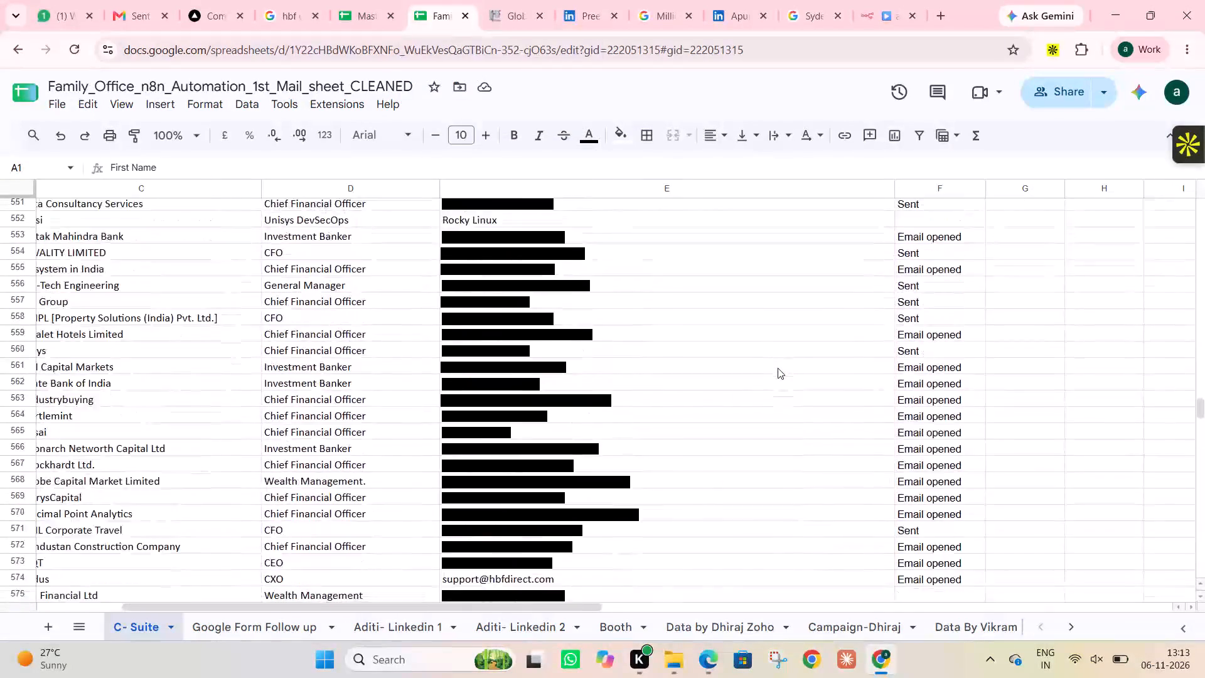
pyautogui.scroll(1, 778, 368)
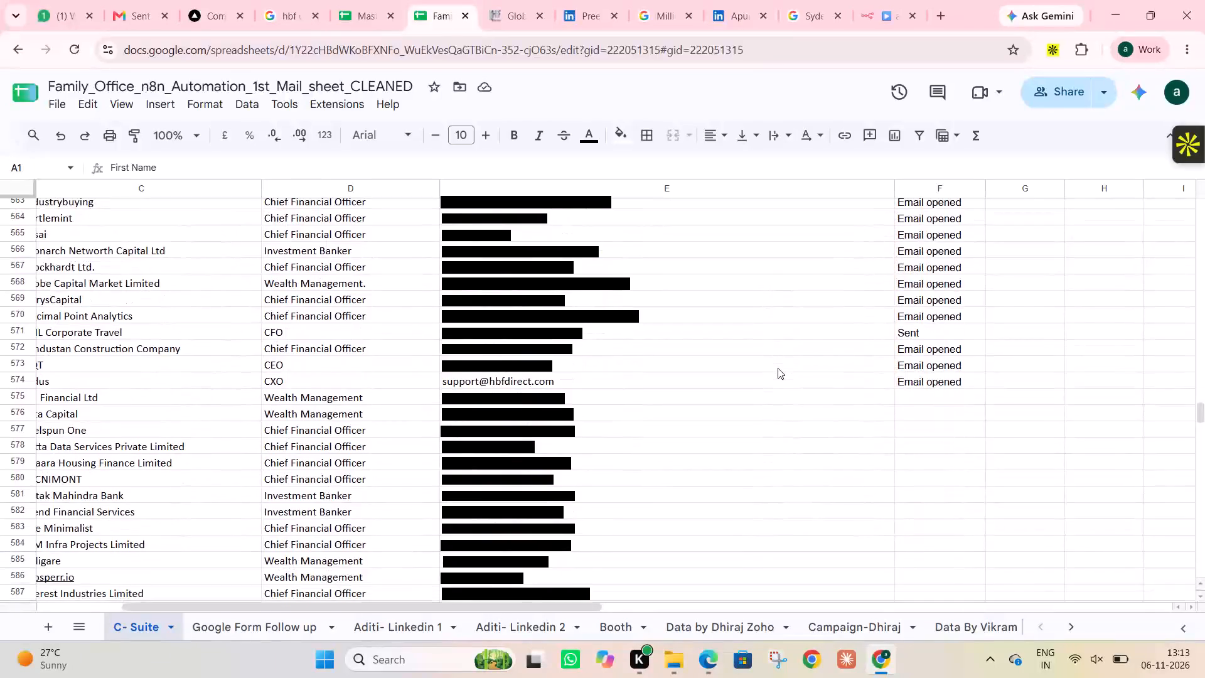
pyautogui.scroll(-6, 778, 368)
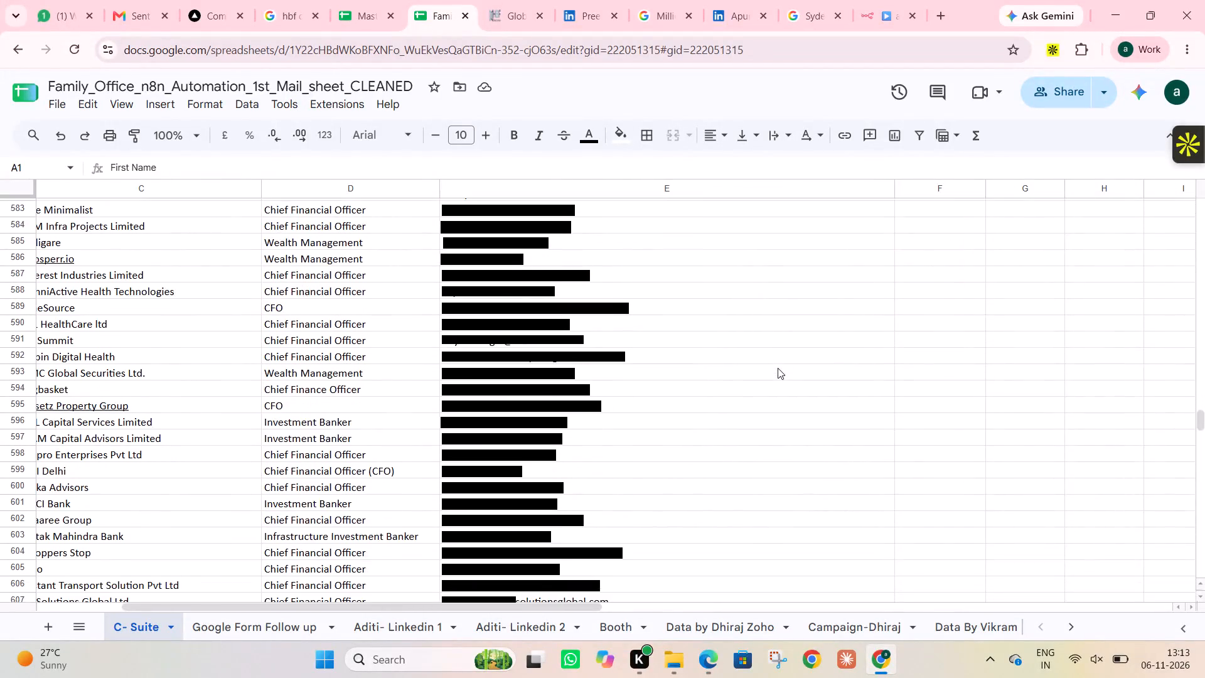
pyautogui.hscroll(3, 778, 368)
pyautogui.scroll(-2, 778, 368)
pyautogui.hscroll(3, 778, 368)
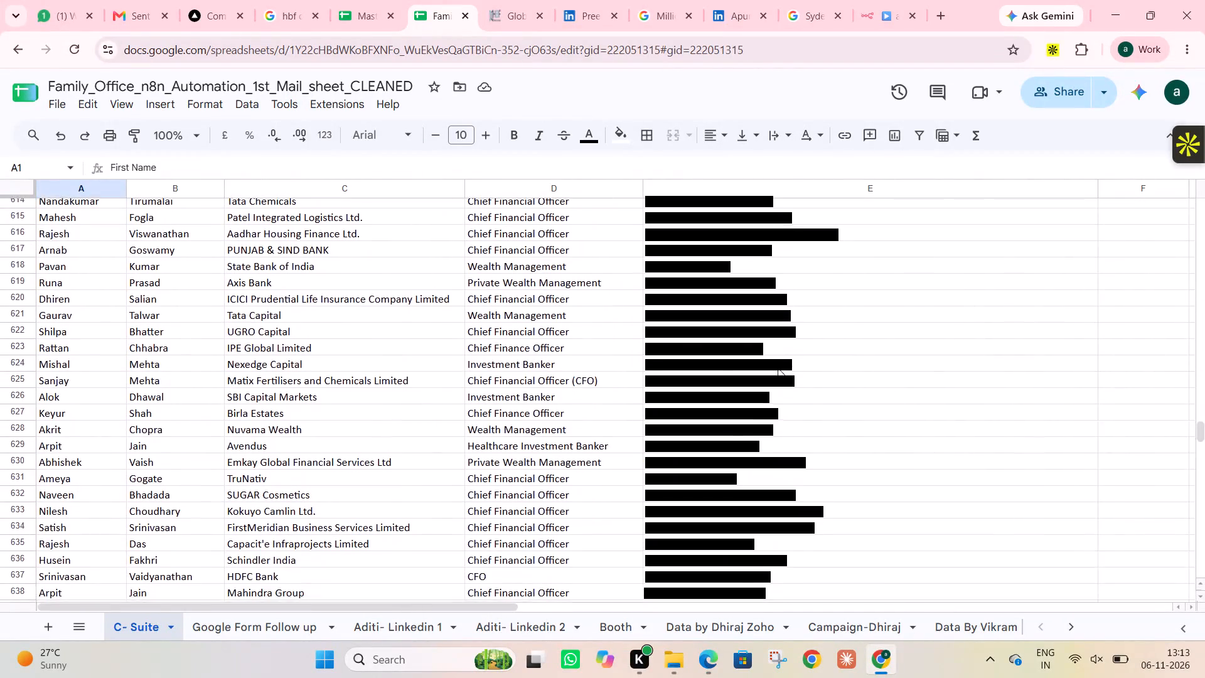
pyautogui.scroll(14, 778, 368)
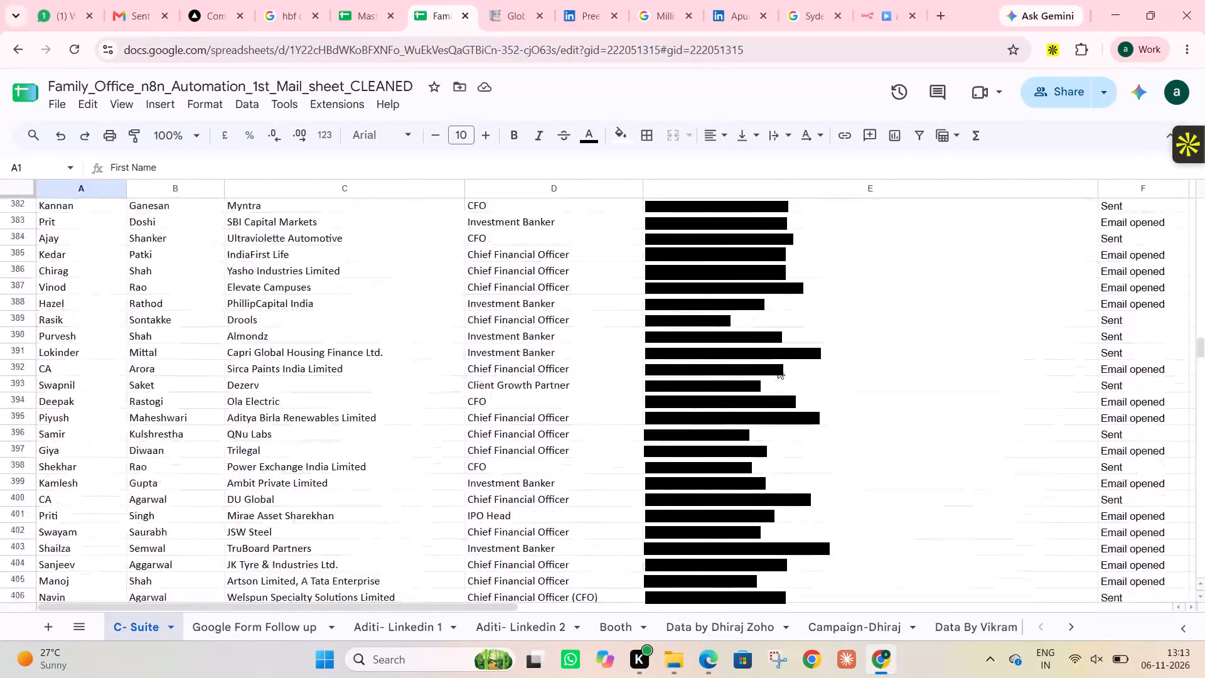
pyautogui.scroll(6, 778, 368)
pyautogui.scroll(-8, 778, 368)
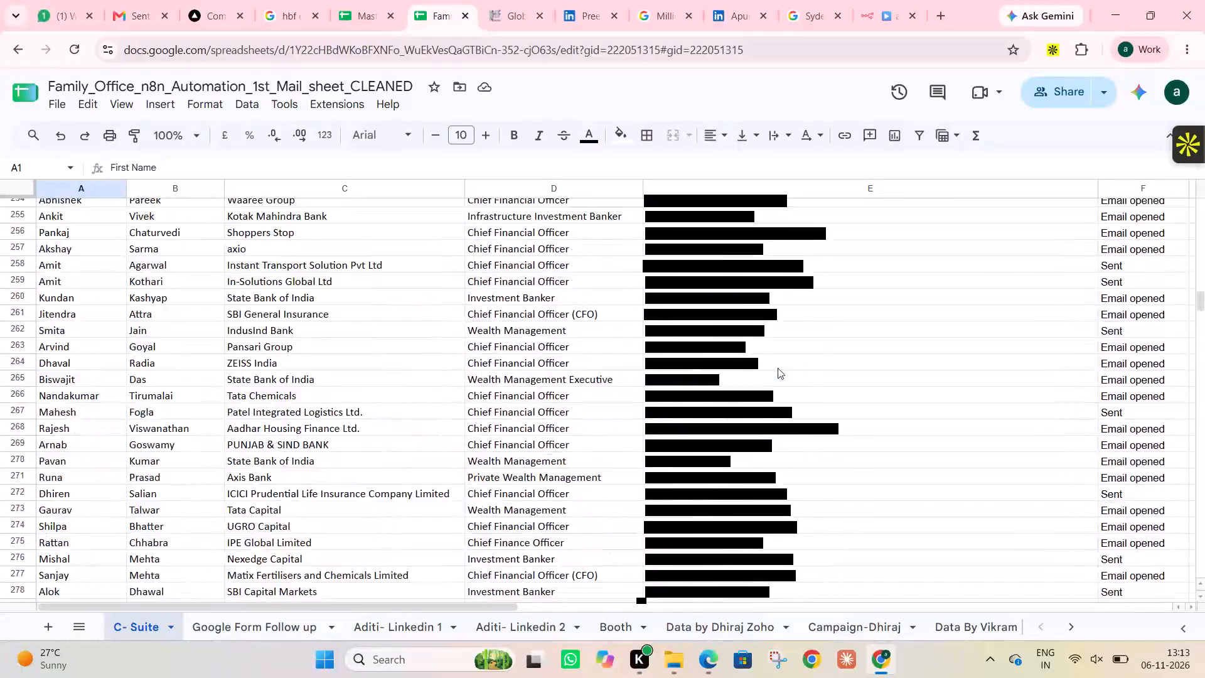
pyautogui.scroll(-19, 778, 368)
pyautogui.scroll(-18, 778, 368)
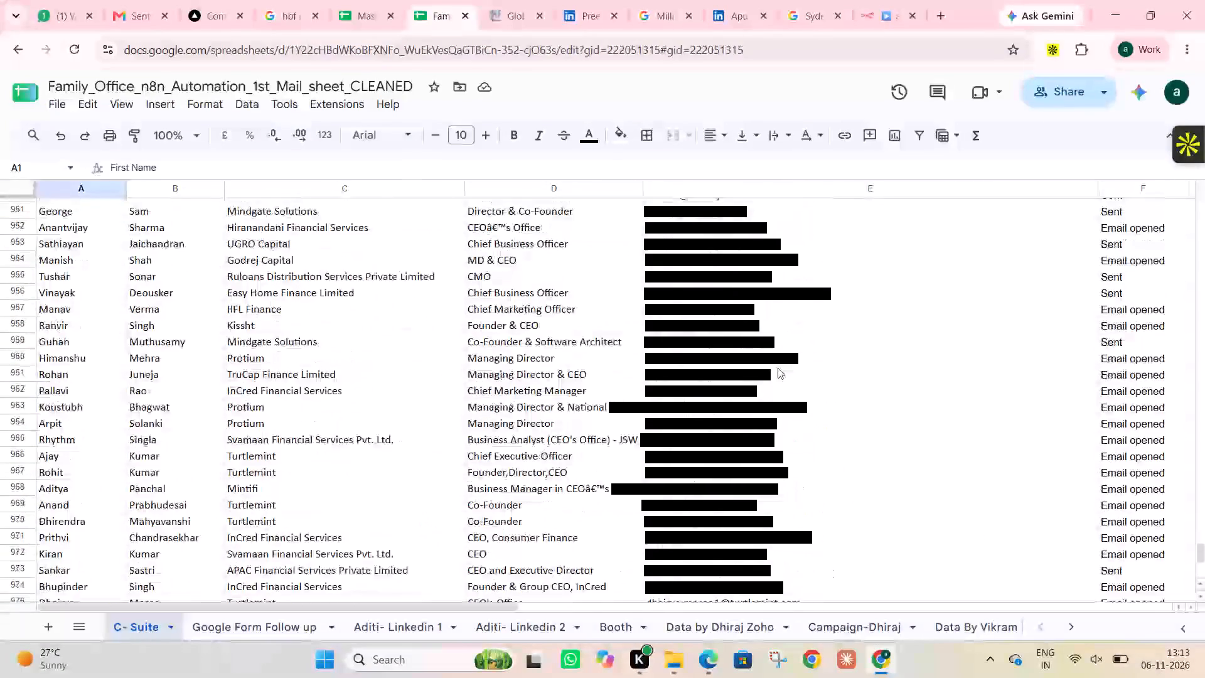
pyautogui.scroll(-5, 778, 368)
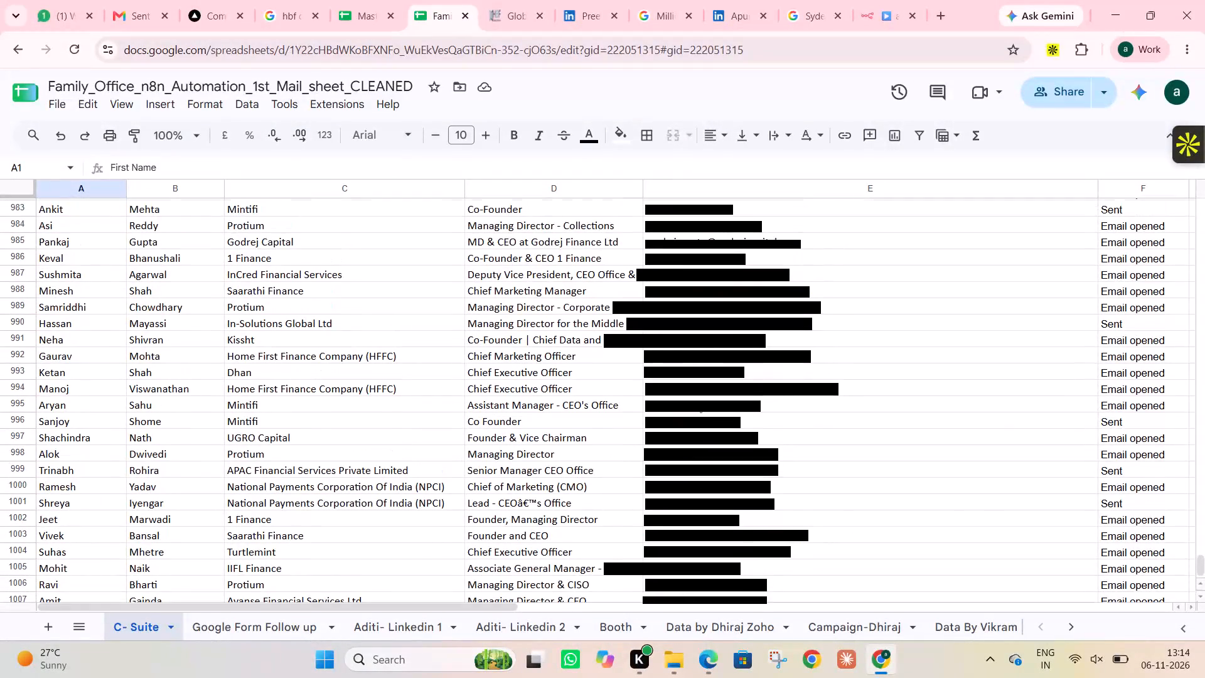
pyautogui.scroll(1, 696, 401)
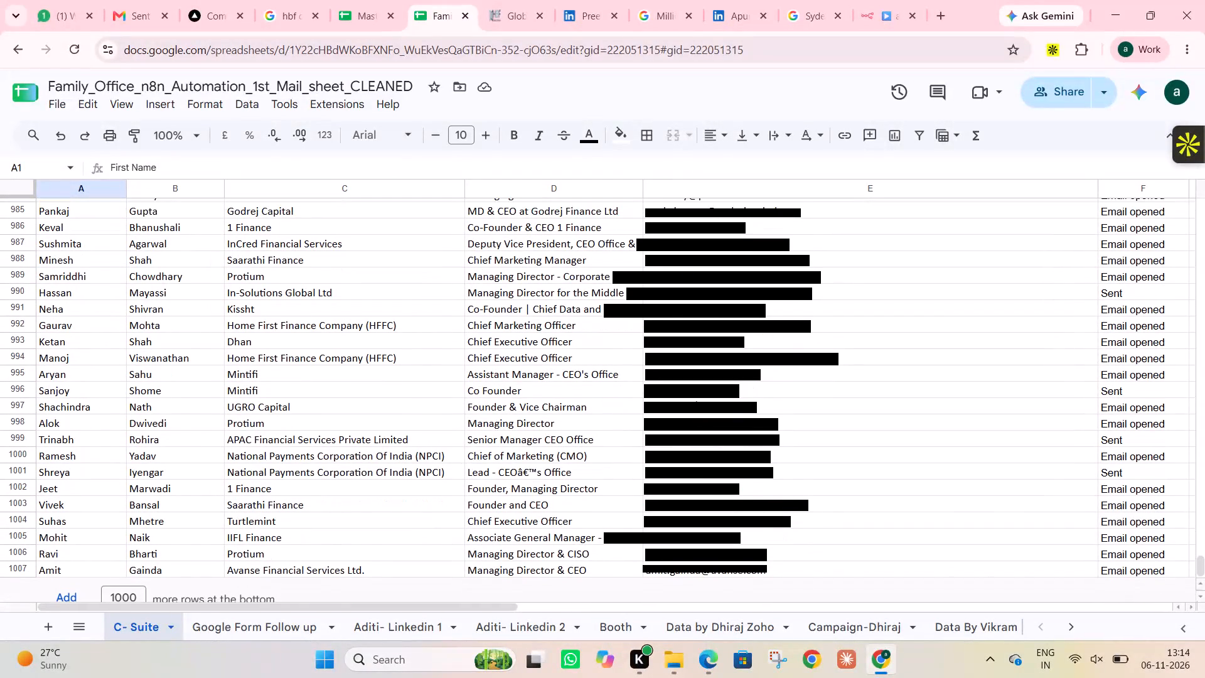
pyautogui.scroll(-1, 888, 438)
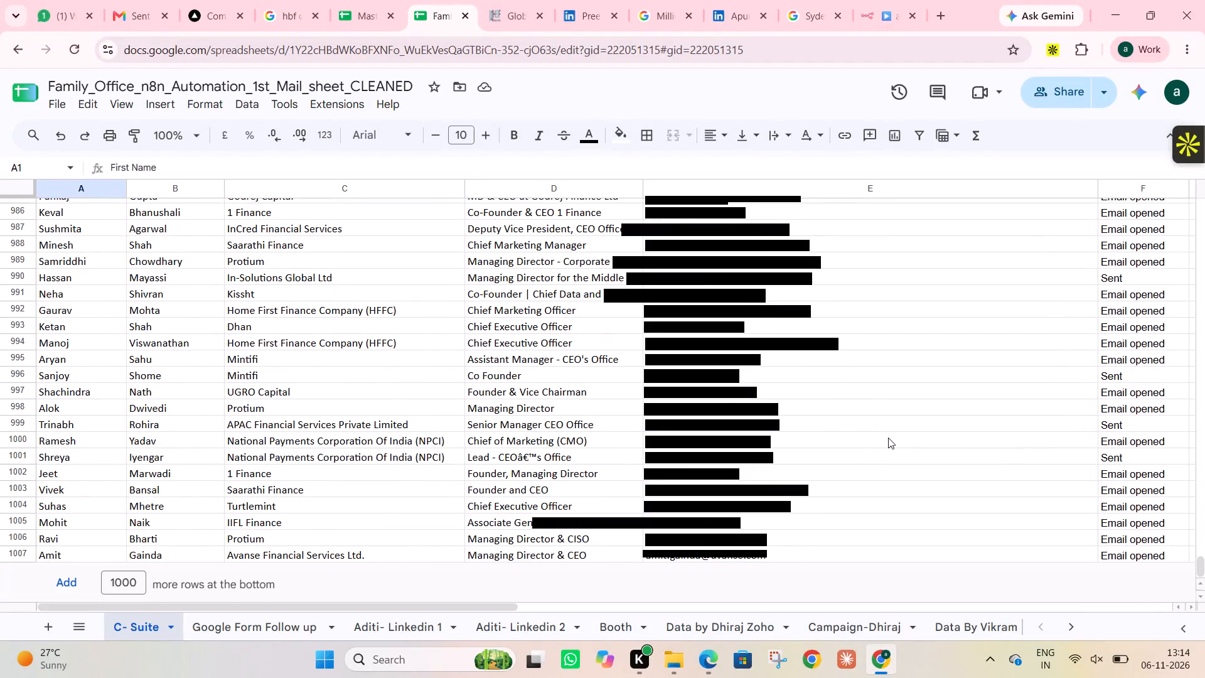
# Add a "Diwali" column header in cell G1, beside the Status column of the C- Suite sheet.
pyautogui.hscroll(-3, 888, 438)
pyautogui.scroll(4, 888, 438)
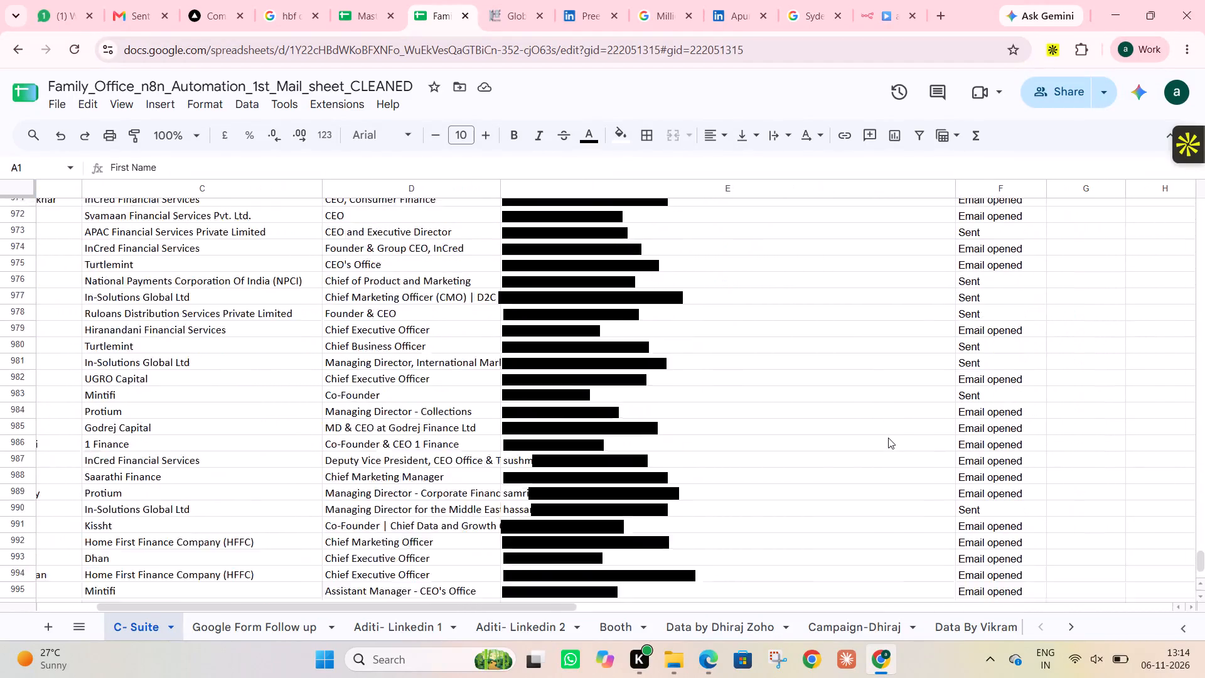
pyautogui.scroll(19, 888, 438)
pyautogui.scroll(5, 888, 438)
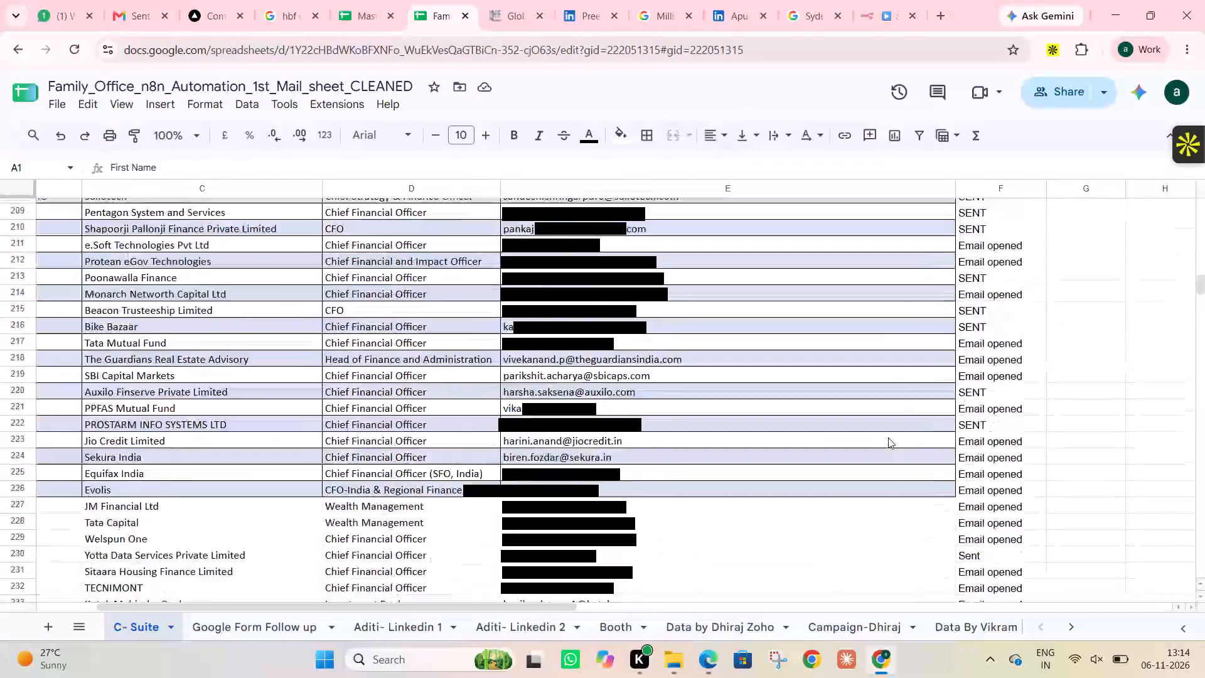
pyautogui.scroll(10, 888, 438)
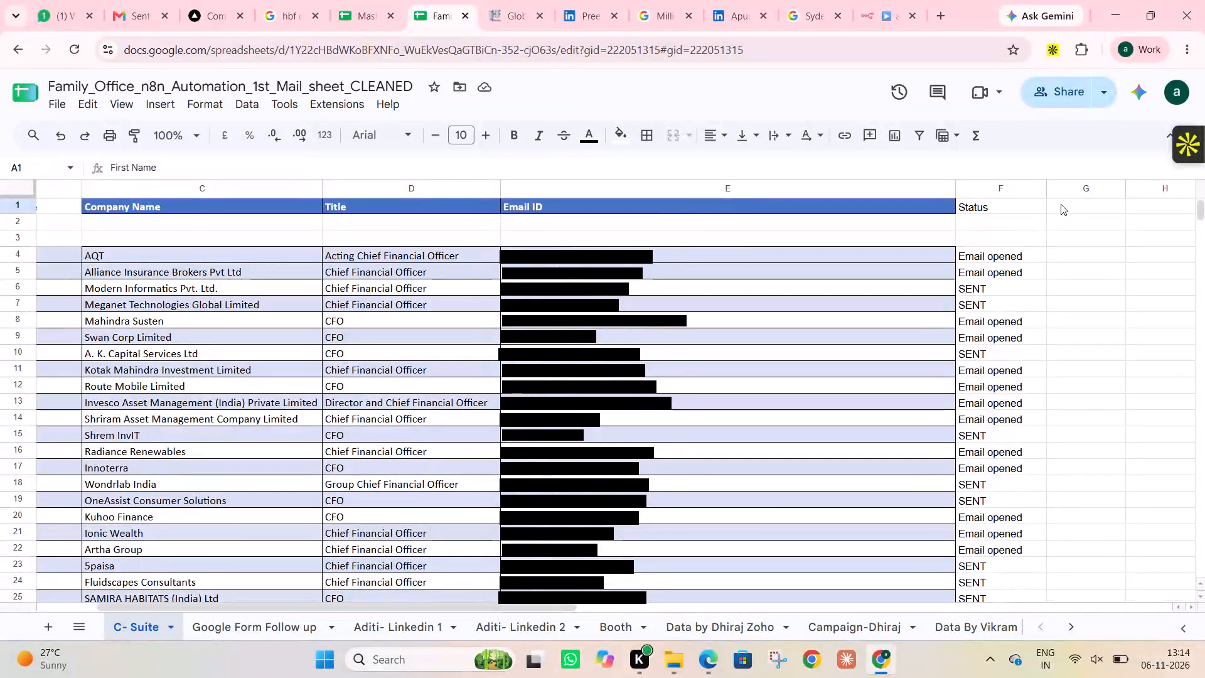
pyautogui.click(1061, 204)
pyautogui.write('Diwali')
pyautogui.press('Return')
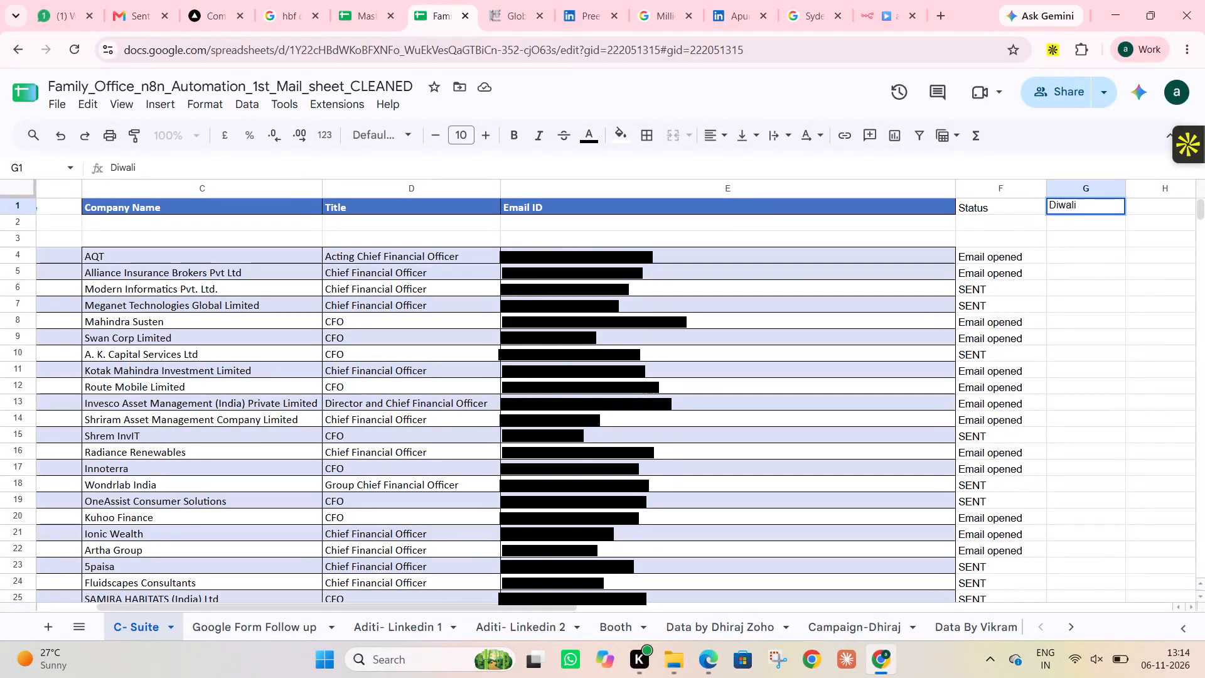
pyautogui.hscroll(4, 775, 330)
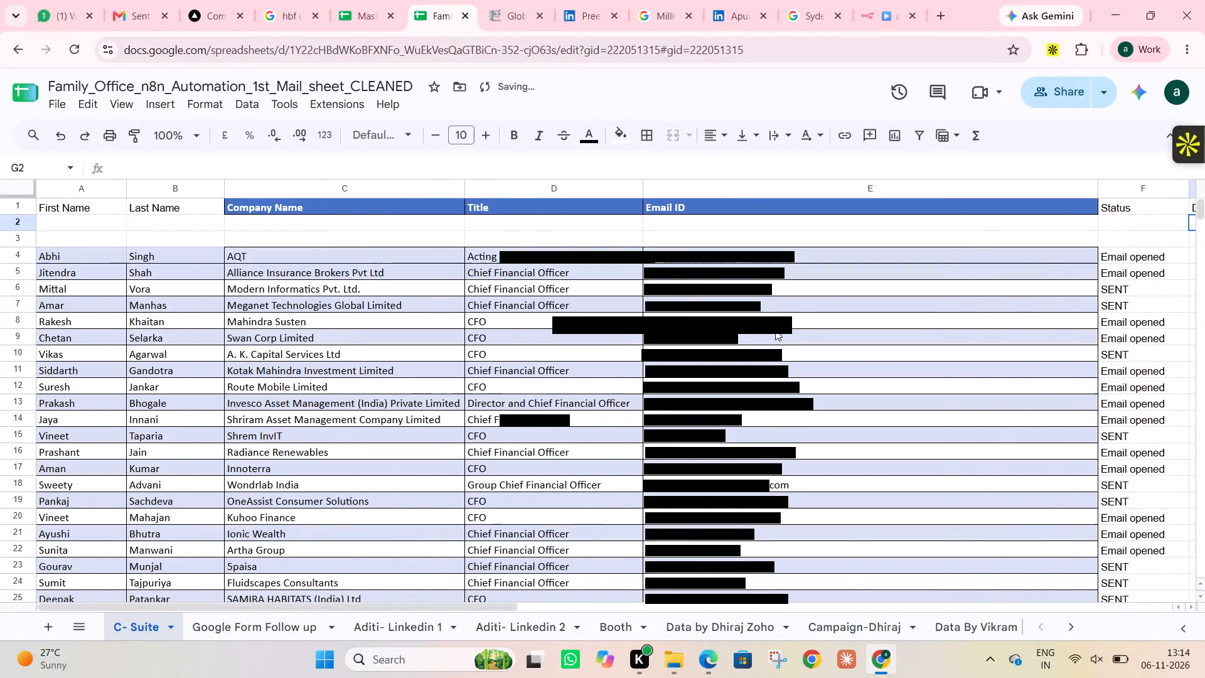
pyautogui.hscroll(-2, 687, 321)
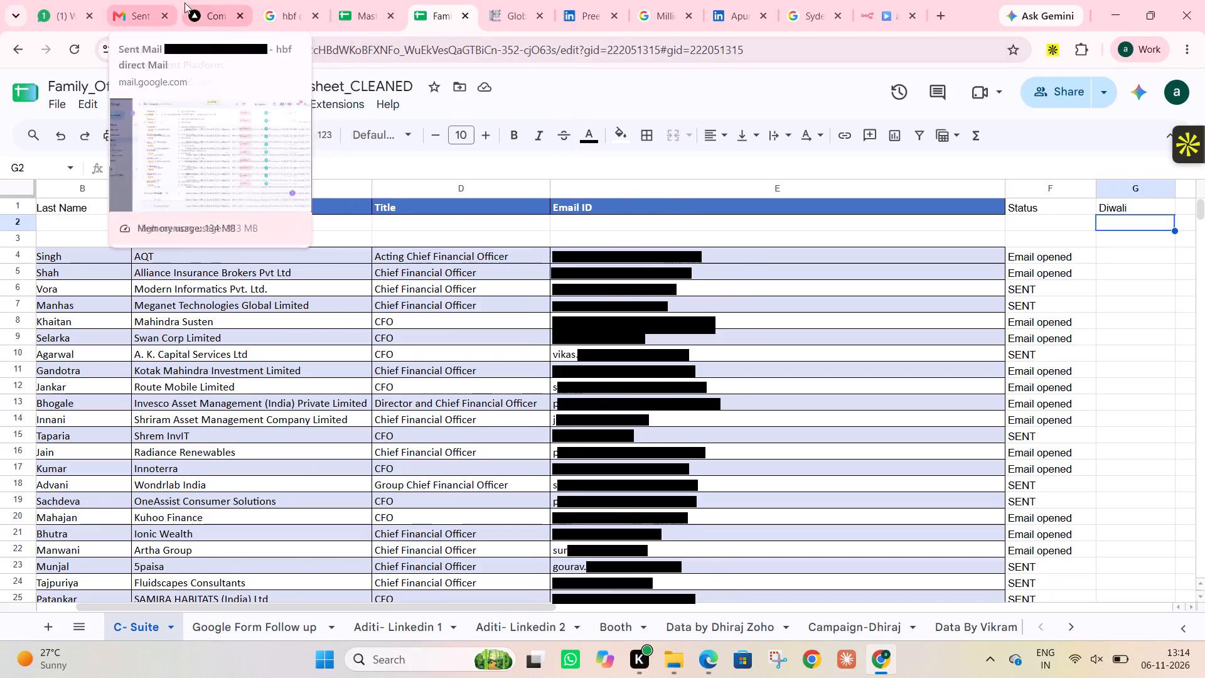
# Execute the Get row(s) in sheet node of the aditi-follow-up-1 workflow to reload the C- Suite rows with the Diwali column.
pyautogui.click(506, 11)
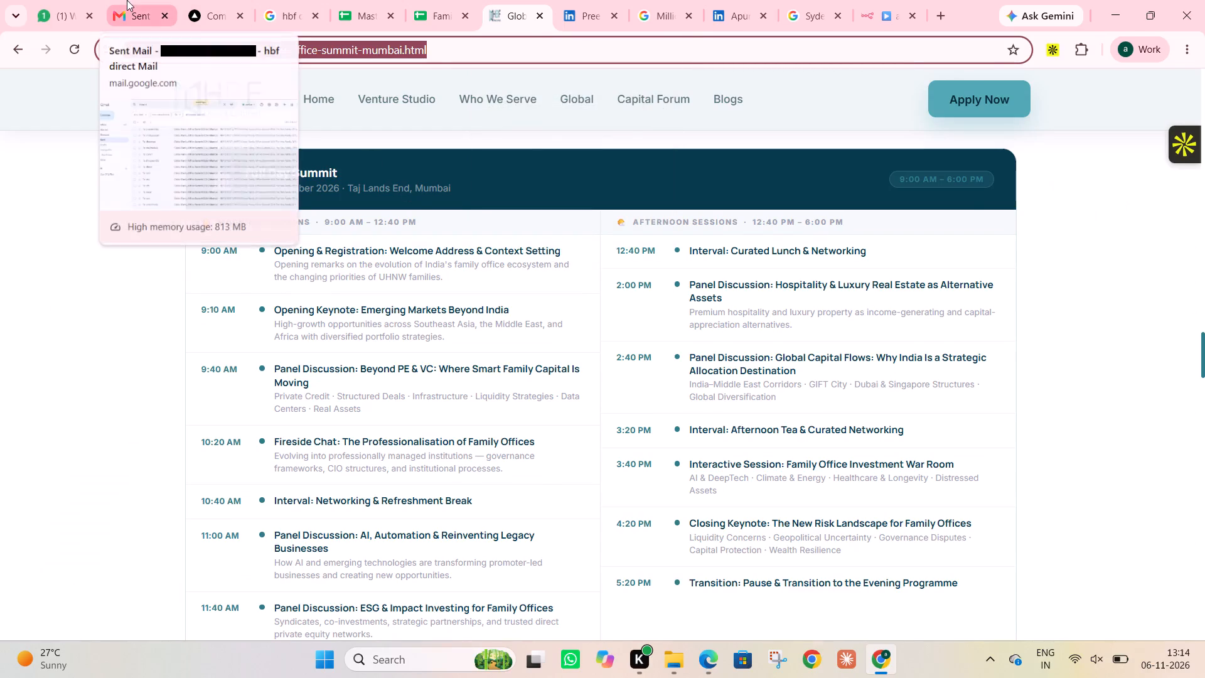
pyautogui.click(872, 0)
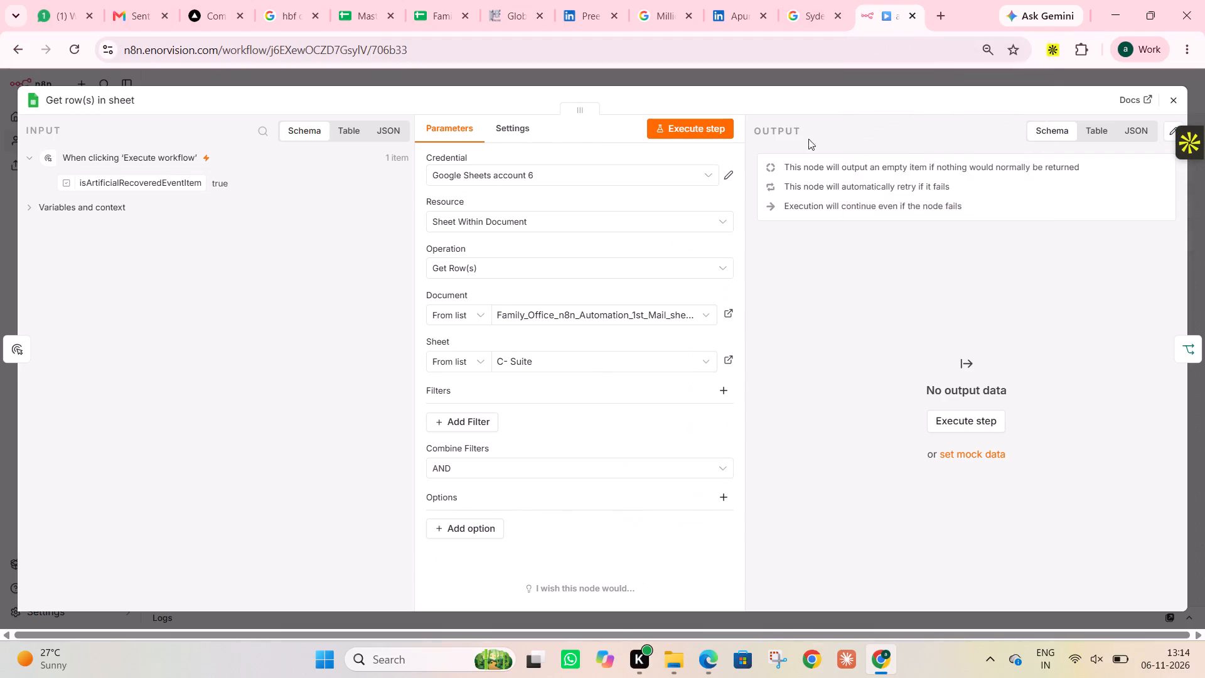
pyautogui.click(678, 126)
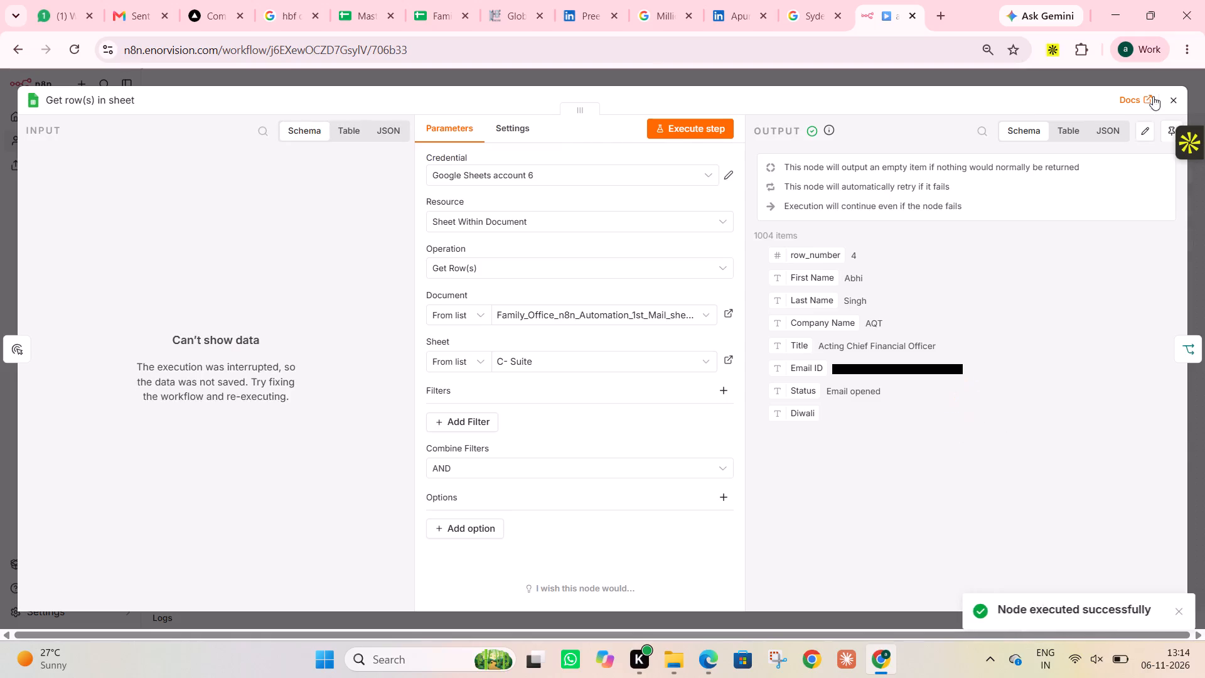
pyautogui.click(1172, 99)
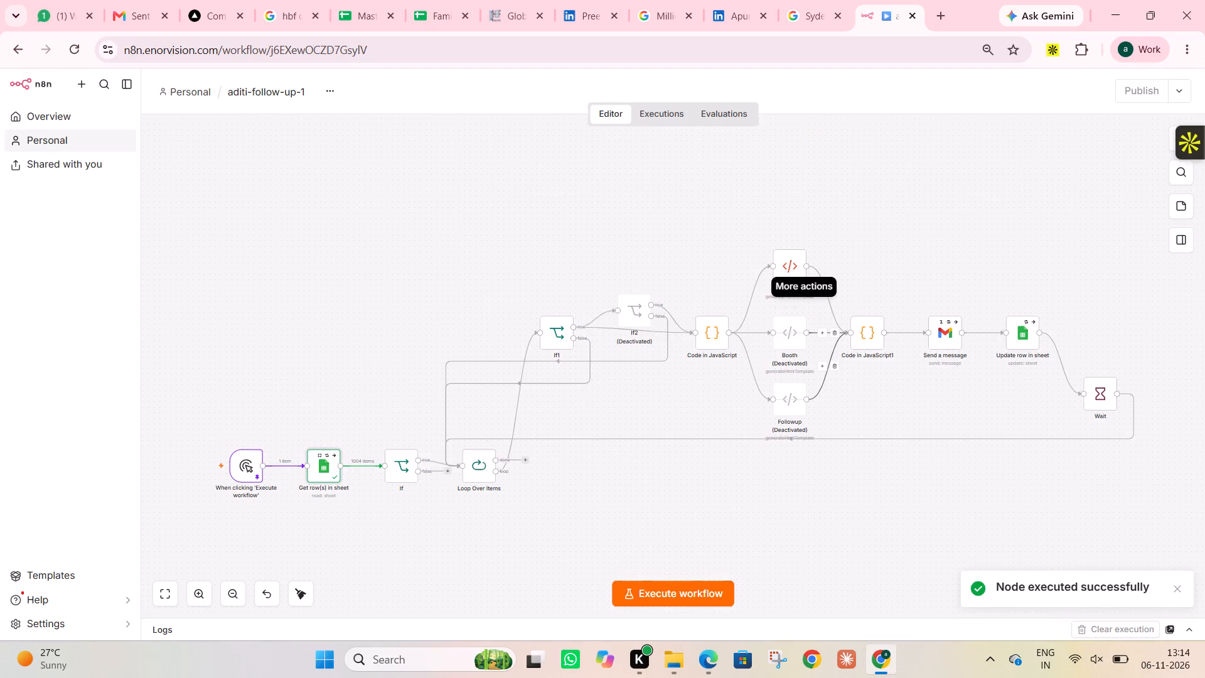
# Open the Diwali Offer HTML template node in the aditi-follow-up-1 workflow.
pyautogui.click(785, 267)
pyautogui.doubleClick(785, 267)
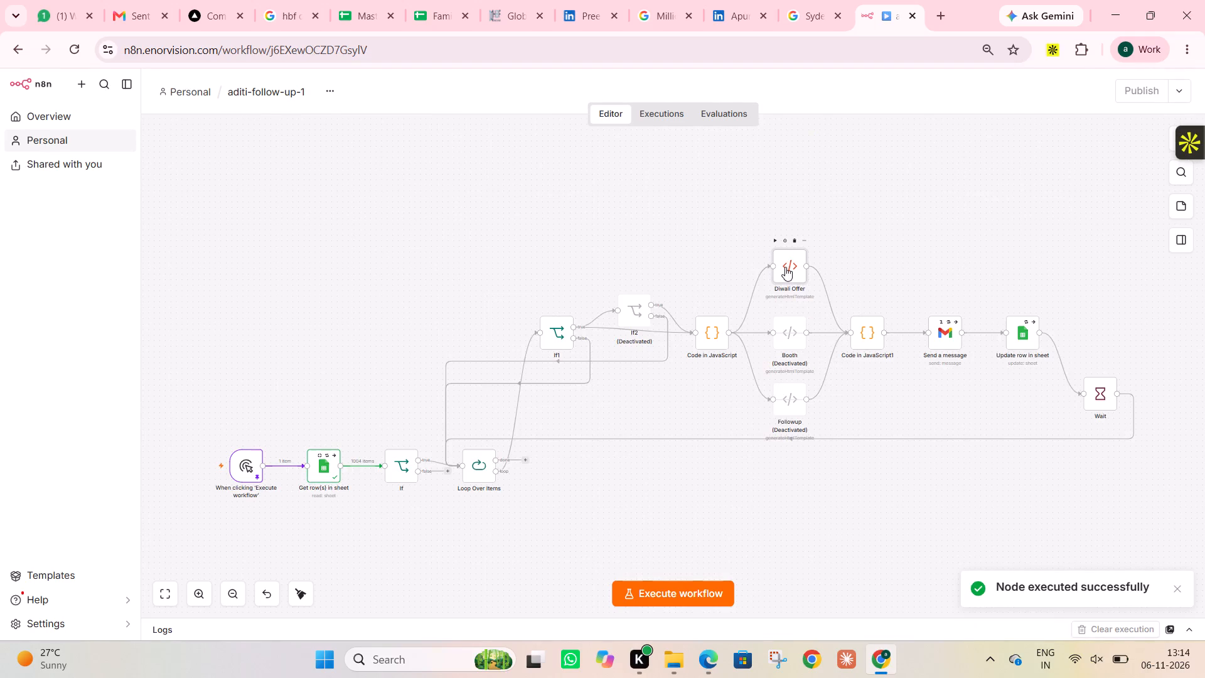
pyautogui.click(130, 6)
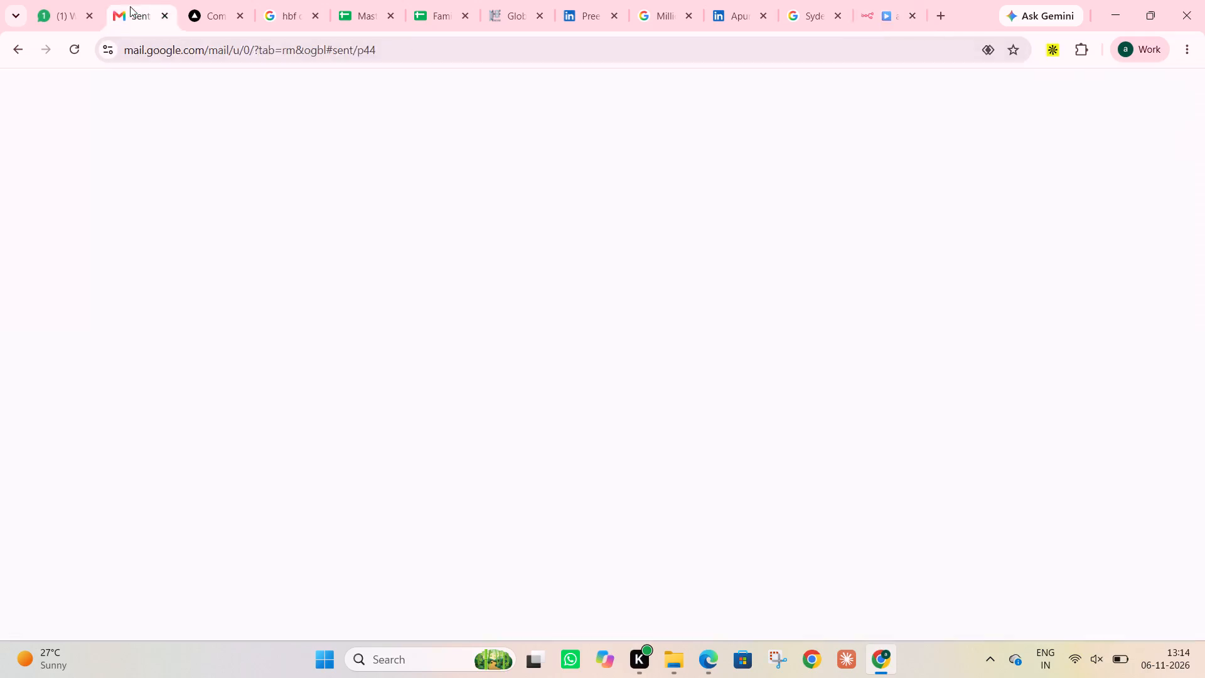
pyautogui.scroll(6, 442, 290)
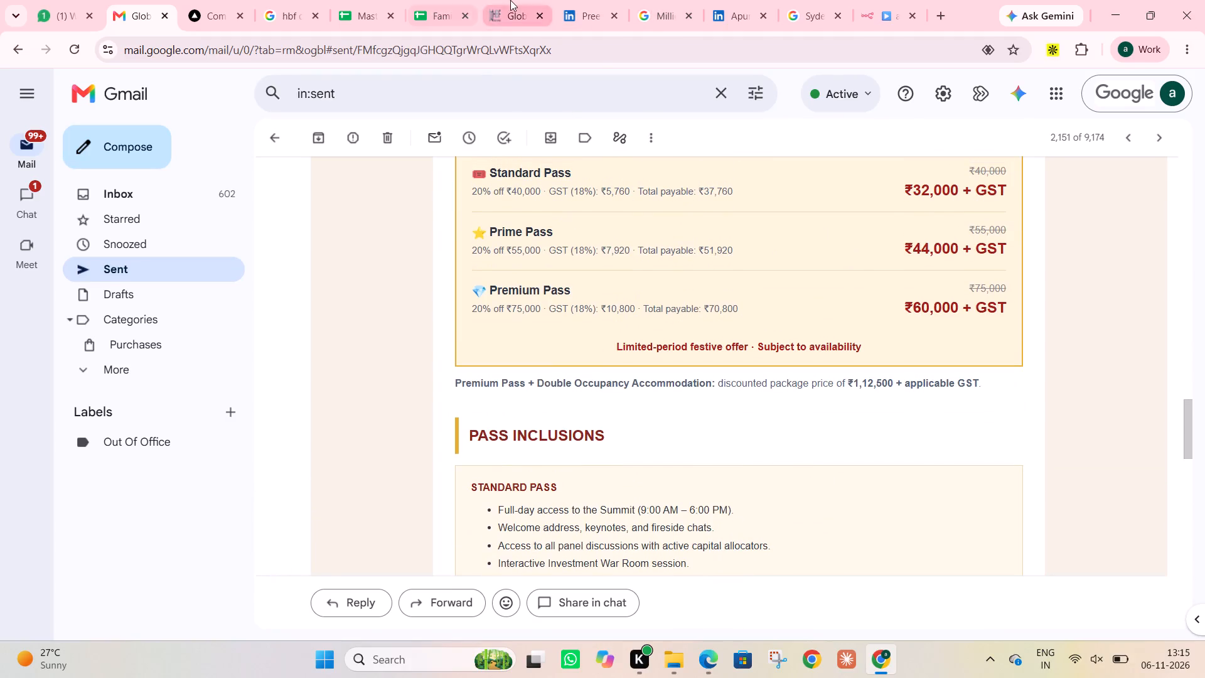
# Examine the Global Family Office Summit 2026 page on the HBF Direct site, including the full-day agenda and panel discussion topics.
pyautogui.click(510, 0)
pyautogui.scroll(16, 555, 377)
pyautogui.scroll(8, 555, 377)
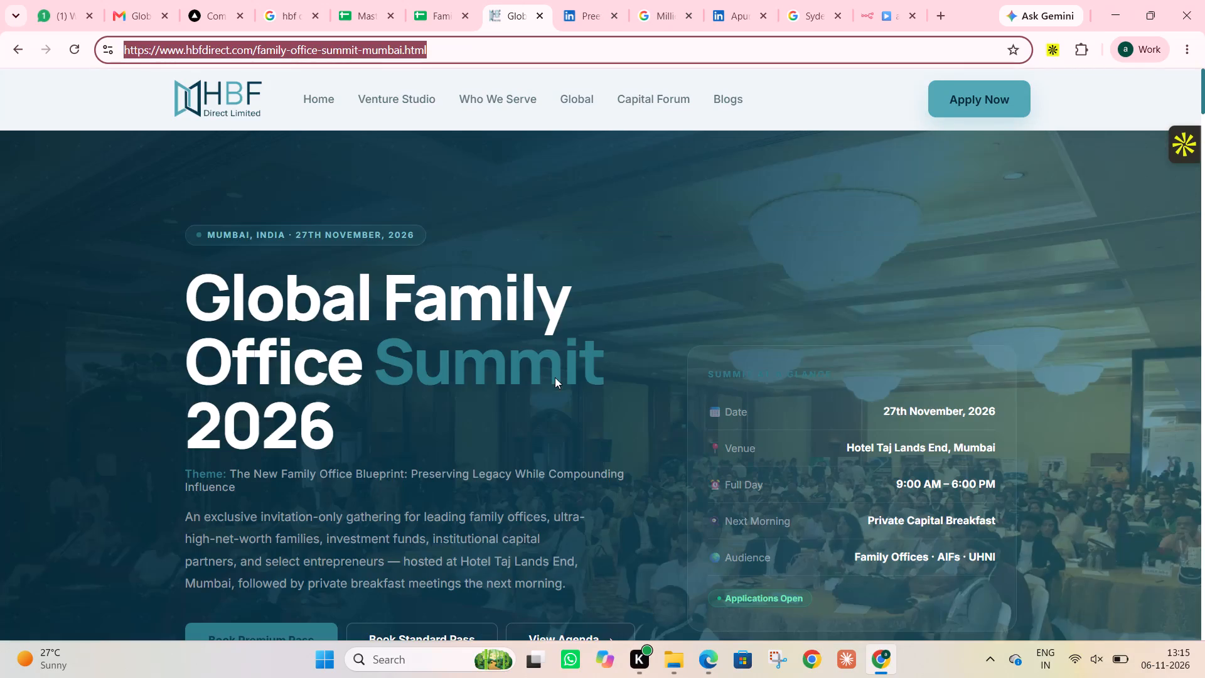
pyautogui.scroll(-15, 555, 377)
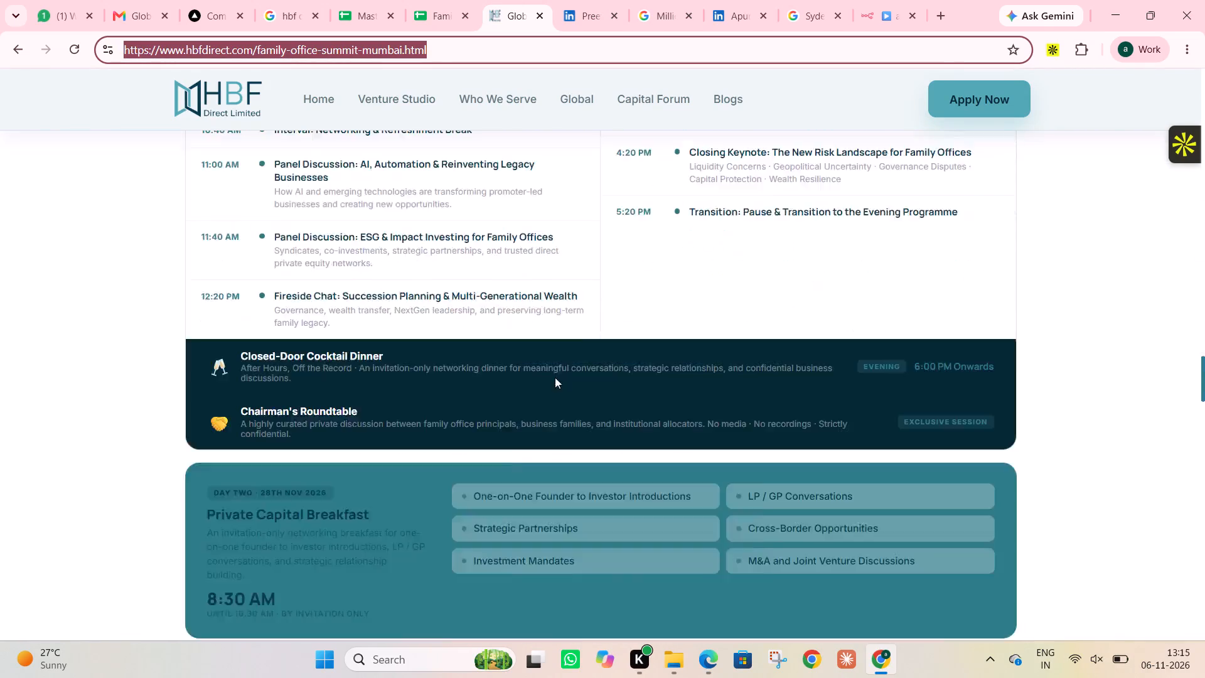
pyautogui.scroll(-4, 555, 377)
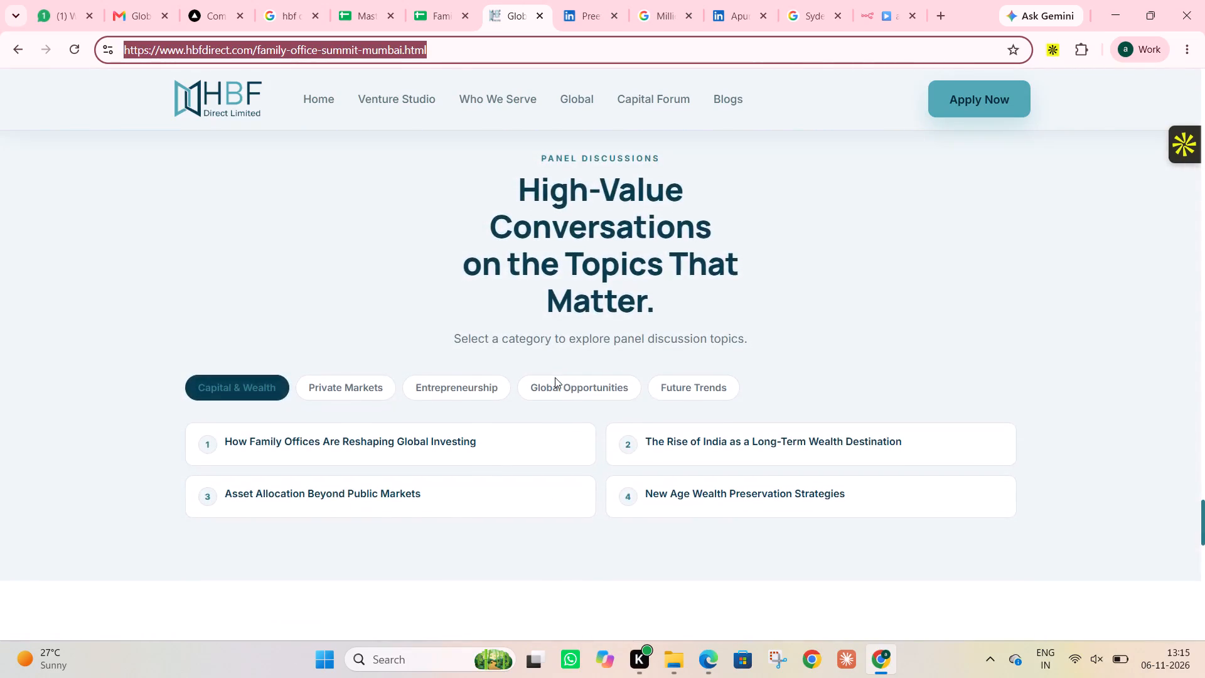
pyautogui.scroll(-4, 555, 377)
pyautogui.scroll(12, 555, 377)
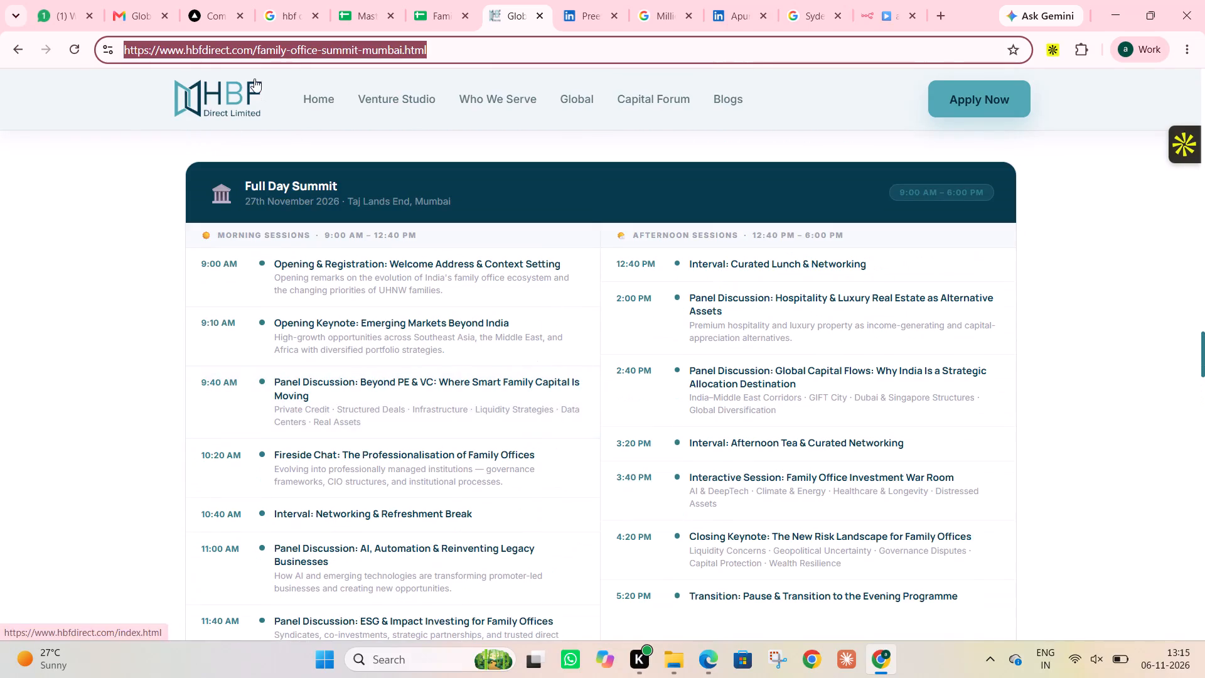
pyautogui.click(136, 3)
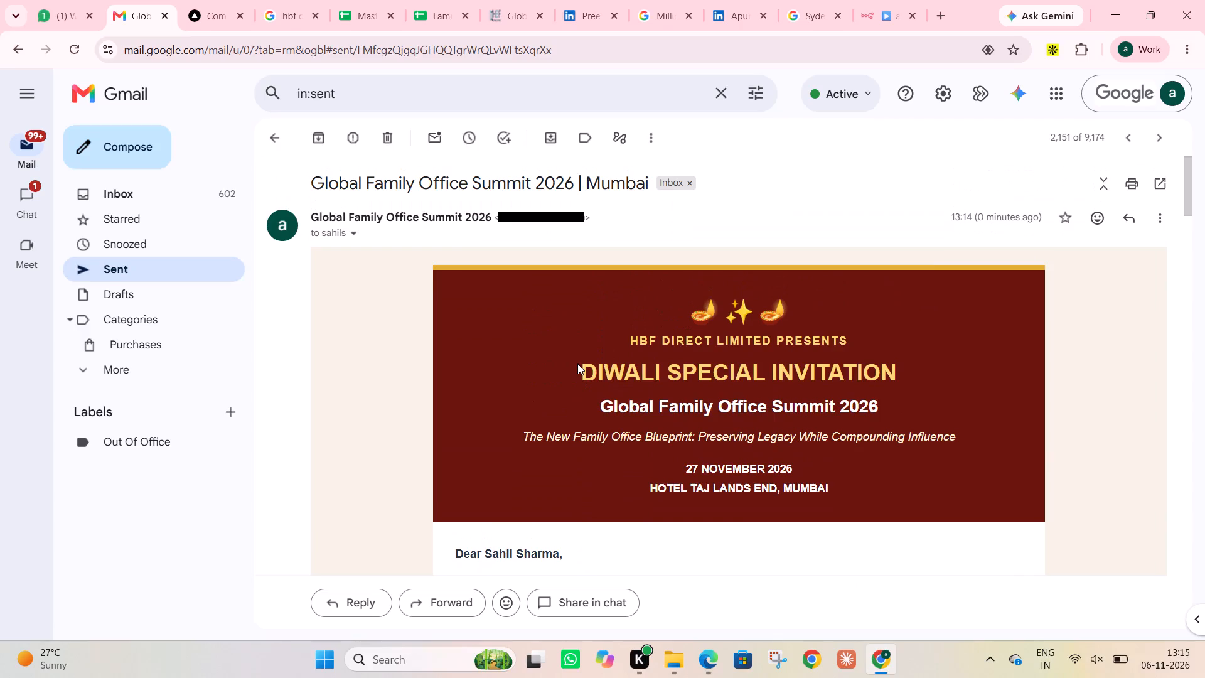
# Review the sent Diwali Special Invitation email in Gmail, including the speakers, agenda, summit links, festive pricing and pass inclusions.
pyautogui.scroll(4, 577, 363)
pyautogui.scroll(-3, 577, 363)
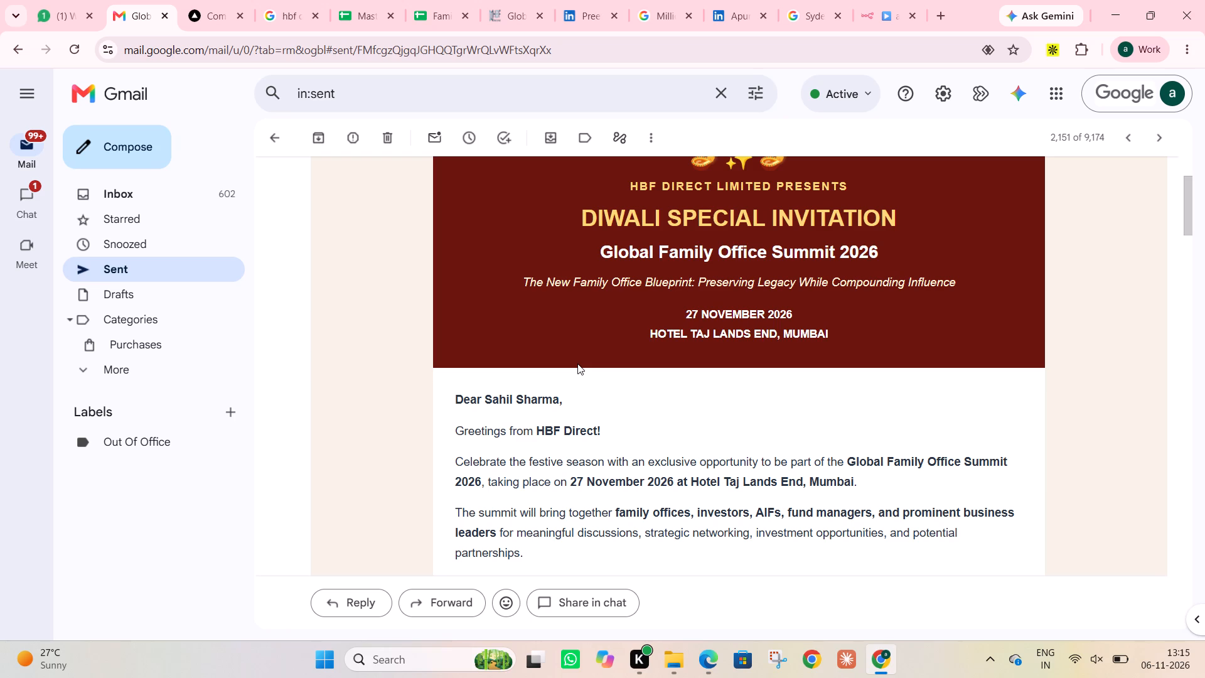
pyautogui.scroll(-1, 577, 363)
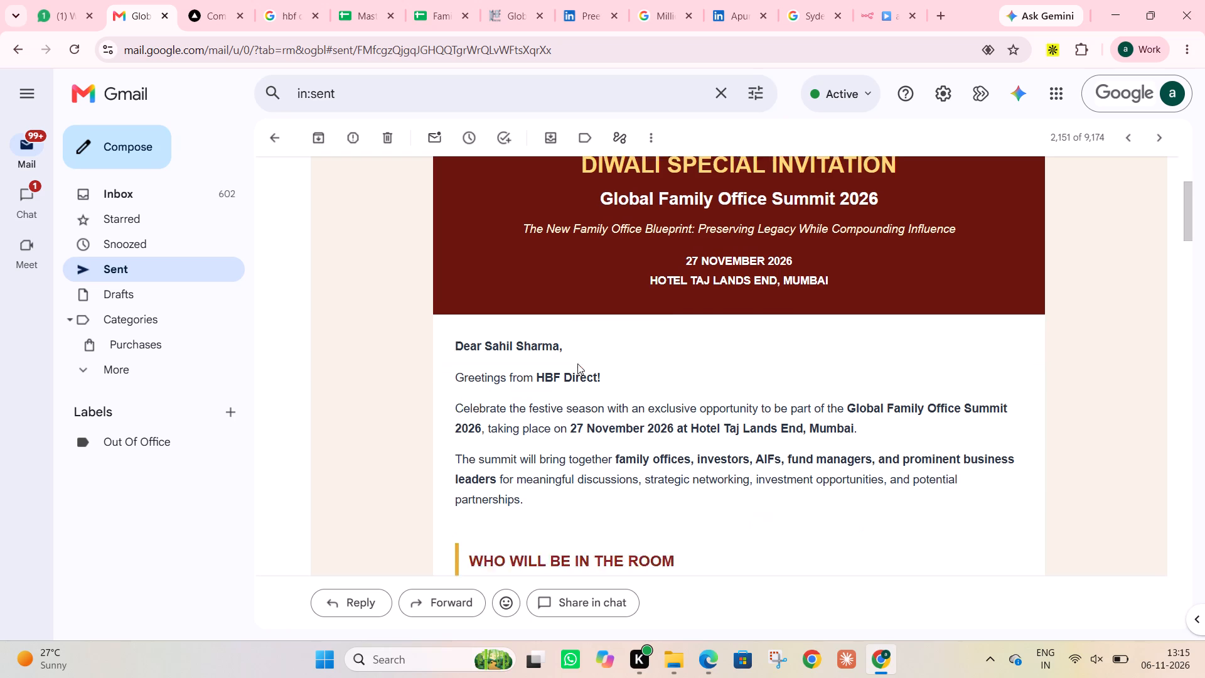
pyautogui.scroll(-5, 577, 363)
pyautogui.scroll(2, 577, 363)
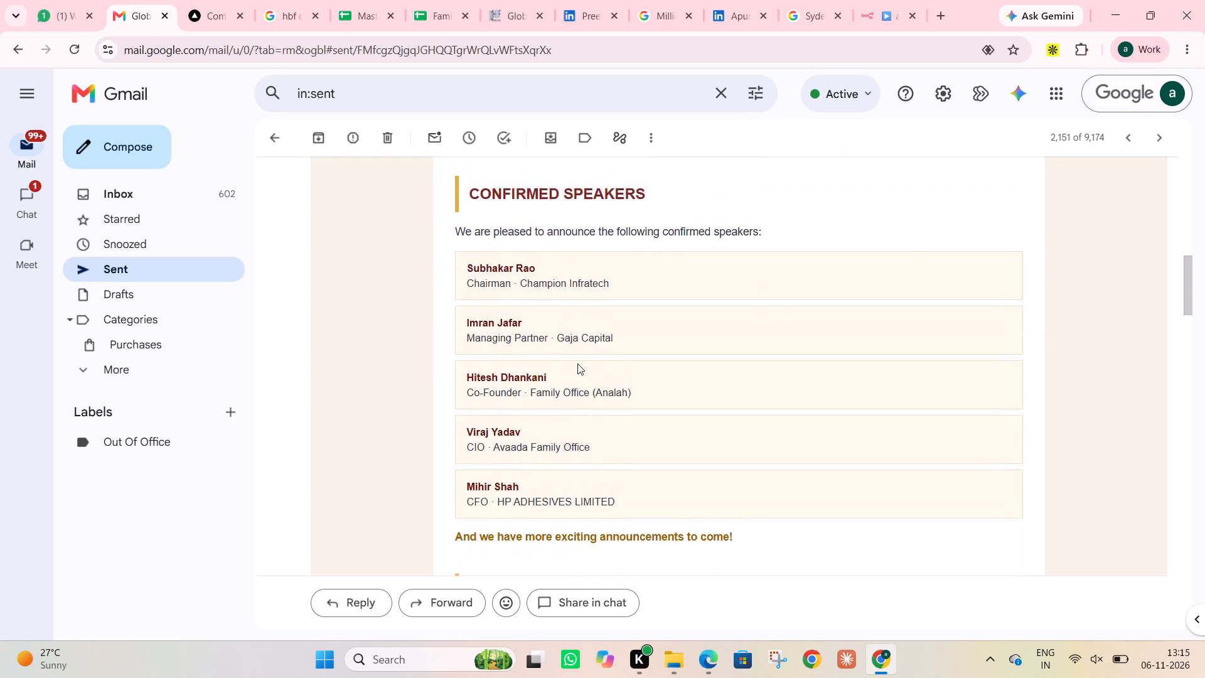
pyautogui.scroll(1, 577, 363)
pyautogui.scroll(-11, 577, 363)
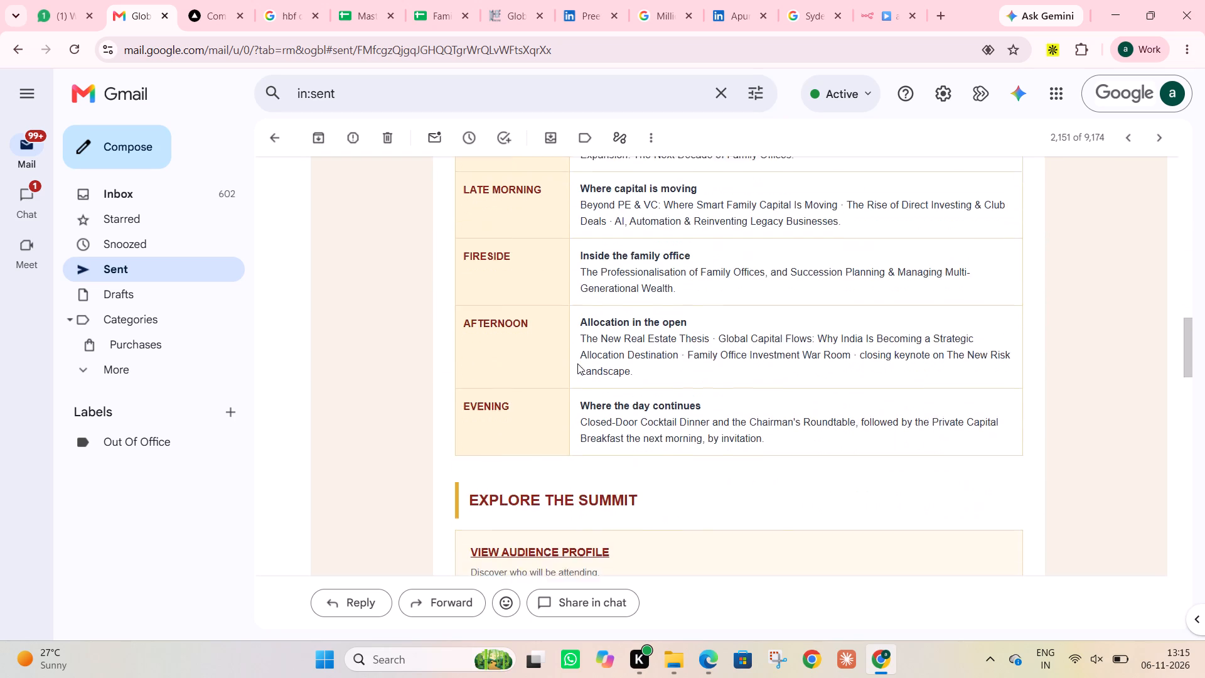
pyautogui.scroll(-7, 577, 363)
pyautogui.scroll(5, 577, 363)
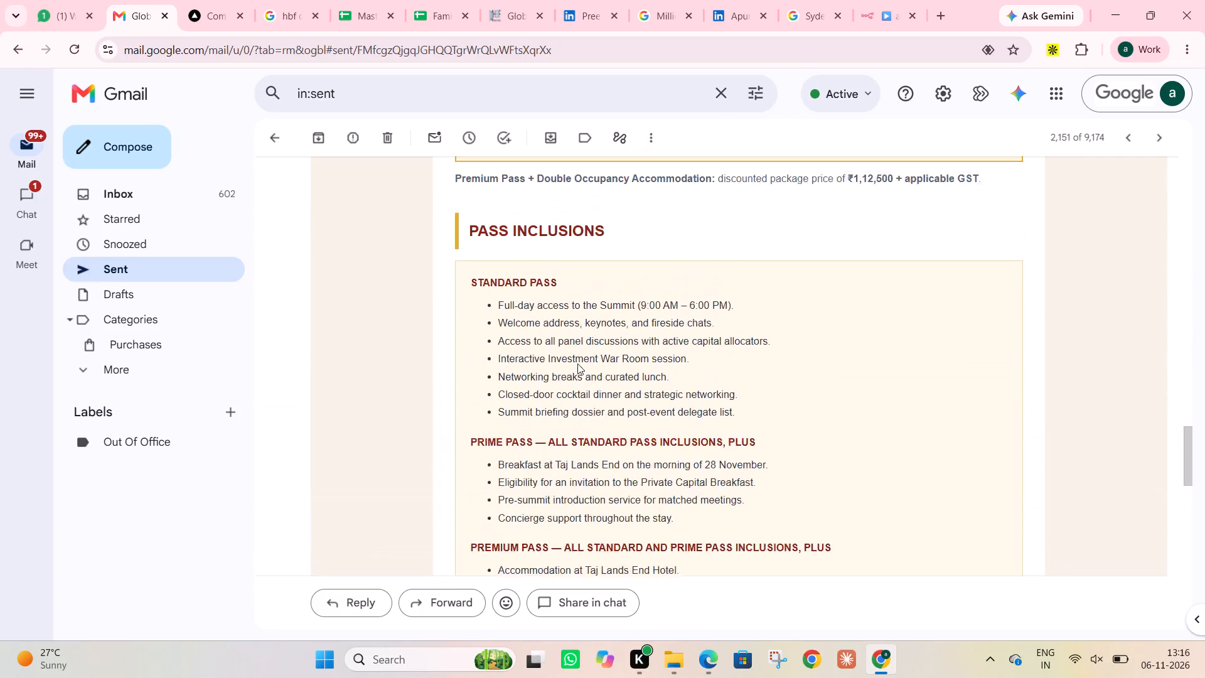
pyautogui.scroll(9, 577, 363)
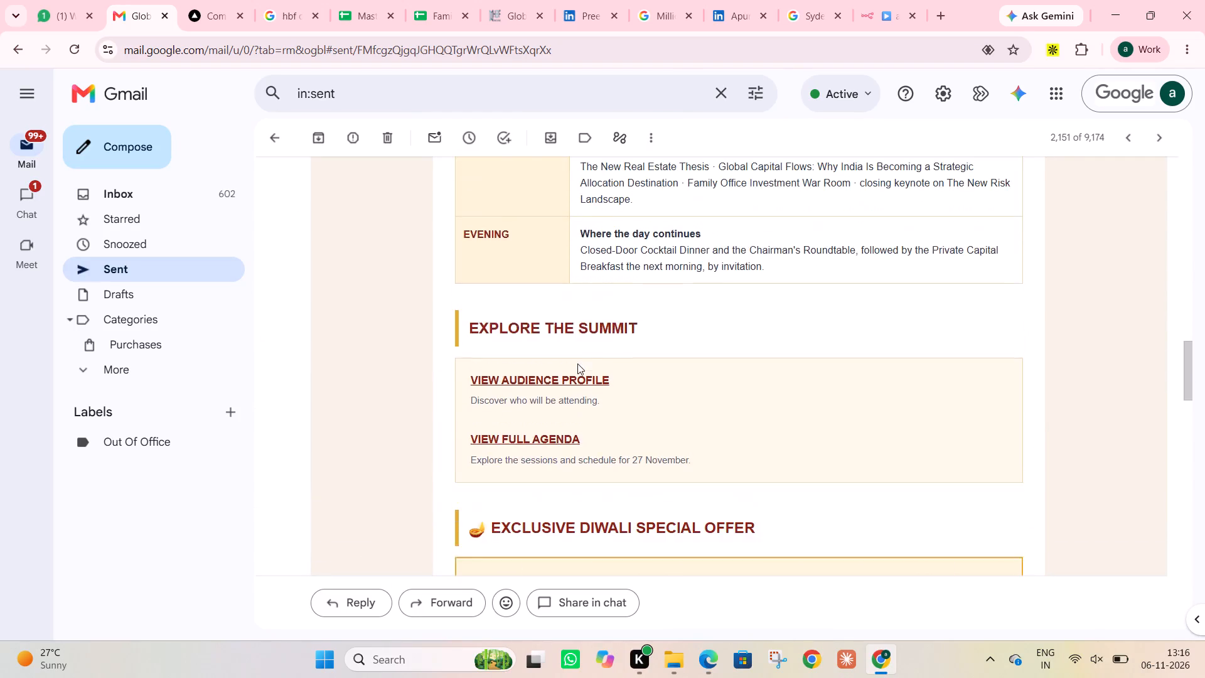
pyautogui.scroll(2, 577, 363)
pyautogui.scroll(-1, 577, 363)
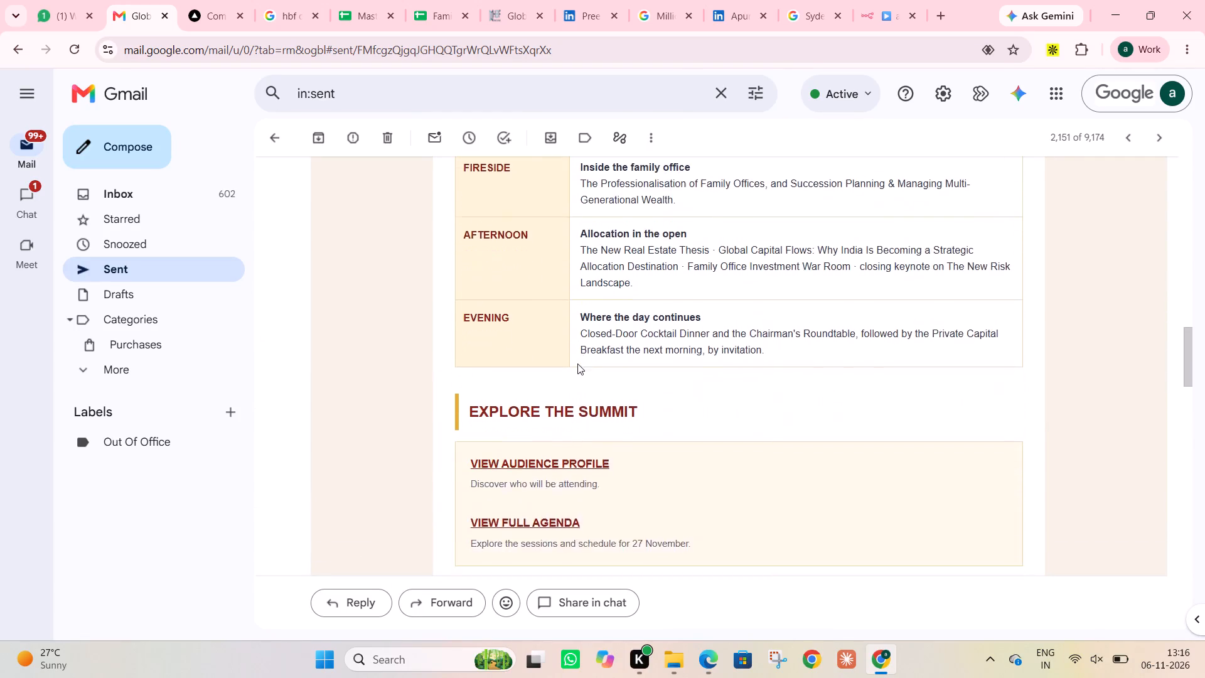
pyautogui.scroll(-1, 577, 363)
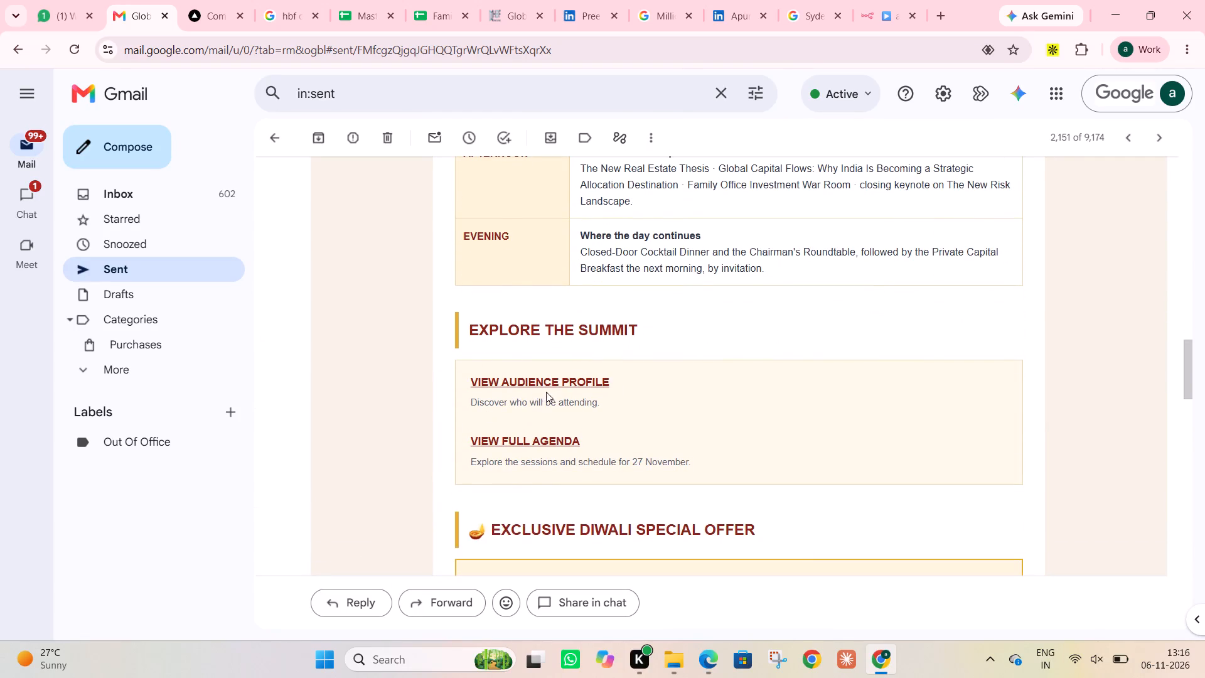
pyautogui.scroll(-1, 551, 456)
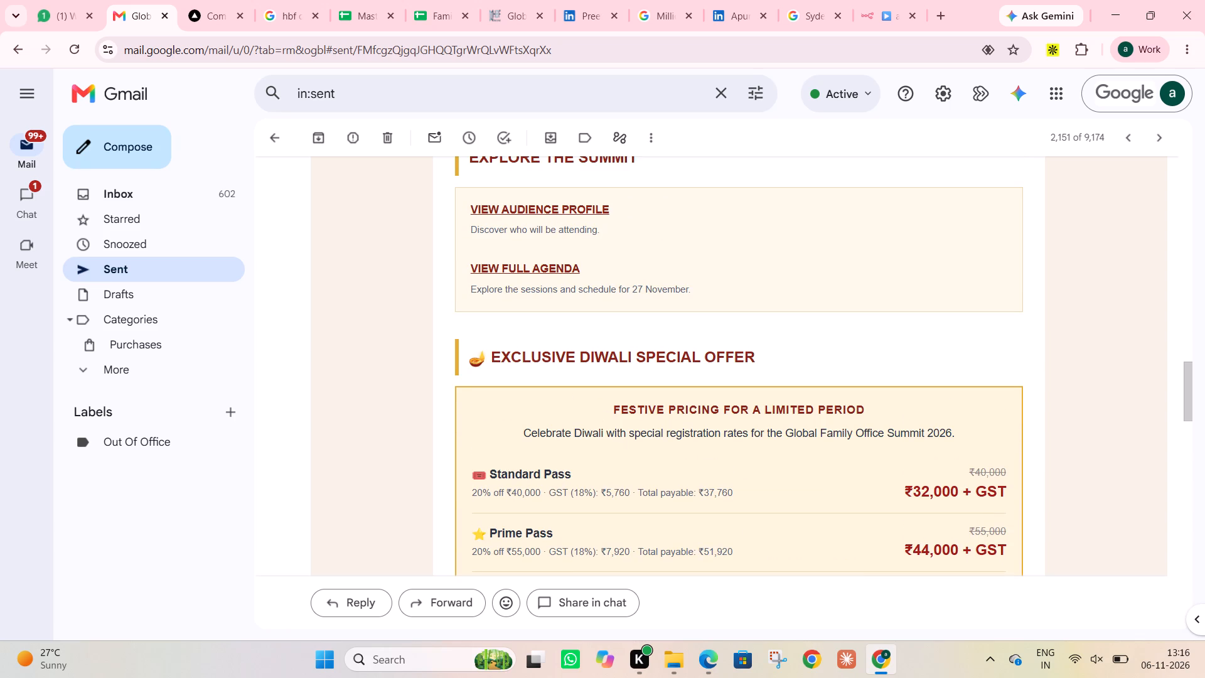
pyautogui.scroll(-1, 615, 428)
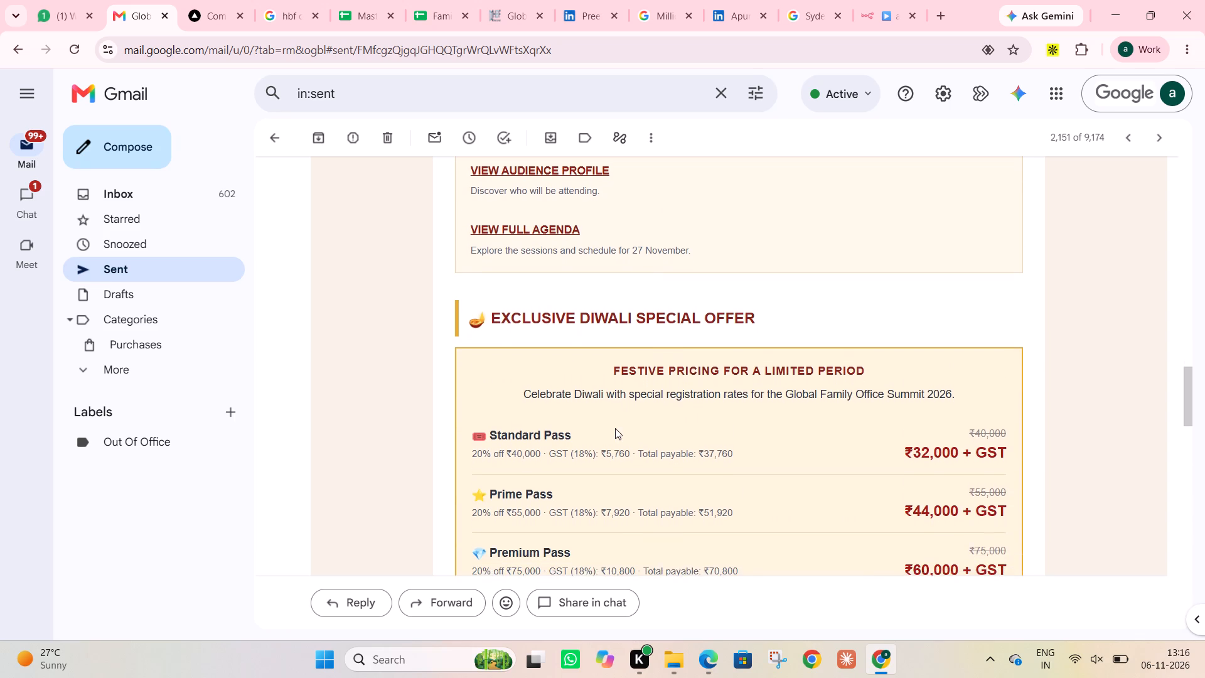
pyautogui.scroll(-1, 615, 428)
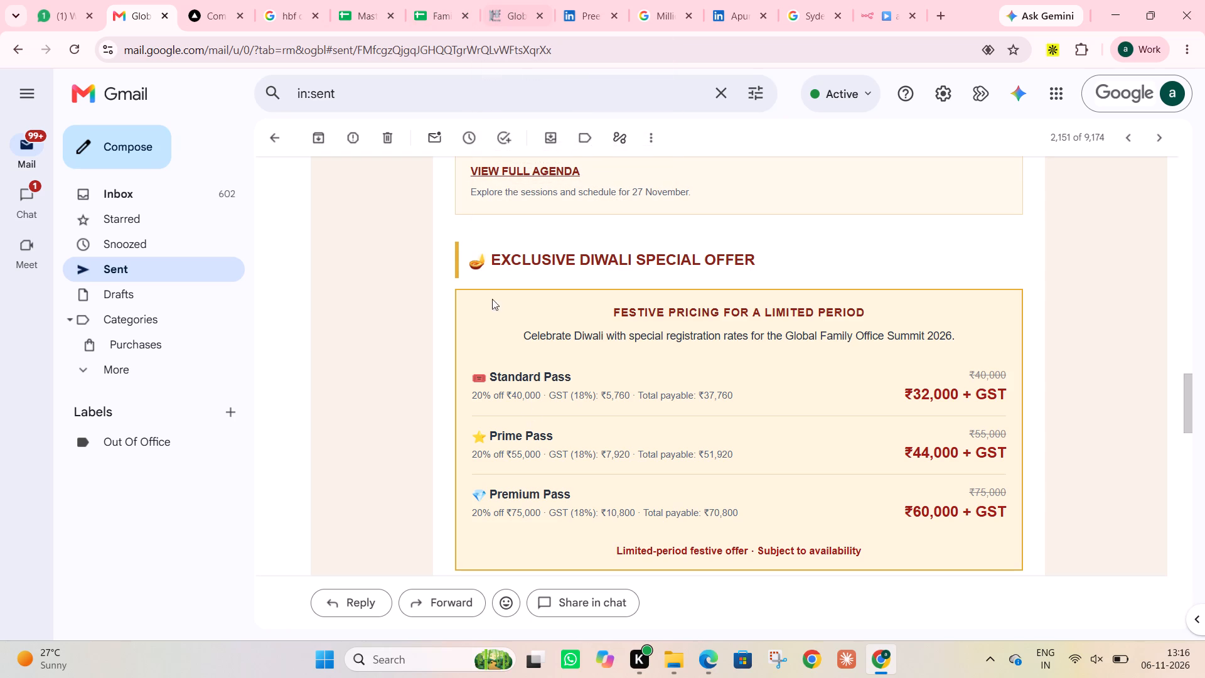
pyautogui.click(513, 4)
pyautogui.scroll(6, 572, 428)
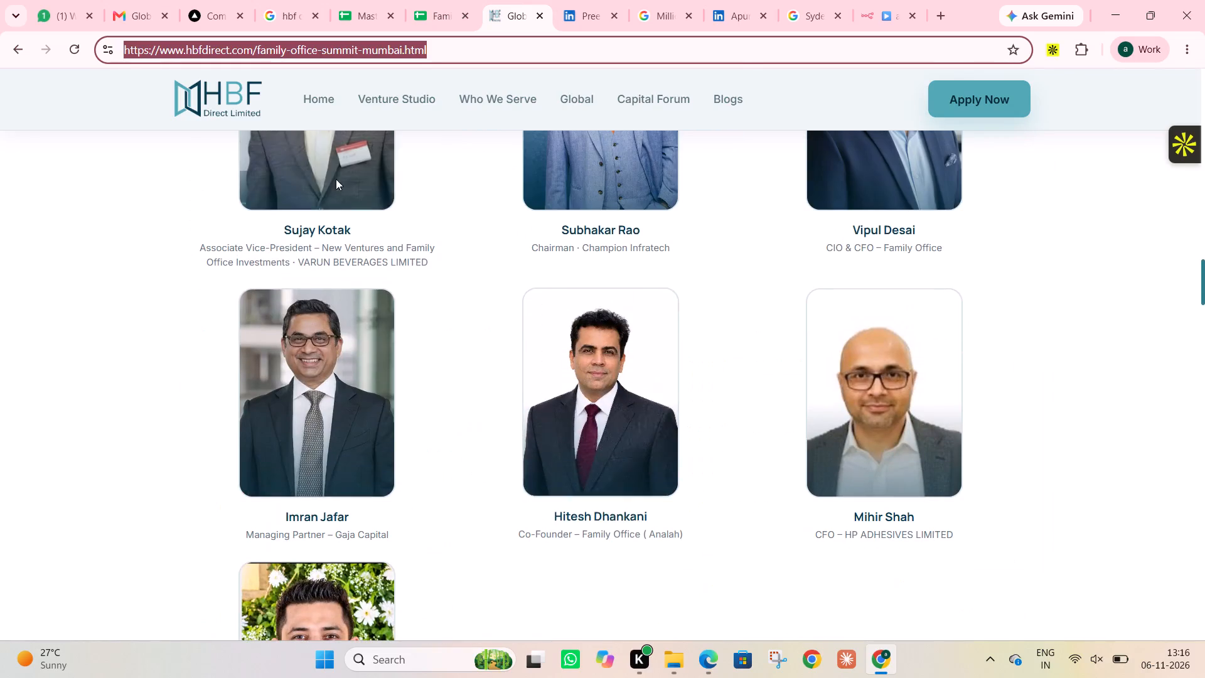
pyautogui.scroll(12, 641, 385)
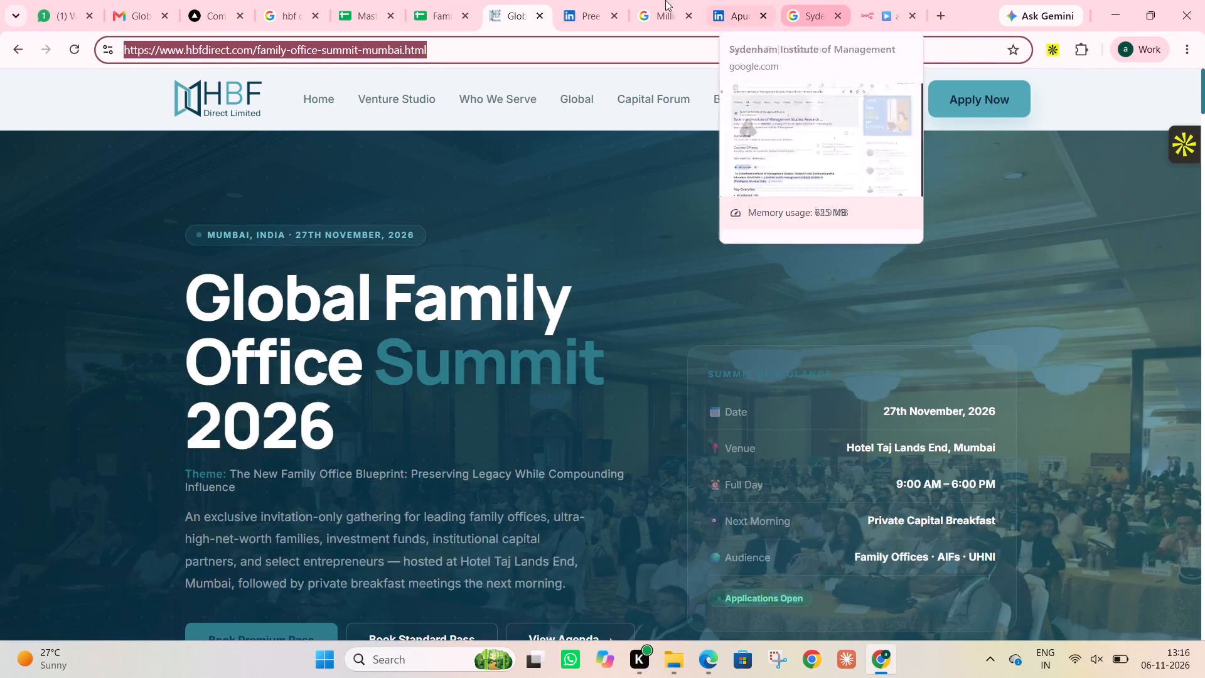
pyautogui.click(134, 0)
pyautogui.scroll(-8, 580, 391)
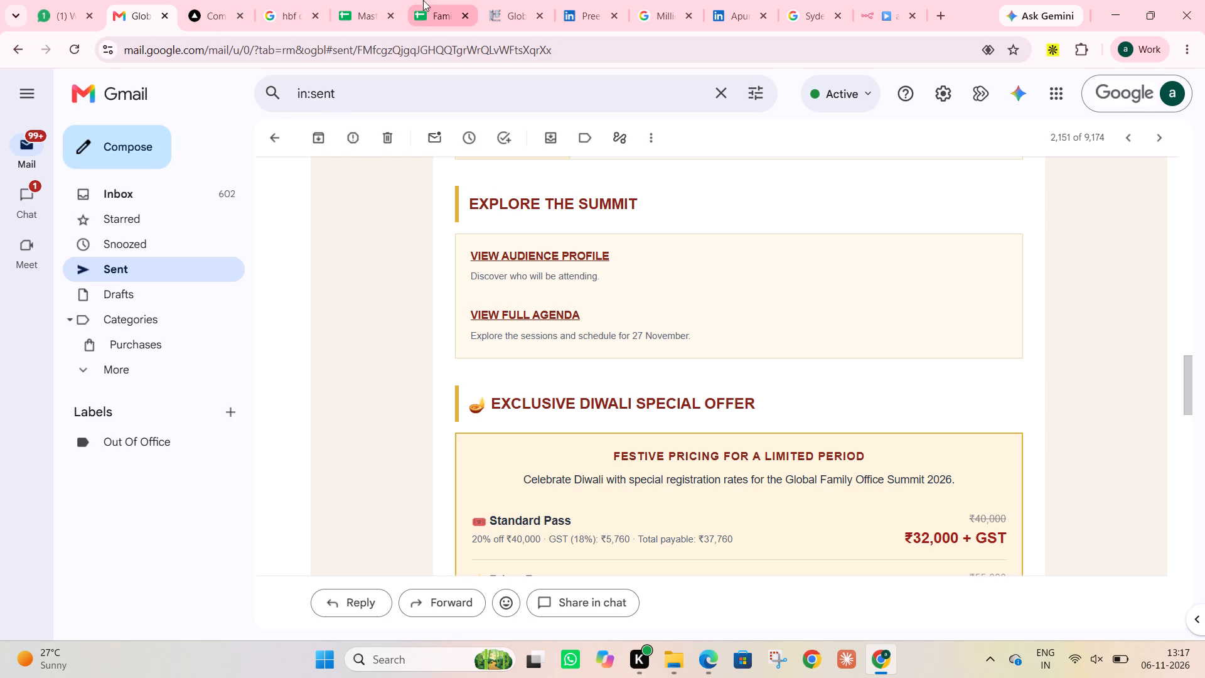
# Switch to the n8n workflow and view the Diwali Offer node's HTML template.
pyautogui.click(862, 0)
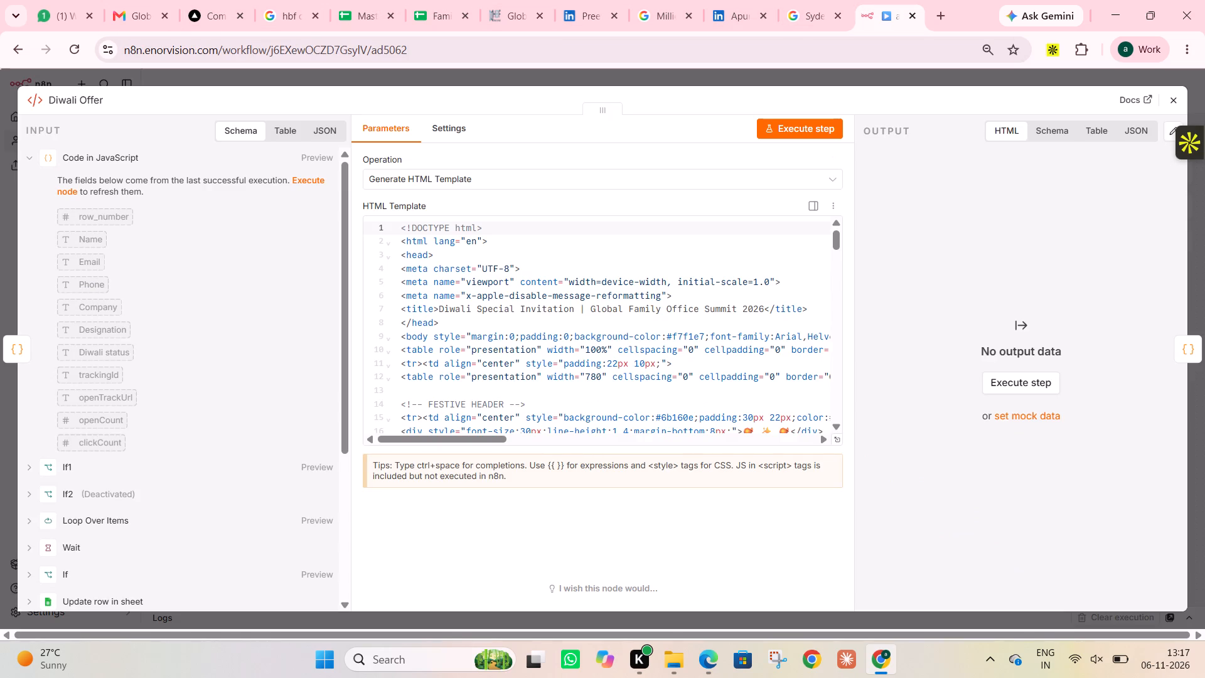
pyautogui.scroll(-10, 717, 305)
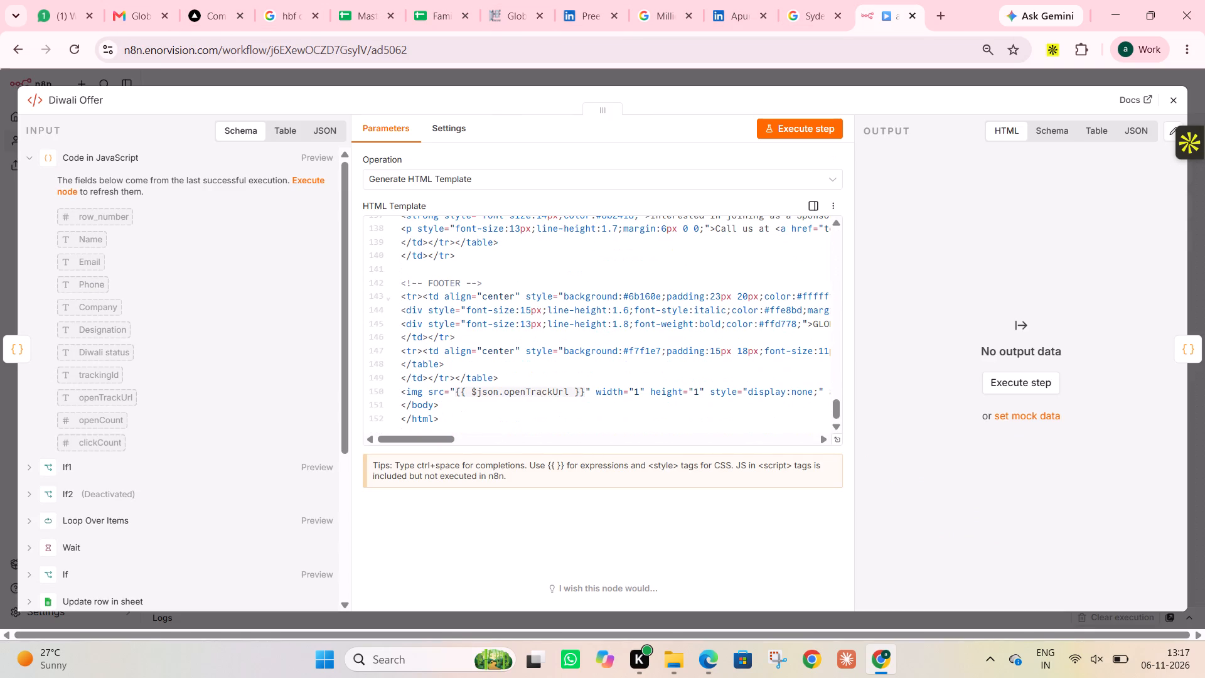
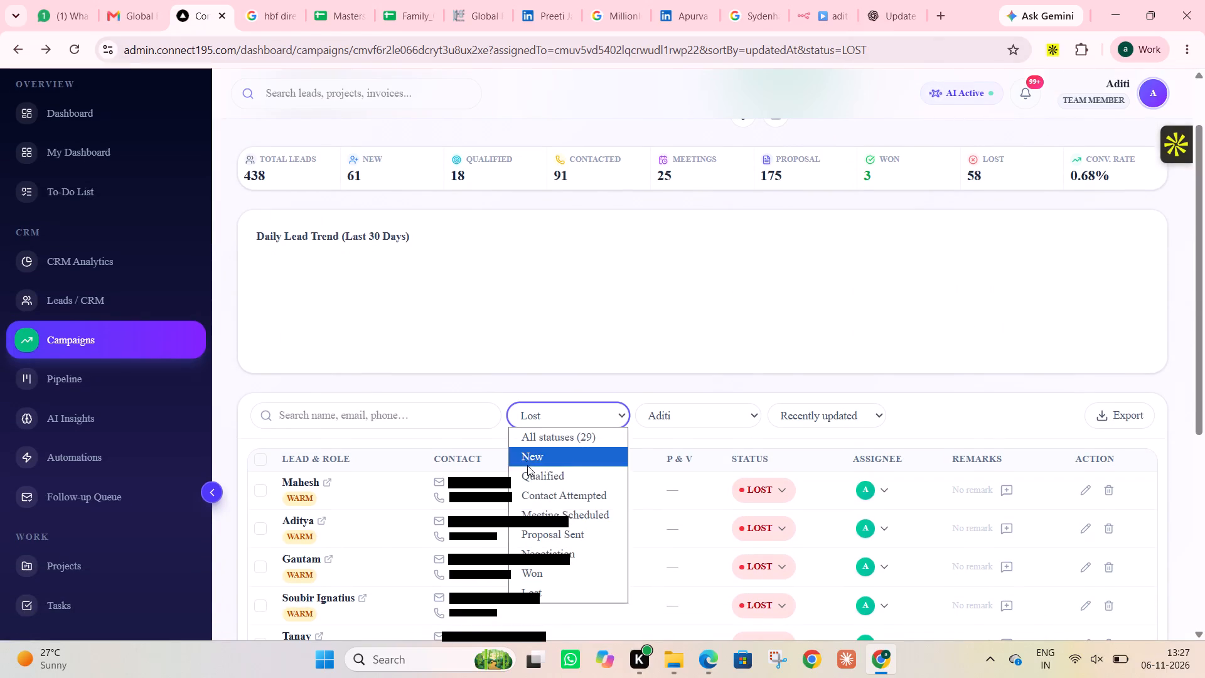
pyautogui.click(567, 439)
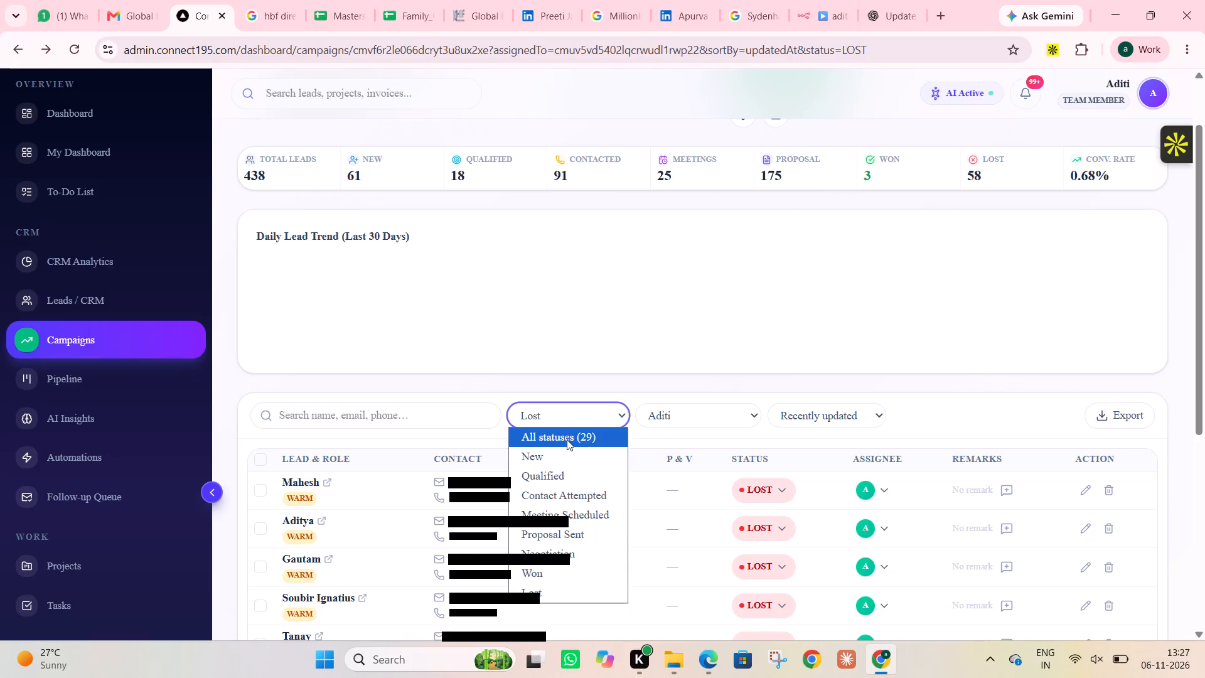
pyautogui.scroll(-1, 541, 420)
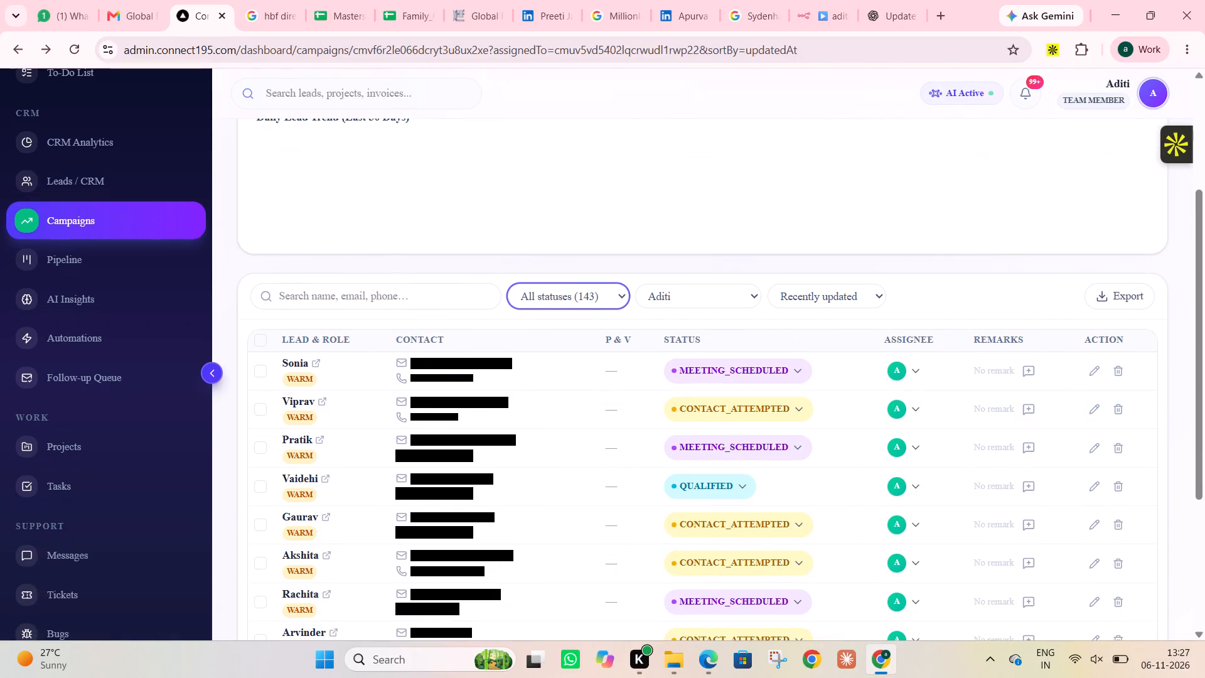
# Search the campaign's lead list for a contact by the partial phone number.
pyautogui.click(321, 301)
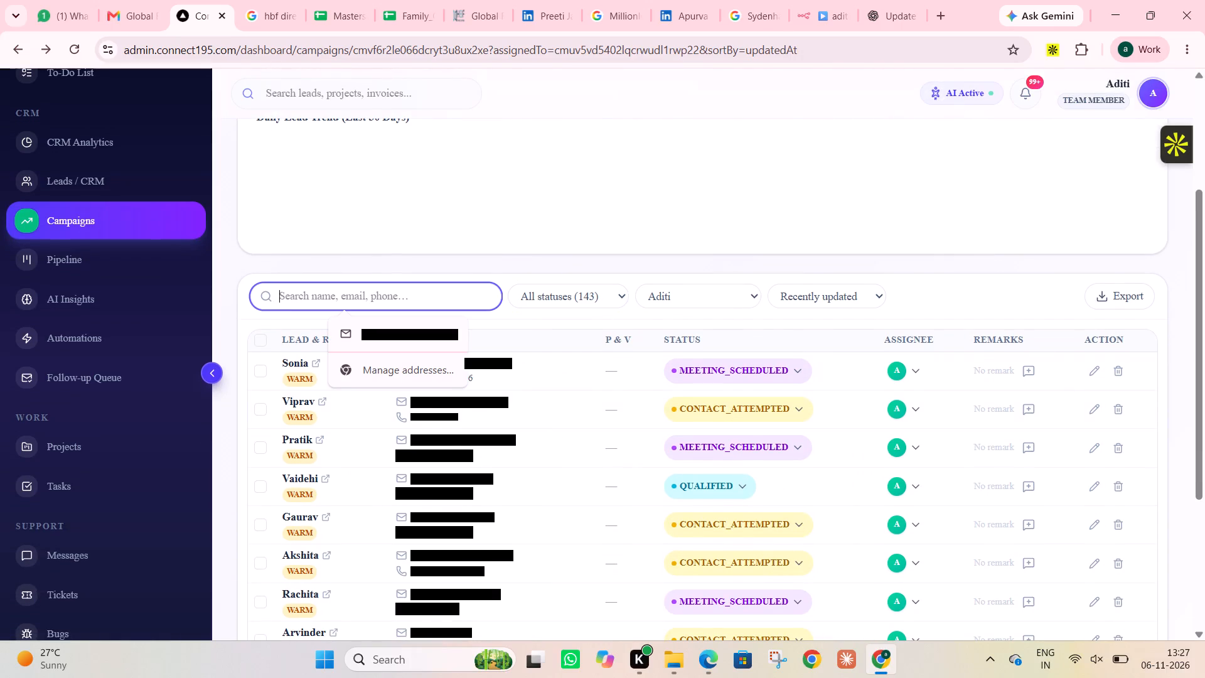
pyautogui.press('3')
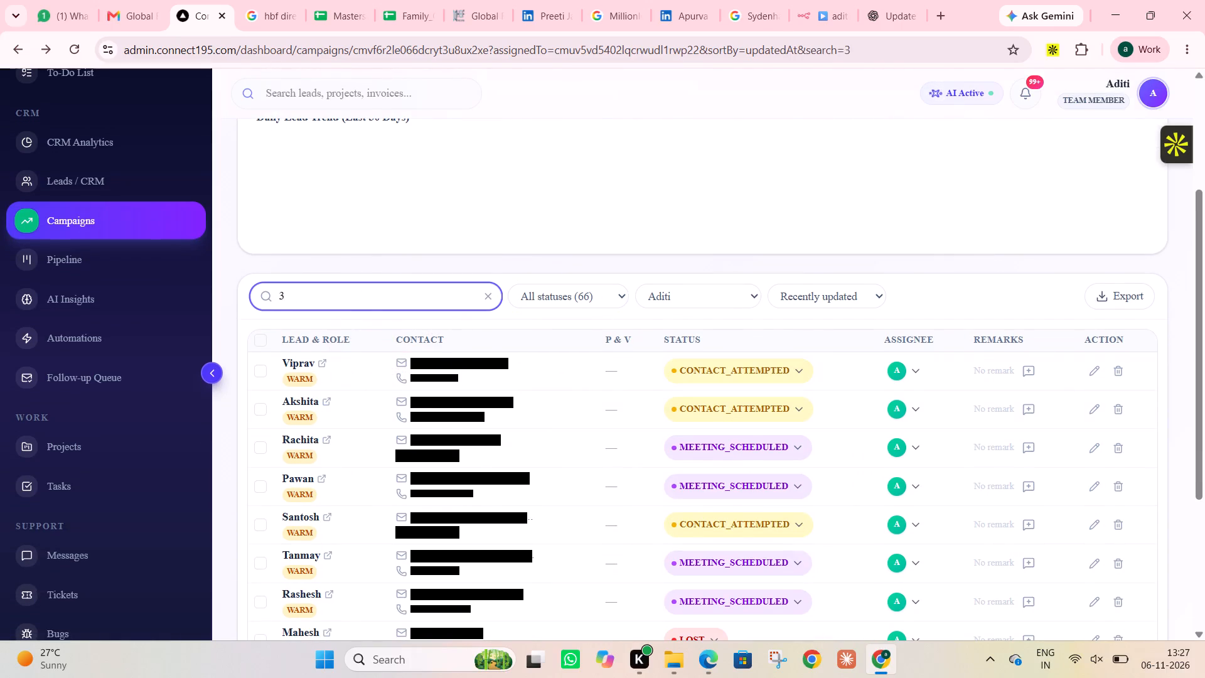
pyautogui.press('BackSpace')
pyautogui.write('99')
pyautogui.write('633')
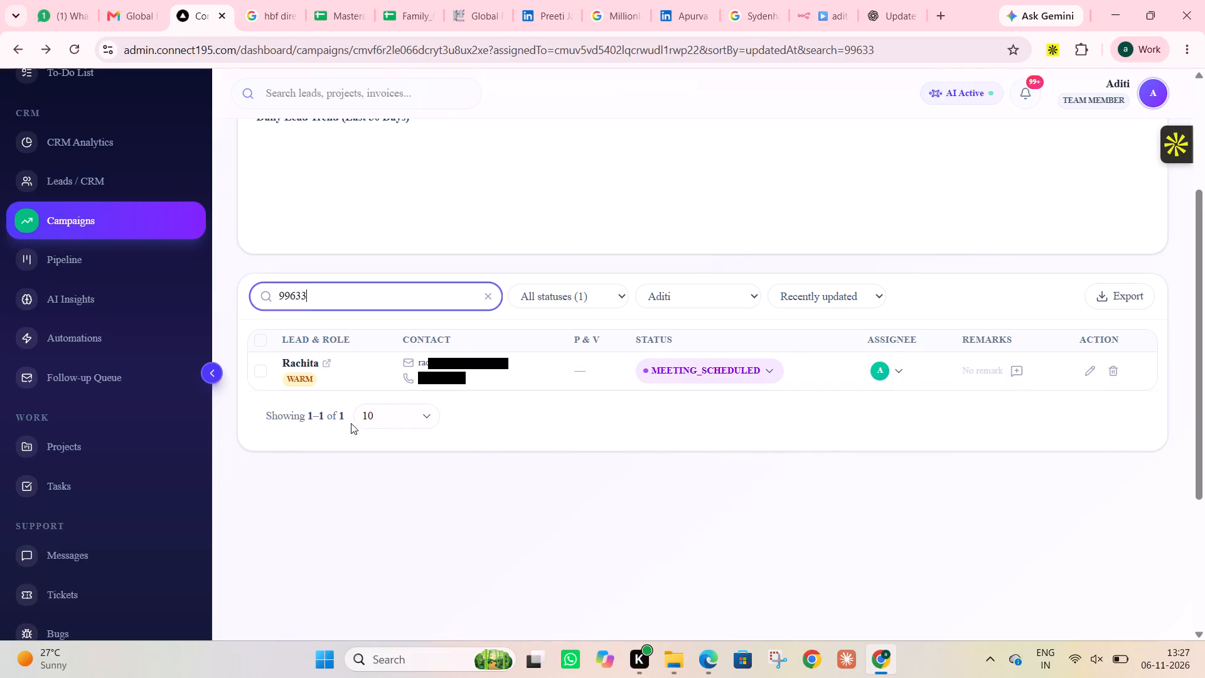
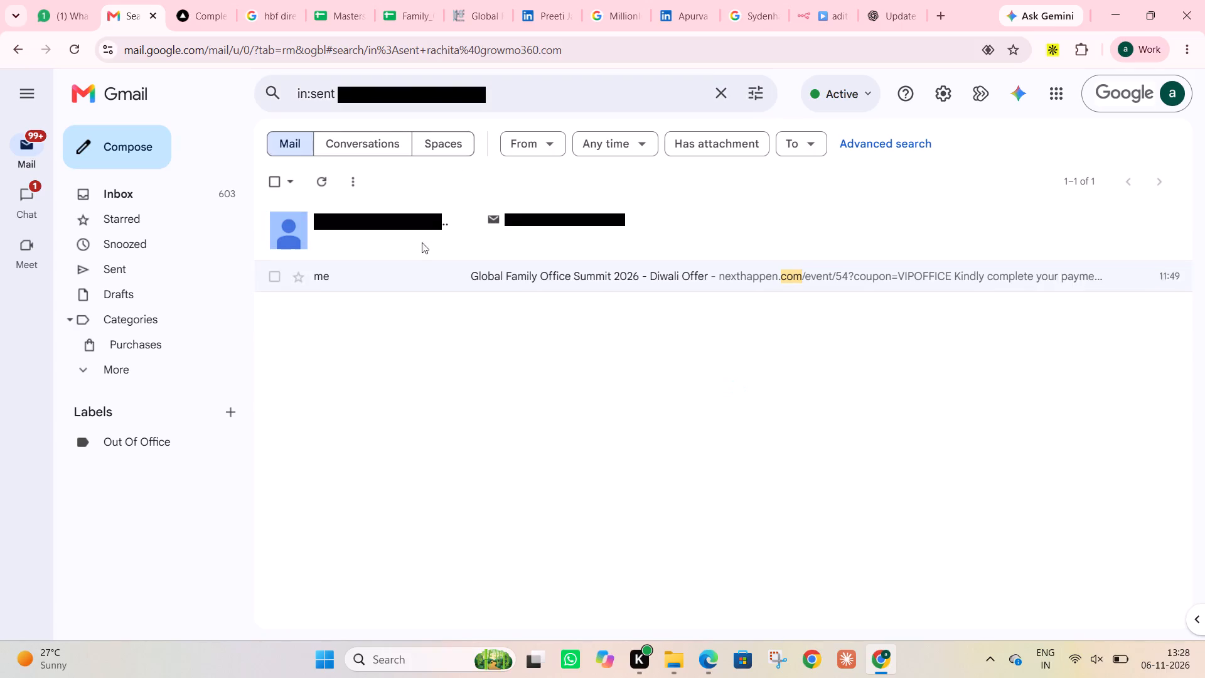
# Open the sent email "Global Family Office Summit 2026 - Diwali Offer" from the search results.
pyautogui.click(523, 274)
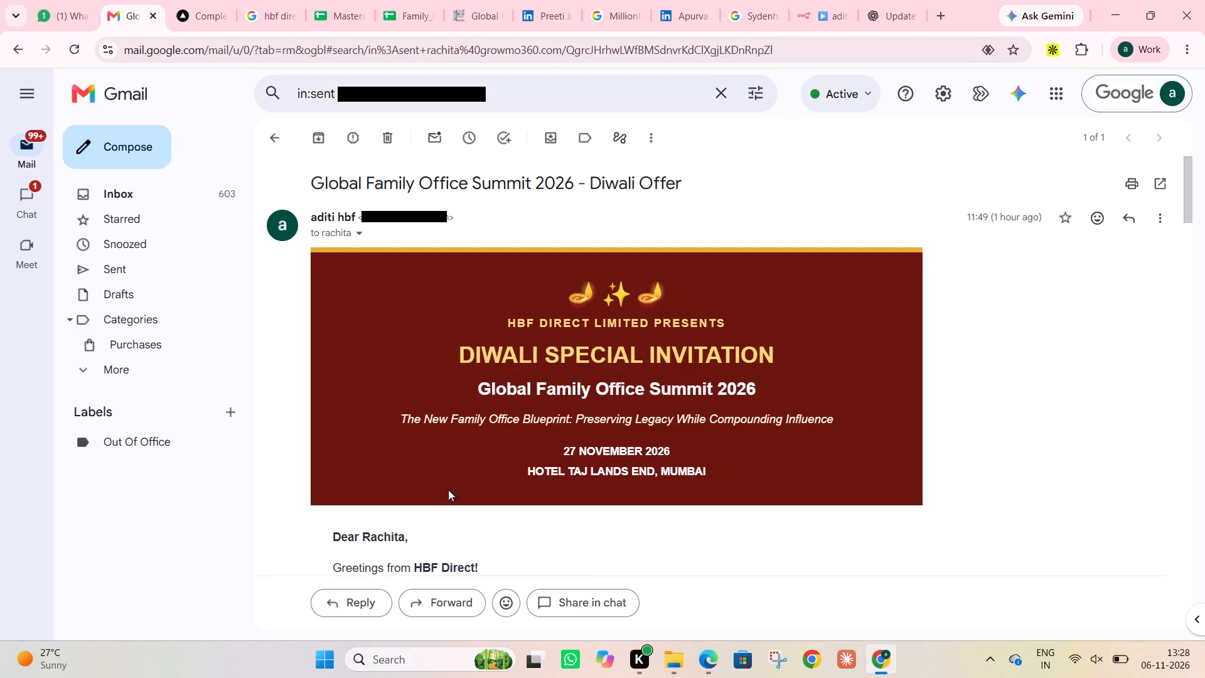
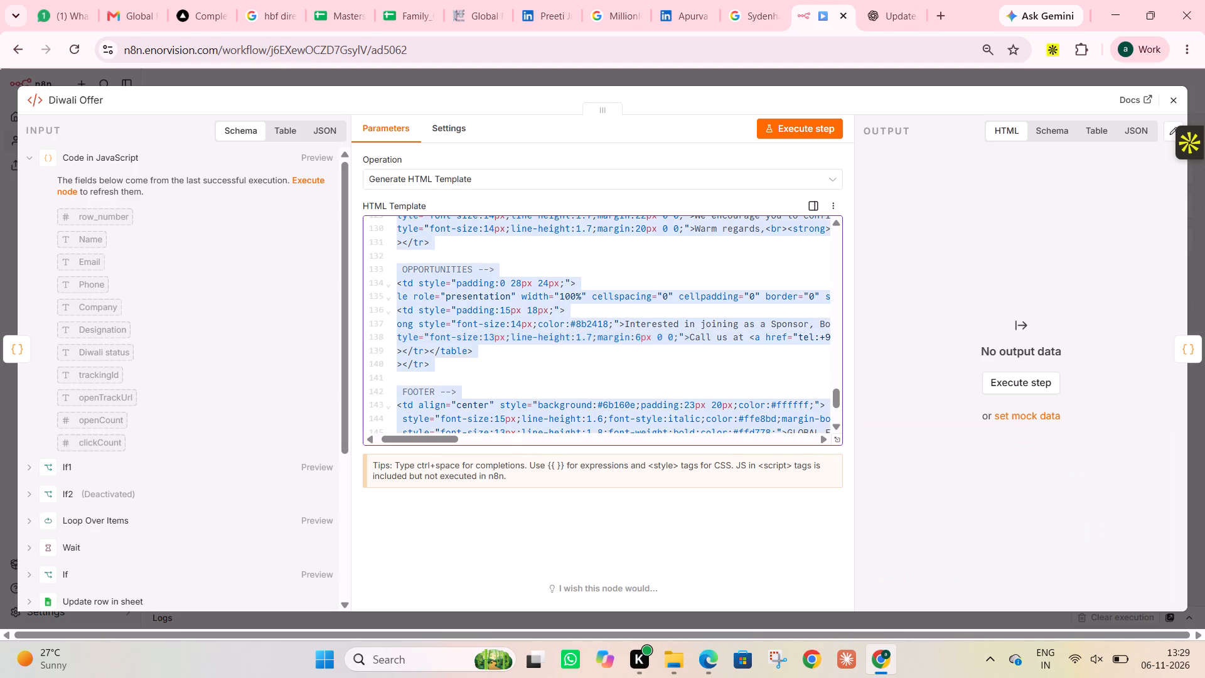
pyautogui.hotkey('ctrl', 'v')
# Test-run the Diwali Offer node and inspect the condition in the If1 node.
pyautogui.click(791, 131)
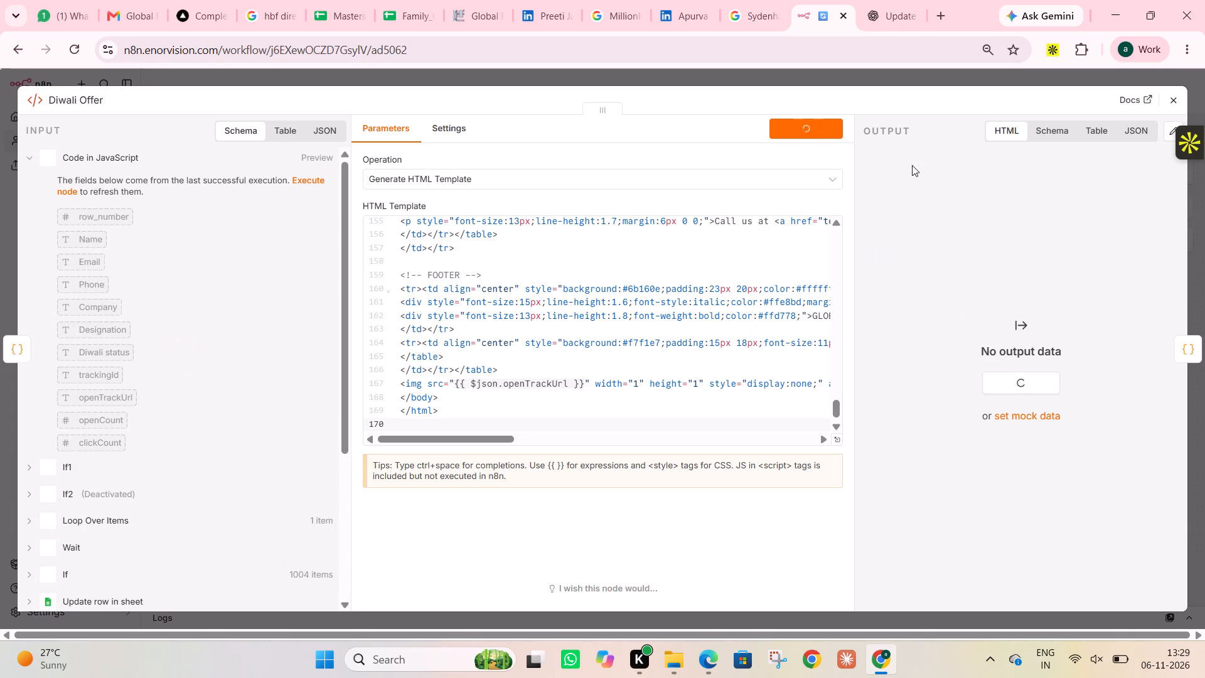
pyautogui.click(1167, 103)
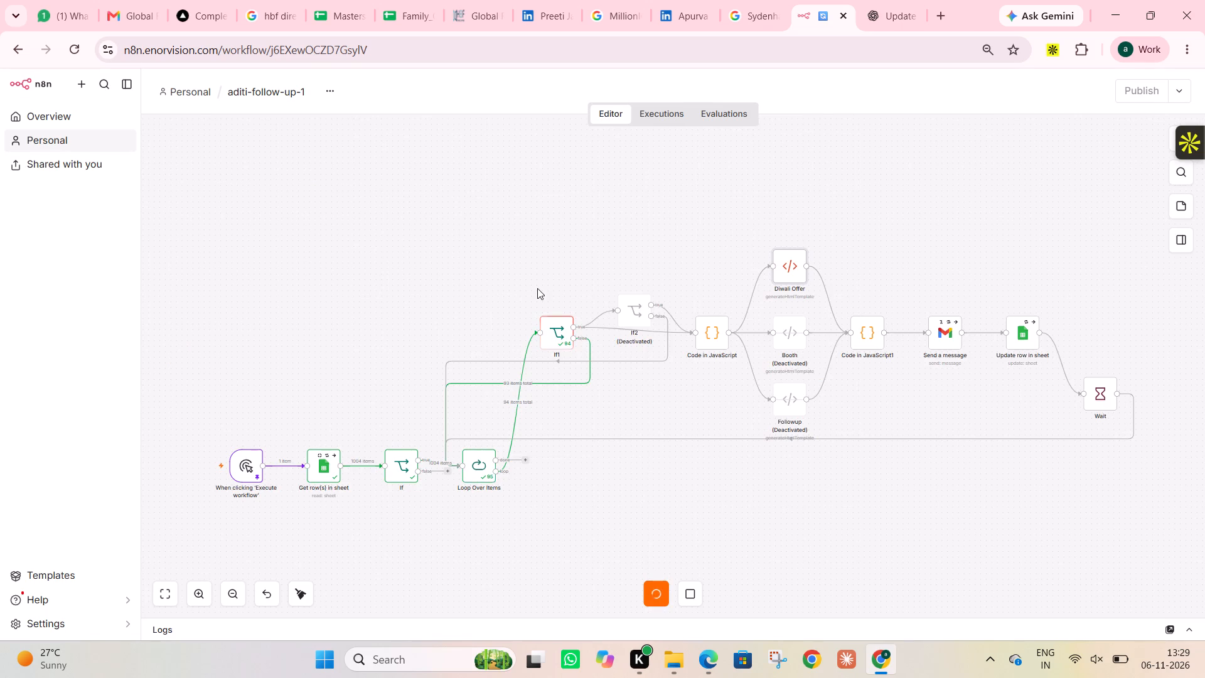
pyautogui.moveTo(313, 443); pyautogui.dragTo(314, 449)
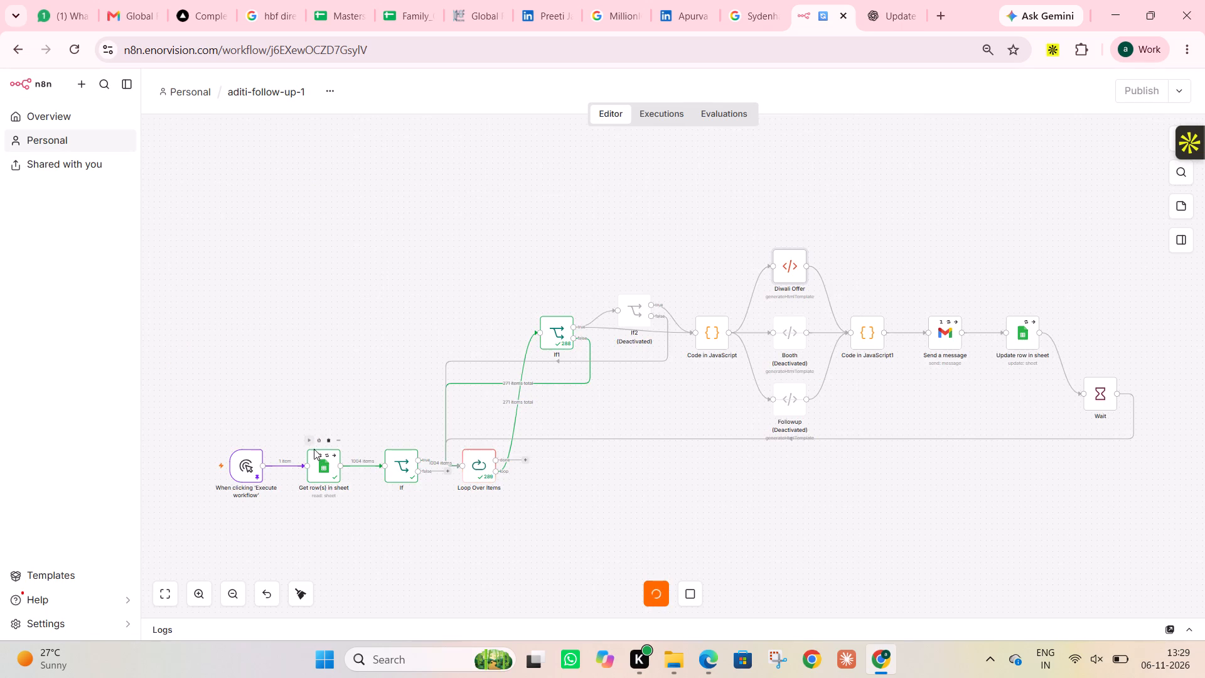
pyautogui.moveTo(314, 449); pyautogui.dragTo(559, 332)
pyautogui.doubleClick(559, 332)
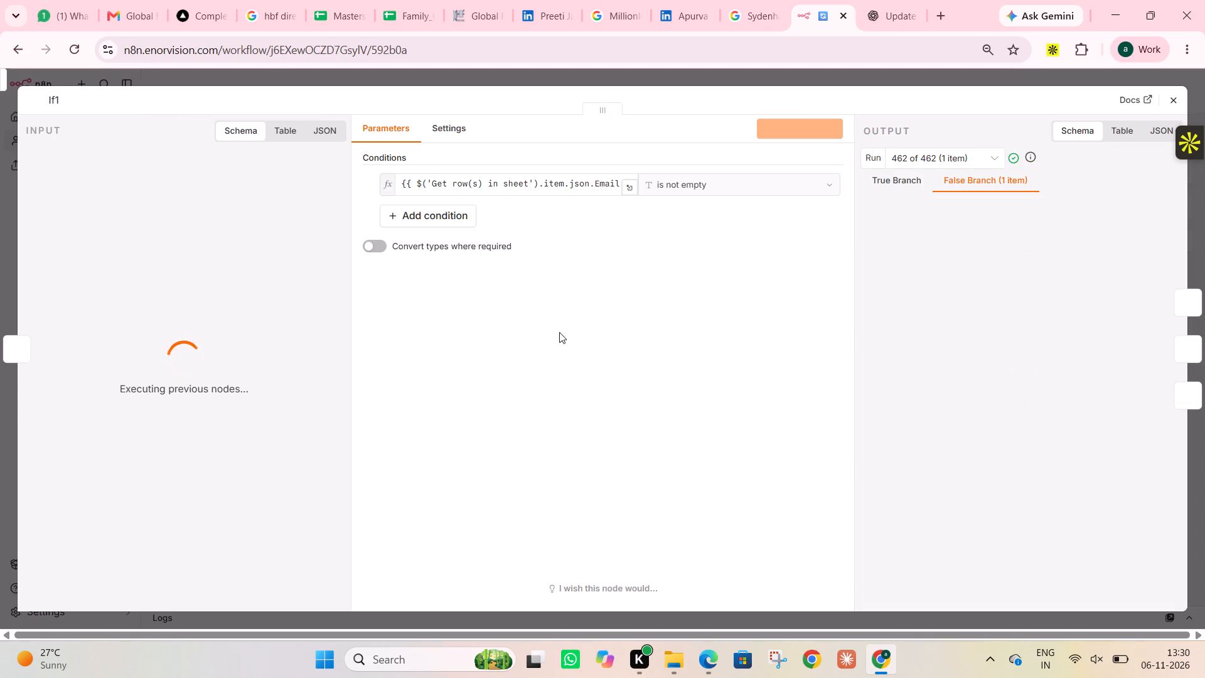
pyautogui.click(1167, 105)
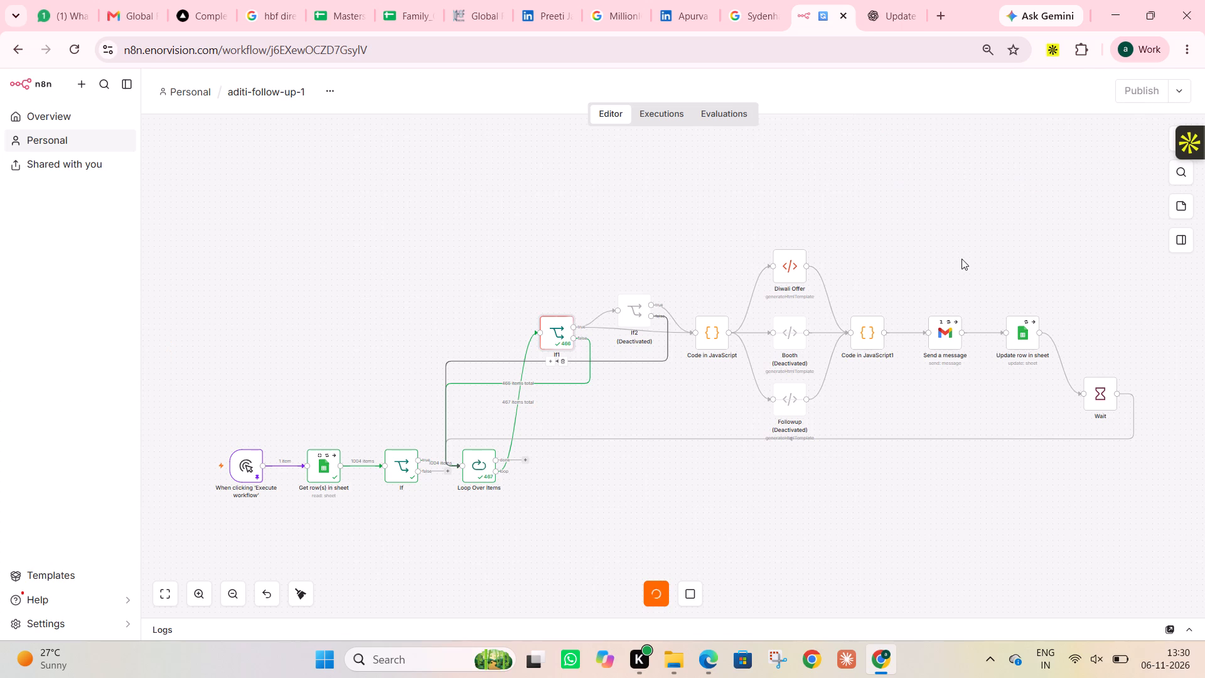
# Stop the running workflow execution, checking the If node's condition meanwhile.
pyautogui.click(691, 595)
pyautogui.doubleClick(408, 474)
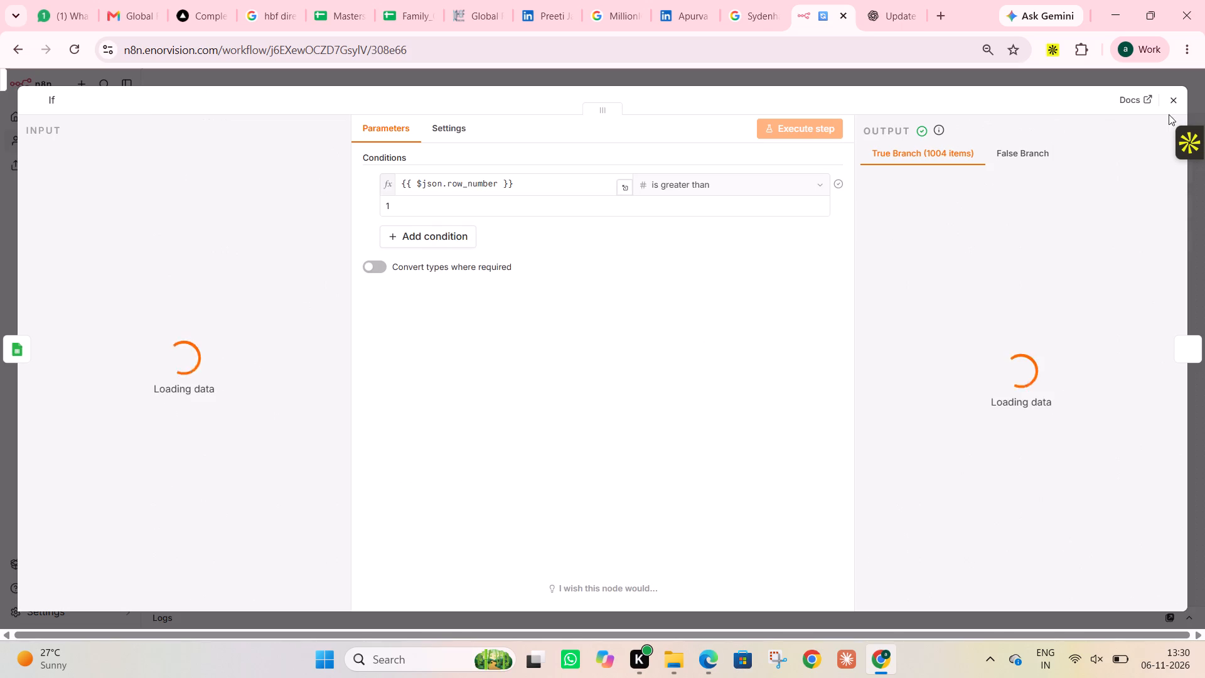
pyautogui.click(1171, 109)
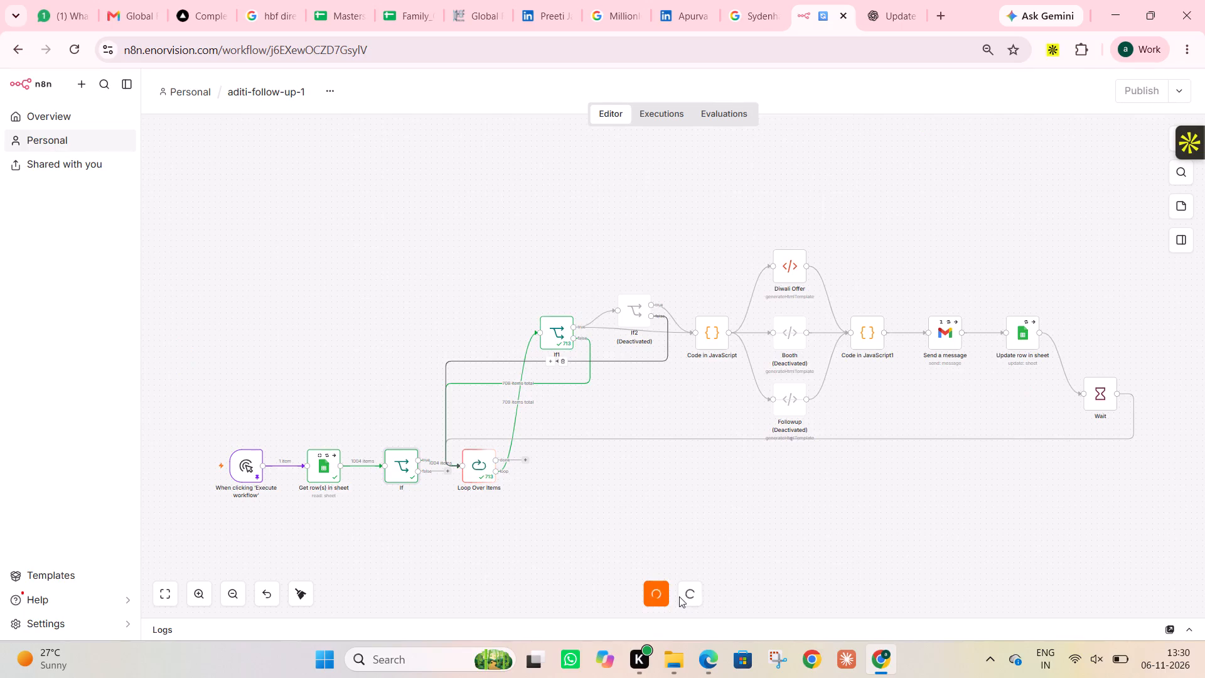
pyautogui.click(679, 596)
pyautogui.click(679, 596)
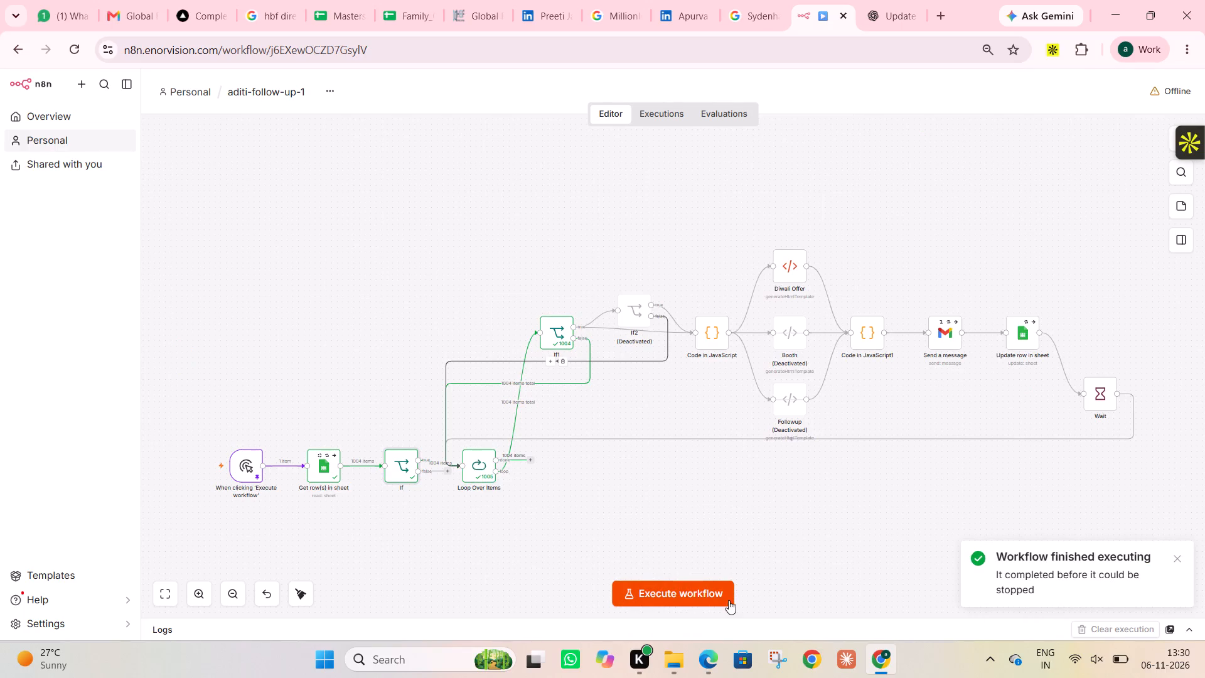
# Execute the Get row(s) in sheet node on its own to load the C- Suite sheet rows.
pyautogui.doubleClick(328, 479)
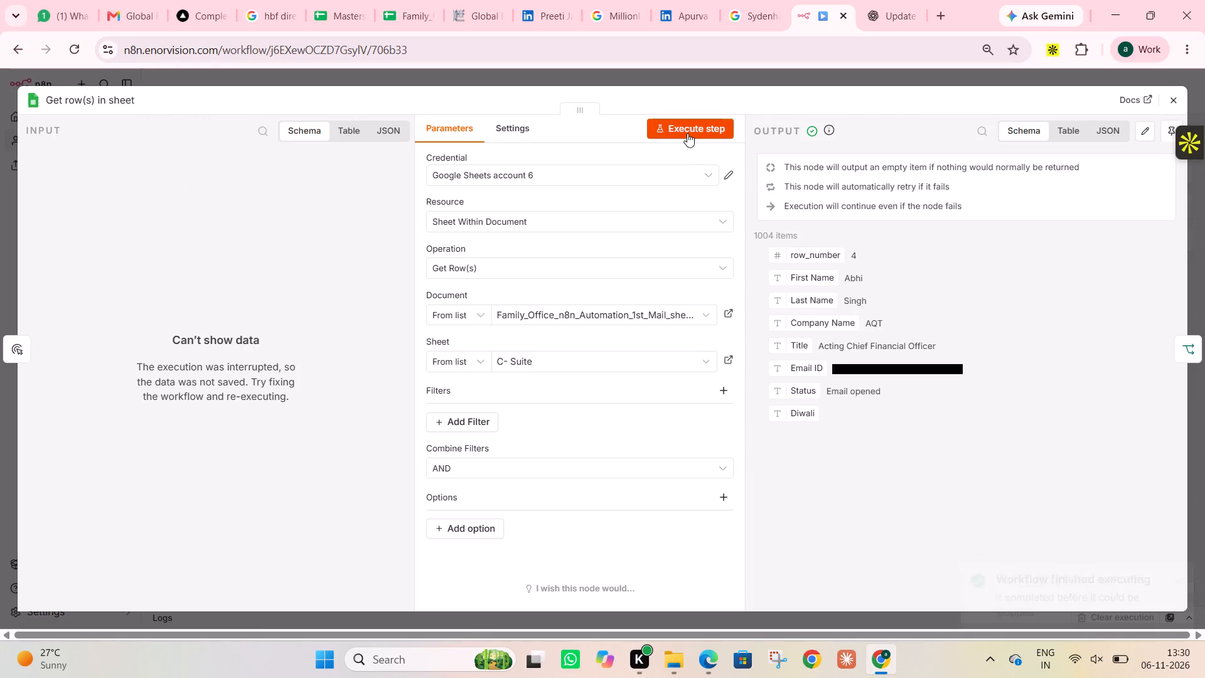
pyautogui.click(687, 130)
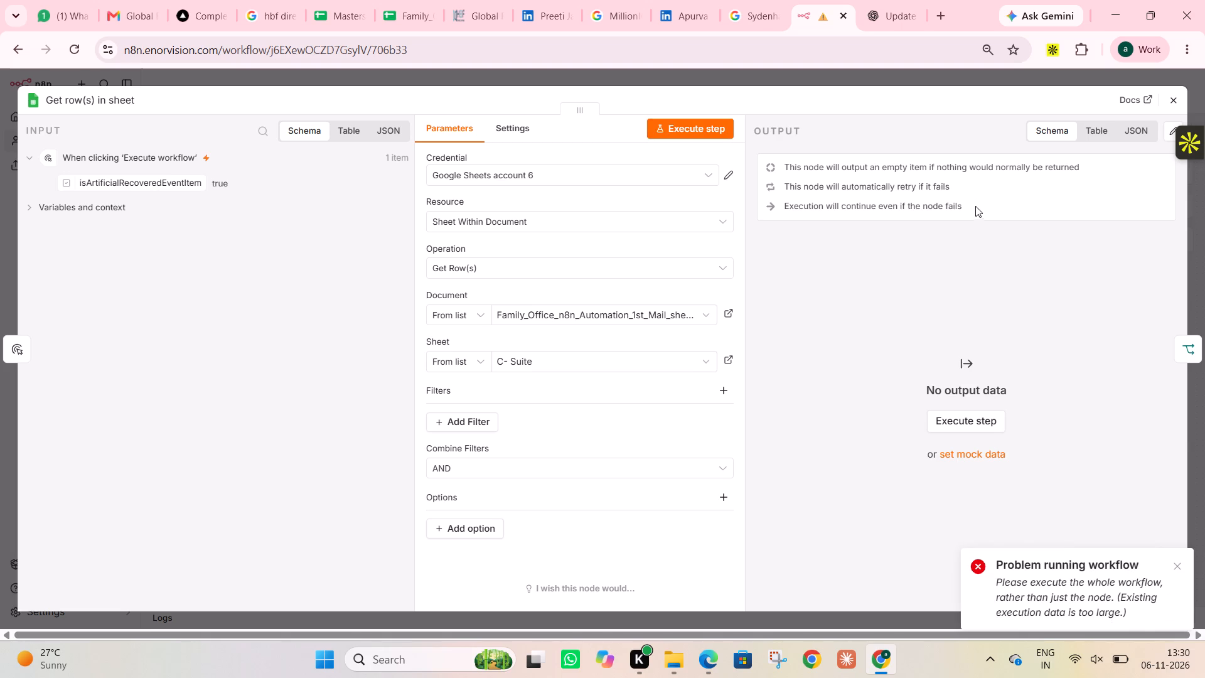
pyautogui.click(1170, 96)
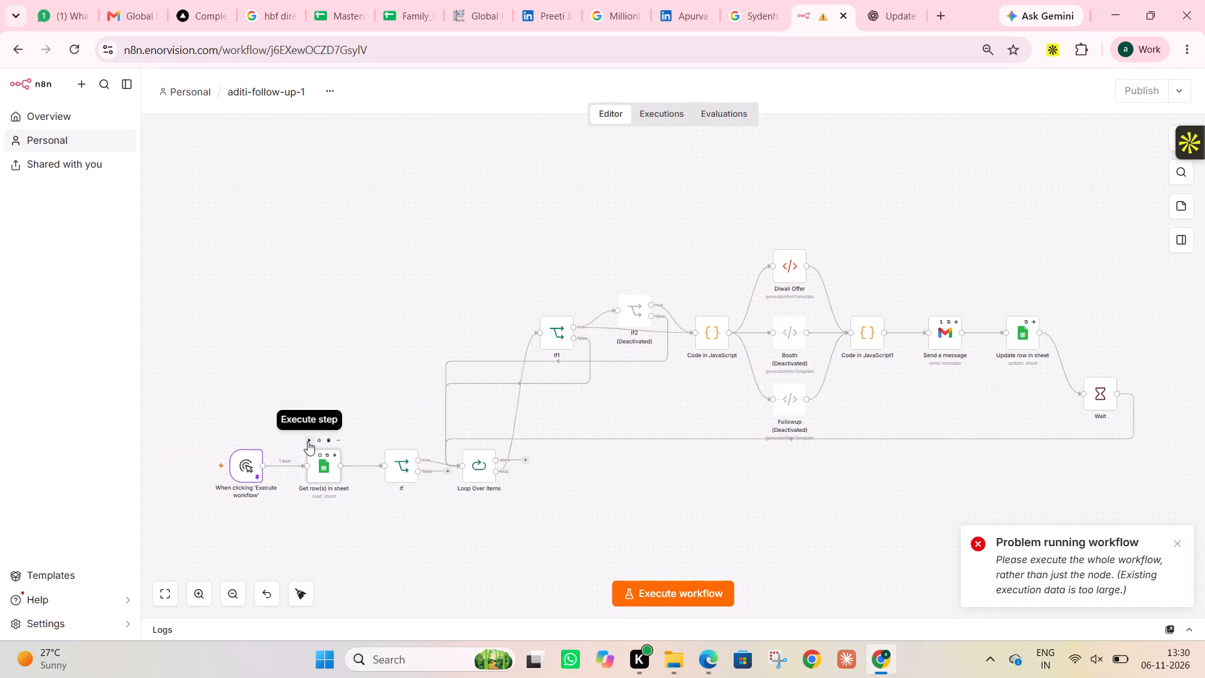
pyautogui.click(308, 441)
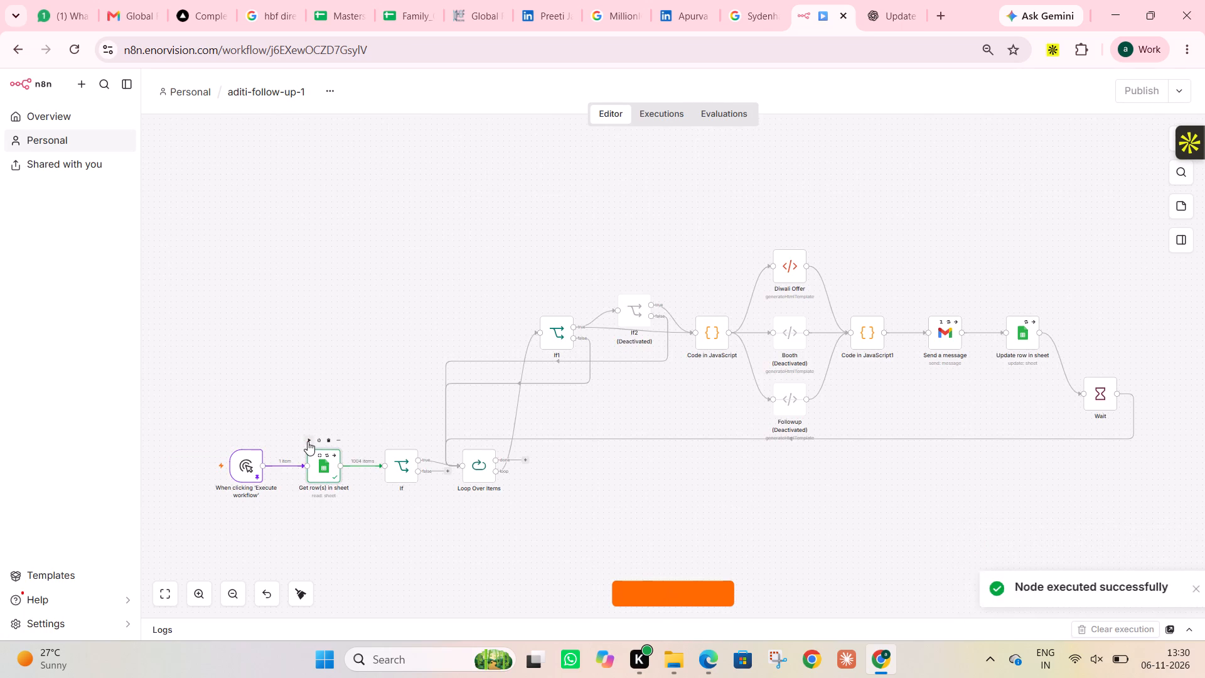
# Replace the checked value in If1's "is not empty" condition with the Email ID field from Get row(s) in sheet.
pyautogui.click(551, 345)
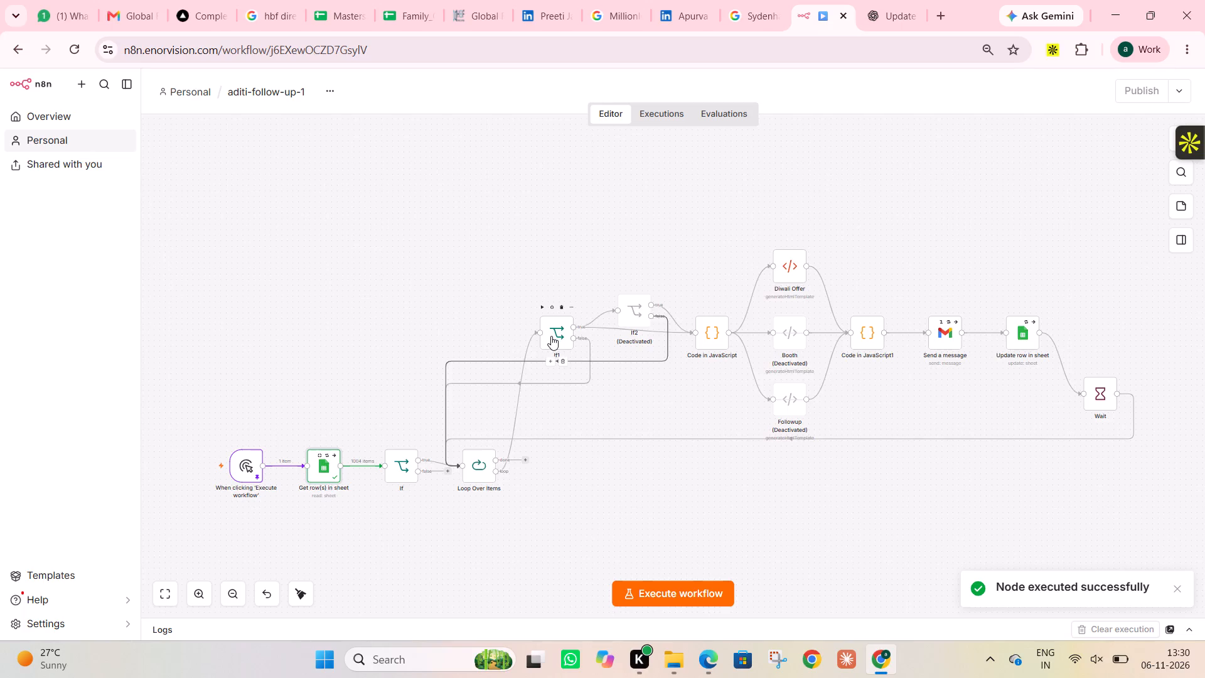
pyautogui.doubleClick(551, 336)
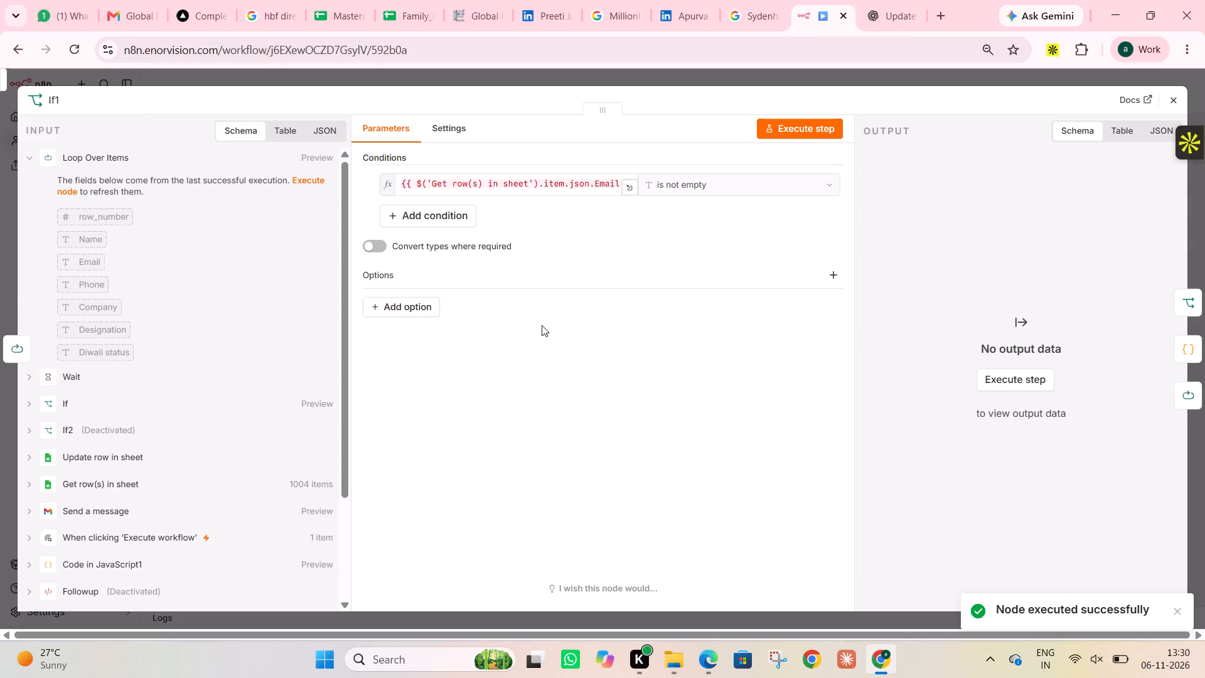
pyautogui.click(459, 187)
pyautogui.click(125, 482)
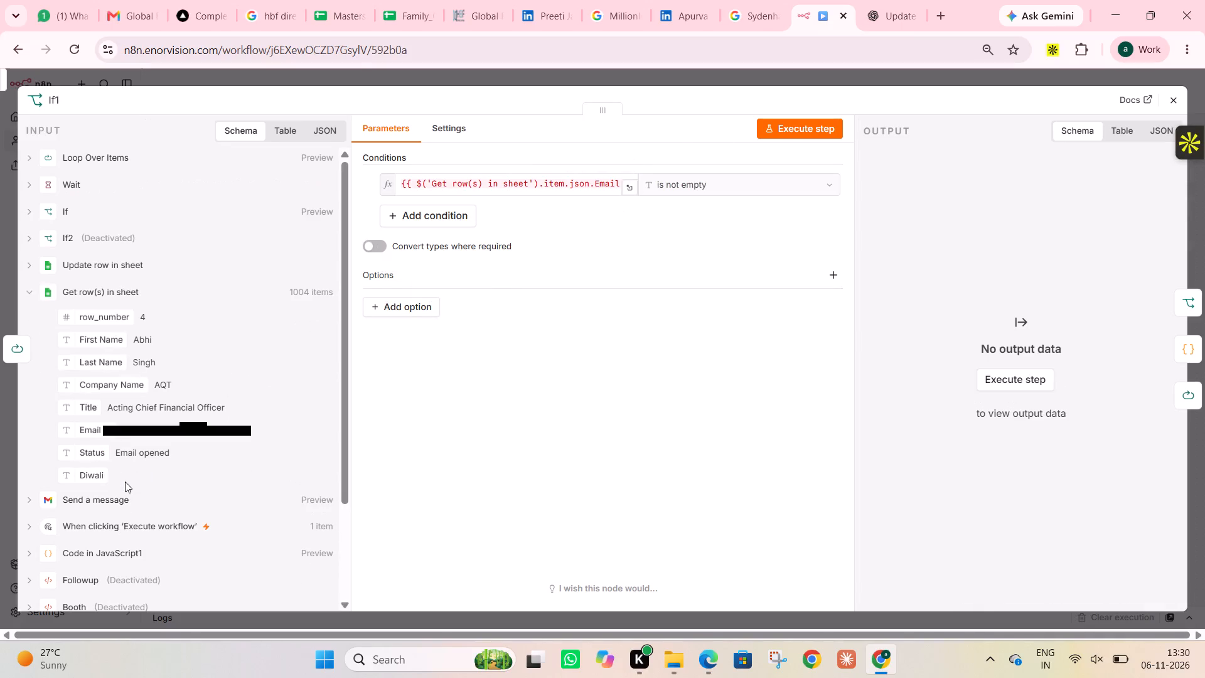
pyautogui.doubleClick(506, 185)
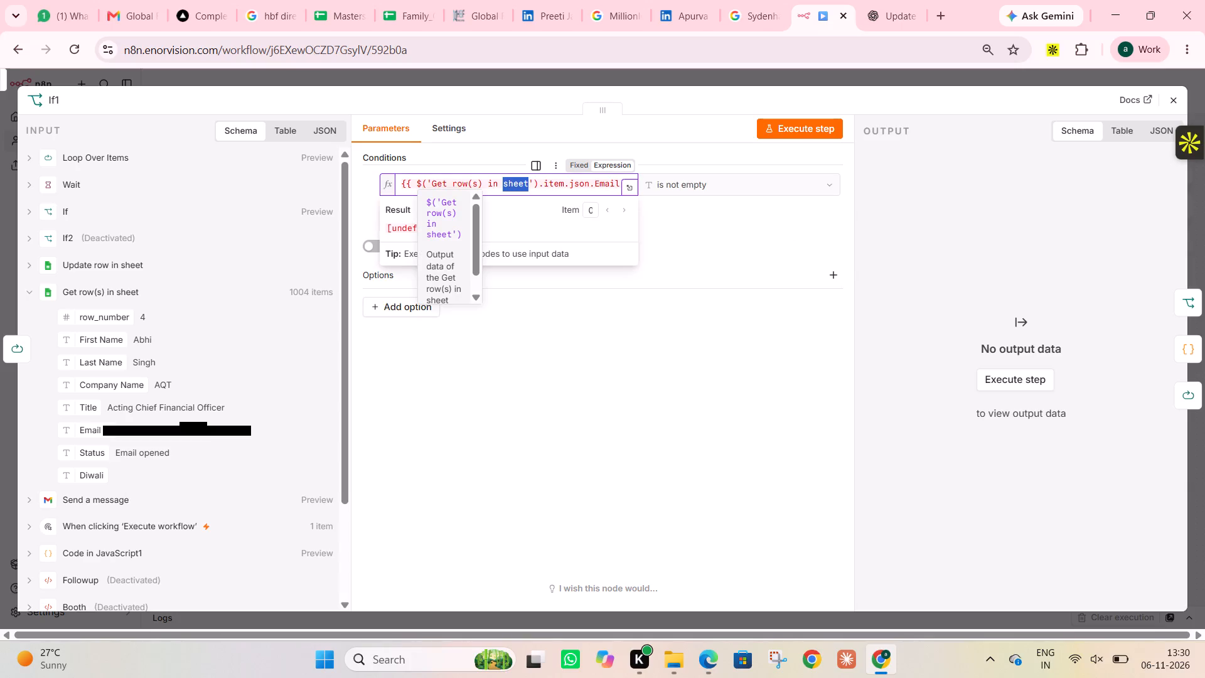
pyautogui.tripleClick(506, 185)
pyautogui.press('BackSpace')
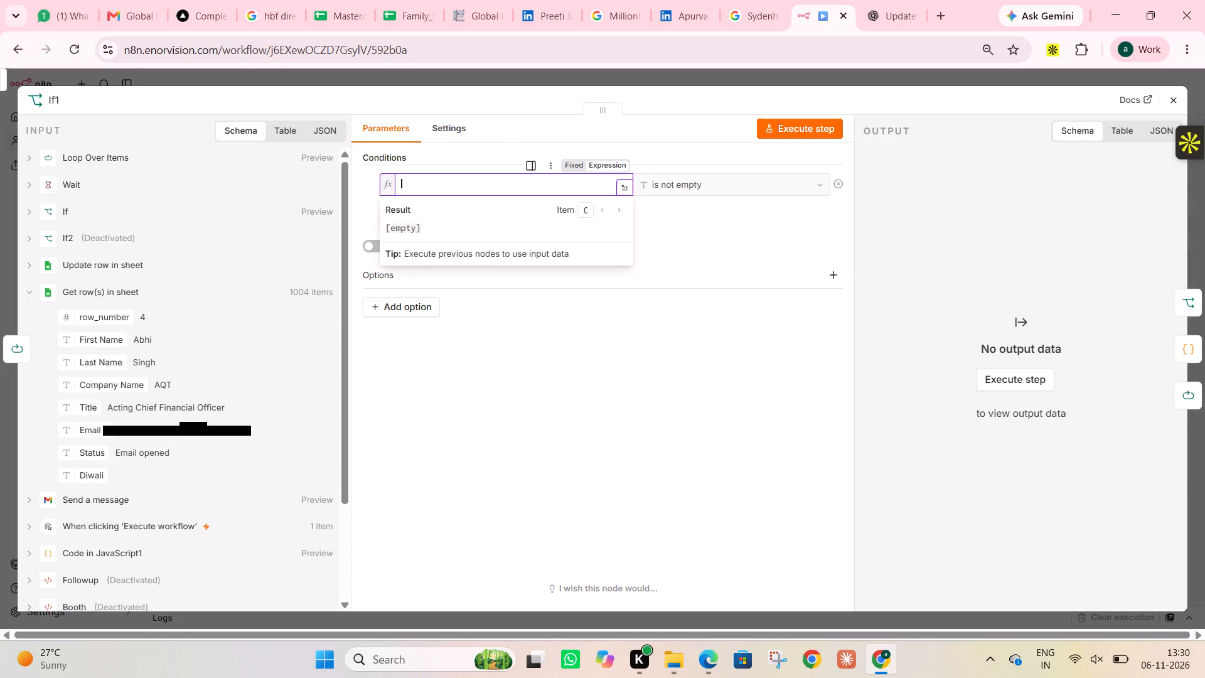
pyautogui.moveTo(95, 437); pyautogui.dragTo(292, 365)
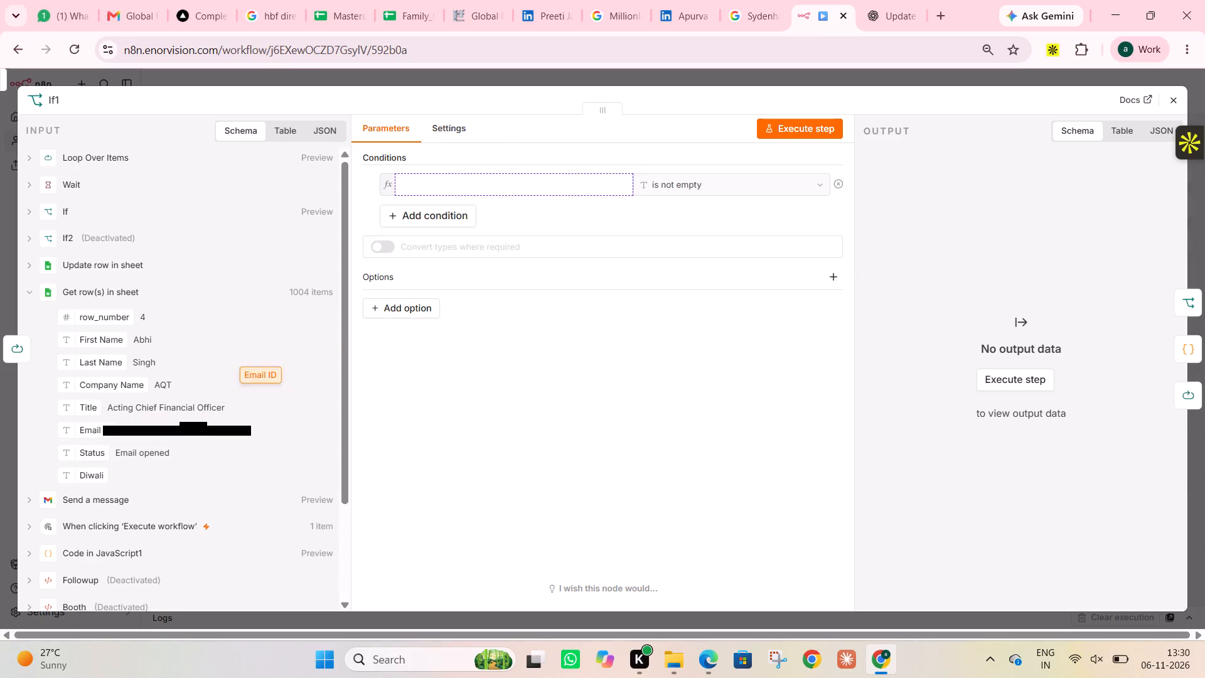
pyautogui.moveTo(292, 365); pyautogui.dragTo(477, 191)
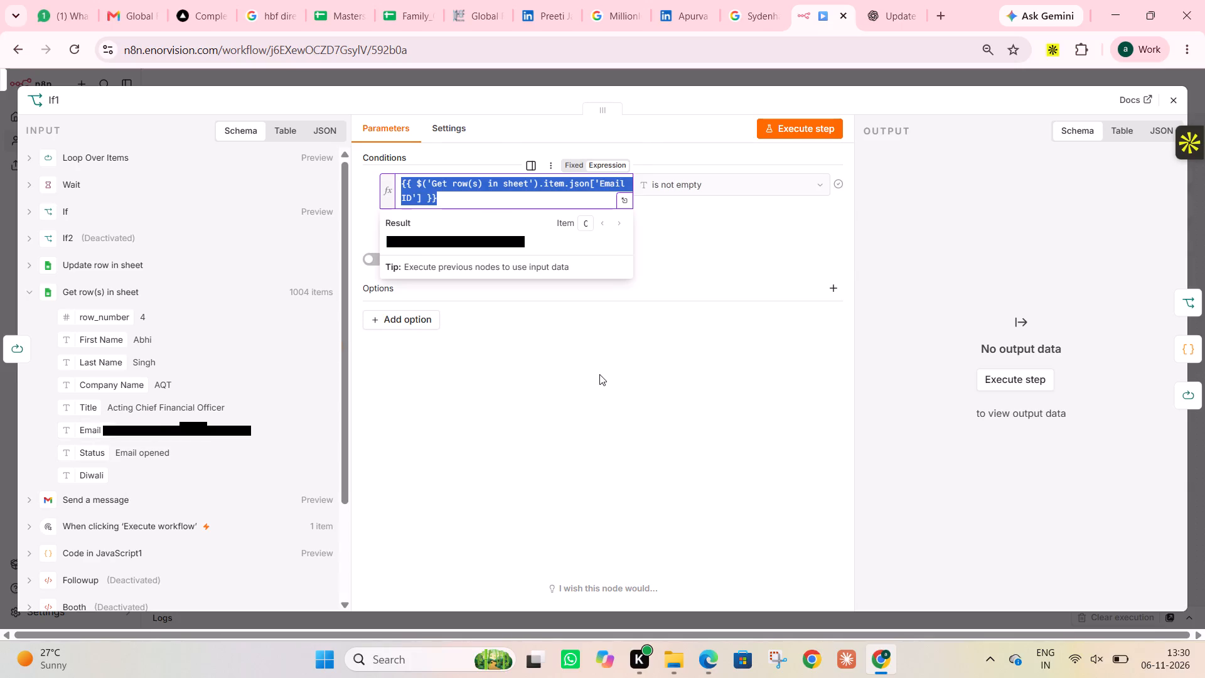
pyautogui.click(599, 374)
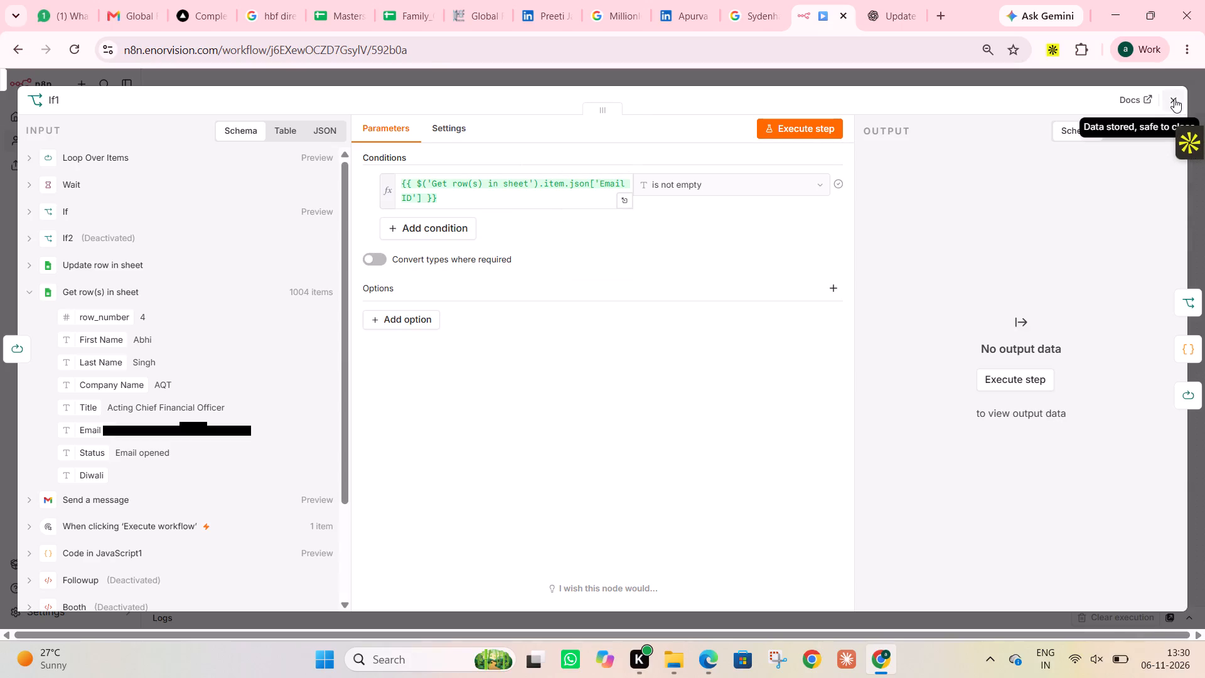
pyautogui.click(1174, 99)
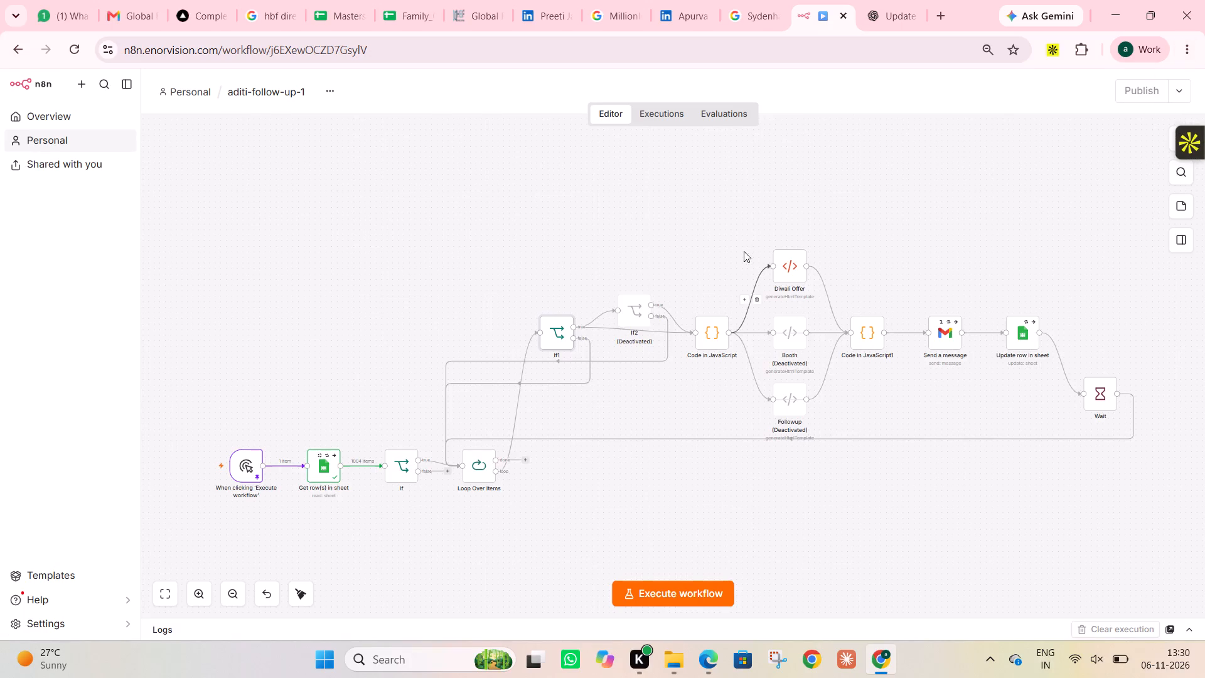
# Execute the Diwali Offer node and open it to view the generated email.
pyautogui.click(774, 242)
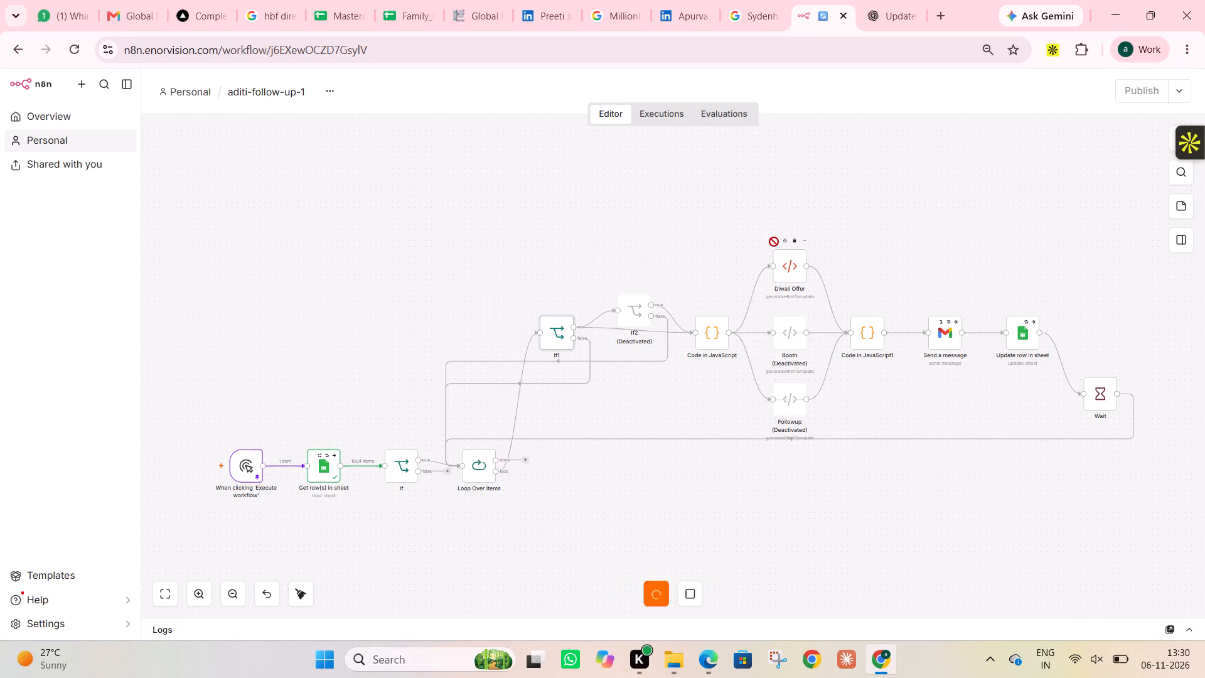
pyautogui.doubleClick(793, 273)
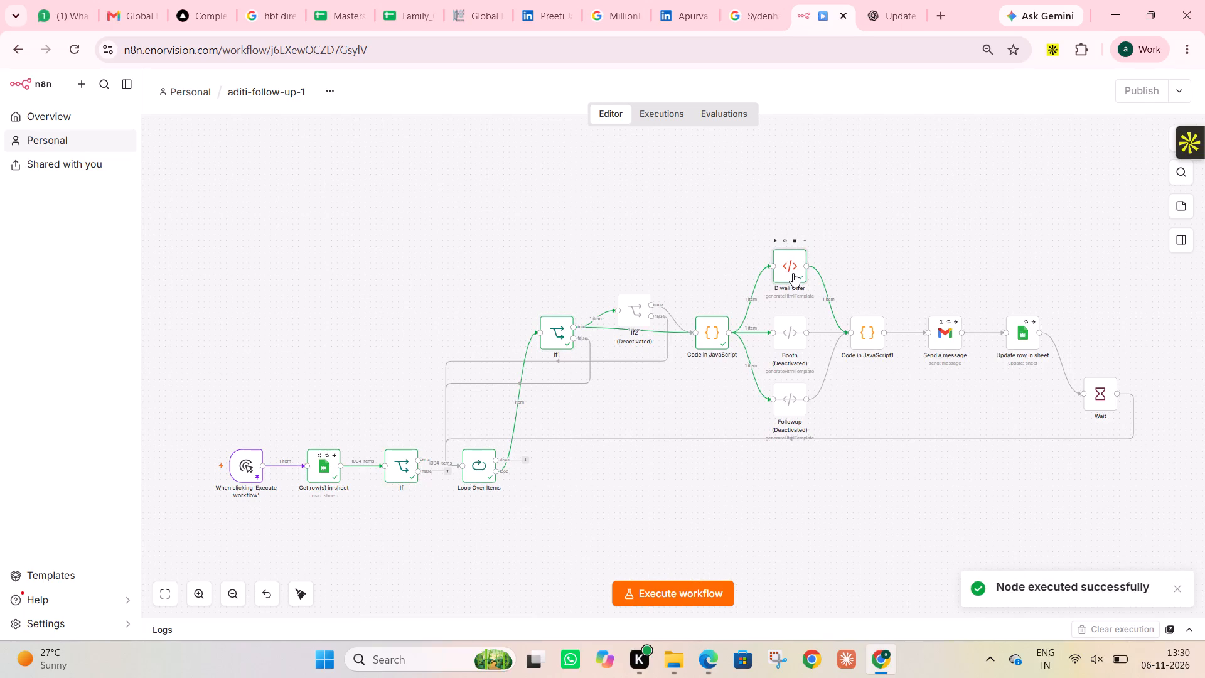
# In the Diwali Offer HTML template, replace the greeting's Name expression after "Dear" with the First Name field from Get row(s) in sheet.
pyautogui.scroll(-1, 1010, 357)
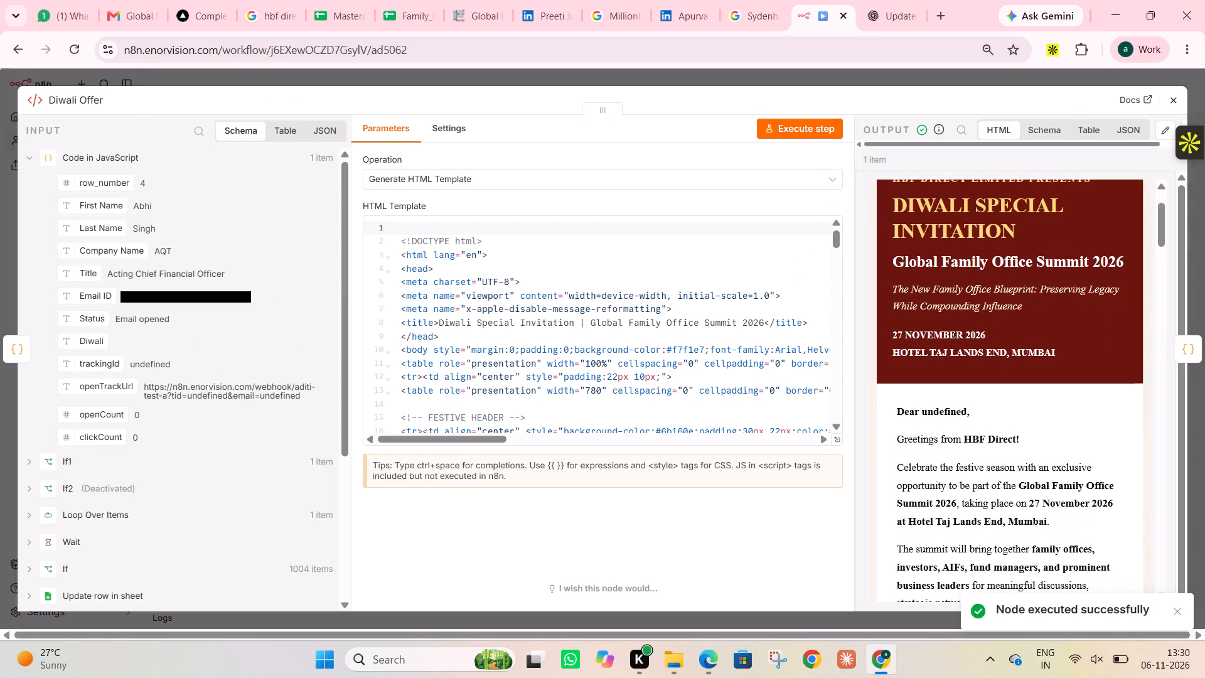
pyautogui.scroll(-5, 620, 340)
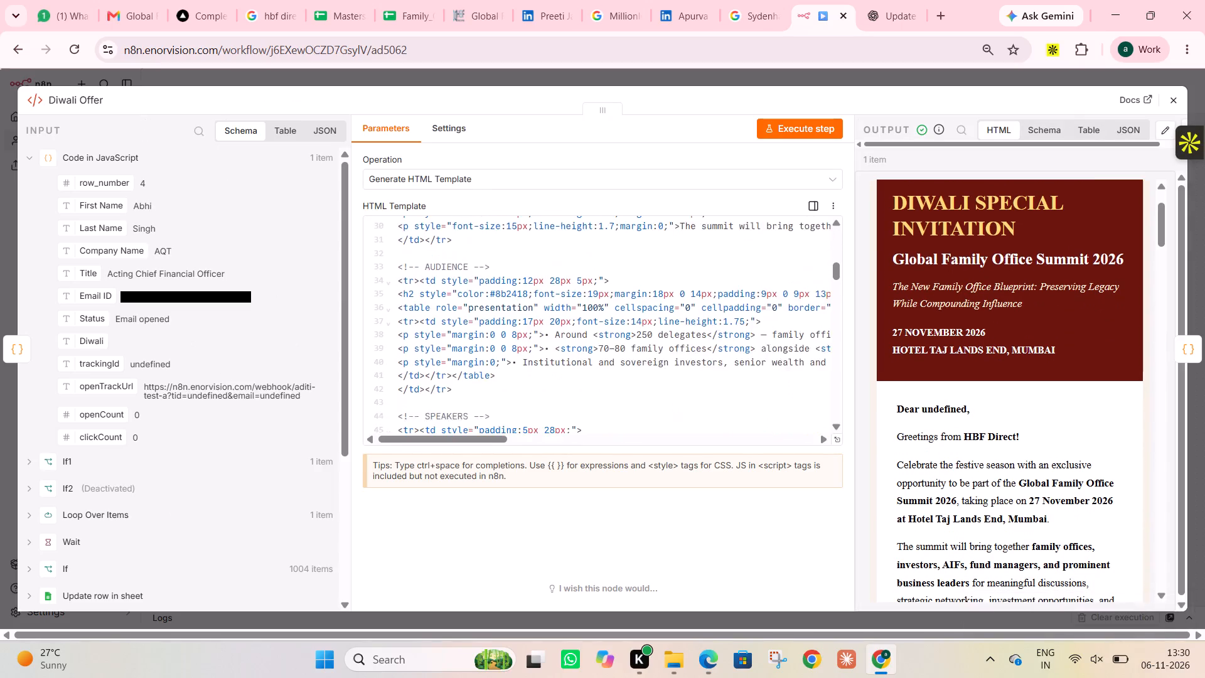
pyautogui.scroll(-3, 620, 340)
pyautogui.scroll(1, 620, 340)
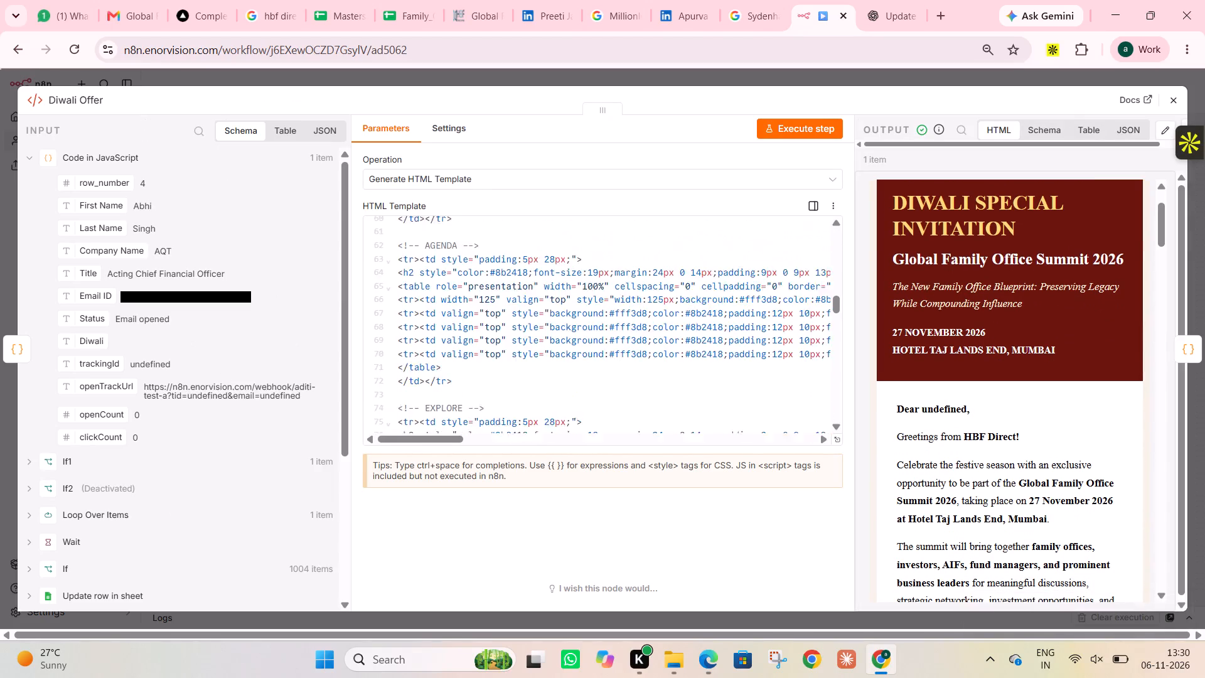
pyautogui.scroll(5, 620, 340)
pyautogui.scroll(-1, 620, 340)
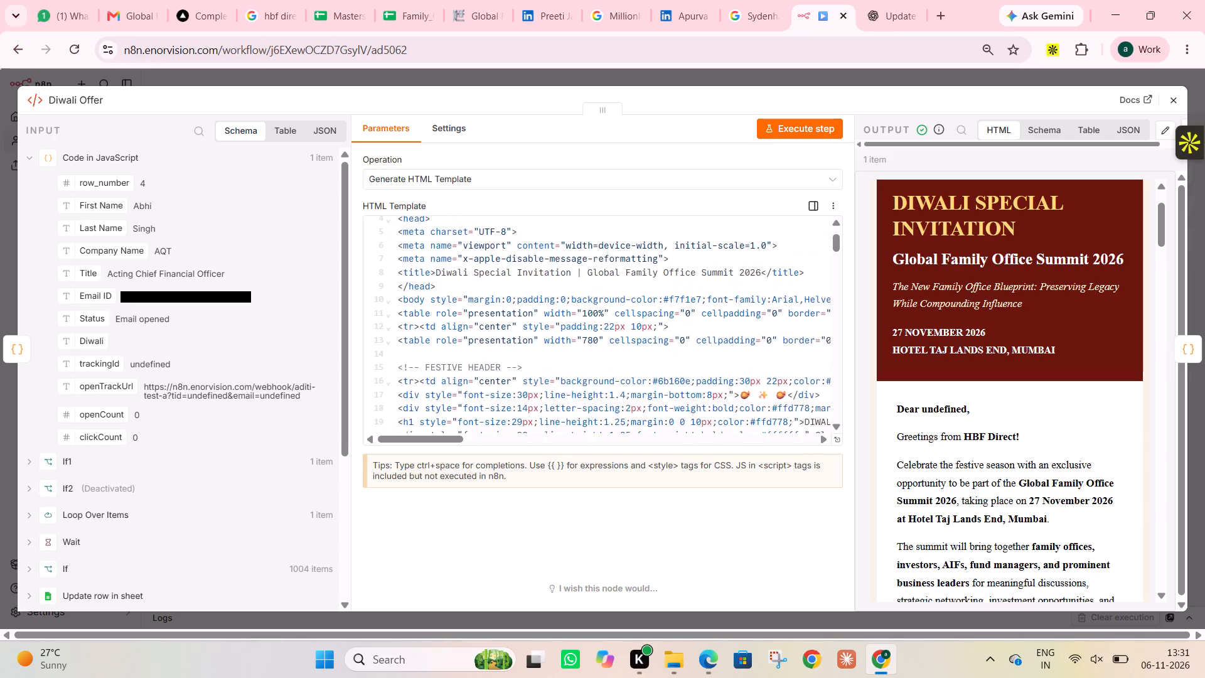
pyautogui.scroll(-4, 620, 340)
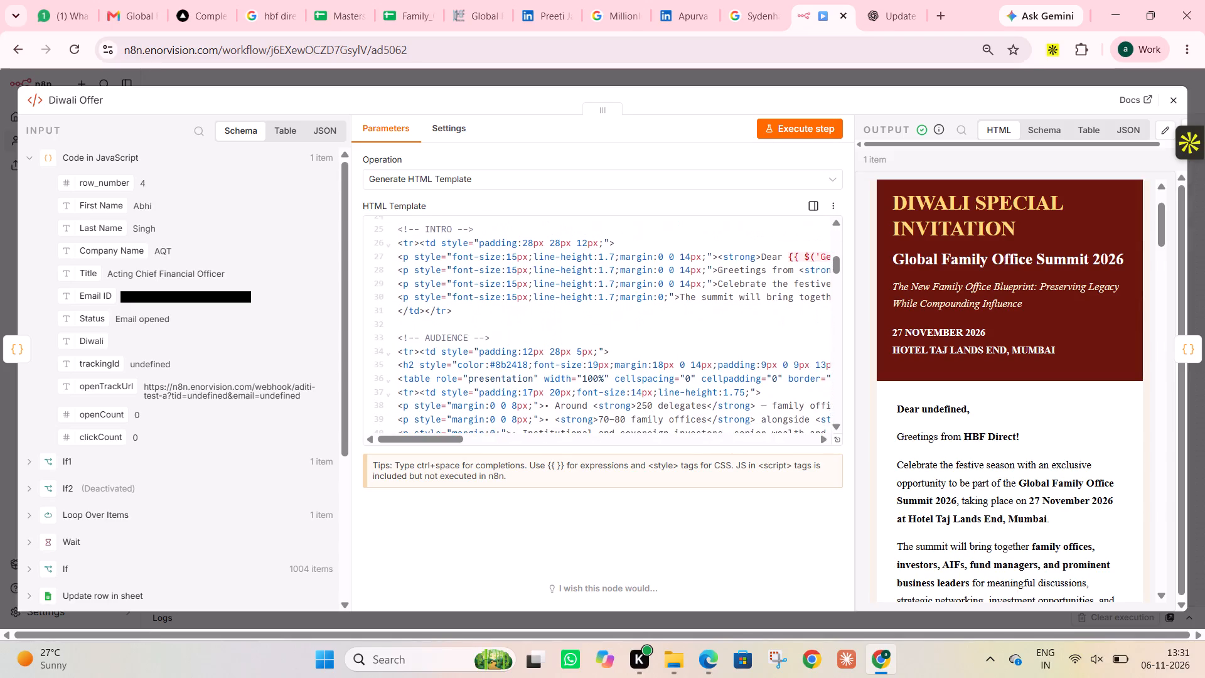
pyautogui.scroll(-1, 620, 340)
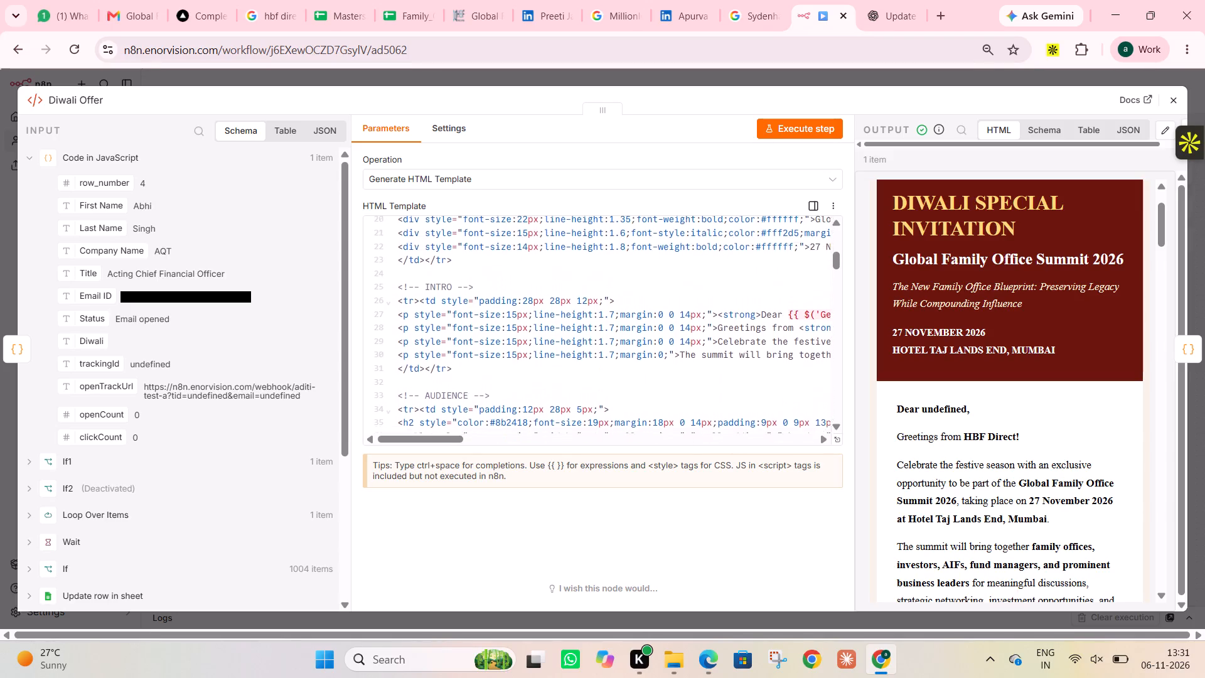
pyautogui.scroll(-1, 620, 340)
pyautogui.scroll(1, 620, 340)
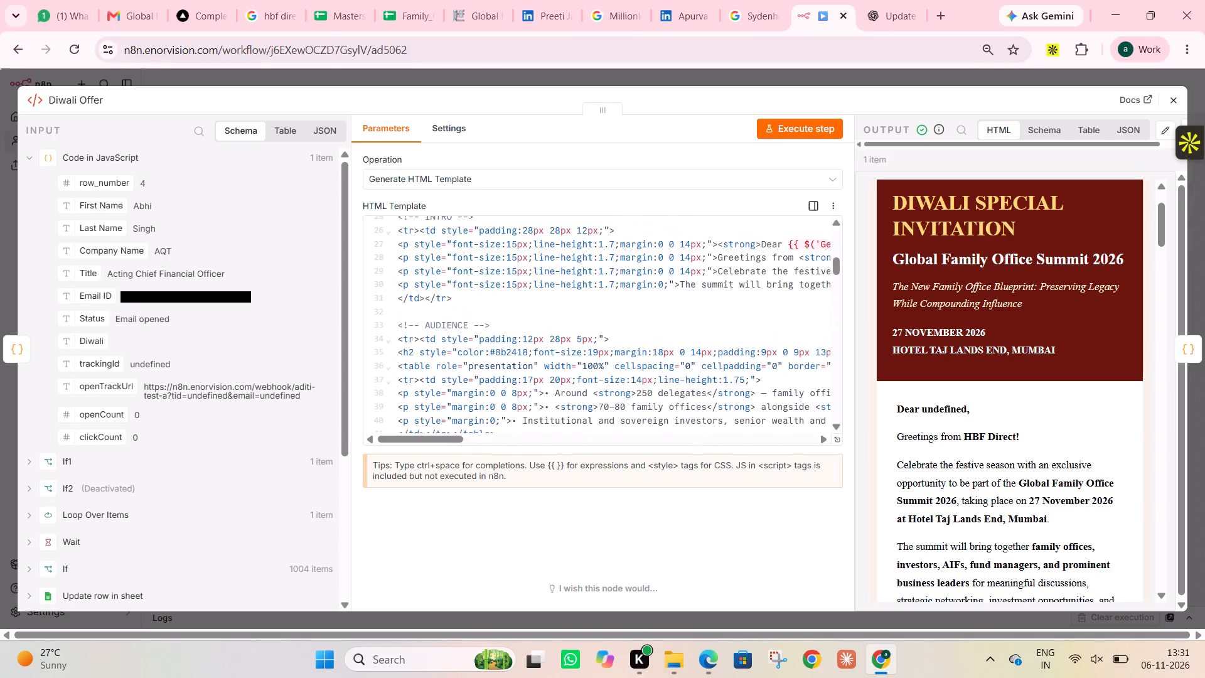
pyautogui.scroll(1, 620, 340)
pyautogui.hscroll(-3, 620, 340)
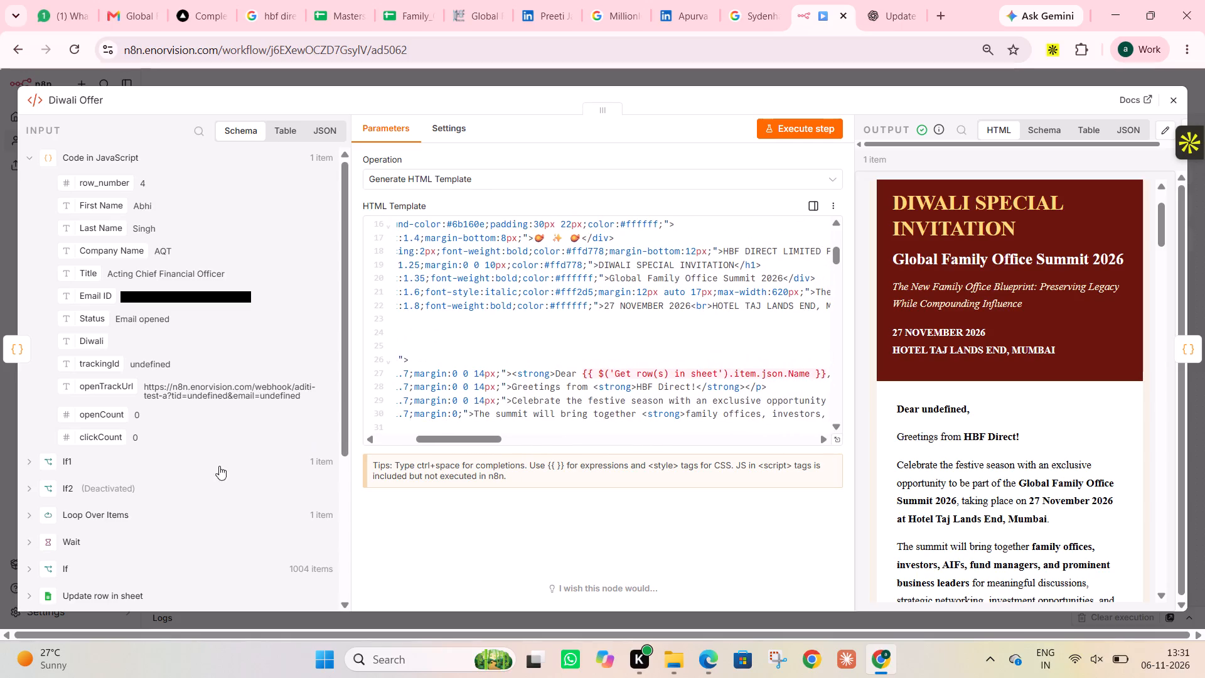
pyautogui.click(75, 590)
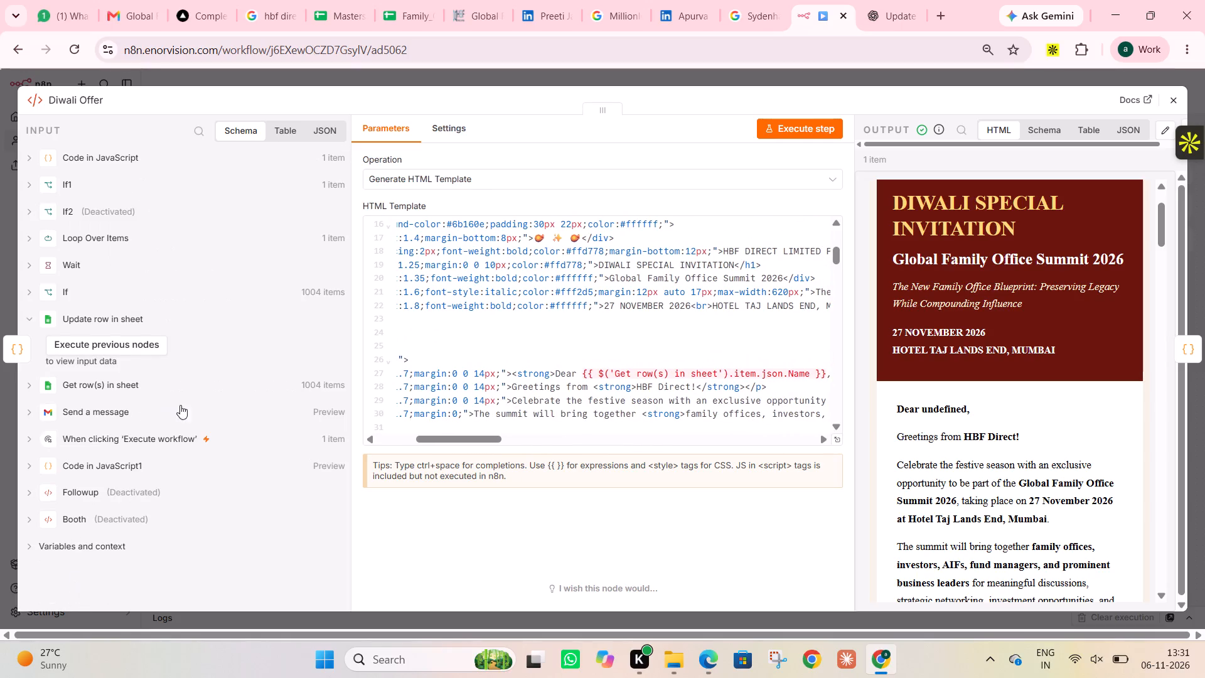
pyautogui.click(105, 384)
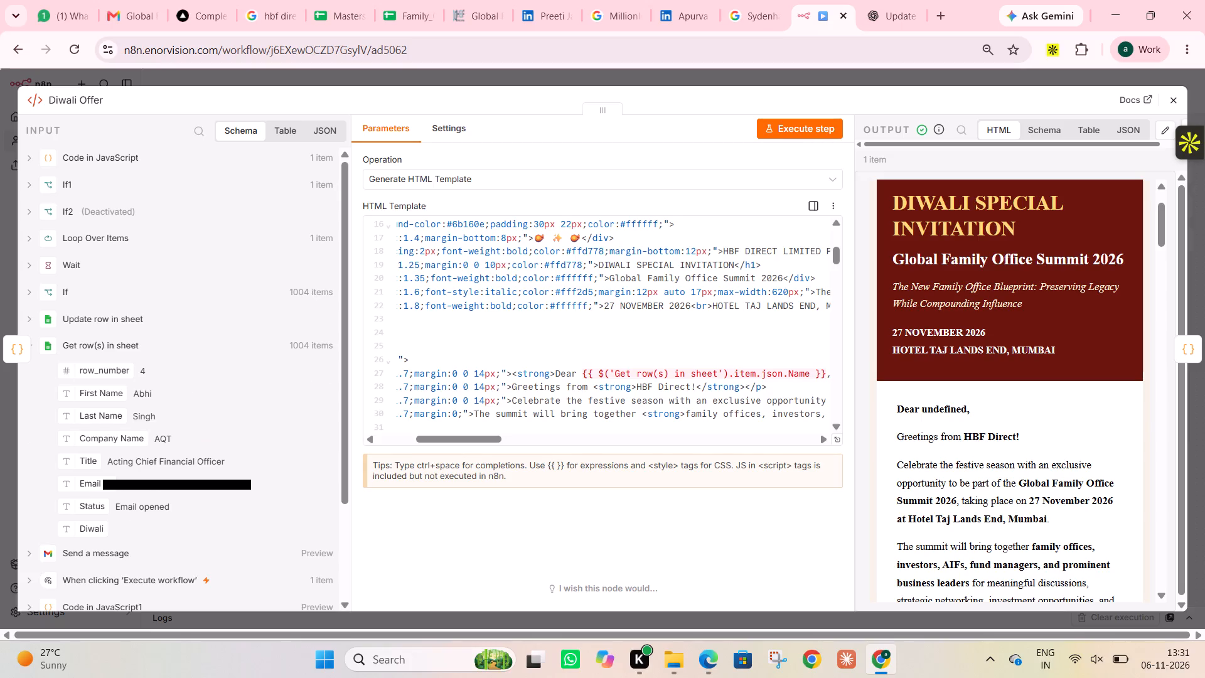
pyautogui.moveTo(582, 372); pyautogui.dragTo(795, 360)
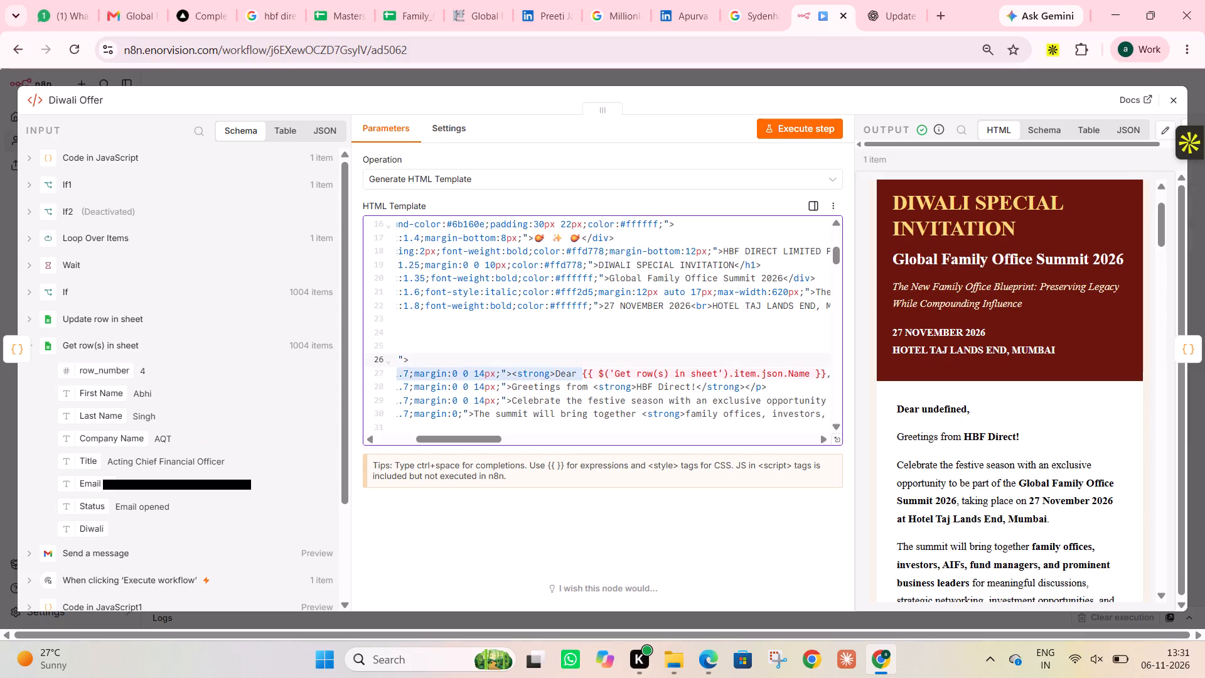
pyautogui.moveTo(795, 360); pyautogui.dragTo(826, 377)
pyautogui.press('BackSpace')
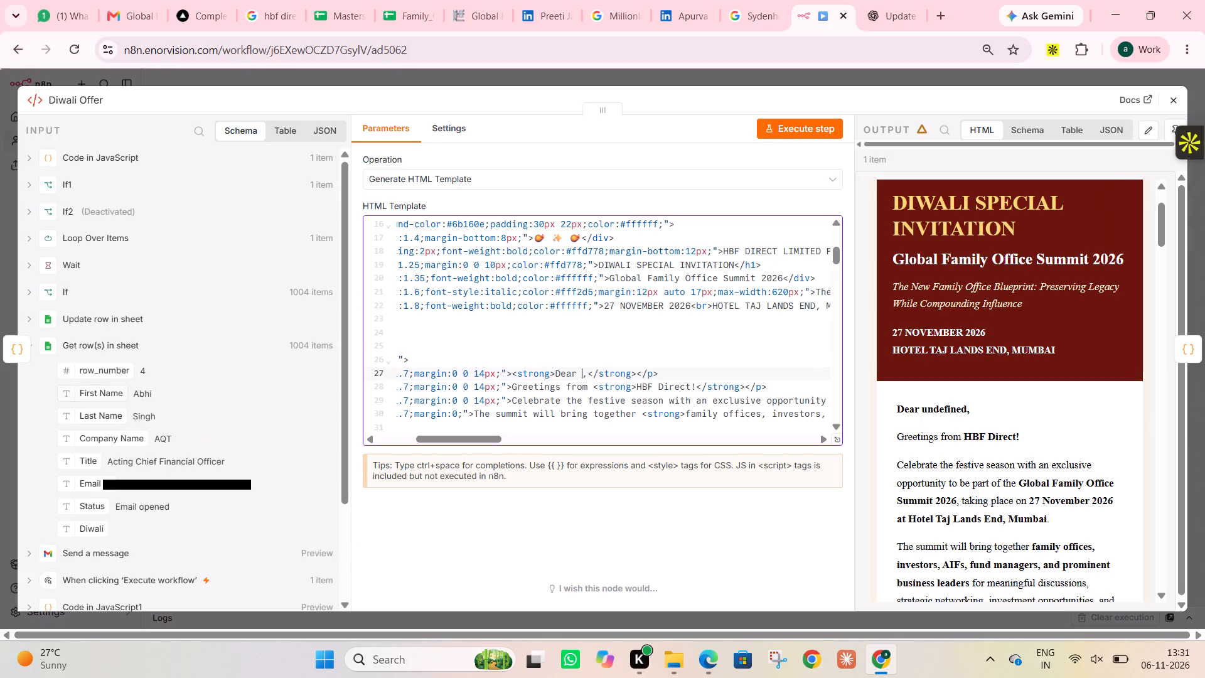
pyautogui.moveTo(95, 398); pyautogui.dragTo(581, 367)
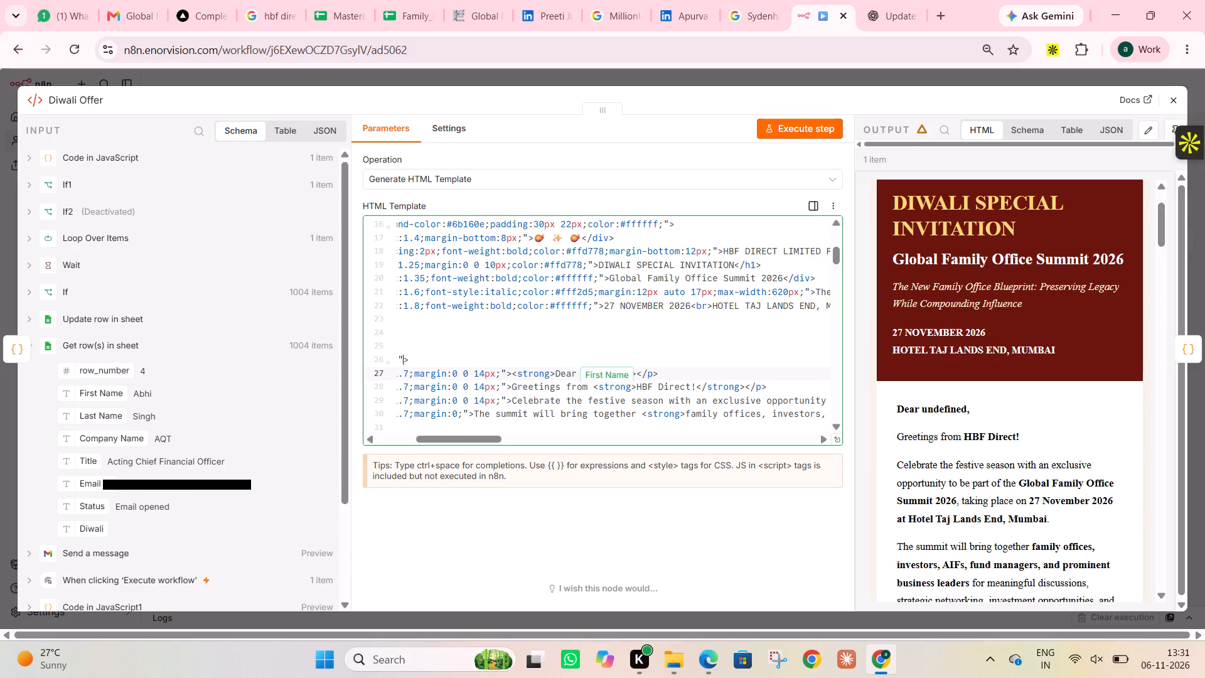
pyautogui.moveTo(581, 367); pyautogui.dragTo(582, 374)
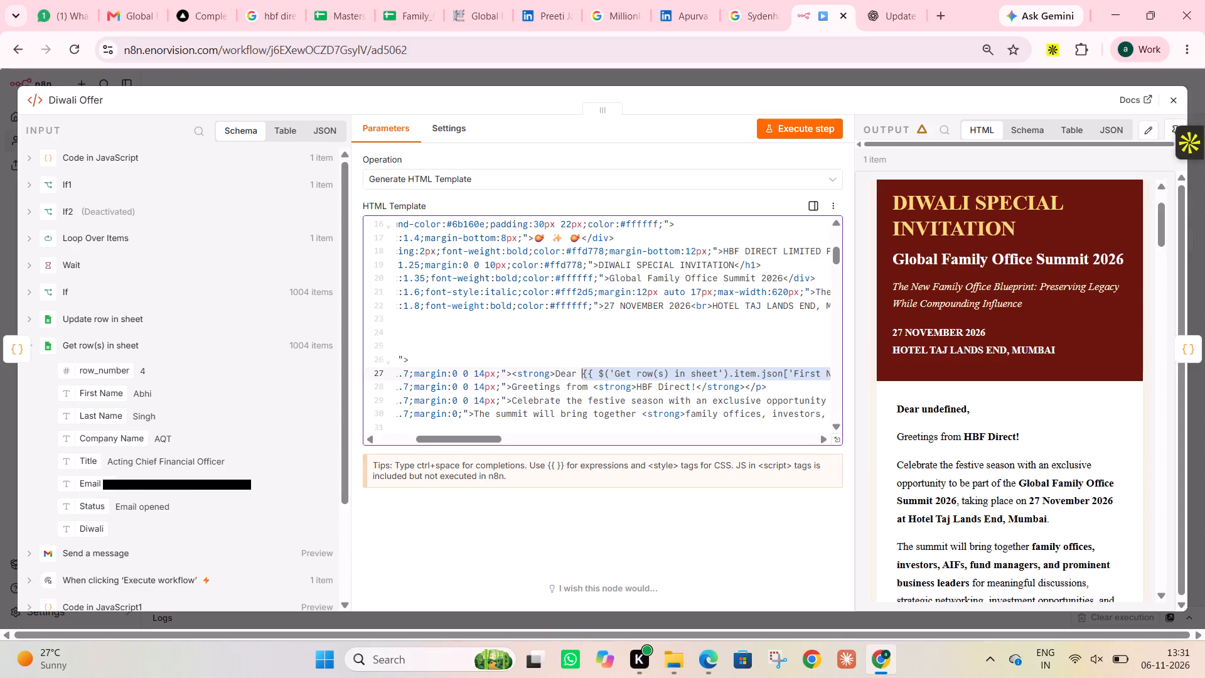
pyautogui.hscroll(-2, 655, 372)
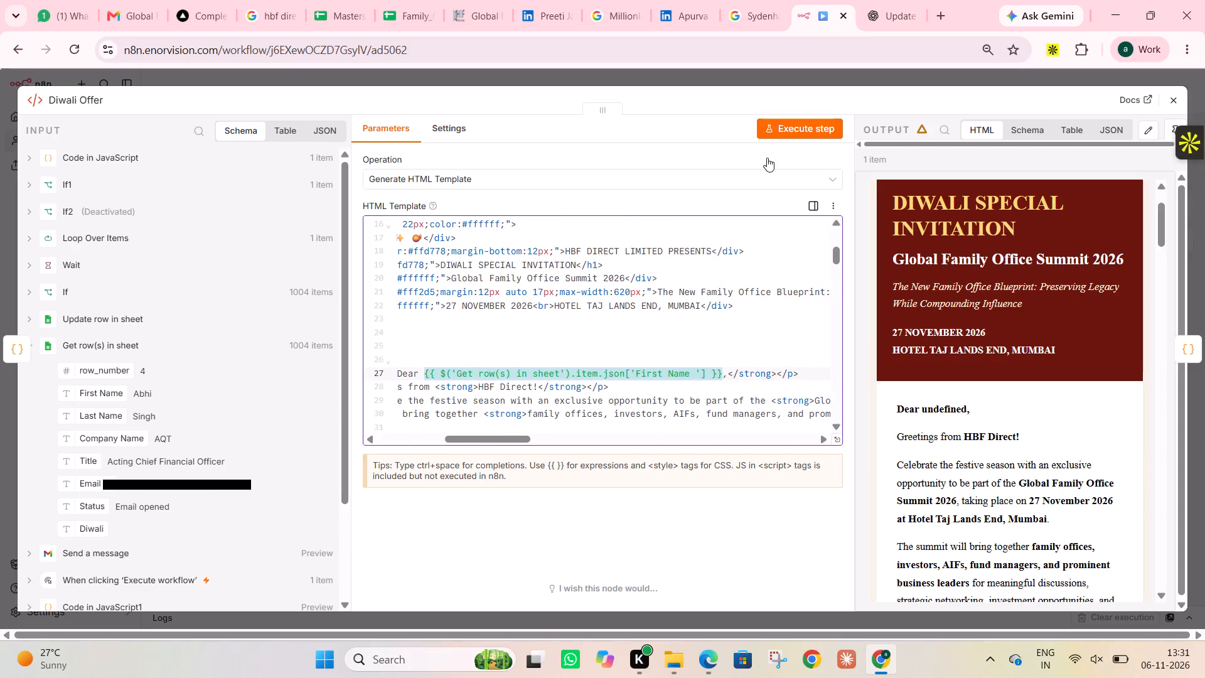
# Execute the Diwali Offer node again, review the generated email through to its footer, and close the node.
pyautogui.click(779, 126)
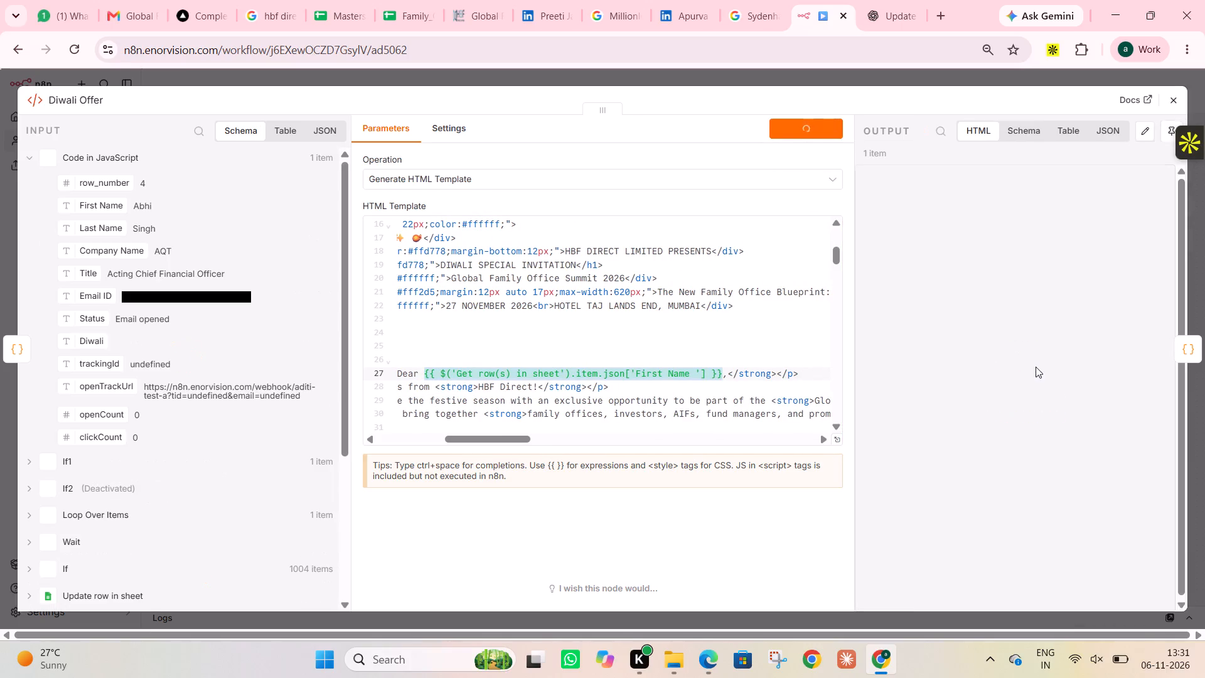
pyautogui.scroll(-8, 1036, 367)
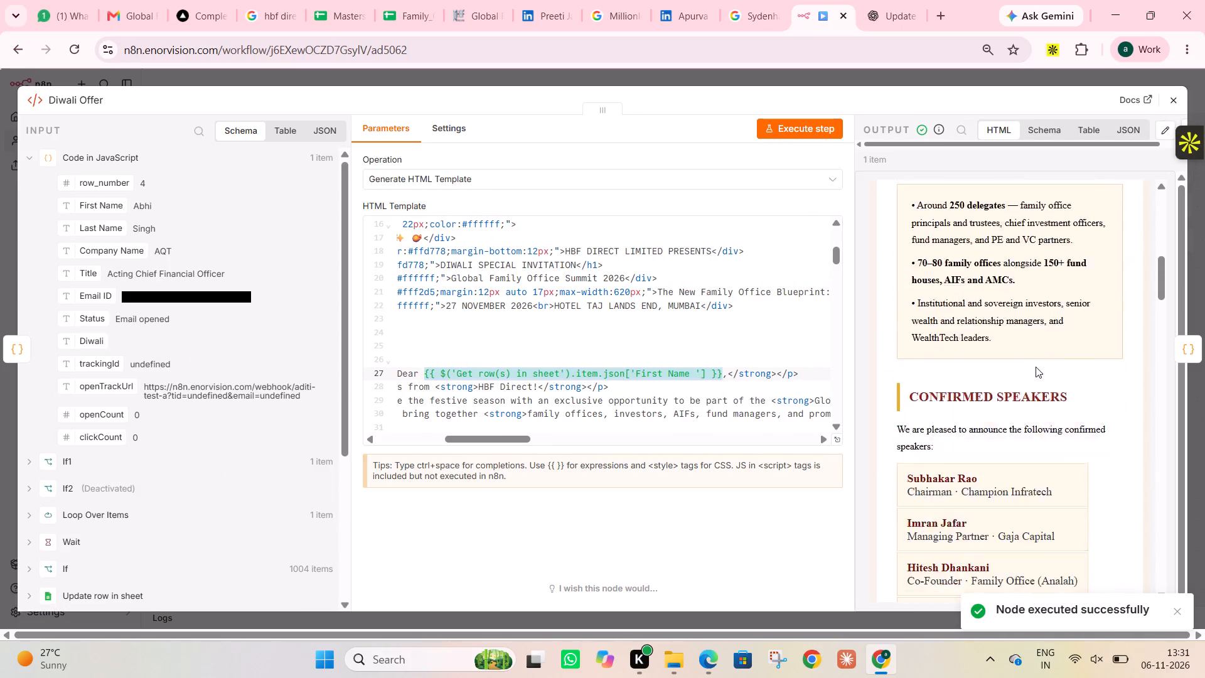
pyautogui.scroll(-6, 1036, 367)
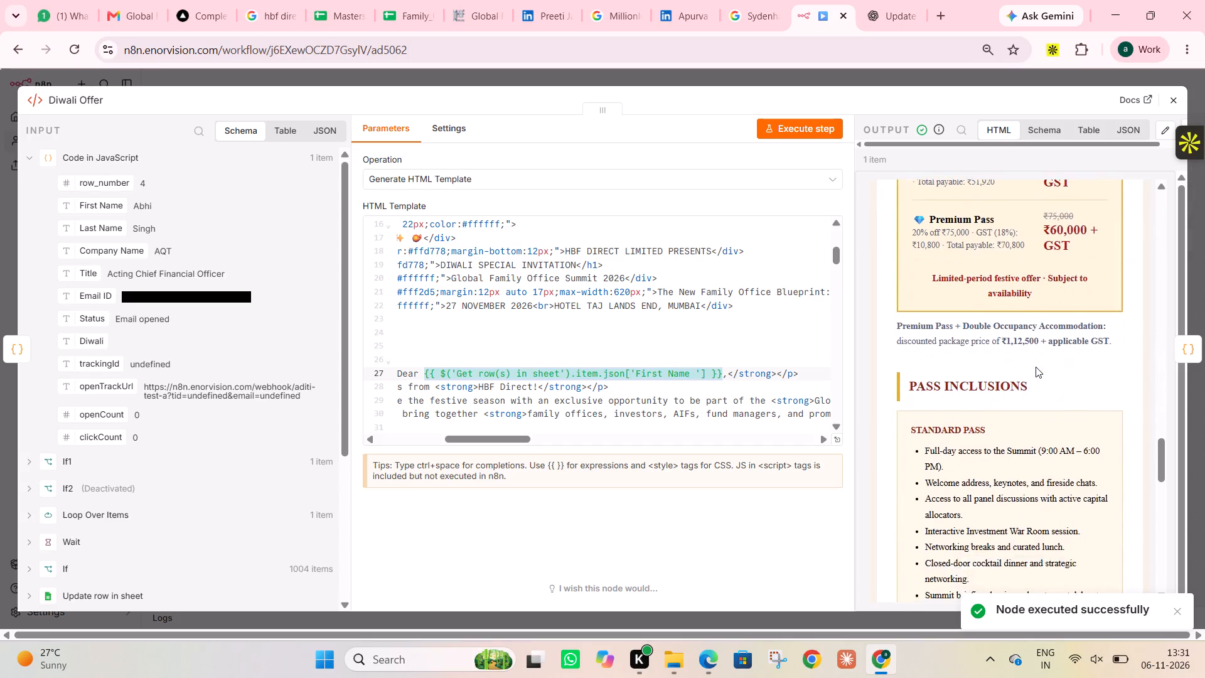
pyautogui.scroll(-2, 1036, 367)
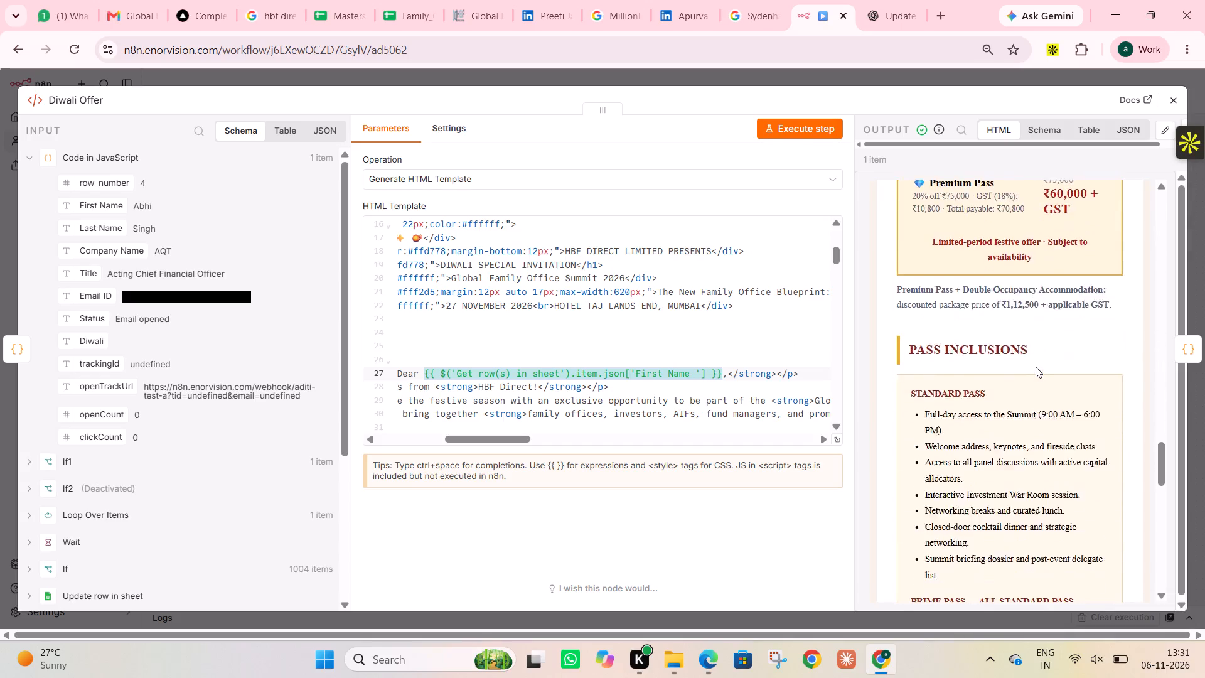
pyautogui.scroll(-2, 1036, 367)
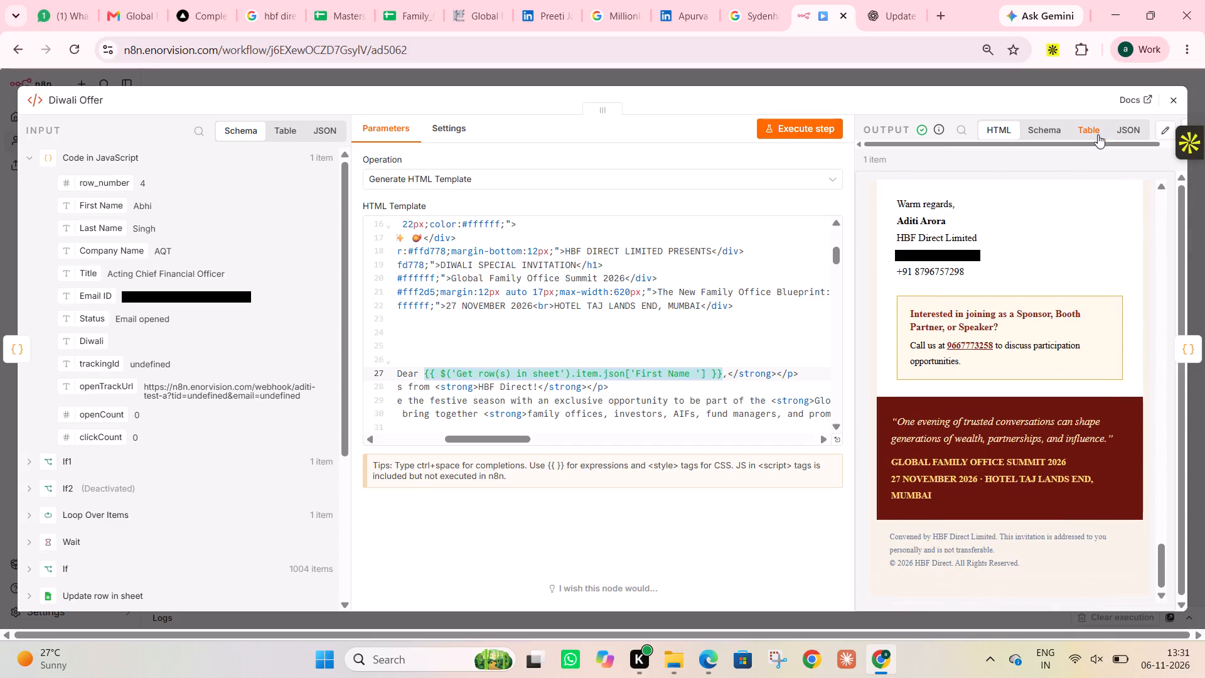
pyautogui.click(1169, 104)
# In the Code in JavaScript node, change the openTrackUrl webhook path to aditi-test-c.
pyautogui.doubleClick(712, 345)
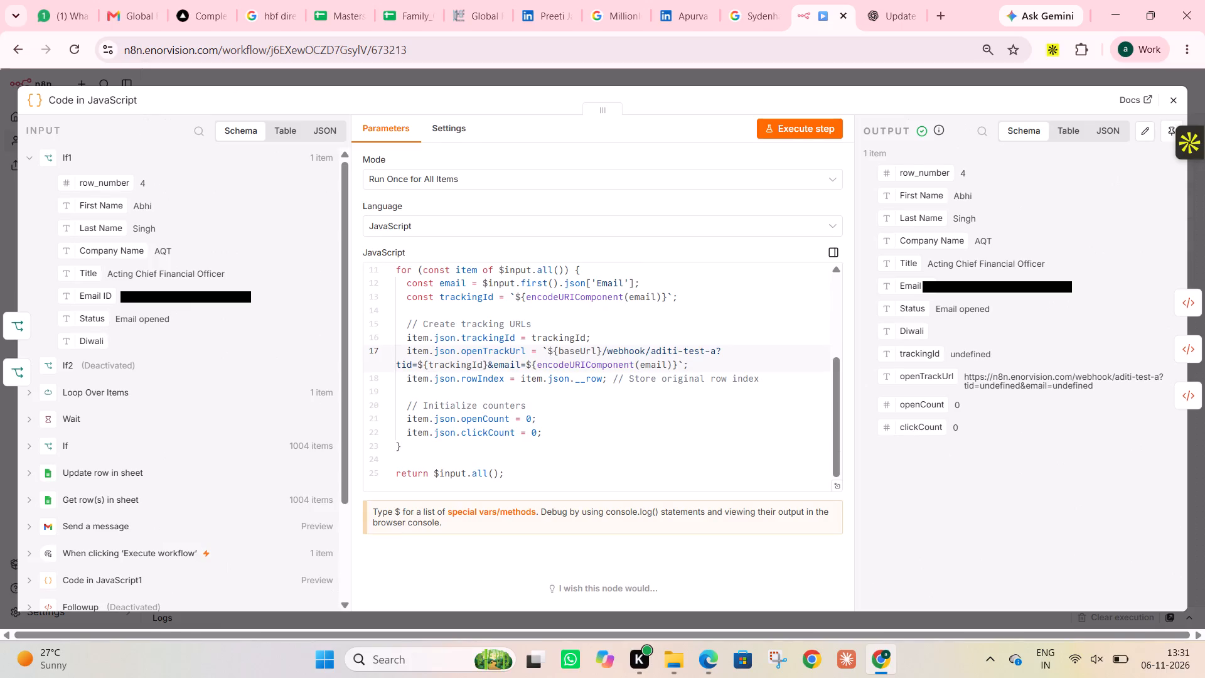
pyautogui.click(713, 351)
pyautogui.click(714, 352)
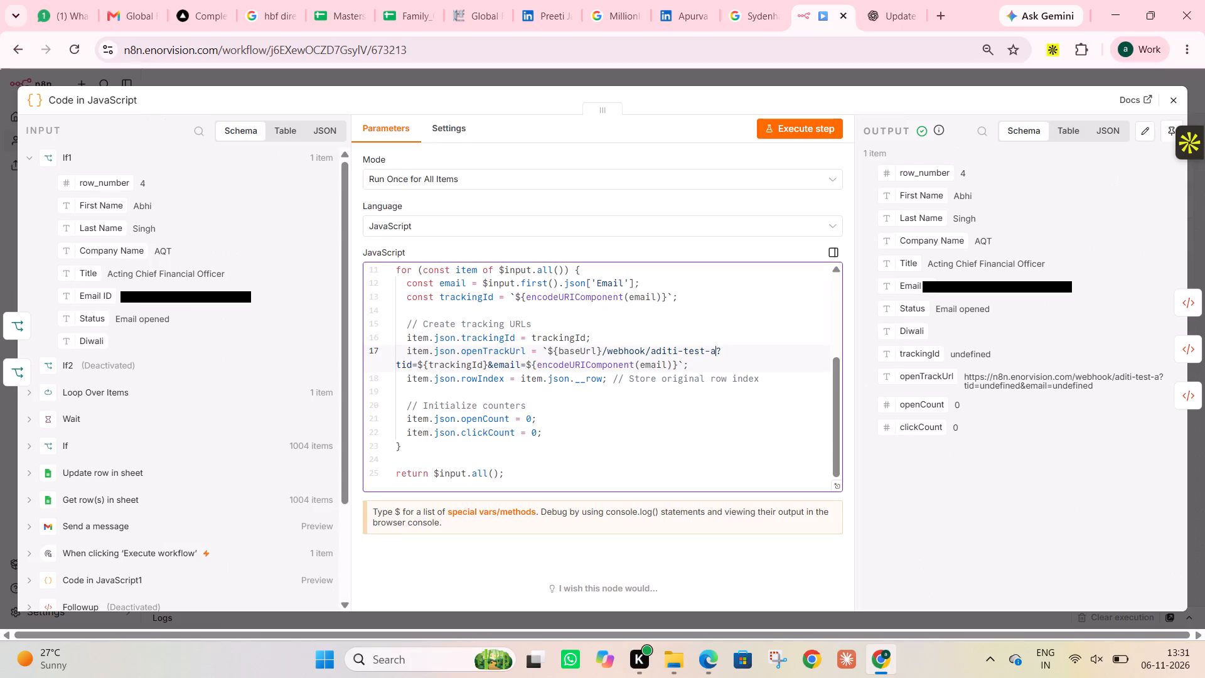
pyautogui.press('BackSpace')
pyautogui.press('c')
pyautogui.click(1176, 110)
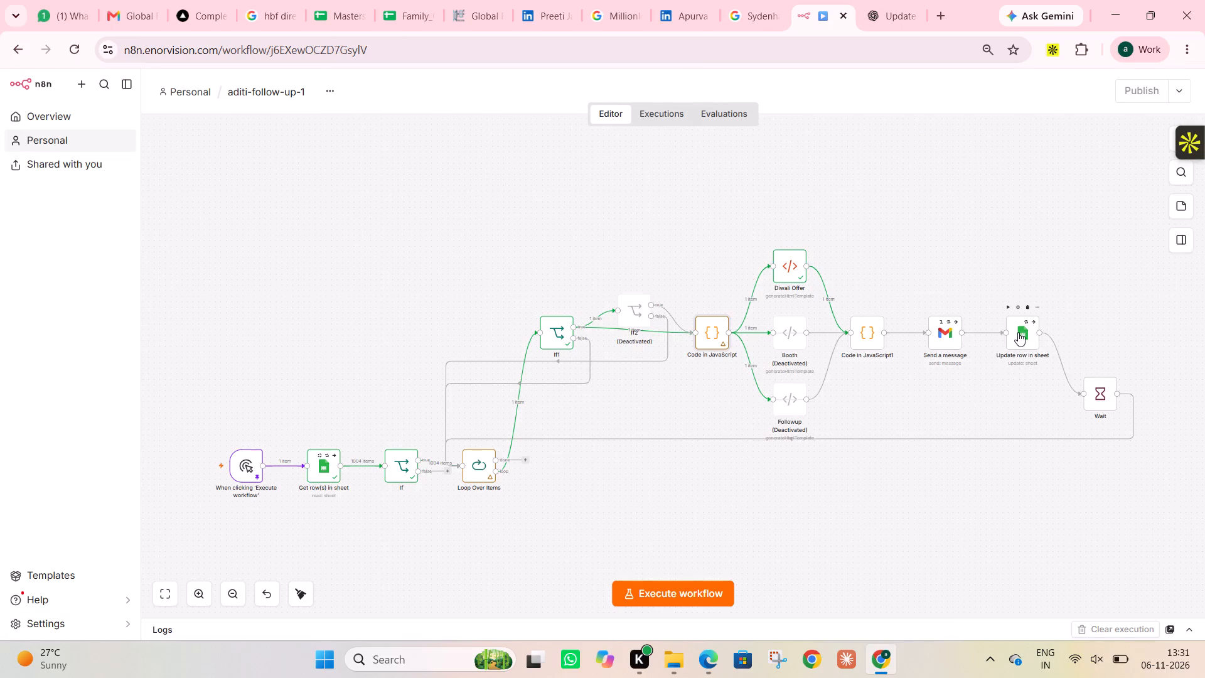
# Point the Update row in sheet node at the C- Suite sheet and match rows on the Email ID column.
pyautogui.doubleClick(1018, 332)
pyautogui.click(597, 368)
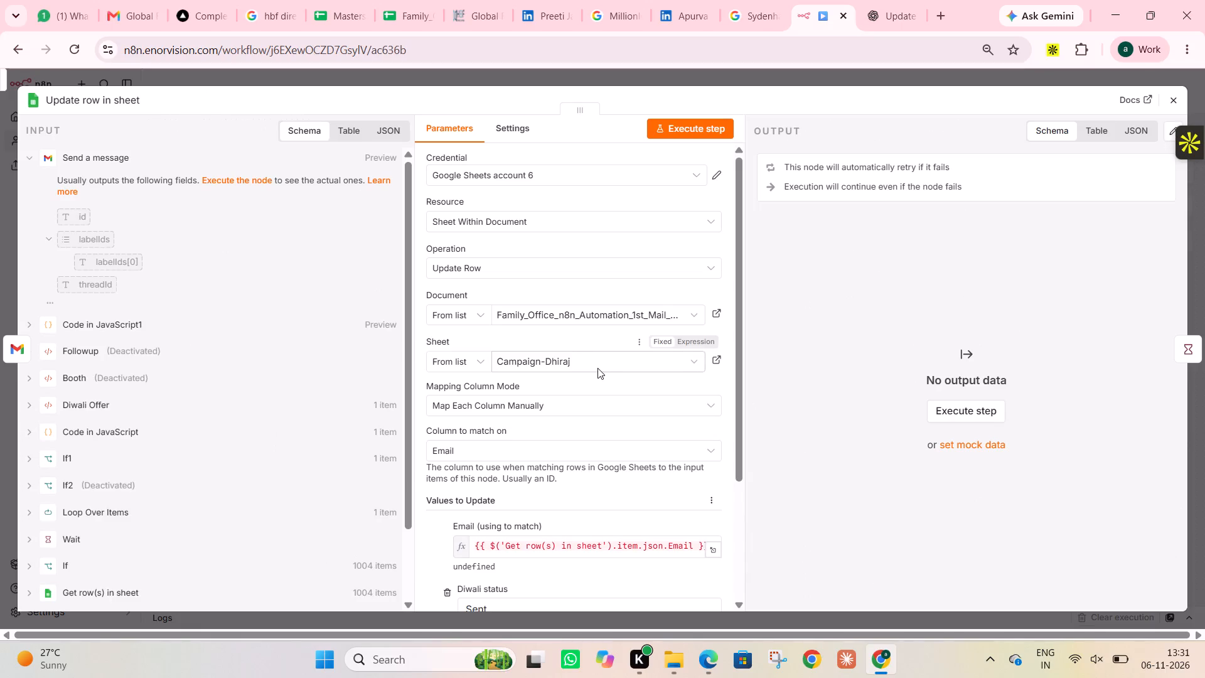
pyautogui.click(517, 412)
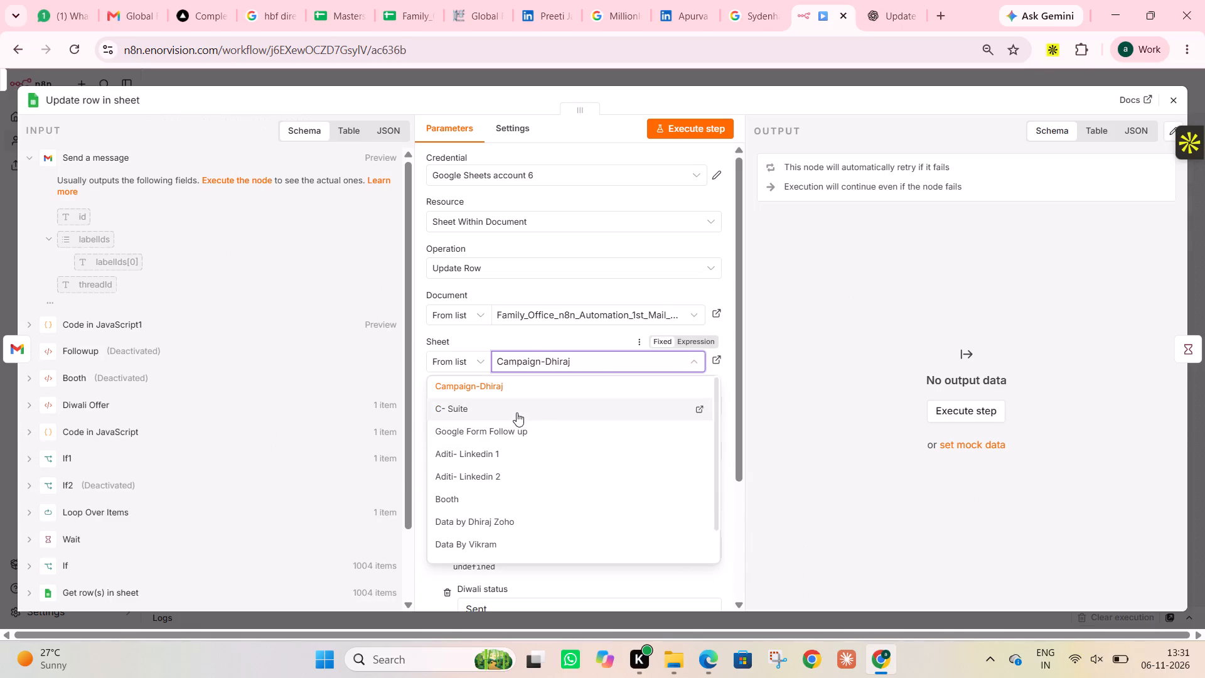
pyautogui.scroll(-1, 516, 460)
pyautogui.click(509, 404)
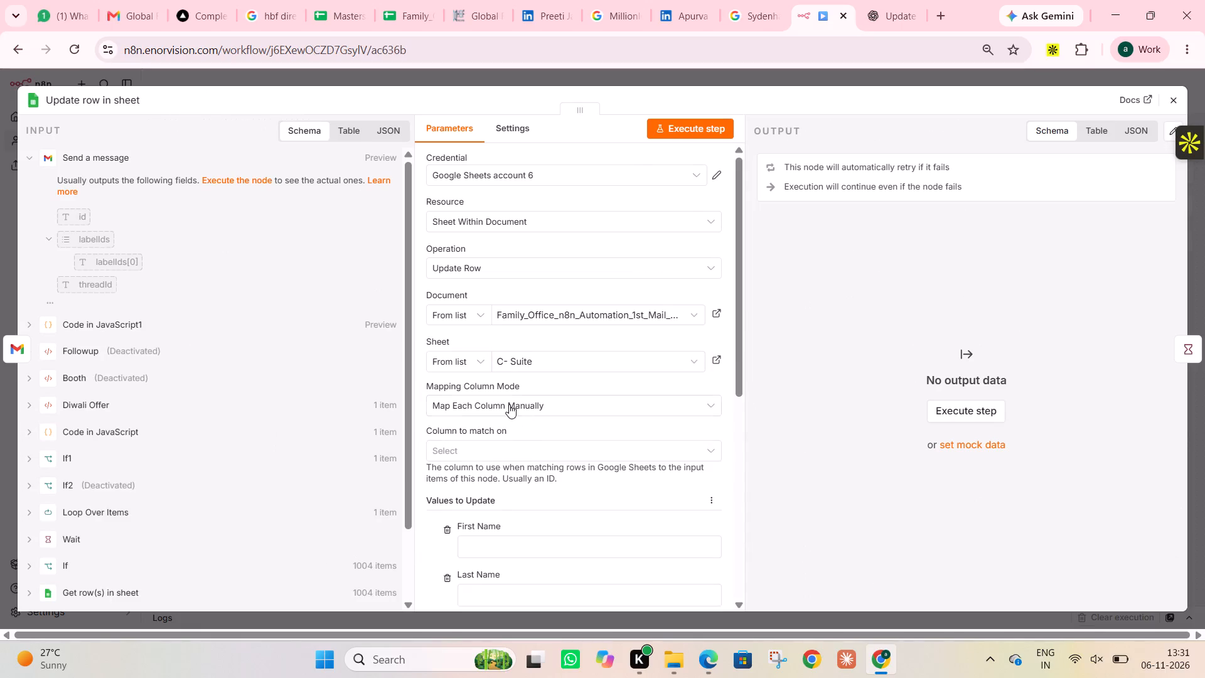
pyautogui.click(518, 563)
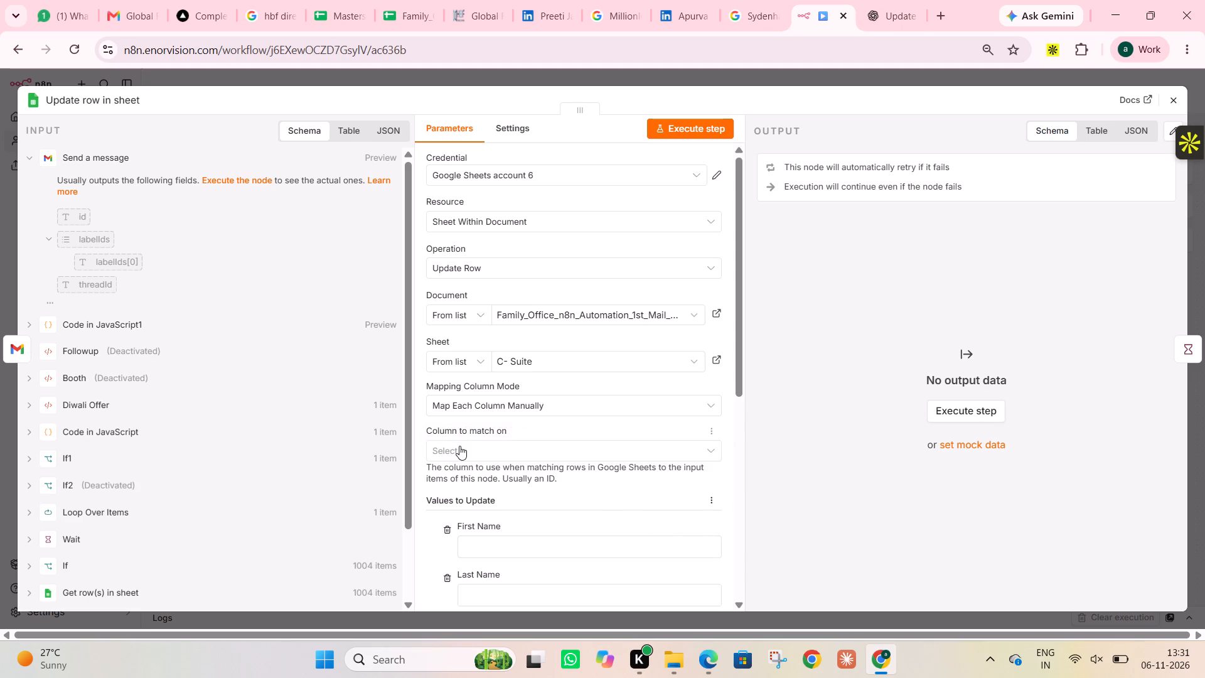
pyautogui.click(459, 446)
pyautogui.click(462, 348)
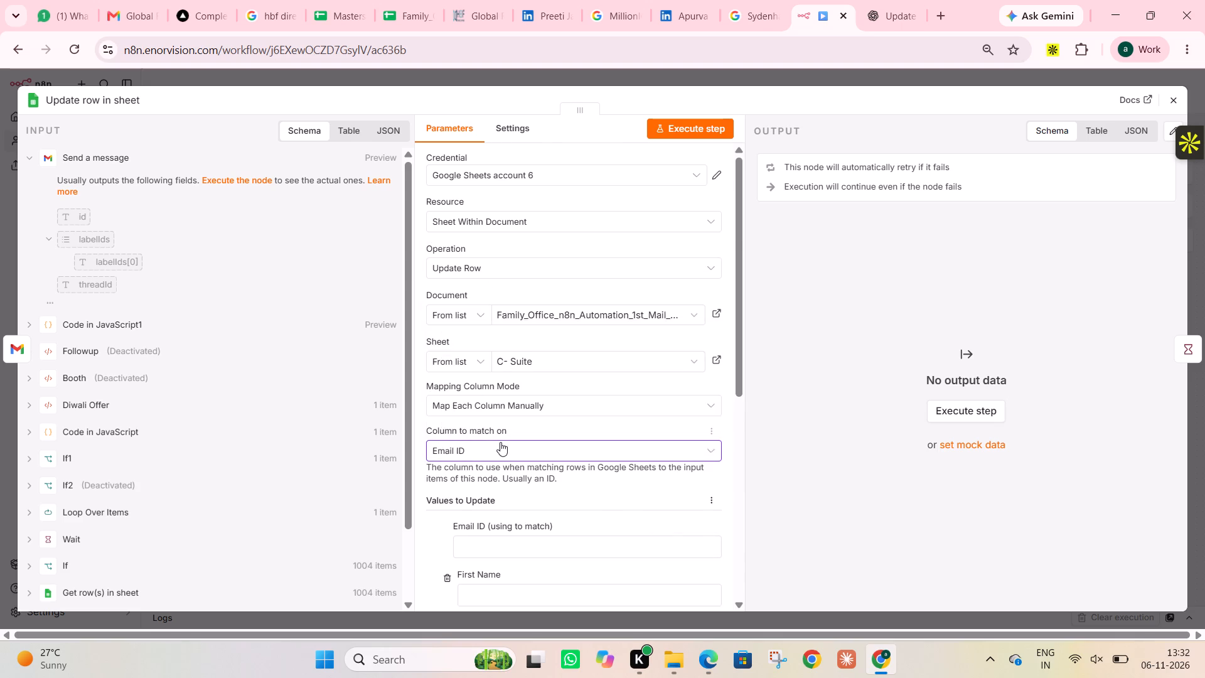
# Map the Email ID match value in Update row in sheet to the Email ID field from Get row(s) in sheet.
pyautogui.scroll(-3, 500, 442)
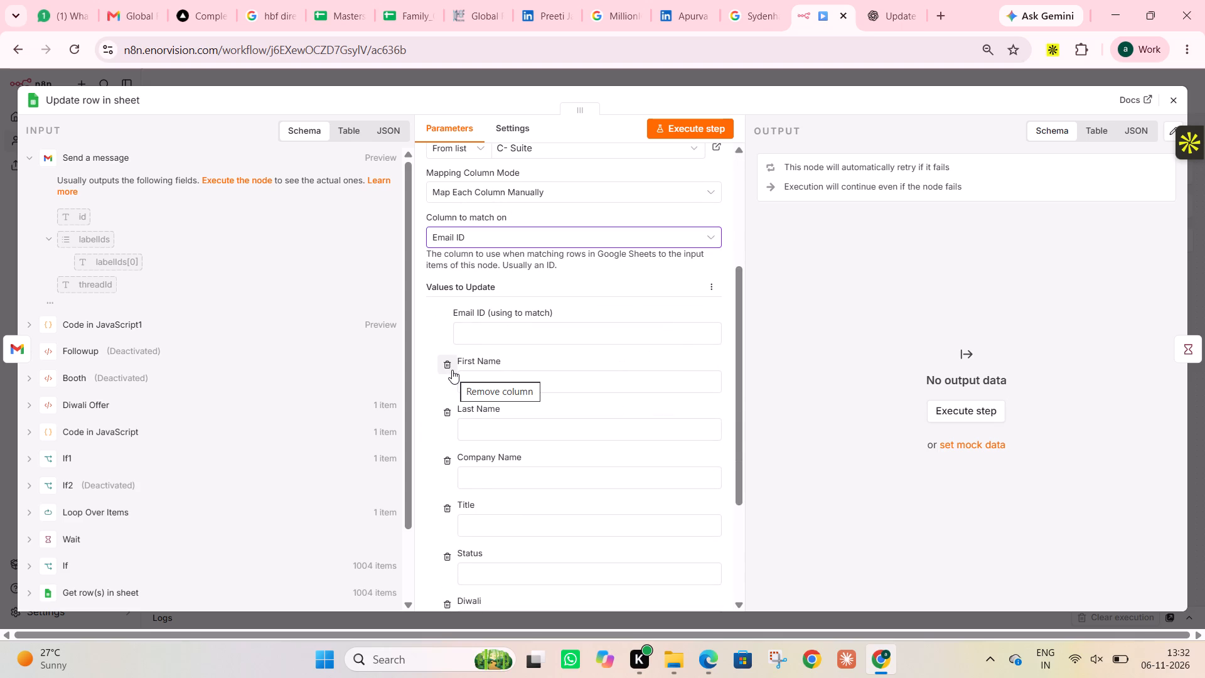
pyautogui.scroll(-1, 106, 470)
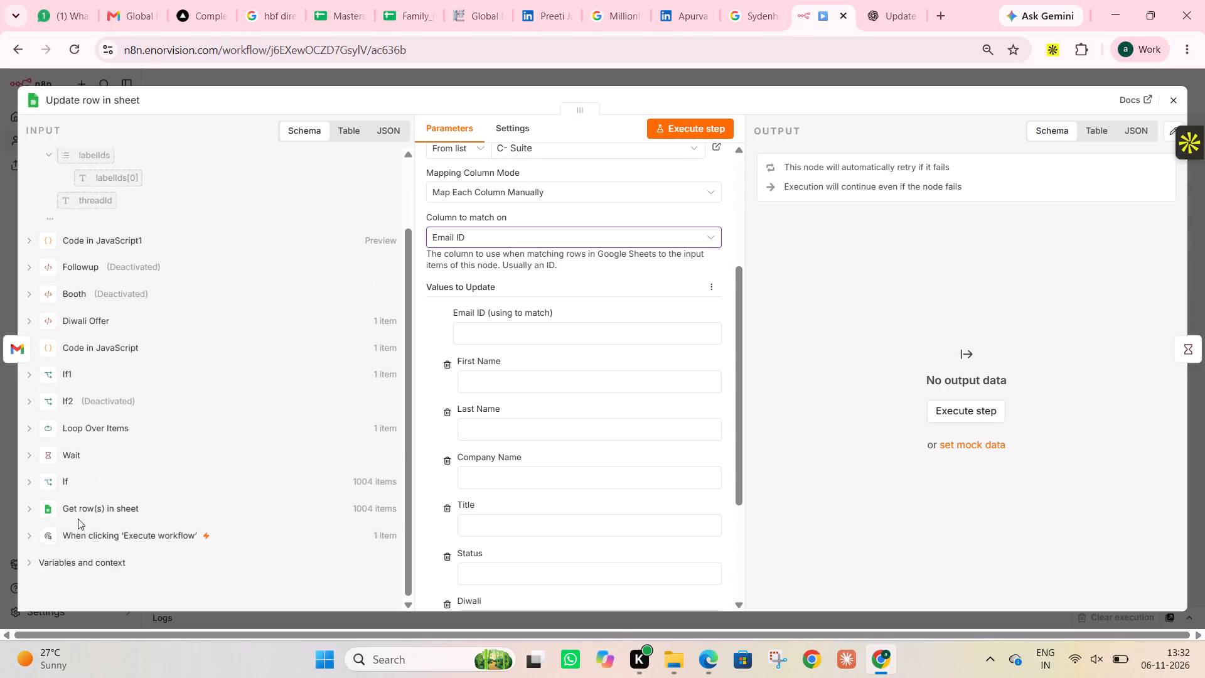
pyautogui.moveTo(78, 519); pyautogui.dragTo(70, 500)
pyautogui.click(70, 500)
pyautogui.scroll(-1, 105, 541)
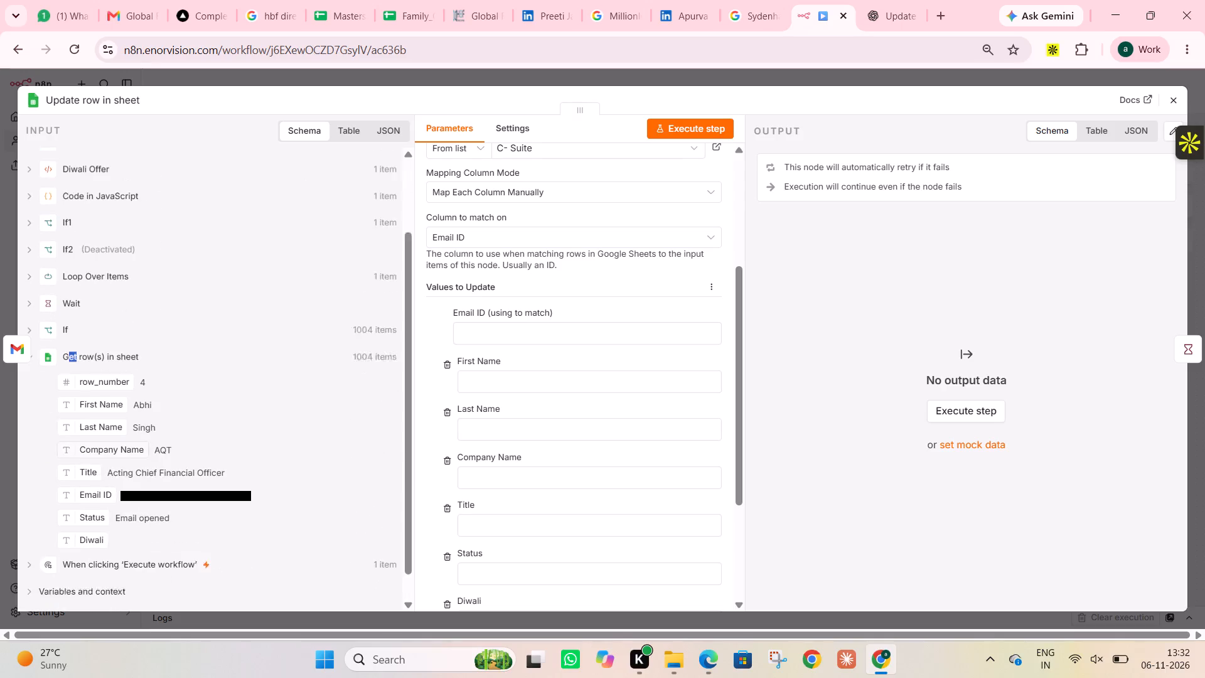
pyautogui.scroll(-1, 105, 541)
pyautogui.moveTo(87, 483); pyautogui.dragTo(508, 320)
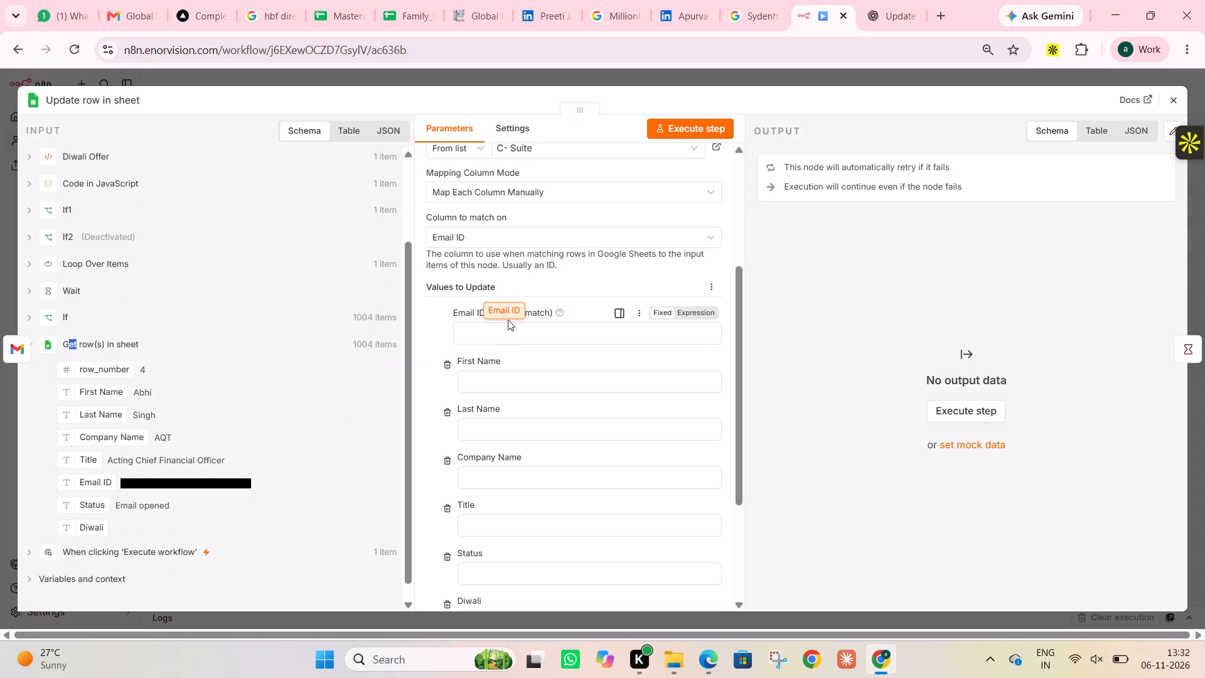
pyautogui.moveTo(508, 320); pyautogui.dragTo(508, 326)
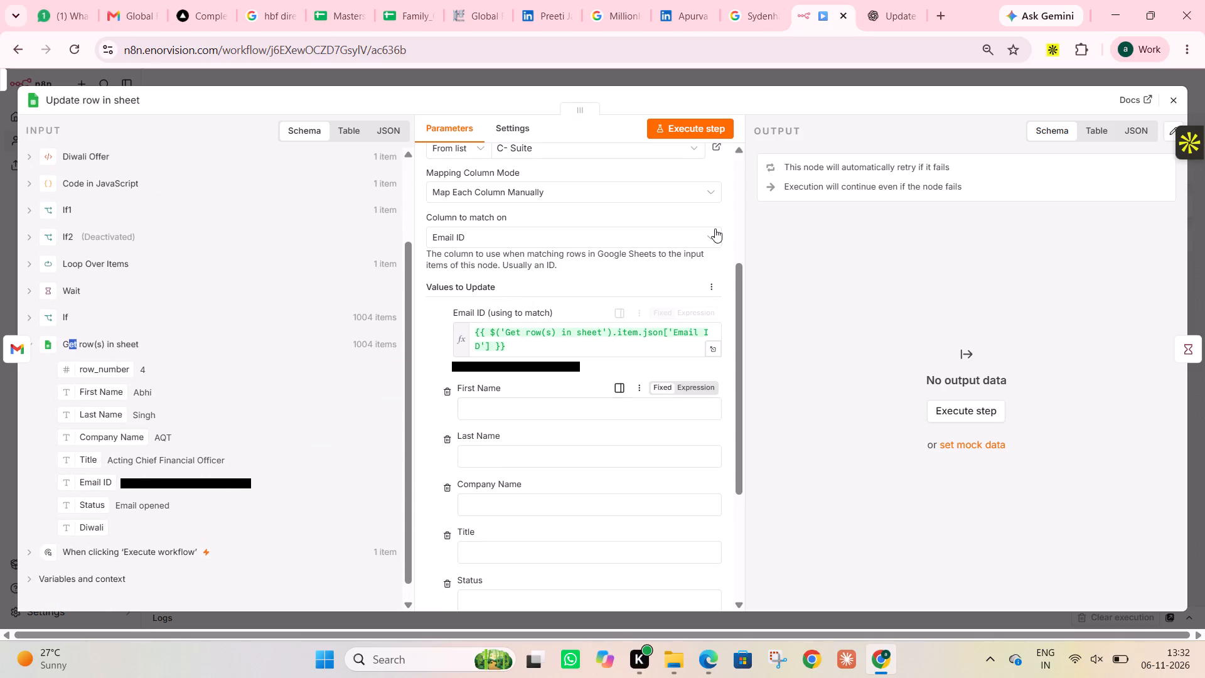
# In the Family_Office_n8n_Automation_1st_Mail_sheet_CLEANED spreadsheet, rename the Email ID header on the C- Suite sheet to Email.
pyautogui.scroll(1, 716, 227)
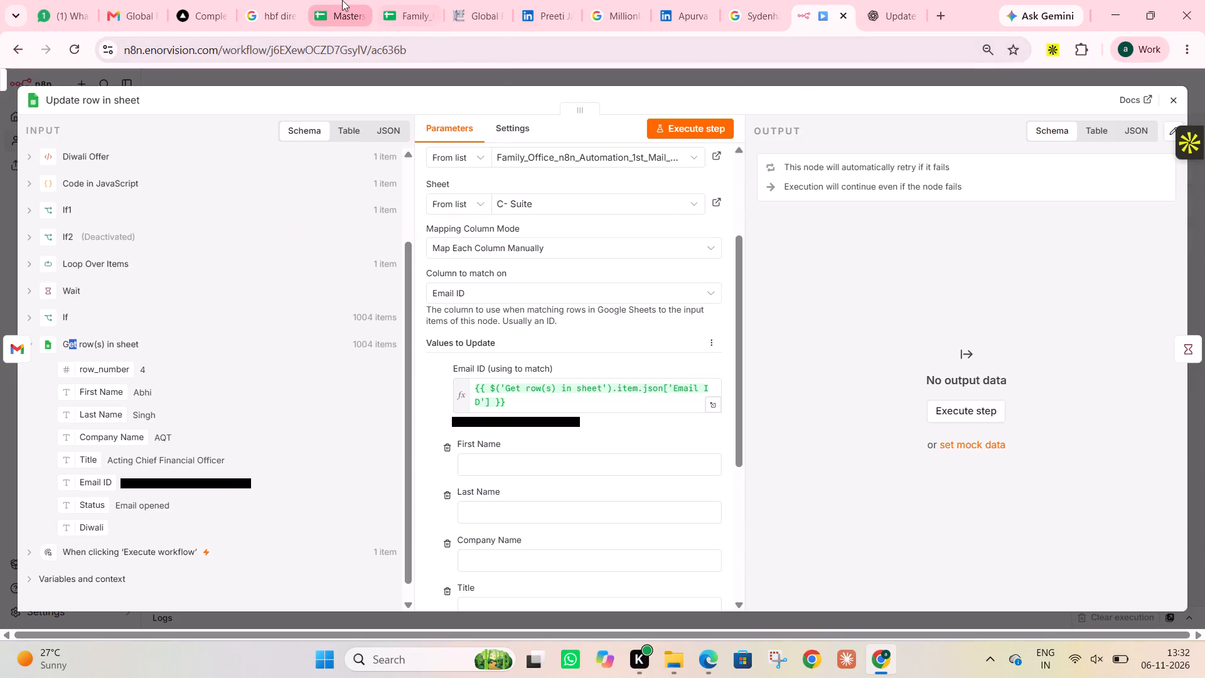
pyautogui.click(391, 0)
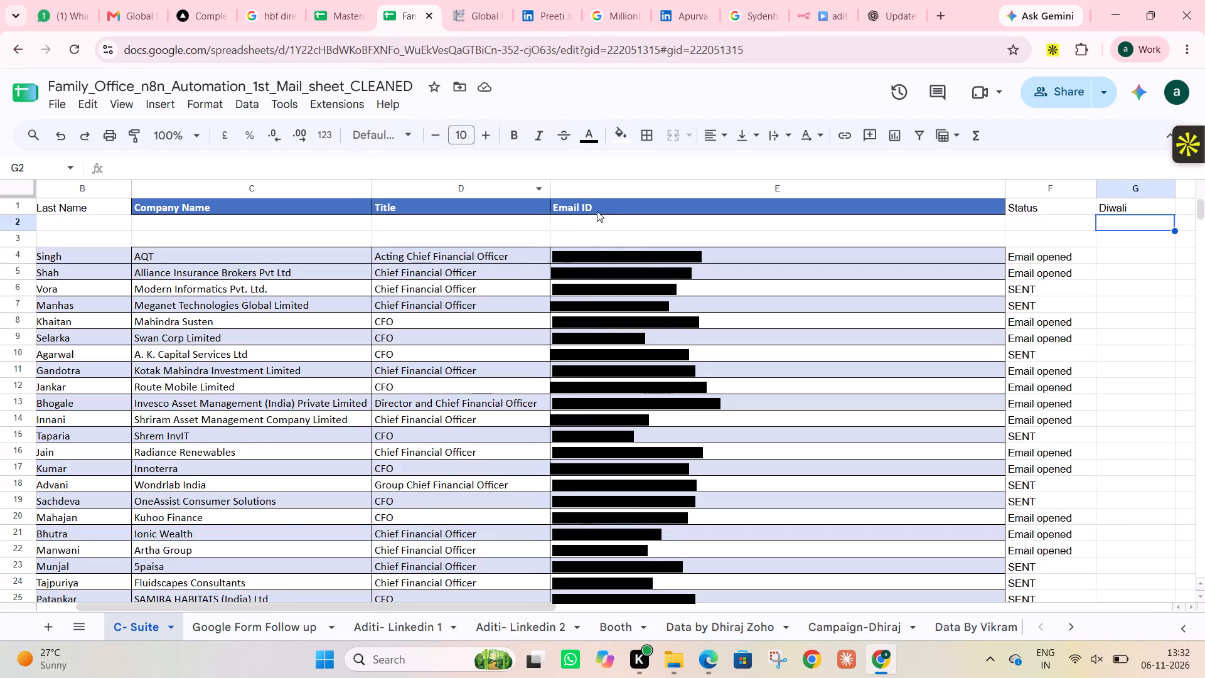
pyautogui.doubleClick(606, 207)
pyautogui.press('BackSpace')
pyautogui.press('BackSpace')
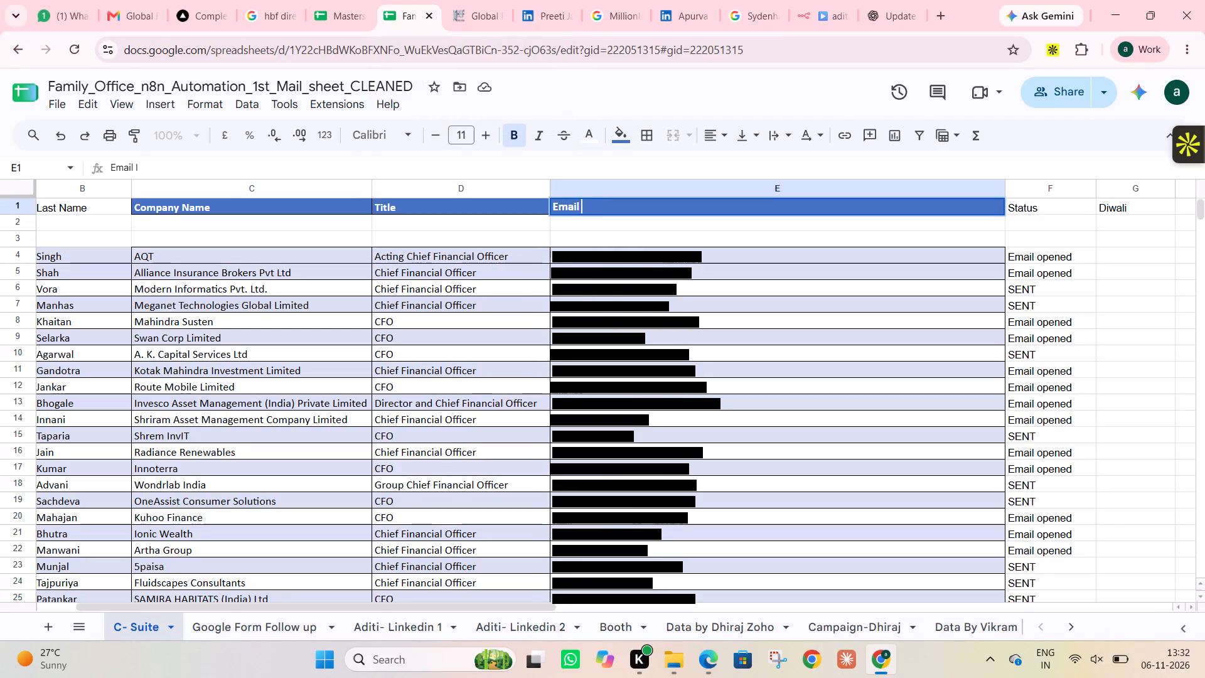
pyautogui.press('BackSpace')
pyautogui.press('Return')
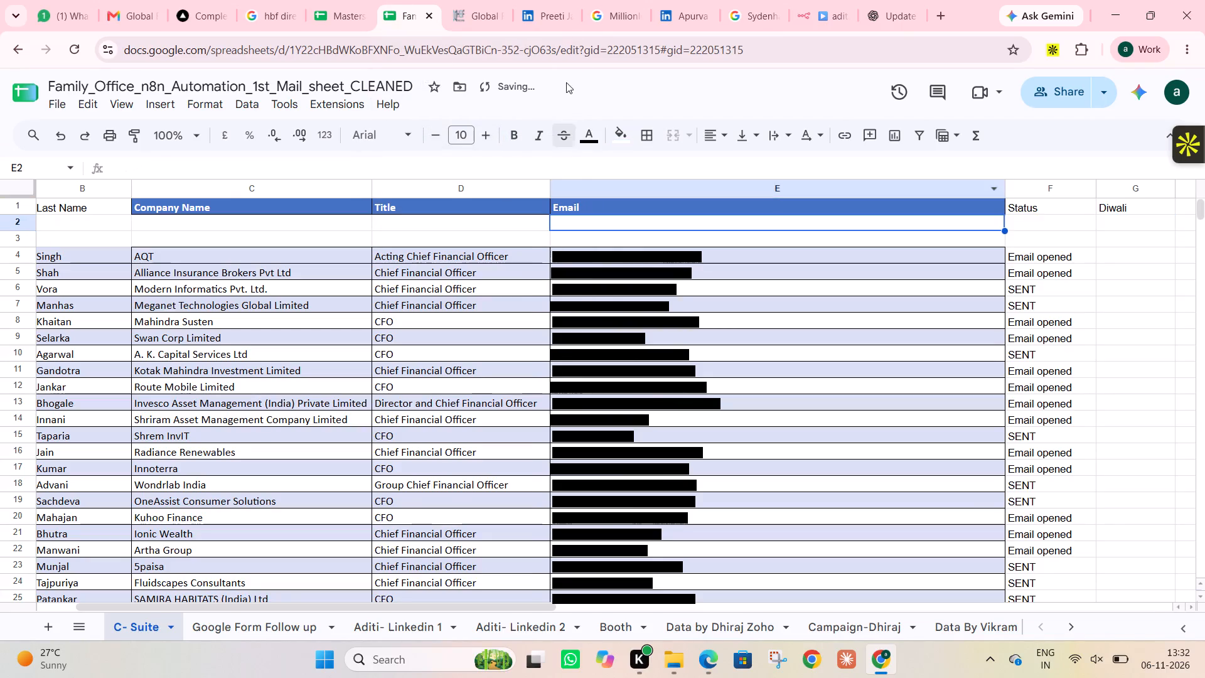
# Return to the n8n workflow, close the Update row in sheet node, and execute Get row(s) in sheet again.
pyautogui.click(820, 0)
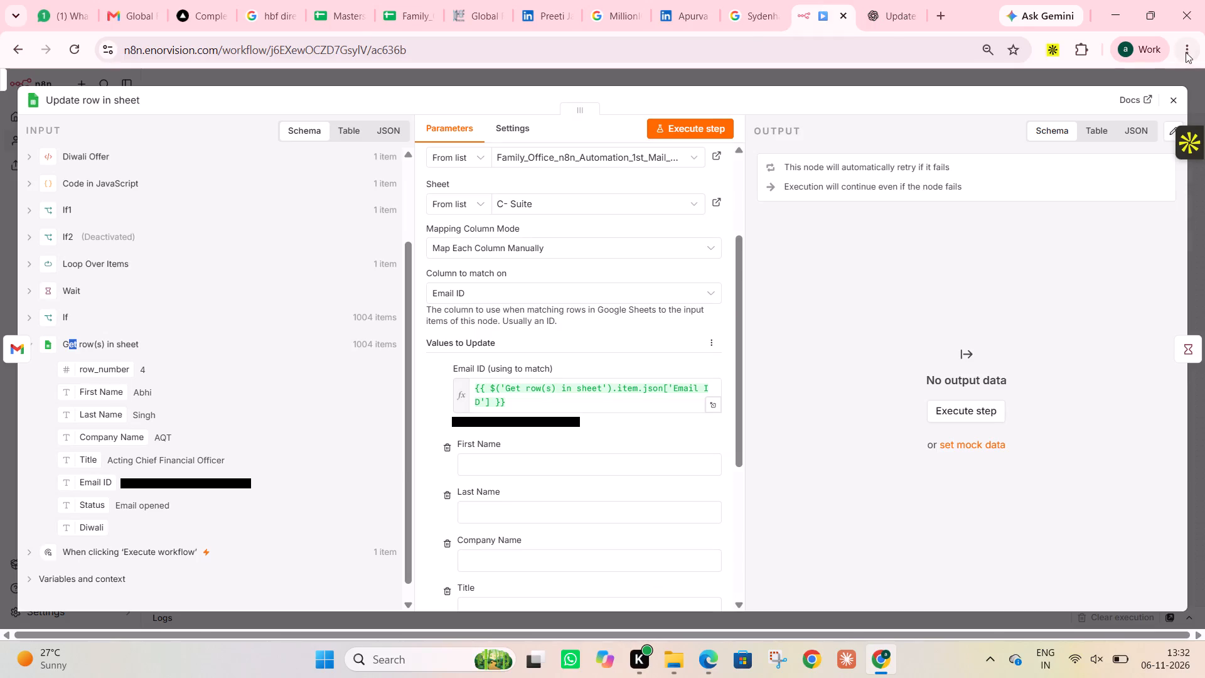
pyautogui.click(1179, 98)
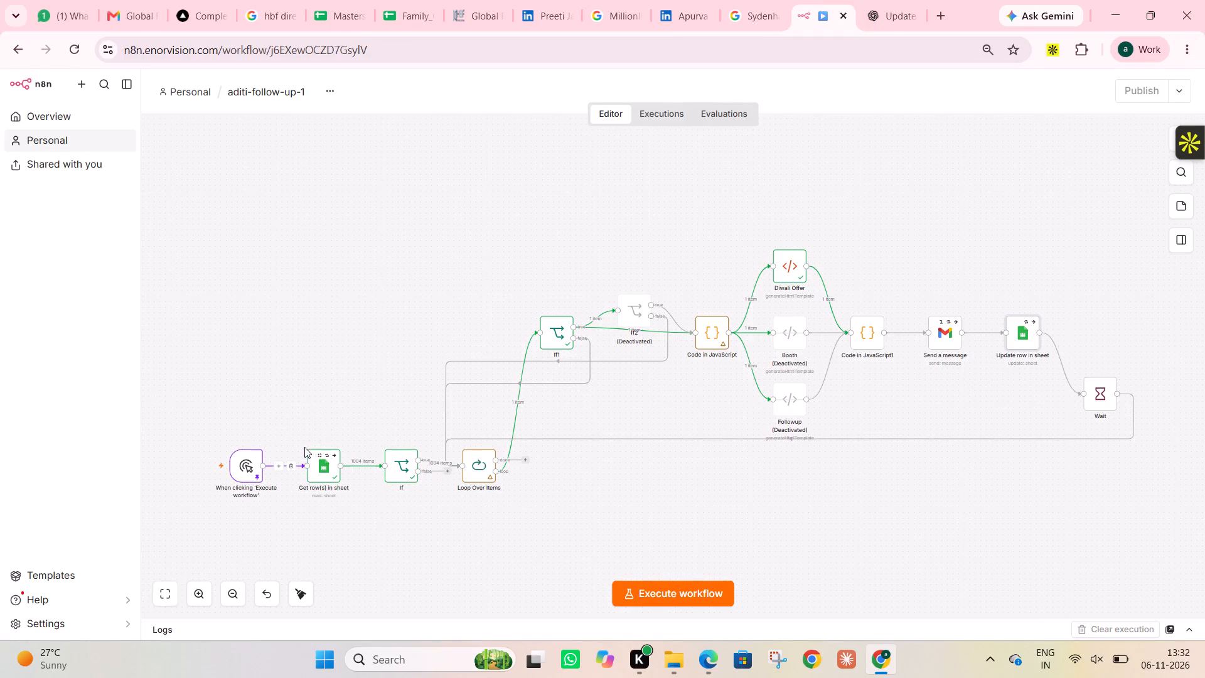
pyautogui.click(309, 444)
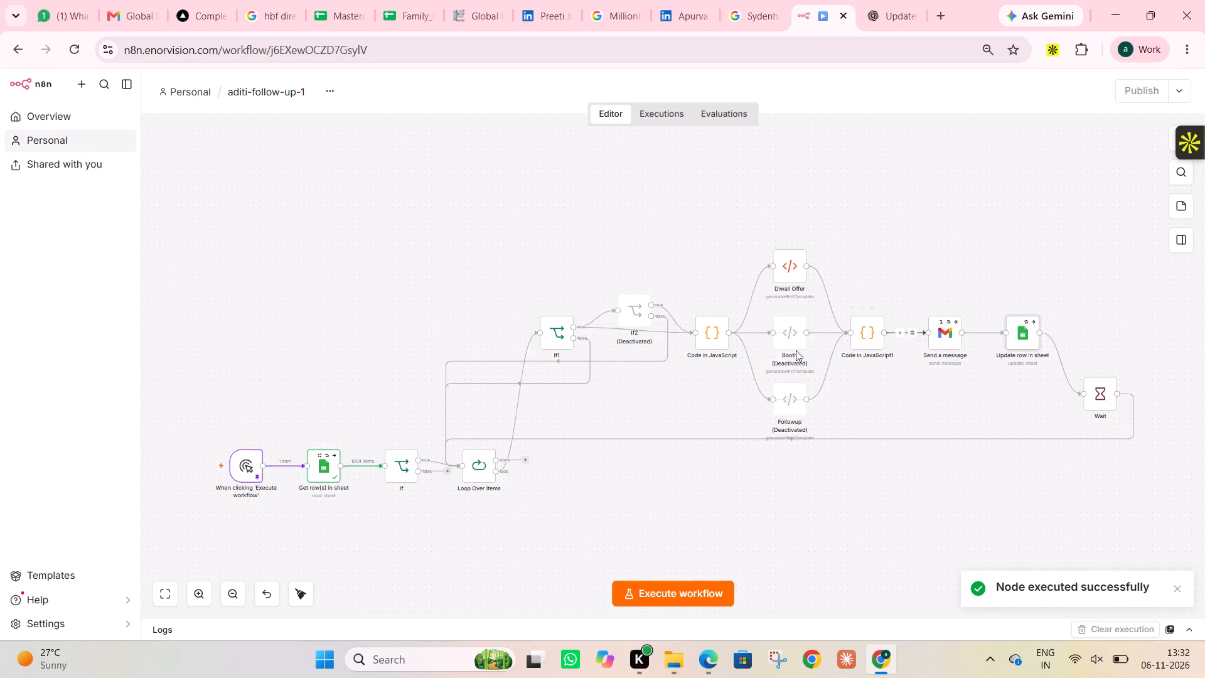
# Replace the If1 condition's left value with the Email field from Get row(s) in sheet and close the node.
pyautogui.doubleClick(555, 334)
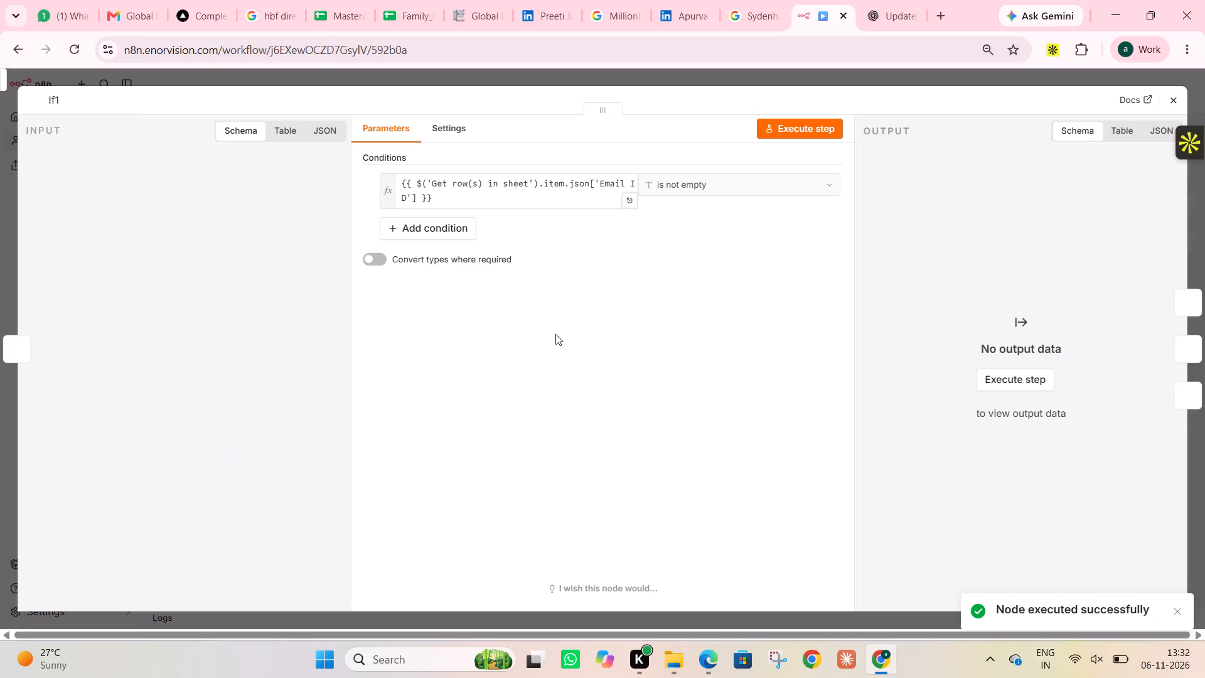
pyautogui.doubleClick(497, 192)
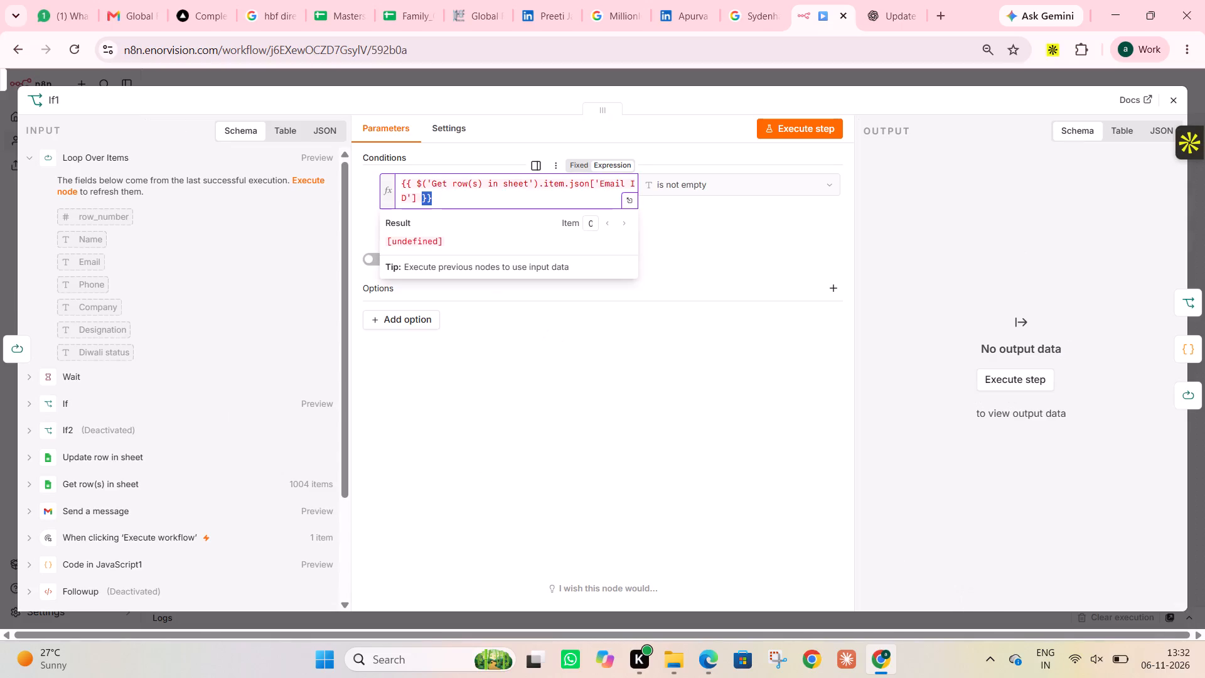
pyautogui.tripleClick(497, 192)
pyautogui.press('BackSpace')
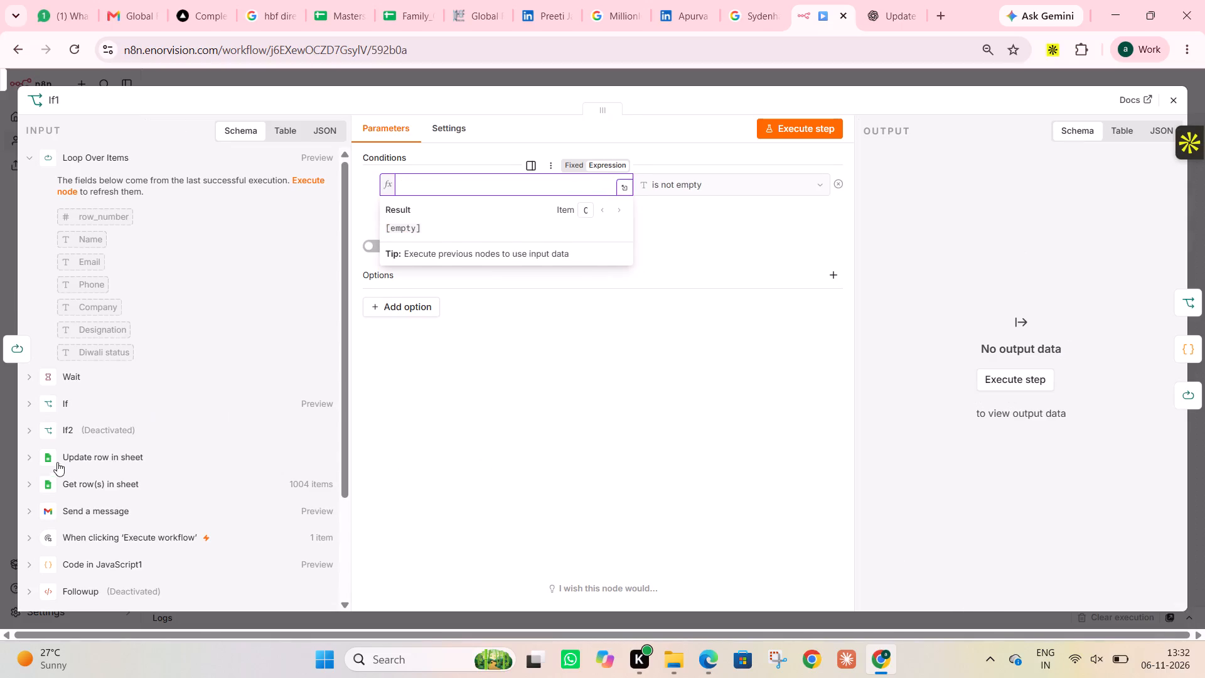
pyautogui.click(73, 475)
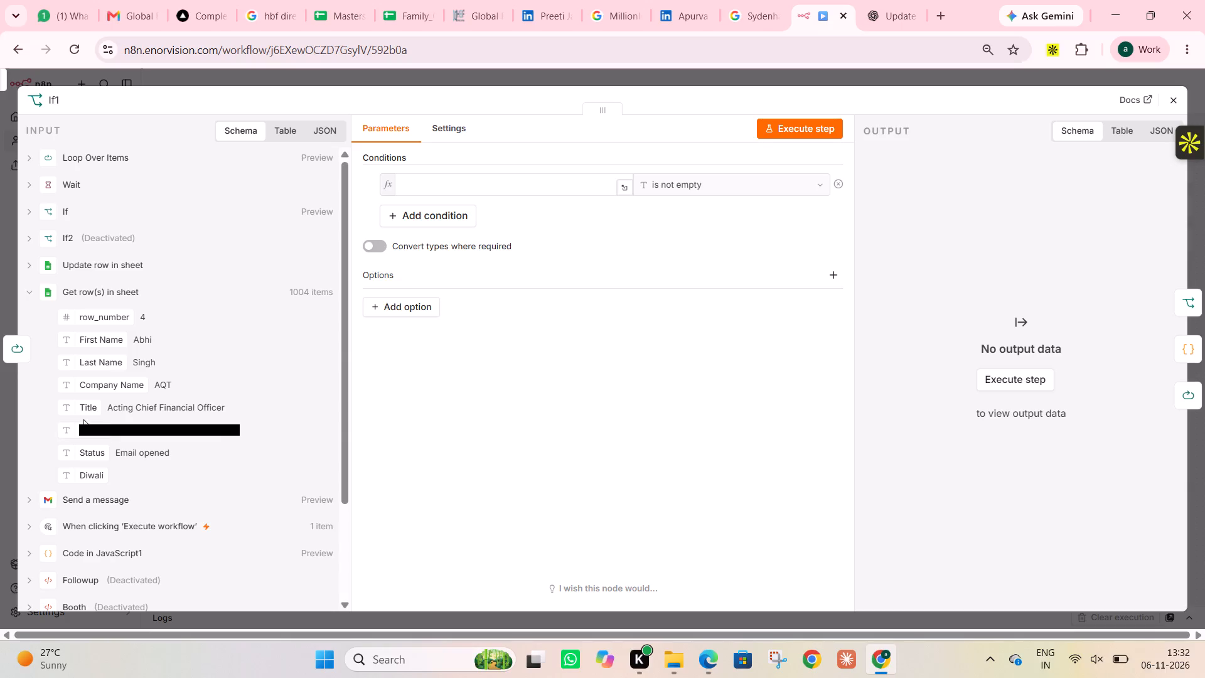
pyautogui.moveTo(85, 428); pyautogui.dragTo(432, 182)
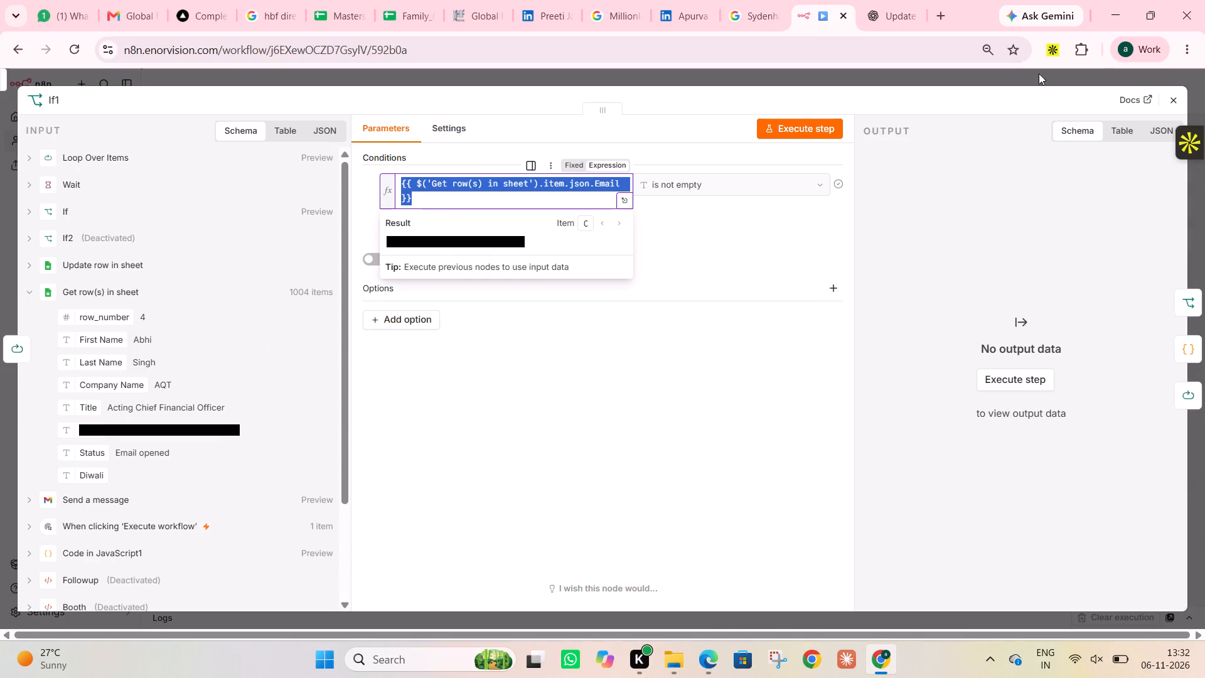
pyautogui.click(1176, 102)
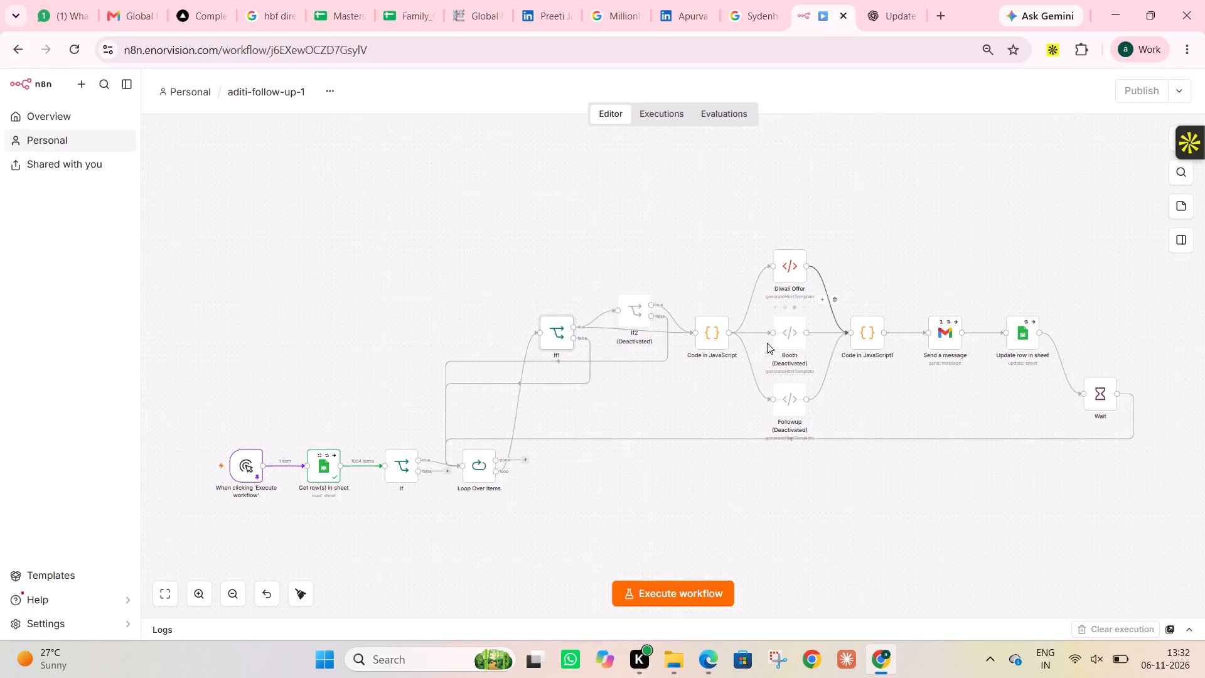
# In the Update row in sheet node, refresh the column list and match rows on the Email column.
pyautogui.click(1026, 342)
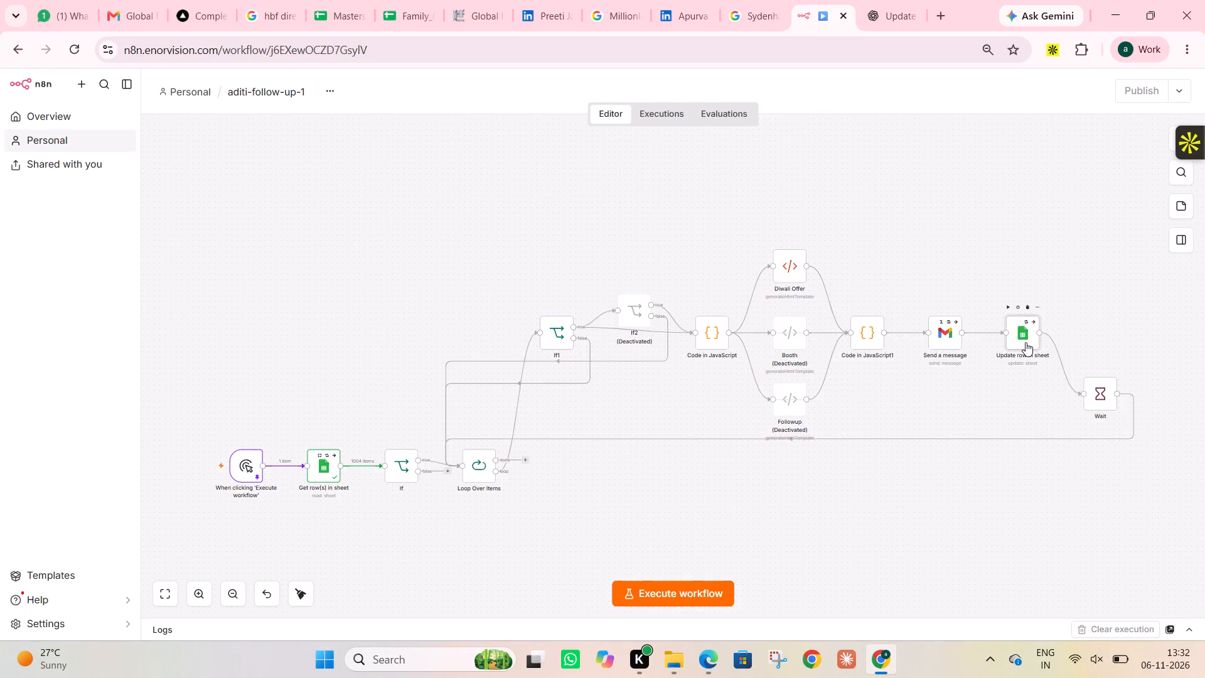
pyautogui.doubleClick(1026, 346)
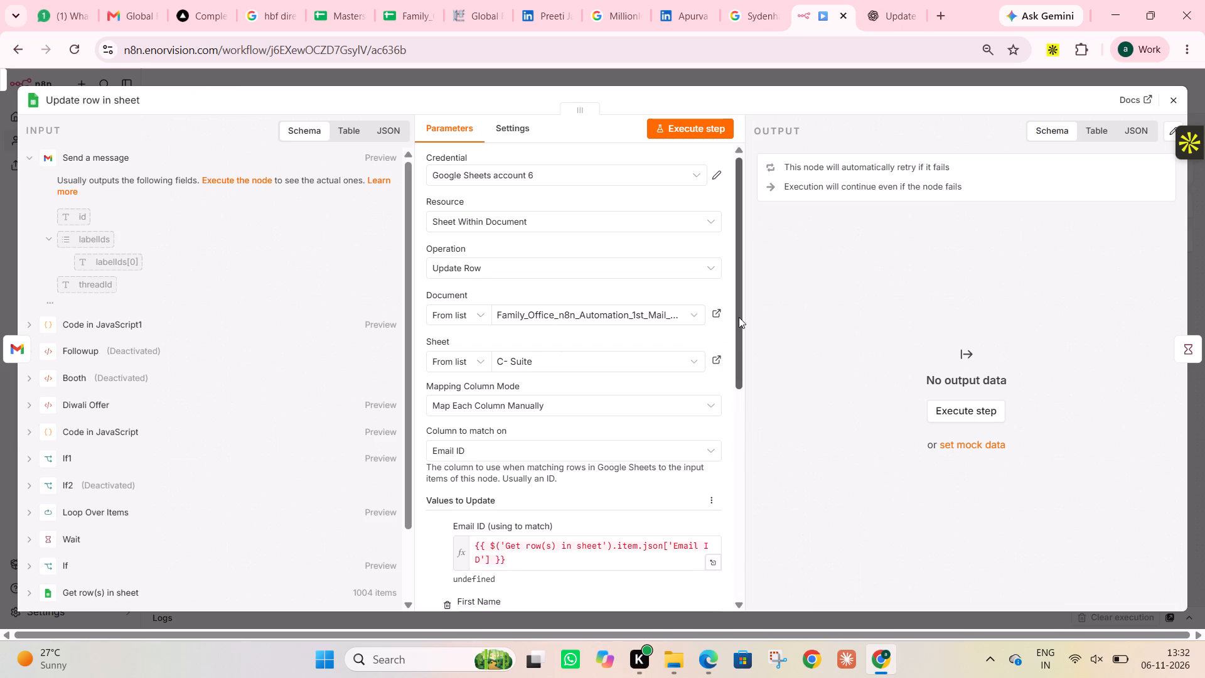
pyautogui.scroll(-1, 632, 370)
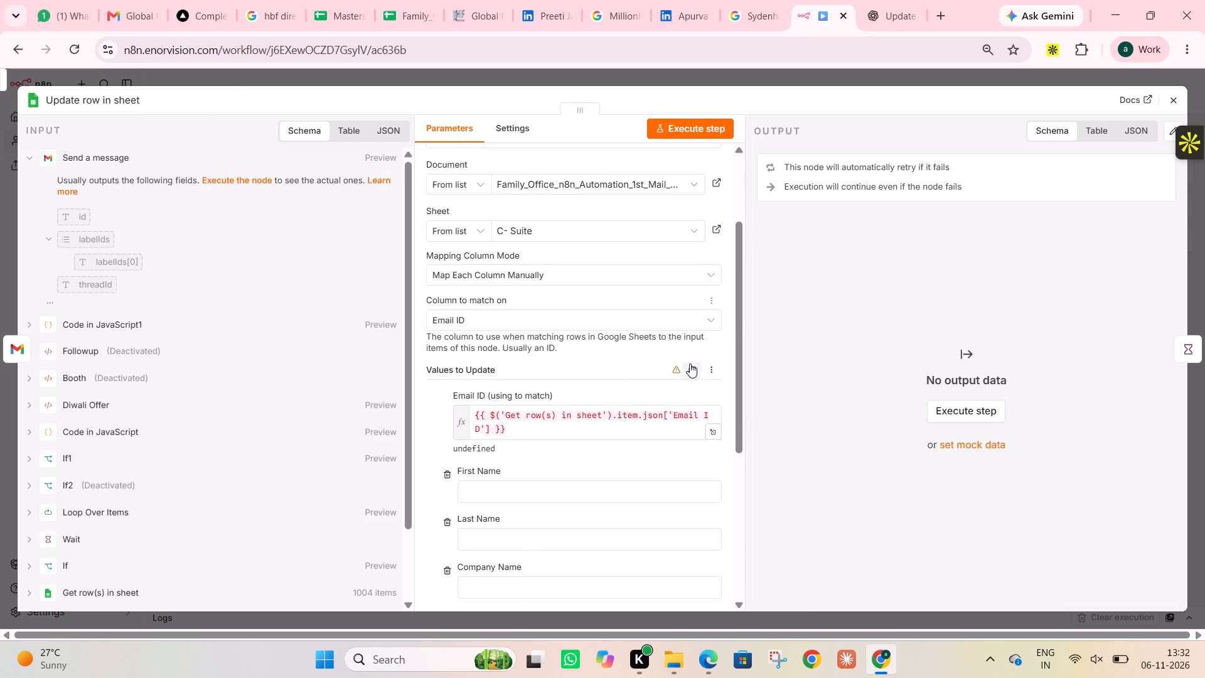
pyautogui.click(693, 367)
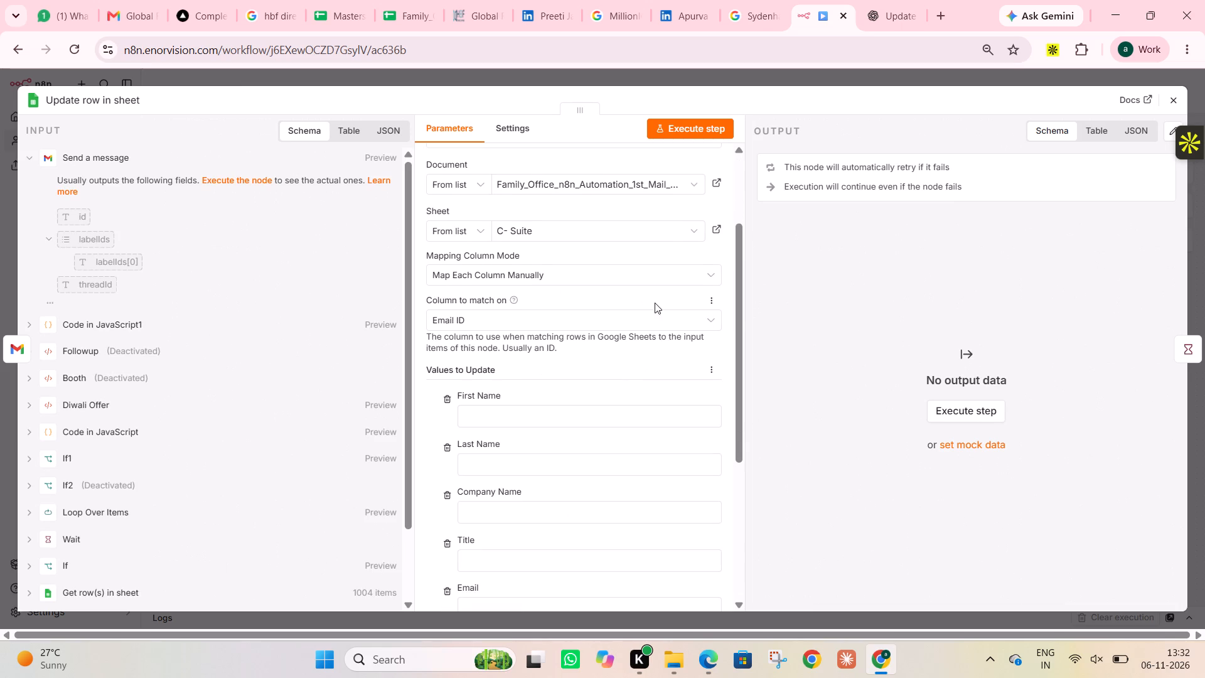
pyautogui.click(639, 324)
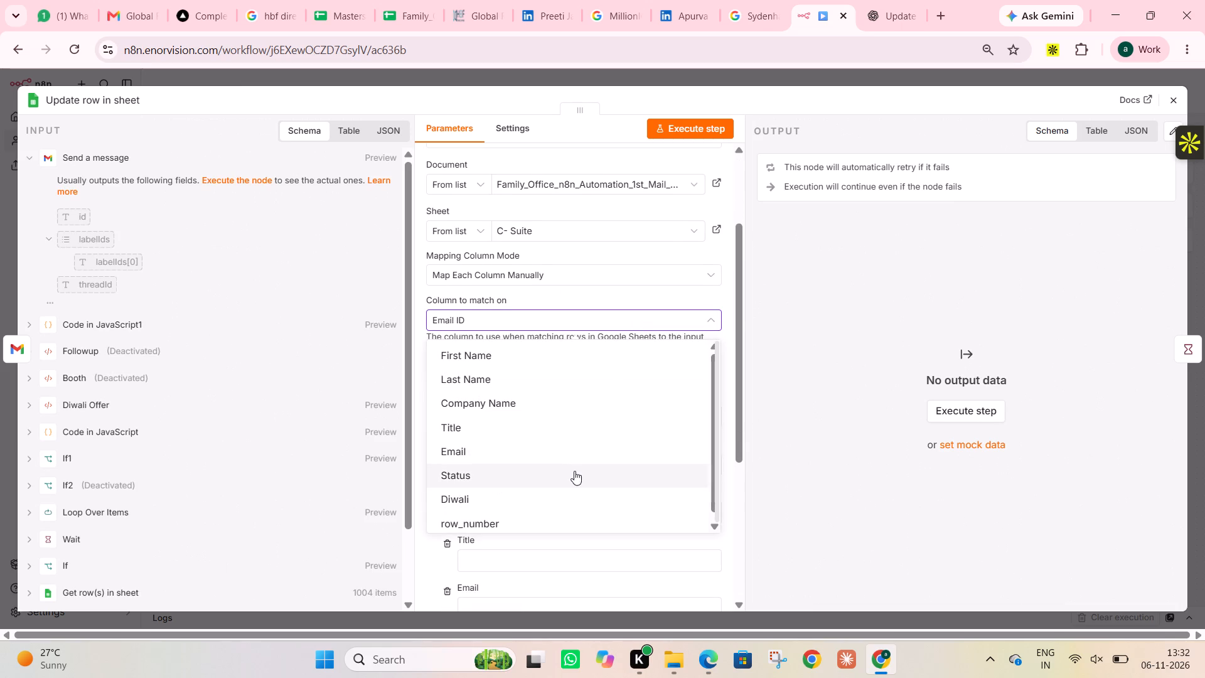
pyautogui.click(564, 453)
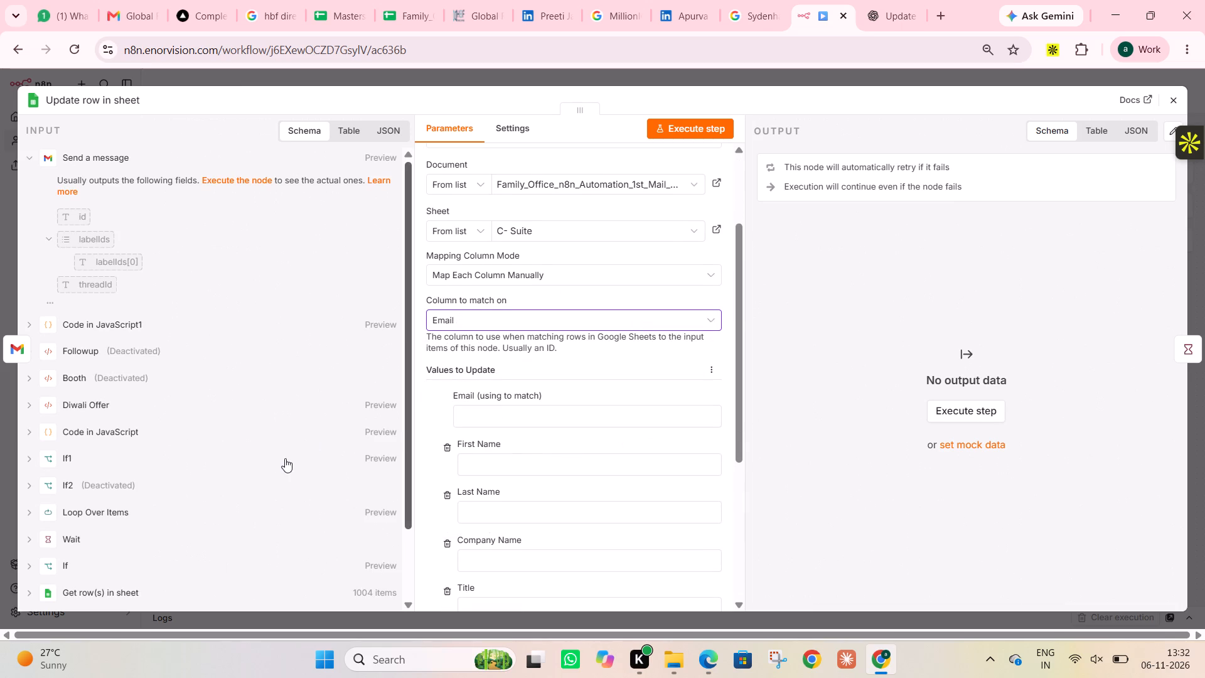
# Map the Email match value in Update row in sheet to the Email field from Get row(s) in sheet.
pyautogui.scroll(-1, 110, 573)
pyautogui.click(75, 541)
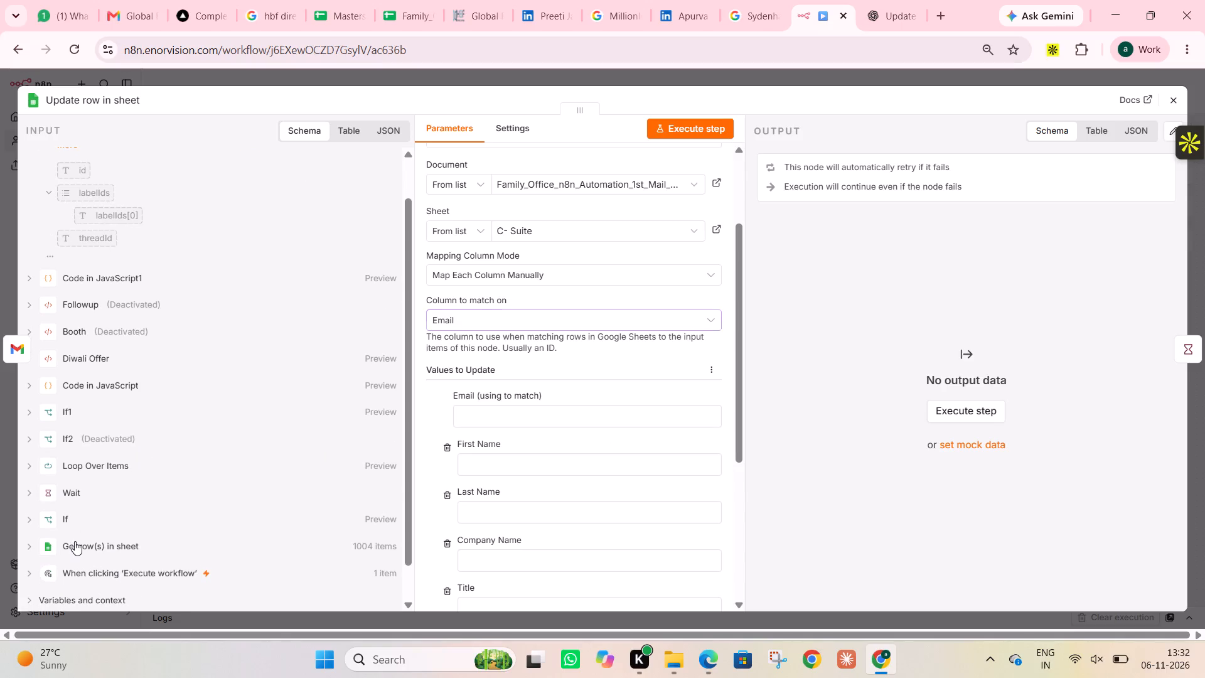
pyautogui.moveTo(90, 586); pyautogui.dragTo(483, 415)
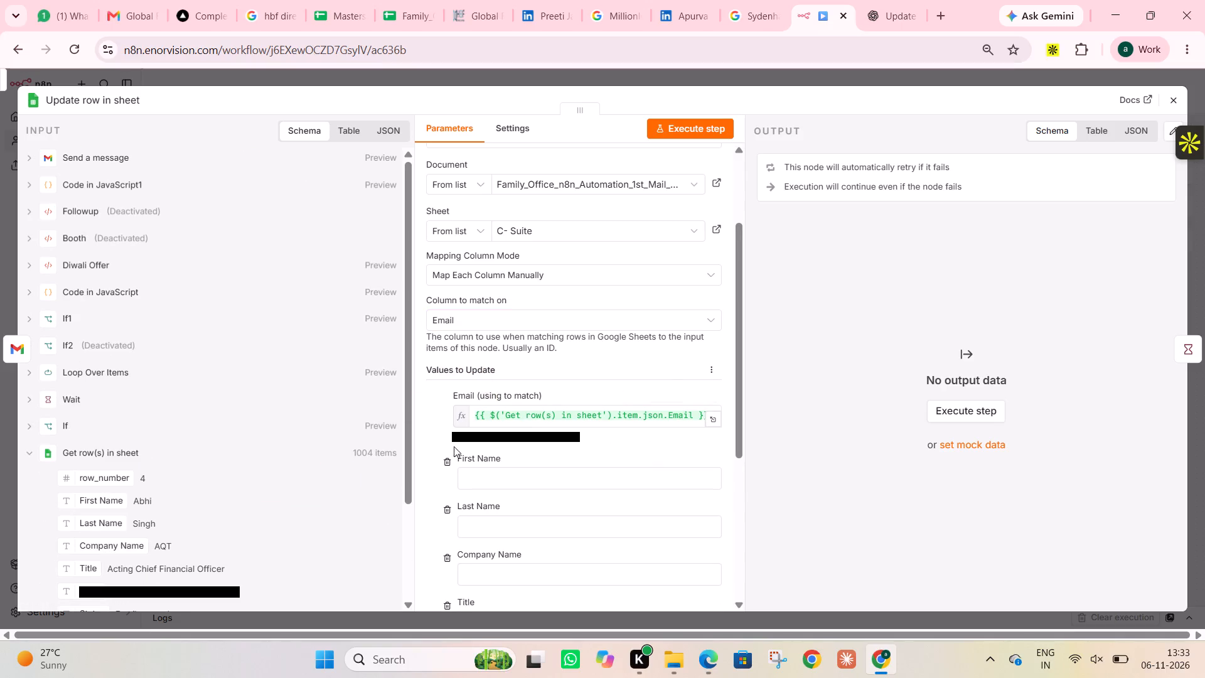
# Remove the First Name, Last Name, Company Name, Title and Status columns from the values to update.
pyautogui.click(445, 463)
pyautogui.tripleClick(445, 463)
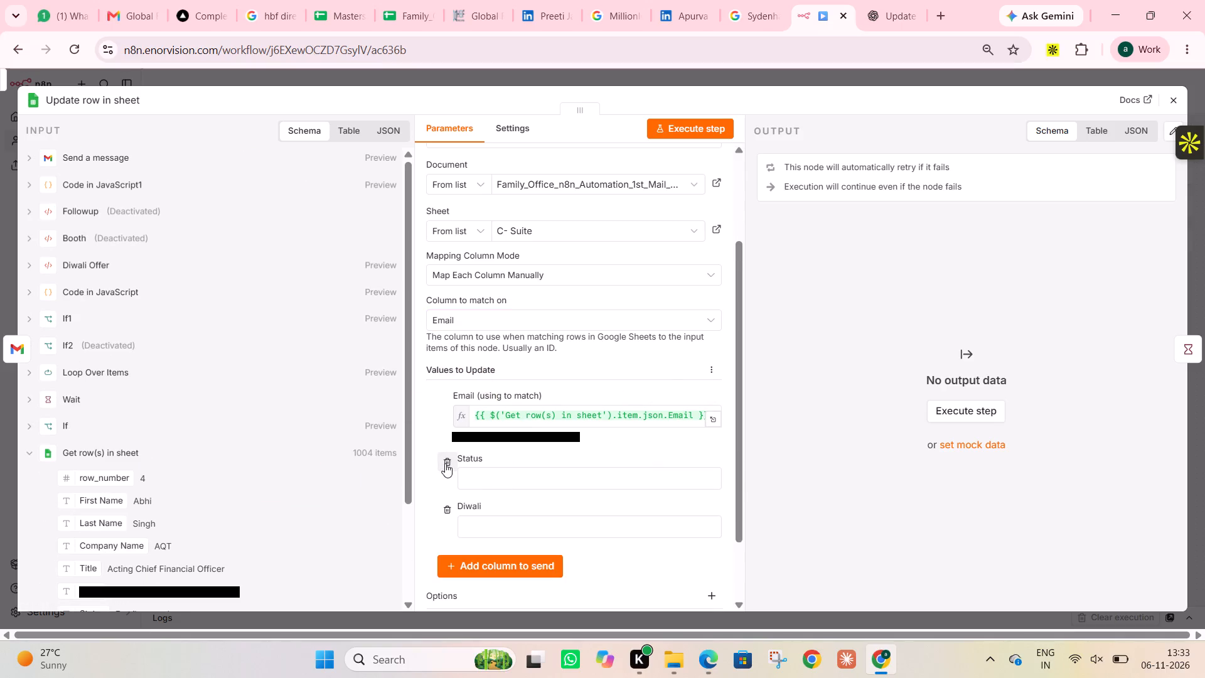
pyautogui.click(445, 463)
# Set the Diwali column's update value to Sent and close the Update row in sheet node.
pyautogui.click(485, 476)
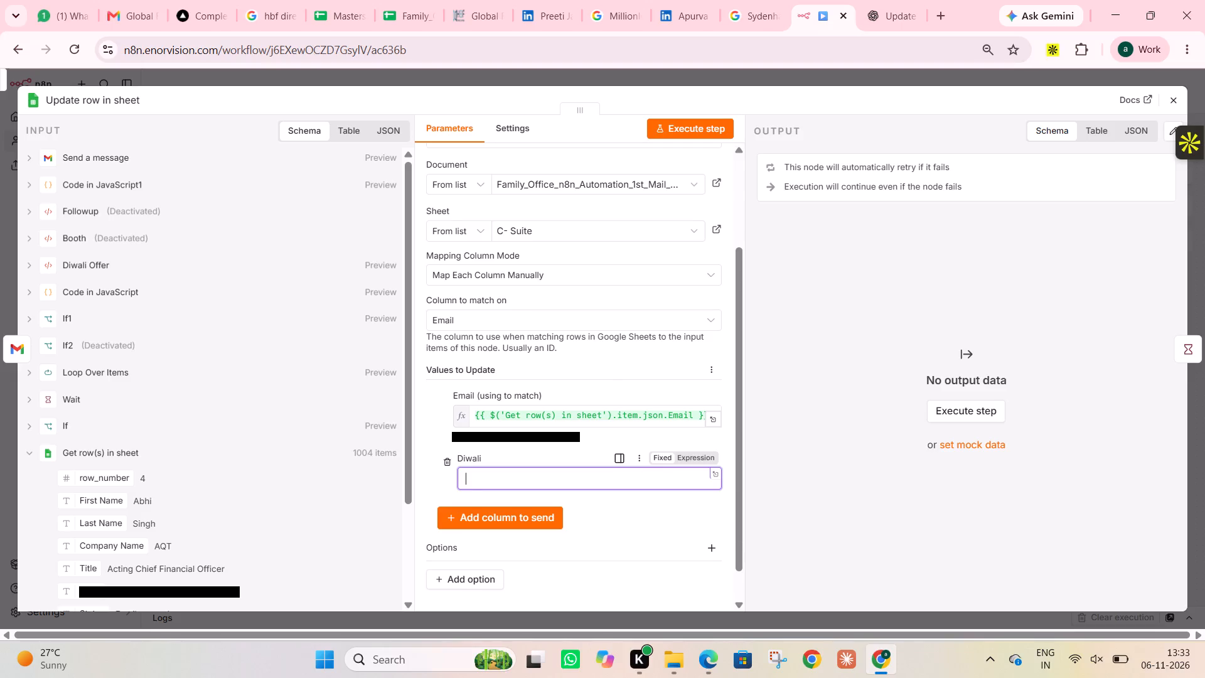
pyautogui.write('Seny')
pyautogui.press('BackSpace')
pyautogui.press('t')
pyautogui.moveTo(1158, 104); pyautogui.dragTo(1170, 104)
pyautogui.click(1170, 104)
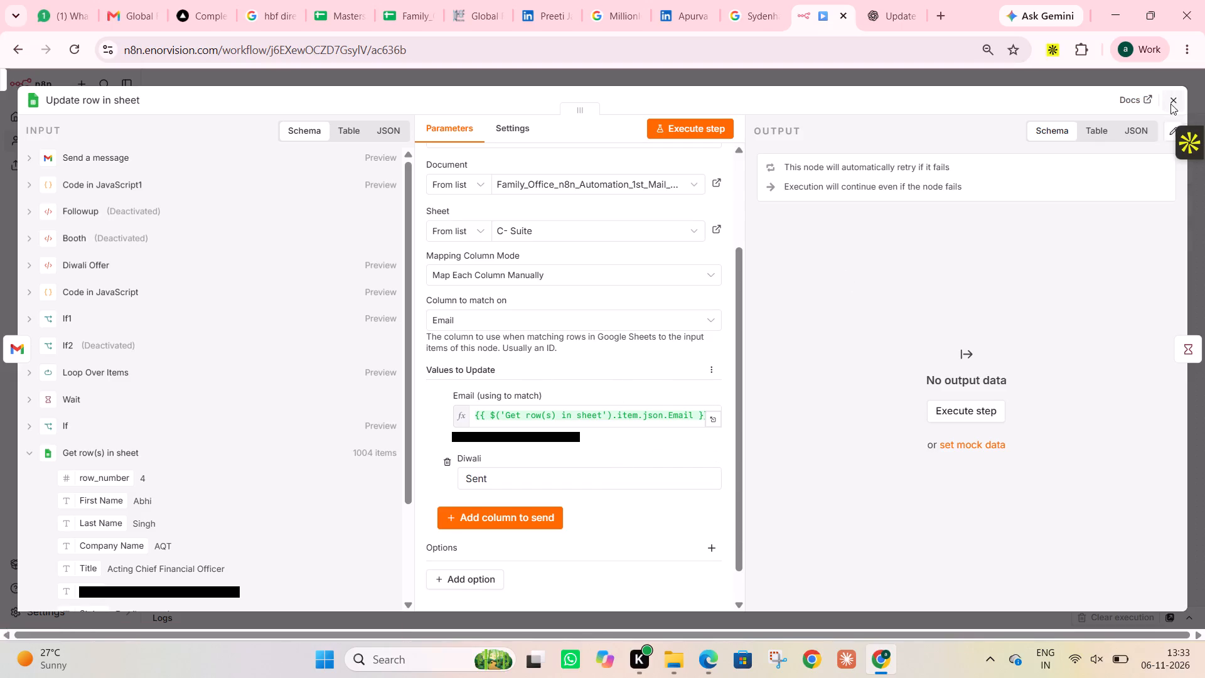
# Open the aditi-track workflow from the Personal project and set its Webhook path to aditi-test-c.
pyautogui.click(174, 92)
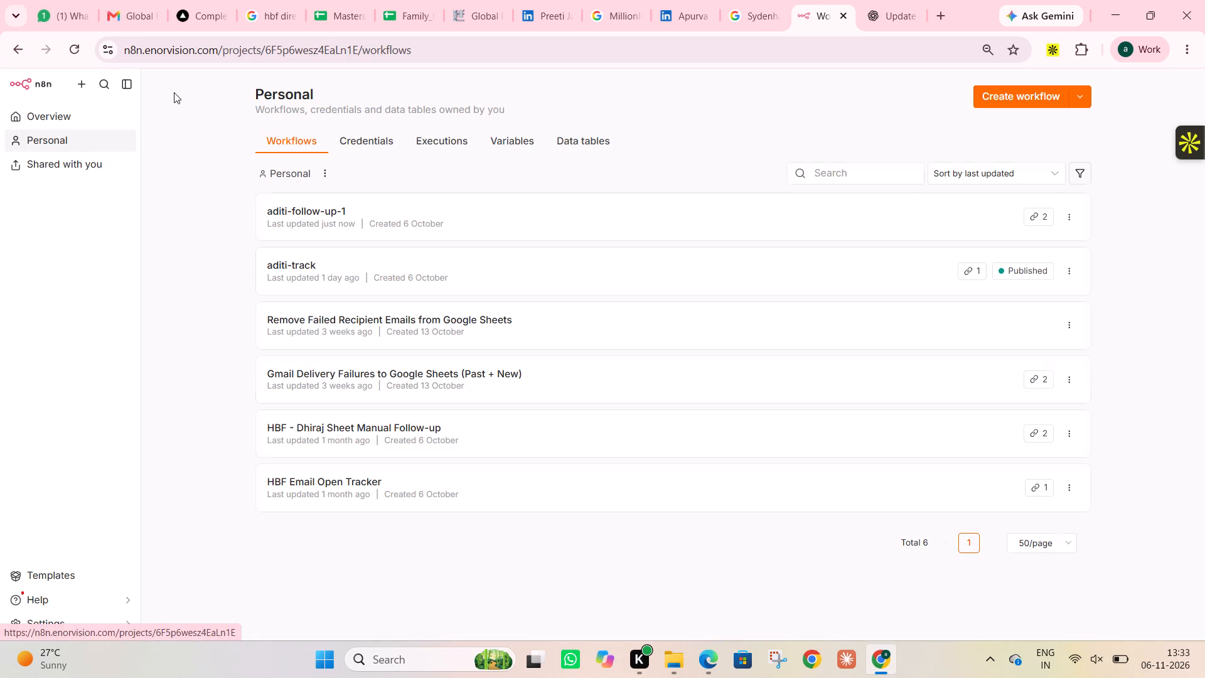
pyautogui.click(304, 267)
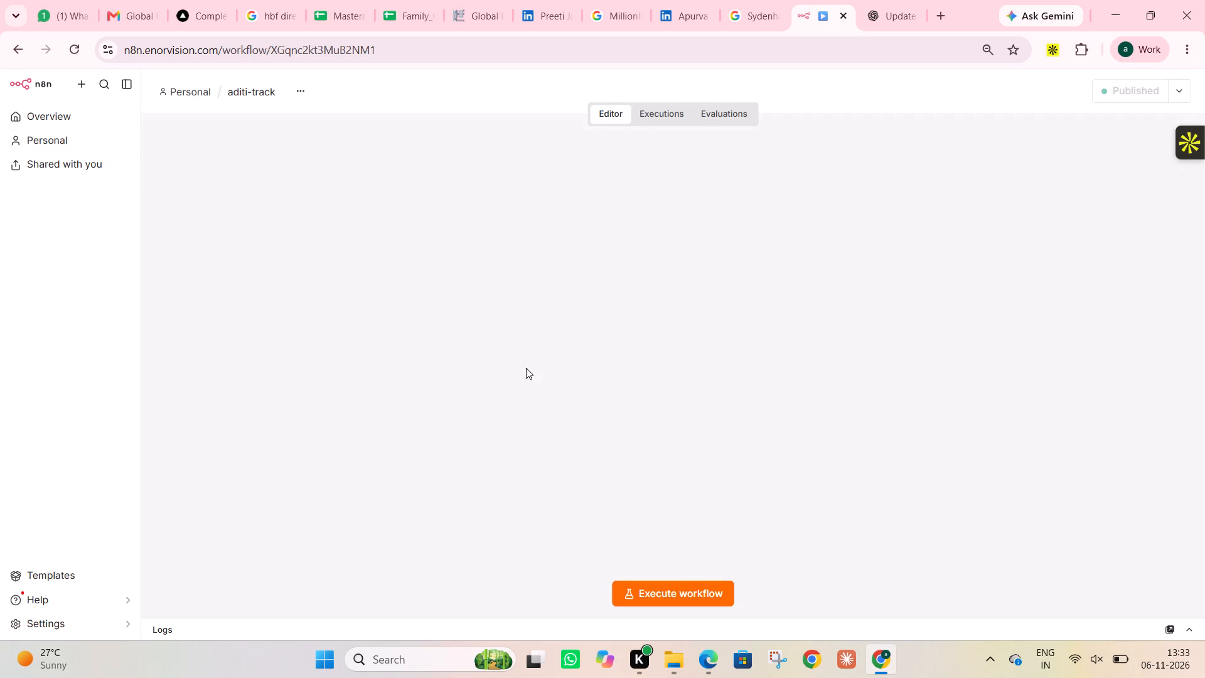
pyautogui.doubleClick(588, 365)
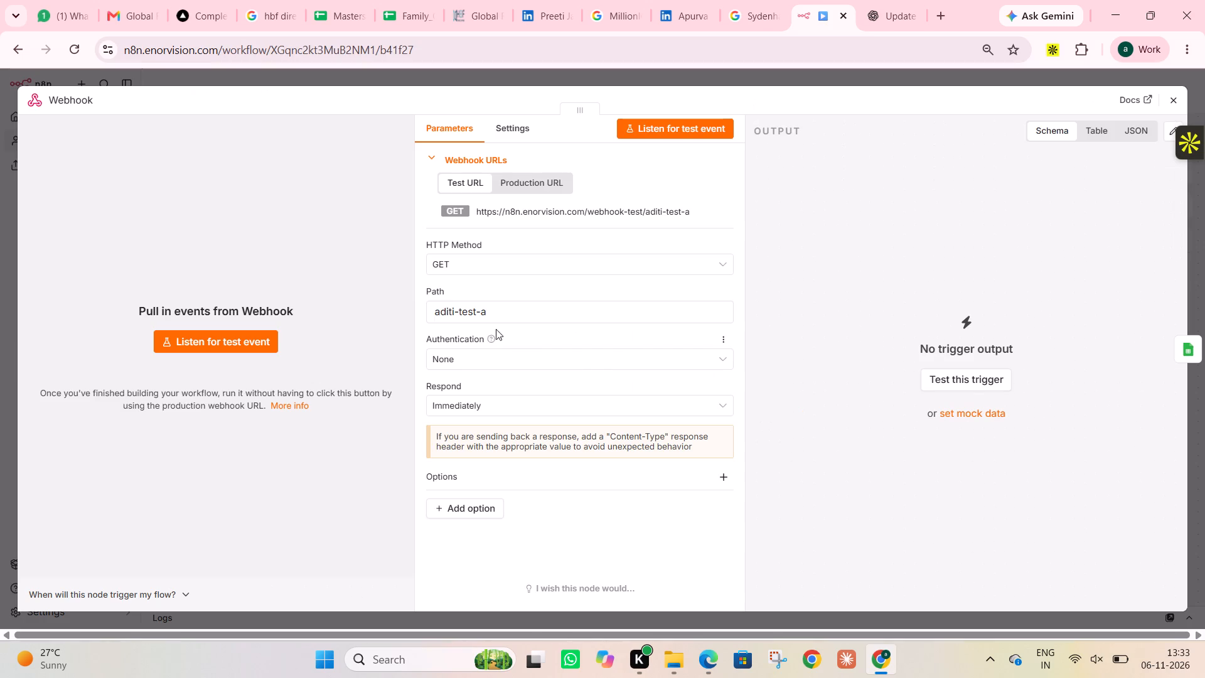
pyautogui.click(502, 315)
pyautogui.press('BackSpace')
pyautogui.press('c')
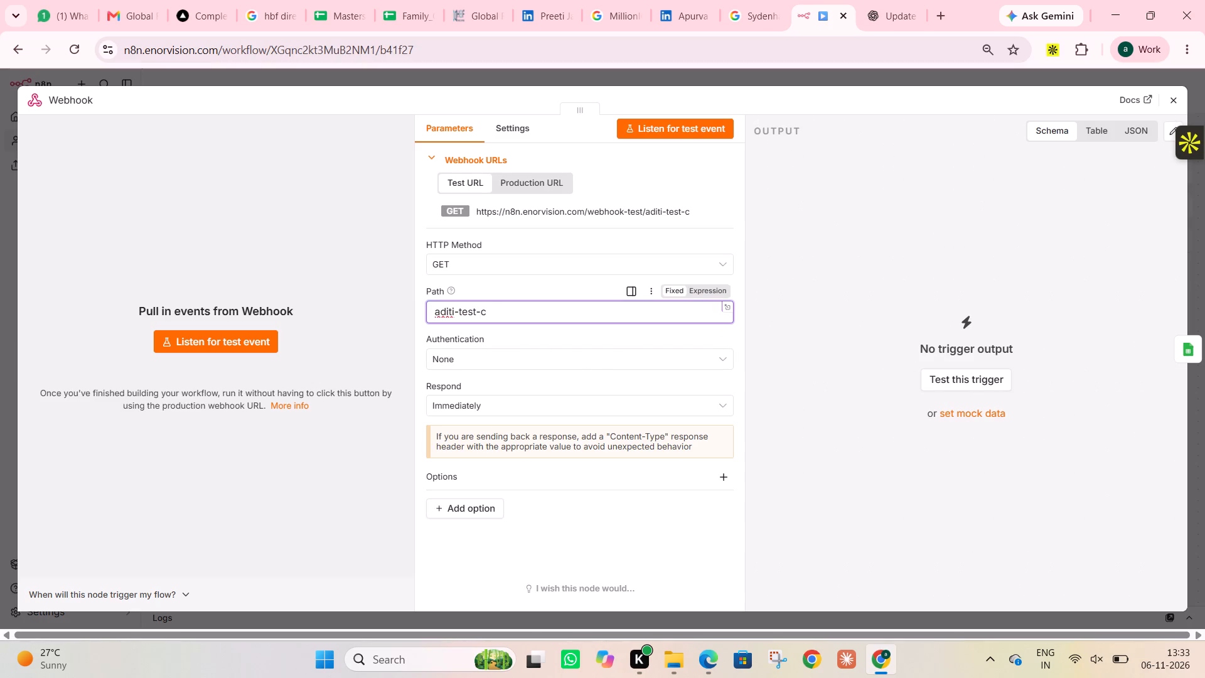
# Listen for a test event on the Webhook, request its test URL in a new browser tab, and close both the tab and node.
pyautogui.click(249, 344)
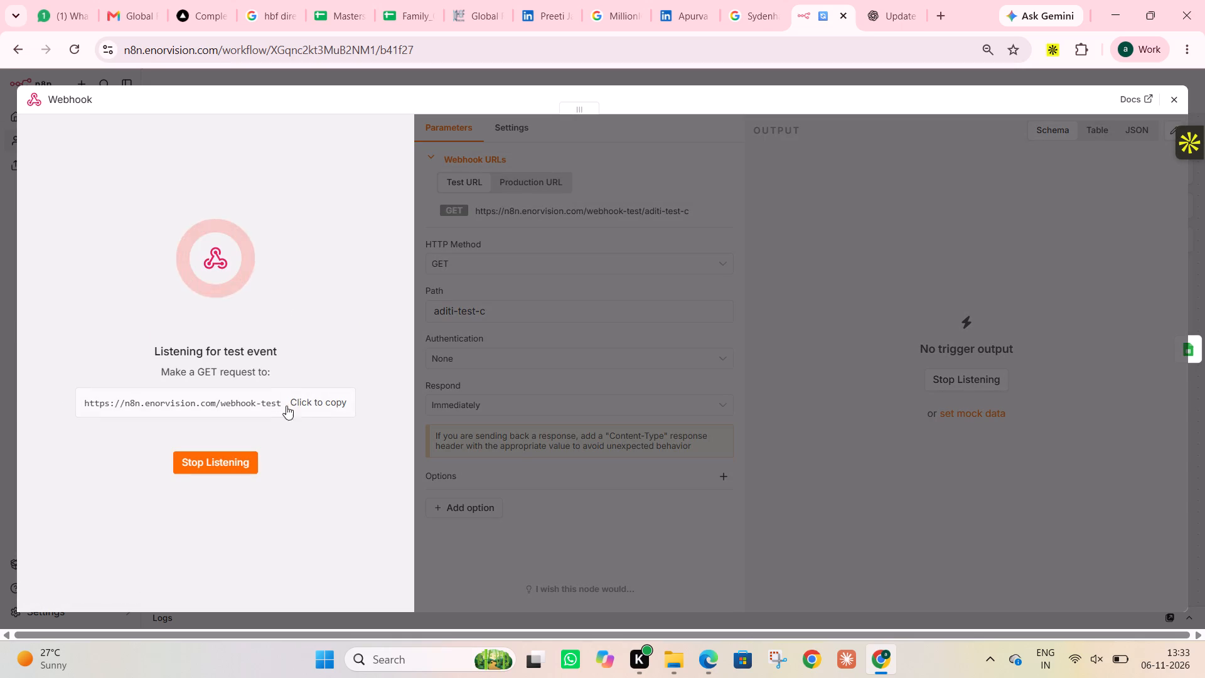
pyautogui.click(308, 397)
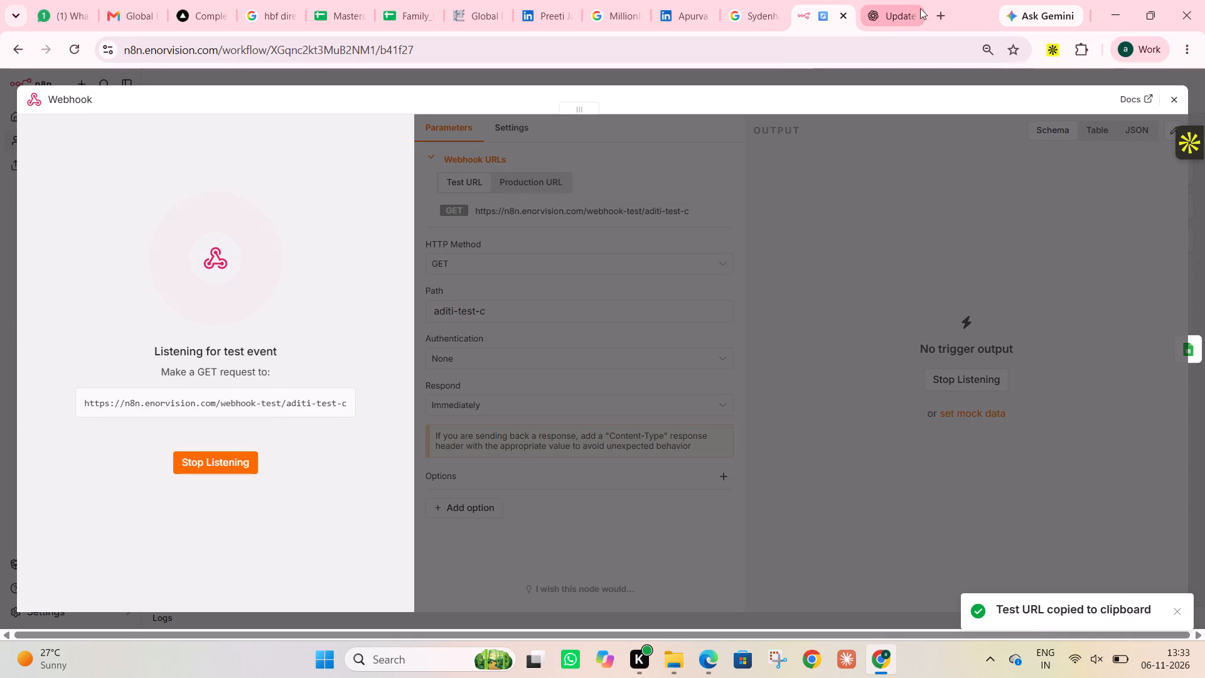
pyautogui.click(941, 10)
pyautogui.hotkey('ctrl', 'v')
pyautogui.press('Return')
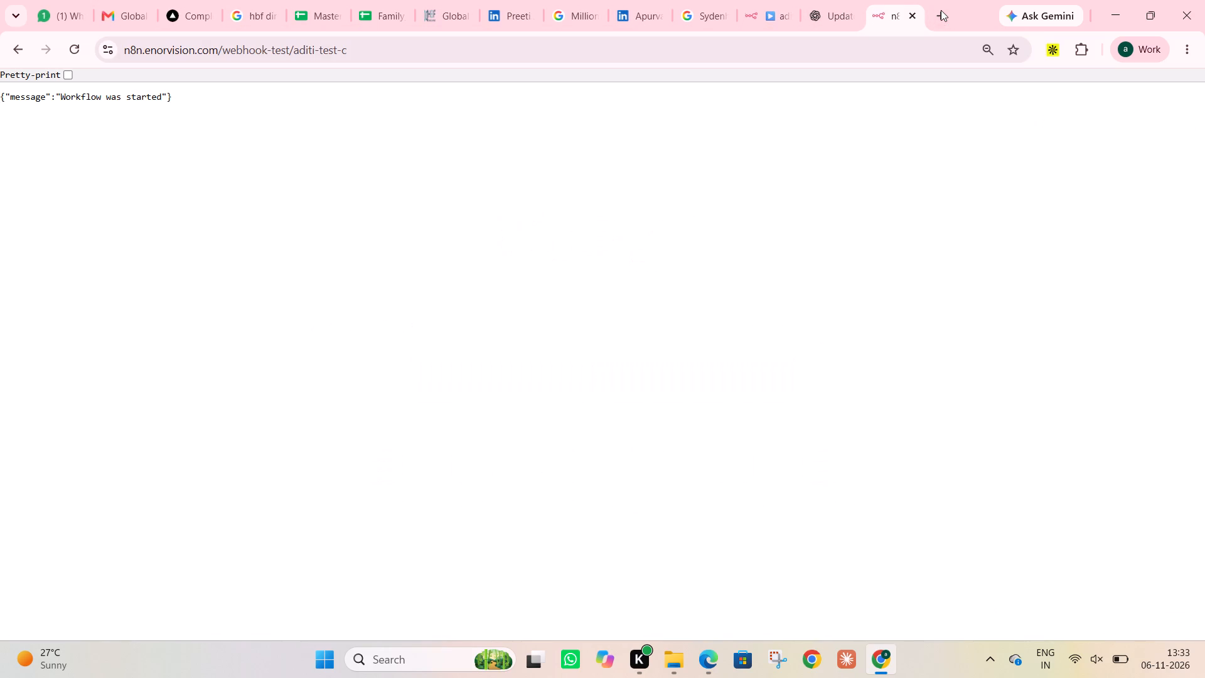
pyautogui.click(912, 16)
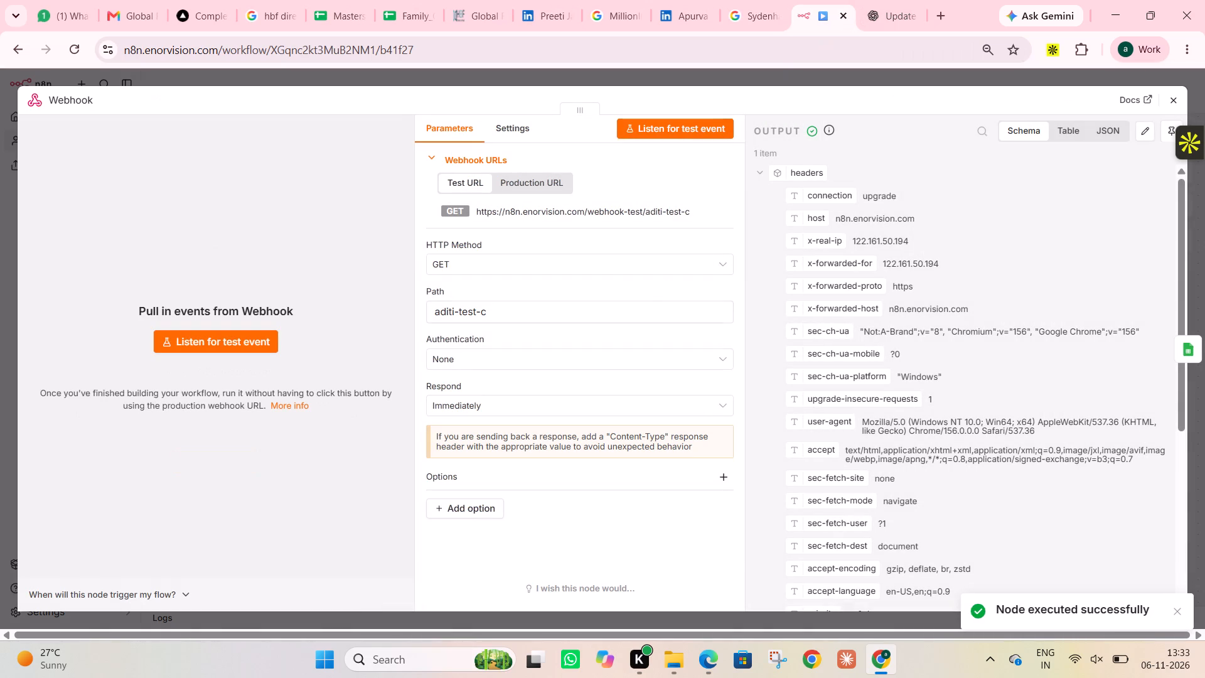
pyautogui.click(1179, 101)
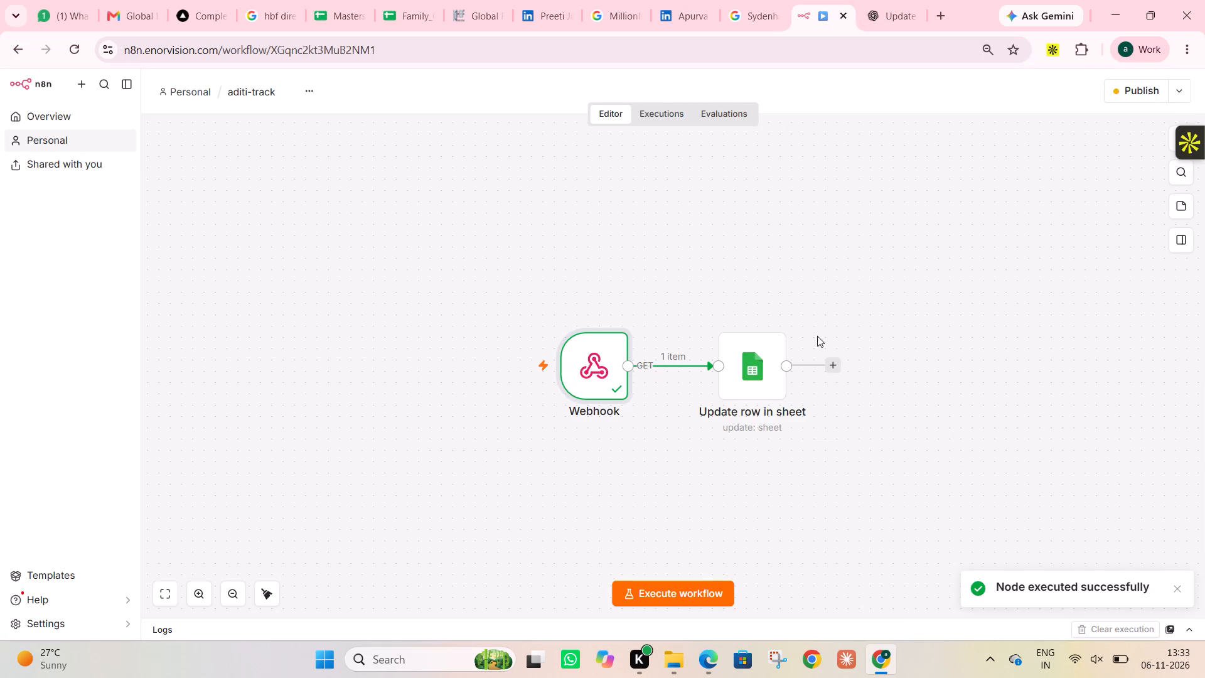
# Point the aditi-track workflow's Update row in sheet node at the C- Suite sheet, matching rows on the Email column.
pyautogui.doubleClick(764, 373)
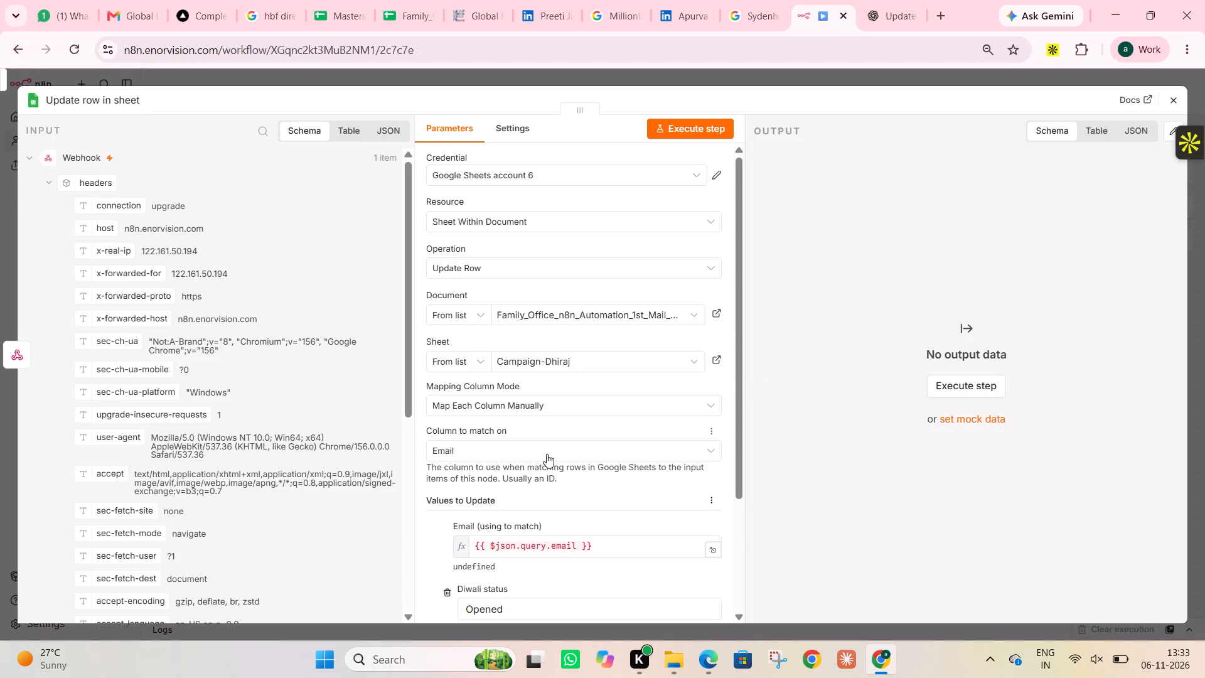
pyautogui.scroll(-1, 655, 455)
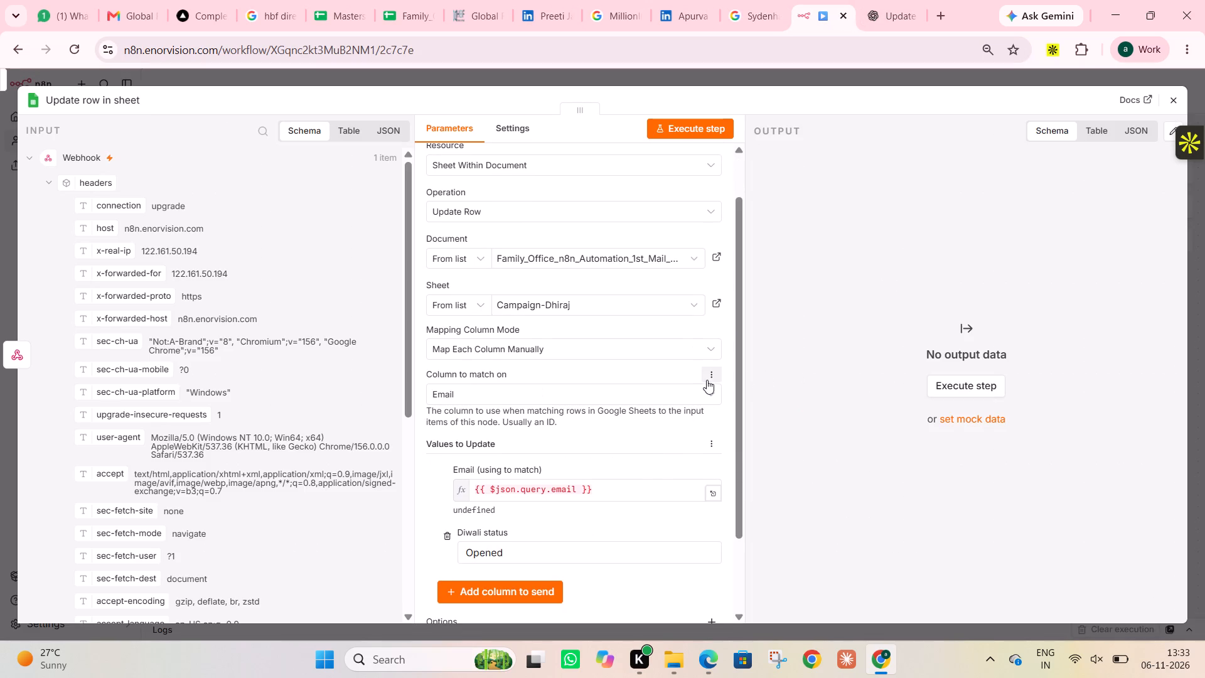
pyautogui.click(570, 307)
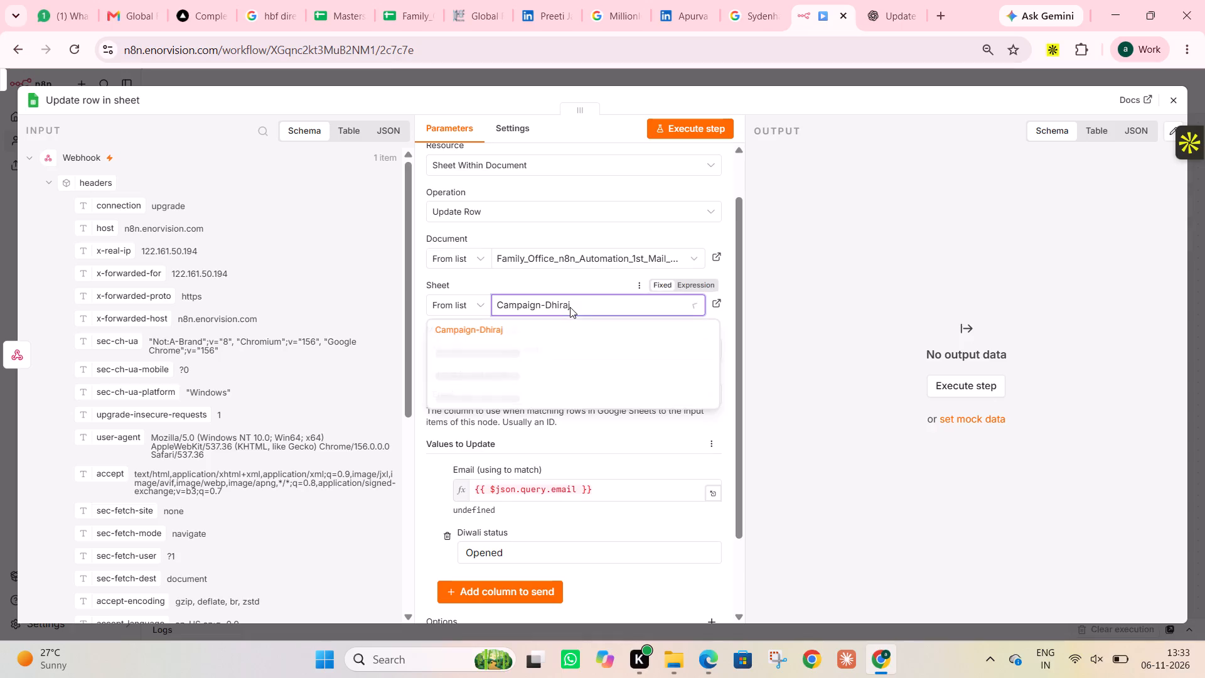
pyautogui.click(522, 356)
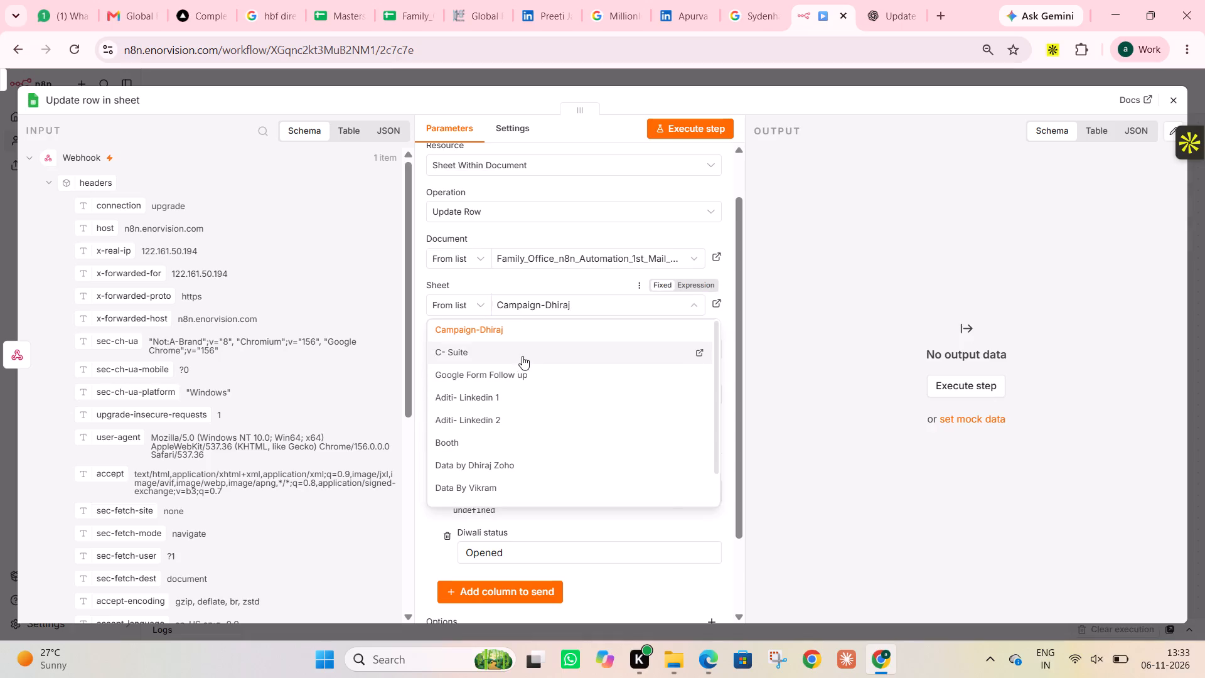
pyautogui.scroll(-2, 567, 433)
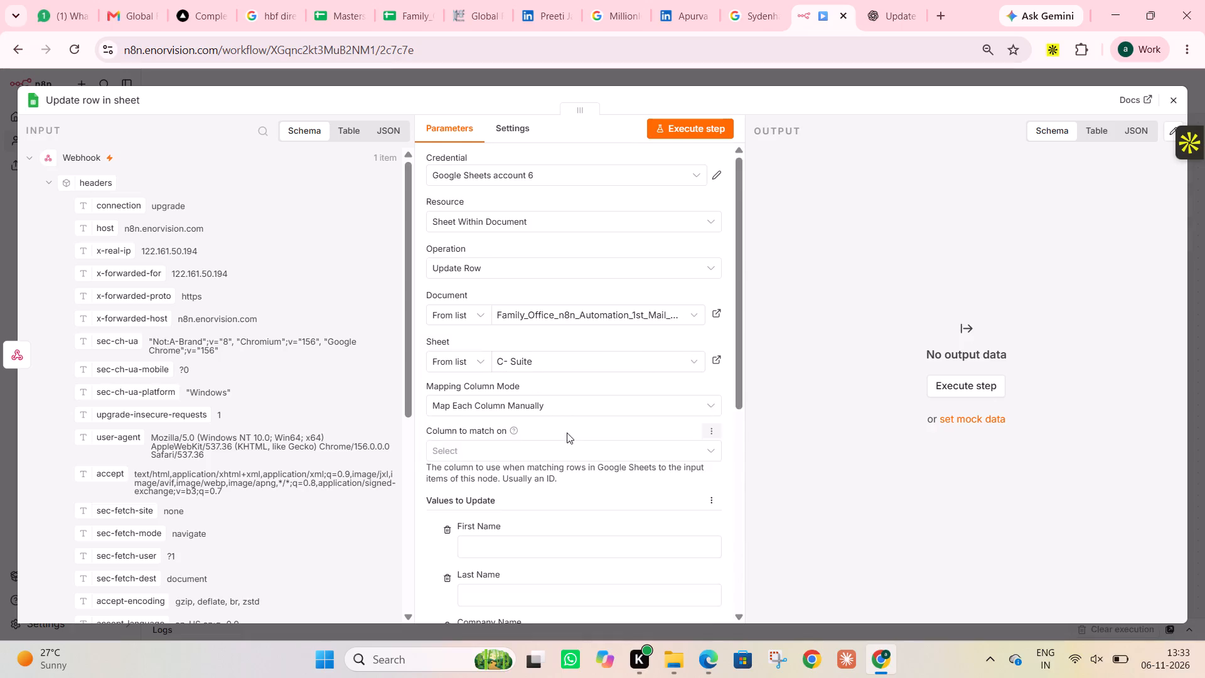
pyautogui.scroll(-1, 567, 433)
pyautogui.click(503, 353)
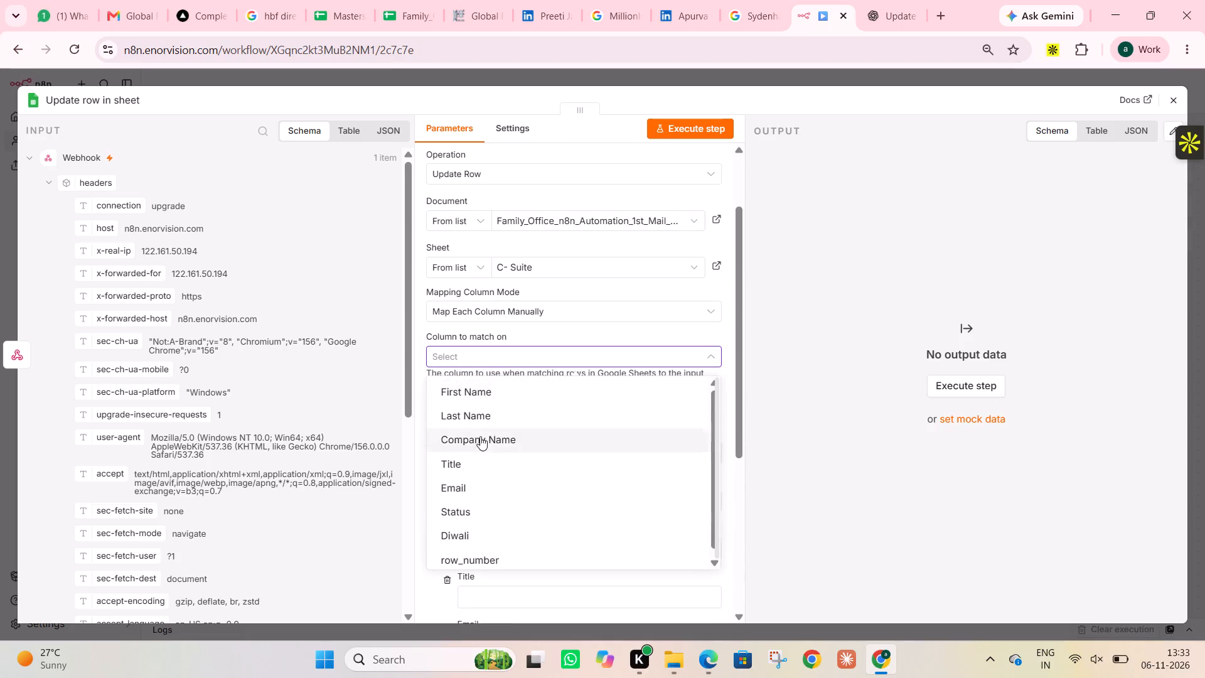
pyautogui.click(478, 484)
# Set the Email match value to the expression {{ $json.query.email }}.
pyautogui.click(471, 451)
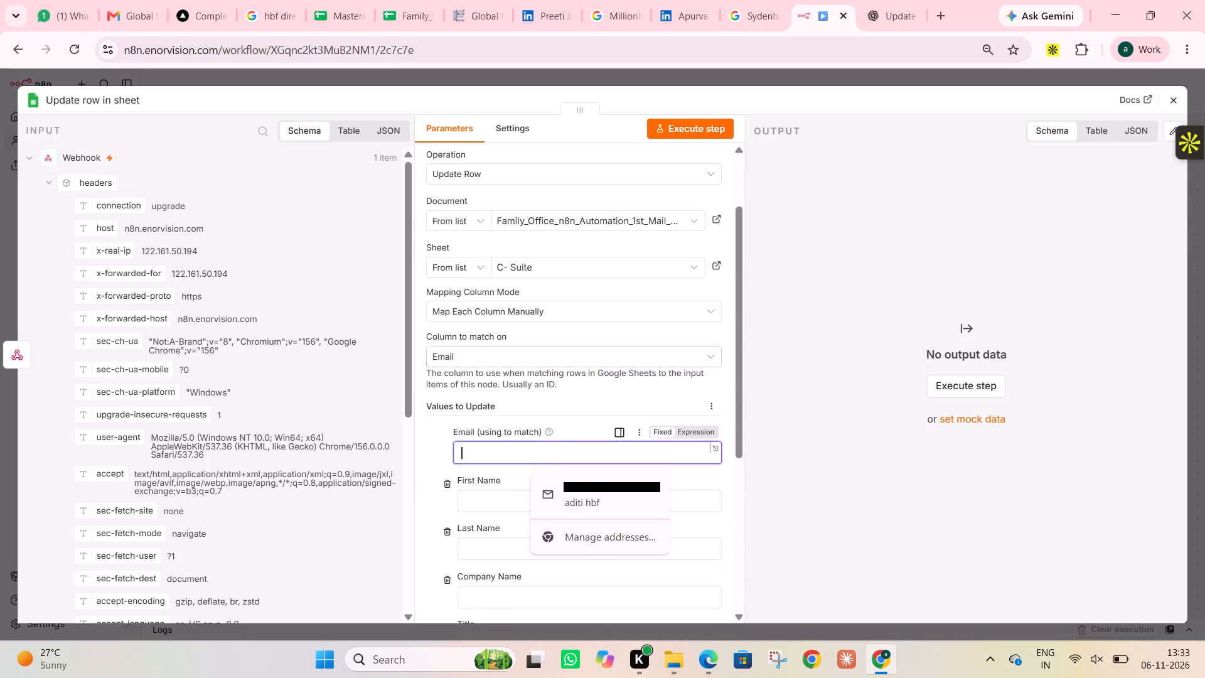
pyautogui.write('{{')
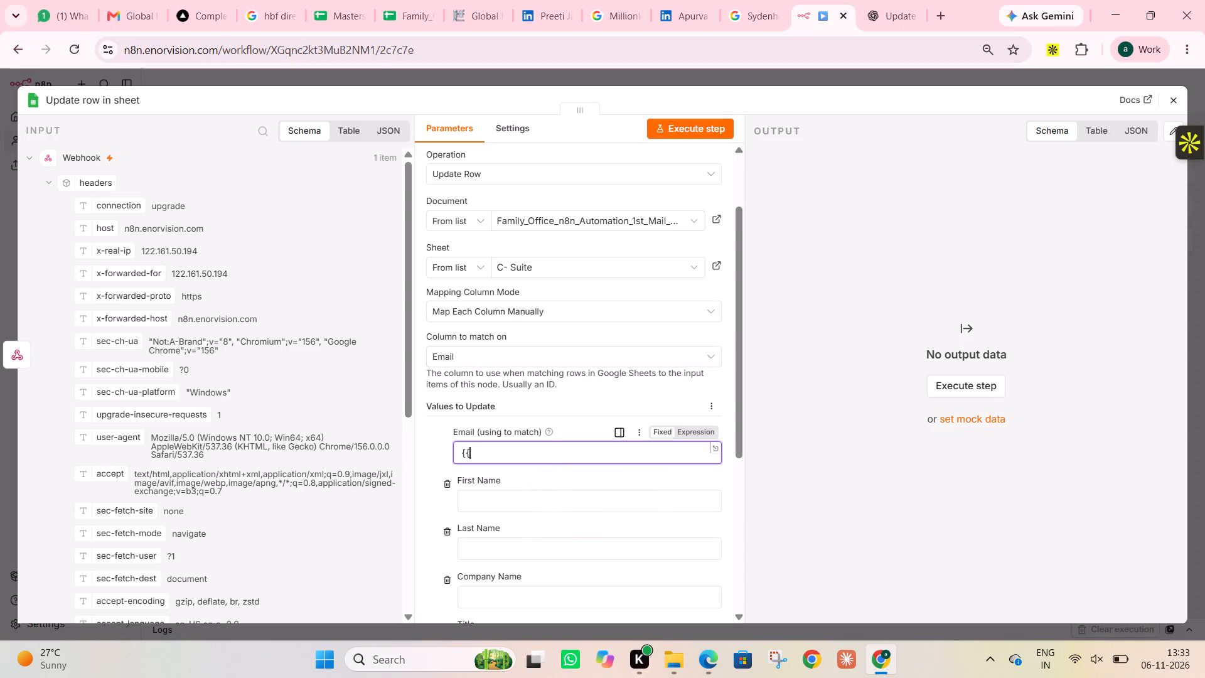
pyautogui.write('$j')
pyautogui.press('Return')
pyautogui.write('.q')
pyautogui.press('Return')
pyautogui.write('.email')
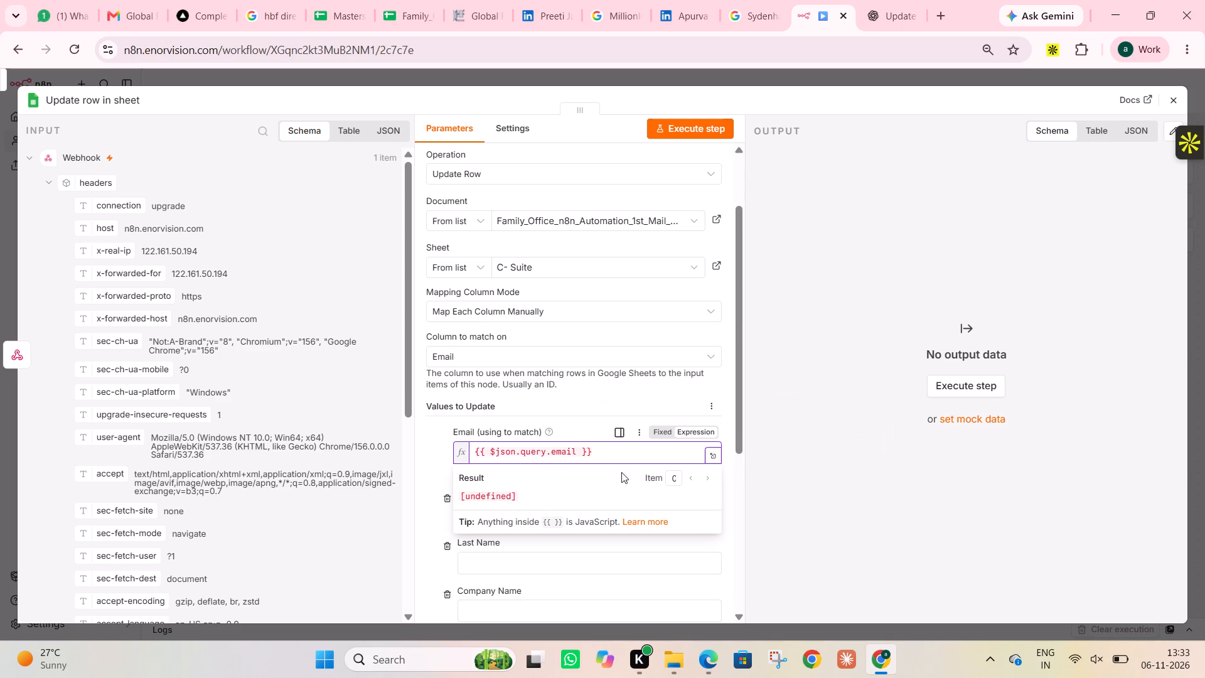
pyautogui.click(802, 505)
# Remove the First Name, Last Name, Company Name, Title and Status columns from the values to update.
pyautogui.tripleClick(442, 500)
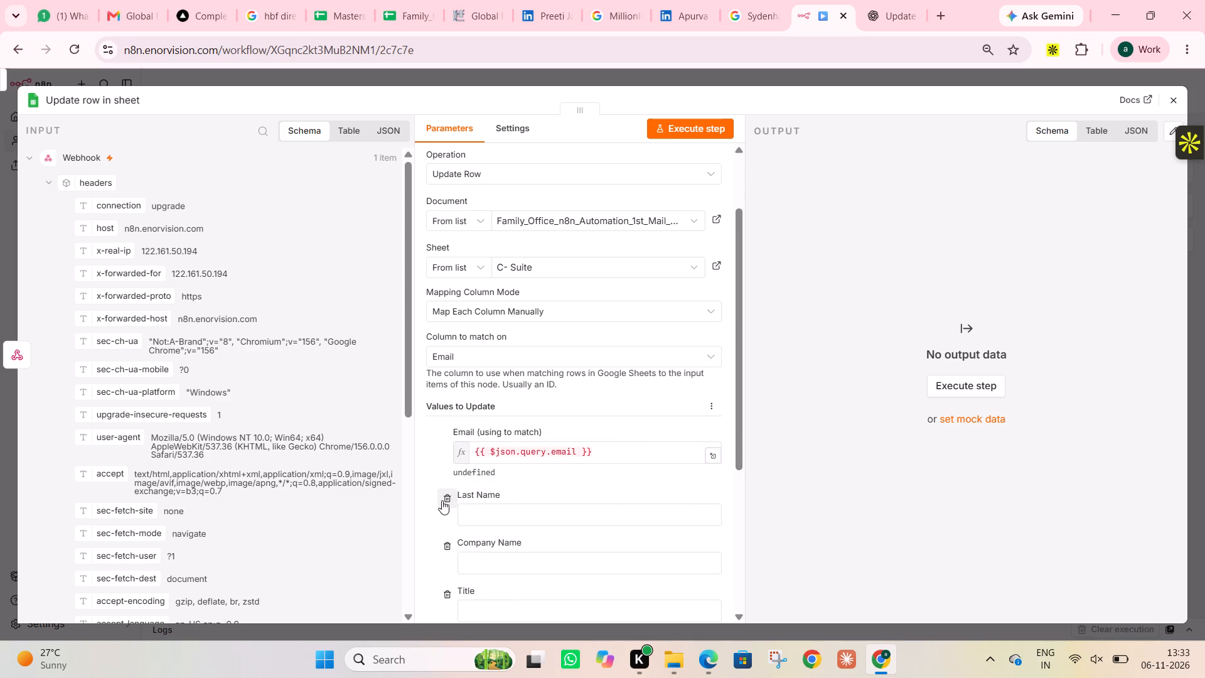
pyautogui.click(442, 500)
pyautogui.click(442, 500)
# Set the Diwali column's update value to Opened, execute the step, and close the Update row in sheet node.
pyautogui.click(485, 515)
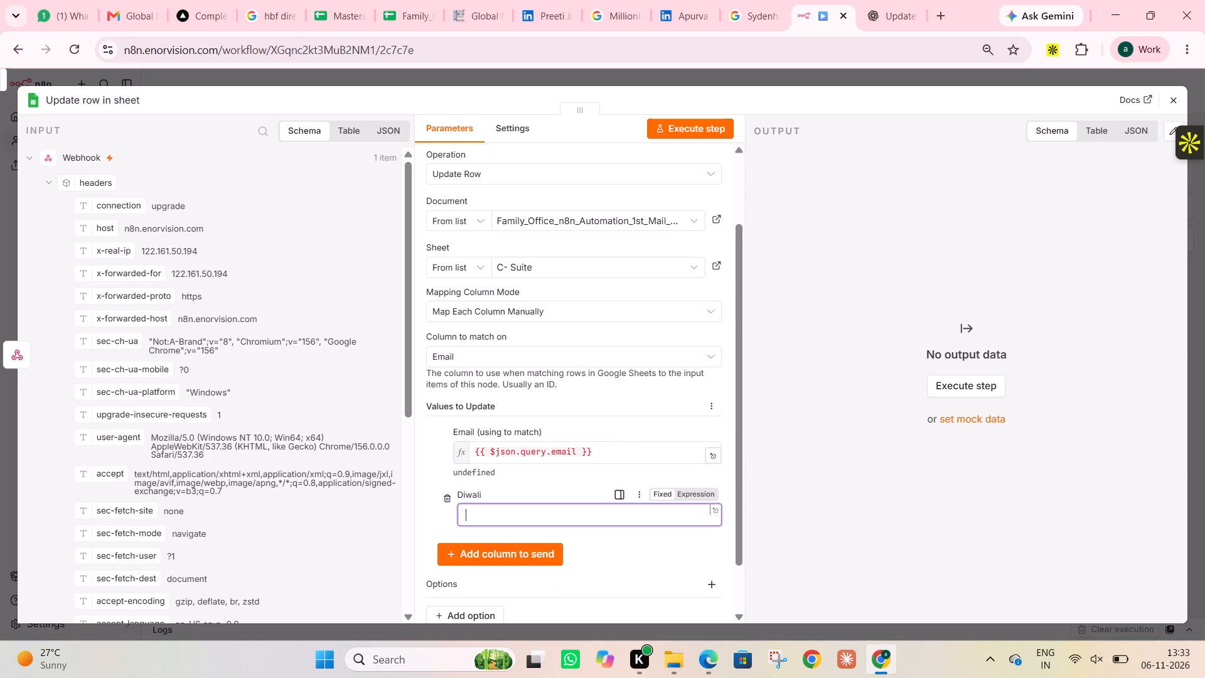
pyautogui.write('Opened')
pyautogui.click(687, 122)
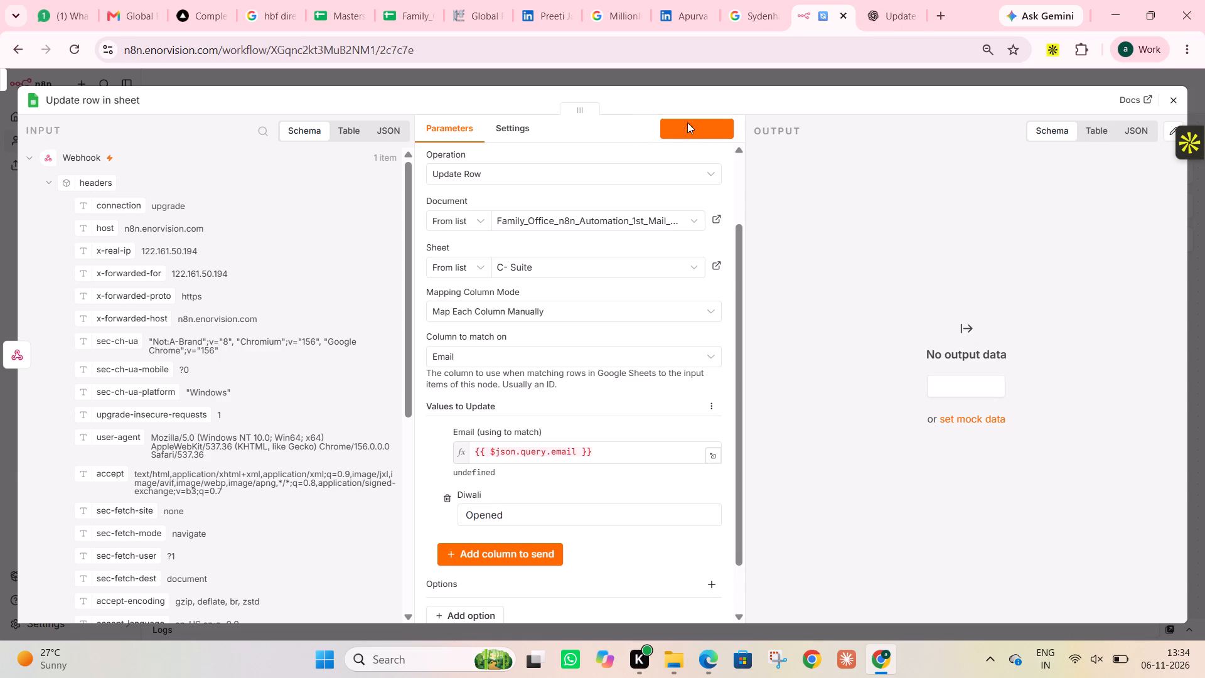
pyautogui.click(1168, 102)
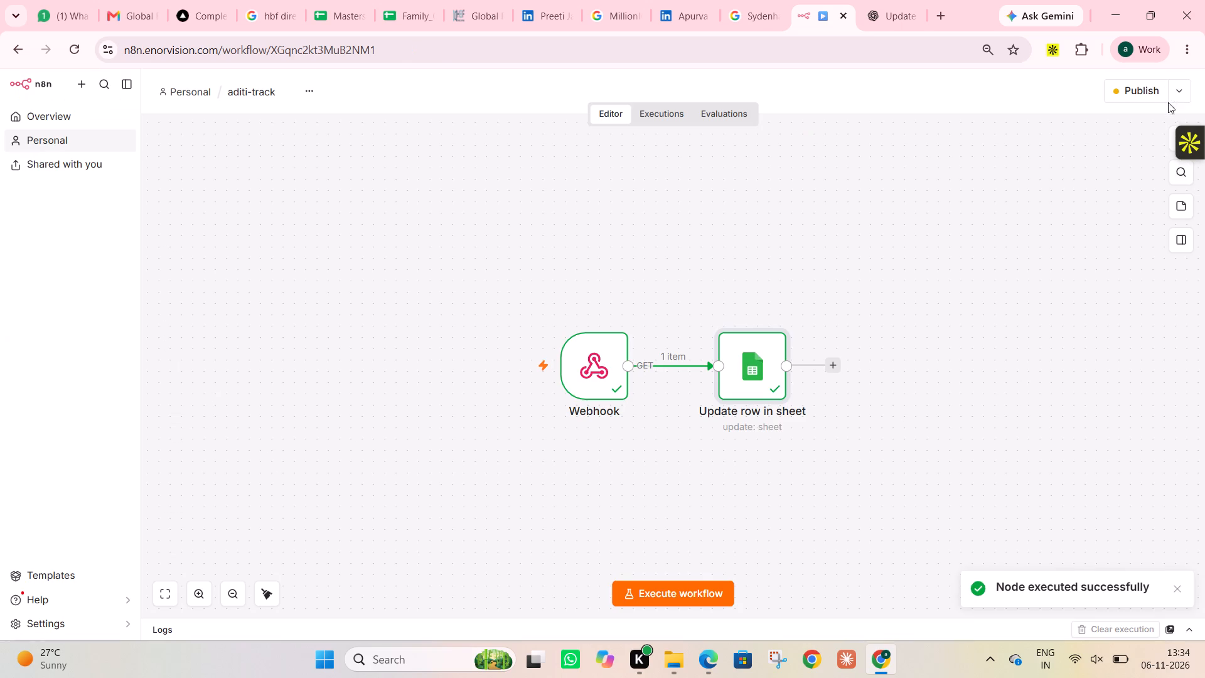
# Publish the aditi-track workflow.
pyautogui.scroll(2, 1101, 155)
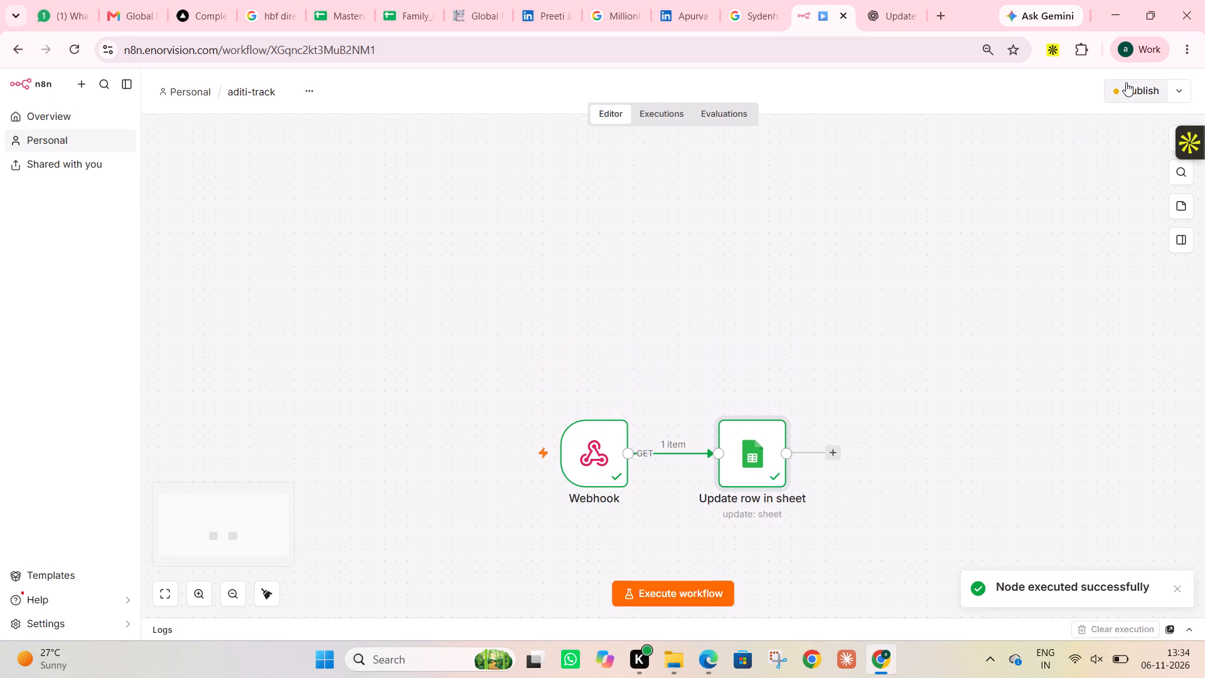
pyautogui.click(1126, 82)
pyautogui.click(726, 425)
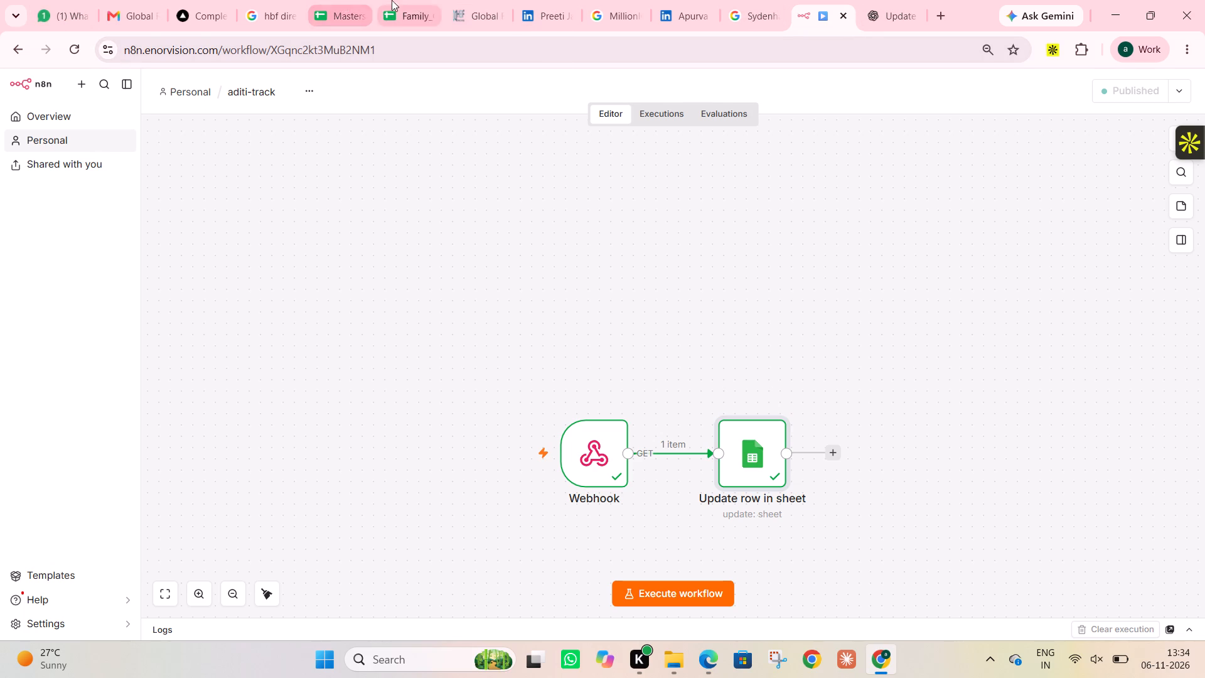
# Examine the columns of the C- Suite sheet in the Family_Office_n8n_Automation_1st_Mail_sheet_CLEANED spreadsheet.
pyautogui.click(408, 5)
pyautogui.scroll(1, 470, 245)
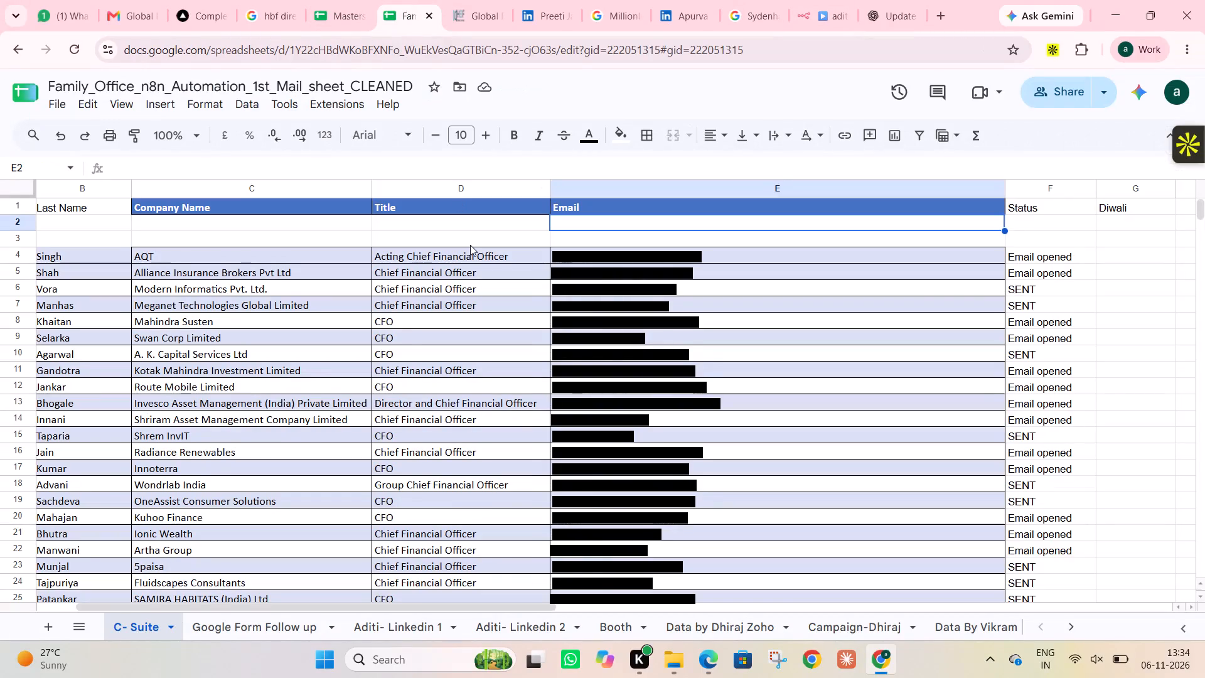
pyautogui.scroll(1, 470, 245)
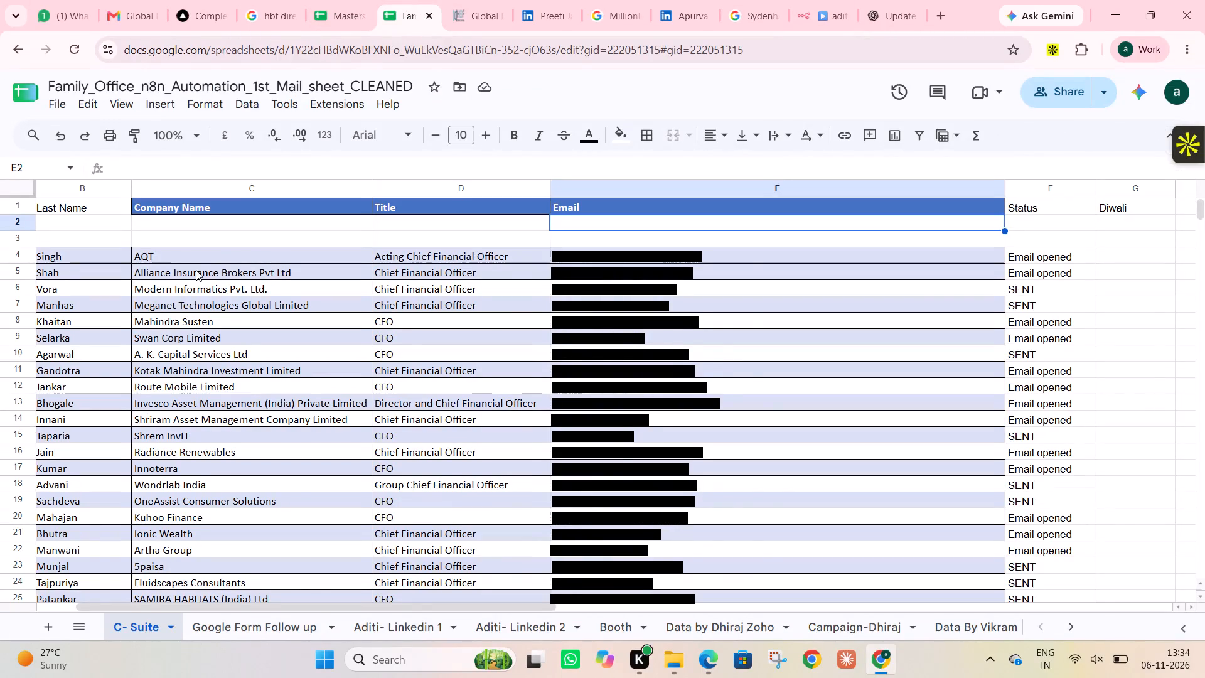
pyautogui.hscroll(6, 196, 270)
pyautogui.hscroll(-2, 196, 270)
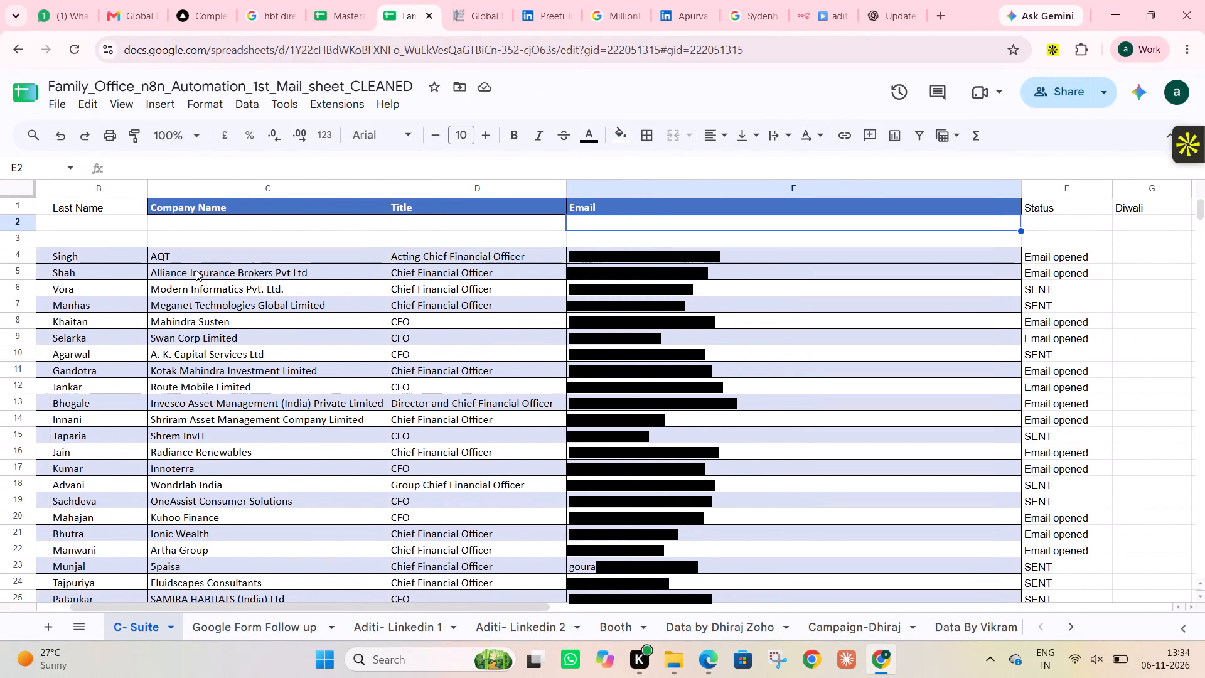
pyautogui.hscroll(-2, 513, 274)
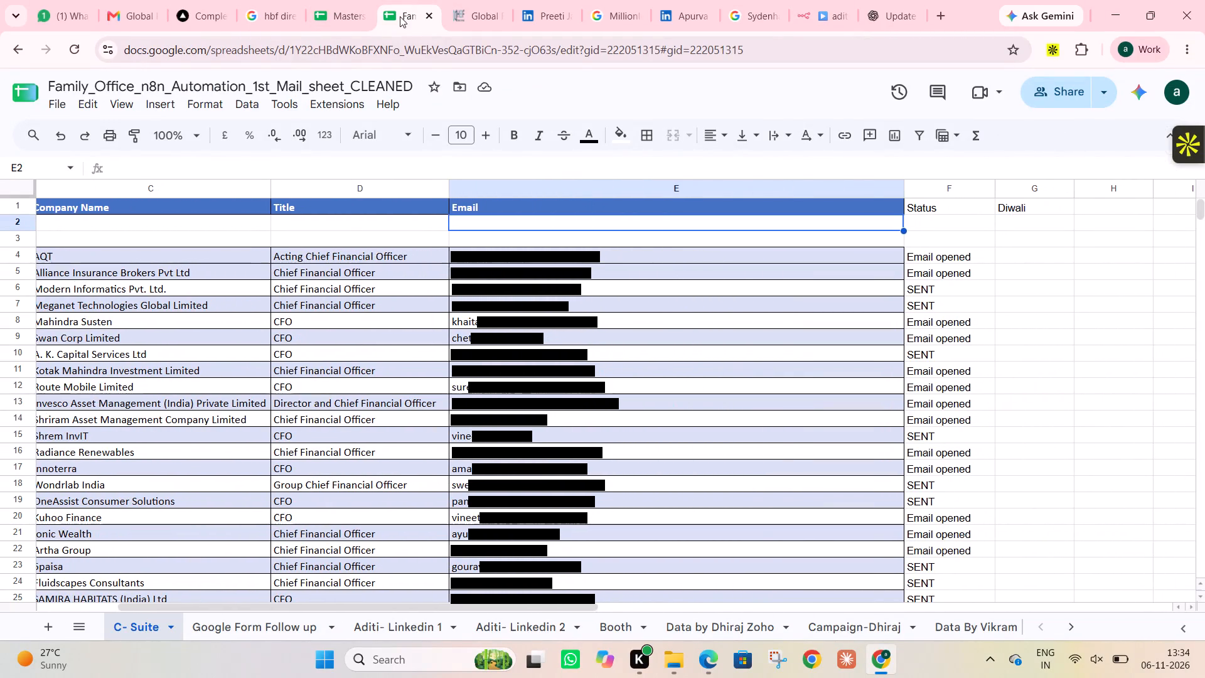
# Return to n8n and open the aditi-follow-up-1 workflow from the Personal project.
pyautogui.click(832, 0)
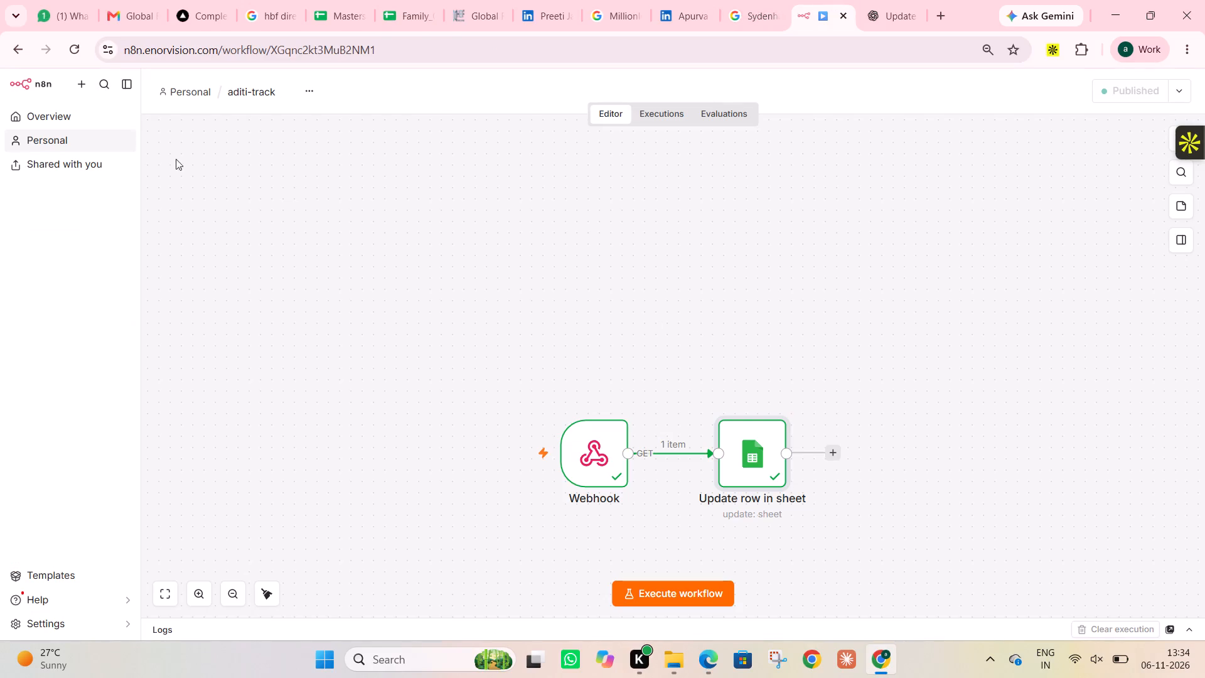
pyautogui.click(192, 95)
pyautogui.click(313, 264)
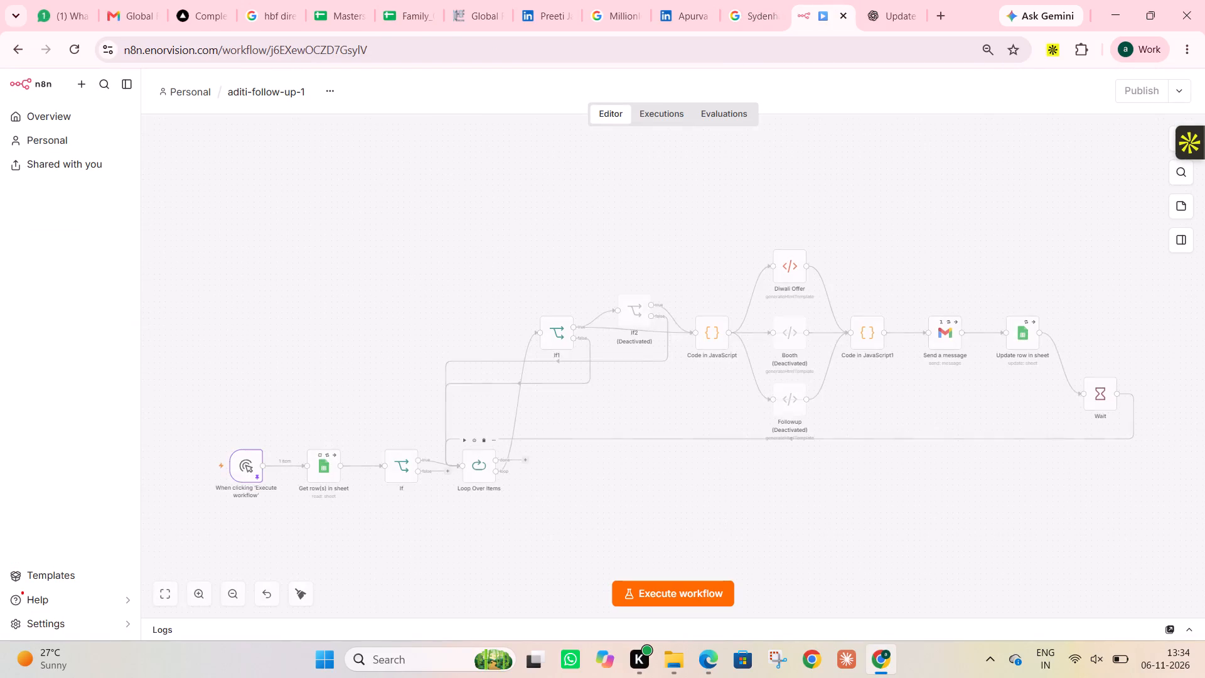
# Execute the aditi-follow-up-1 workflow and check the Diwali column of the C- Suite sheet in the Family_Office_n8n_Automation_1st_Mail_sheet_CLEANED spreadsheet.
pyautogui.click(640, 596)
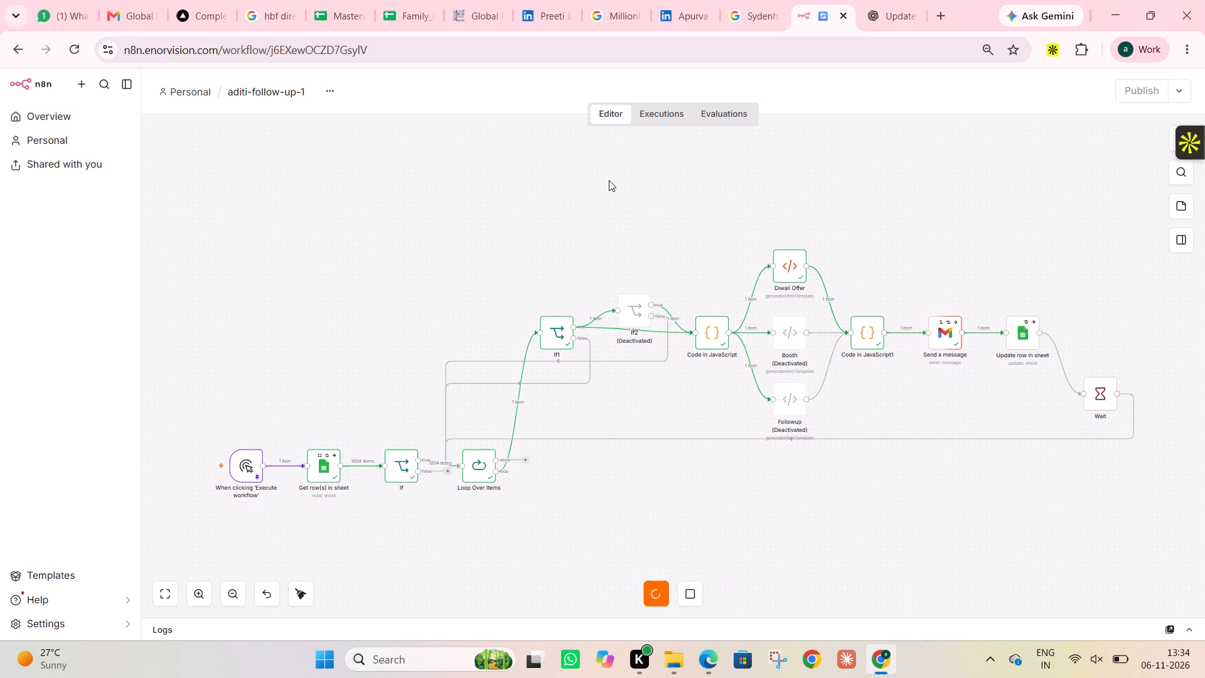
pyautogui.click(403, 8)
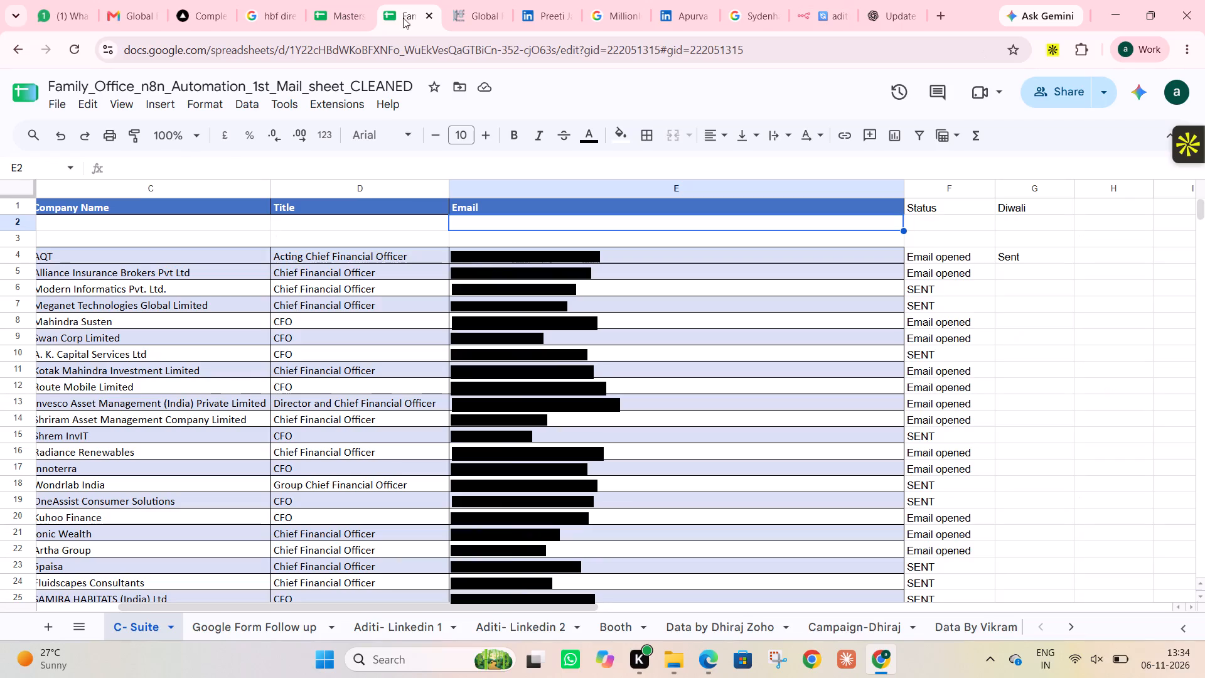
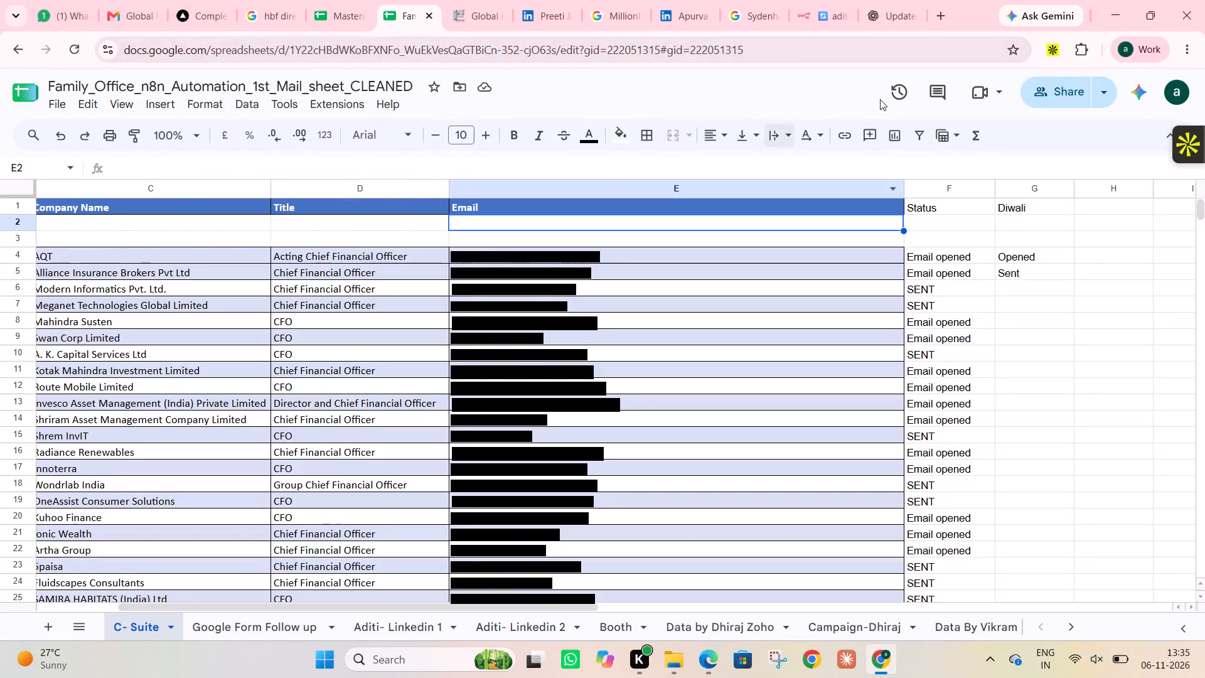
# Minimize the Chrome window with the spreadsheet and switch to Speakership_Deck.pdf in Edge.
pyautogui.click(1117, 1)
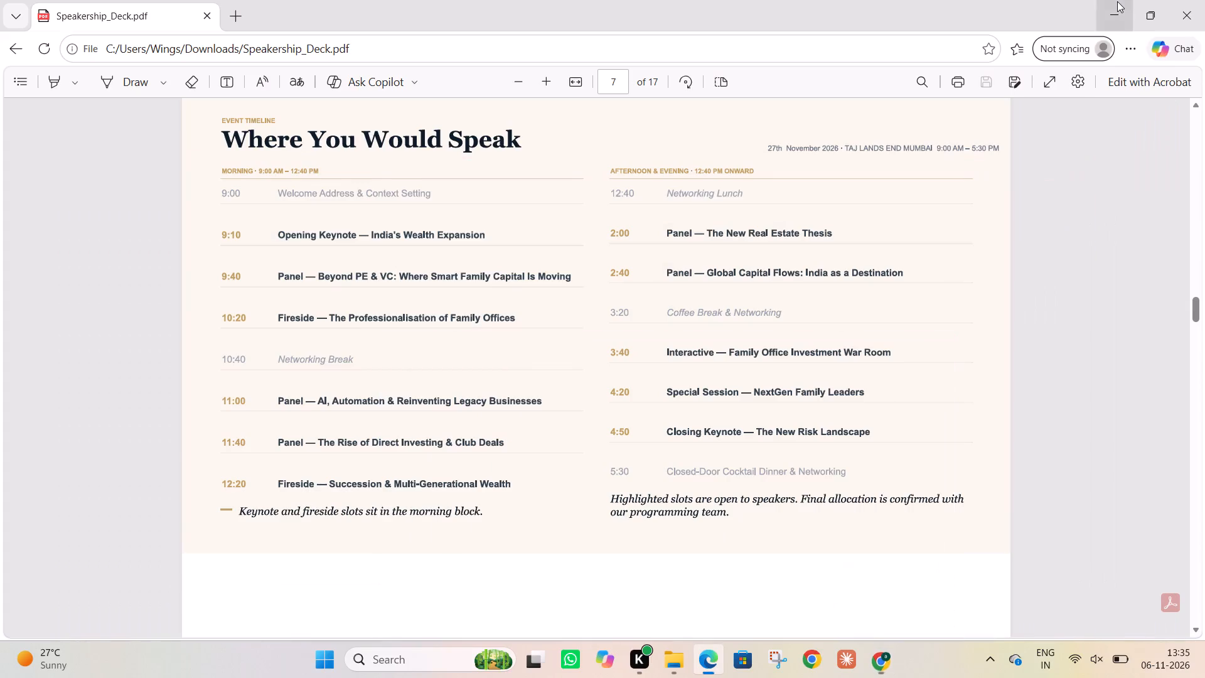